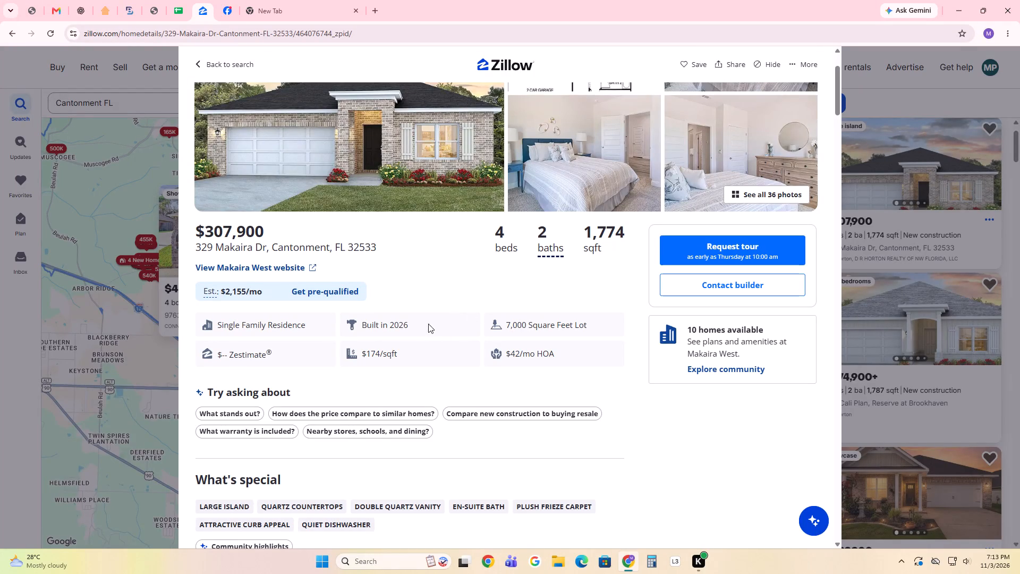
# Examine the open Zillow home listing's details against the last filled rows of the property spreadsheet.
pyautogui.scroll(-1, 423, 340)
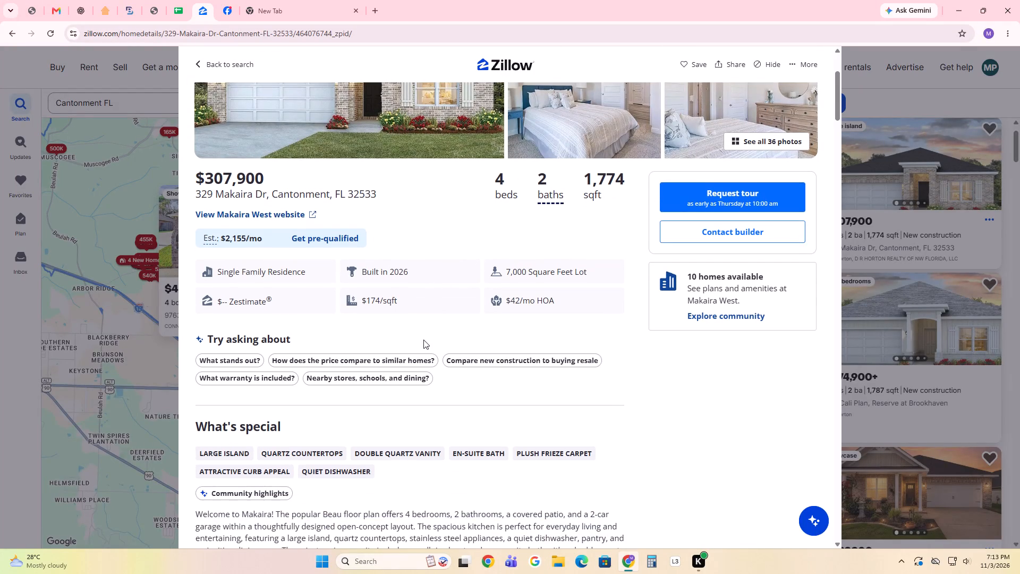
pyautogui.scroll(-1, 423, 340)
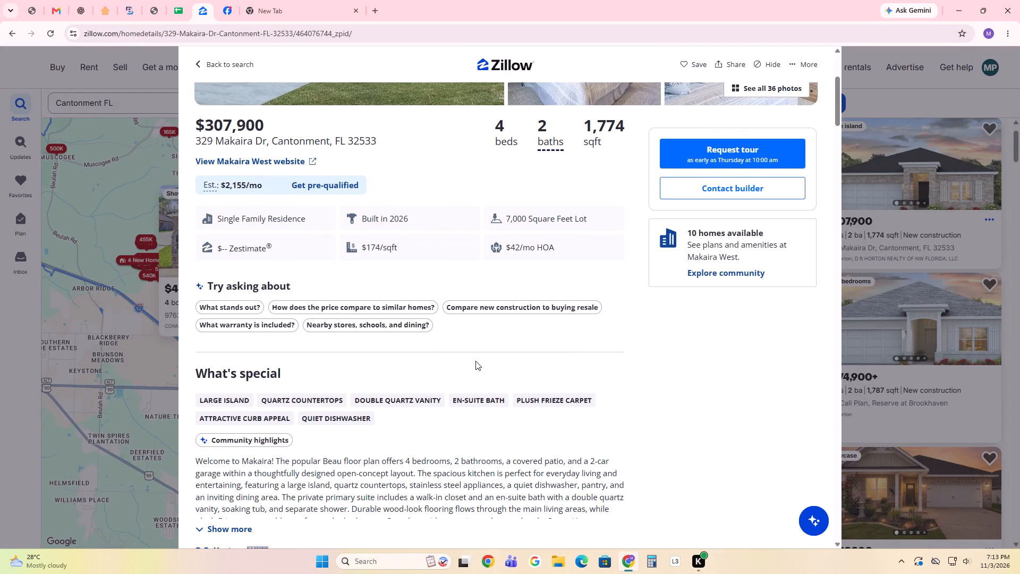
pyautogui.scroll(1, 470, 358)
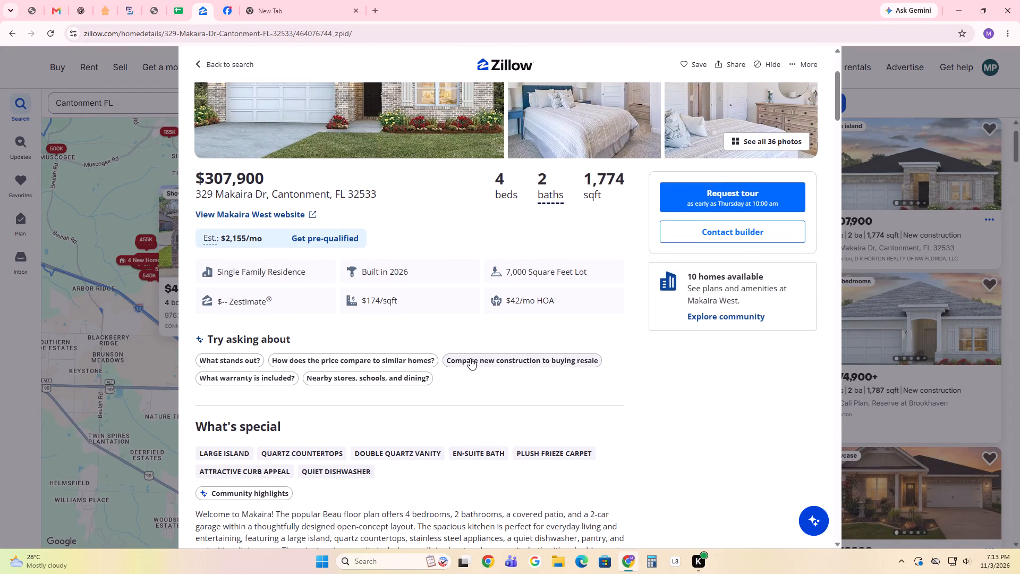
pyautogui.click(180, 5)
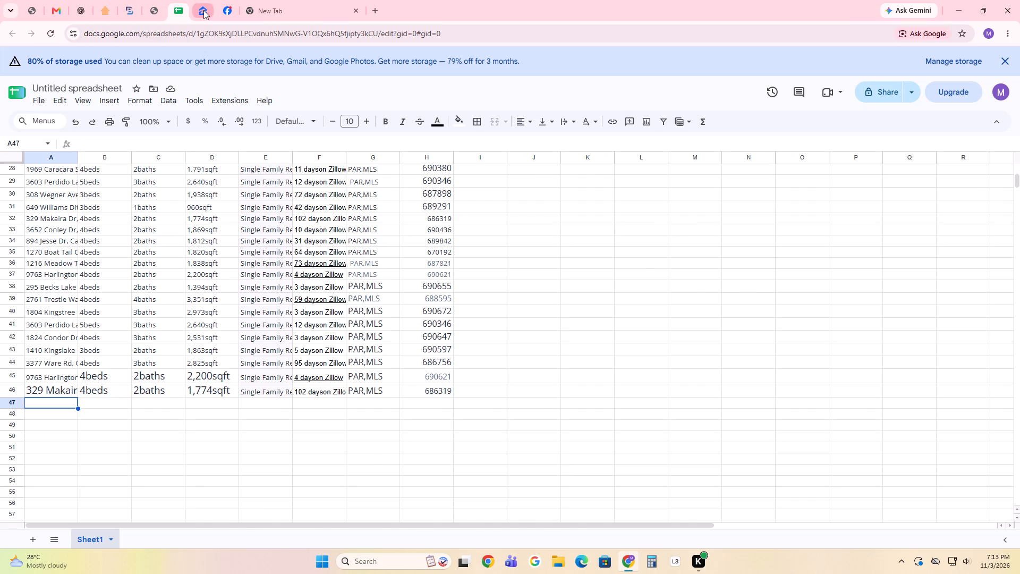
pyautogui.click(203, 10)
pyautogui.click(178, 6)
pyautogui.click(201, 14)
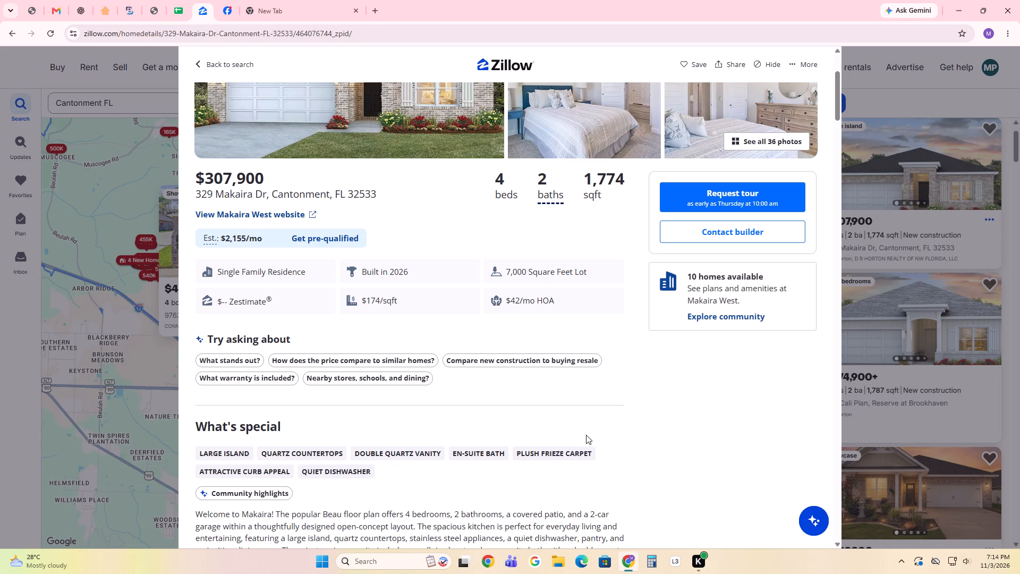
pyautogui.click(175, 10)
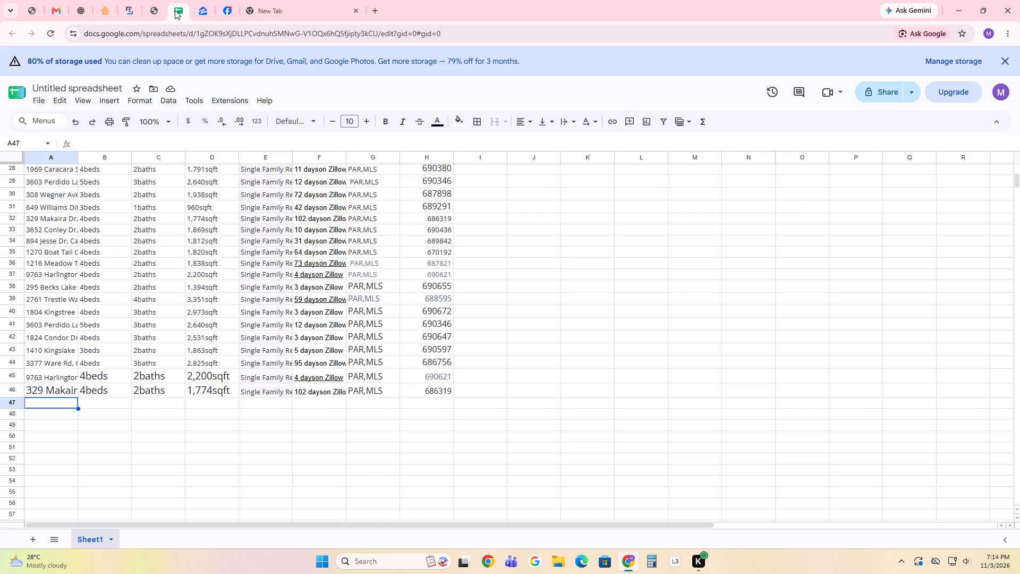
pyautogui.click(205, 12)
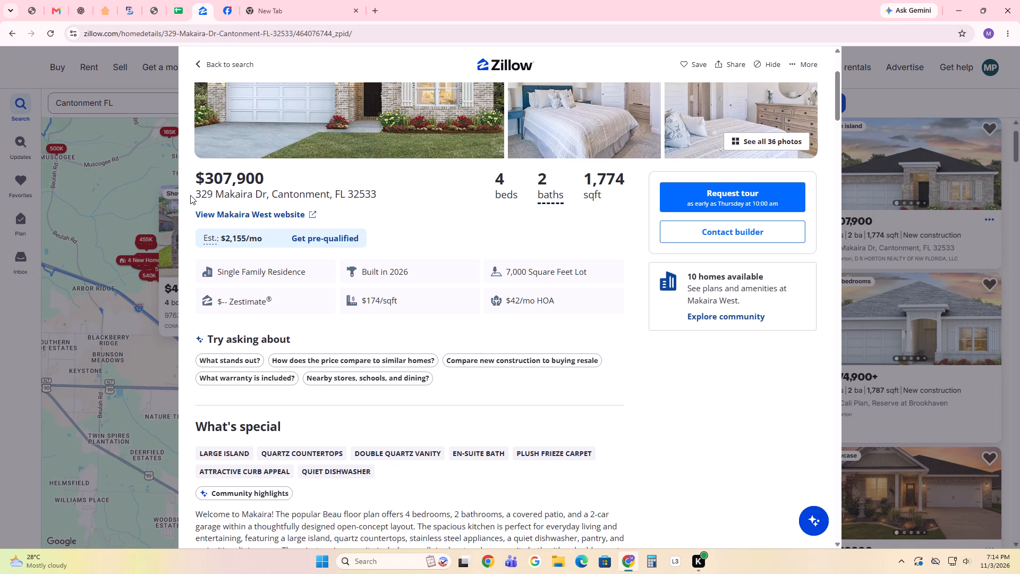
# Copy the listing's full street address from Zillow into cell A47 of the Google Sheets spreadsheet.
pyautogui.moveTo(192, 190); pyautogui.dragTo(383, 204)
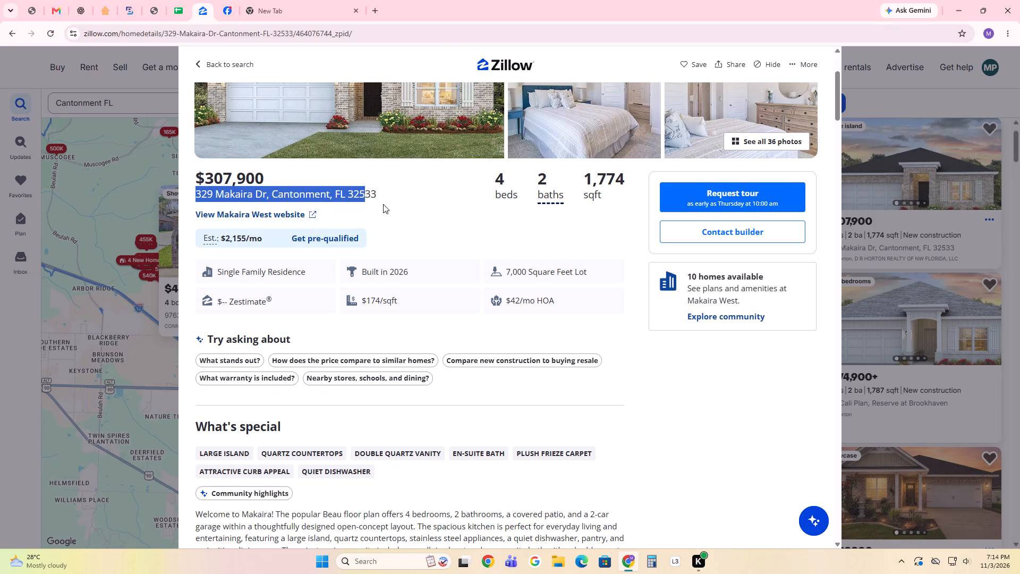
pyautogui.moveTo(383, 204); pyautogui.dragTo(398, 206)
pyautogui.doubleClick(399, 207)
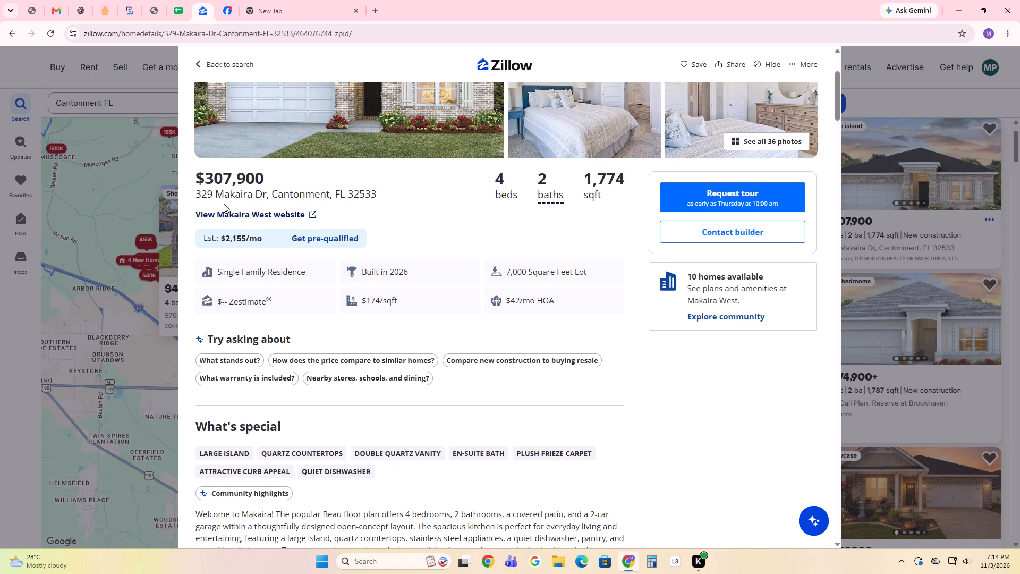
pyautogui.moveTo(195, 193); pyautogui.dragTo(275, 198)
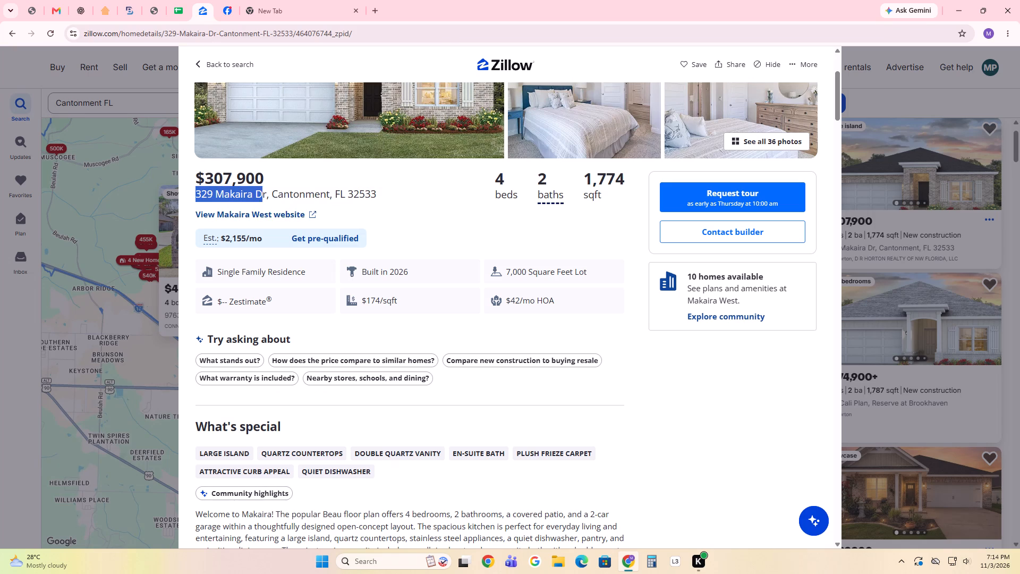
pyautogui.moveTo(275, 198); pyautogui.dragTo(404, 201)
pyautogui.hotkey('ctrl', 'c')
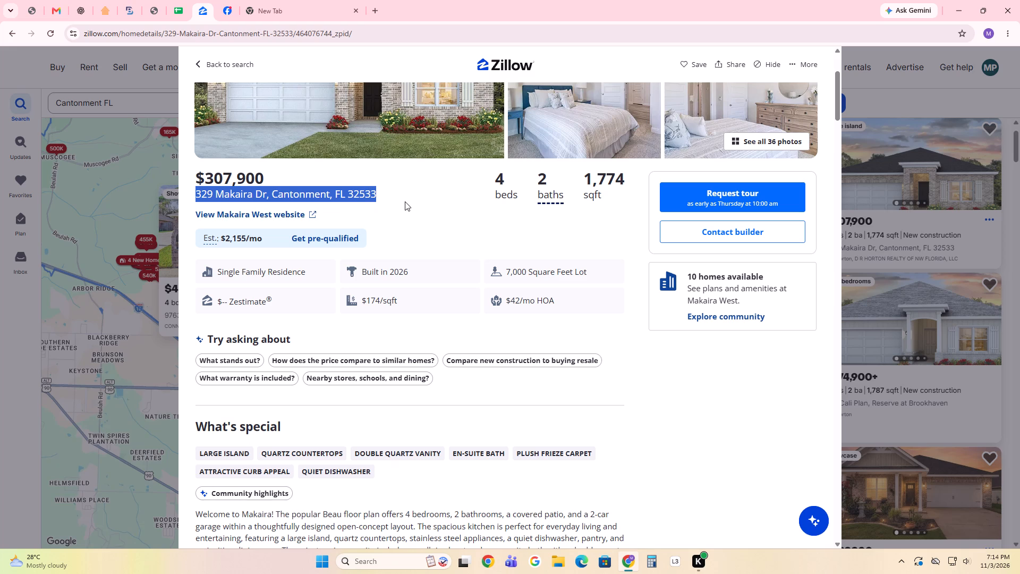
pyautogui.click(177, 7)
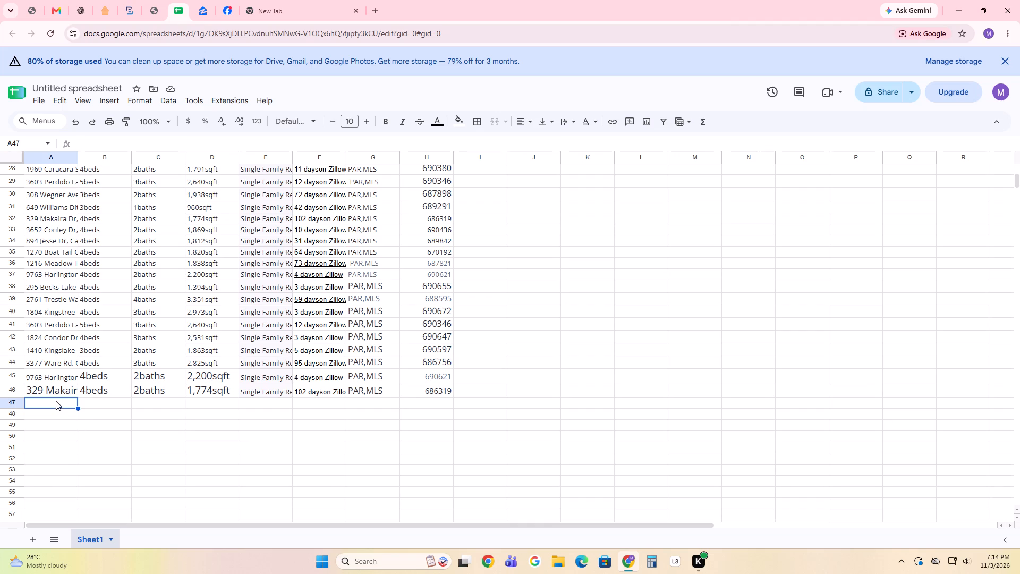
pyautogui.click(46, 424)
pyautogui.click(50, 399)
pyautogui.hotkey('ctrl', 'v')
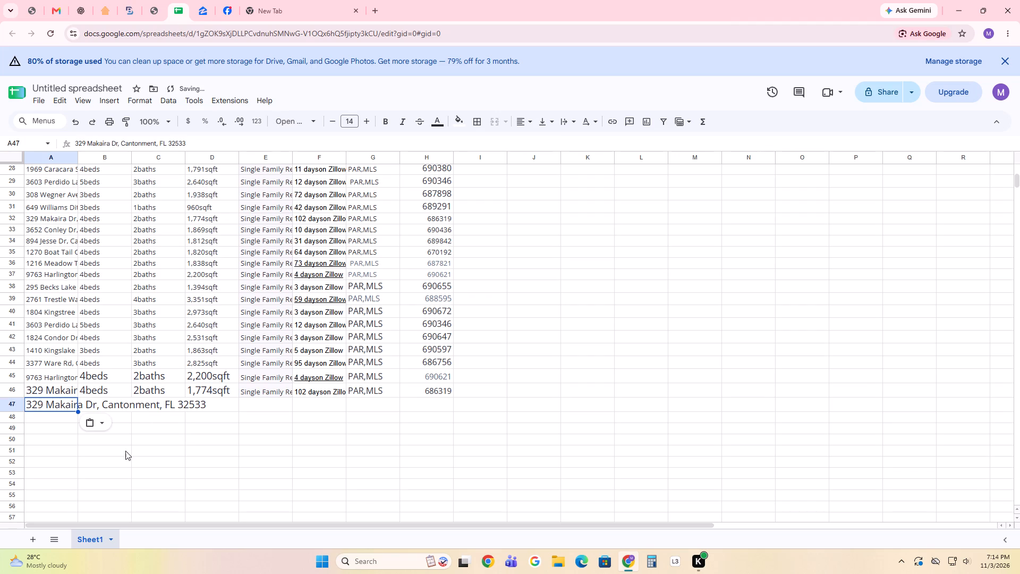
pyautogui.click(125, 446)
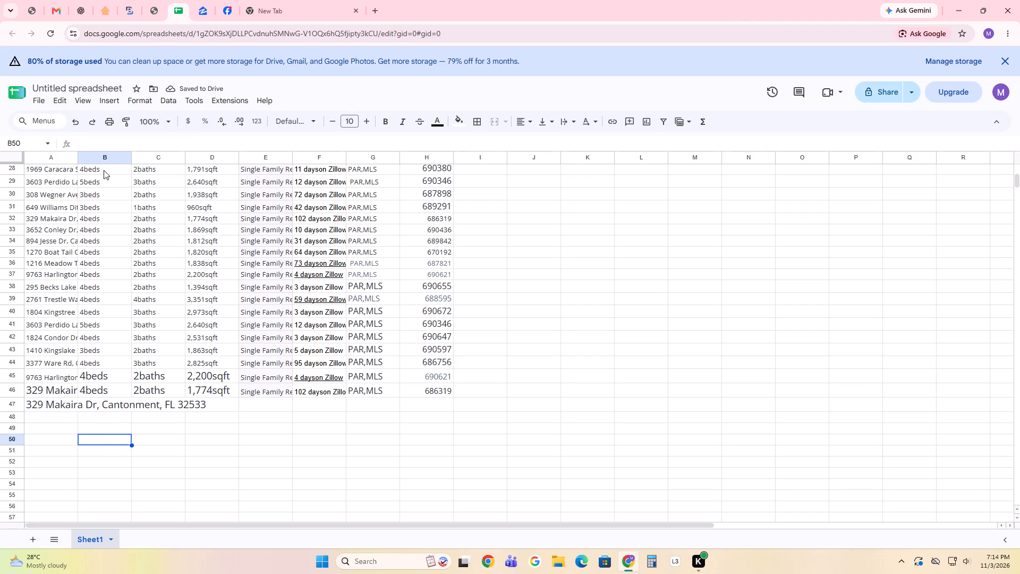
# Copy the listing's 4 beds, 2 baths and 1,774 sqft from Zillow and paste them into the spreadsheet starting at B47.
pyautogui.click(203, 4)
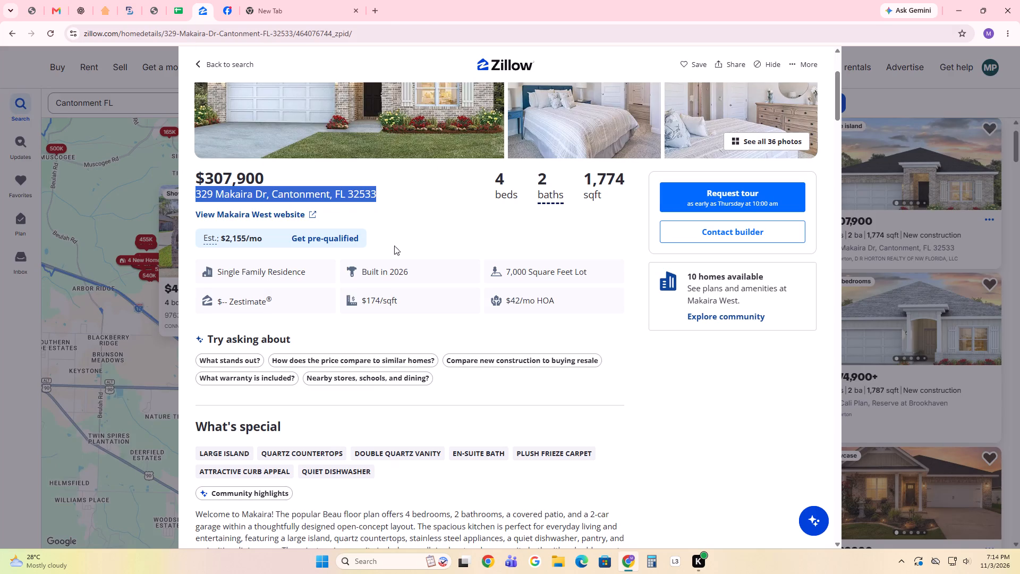
pyautogui.click(430, 184)
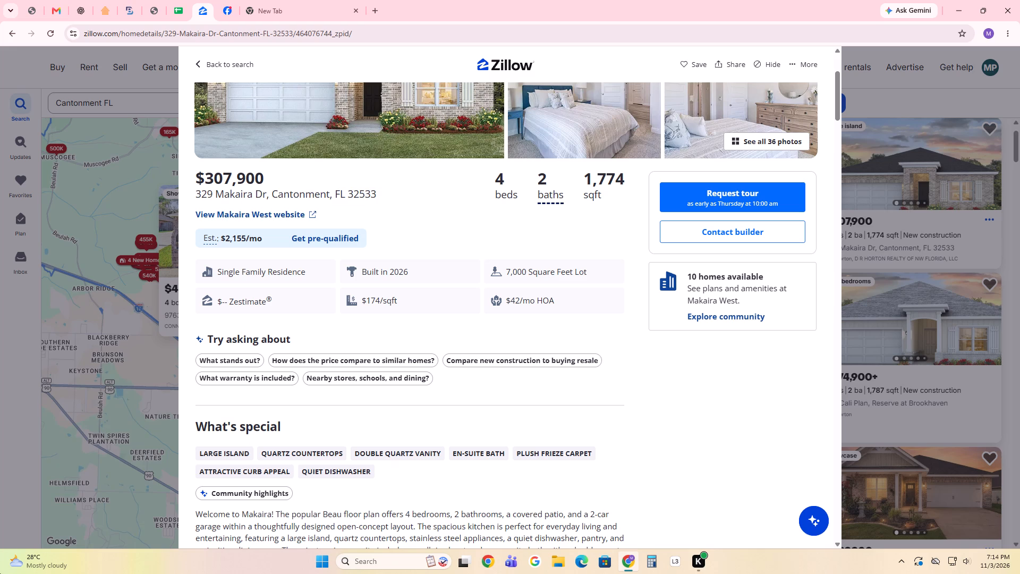
pyautogui.moveTo(489, 171); pyautogui.dragTo(519, 171)
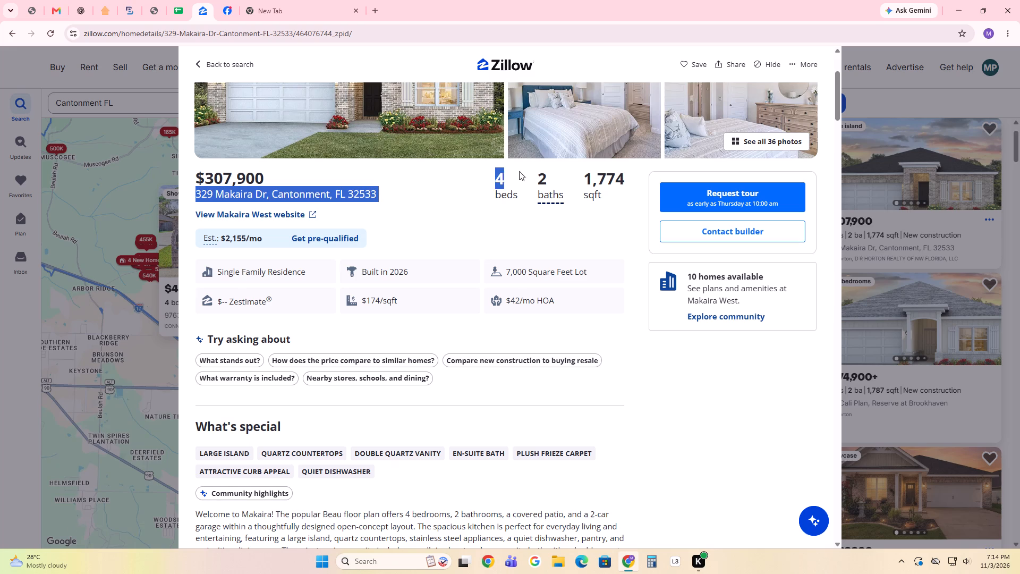
pyautogui.moveTo(519, 171); pyautogui.dragTo(543, 190)
pyautogui.doubleClick(529, 214)
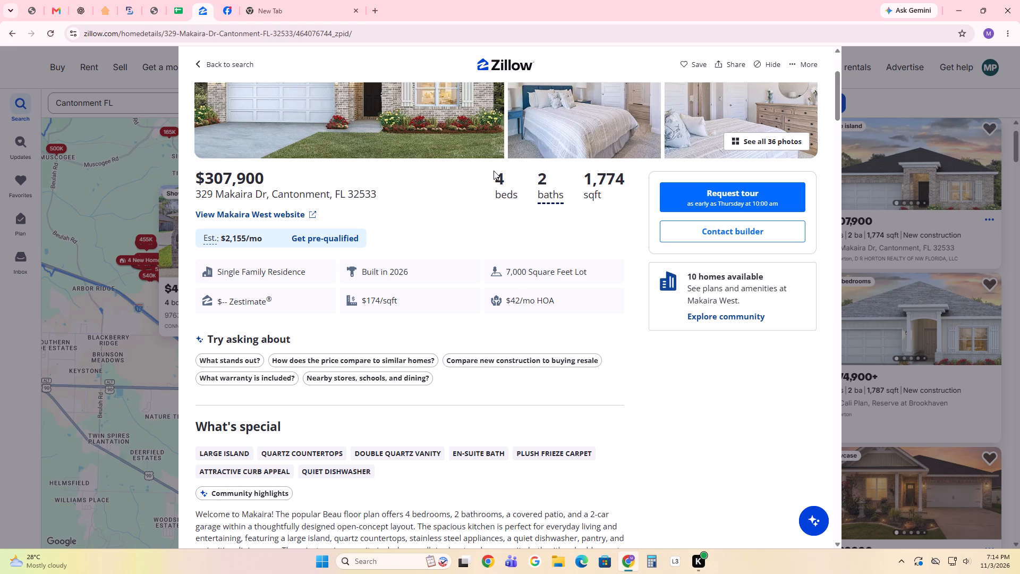
pyautogui.moveTo(494, 171); pyautogui.dragTo(608, 195)
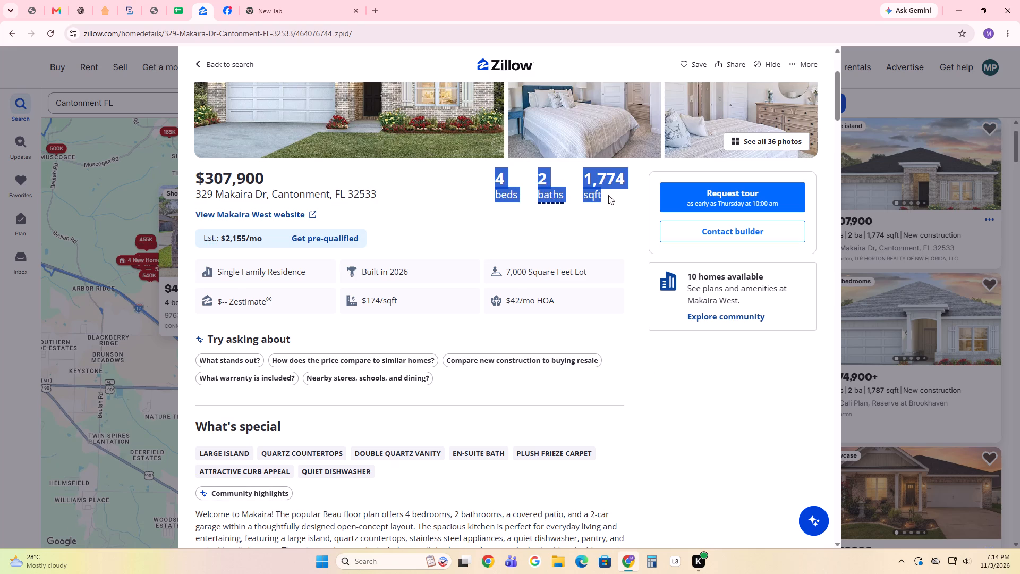
pyautogui.hotkey('ctrl', 'c')
pyautogui.click(178, 7)
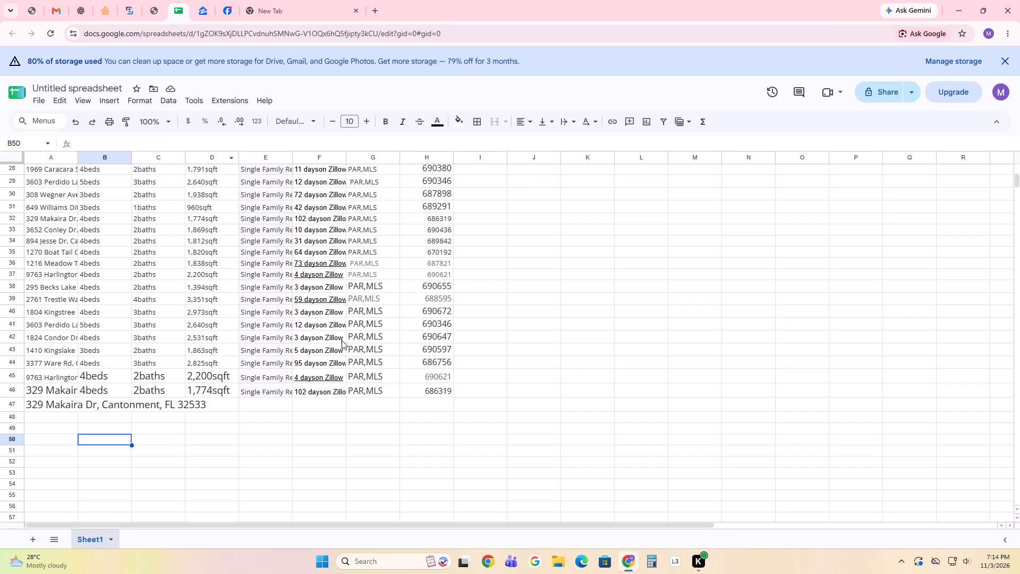
pyautogui.click(97, 400)
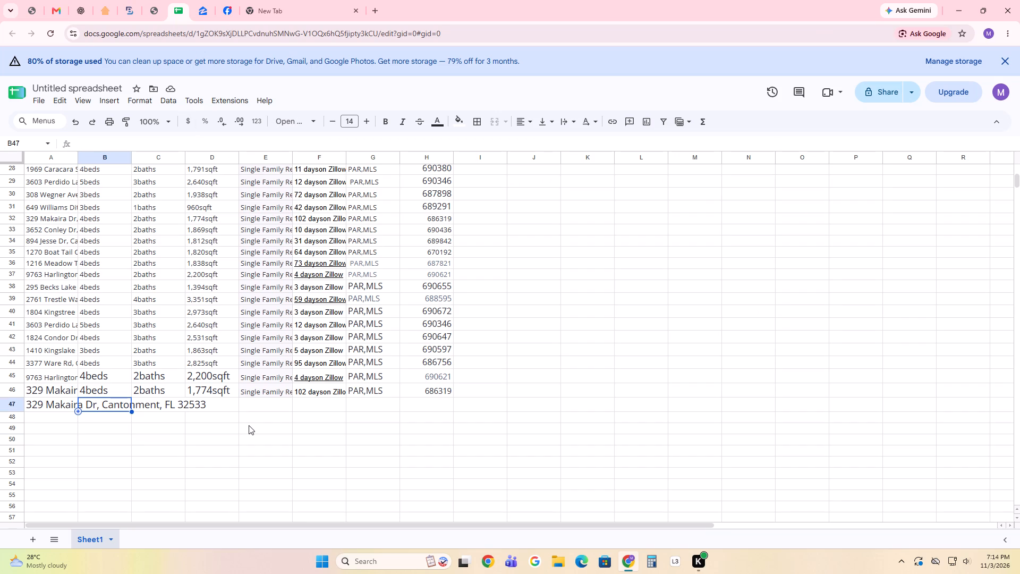
pyautogui.hotkey('ctrl', 'v')
pyautogui.click(208, 420)
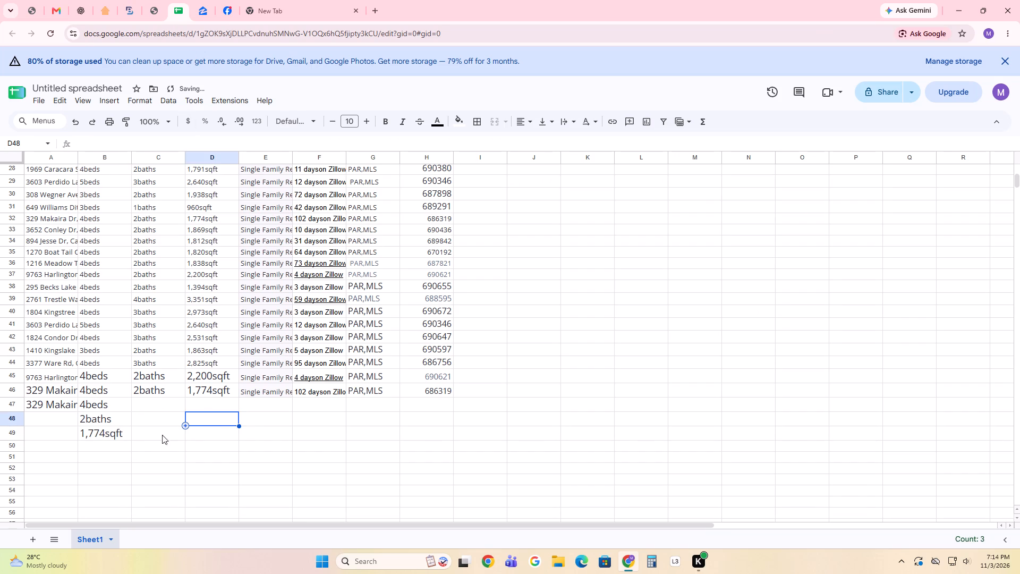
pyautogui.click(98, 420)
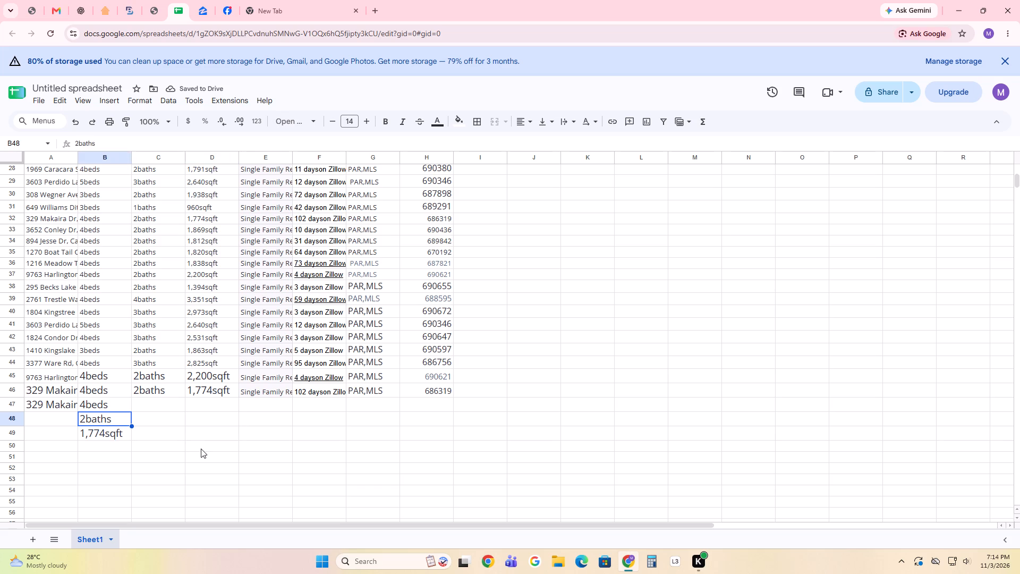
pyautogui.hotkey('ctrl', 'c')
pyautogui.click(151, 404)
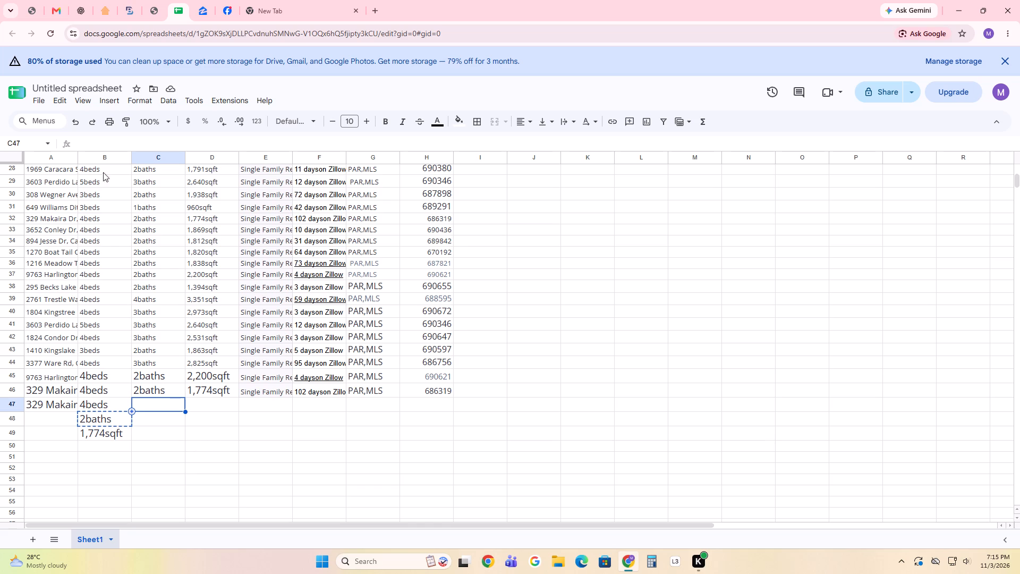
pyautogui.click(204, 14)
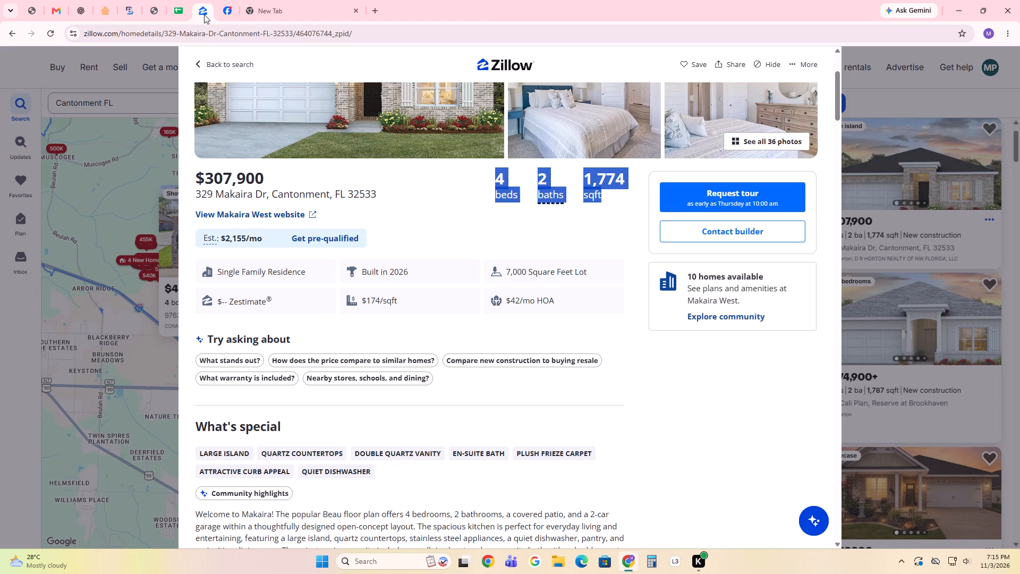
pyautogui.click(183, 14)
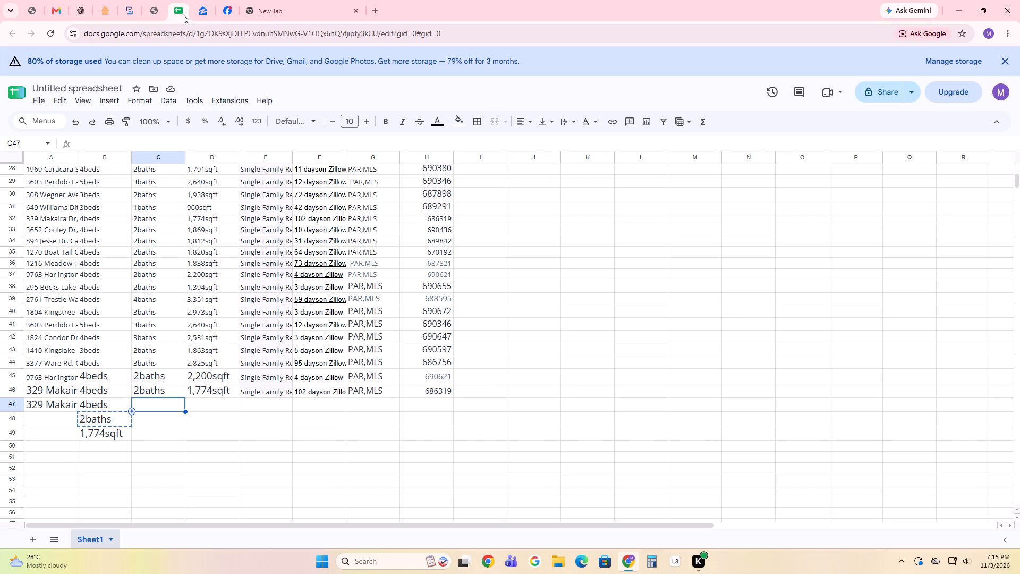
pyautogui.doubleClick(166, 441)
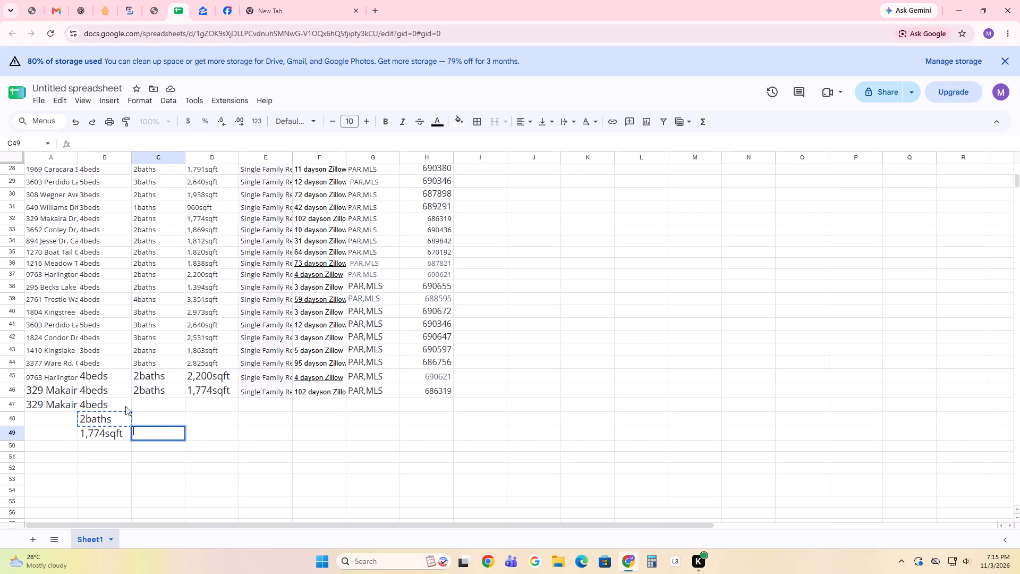
# Clear the 4beds entry from cell B47.
pyautogui.click(120, 408)
pyautogui.doubleClick(110, 404)
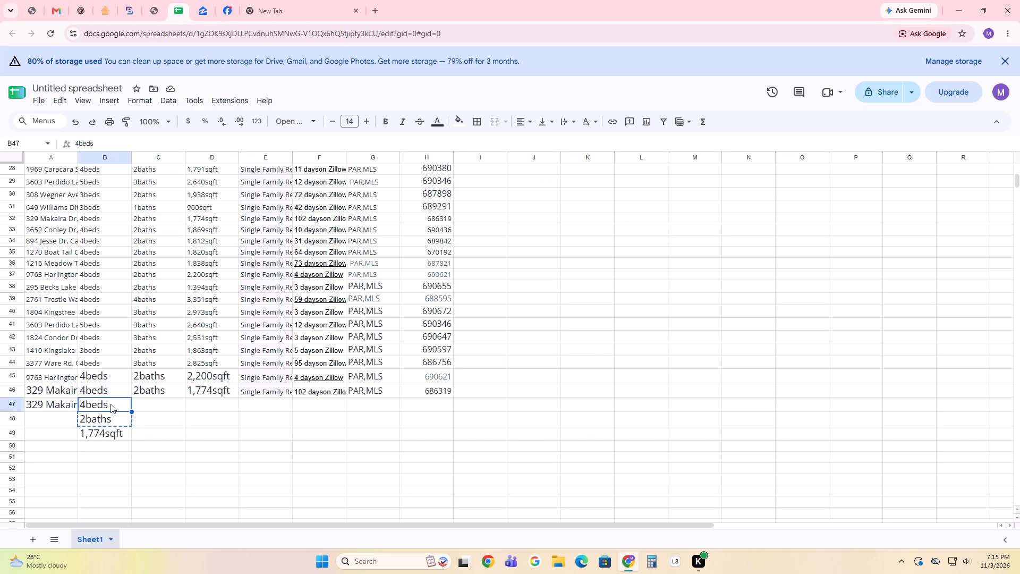
pyautogui.press('BackSpace')
pyautogui.press('BackSpace')
pyautogui.press('BackSpace')
pyautogui.press('BackSpace')
pyautogui.press('BackSpace')
pyautogui.press('BackSpace')
pyautogui.press('BackSpace')
pyautogui.press('BackSpace')
pyautogui.press('BackSpace')
pyautogui.press('BackSpace')
pyautogui.press('BackSpace')
pyautogui.press('BackSpace')
pyautogui.press('BackSpace')
pyautogui.press('BackSpace')
pyautogui.press('BackSpace')
pyautogui.press('BackSpace')
pyautogui.press('BackSpace')
pyautogui.press('BackSpace')
pyautogui.press('BackSpace')
pyautogui.press('BackSpace')
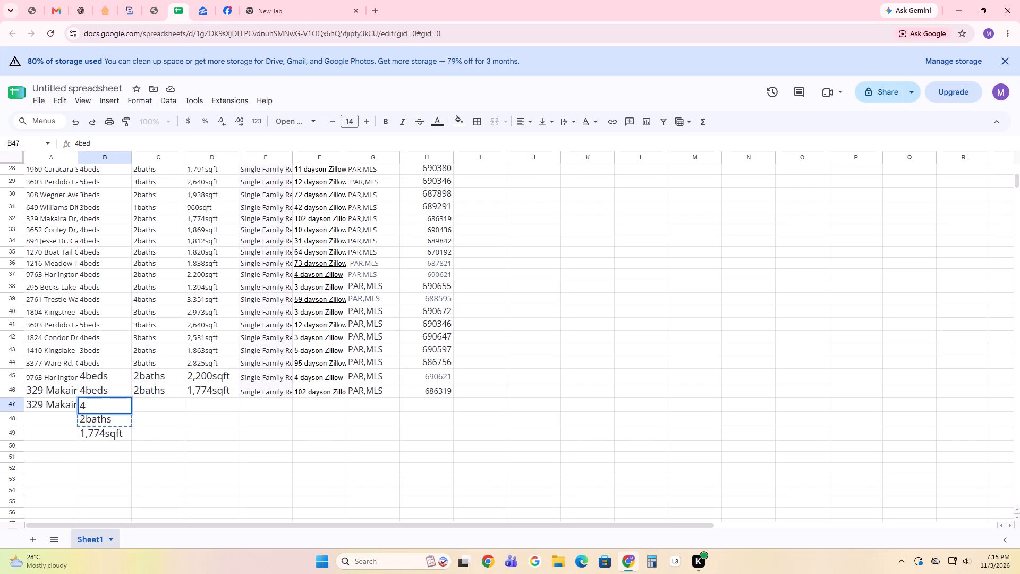
pyautogui.click(124, 419)
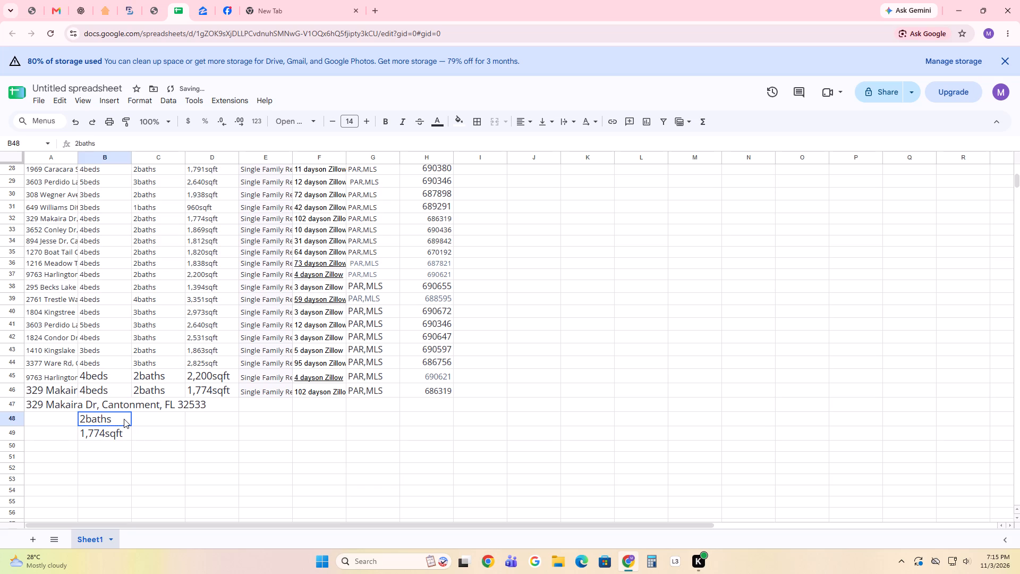
# Clear the misplaced 2baths entry from cell B48.
pyautogui.click(124, 419)
pyautogui.press('BackSpace')
pyautogui.press('BackSpace')
pyautogui.press('BackSpace')
pyautogui.press('BackSpace')
pyautogui.press('BackSpace')
pyautogui.press('BackSpace')
pyautogui.press('BackSpace')
pyautogui.press('BackSpace')
pyautogui.press('BackSpace')
pyautogui.press('BackSpace')
pyautogui.press('BackSpace')
pyautogui.press('BackSpace')
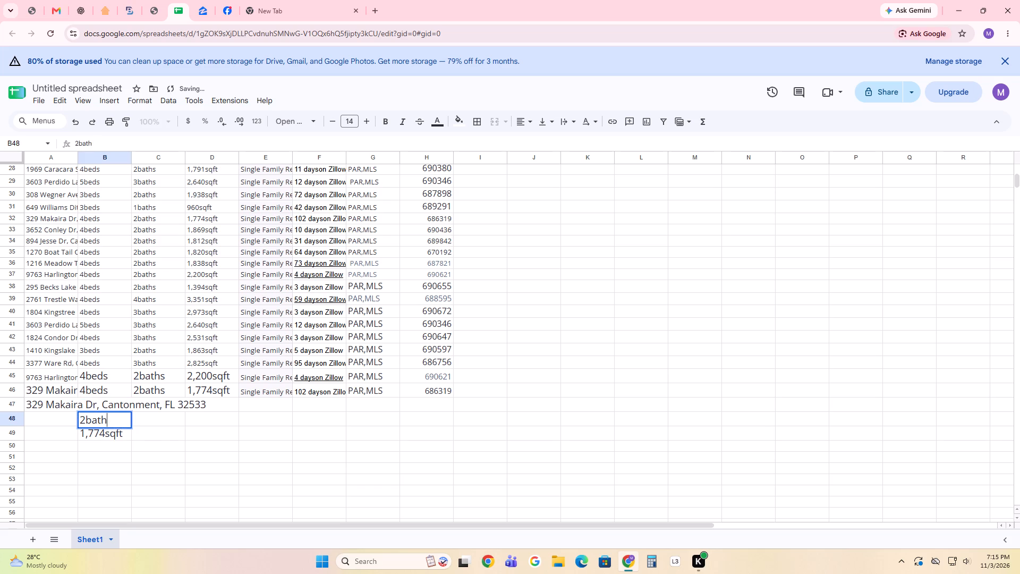
# Clear the misplaced 1,774sqft entry from cell B49.
pyautogui.doubleClick(117, 437)
pyautogui.press('BackSpace')
pyautogui.press('BackSpace')
pyautogui.press('BackSpace')
pyautogui.press('BackSpace')
pyautogui.press('BackSpace')
pyautogui.press('BackSpace')
pyautogui.press('BackSpace')
pyautogui.press('BackSpace')
pyautogui.press('BackSpace')
pyautogui.press('BackSpace')
pyautogui.press('BackSpace')
pyautogui.press('BackSpace')
pyautogui.press('BackSpace')
pyautogui.press('BackSpace')
pyautogui.press('BackSpace')
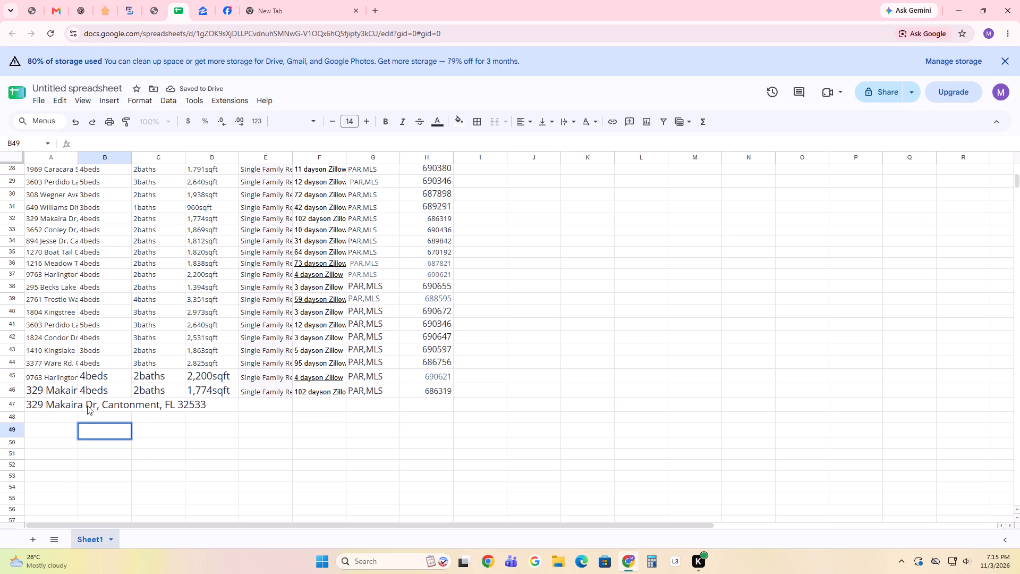
# Delete the duplicate property address from cell A47, leaving row 46 as the last filled row.
pyautogui.doubleClick(54, 404)
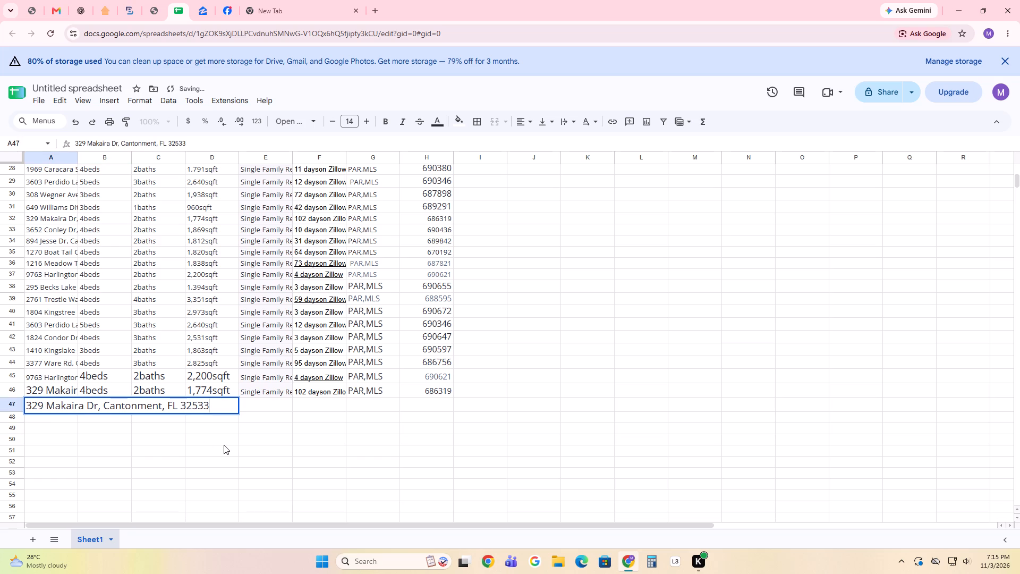
pyautogui.press('BackSpace')
pyautogui.press('BackSpace')
pyautogui.press('BackSpace')
pyautogui.press('BackSpace')
pyautogui.press('BackSpace')
pyautogui.press('BackSpace')
pyautogui.press('BackSpace')
pyautogui.press('BackSpace')
pyautogui.press('BackSpace')
pyautogui.press('BackSpace')
pyautogui.press('BackSpace')
pyautogui.press('BackSpace')
pyautogui.press('BackSpace')
pyautogui.press('BackSpace')
pyautogui.press('BackSpace')
pyautogui.press('BackSpace')
pyautogui.press('BackSpace')
pyautogui.press('BackSpace')
pyautogui.press('BackSpace')
pyautogui.press('BackSpace')
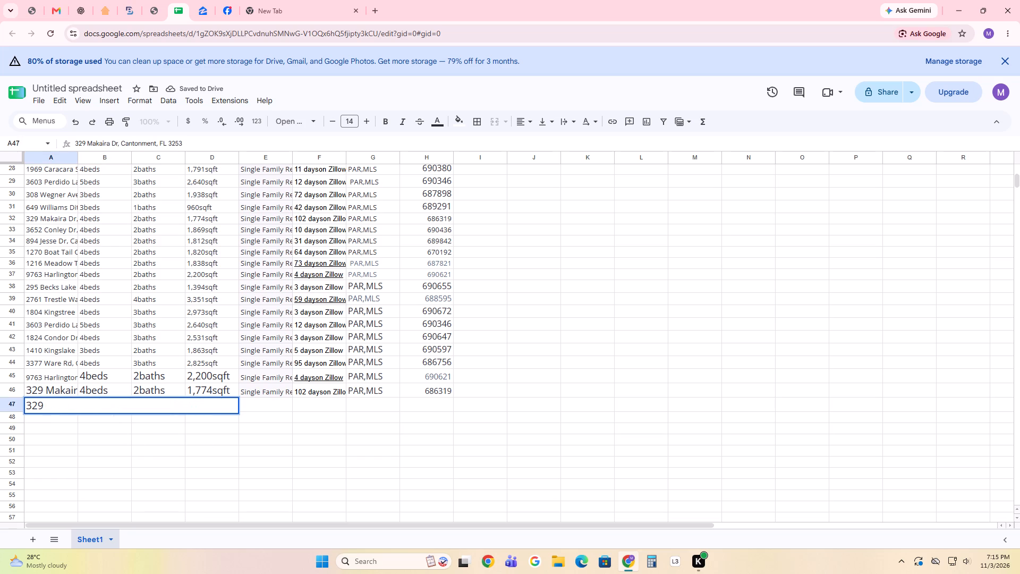
pyautogui.click(191, 441)
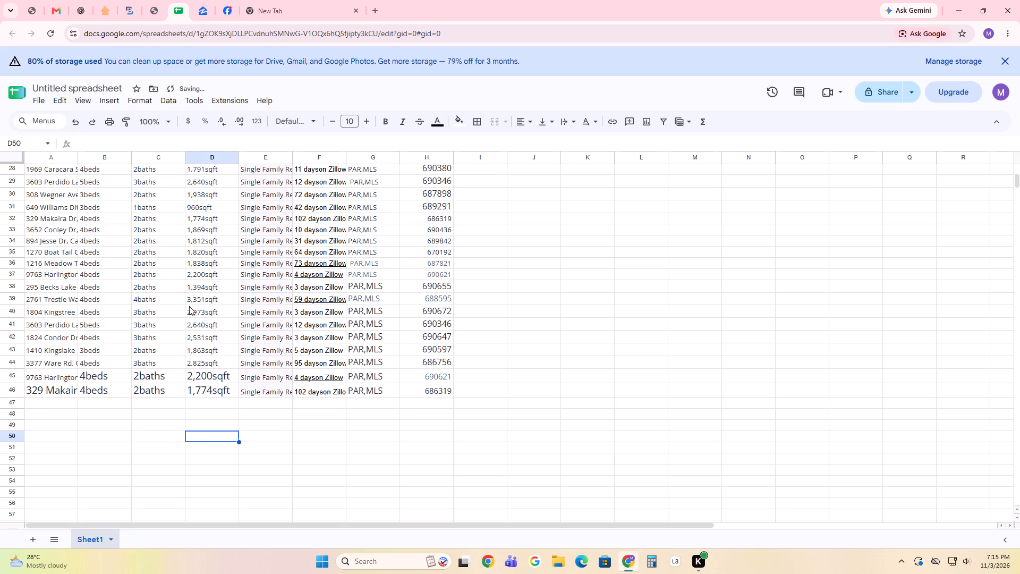
pyautogui.click(232, 11)
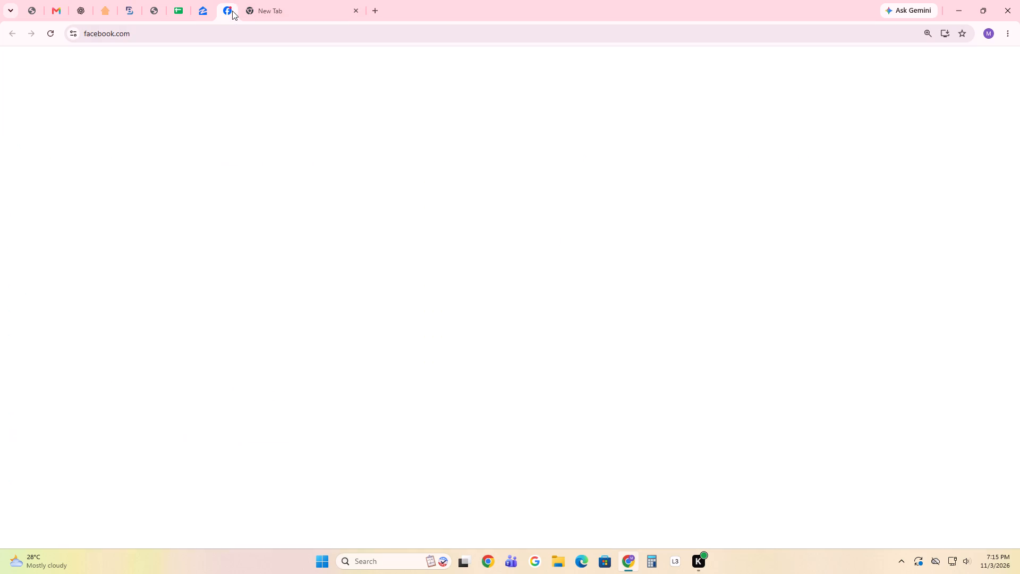
pyautogui.click(935, 63)
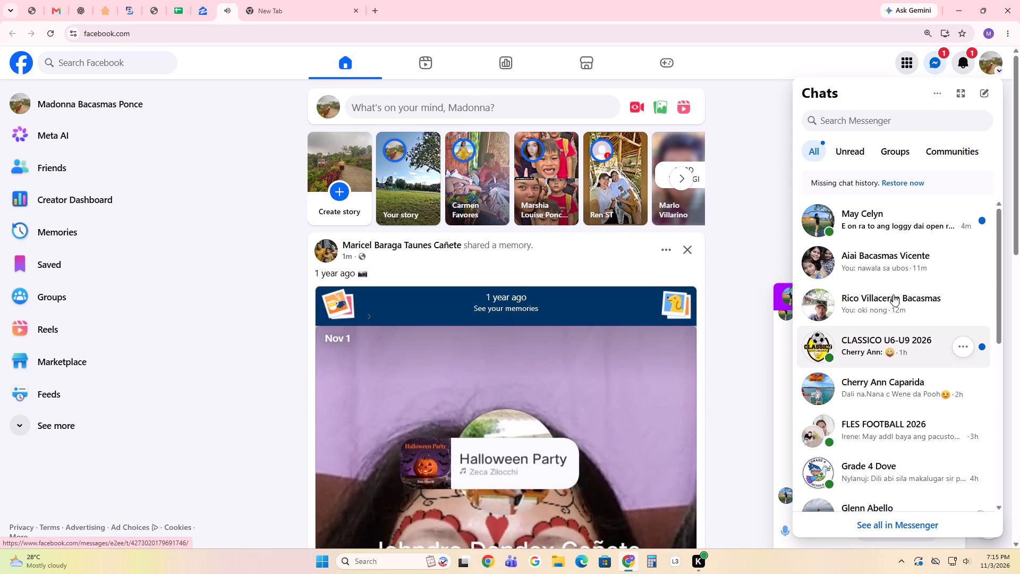
pyautogui.click(872, 227)
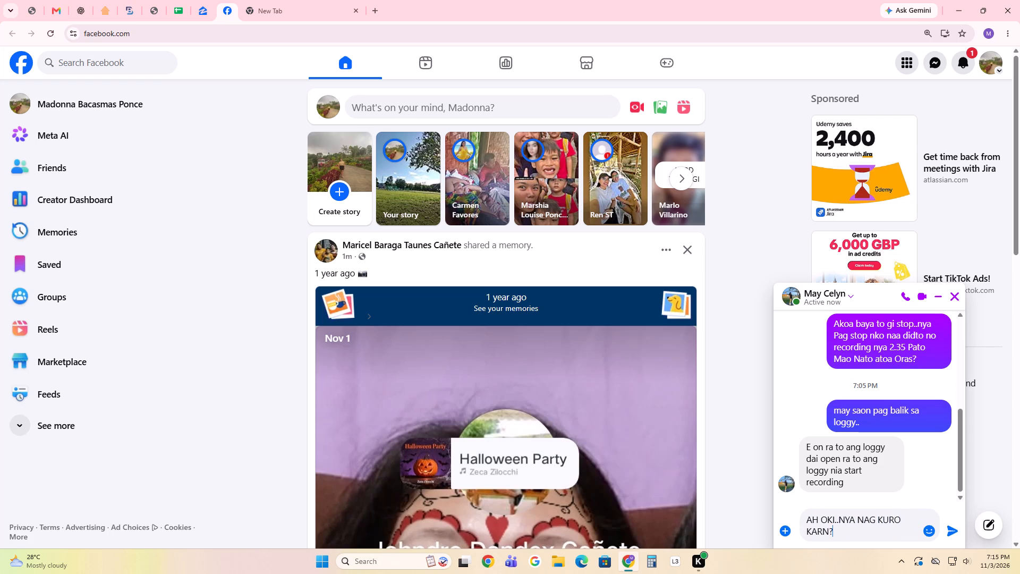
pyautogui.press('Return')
# Send "NAWALA DAW SA AKOA MAGULANG SAON PAG BALIK ATO..CLICK RA SIYA BALIK SA LINK?" in the same chat.
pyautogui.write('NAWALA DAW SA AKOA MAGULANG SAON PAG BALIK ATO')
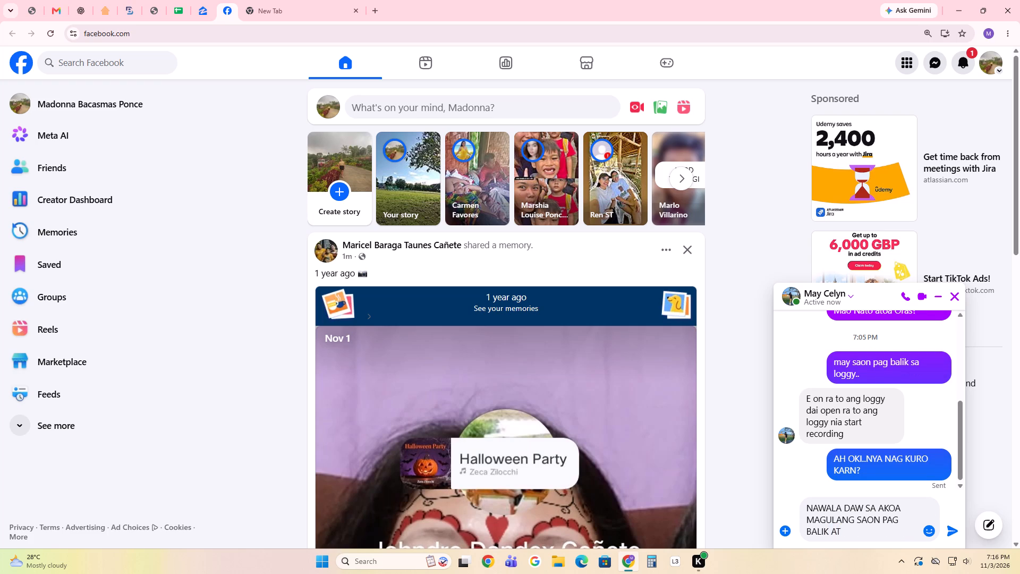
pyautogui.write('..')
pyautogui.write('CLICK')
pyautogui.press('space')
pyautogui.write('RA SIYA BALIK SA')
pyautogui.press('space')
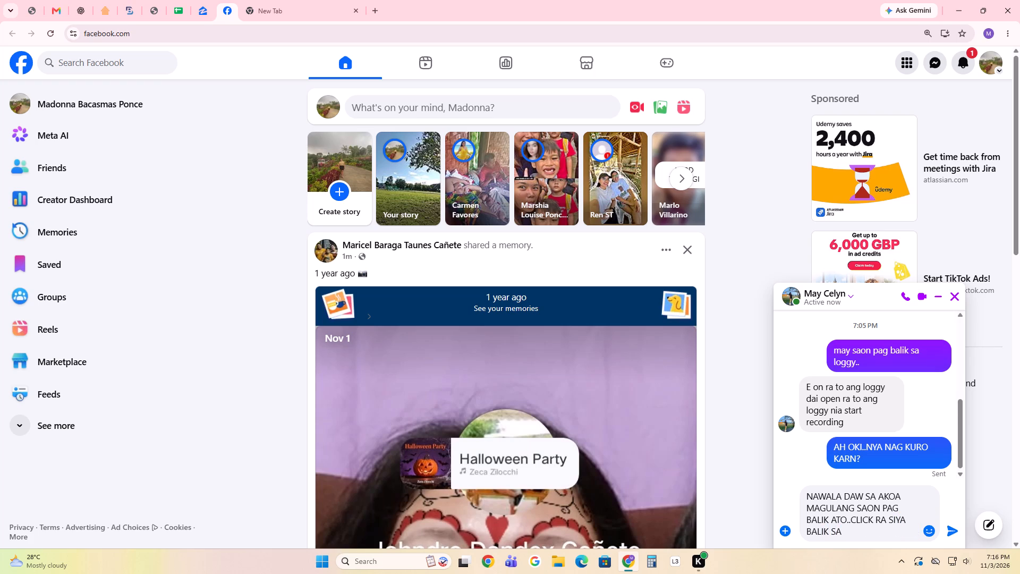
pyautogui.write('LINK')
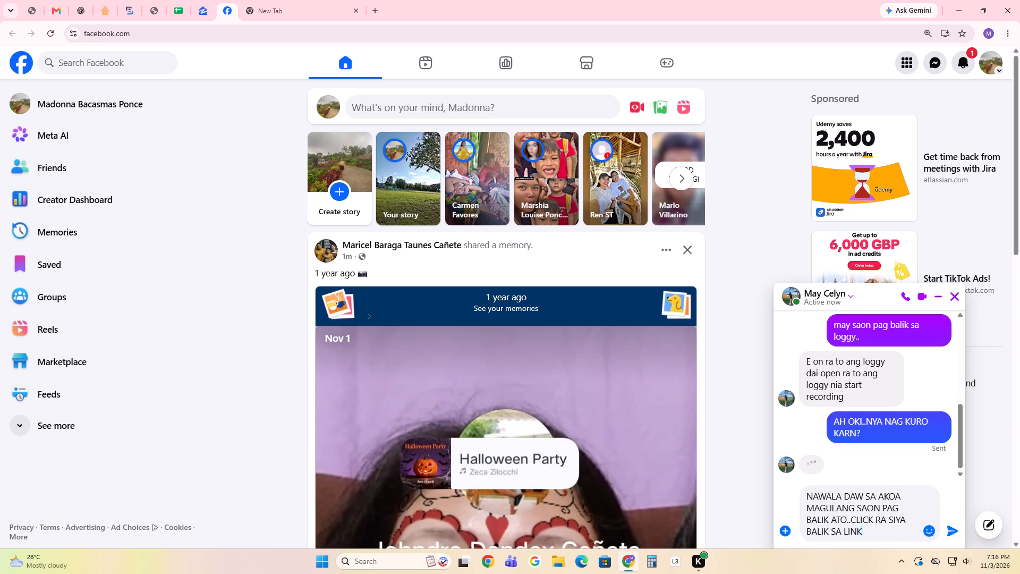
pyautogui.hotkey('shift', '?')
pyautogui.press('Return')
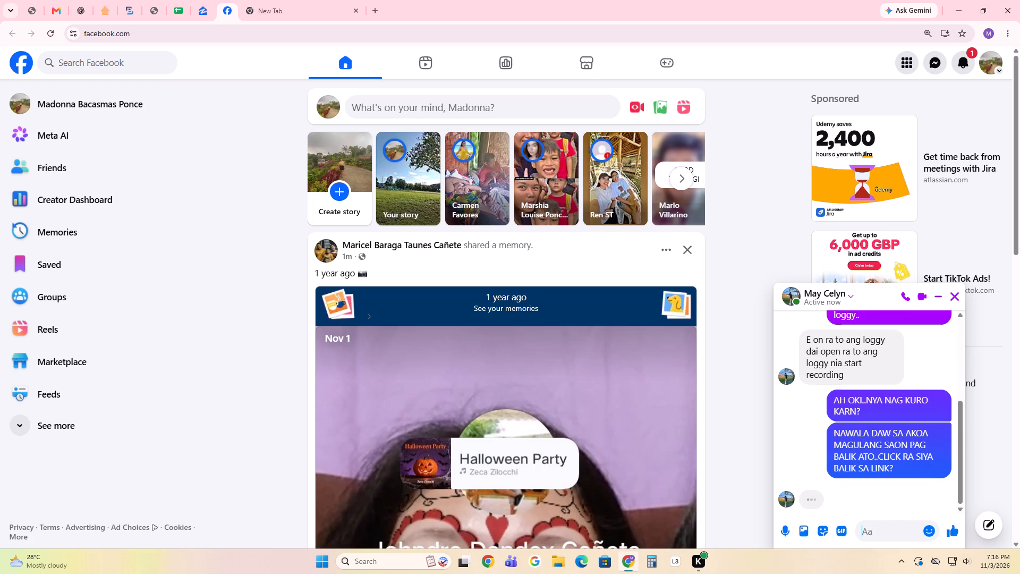
# Open the second conversation in the Messenger chat list.
pyautogui.click(956, 293)
pyautogui.click(934, 61)
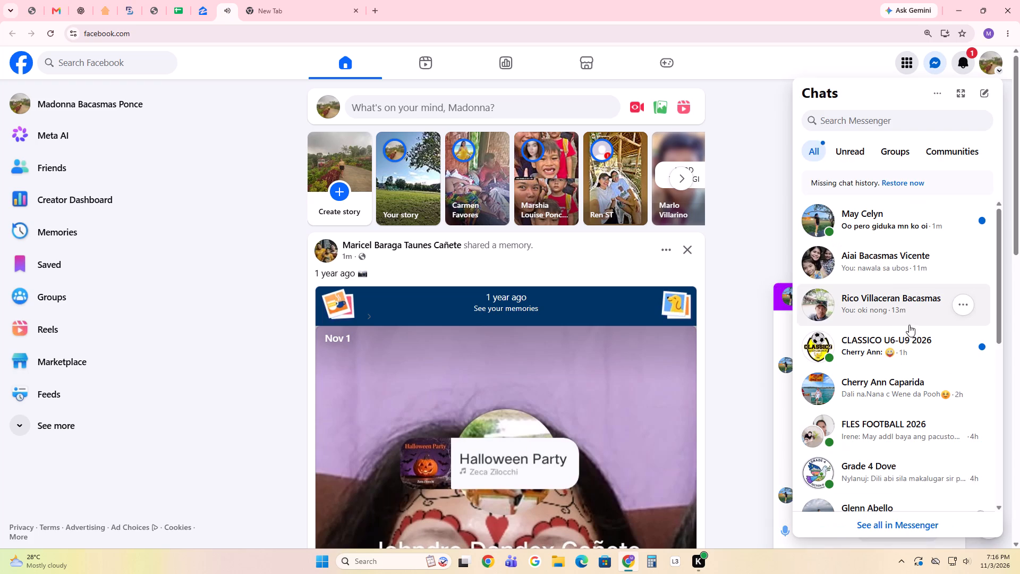
pyautogui.click(889, 264)
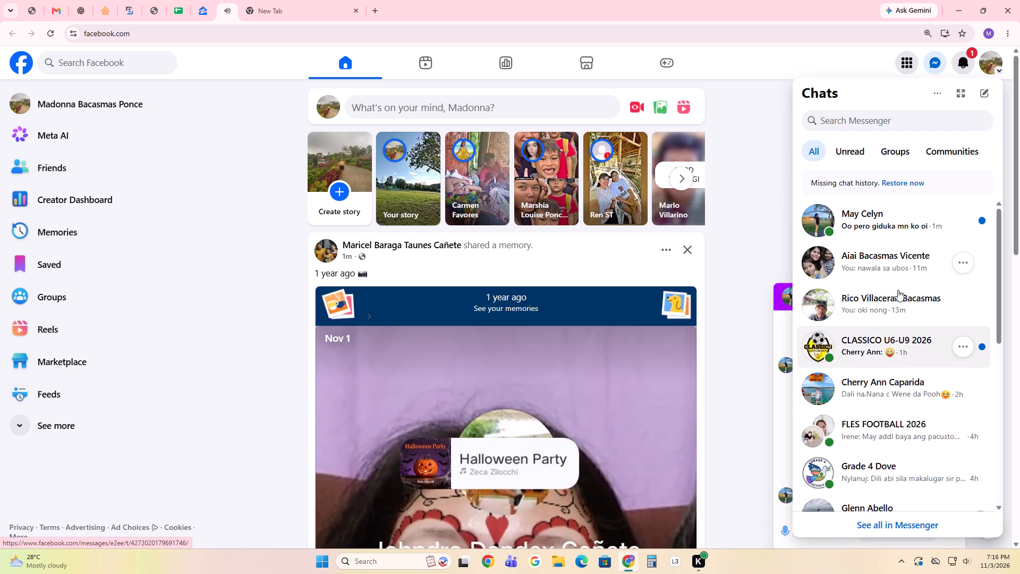
pyautogui.click(887, 263)
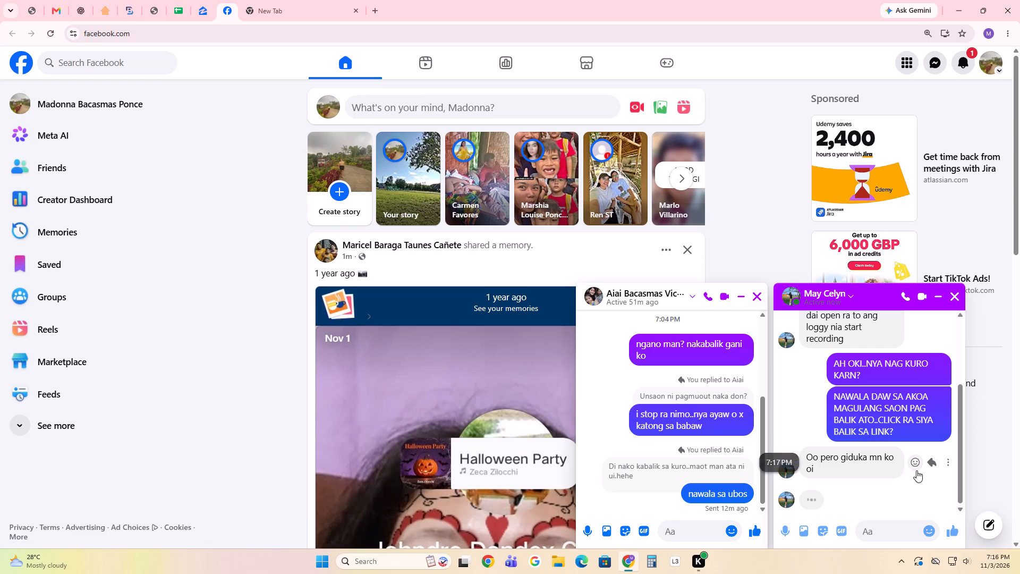
# Send "NAKAPILA NAKA" in the first contact's chat.
pyautogui.click(882, 525)
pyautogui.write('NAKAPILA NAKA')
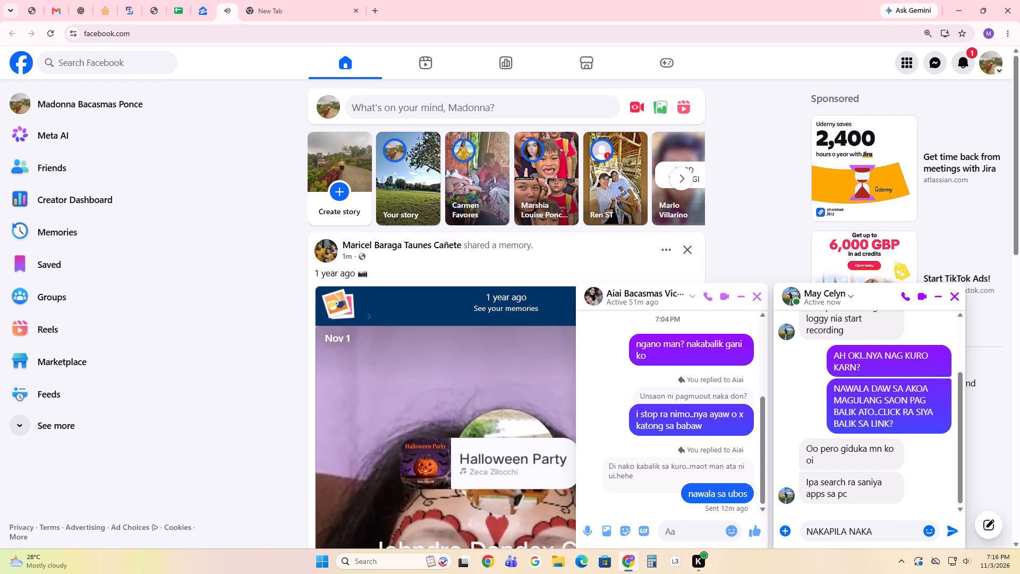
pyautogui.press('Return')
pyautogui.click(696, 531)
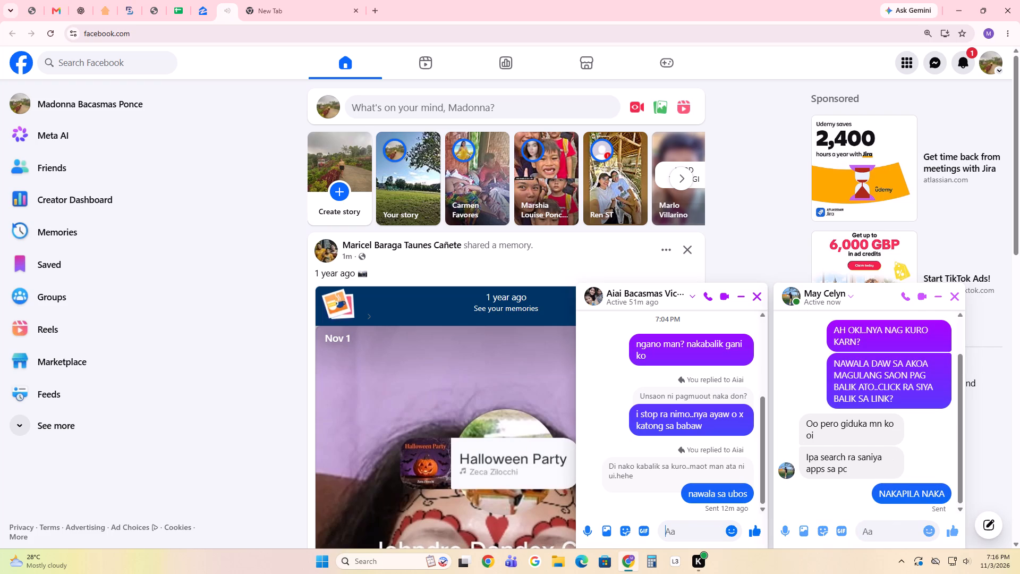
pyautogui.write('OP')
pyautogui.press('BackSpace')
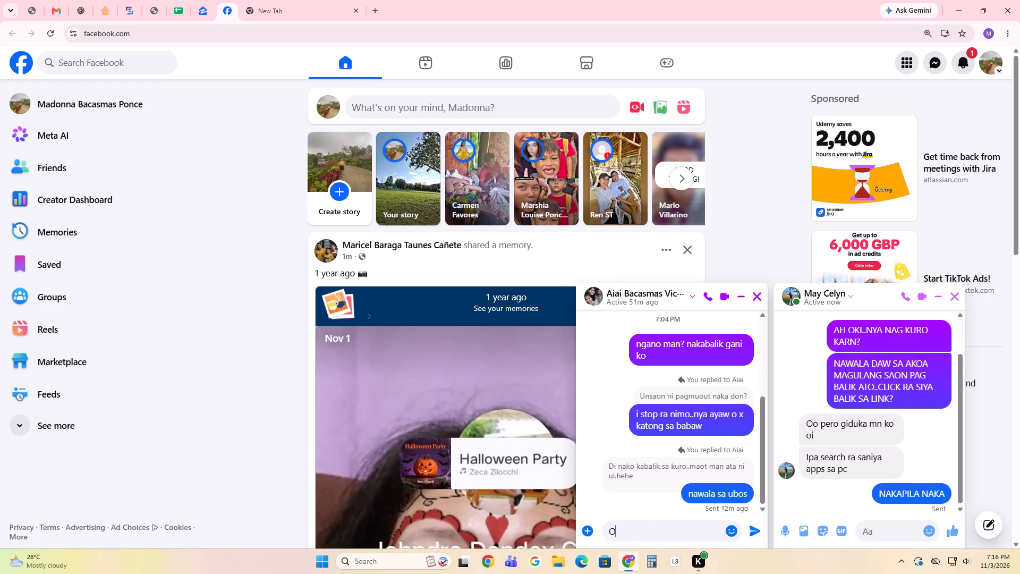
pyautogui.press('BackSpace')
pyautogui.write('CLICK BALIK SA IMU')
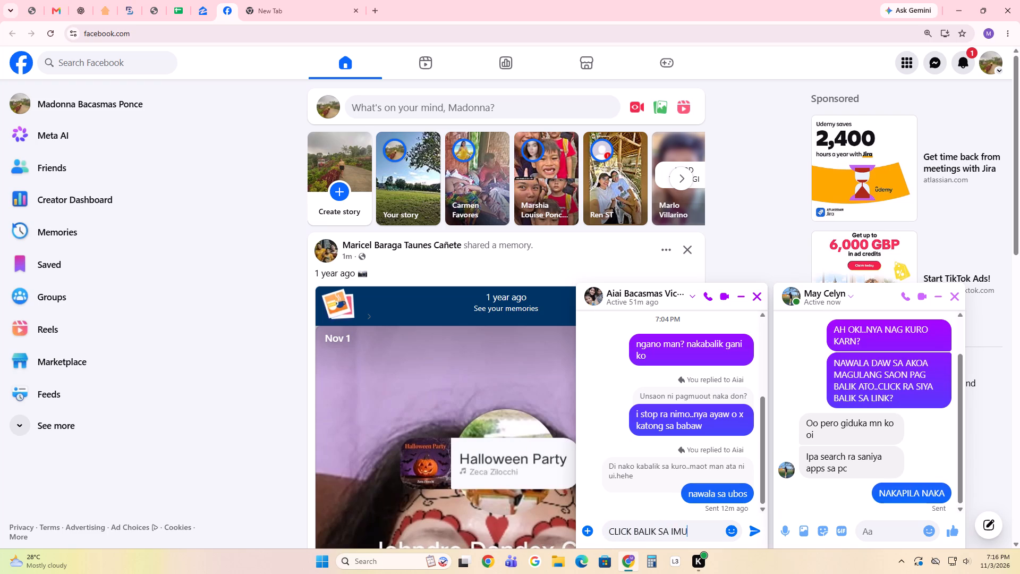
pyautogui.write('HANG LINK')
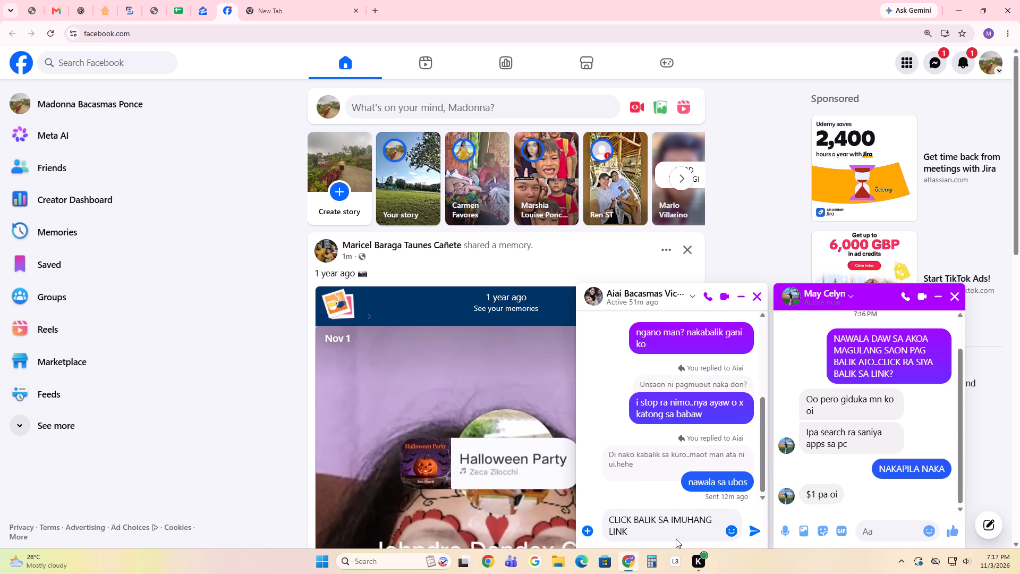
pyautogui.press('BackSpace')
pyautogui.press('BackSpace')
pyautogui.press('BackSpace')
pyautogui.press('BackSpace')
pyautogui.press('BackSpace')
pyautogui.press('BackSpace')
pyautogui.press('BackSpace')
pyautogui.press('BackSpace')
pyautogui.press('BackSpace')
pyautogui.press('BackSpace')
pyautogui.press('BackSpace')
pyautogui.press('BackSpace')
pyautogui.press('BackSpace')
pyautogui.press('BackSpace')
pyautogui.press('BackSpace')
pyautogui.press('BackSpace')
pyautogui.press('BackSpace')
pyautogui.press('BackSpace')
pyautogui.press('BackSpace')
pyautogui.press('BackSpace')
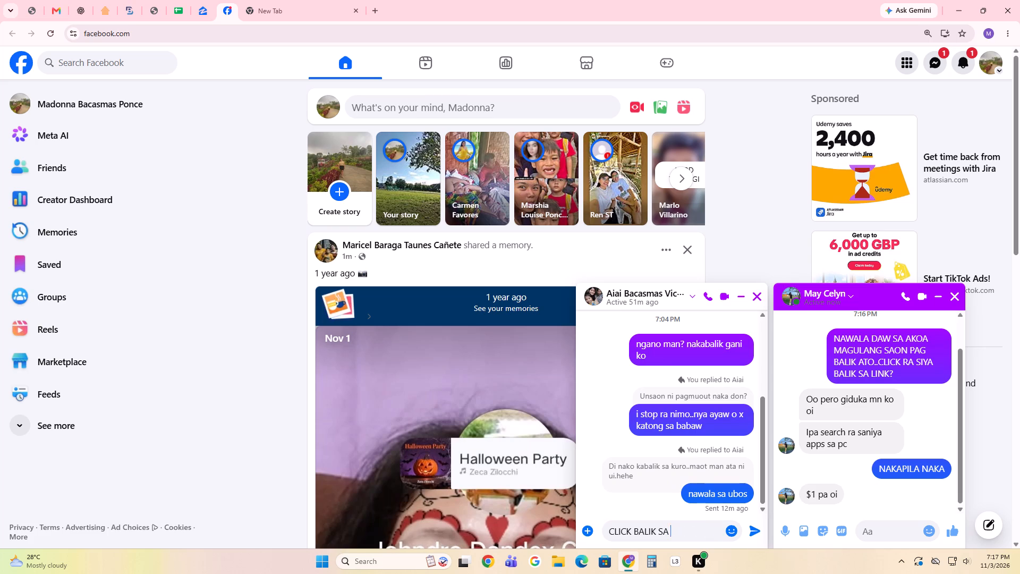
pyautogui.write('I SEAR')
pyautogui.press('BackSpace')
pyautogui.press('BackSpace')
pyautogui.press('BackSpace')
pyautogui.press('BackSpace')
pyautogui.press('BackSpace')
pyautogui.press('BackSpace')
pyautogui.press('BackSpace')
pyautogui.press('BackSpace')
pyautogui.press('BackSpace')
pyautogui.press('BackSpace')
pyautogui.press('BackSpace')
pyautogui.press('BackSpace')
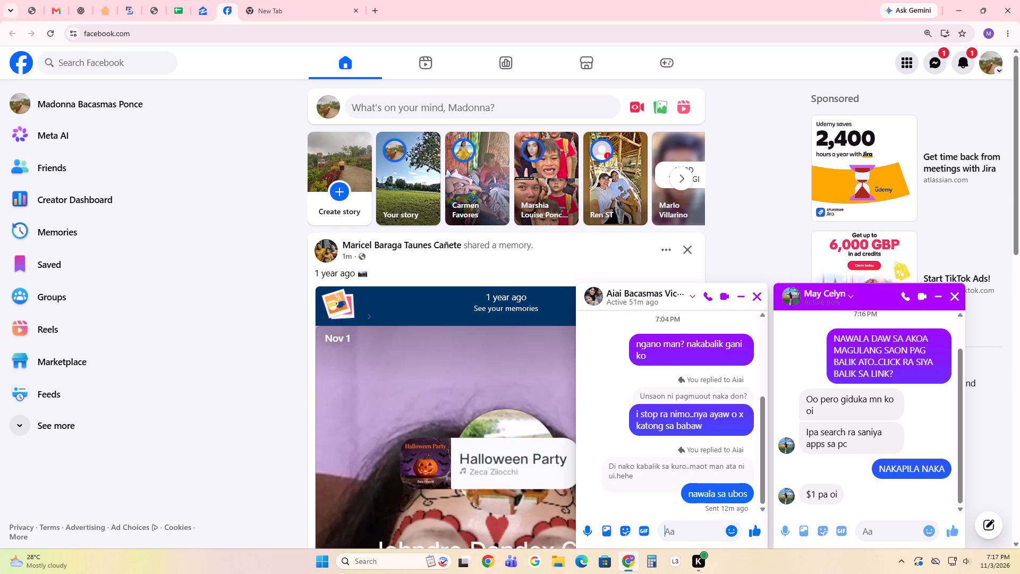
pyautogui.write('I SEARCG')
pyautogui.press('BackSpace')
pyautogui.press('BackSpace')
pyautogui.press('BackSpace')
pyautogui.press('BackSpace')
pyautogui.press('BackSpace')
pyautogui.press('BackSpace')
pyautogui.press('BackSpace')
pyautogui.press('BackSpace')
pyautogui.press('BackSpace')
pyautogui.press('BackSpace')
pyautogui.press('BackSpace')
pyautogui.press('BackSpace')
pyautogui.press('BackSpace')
# Send "i search balik makita na nimo" in the second contact's chat and close that chat.
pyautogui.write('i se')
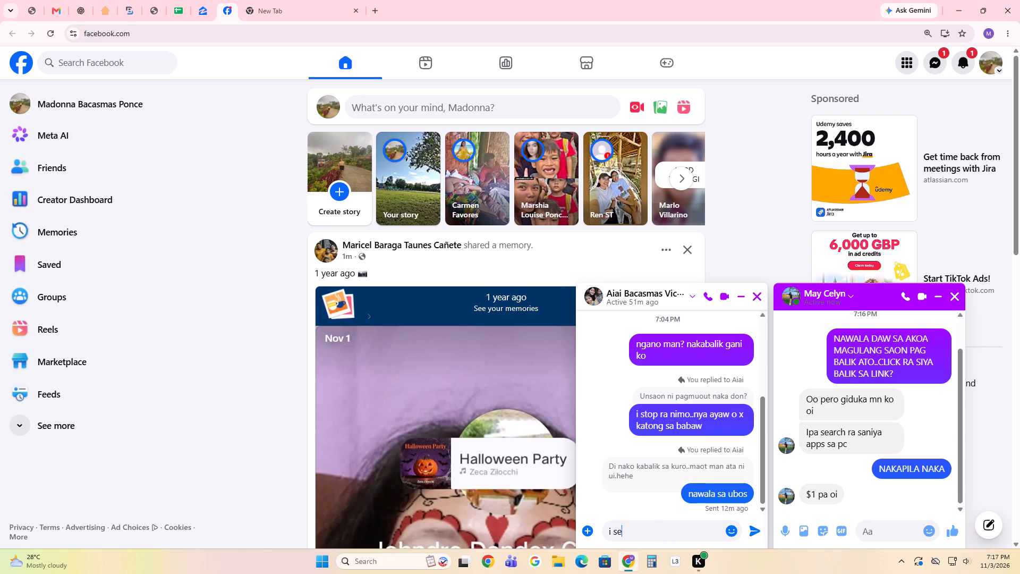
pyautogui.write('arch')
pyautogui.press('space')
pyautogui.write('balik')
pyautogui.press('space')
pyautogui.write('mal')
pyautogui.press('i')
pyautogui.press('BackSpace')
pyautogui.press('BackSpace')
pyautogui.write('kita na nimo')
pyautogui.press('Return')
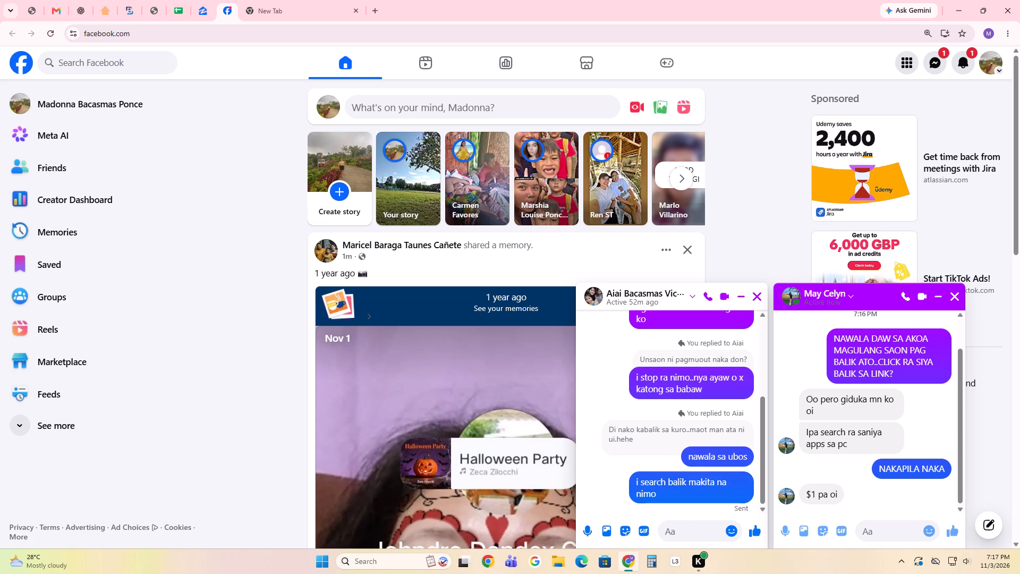
pyautogui.click(759, 292)
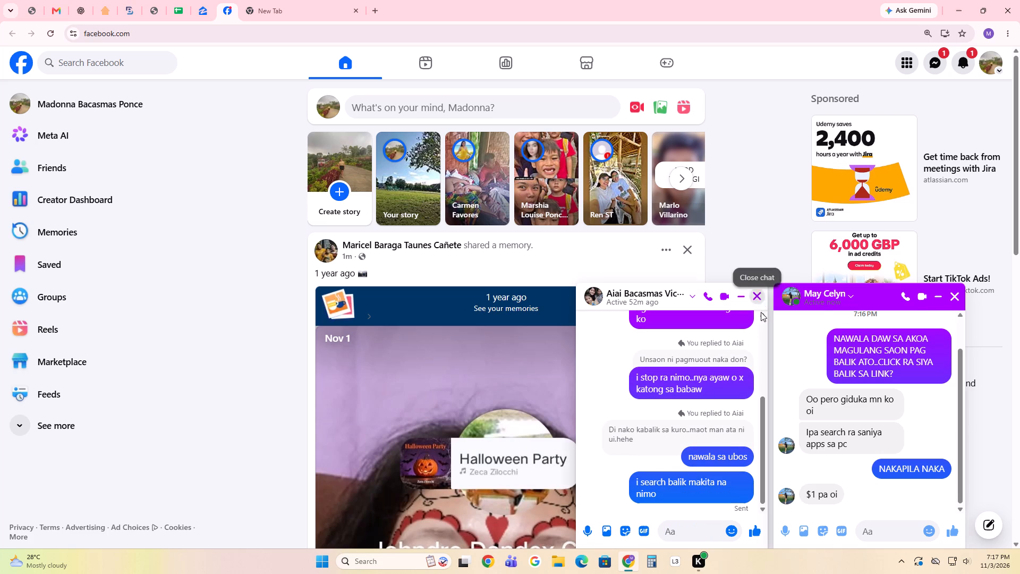
pyautogui.click(875, 532)
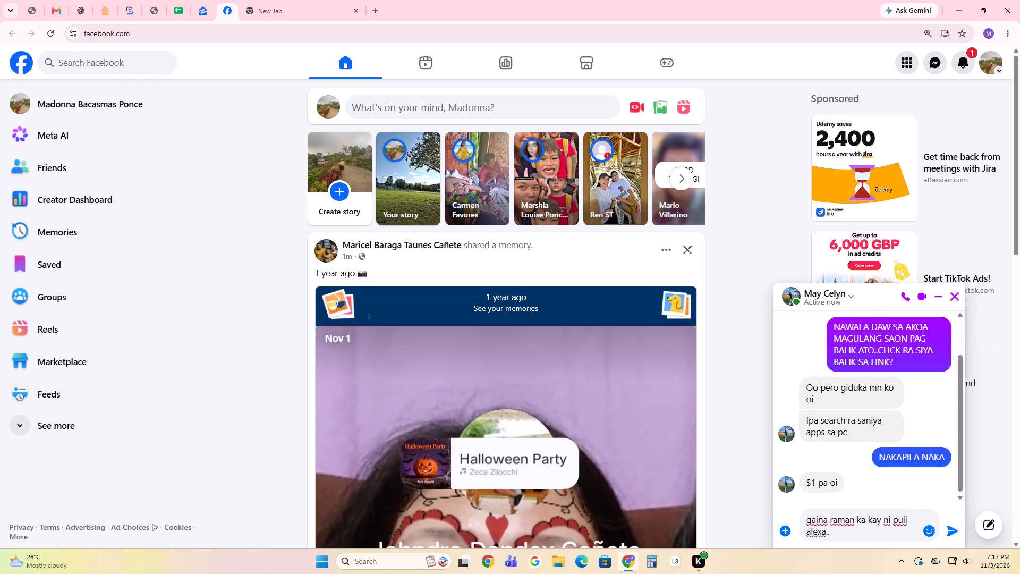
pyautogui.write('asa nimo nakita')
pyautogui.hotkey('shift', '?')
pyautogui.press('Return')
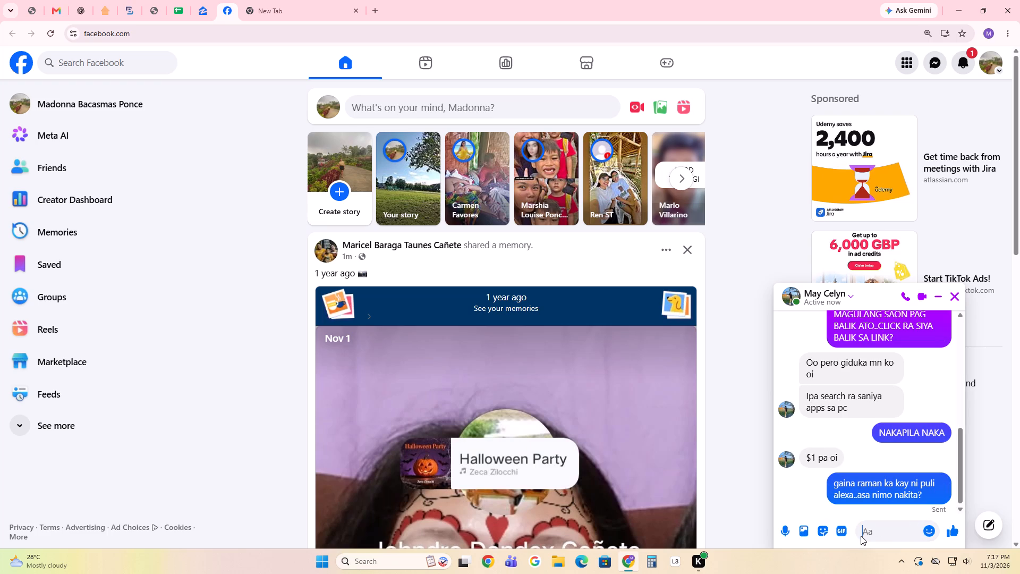
pyautogui.click(954, 294)
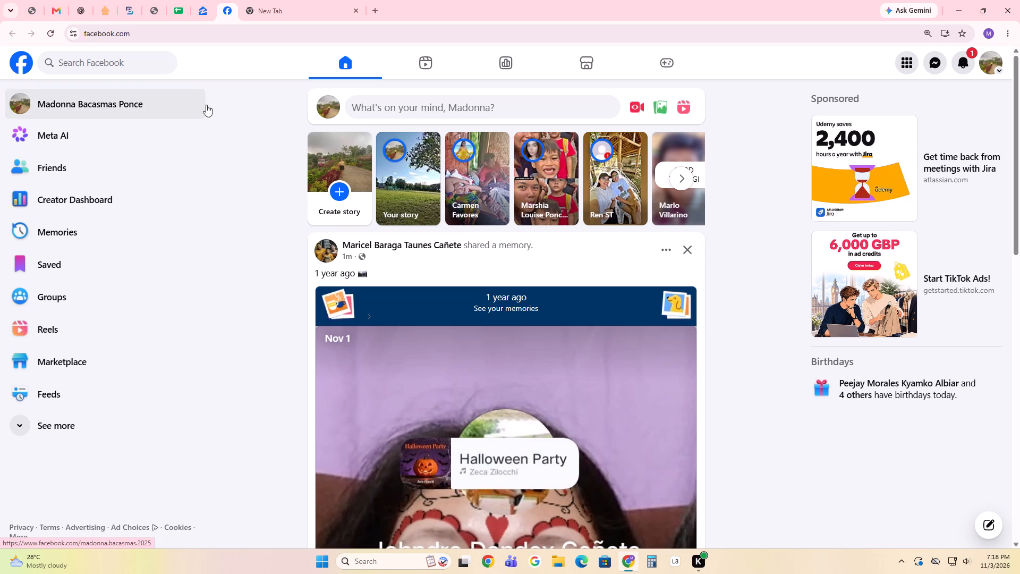
# Reopen the most recent Messenger chat and send "picturi daw?".
pyautogui.click(932, 61)
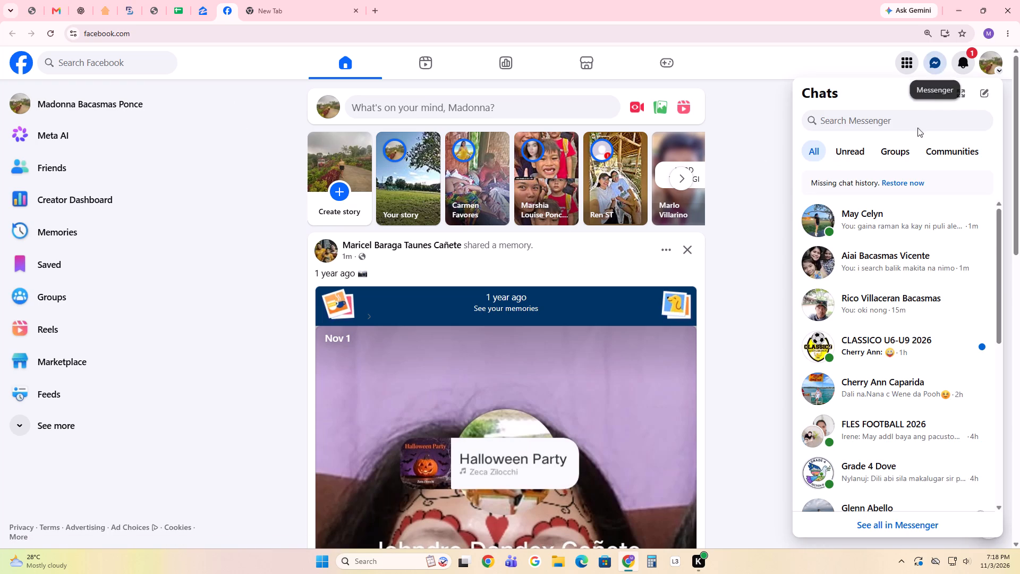
pyautogui.click(889, 222)
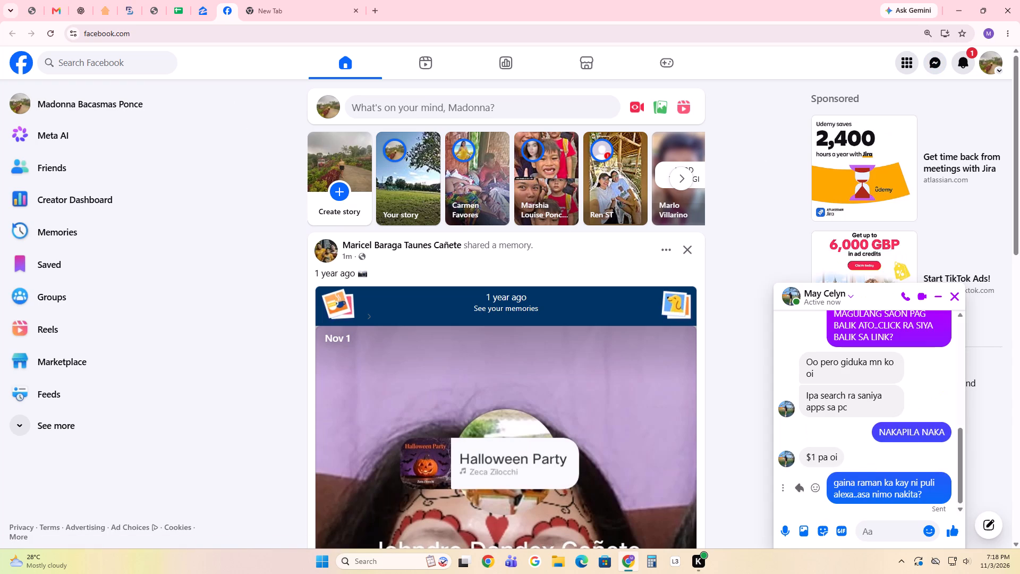
pyautogui.click(892, 533)
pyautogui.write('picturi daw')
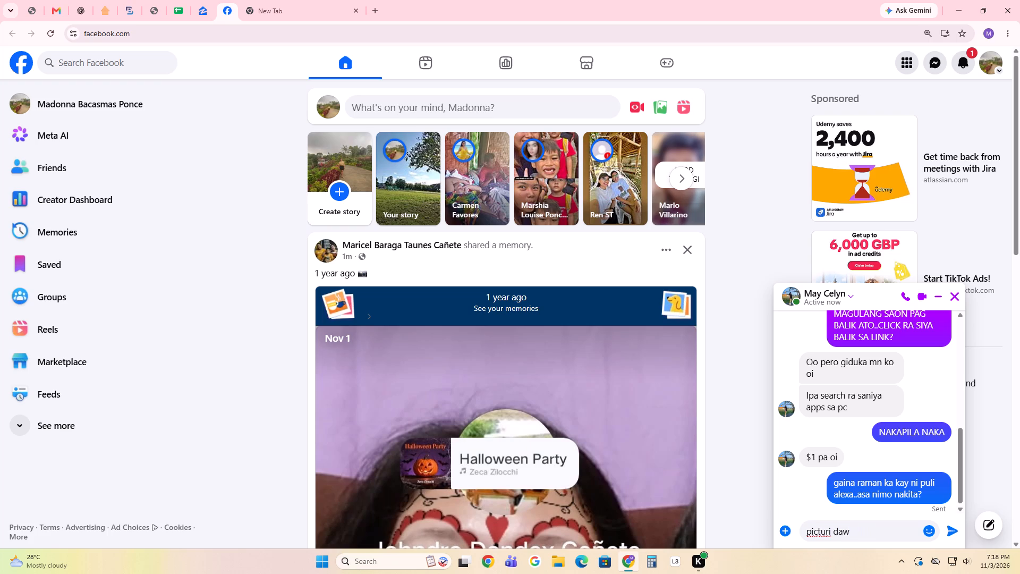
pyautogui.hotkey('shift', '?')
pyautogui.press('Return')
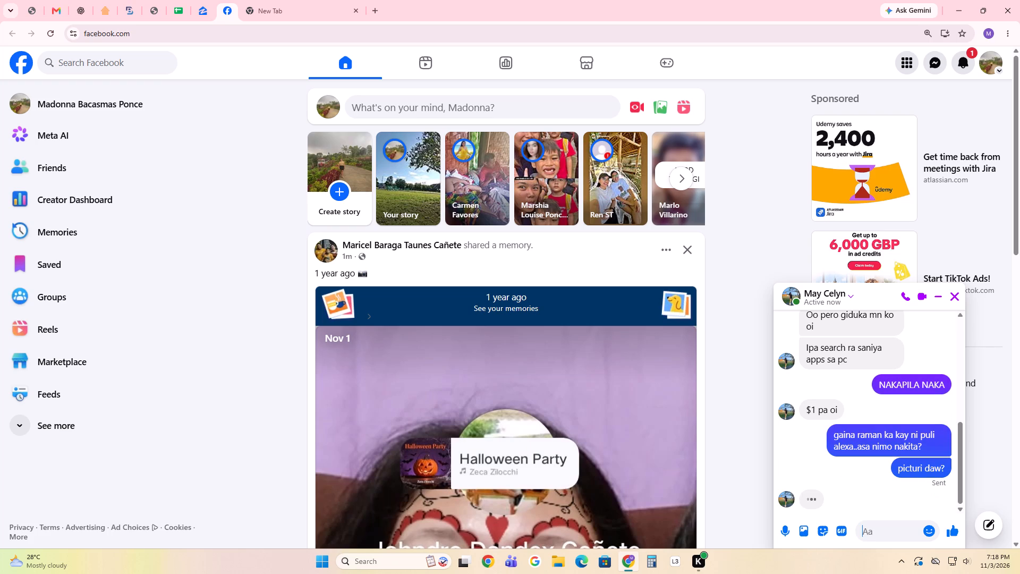
# Send "basi nag ubra ko lain ni diri" in the open chat.
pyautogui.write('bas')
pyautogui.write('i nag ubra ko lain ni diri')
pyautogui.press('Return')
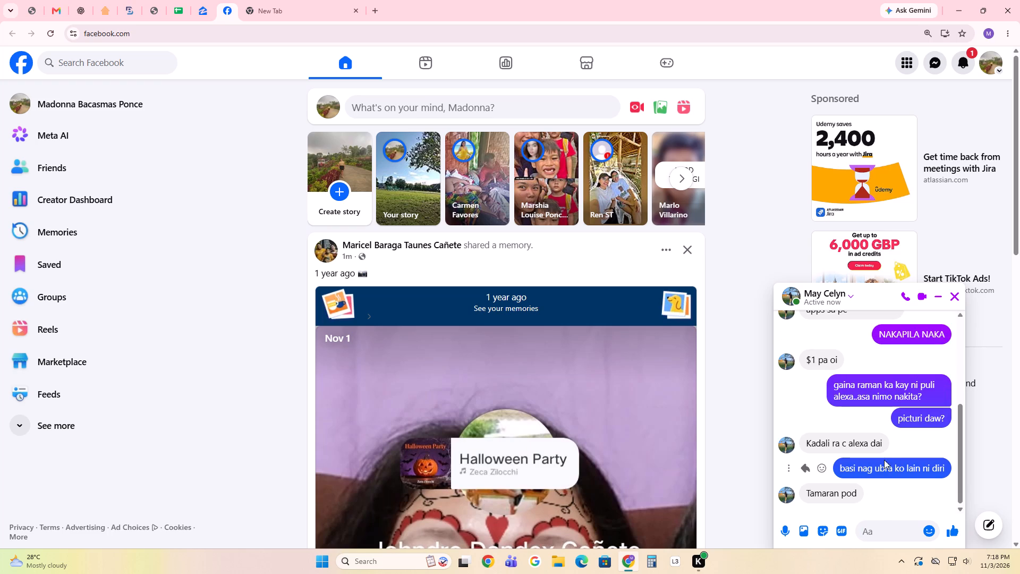
# Reply to the message "Kadali ra c alexa dai" with "3hrs nako ambot ug mao bani..dili ko ka picture kay nag charge ko".
pyautogui.click(914, 445)
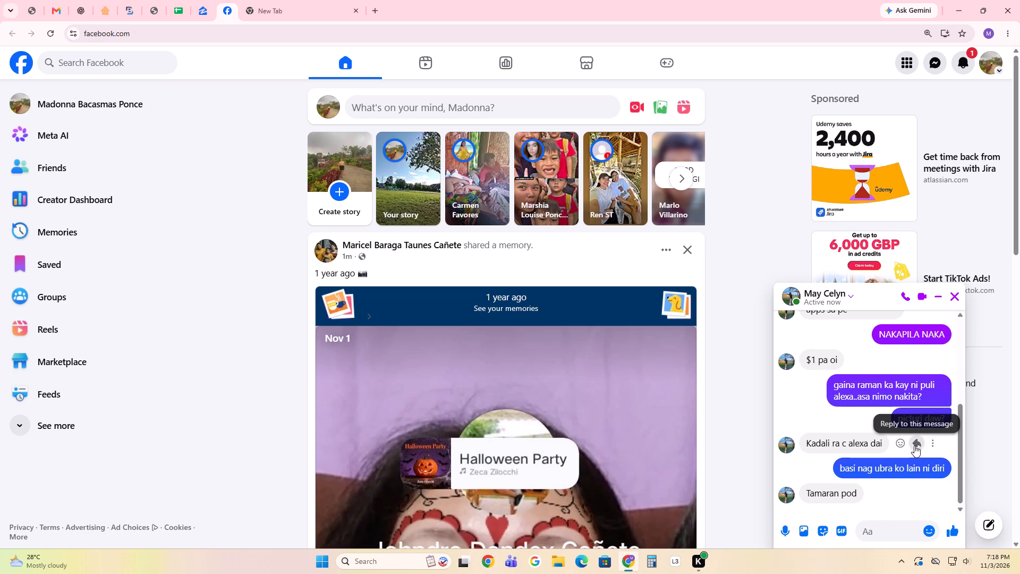
pyautogui.click(885, 527)
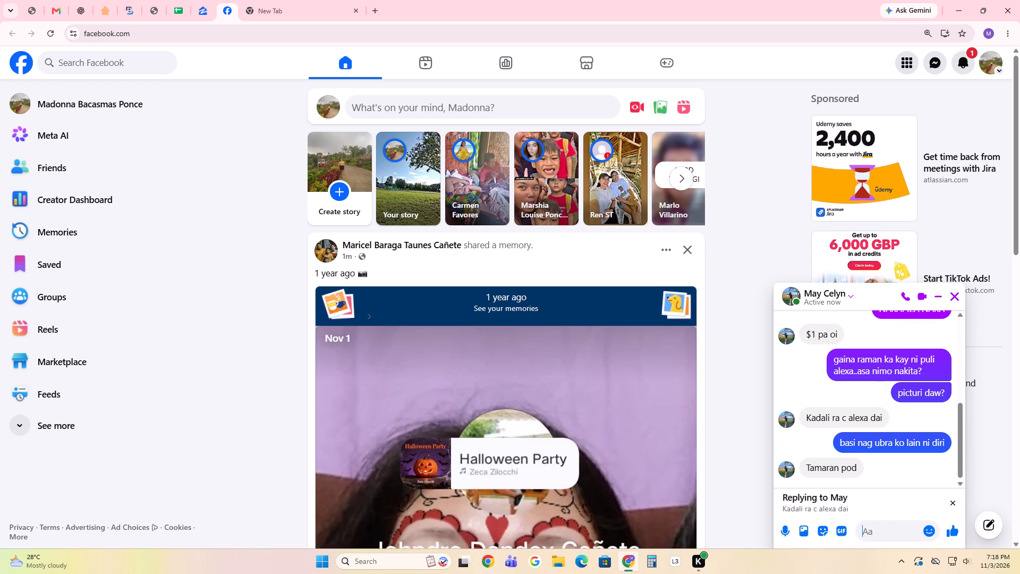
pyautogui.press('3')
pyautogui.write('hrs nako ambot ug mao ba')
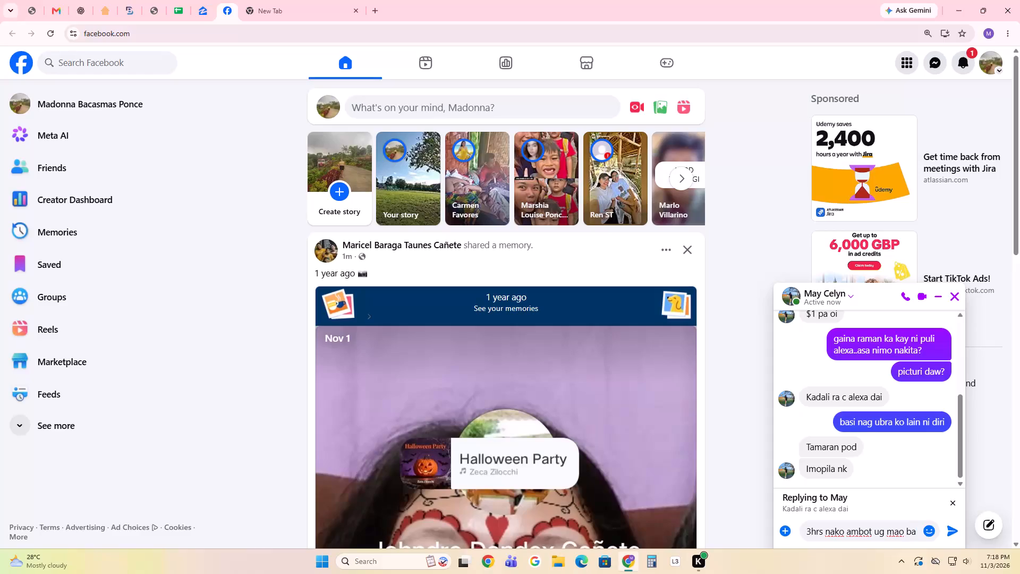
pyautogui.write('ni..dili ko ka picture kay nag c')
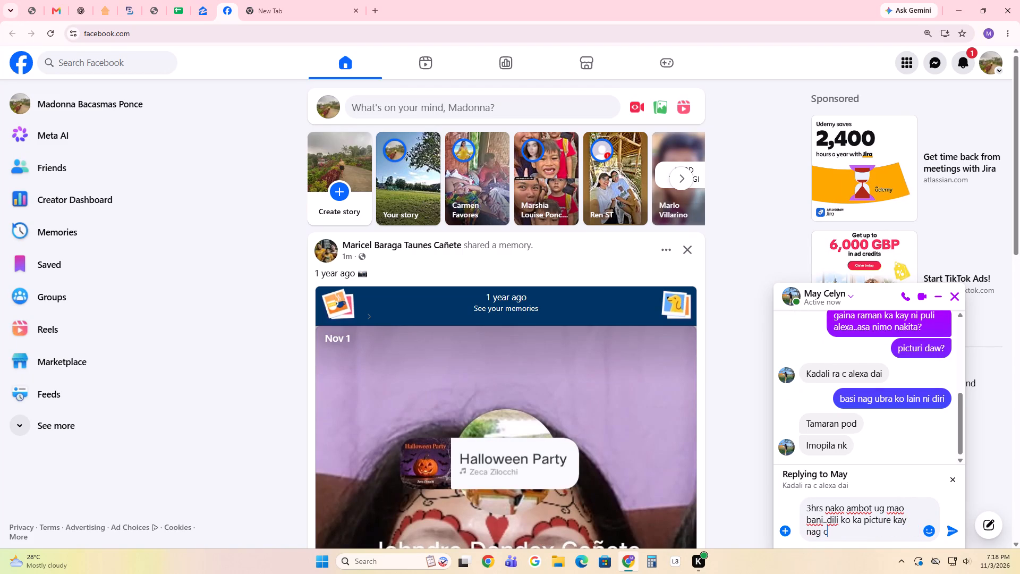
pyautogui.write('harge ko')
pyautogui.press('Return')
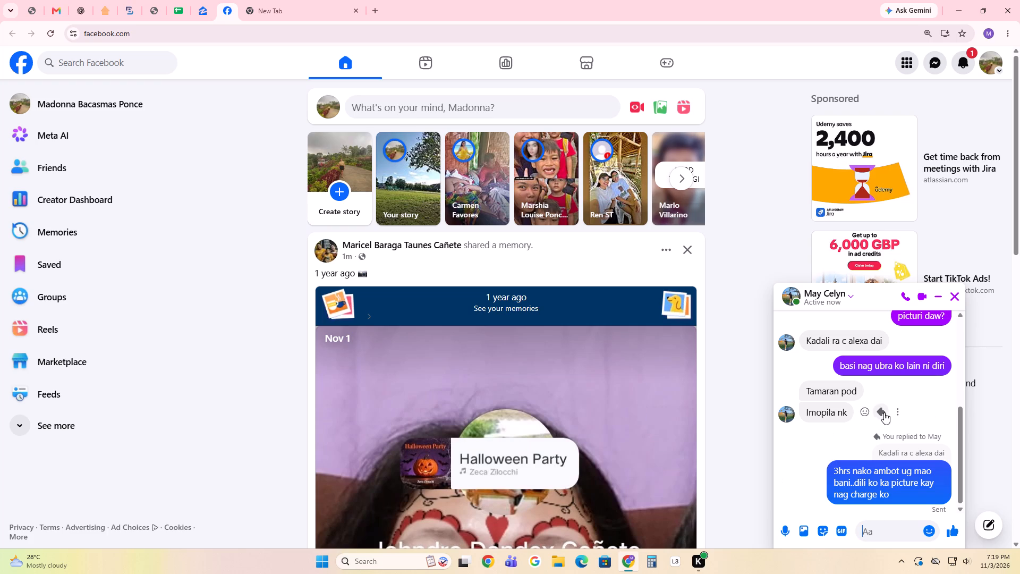
# Reply to the contact's message "Imopila nk" with "asa makita".
pyautogui.click(877, 415)
pyautogui.click(873, 533)
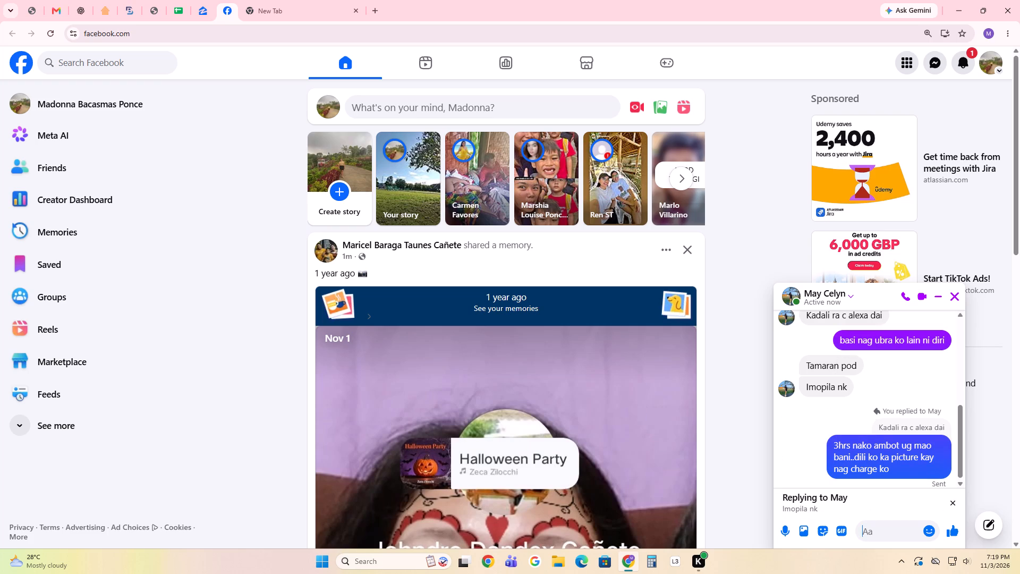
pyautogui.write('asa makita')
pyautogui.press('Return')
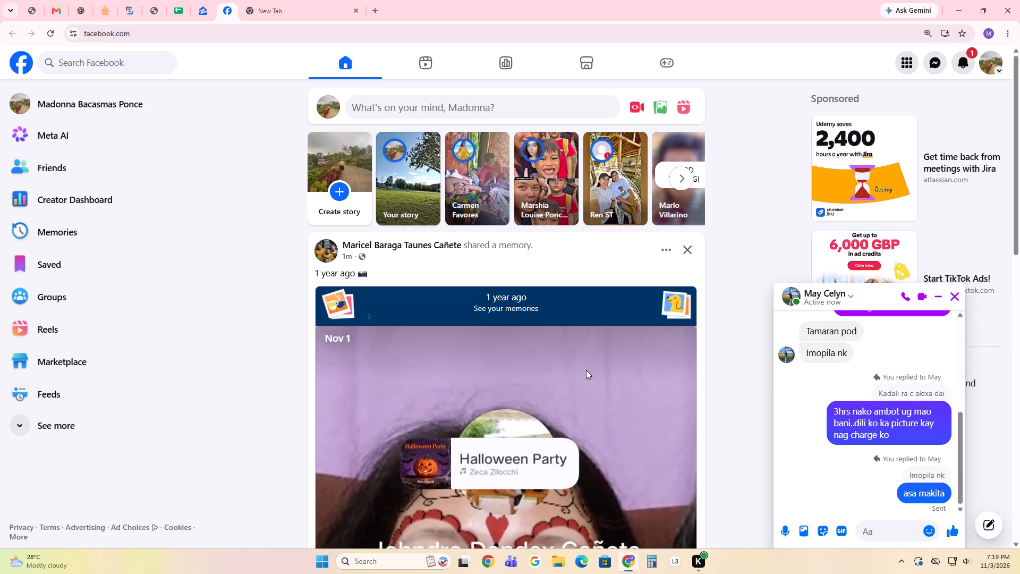
# Send "green ra lagi japon nag fb ko" as a new message in the same chat.
pyautogui.click(884, 528)
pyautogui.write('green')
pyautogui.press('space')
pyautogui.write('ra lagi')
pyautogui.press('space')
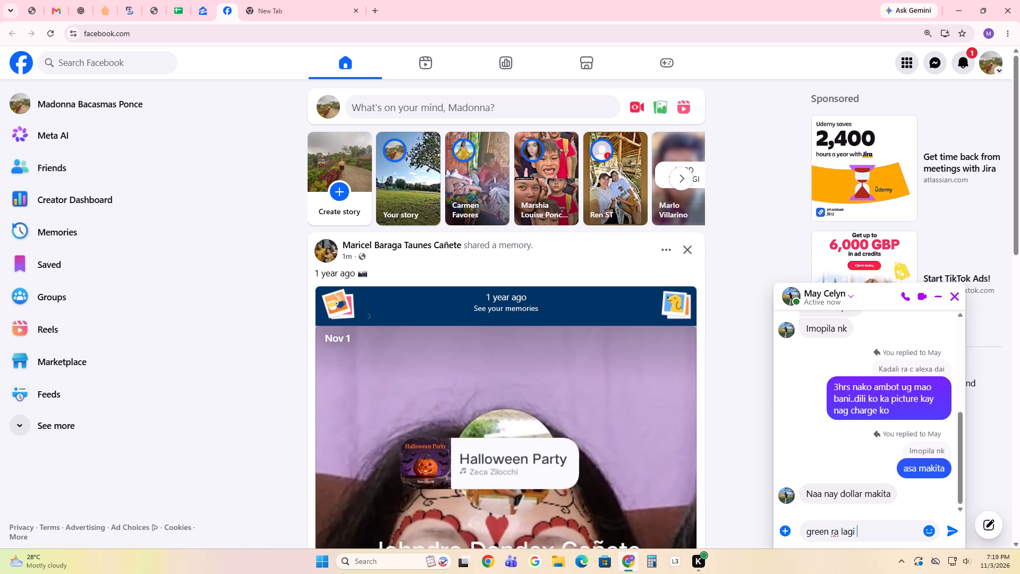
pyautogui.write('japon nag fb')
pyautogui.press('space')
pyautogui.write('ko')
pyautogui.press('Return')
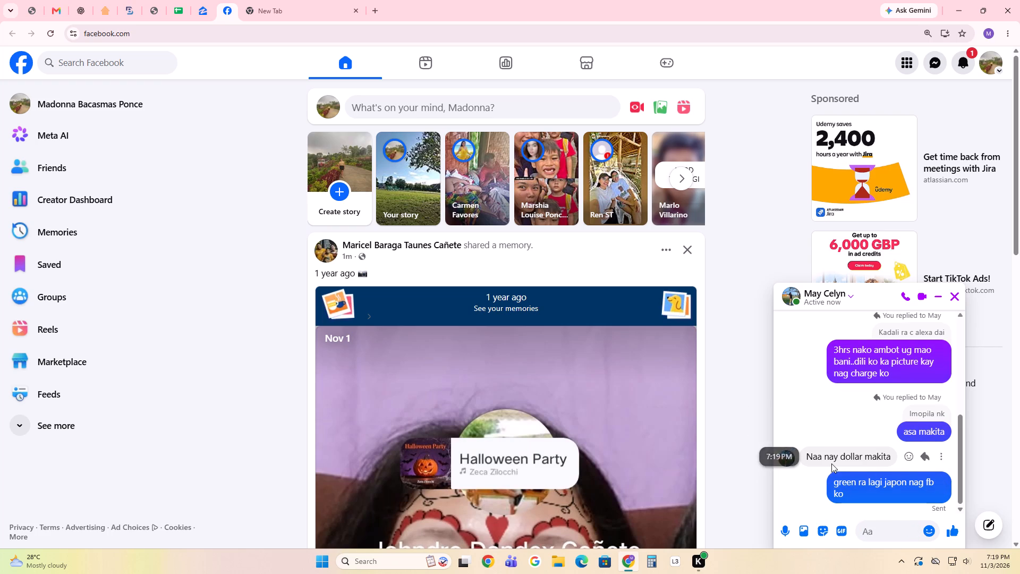
# Reply to the contact's message "Naa nay dollar makita" with "wala akoa".
pyautogui.click(920, 458)
pyautogui.click(883, 529)
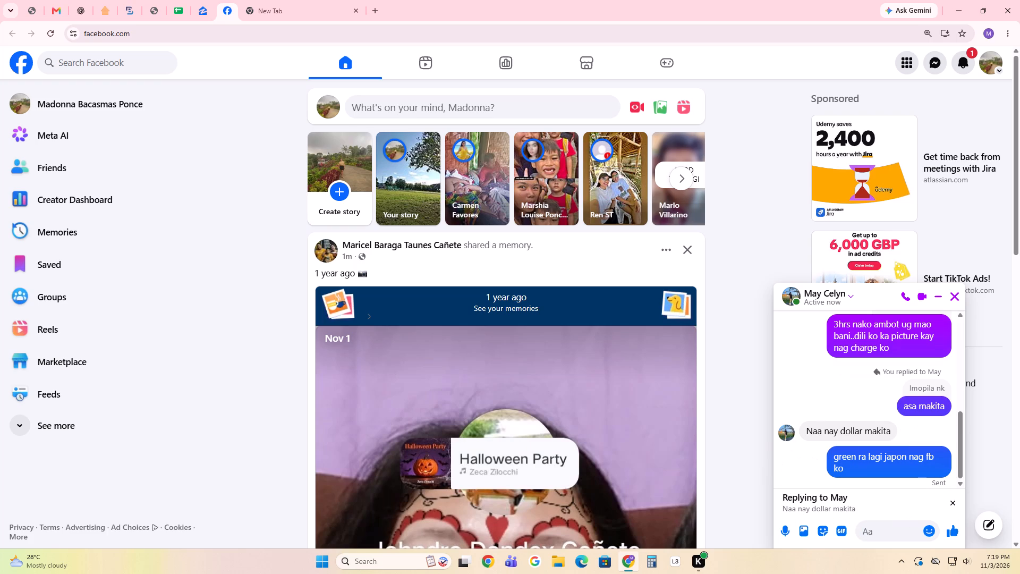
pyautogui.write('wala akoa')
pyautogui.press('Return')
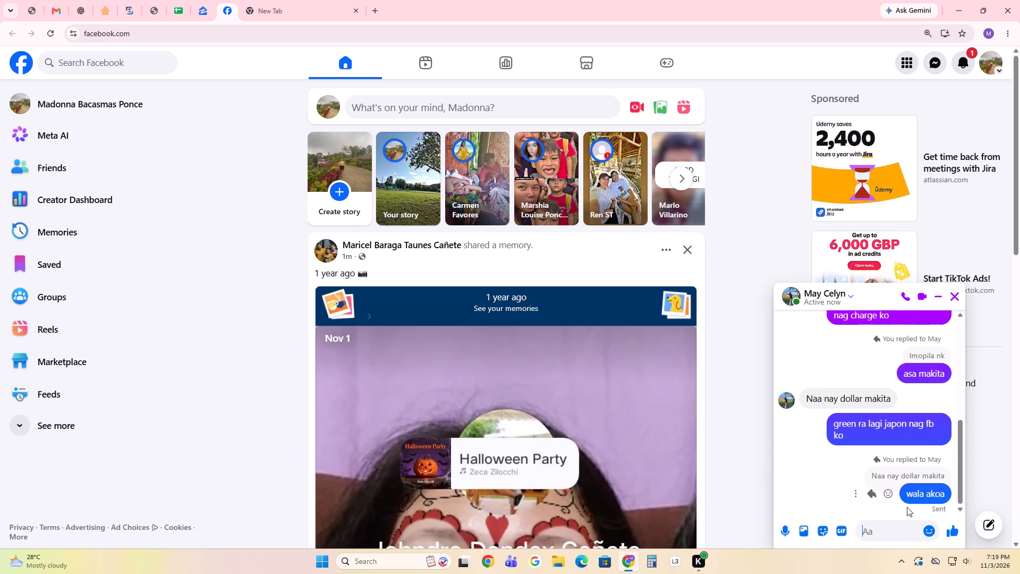
# Send "send picture daw" as a new message in the same chat.
pyautogui.click(886, 533)
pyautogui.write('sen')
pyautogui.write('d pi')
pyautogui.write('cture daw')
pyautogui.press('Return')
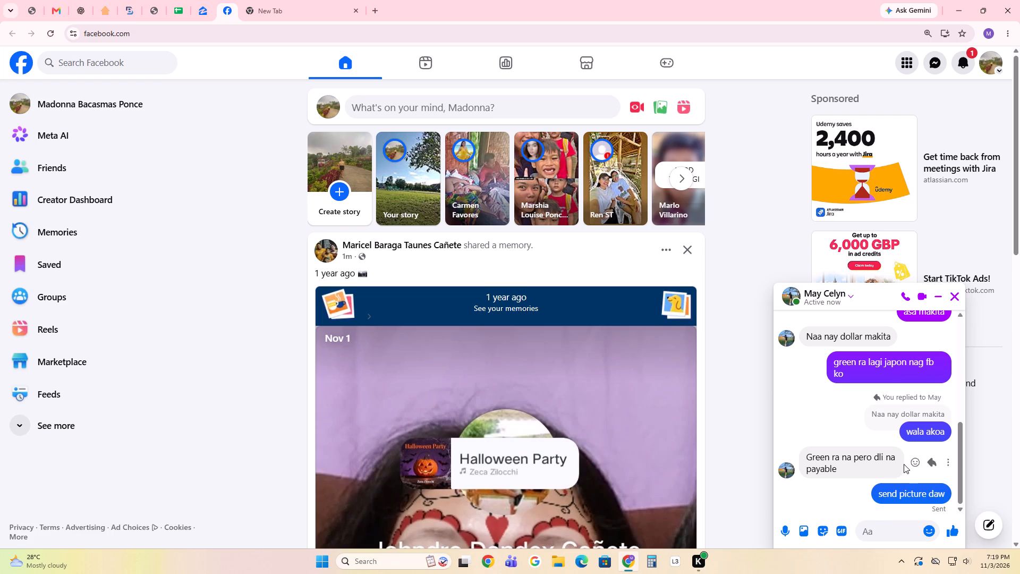
# React with a thumbs-up to the contact's message "Green ra na pero dli na payable".
pyautogui.click(916, 465)
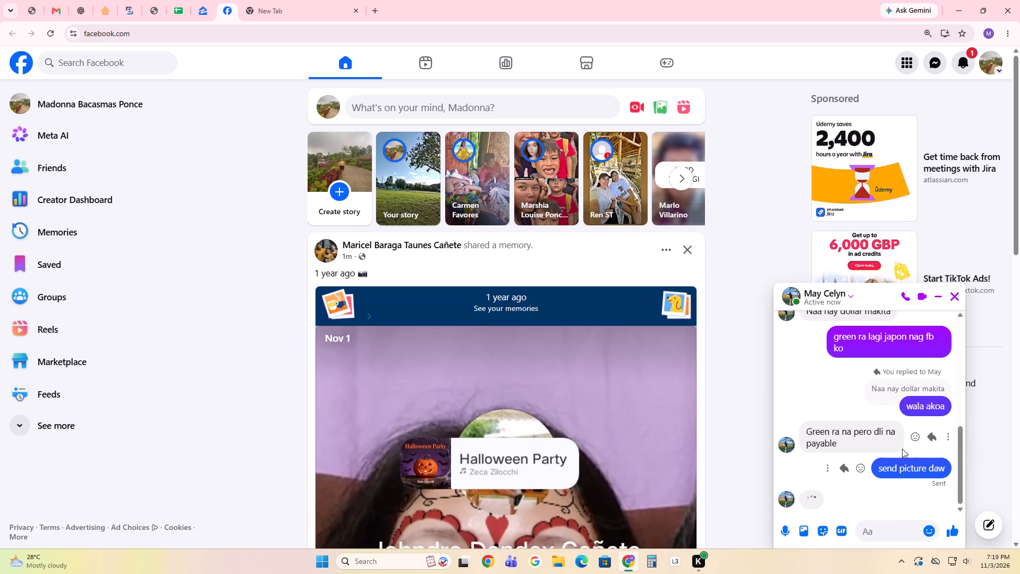
pyautogui.click(920, 437)
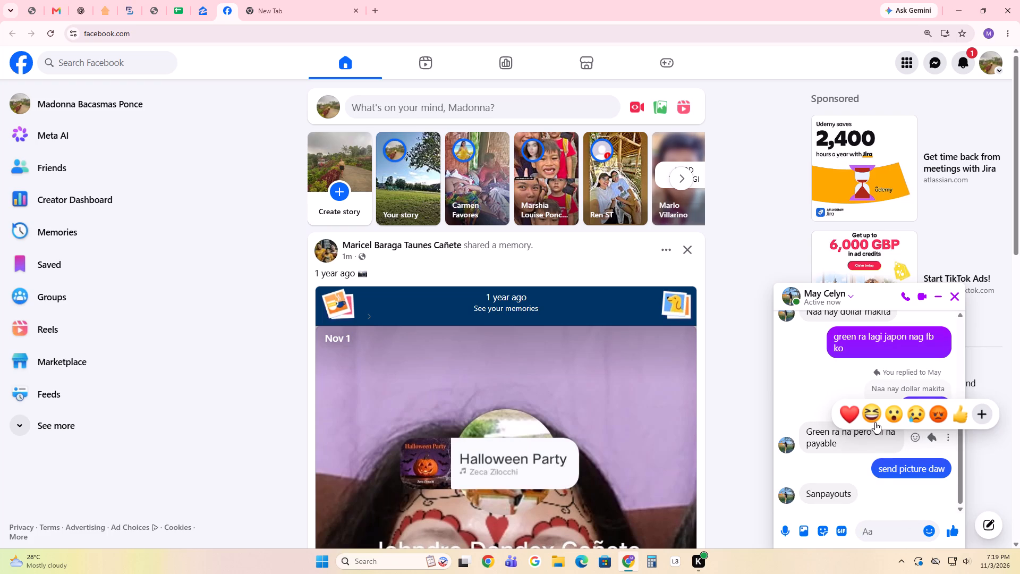
pyautogui.click(958, 415)
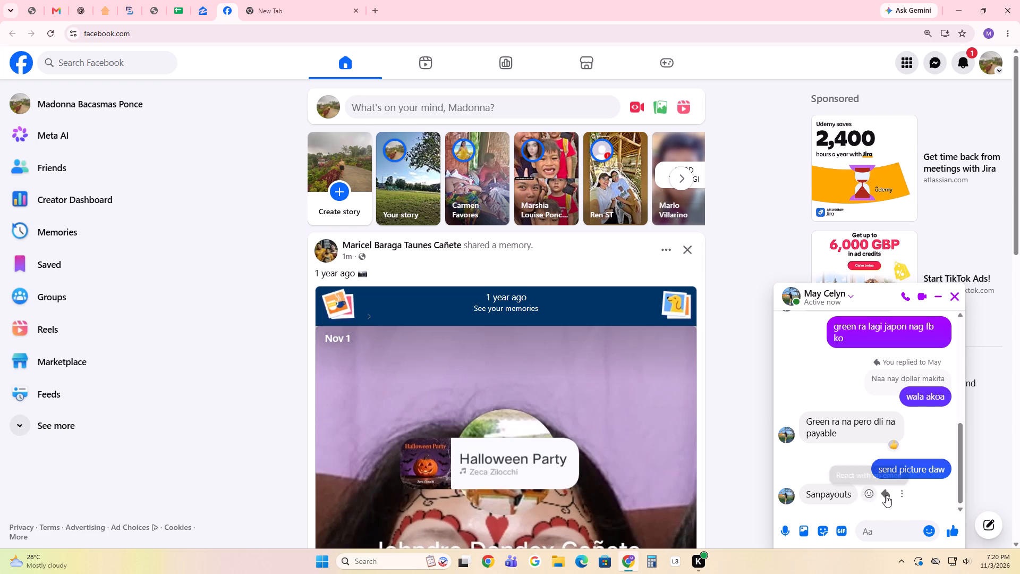
# Reply to the contact's message "Sanpayouts" with "i click to?".
pyautogui.click(882, 492)
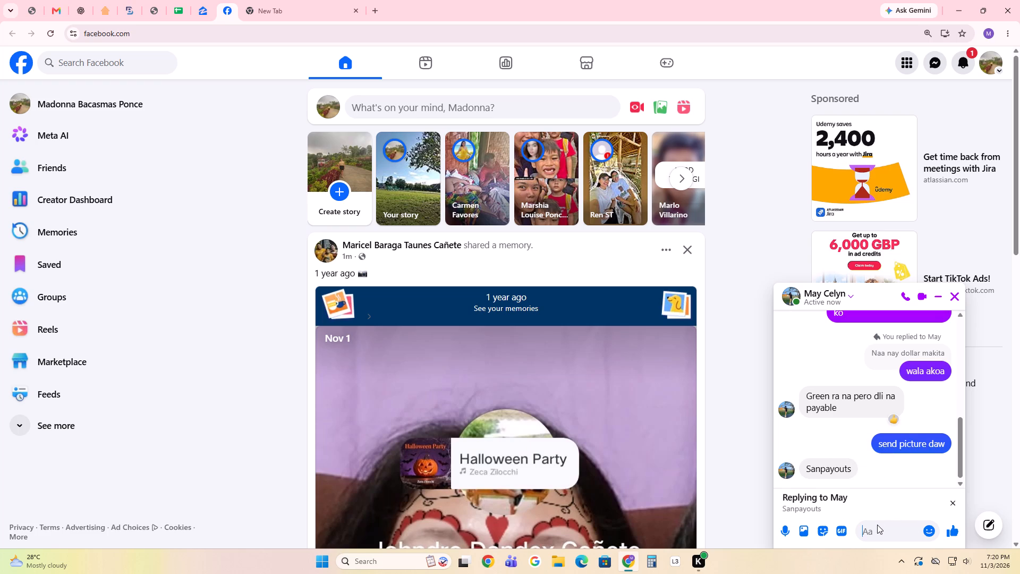
pyautogui.click(877, 525)
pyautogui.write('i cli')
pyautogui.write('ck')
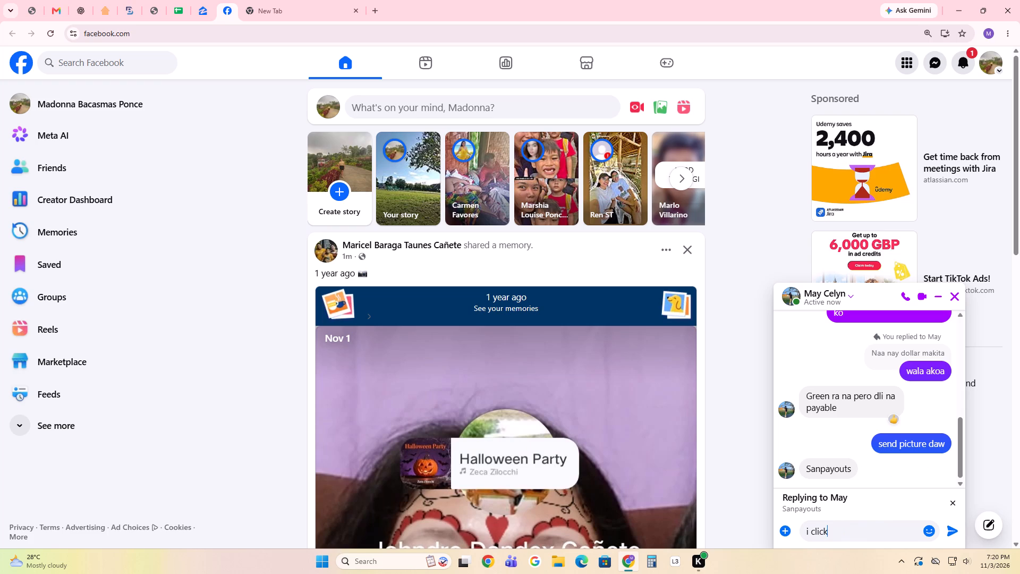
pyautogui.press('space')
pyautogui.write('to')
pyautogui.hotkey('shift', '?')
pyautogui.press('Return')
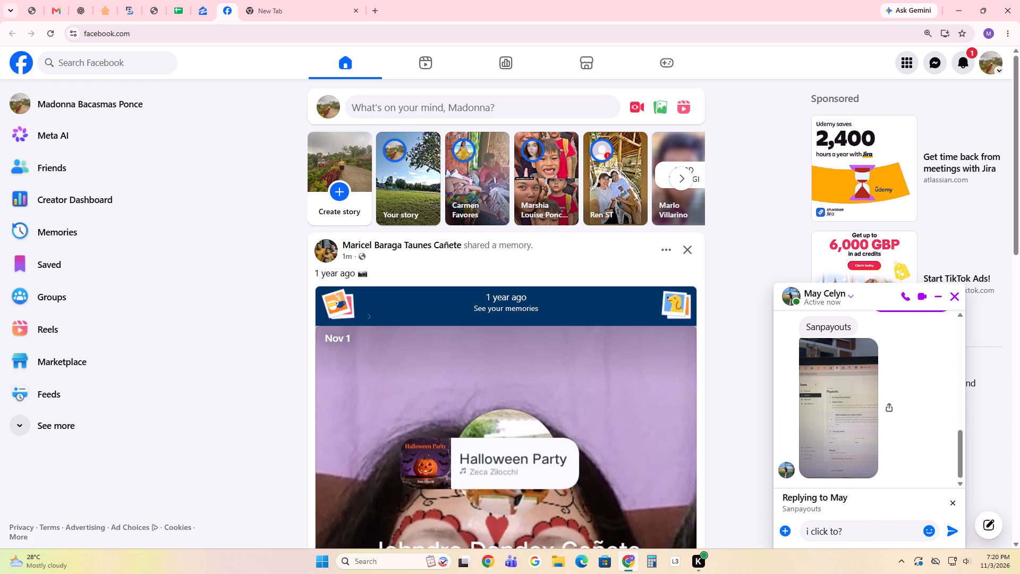
# View the contact's photo of the payouts page at full size and close the viewer.
pyautogui.click(833, 372)
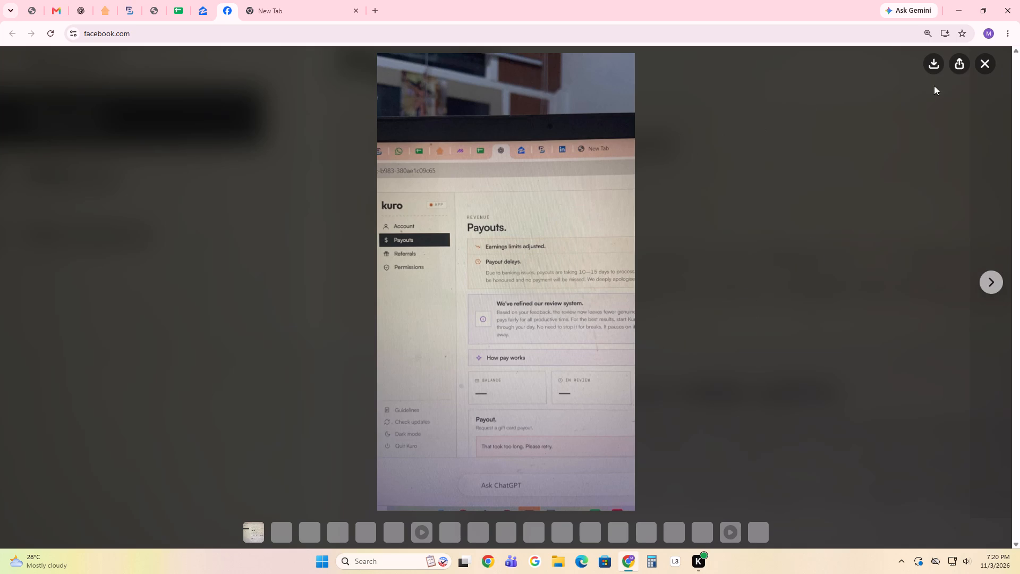
pyautogui.click(987, 66)
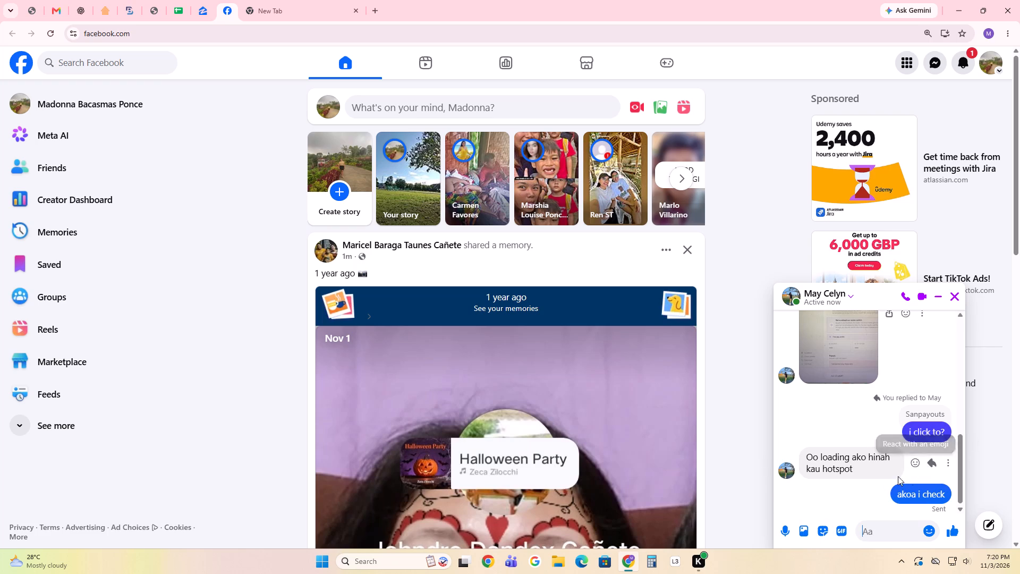
# Reply to the message "Oo loading ako hinah kau hotspot" with "ubra na diha" and close the chat.
pyautogui.click(932, 466)
pyautogui.click(888, 530)
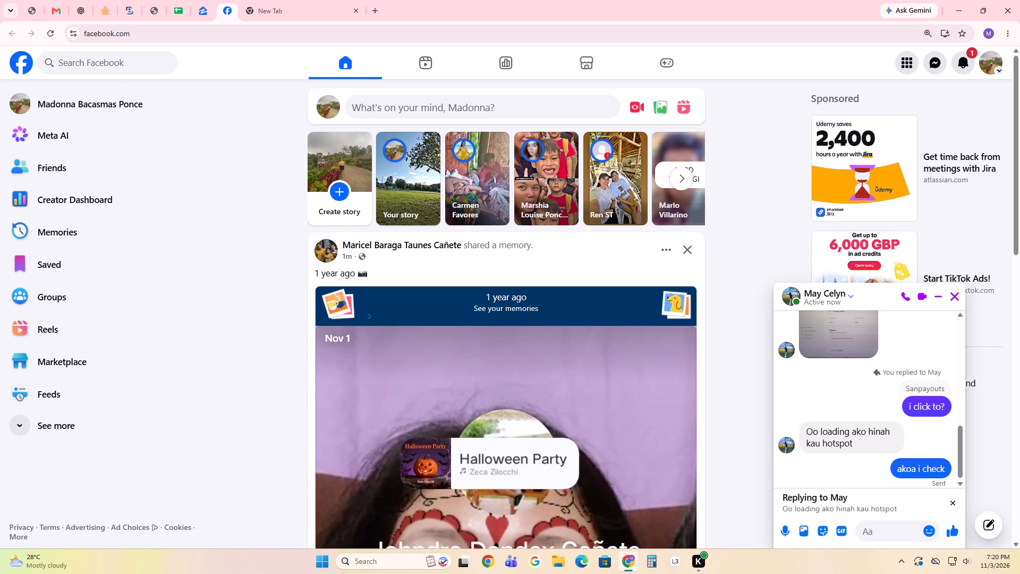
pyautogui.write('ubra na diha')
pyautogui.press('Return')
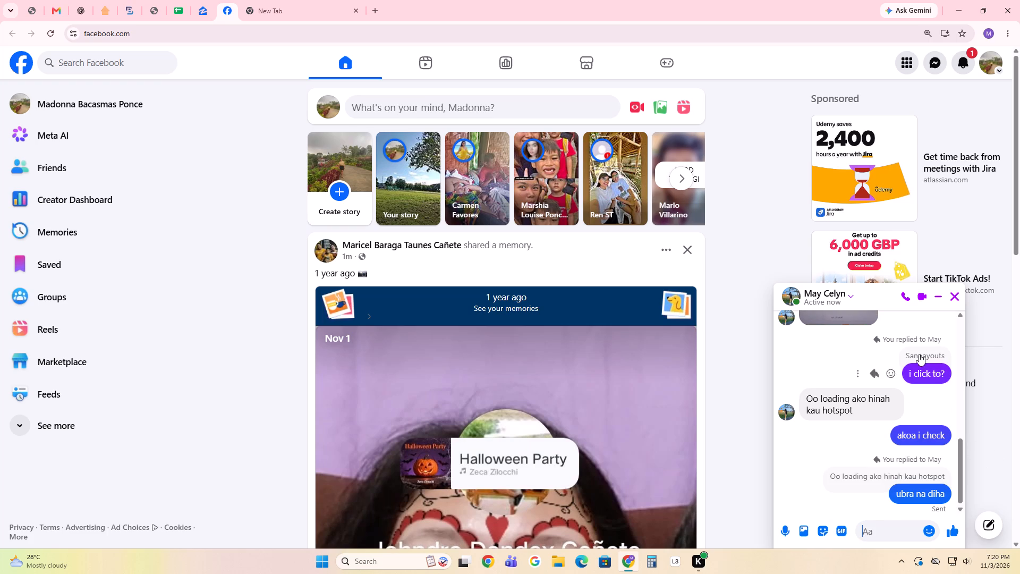
pyautogui.click(949, 294)
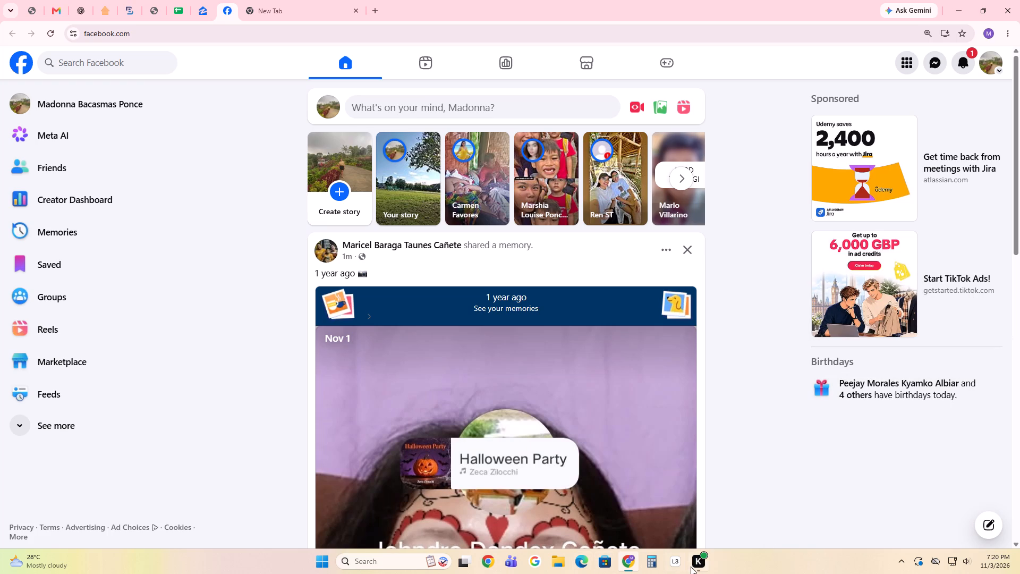
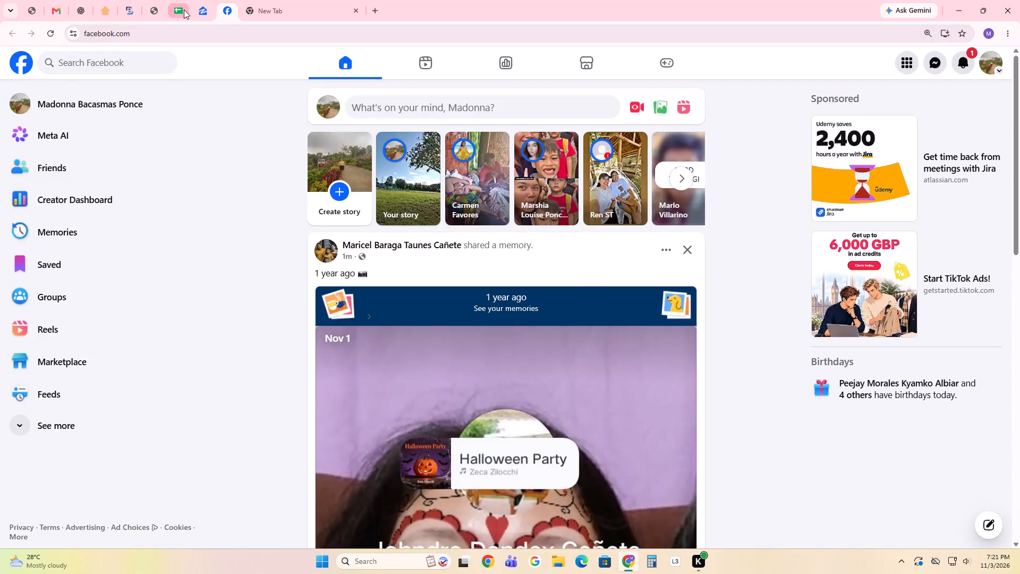
pyautogui.click(184, 9)
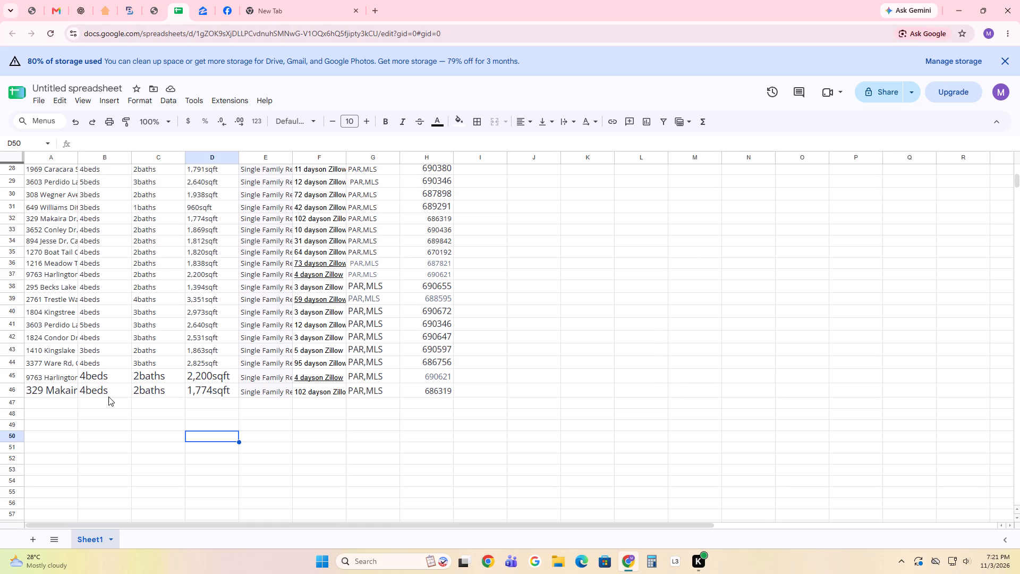
pyautogui.click(205, 13)
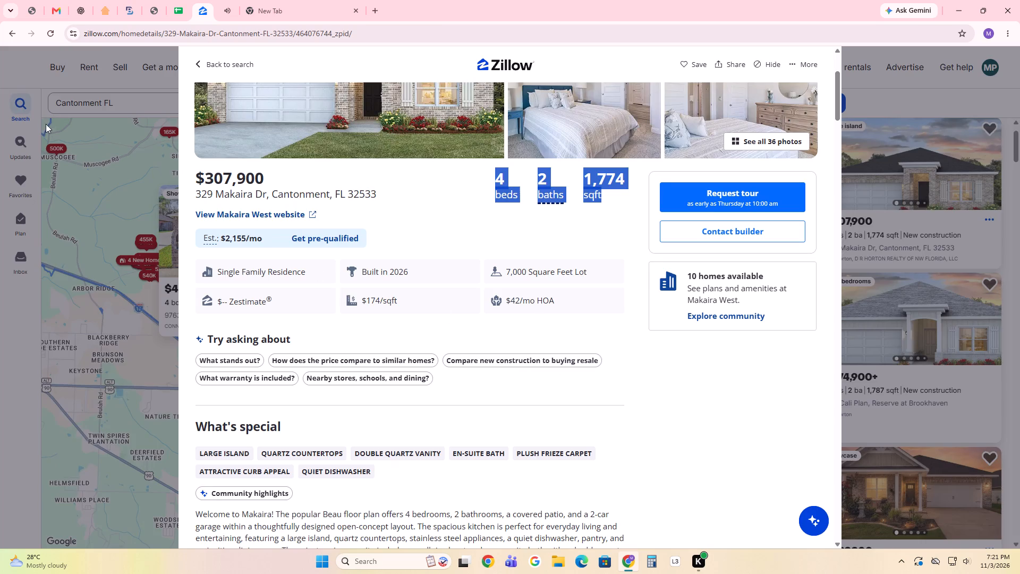
# Return to the Zillow search results for Cantonment FL and open the $320,000 listing with 4 beds, 2 baths and 1,869 sqft.
pyautogui.click(178, 14)
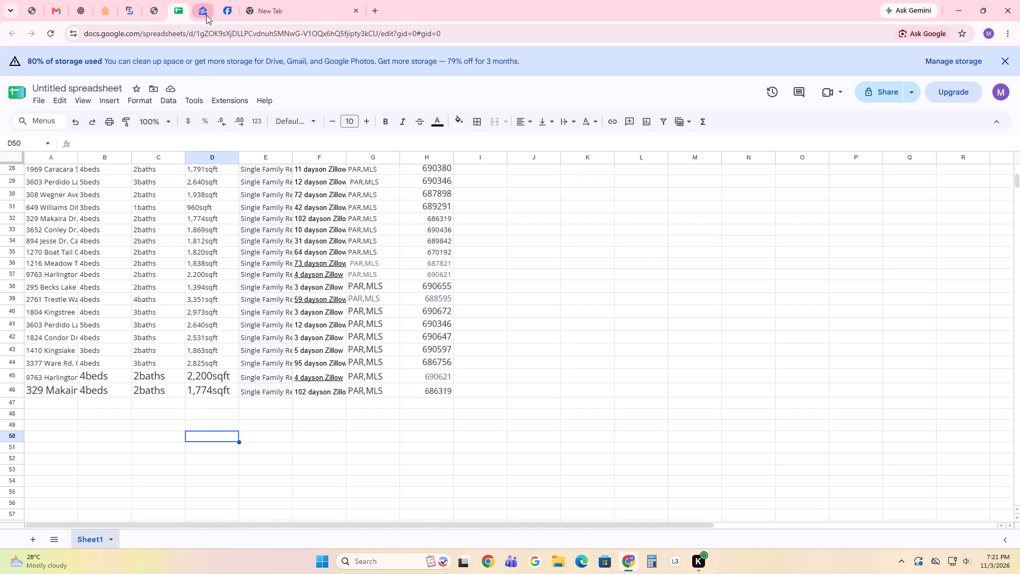
pyautogui.click(206, 15)
pyautogui.scroll(5, 490, 266)
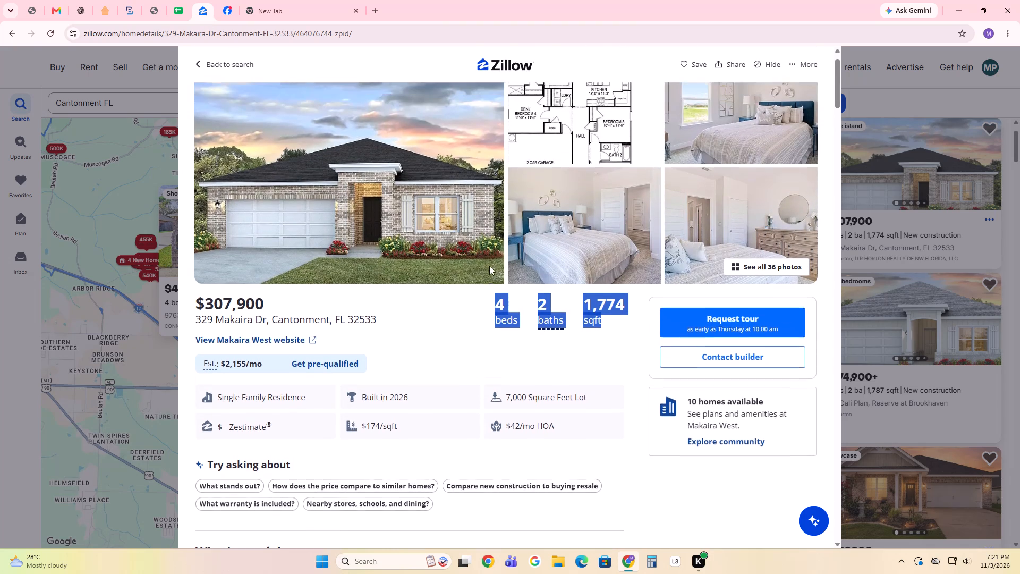
pyautogui.scroll(4, 489, 266)
pyautogui.click(200, 67)
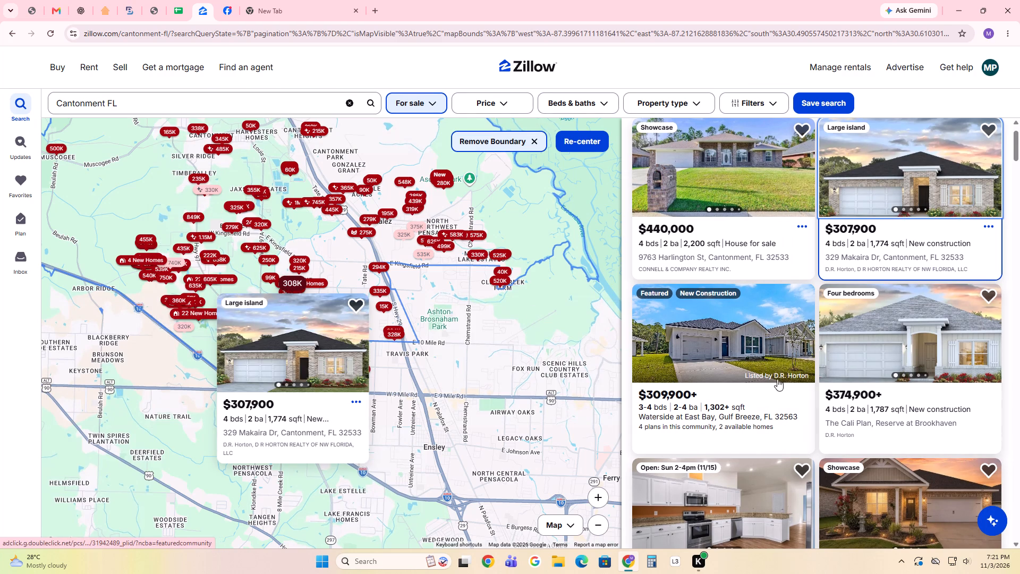
pyautogui.scroll(-4, 776, 376)
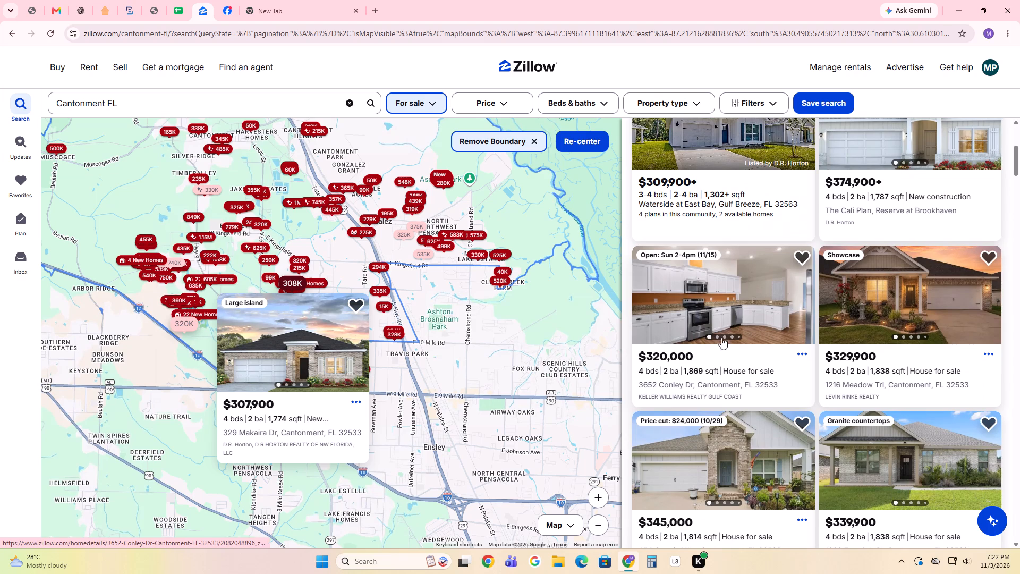
pyautogui.click(721, 335)
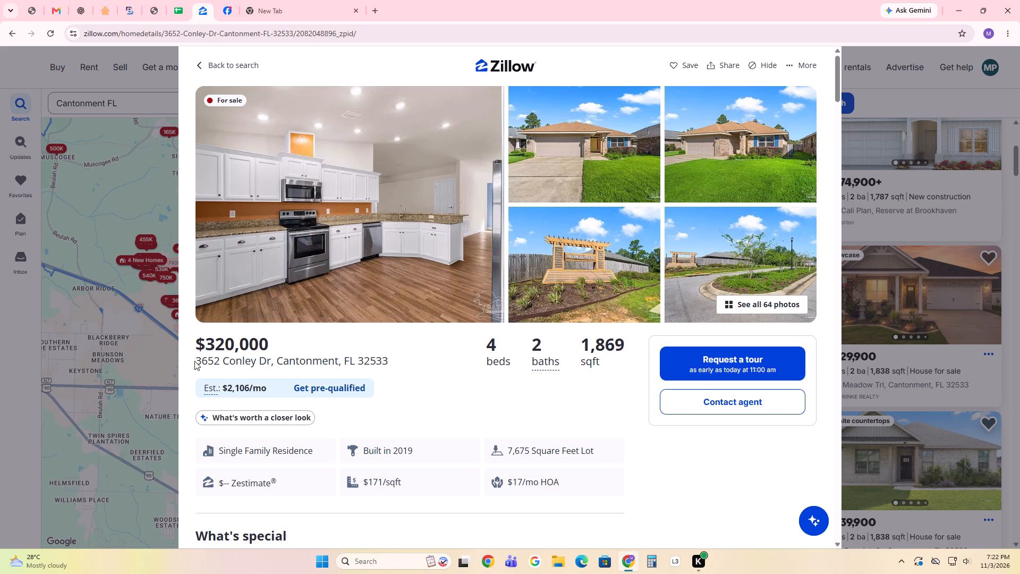
# Copy the $320,000 listing's full street address from Zillow into cell A47 of the Google Sheets spreadsheet.
pyautogui.moveTo(194, 361); pyautogui.dragTo(383, 353)
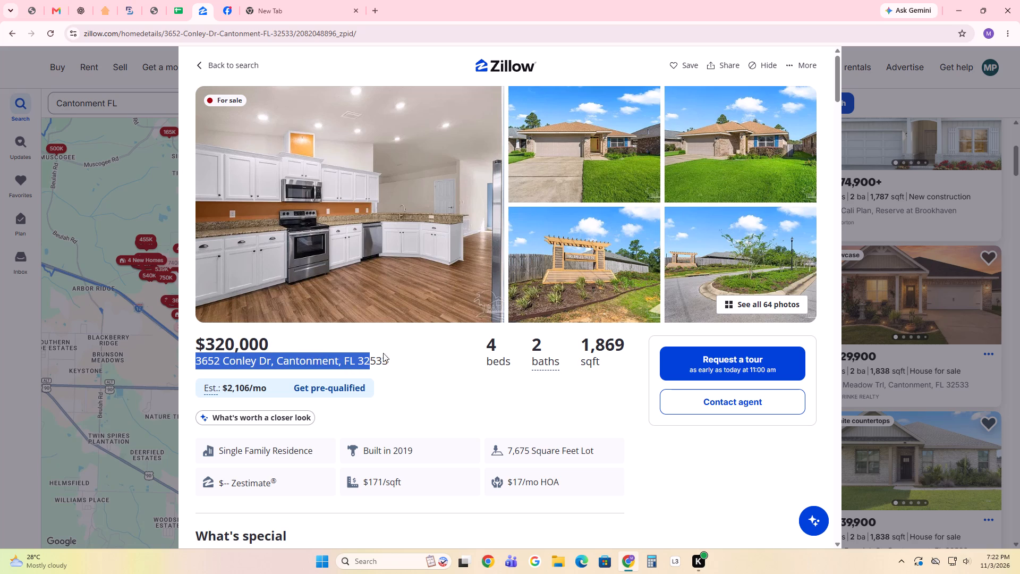
pyautogui.moveTo(383, 353); pyautogui.dragTo(394, 352)
pyautogui.click(409, 369)
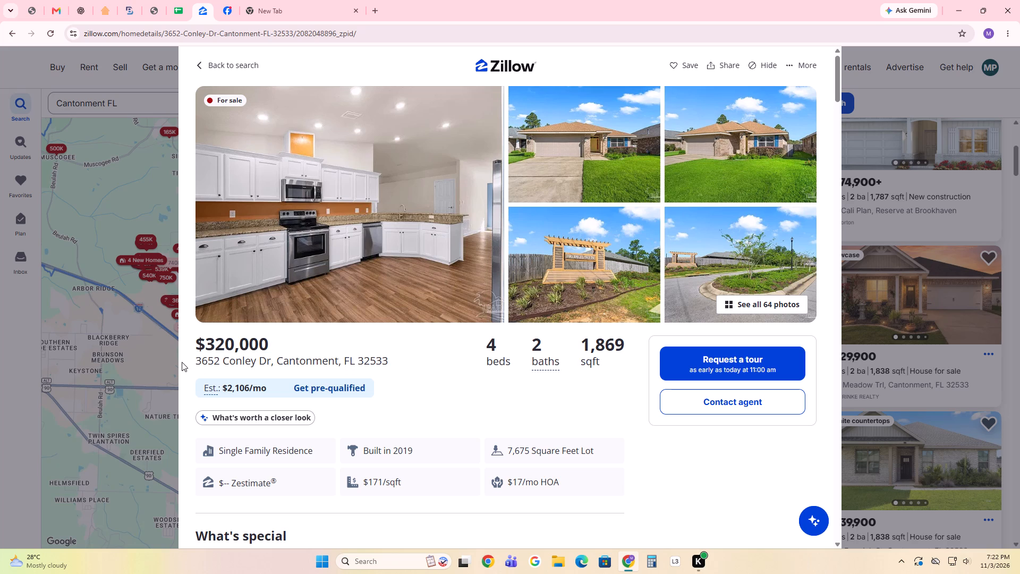
pyautogui.moveTo(192, 360); pyautogui.dragTo(372, 351)
pyautogui.moveTo(191, 360); pyautogui.dragTo(263, 359)
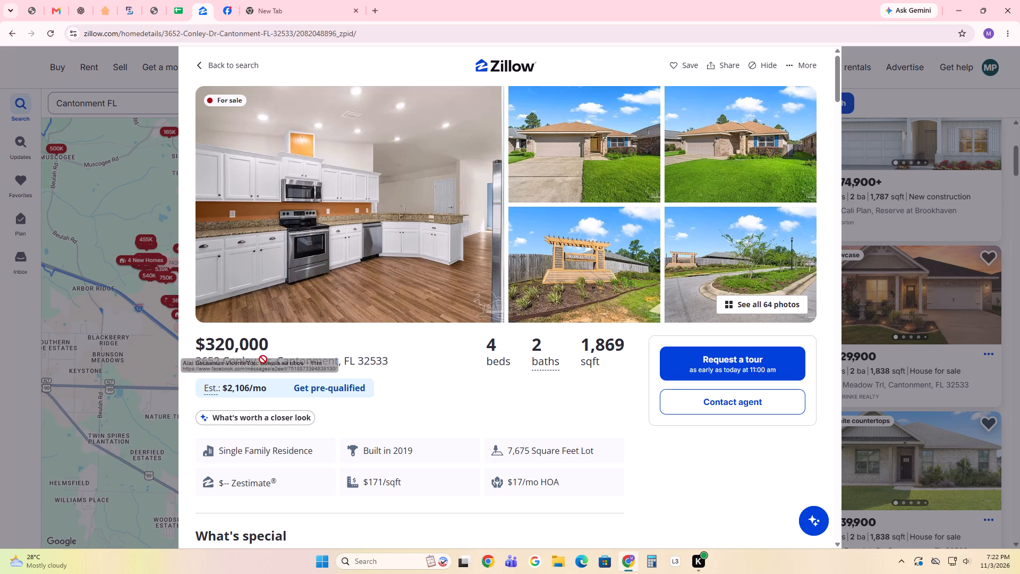
pyautogui.moveTo(263, 359); pyautogui.dragTo(268, 359)
pyautogui.click(409, 380)
pyautogui.moveTo(197, 358); pyautogui.dragTo(206, 358)
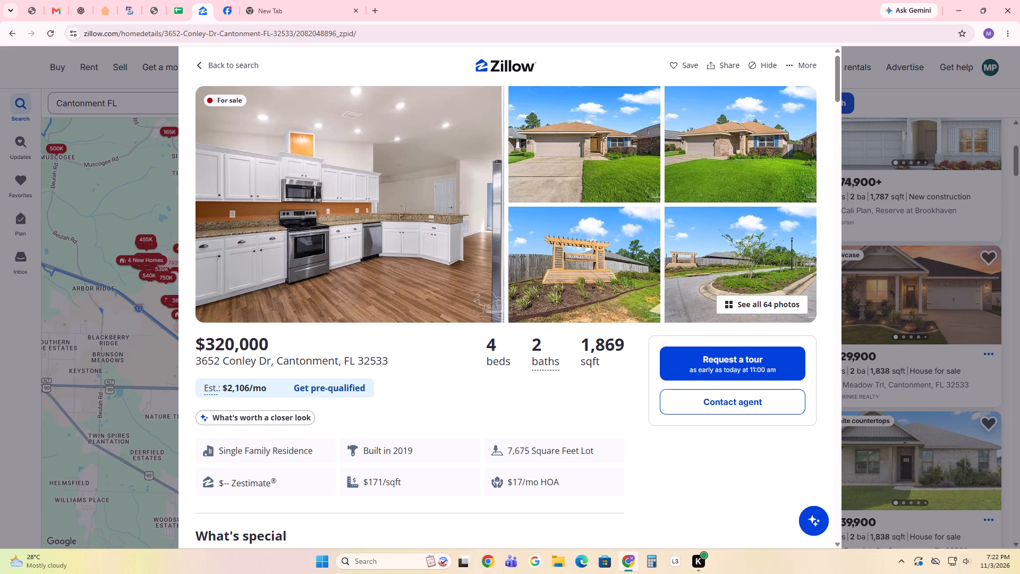
pyautogui.moveTo(211, 357); pyautogui.dragTo(301, 347)
pyautogui.click(369, 363)
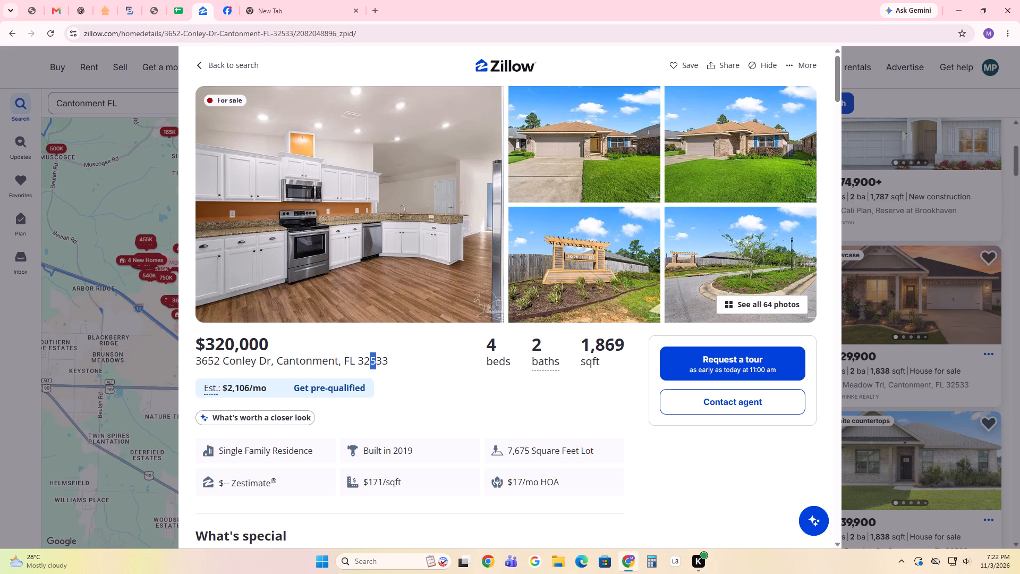
pyautogui.click(375, 359)
pyautogui.click(385, 357)
pyautogui.click(414, 355)
pyautogui.moveTo(193, 361); pyautogui.dragTo(394, 353)
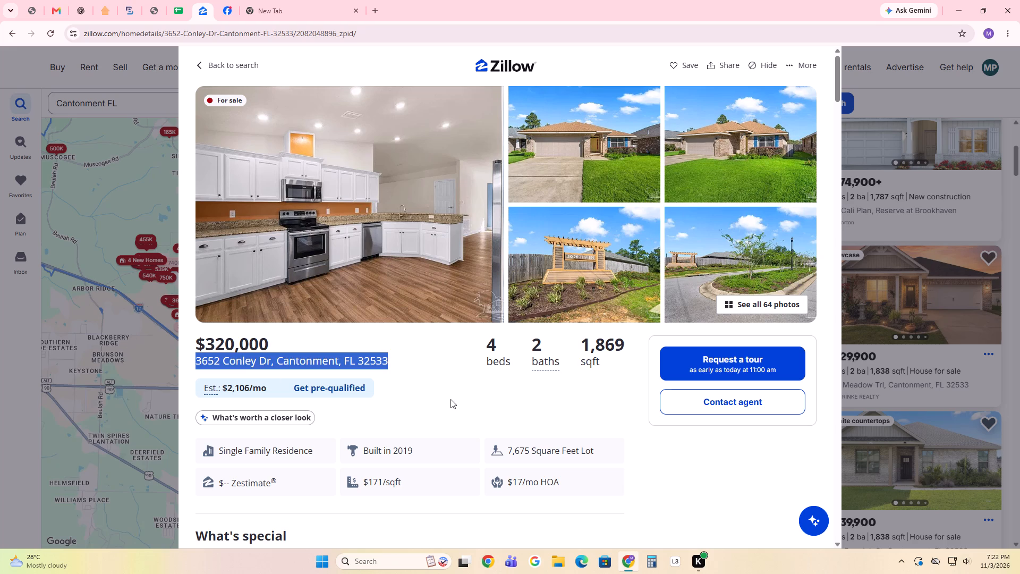
pyautogui.hotkey('ctrl', 'c')
pyautogui.click(179, 11)
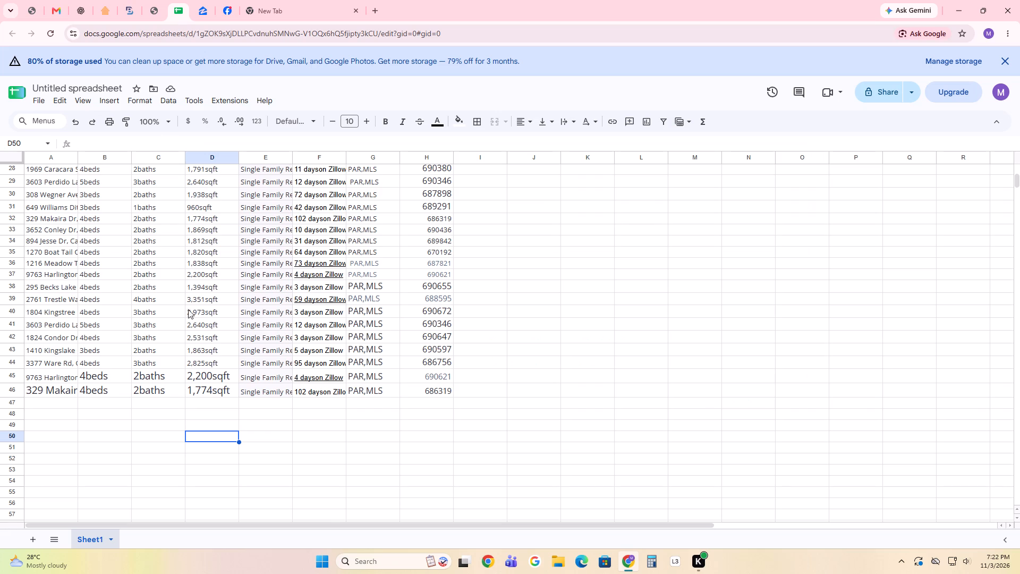
pyautogui.click(48, 400)
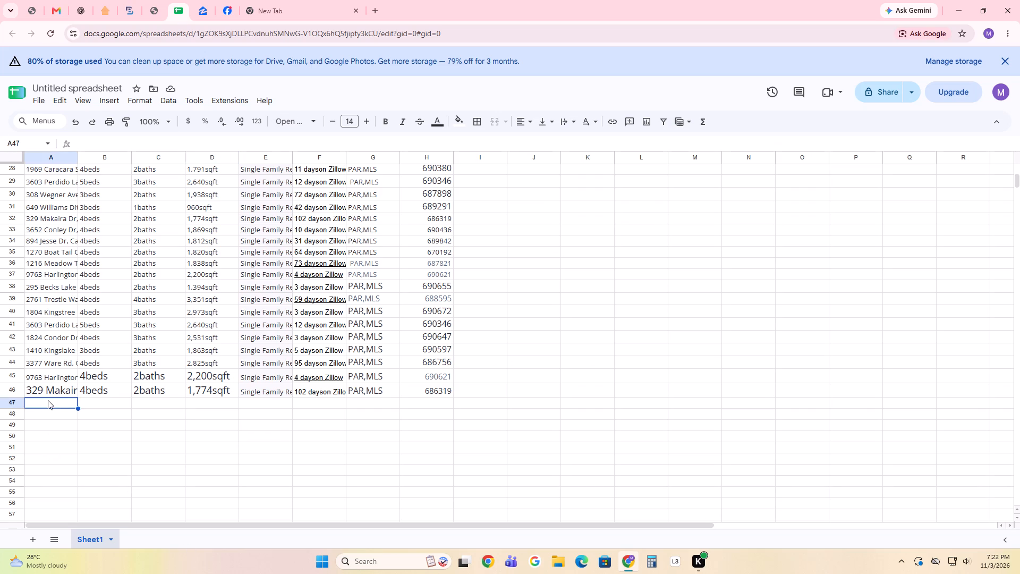
pyautogui.hotkey('ctrl', 'v')
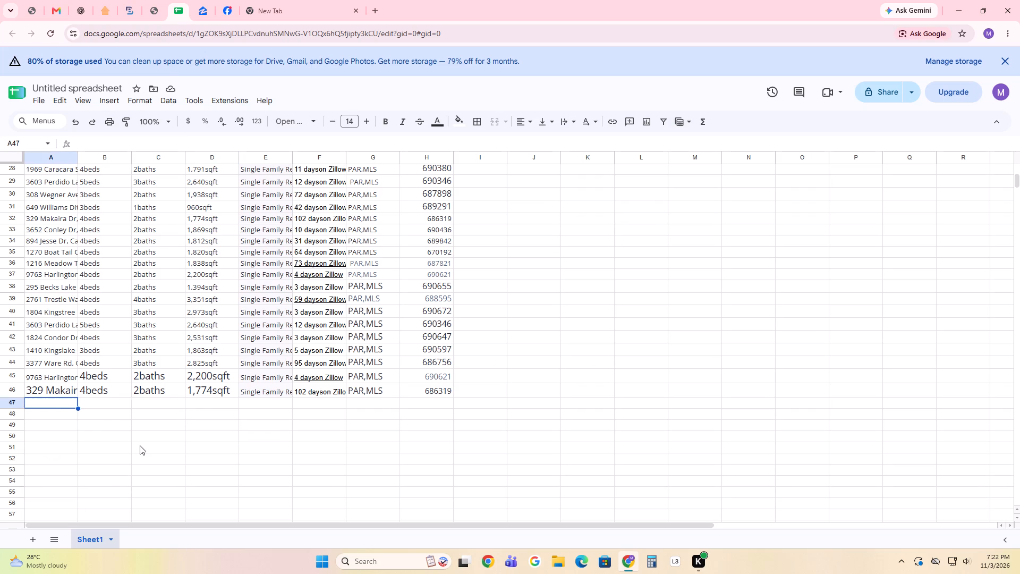
pyautogui.click(140, 445)
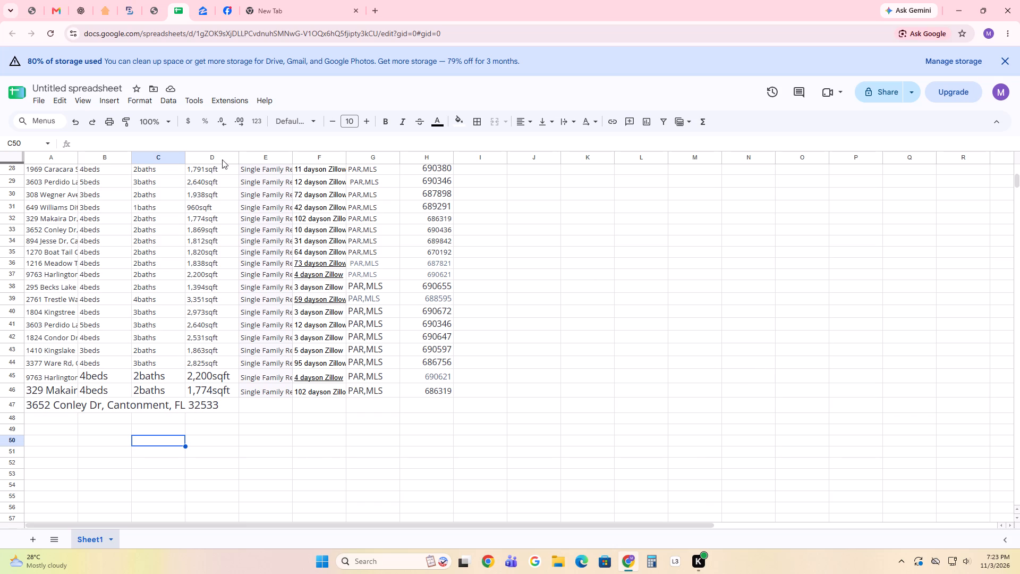
# Back on the Zillow listing, select the 4 beds, 2 baths and 1,869 sqft details together for copying.
pyautogui.click(207, 6)
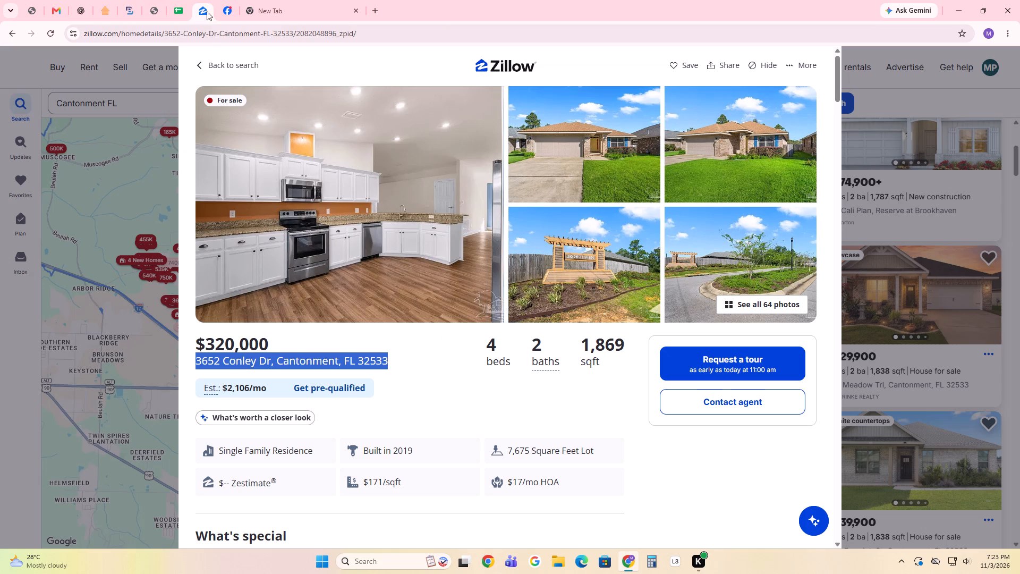
pyautogui.click(462, 378)
pyautogui.moveTo(483, 337); pyautogui.dragTo(503, 343)
pyautogui.moveTo(503, 343); pyautogui.dragTo(558, 386)
pyautogui.click(548, 403)
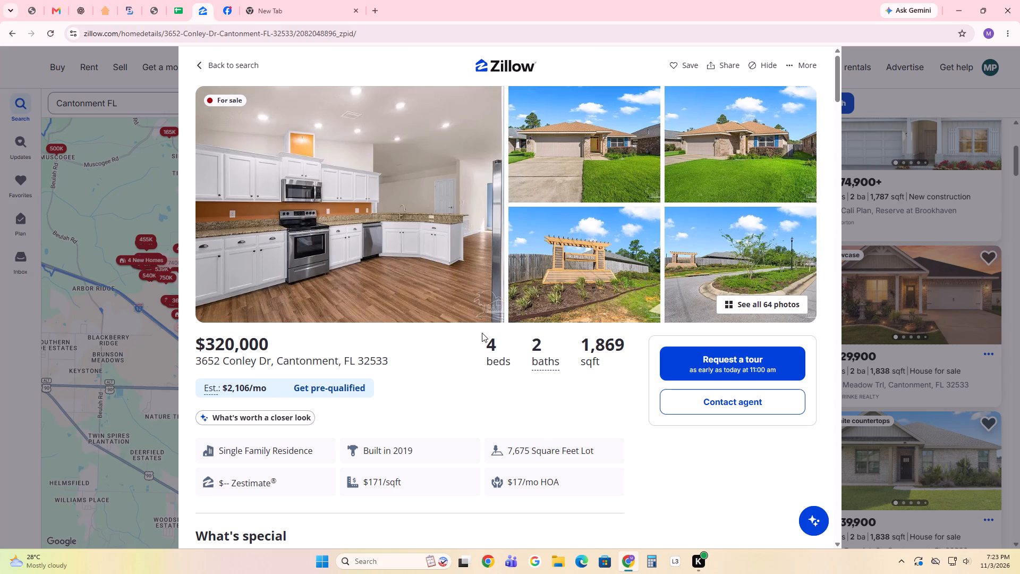
pyautogui.moveTo(482, 333); pyautogui.dragTo(616, 405)
pyautogui.click(609, 404)
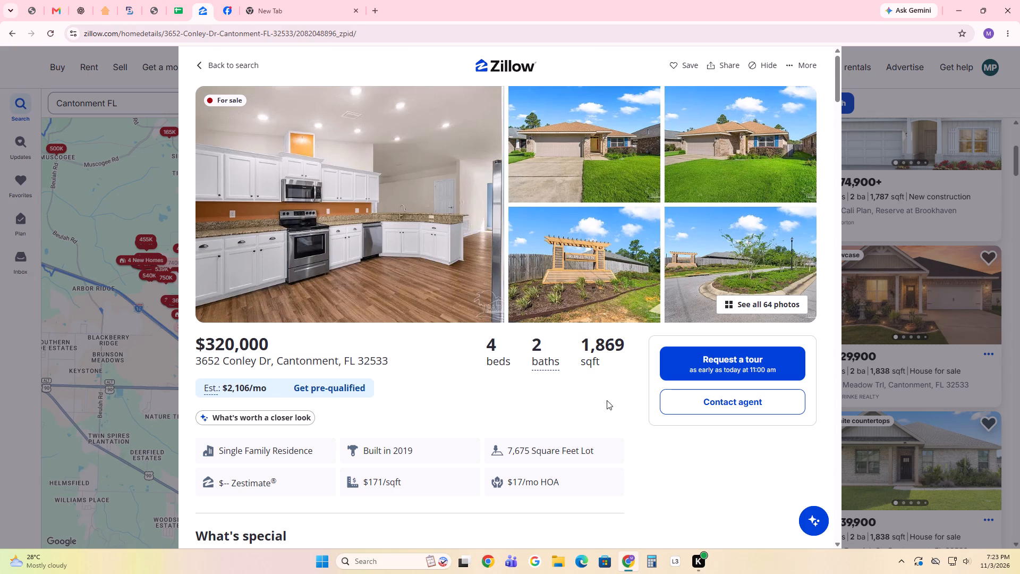
pyautogui.click(607, 400)
pyautogui.moveTo(492, 336); pyautogui.dragTo(505, 347)
pyautogui.click(505, 347)
pyautogui.moveTo(496, 336); pyautogui.dragTo(507, 354)
pyautogui.click(476, 334)
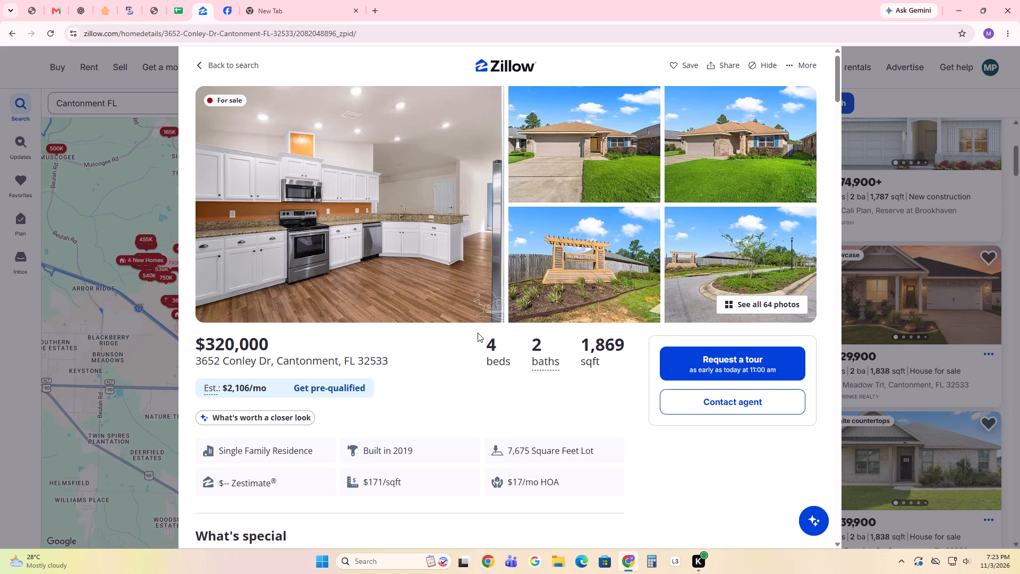
pyautogui.moveTo(481, 332); pyautogui.dragTo(493, 352)
pyautogui.click(470, 372)
pyautogui.moveTo(471, 372); pyautogui.dragTo(471, 367)
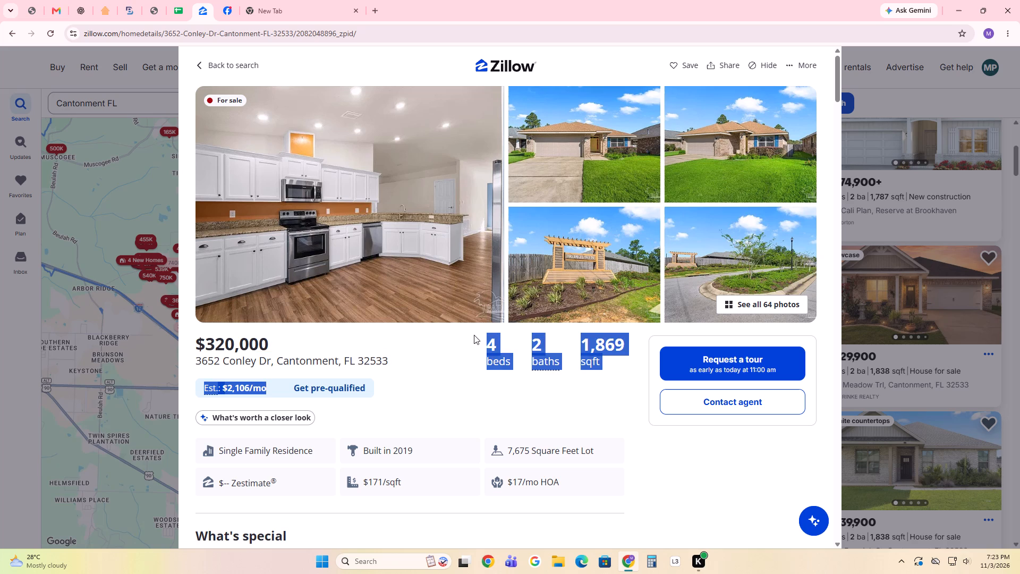
pyautogui.click(450, 370)
pyautogui.click(474, 340)
pyautogui.click(483, 341)
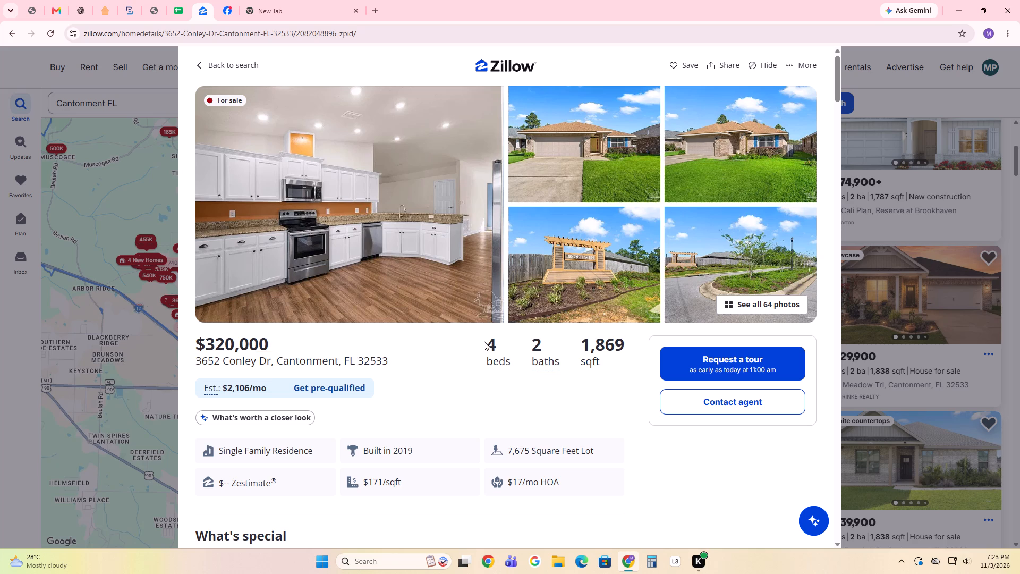
pyautogui.moveTo(487, 340); pyautogui.dragTo(606, 360)
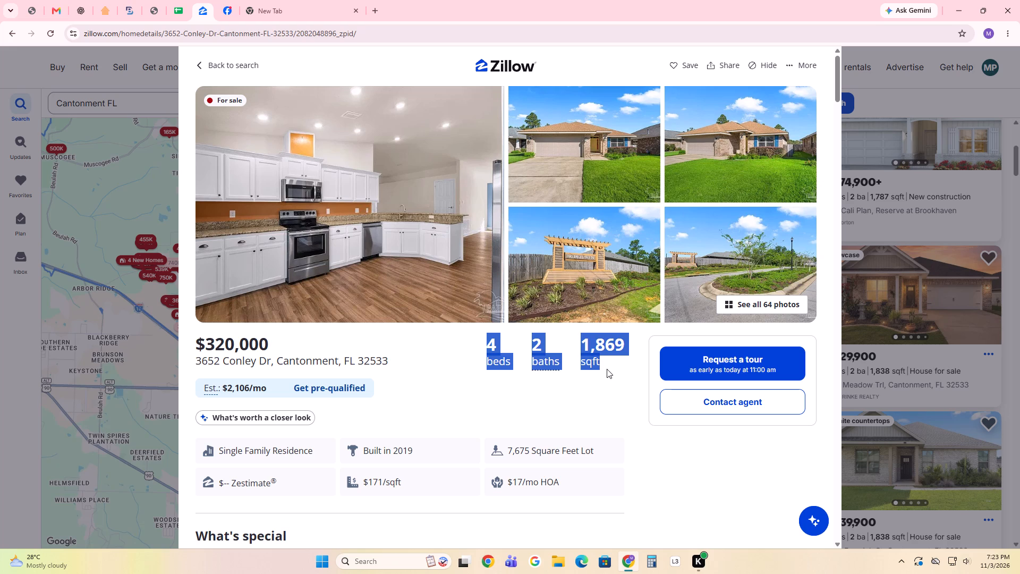
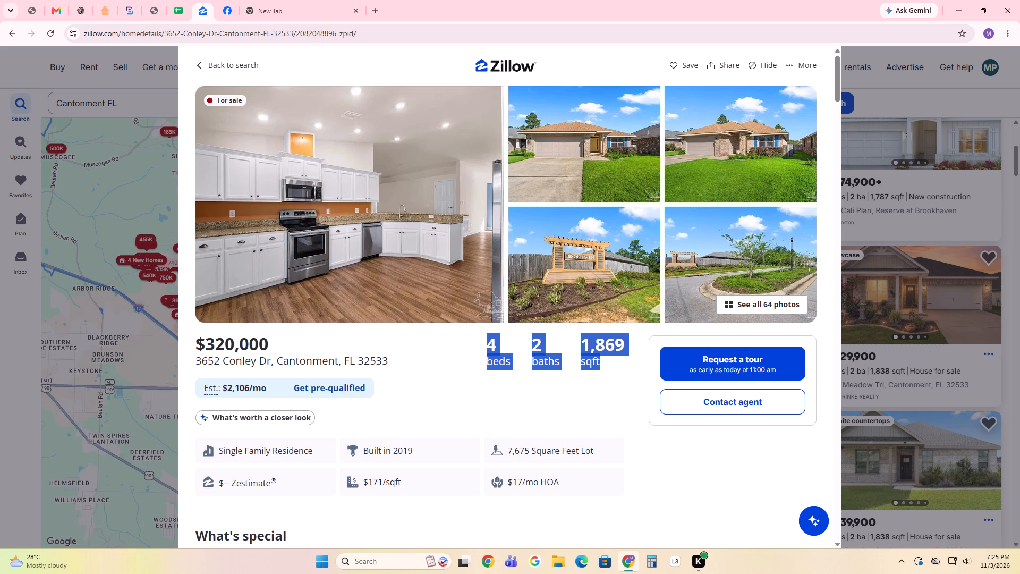
# Copy the selected beds, baths and sqft details from Zillow into the Google Sheets spreadsheet, starting at cell B47.
pyautogui.hotkey('ctrl', 'c')
pyautogui.click(175, 11)
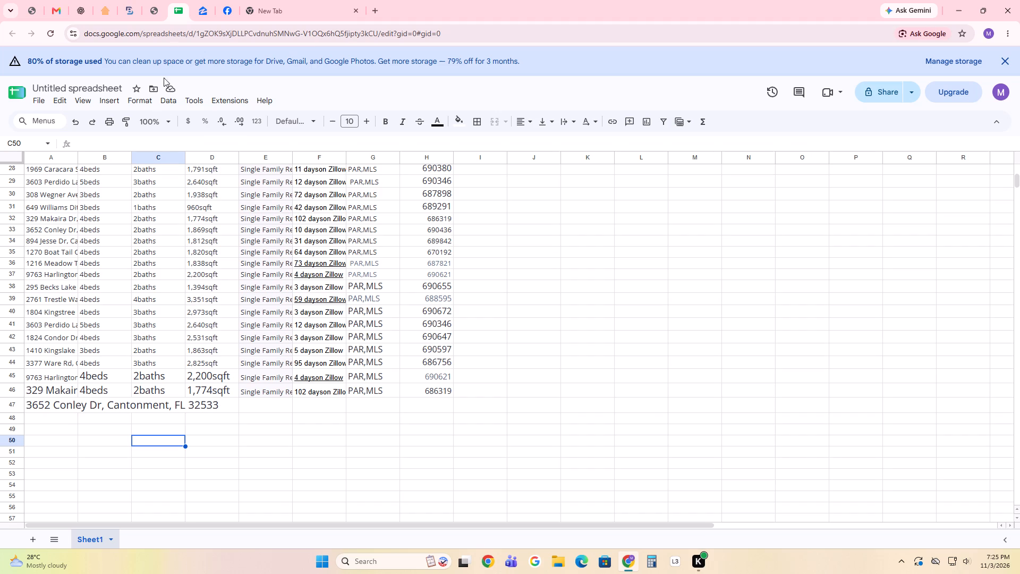
pyautogui.doubleClick(101, 408)
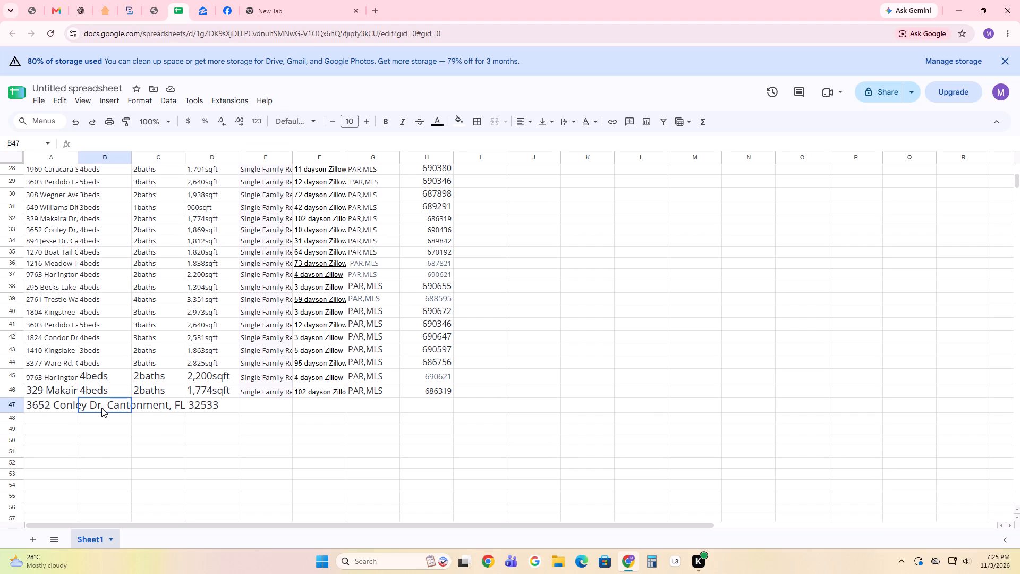
pyautogui.click(200, 440)
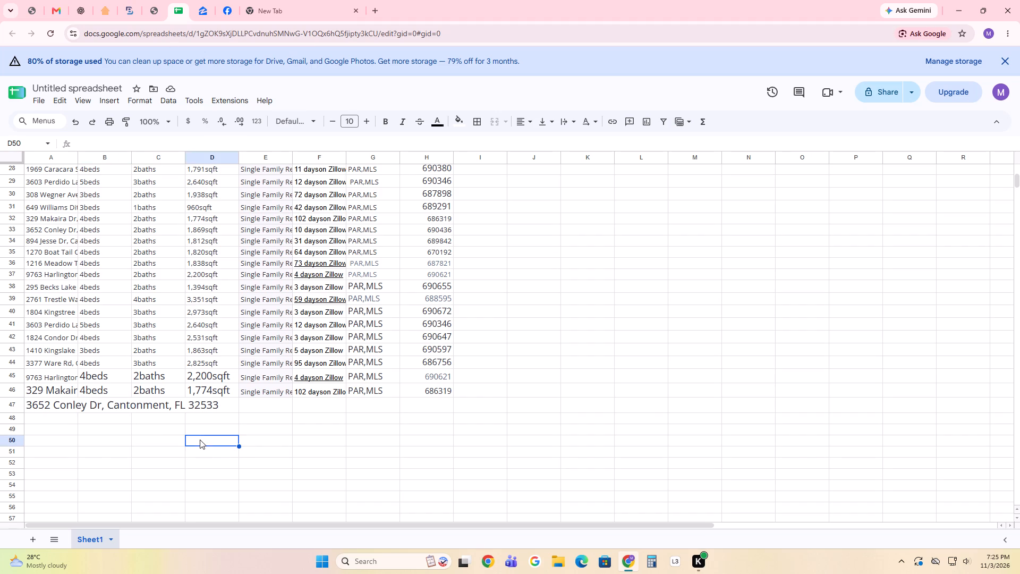
pyautogui.click(109, 401)
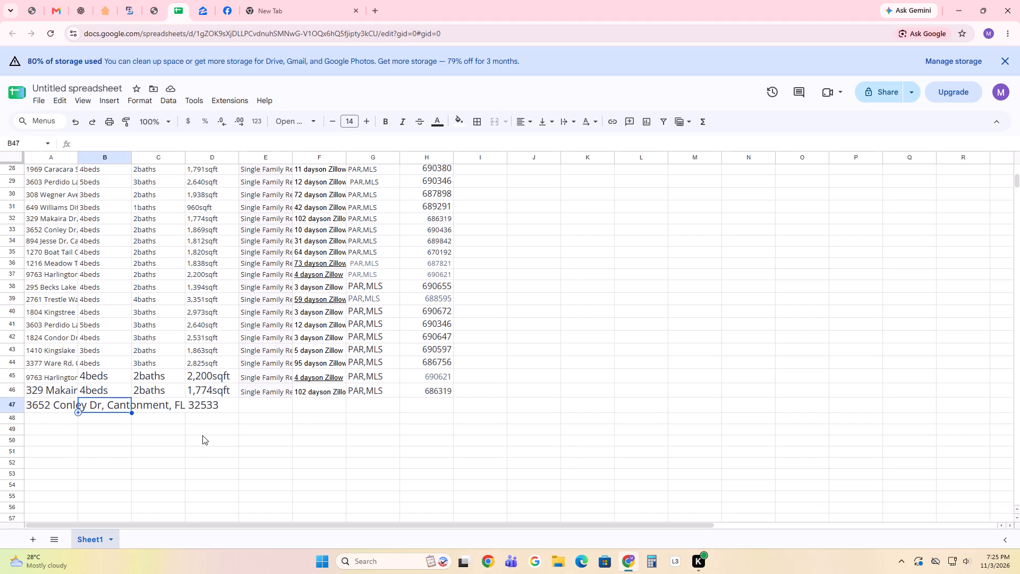
pyautogui.hotkey('ctrl', 'v')
pyautogui.click(147, 397)
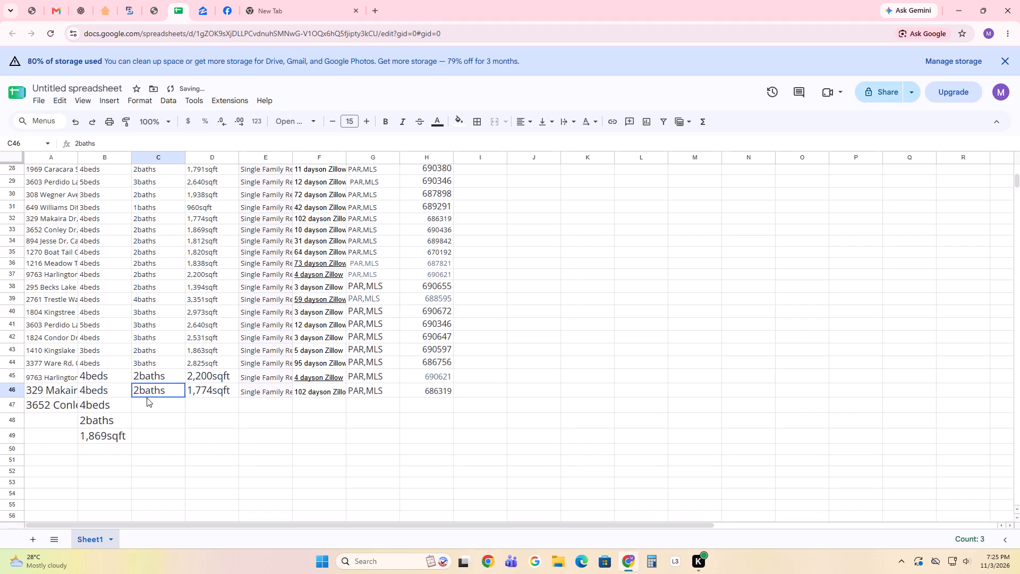
# Copy the 2baths entry from cell B48 into cell C47, beside the listing's 4beds value.
pyautogui.click(119, 423)
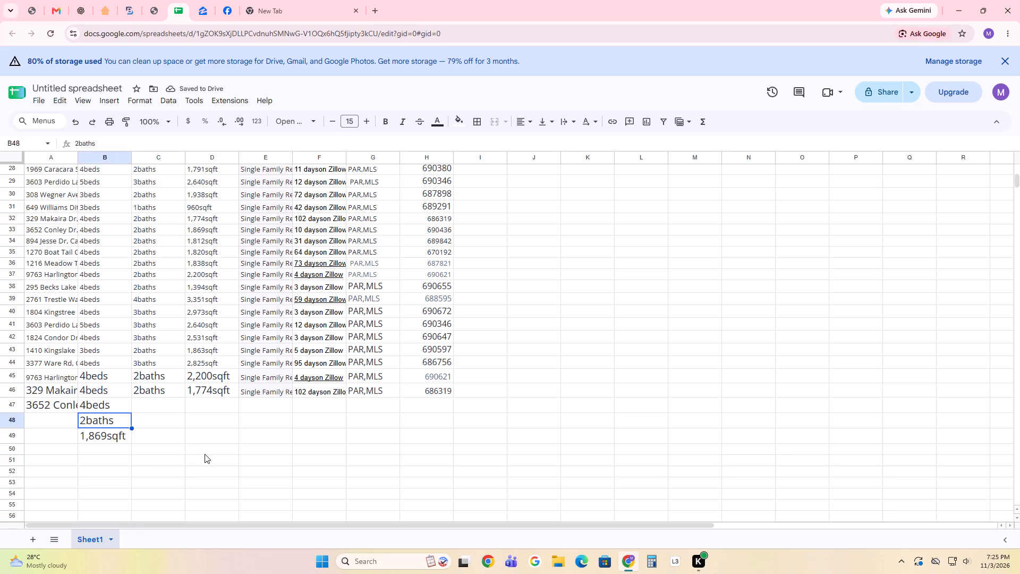
pyautogui.hotkey('ctrl', 'c')
pyautogui.click(159, 406)
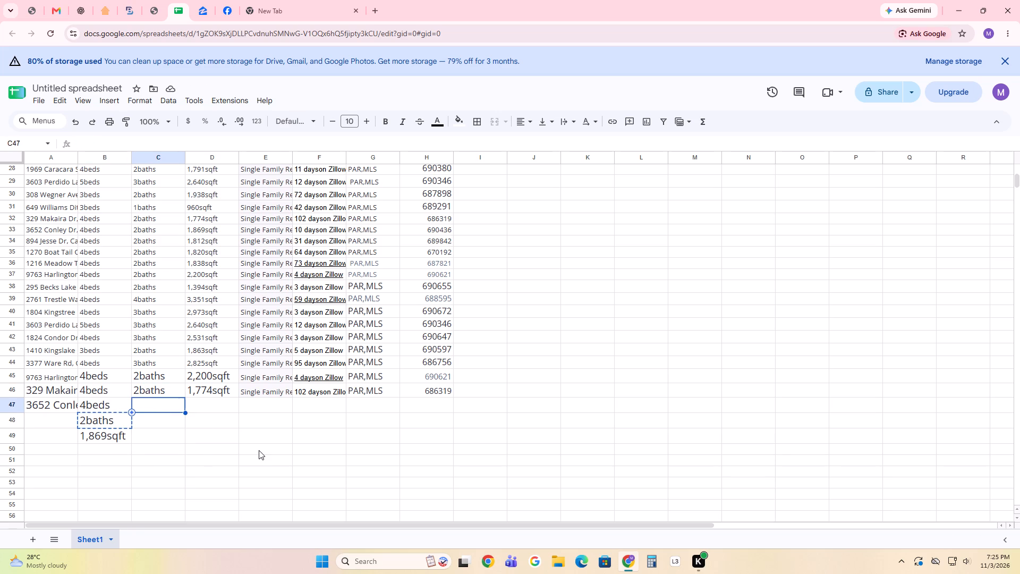
pyautogui.hotkey('ctrl', 'v')
pyautogui.click(224, 442)
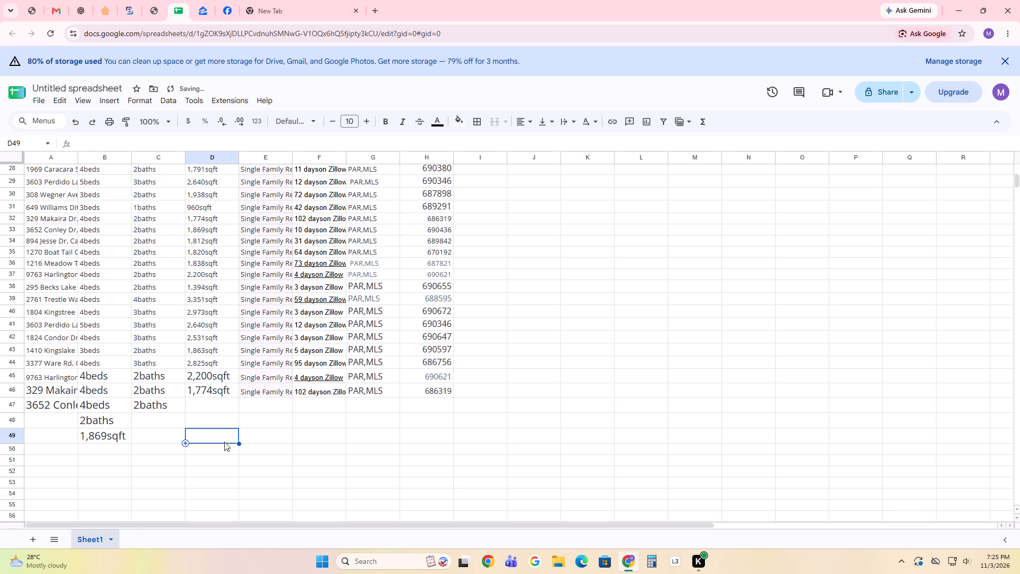
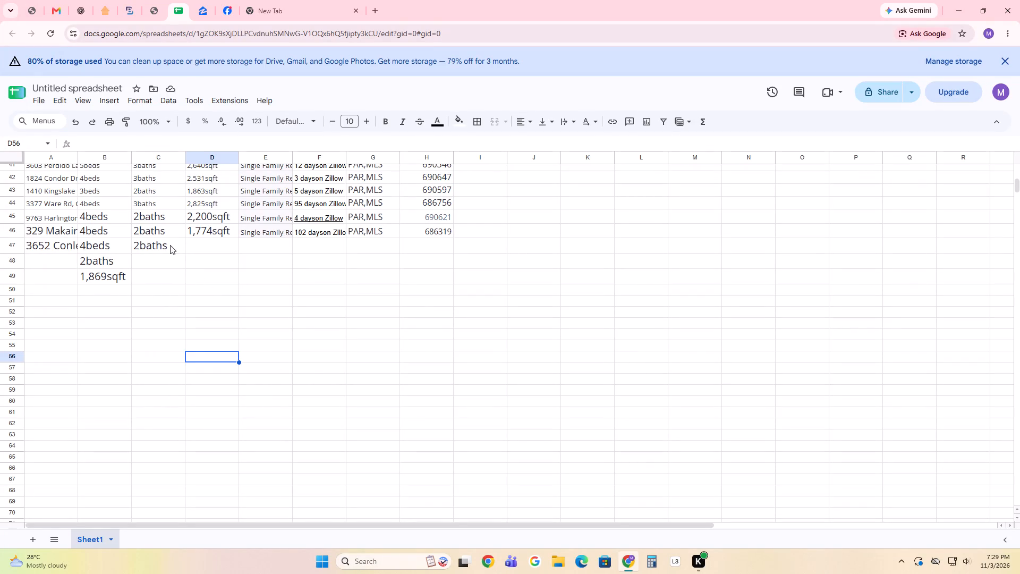
pyautogui.click(113, 278)
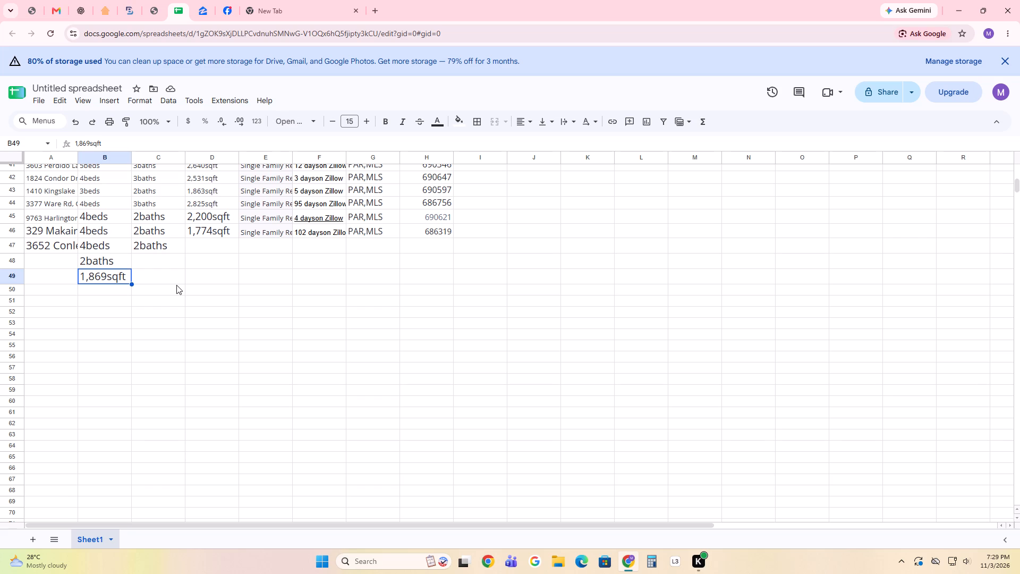
pyautogui.hotkey('ctrl', 'c')
pyautogui.click(201, 242)
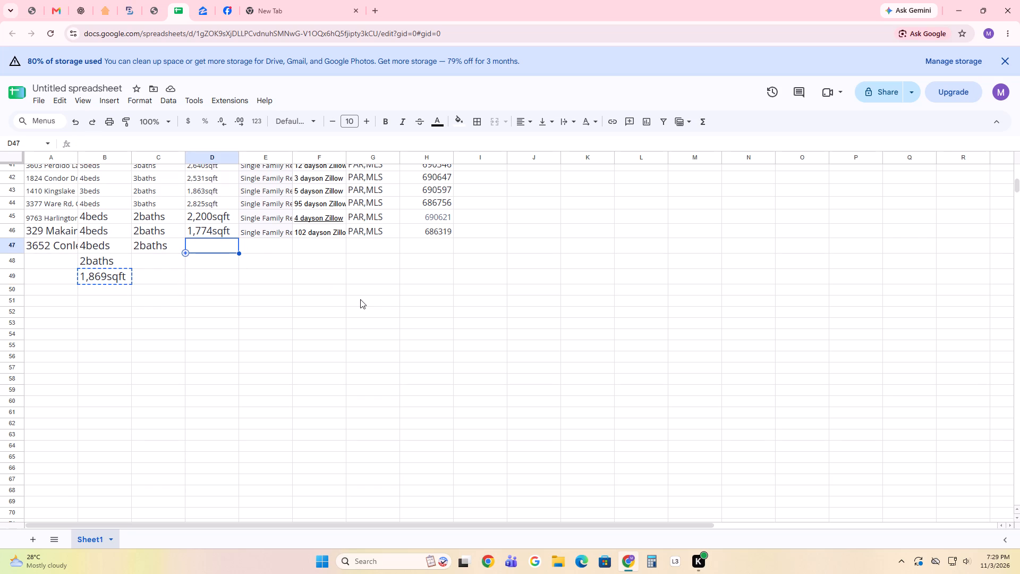
pyautogui.hotkey('ctrl', 'v')
pyautogui.click(228, 303)
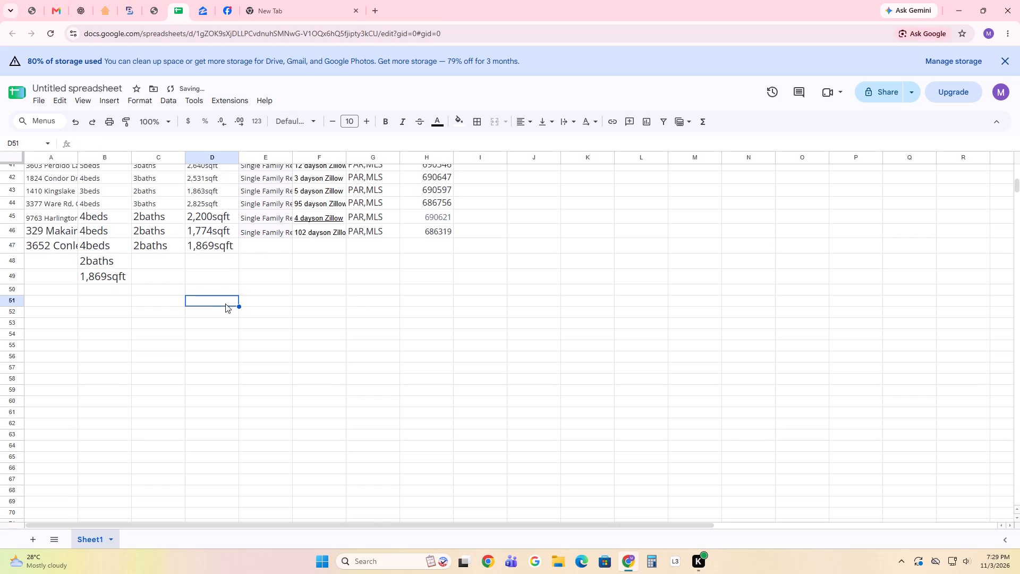
# Clear the leftover 2baths entry from cell B48.
pyautogui.doubleClick(123, 260)
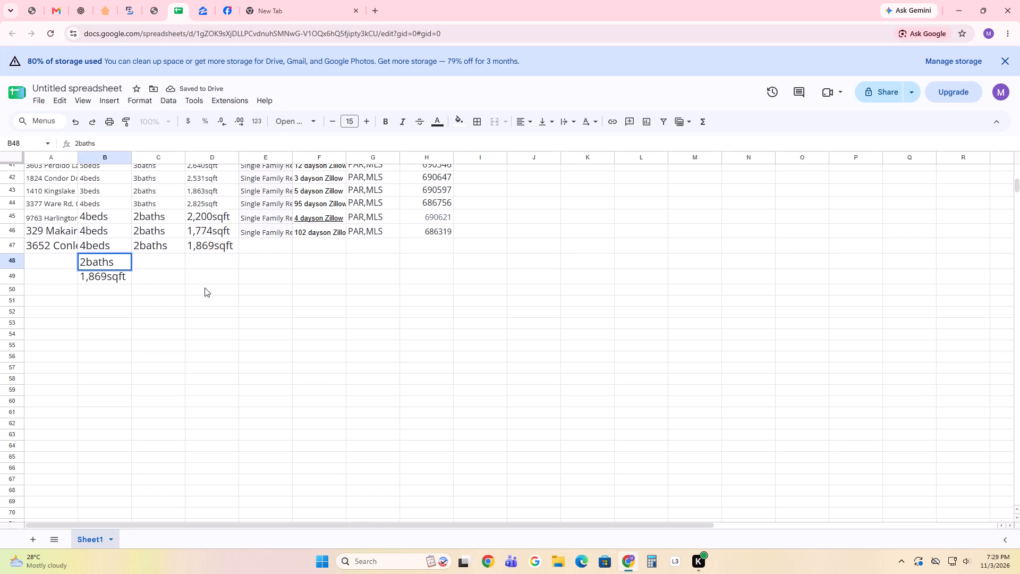
pyautogui.press('BackSpace')
pyautogui.press('BackSpace')
pyautogui.press('BackSpace')
pyautogui.press('BackSpace')
pyautogui.press('BackSpace')
pyautogui.press('BackSpace')
pyautogui.press('BackSpace')
pyautogui.press('BackSpace')
pyautogui.press('BackSpace')
pyautogui.press('BackSpace')
pyautogui.press('BackSpace')
pyautogui.press('BackSpace')
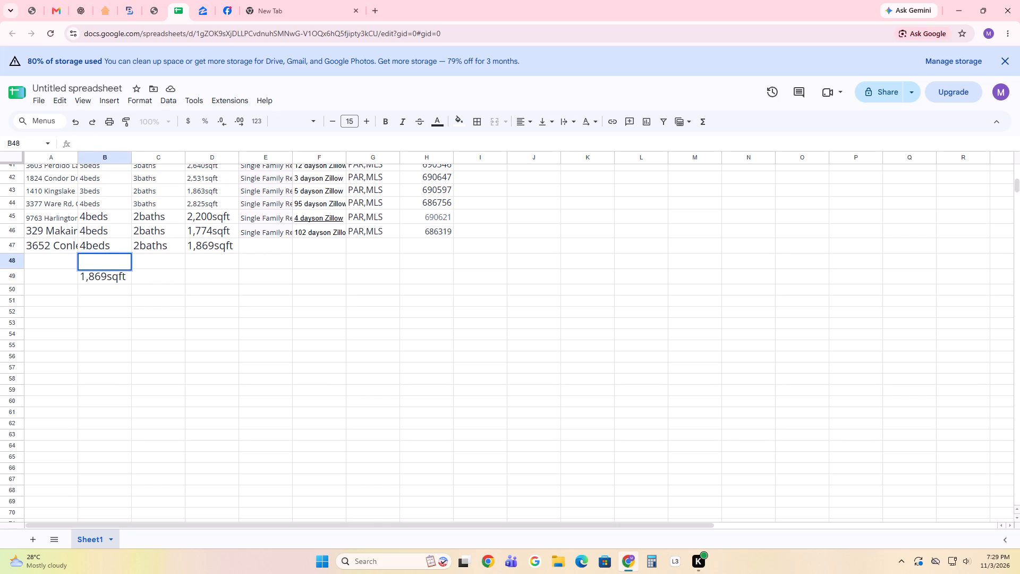
pyautogui.click(143, 314)
# Clear the leftover 1,869sqft entry from cell B49.
pyautogui.doubleClick(122, 277)
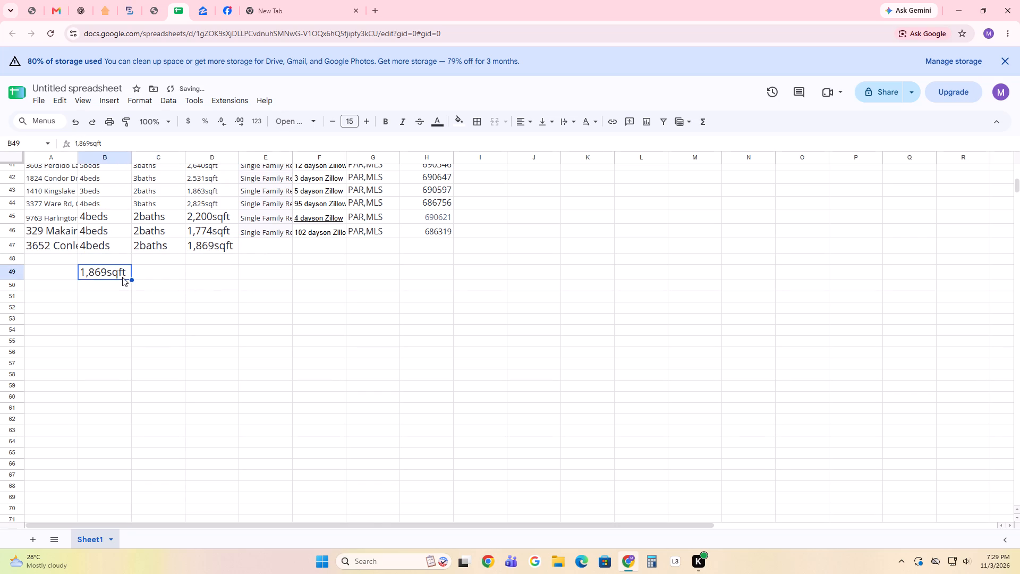
pyautogui.press('BackSpace')
pyautogui.press('BackSpace')
pyautogui.press('BackSpace')
pyautogui.press('BackSpace')
pyautogui.press('BackSpace')
pyautogui.press('BackSpace')
pyautogui.press('BackSpace')
pyautogui.press('BackSpace')
pyautogui.press('BackSpace')
pyautogui.press('BackSpace')
pyautogui.press('BackSpace')
pyautogui.press('BackSpace')
pyautogui.press('BackSpace')
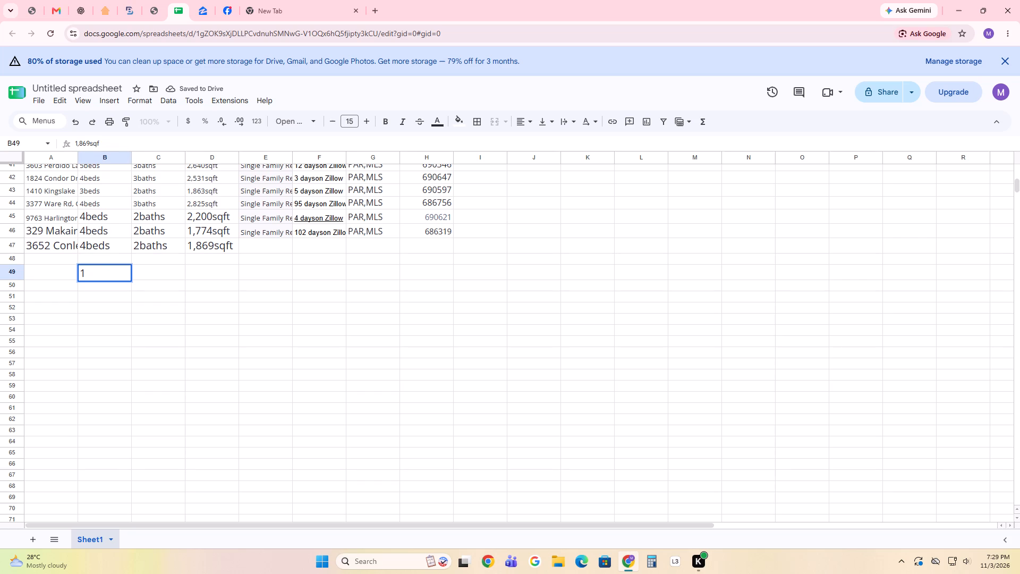
pyautogui.click(140, 313)
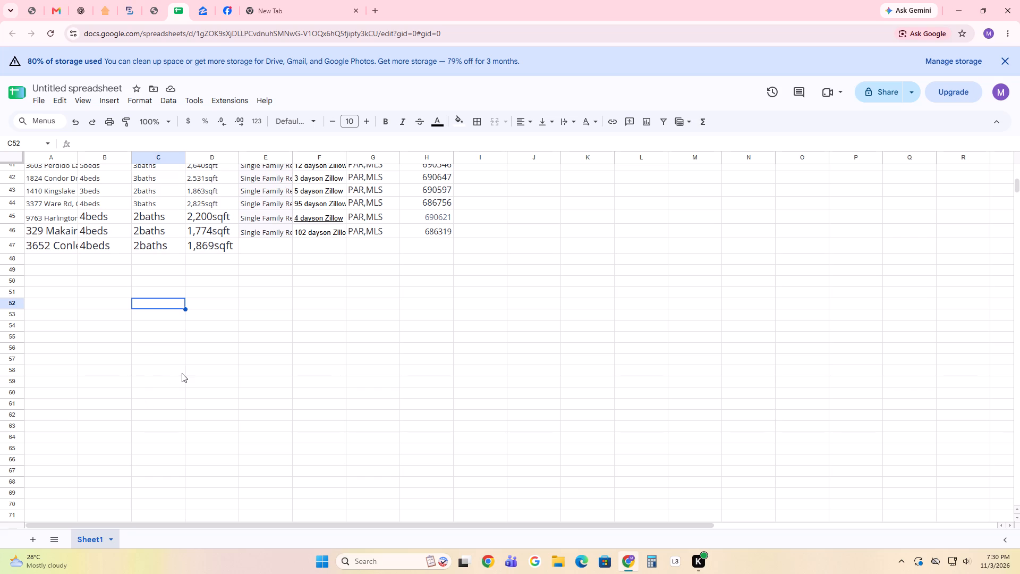
pyautogui.click(200, 11)
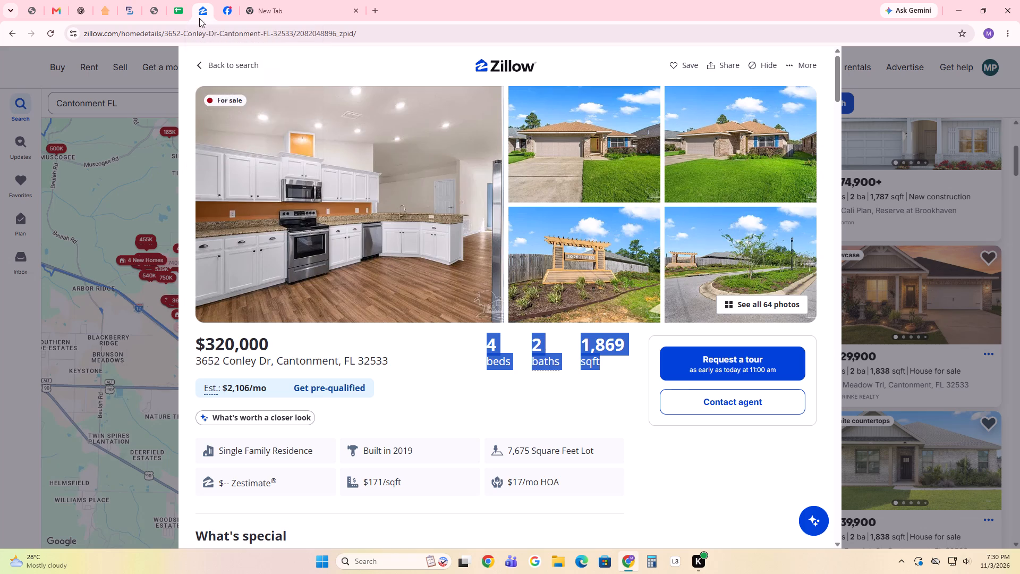
pyautogui.scroll(-1, 424, 385)
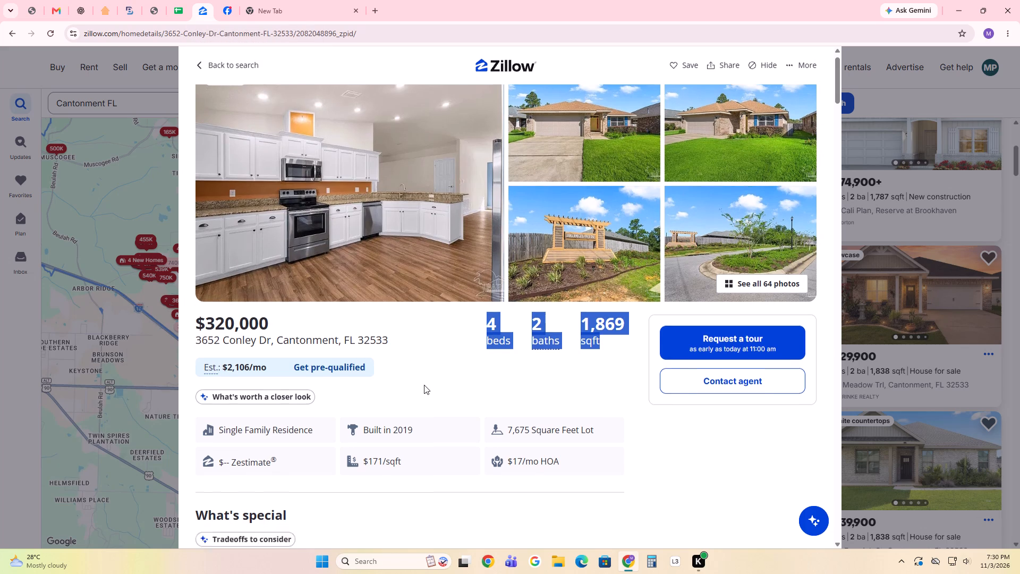
pyautogui.click(428, 350)
pyautogui.scroll(-2, 426, 442)
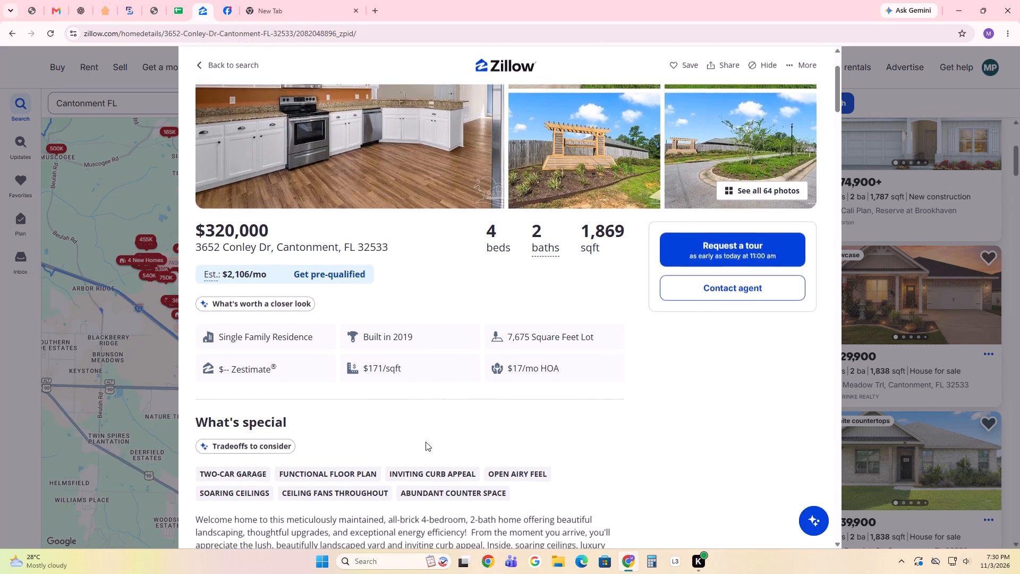
pyautogui.scroll(-4, 426, 442)
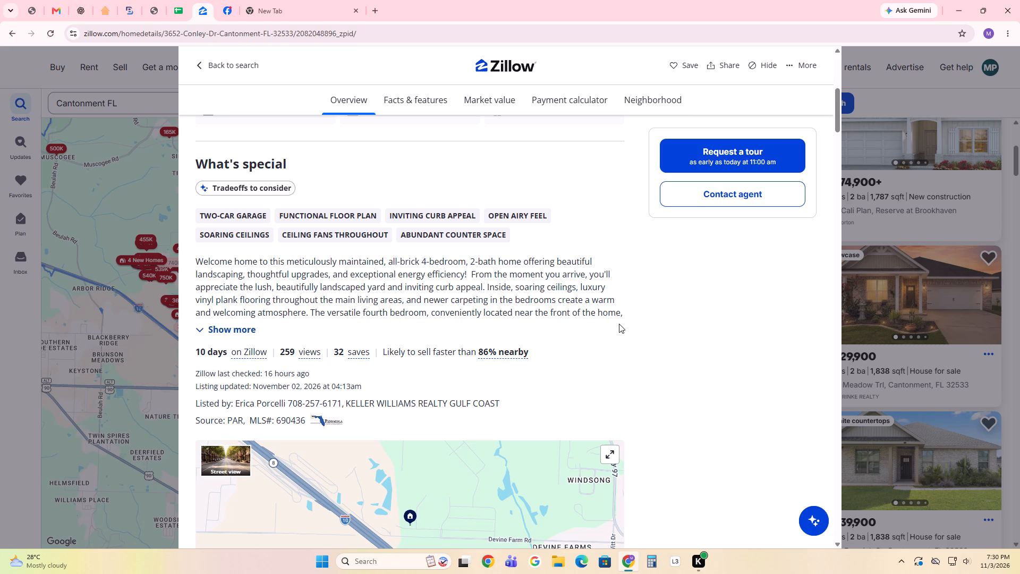
pyautogui.scroll(1, 589, 325)
pyautogui.scroll(-1, 579, 325)
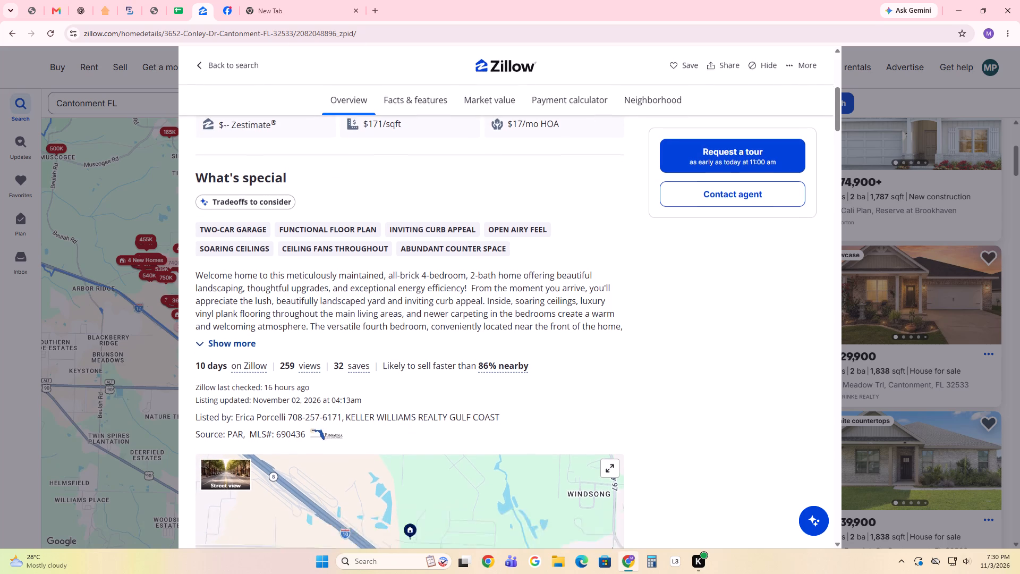
pyautogui.scroll(-1, 579, 325)
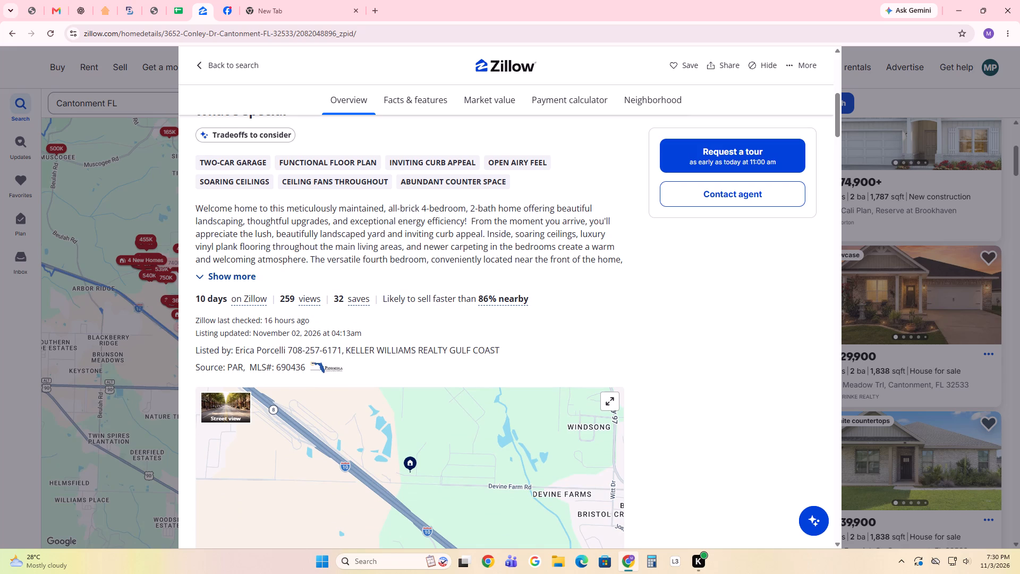
pyautogui.moveTo(195, 298); pyautogui.dragTo(210, 298)
pyautogui.moveTo(210, 298); pyautogui.dragTo(263, 301)
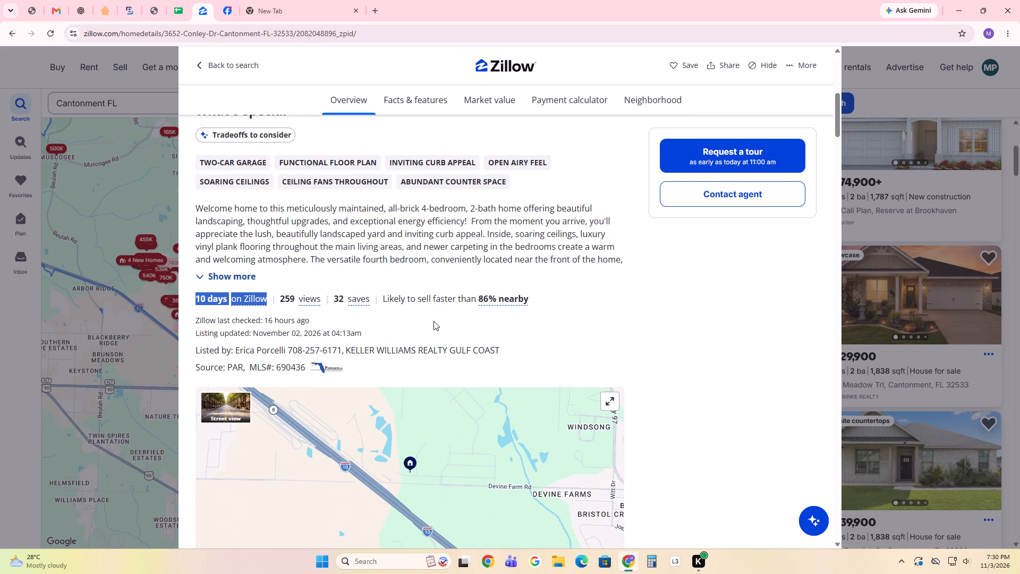
pyautogui.hotkey('ctrl', 'c')
pyautogui.click(175, 13)
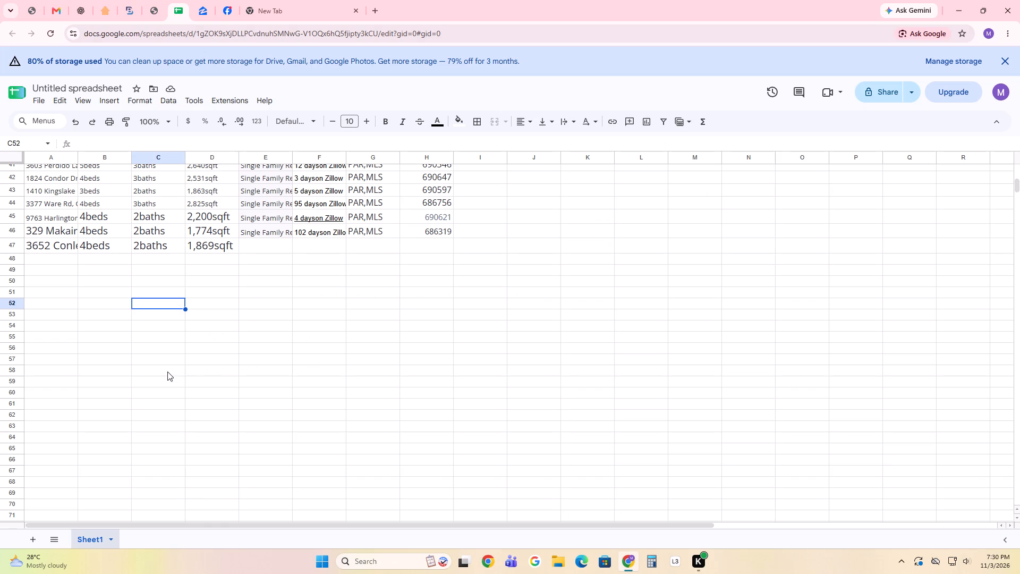
pyautogui.click(314, 246)
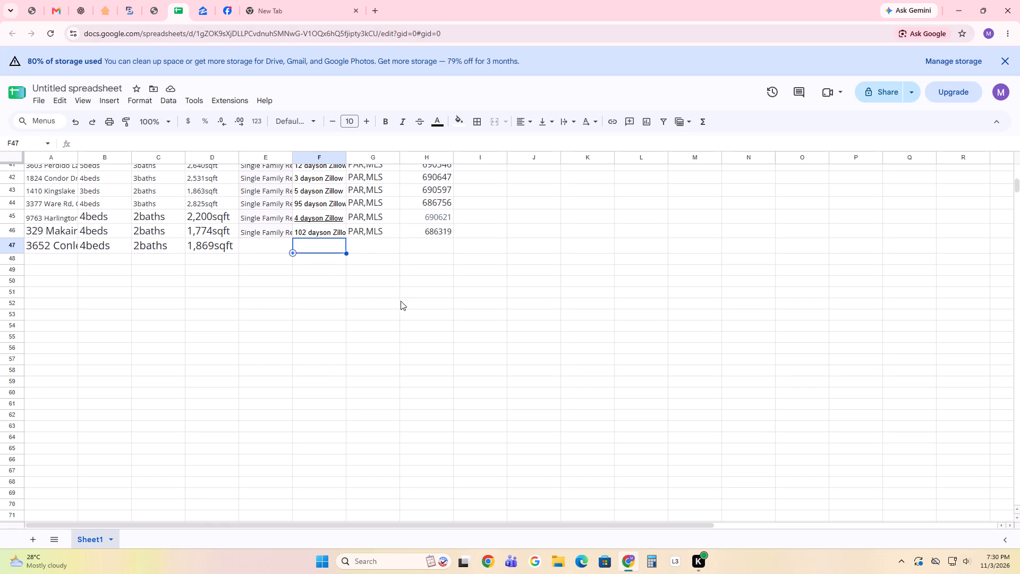
pyautogui.hotkey('ctrl', 'v')
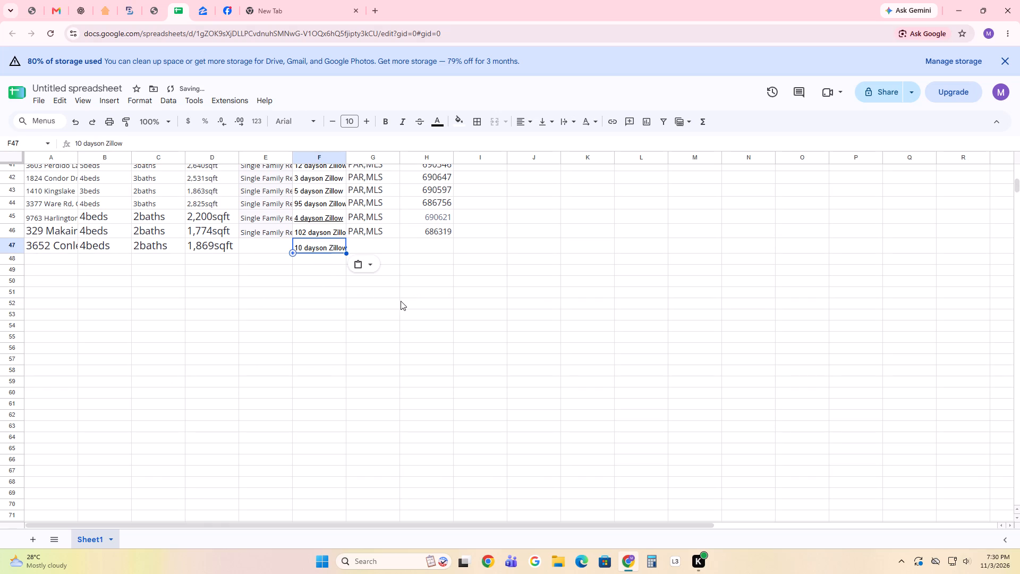
pyautogui.click(401, 301)
# Copy the Single Family Residence entry from cell E46 into cell E47.
pyautogui.click(271, 230)
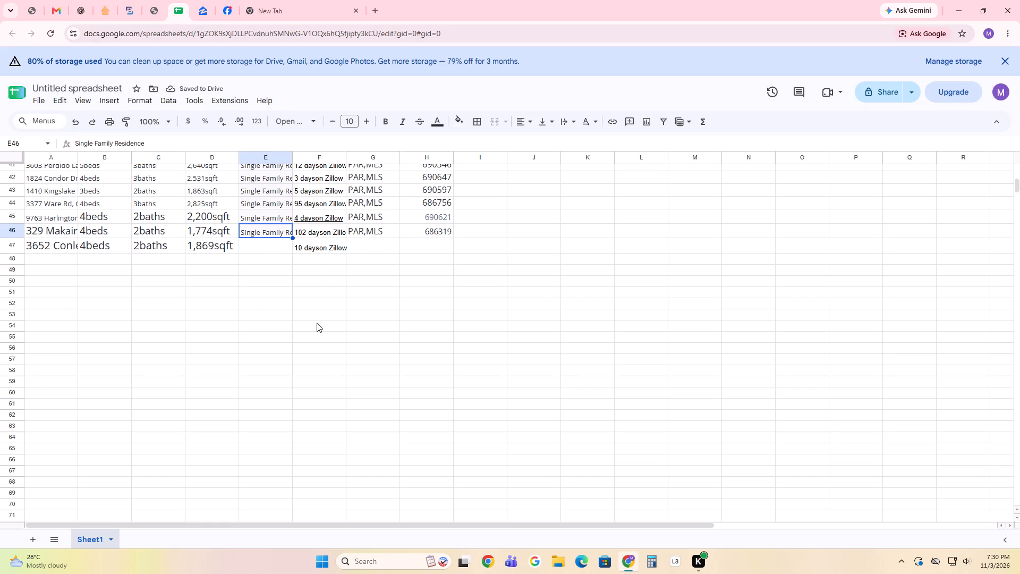
pyautogui.hotkey('ctrl', 'c')
pyautogui.click(257, 248)
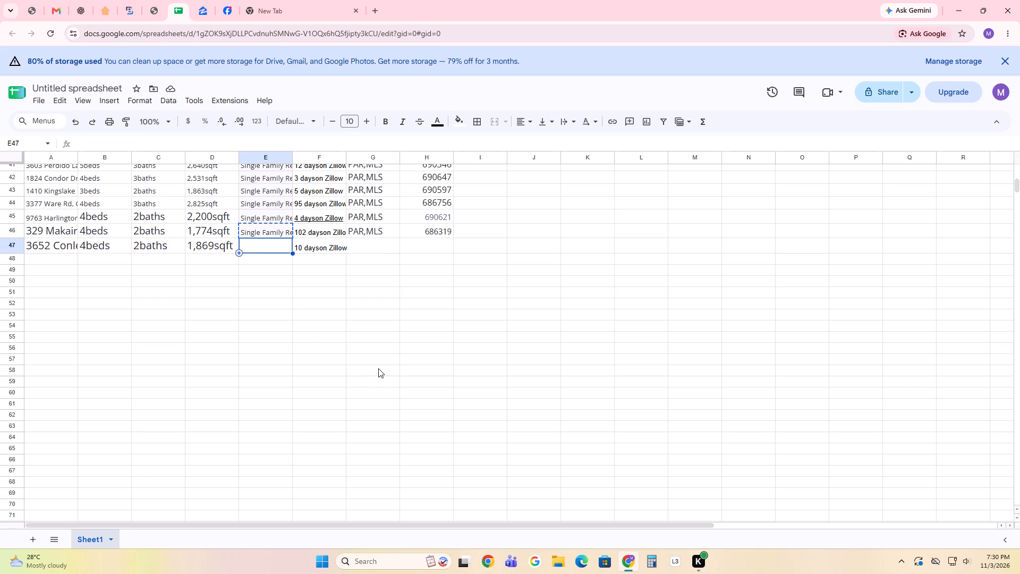
pyautogui.hotkey('ctrl', 'v')
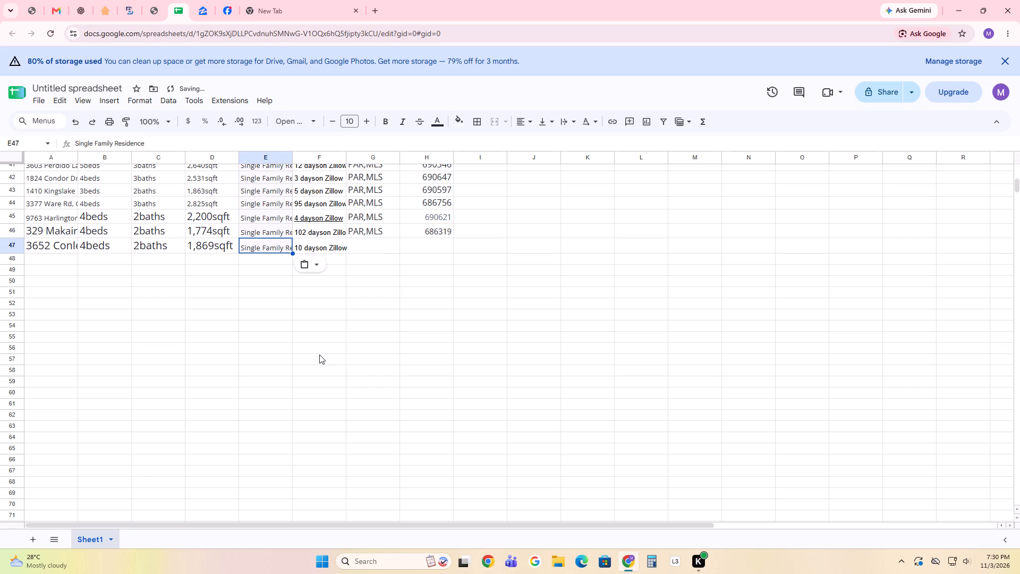
pyautogui.click(319, 354)
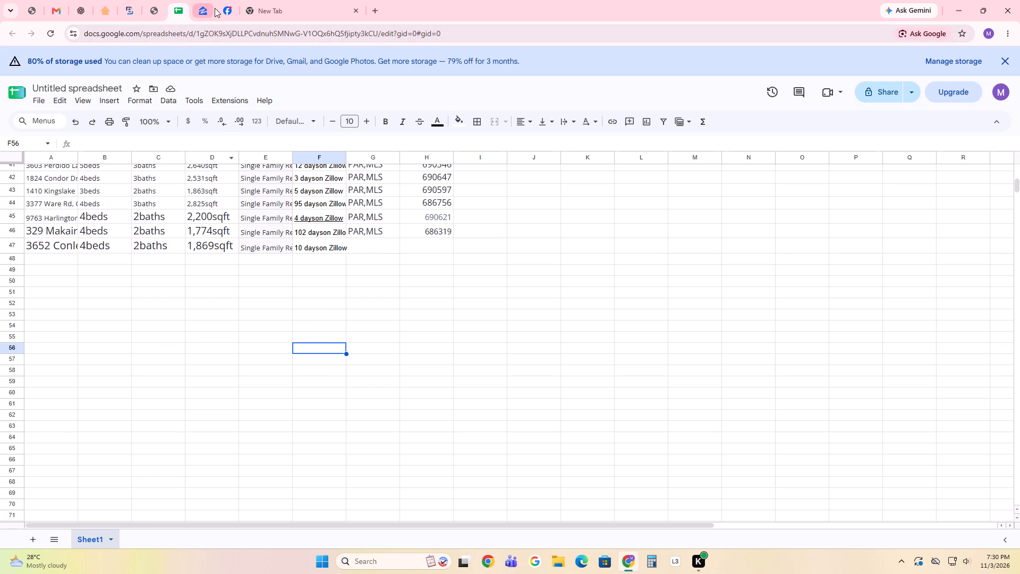
# Copy the MLS number 690436 from the Conley Dr listing on Zillow into cell H47 of the spreadsheet.
pyautogui.click(201, 9)
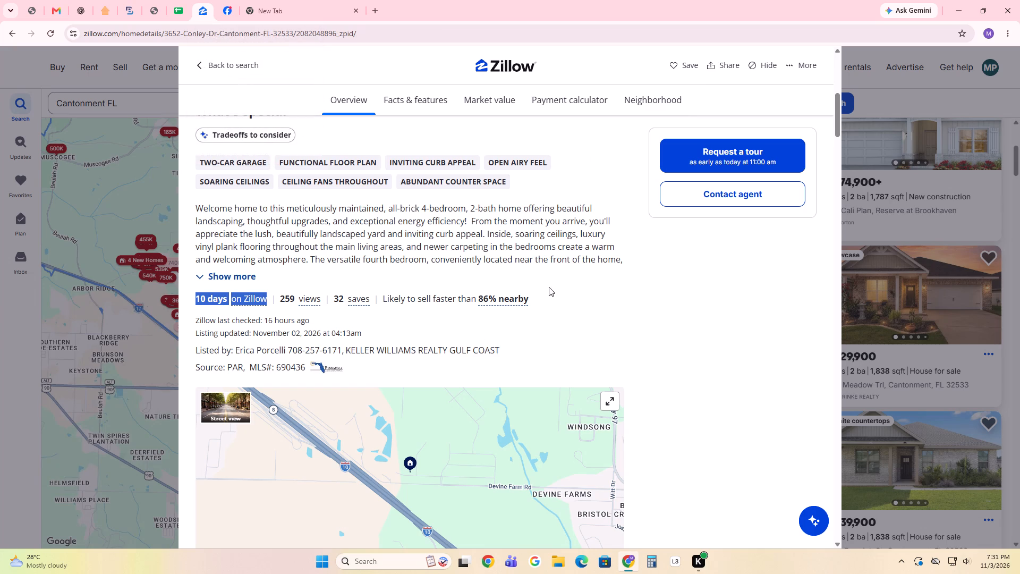
pyautogui.click(593, 294)
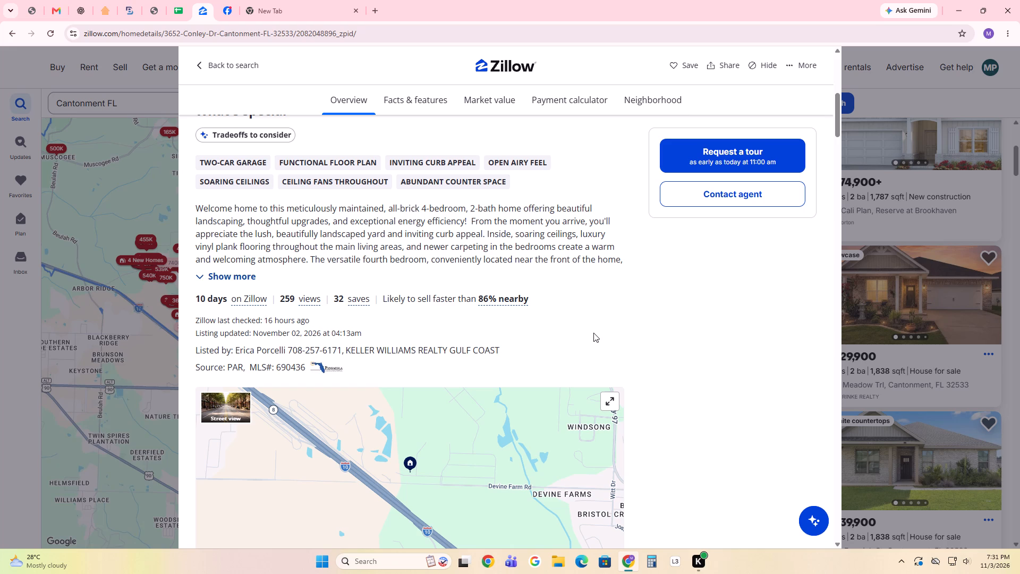
pyautogui.click(529, 325)
pyautogui.moveTo(277, 362); pyautogui.dragTo(308, 361)
pyautogui.moveTo(308, 361); pyautogui.dragTo(309, 361)
pyautogui.hotkey('ctrl', 'c')
pyautogui.click(180, 10)
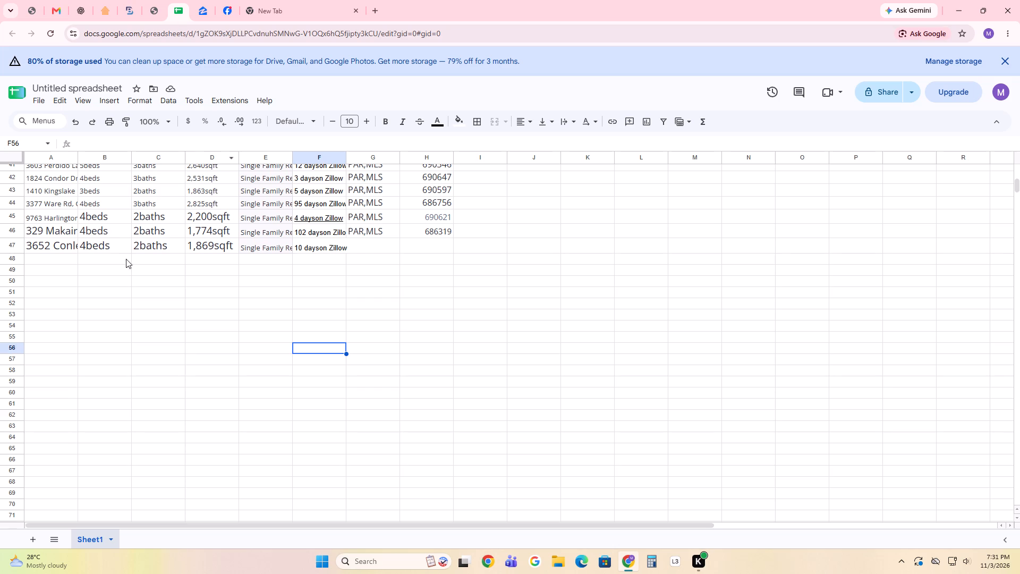
pyautogui.click(435, 241)
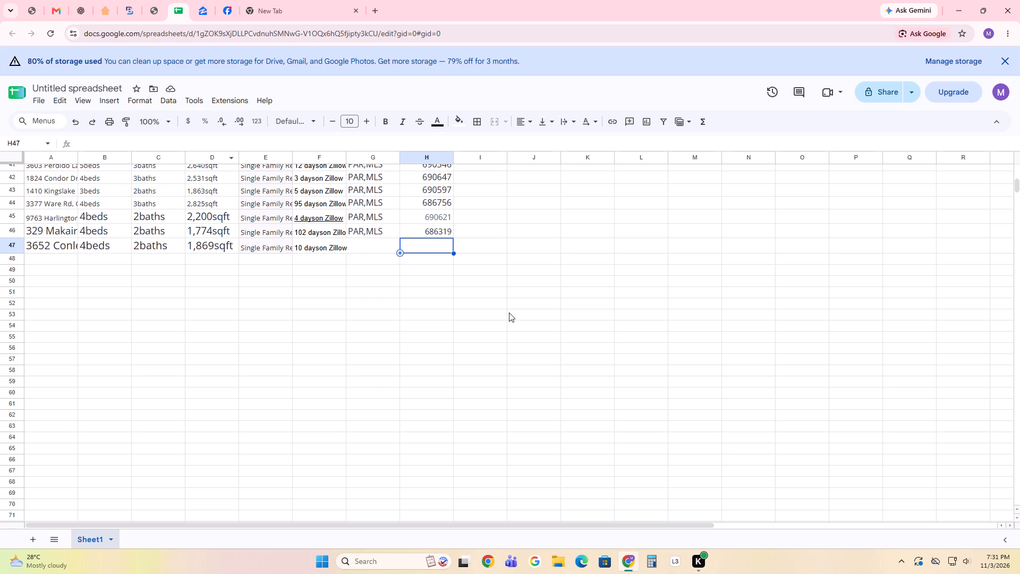
pyautogui.hotkey('ctrl', 'v')
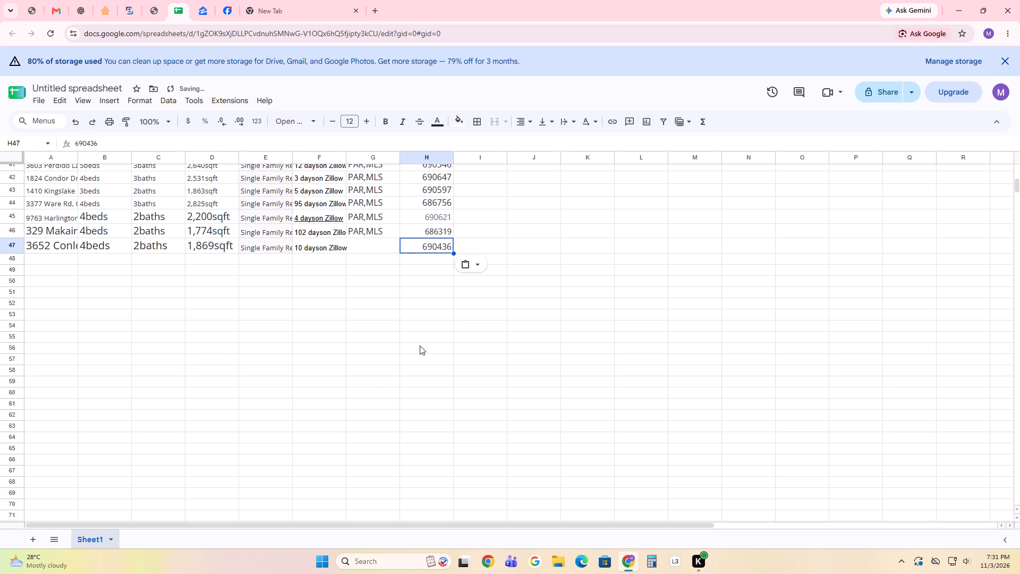
pyautogui.click(420, 345)
# Copy the PAR,MLS source entry from cell G46 into cell G47.
pyautogui.click(358, 229)
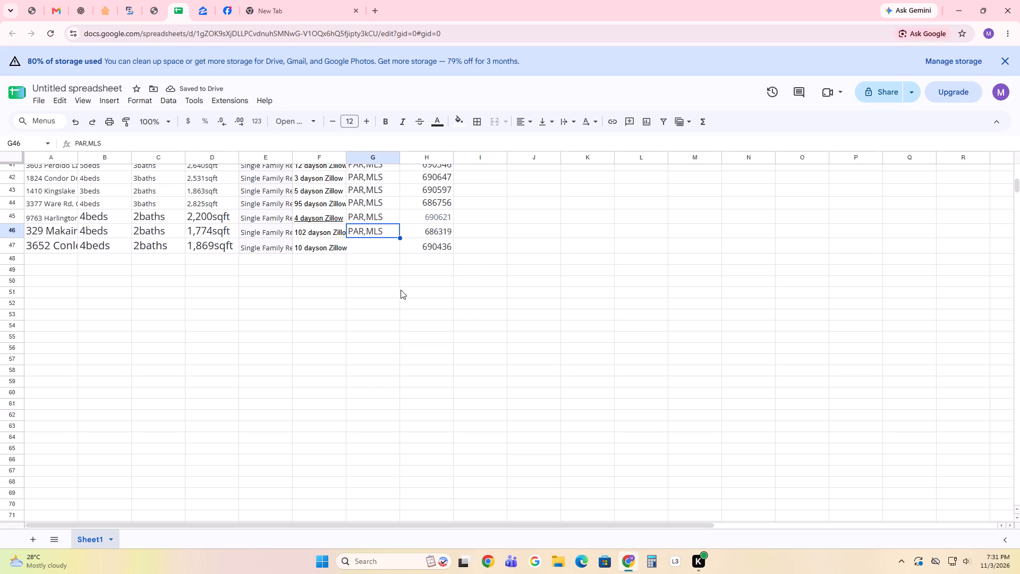
pyautogui.hotkey('ctrl', 'c')
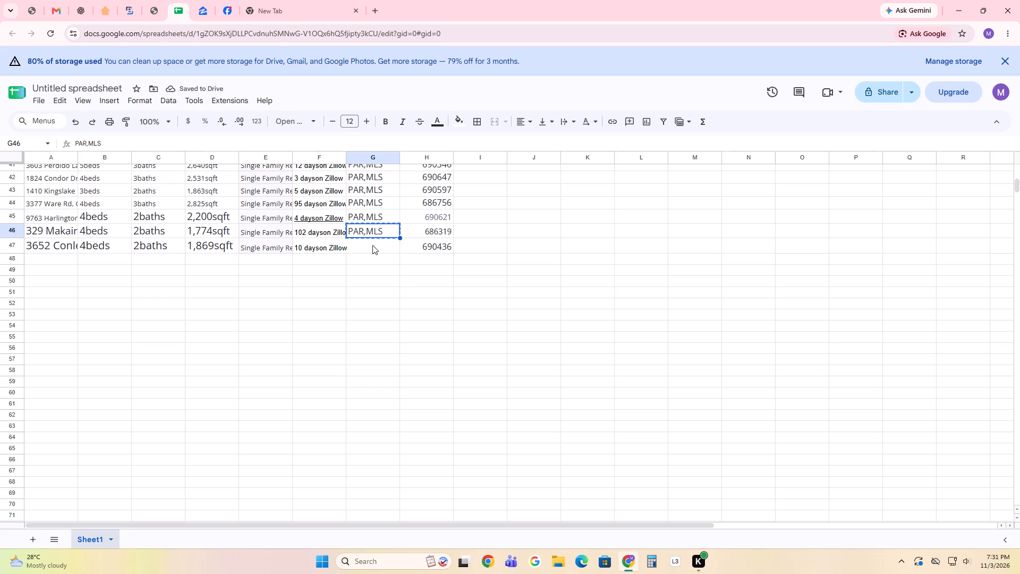
pyautogui.click(372, 245)
pyautogui.hotkey('ctrl', 'v')
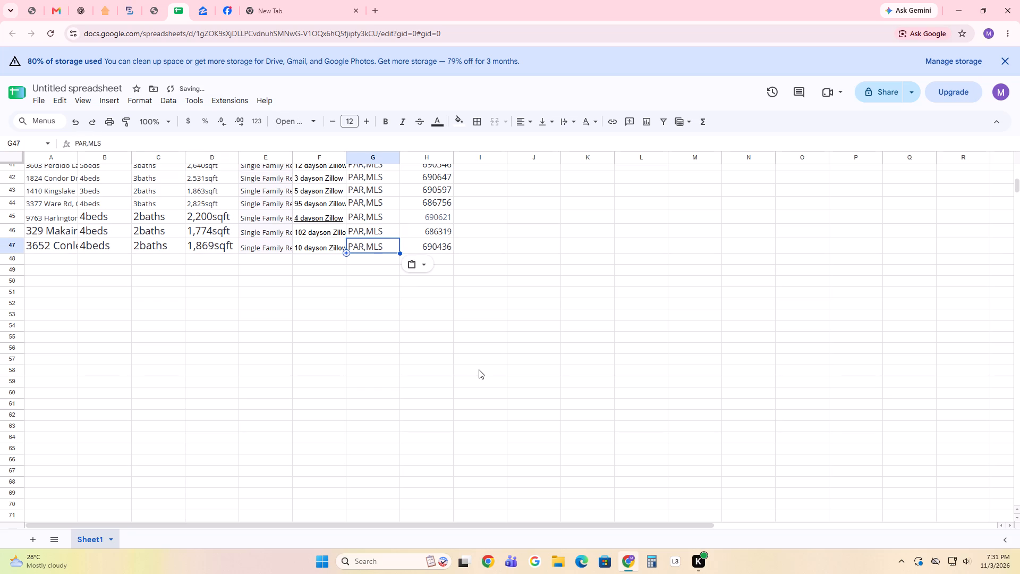
pyautogui.click(373, 364)
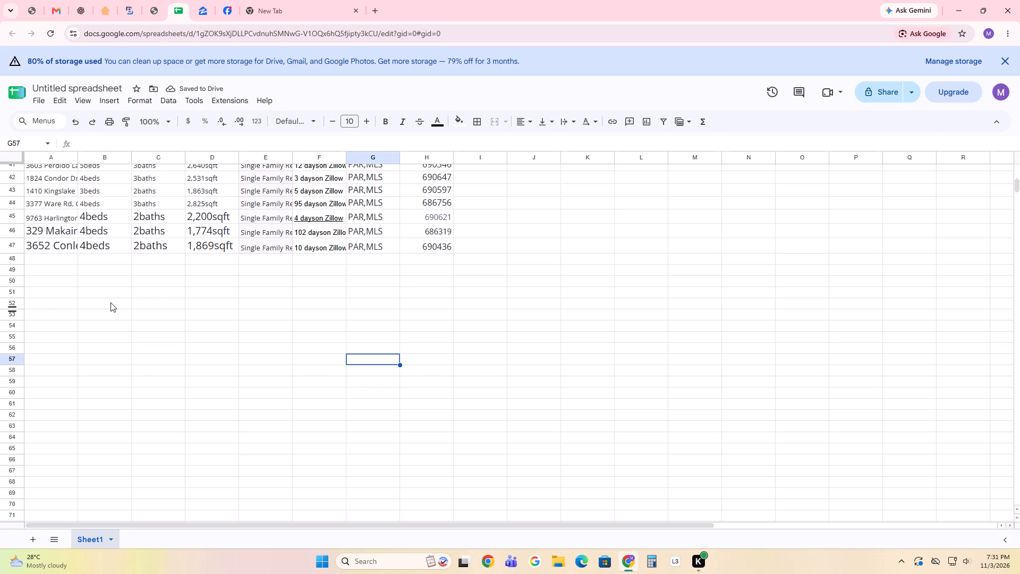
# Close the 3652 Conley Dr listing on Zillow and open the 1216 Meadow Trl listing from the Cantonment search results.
pyautogui.click(197, 10)
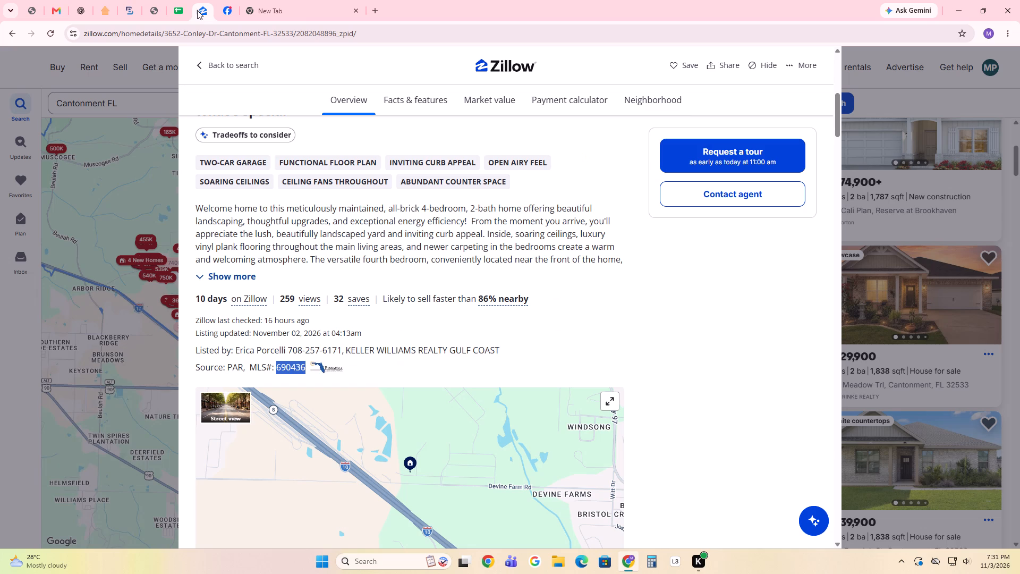
pyautogui.click(641, 323)
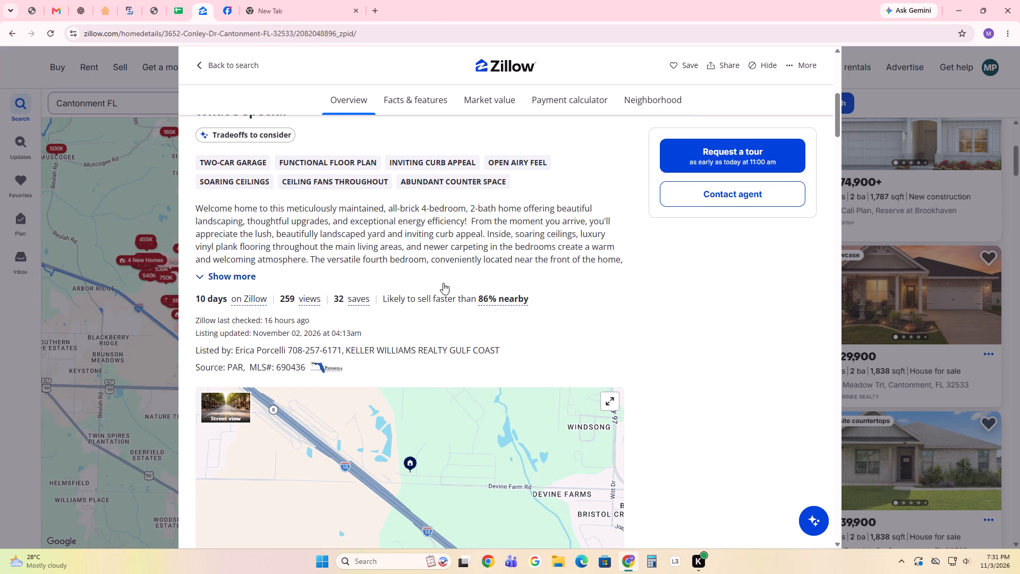
pyautogui.click(202, 62)
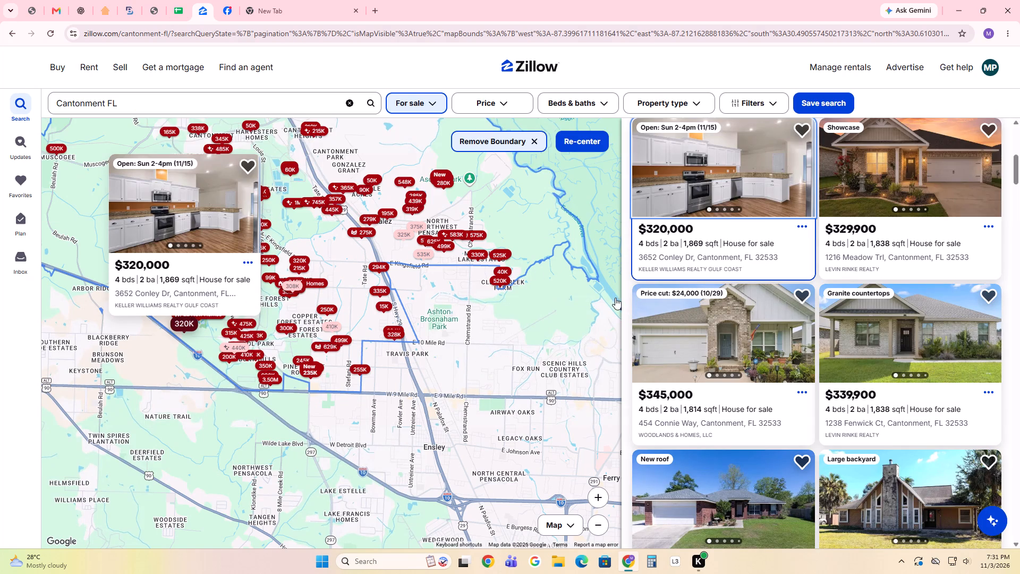
pyautogui.click(181, 11)
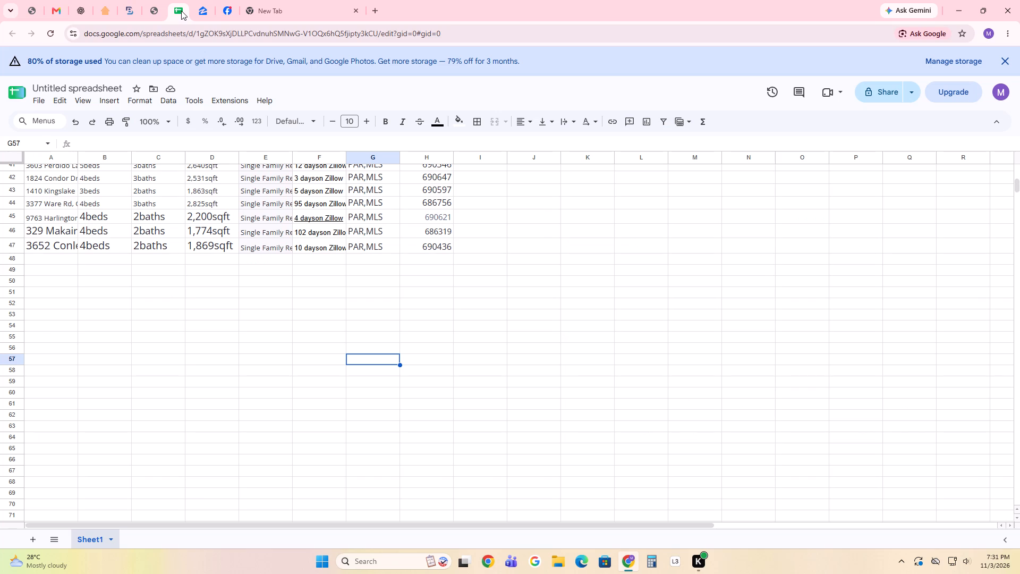
pyautogui.click(201, 11)
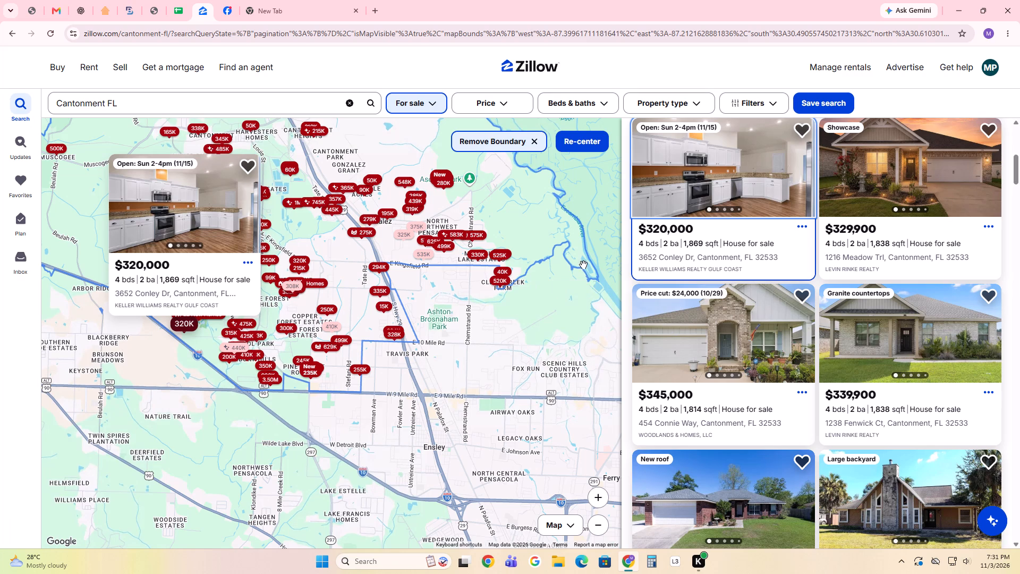
pyautogui.click(892, 185)
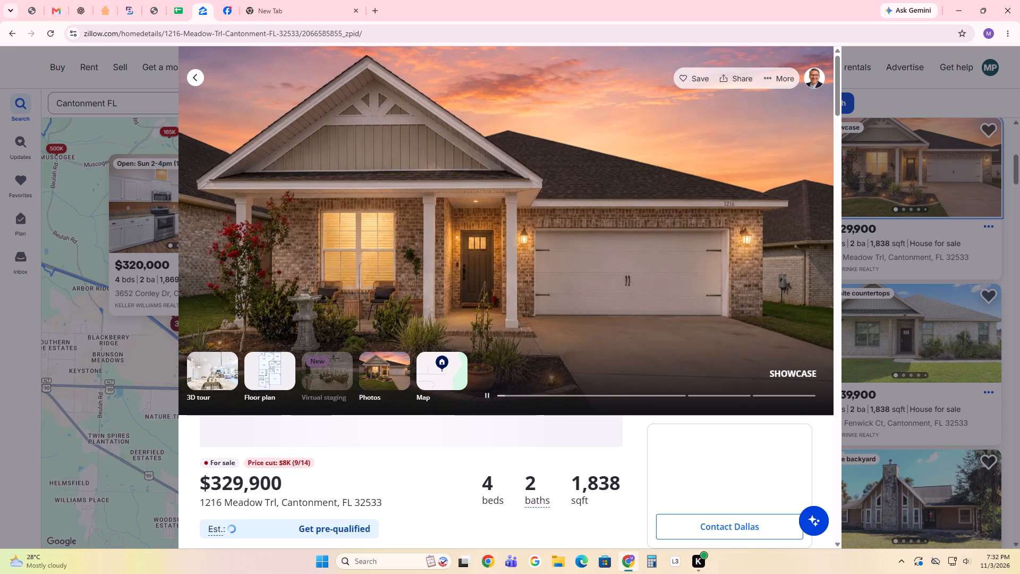
pyautogui.scroll(-2, 373, 455)
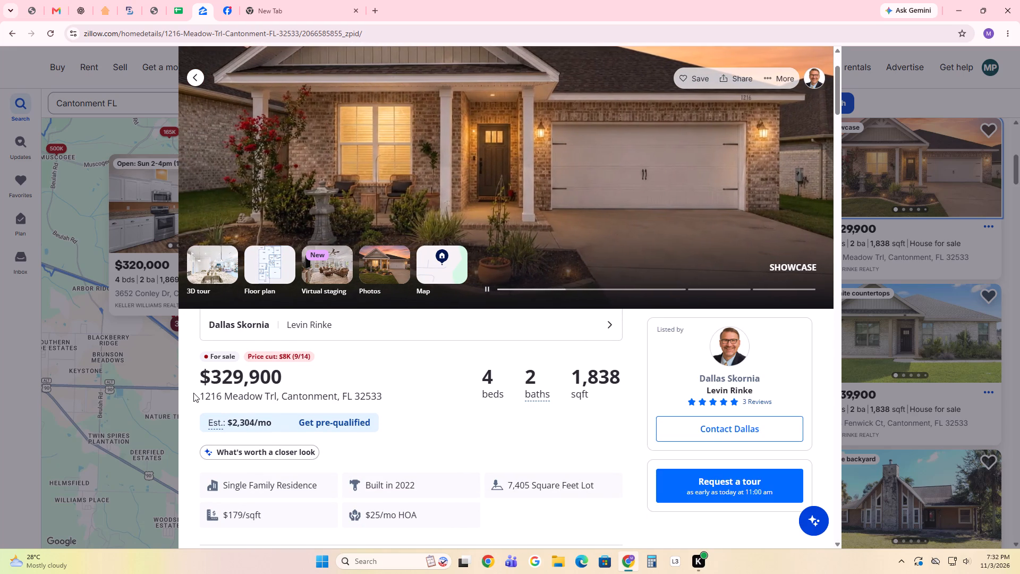
pyautogui.moveTo(194, 393); pyautogui.dragTo(346, 400)
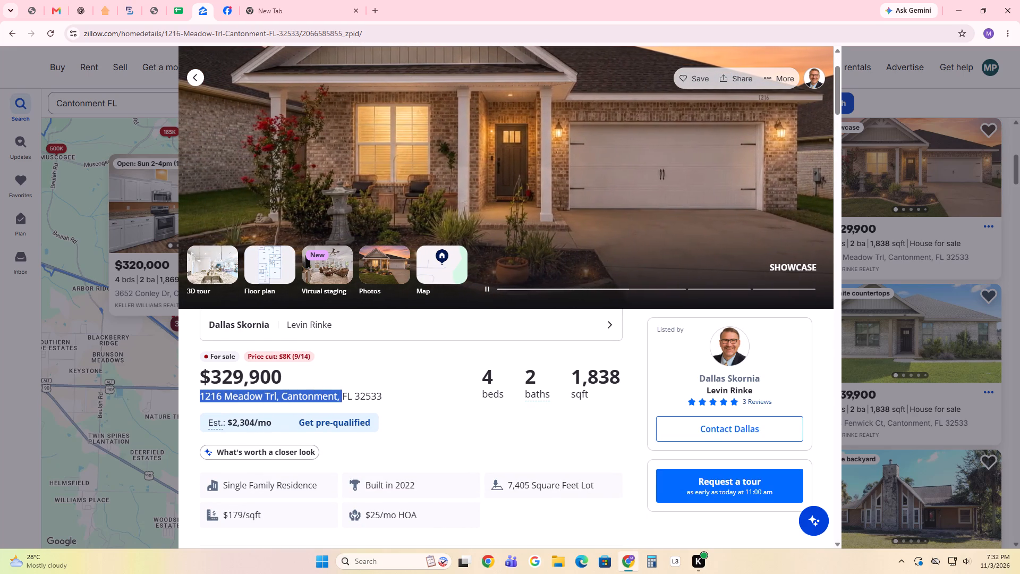
pyautogui.moveTo(346, 400); pyautogui.dragTo(398, 403)
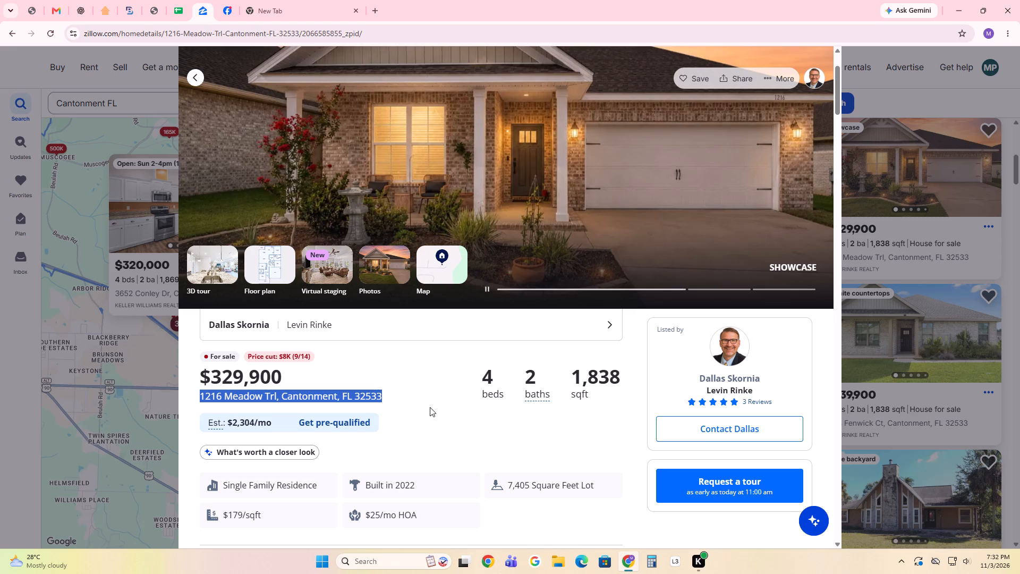
pyautogui.hotkey('ctrl', 'c')
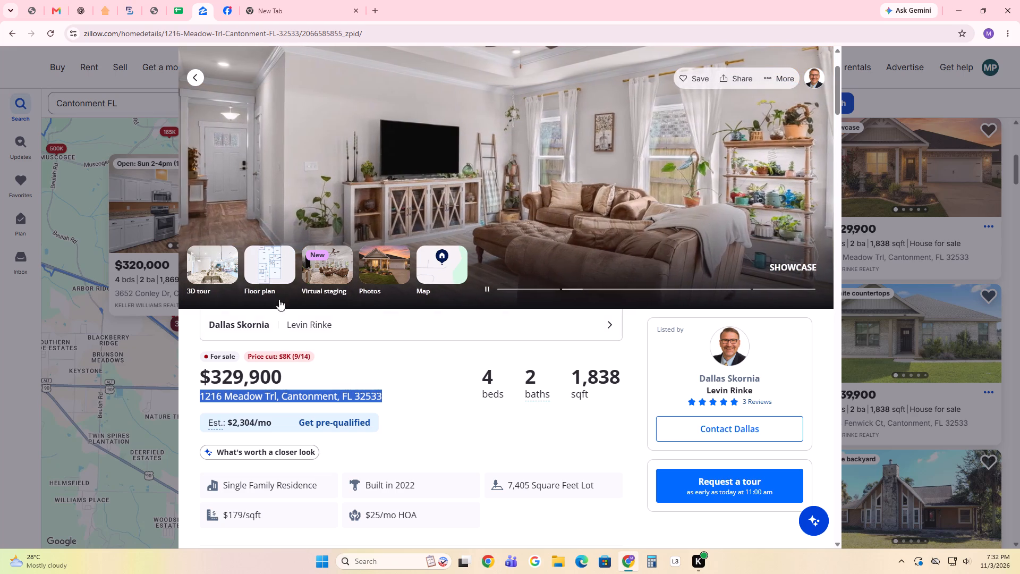
pyautogui.click(175, 6)
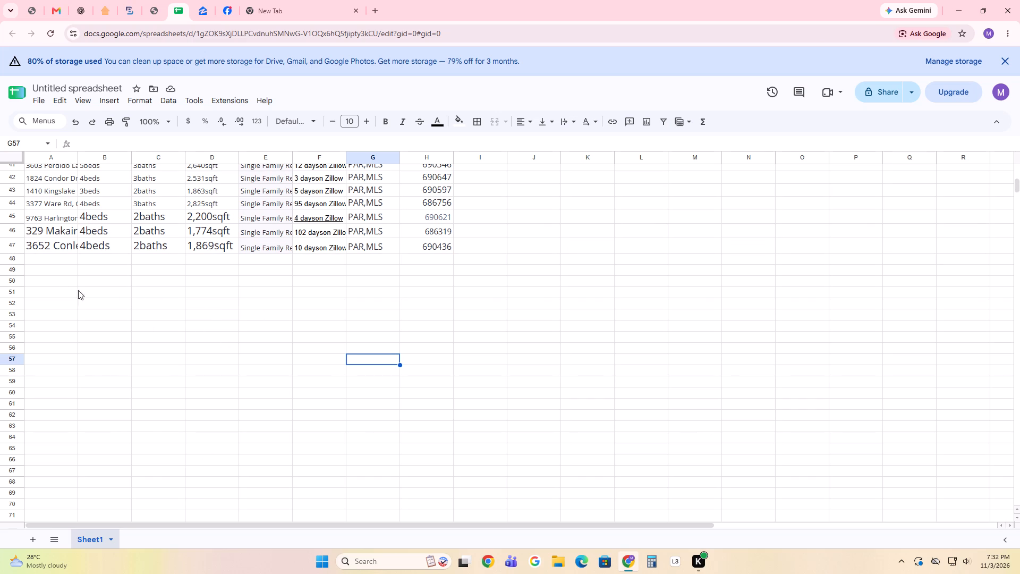
pyautogui.click(56, 260)
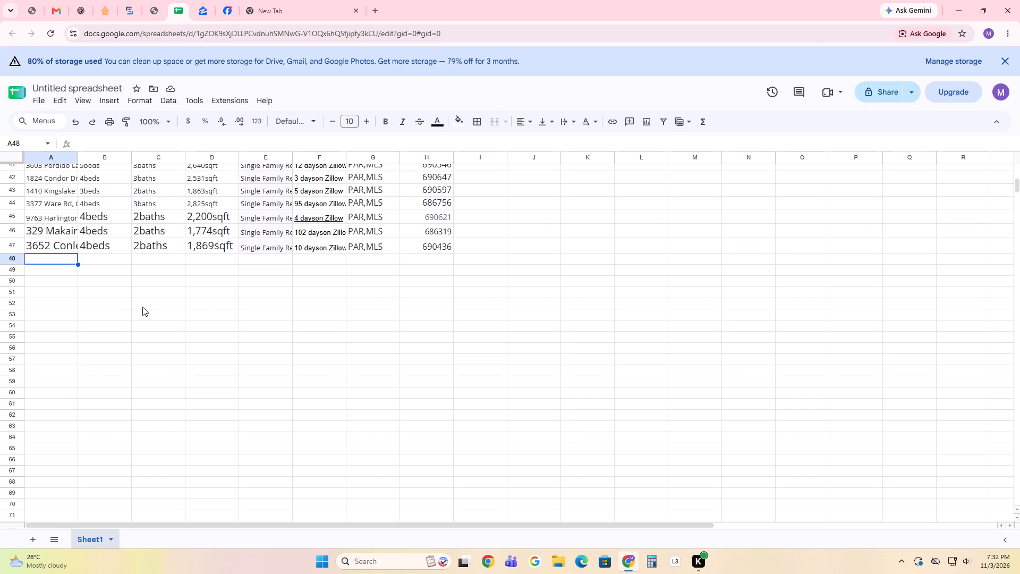
pyautogui.hotkey('ctrl', 'v')
pyautogui.click(107, 336)
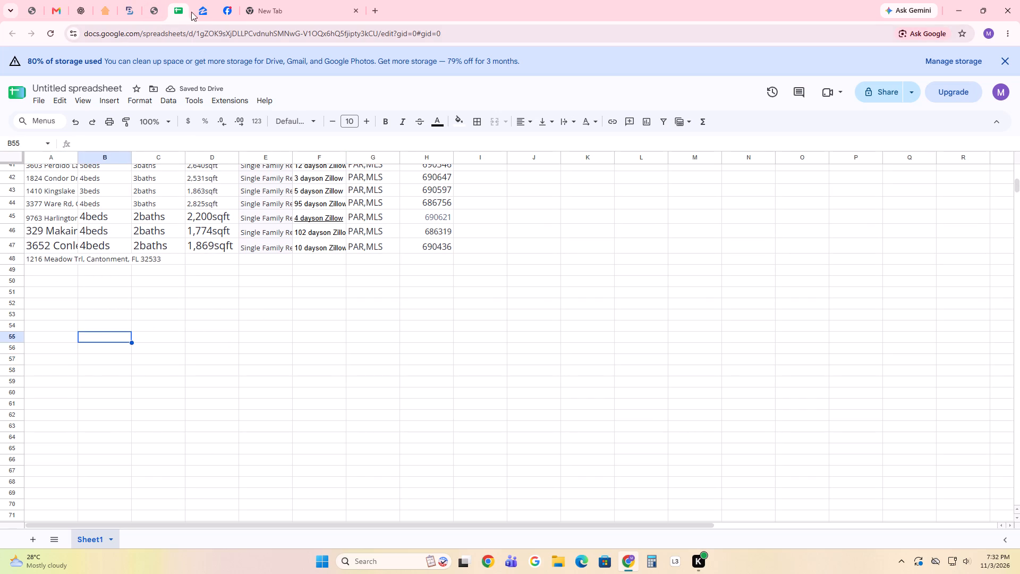
# Copy the 4 beds, 2 baths and 1,838 sqft figures from the Meadow Trl listing on Zillow into the spreadsheet starting at cell B48.
pyautogui.click(205, 12)
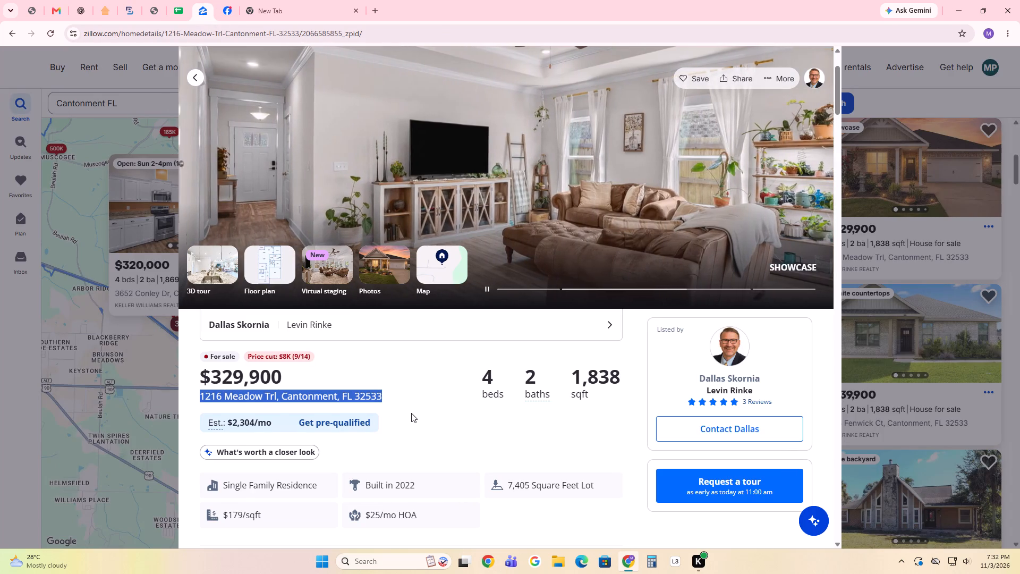
pyautogui.click(411, 413)
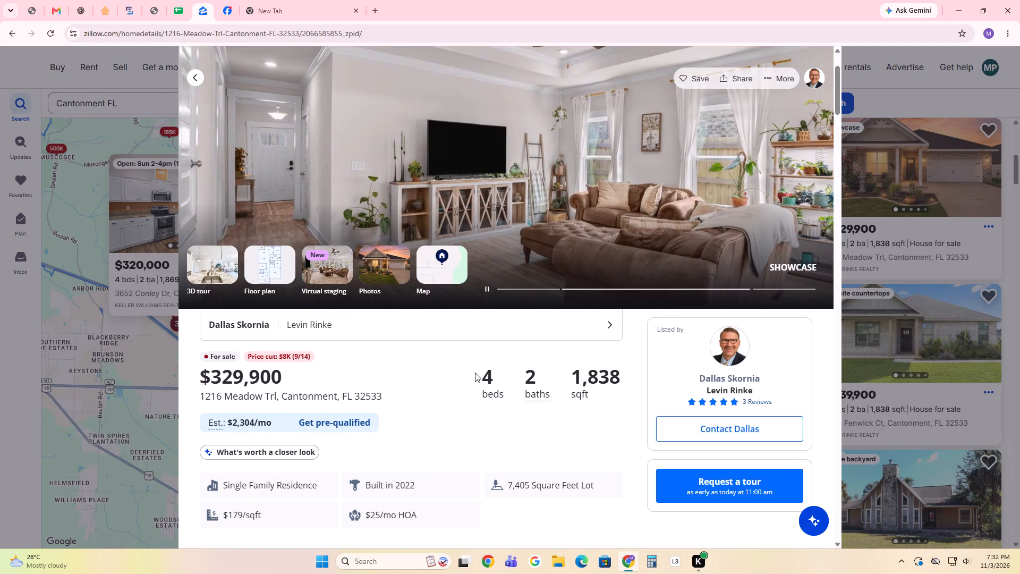
pyautogui.moveTo(474, 361); pyautogui.dragTo(490, 372)
pyautogui.doubleClick(461, 372)
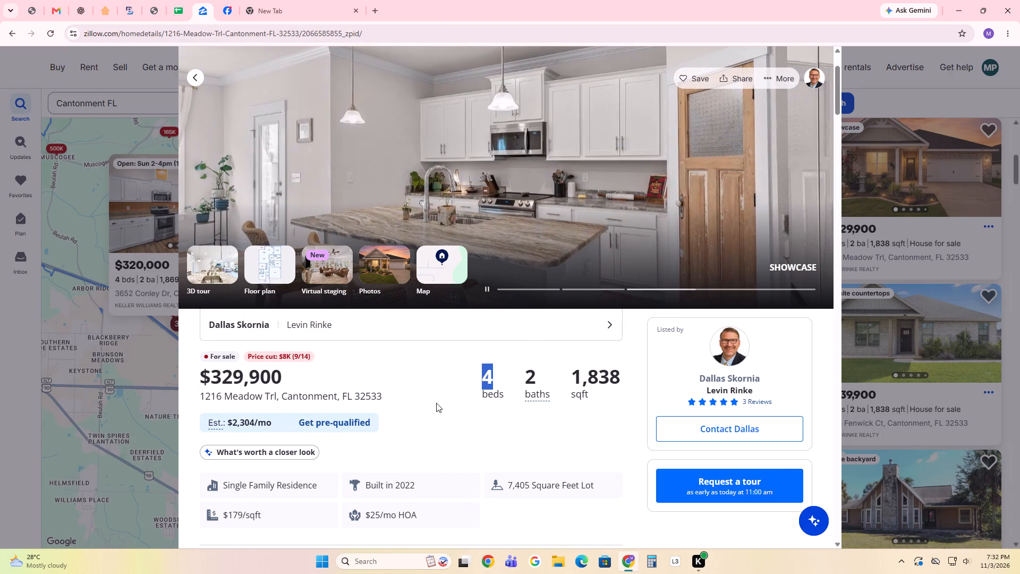
pyautogui.moveTo(437, 396); pyautogui.dragTo(449, 391)
pyautogui.moveTo(483, 368); pyautogui.dragTo(590, 387)
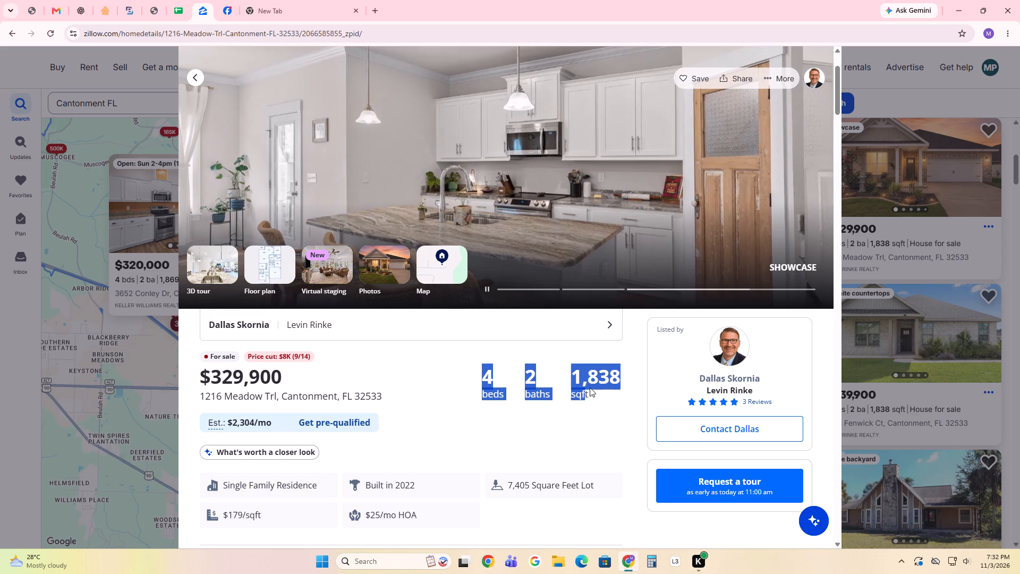
pyautogui.moveTo(590, 387); pyautogui.dragTo(603, 402)
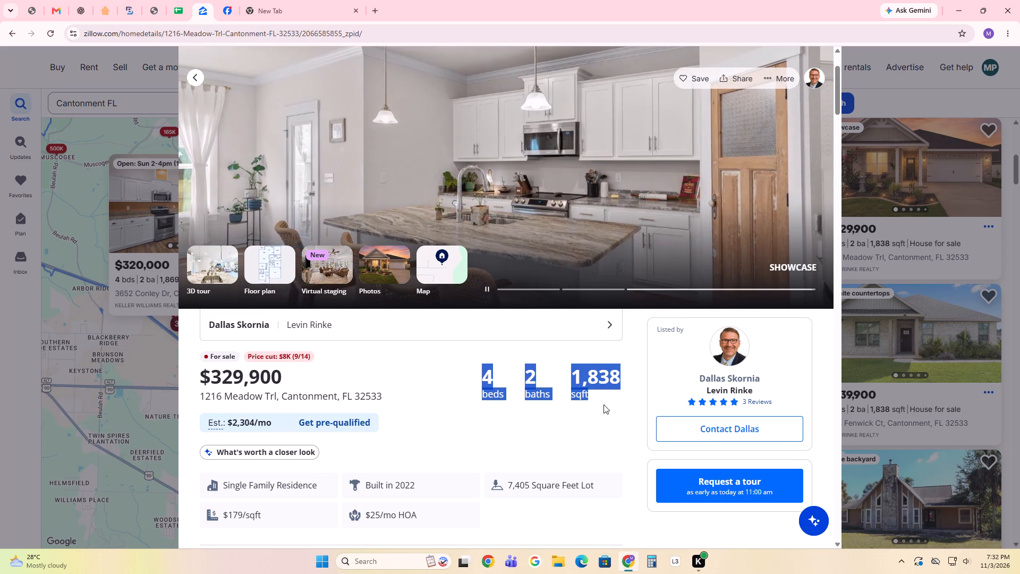
pyautogui.hotkey('ctrl', 'c')
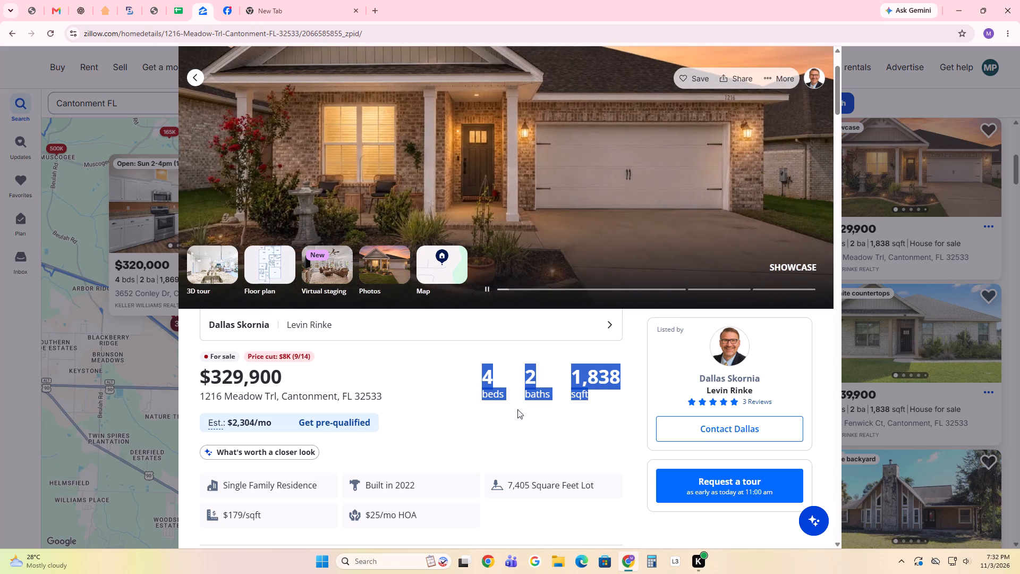
pyautogui.click(179, 14)
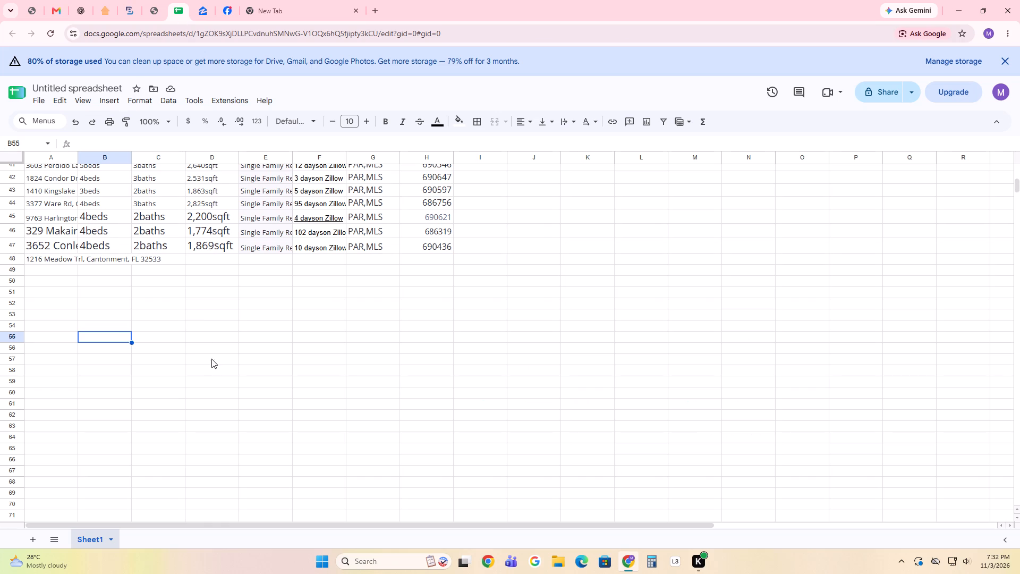
pyautogui.click(105, 258)
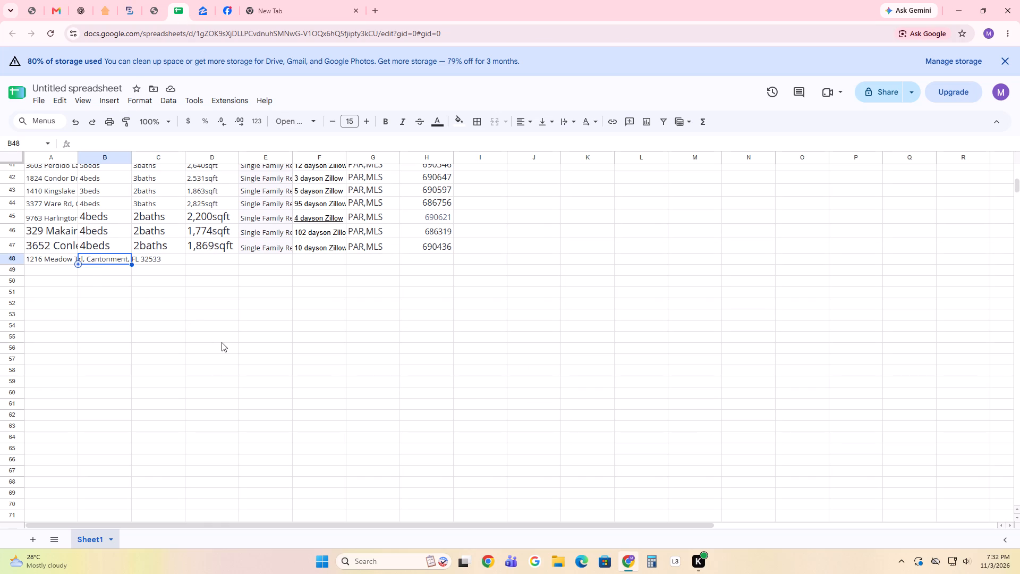
pyautogui.hotkey('ctrl', 'v')
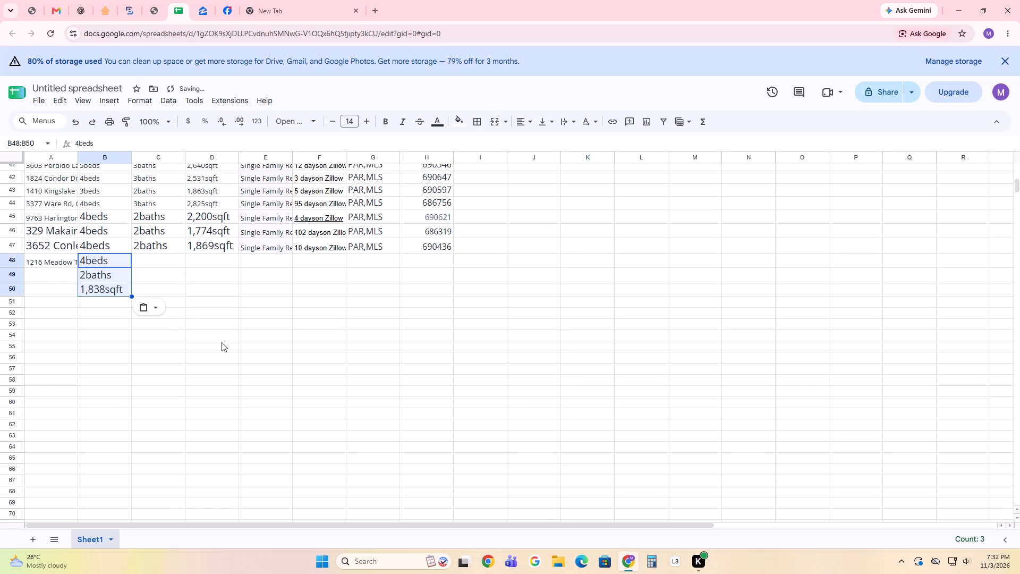
pyautogui.click(192, 345)
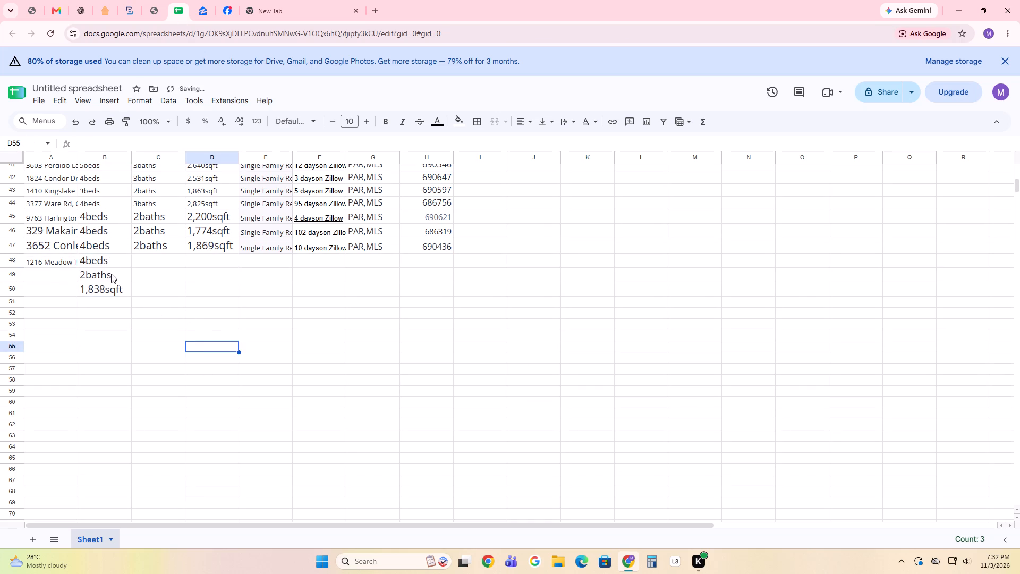
# Copy the 2baths entry from cell B49 into cell C48.
pyautogui.click(111, 274)
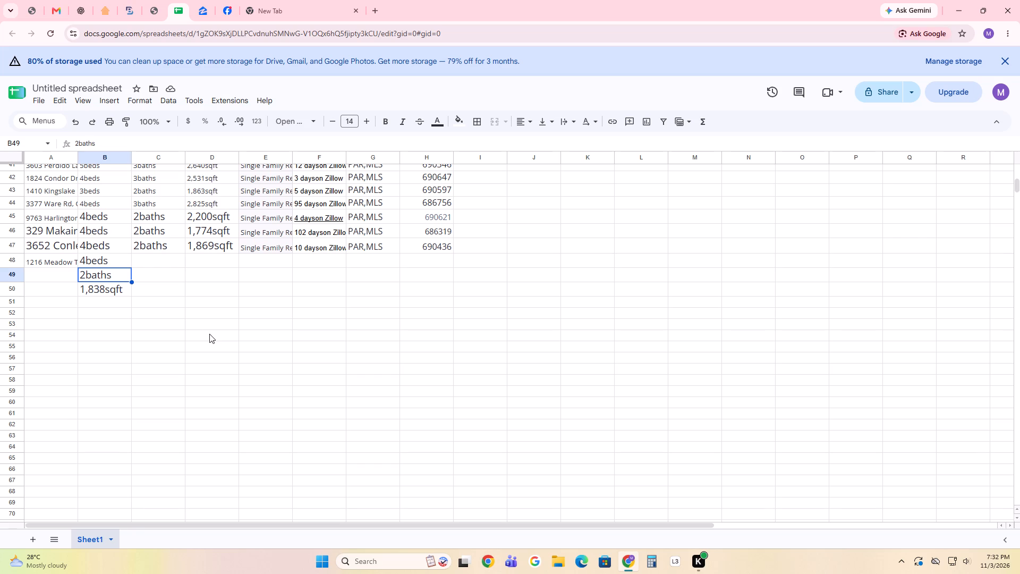
pyautogui.hotkey('ctrl', 'c')
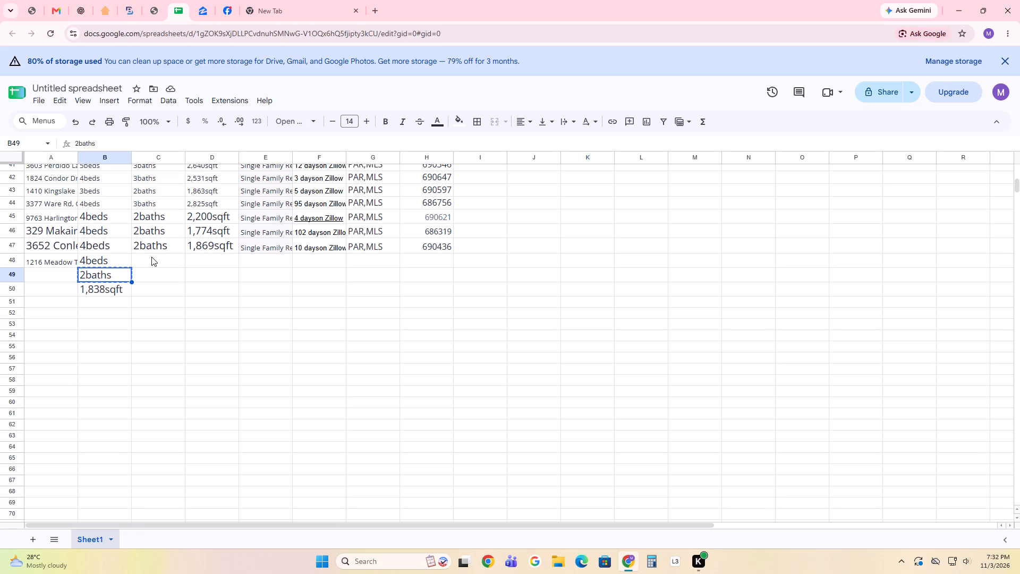
pyautogui.click(150, 257)
pyautogui.hotkey('ctrl', 'v')
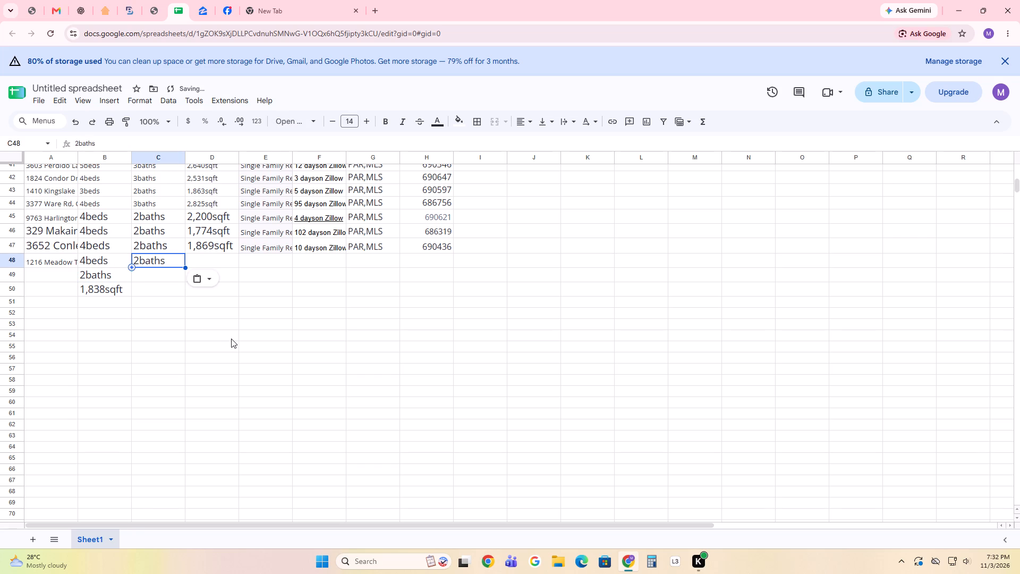
pyautogui.click(214, 341)
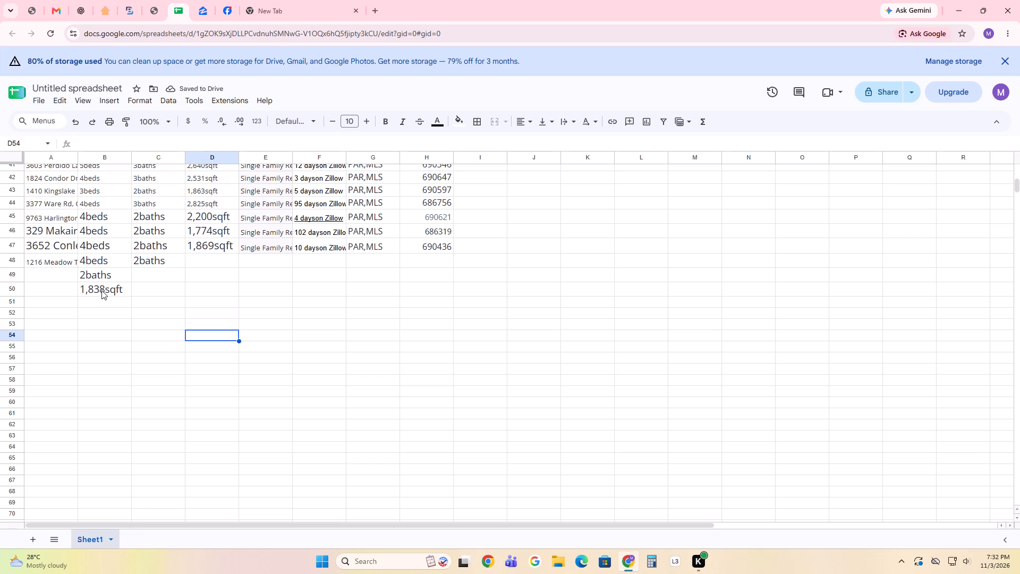
# Copy the 1,838sqft entry from cell B50 into cell D48.
pyautogui.click(101, 290)
pyautogui.hotkey('ctrl', 'c')
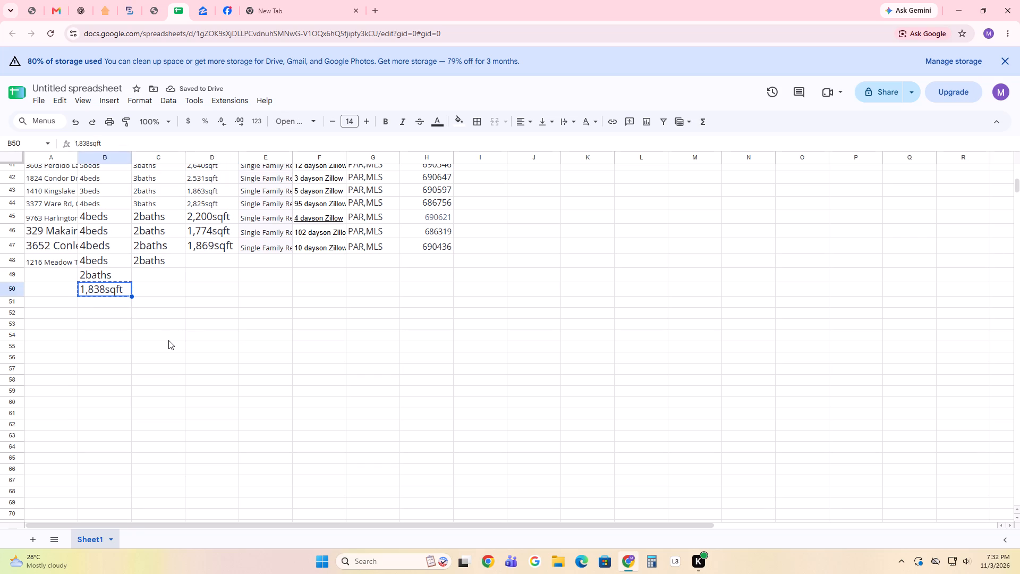
pyautogui.click(207, 256)
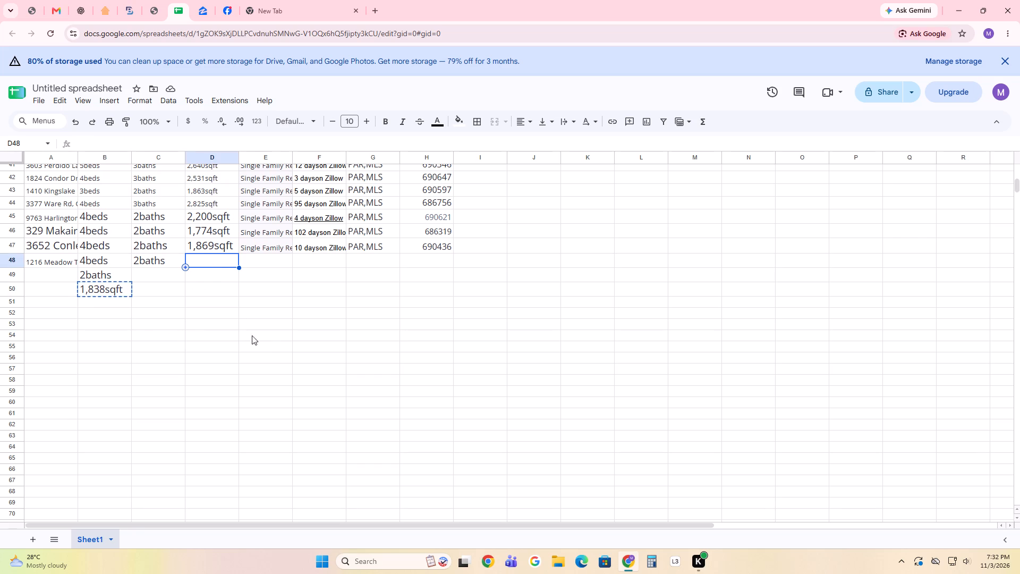
pyautogui.hotkey('ctrl', 'v')
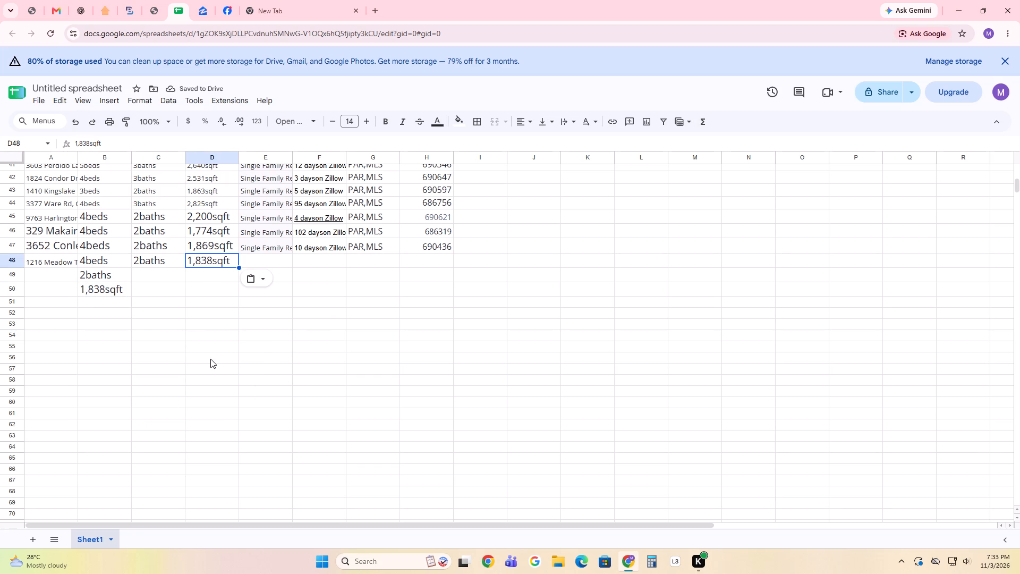
pyautogui.click(244, 328)
# Clear the leftover 2baths entry from cell B49.
pyautogui.doubleClick(120, 277)
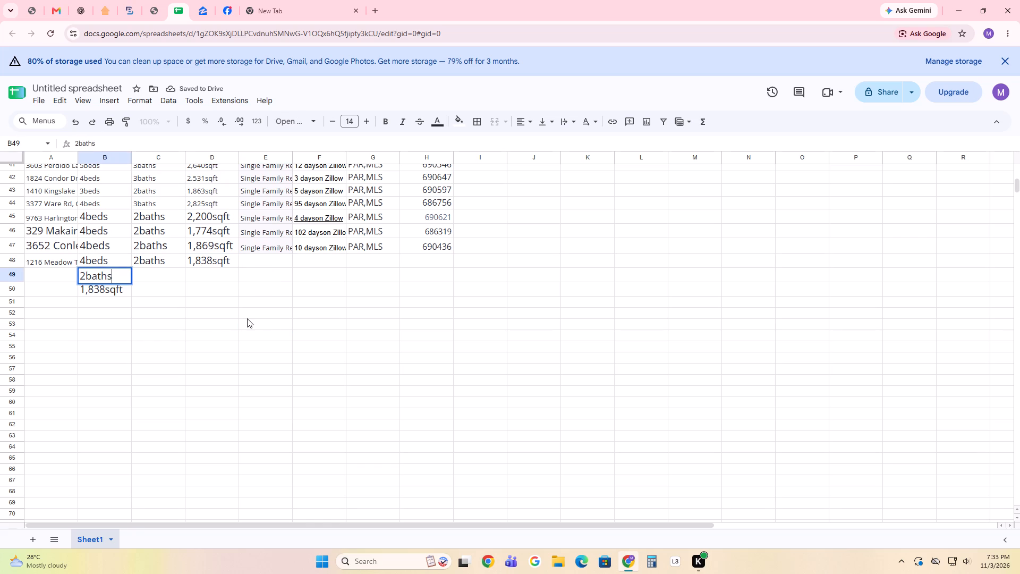
pyautogui.press('BackSpace')
pyautogui.press('BackSpace')
pyautogui.press('BackSpace')
pyautogui.press('BackSpace')
pyautogui.press('BackSpace')
pyautogui.press('BackSpace')
pyautogui.press('BackSpace')
pyautogui.press('BackSpace')
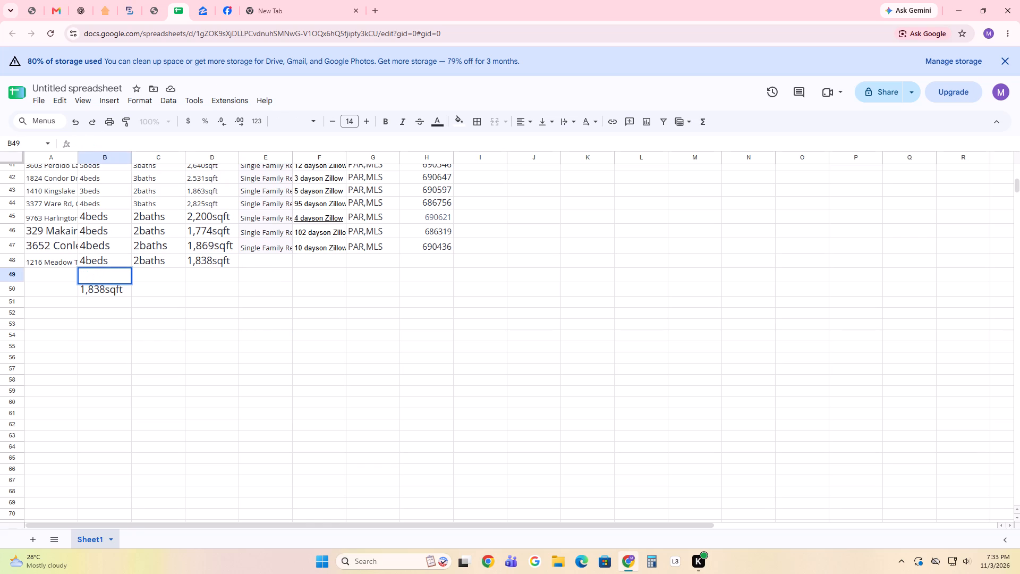
# Clear the leftover 1,838sqft entry from cell B50.
pyautogui.doubleClick(117, 293)
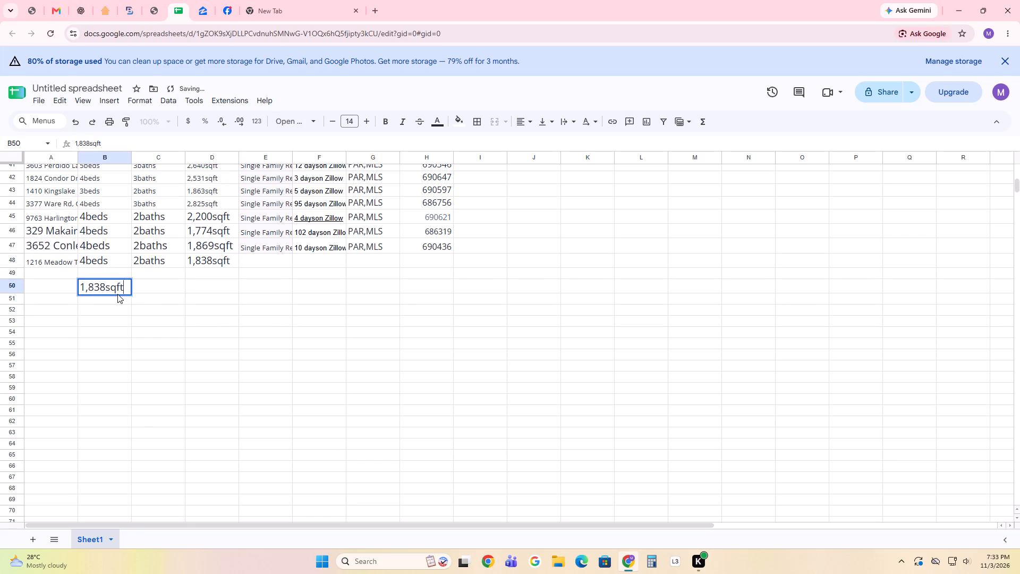
pyautogui.press('BackSpace')
pyautogui.press('BackSpace')
pyautogui.press('BackSpace')
pyautogui.press('BackSpace')
pyautogui.press('BackSpace')
pyautogui.press('BackSpace')
pyautogui.press('BackSpace')
pyautogui.press('BackSpace')
pyautogui.press('BackSpace')
pyautogui.press('BackSpace')
pyautogui.press('BackSpace')
pyautogui.press('BackSpace')
pyautogui.press('BackSpace')
pyautogui.press('BackSpace')
pyautogui.press('BackSpace')
pyautogui.press('BackSpace')
pyautogui.click(288, 314)
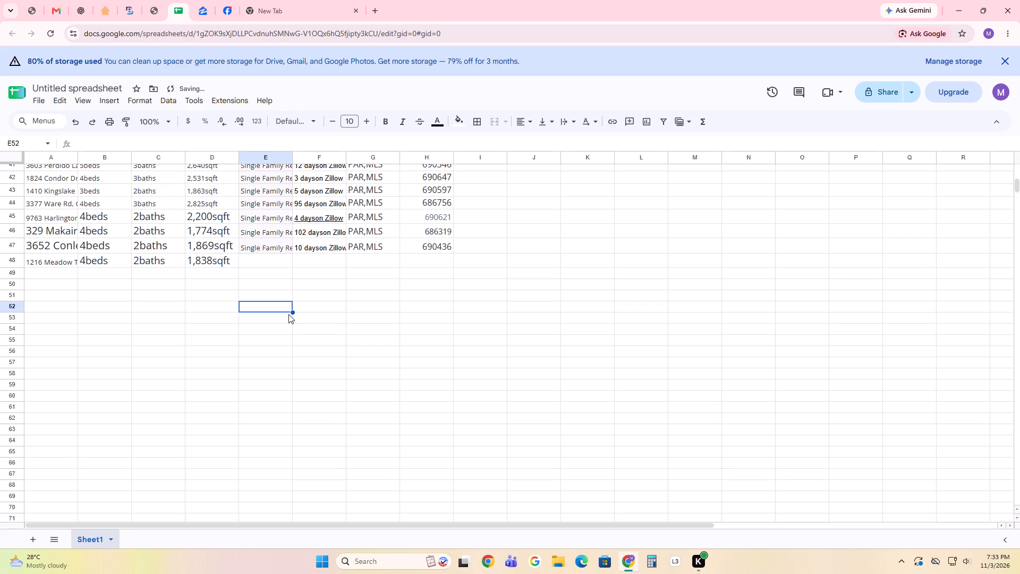
# Copy the "73 days on Zillow" text from the Meadow Trl listing on Zillow into cell F48 of the spreadsheet.
pyautogui.click(207, 11)
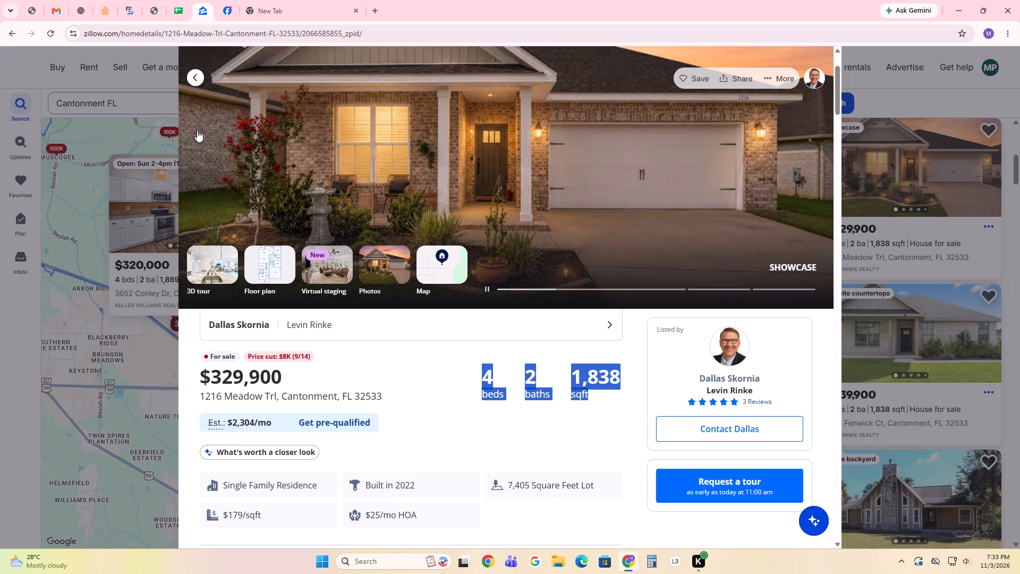
pyautogui.click(454, 429)
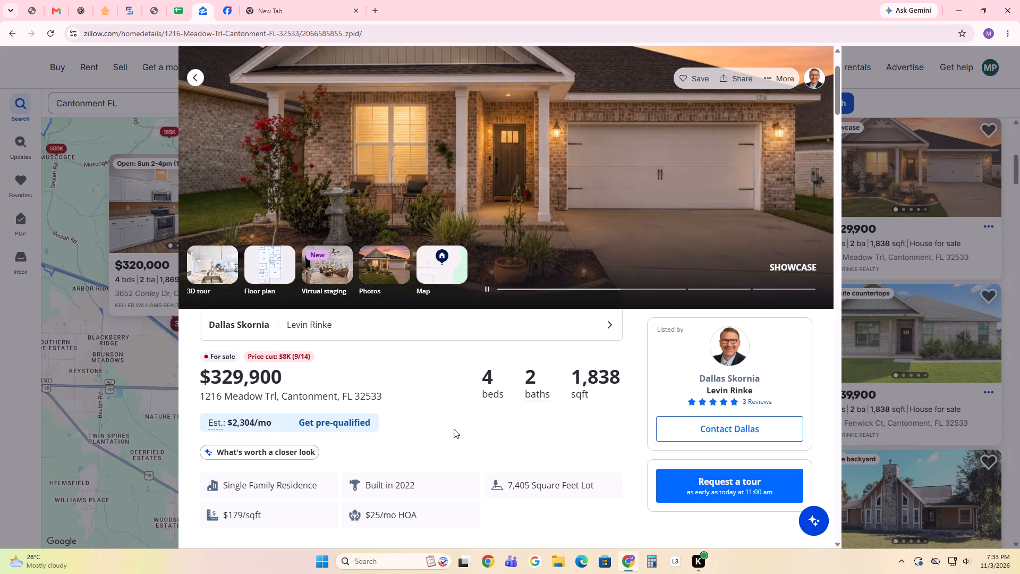
pyautogui.scroll(-4, 454, 425)
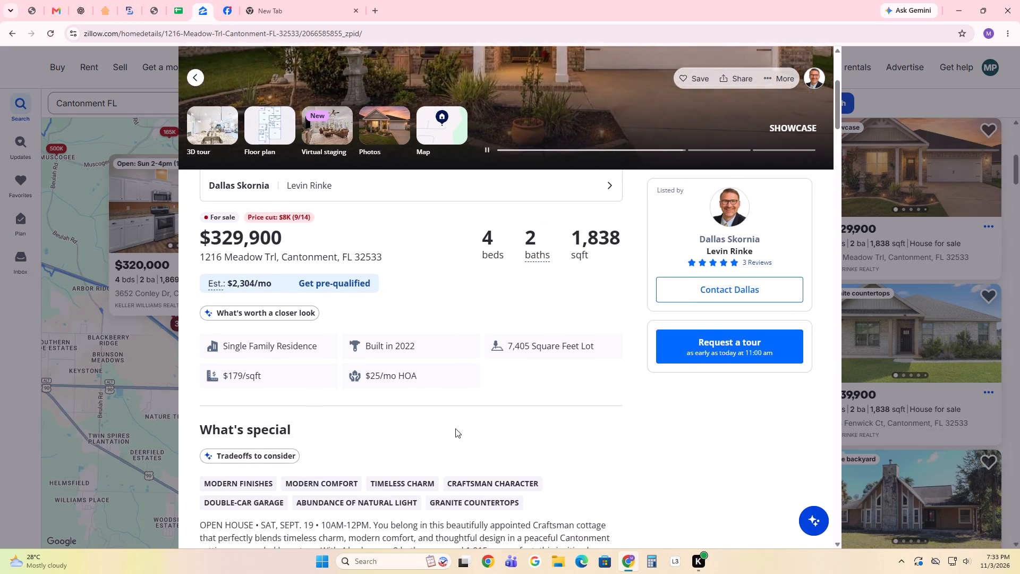
pyautogui.scroll(-2, 455, 428)
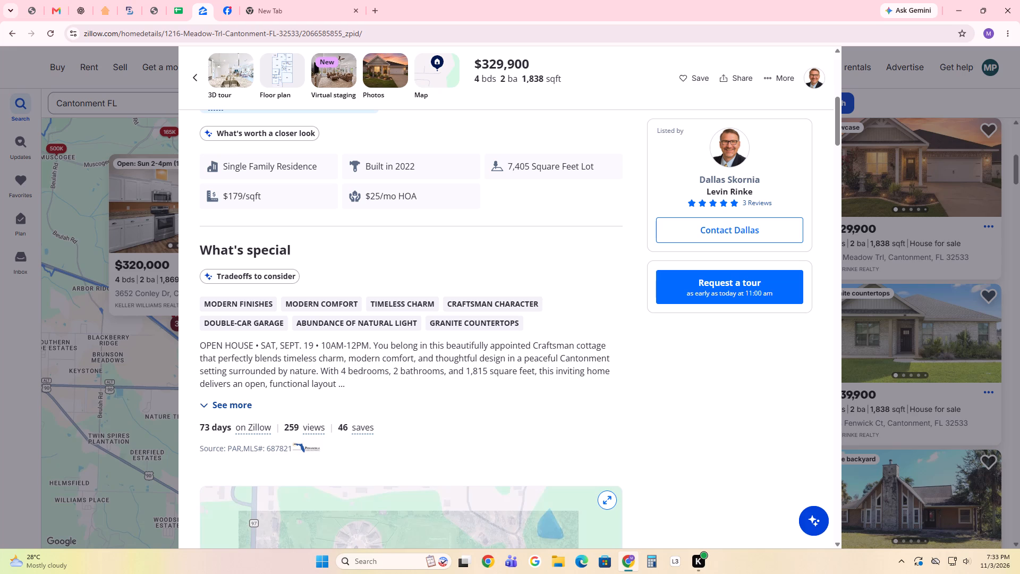
pyautogui.moveTo(197, 424); pyautogui.dragTo(269, 424)
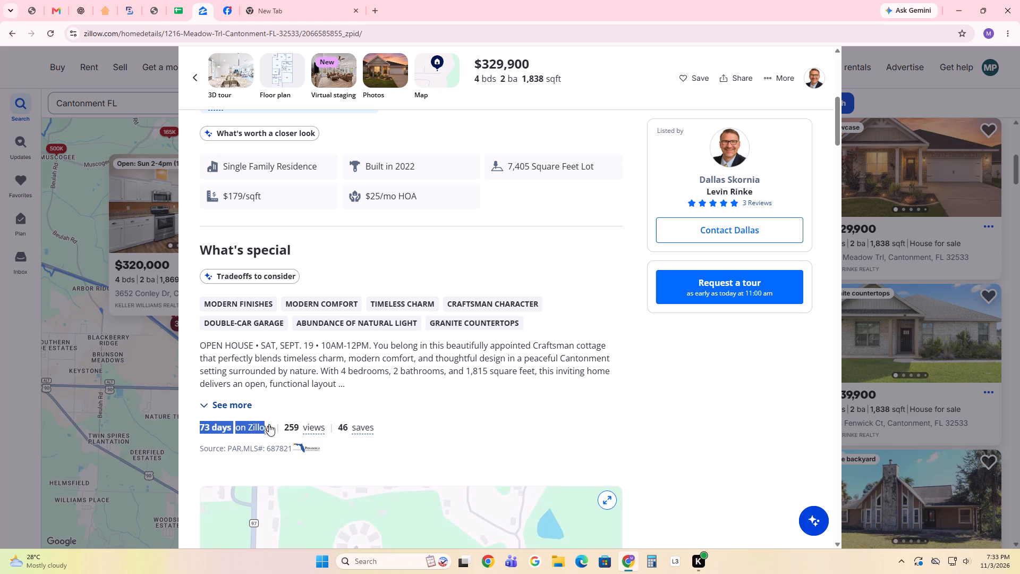
pyautogui.moveTo(269, 424); pyautogui.dragTo(276, 424)
pyautogui.hotkey('ctrl', 'c')
pyautogui.click(179, 7)
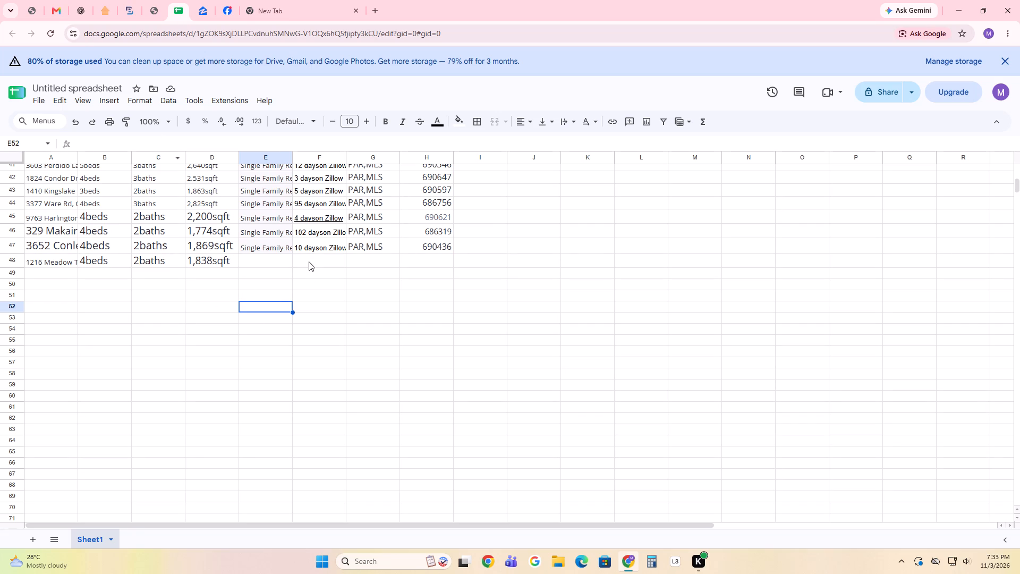
pyautogui.click(309, 261)
pyautogui.hotkey('ctrl', 'v')
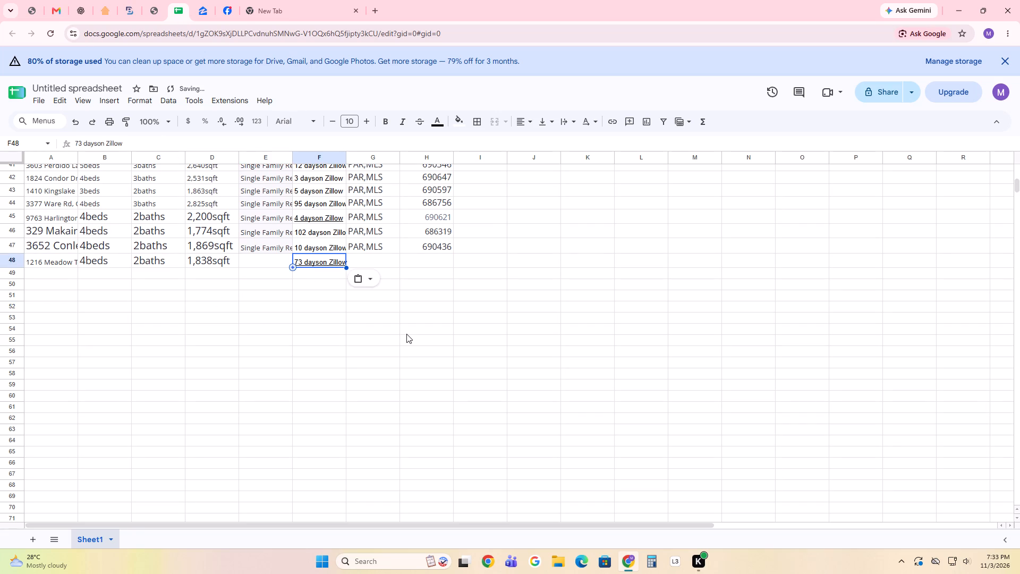
pyautogui.click(278, 382)
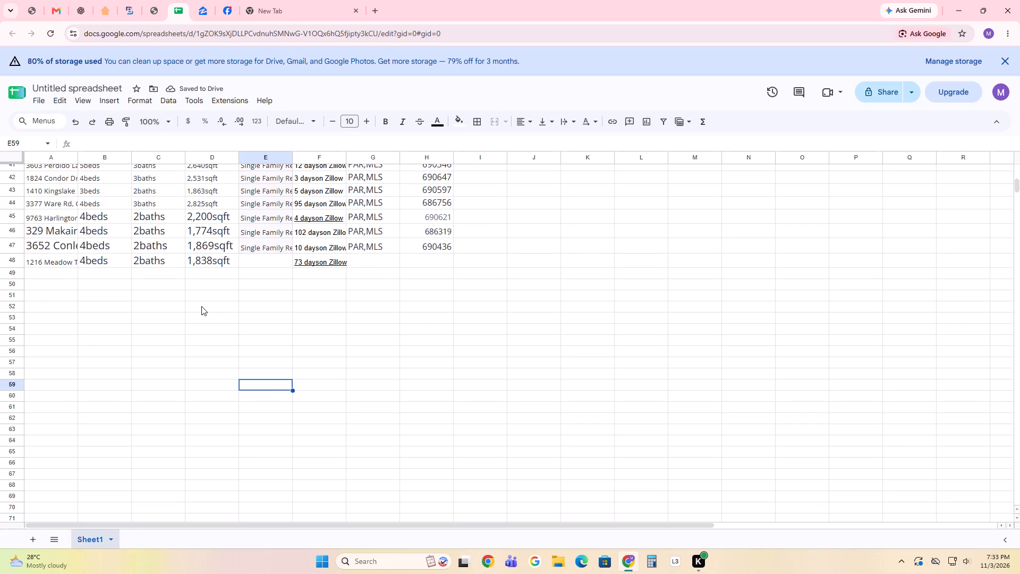
# Copy the MLS number 687821 from the Meadow Trl listing on Zillow into cell H48 of the spreadsheet.
pyautogui.click(198, 8)
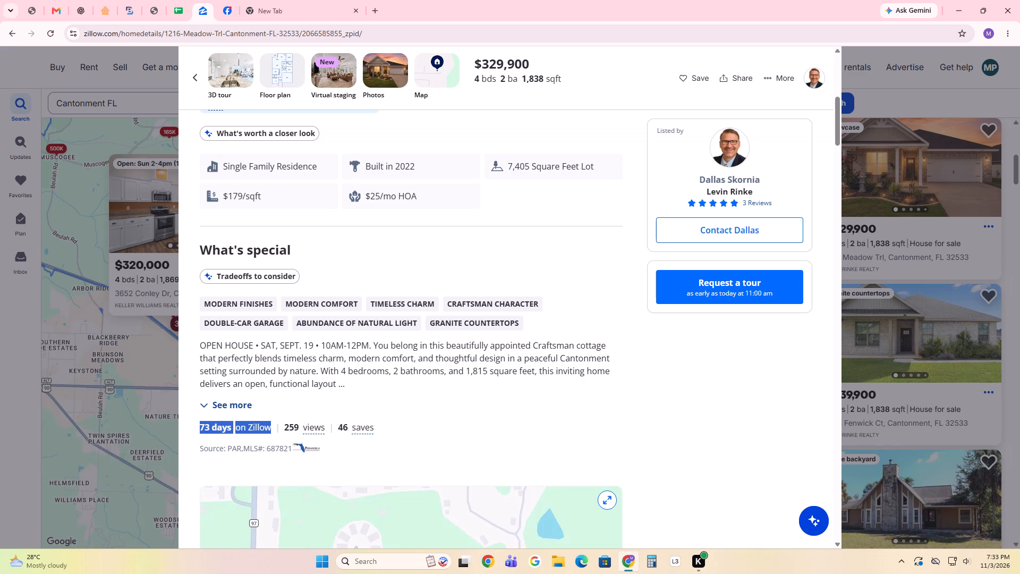
pyautogui.click(368, 458)
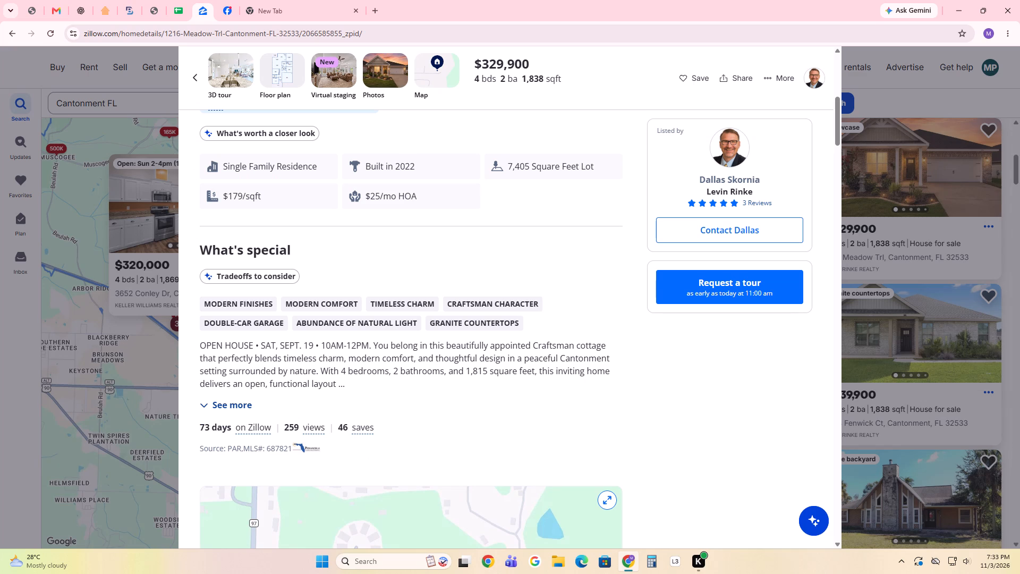
pyautogui.moveTo(266, 448); pyautogui.dragTo(291, 449)
pyautogui.hotkey('ctrl', 'c')
pyautogui.click(182, 13)
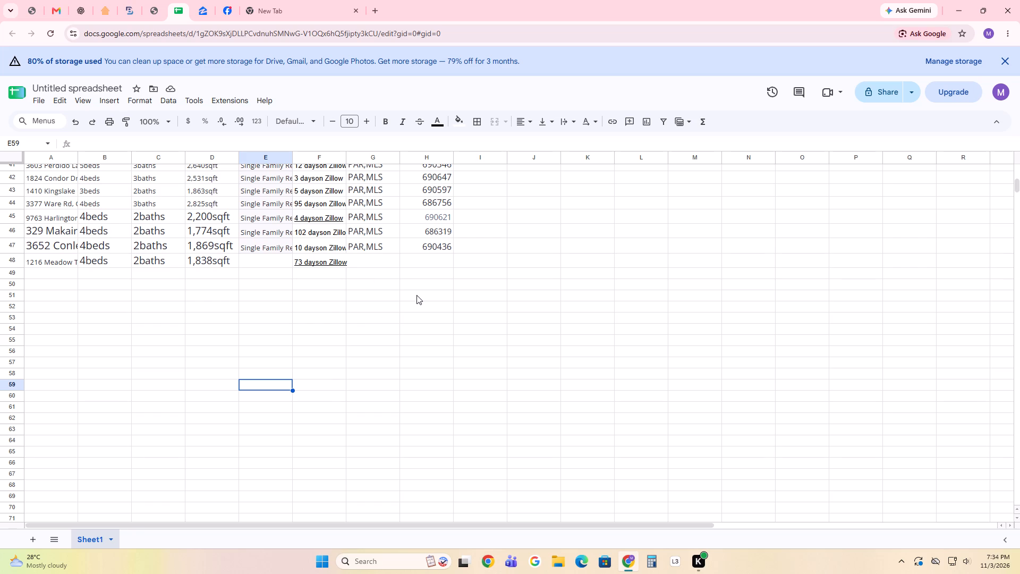
pyautogui.click(438, 257)
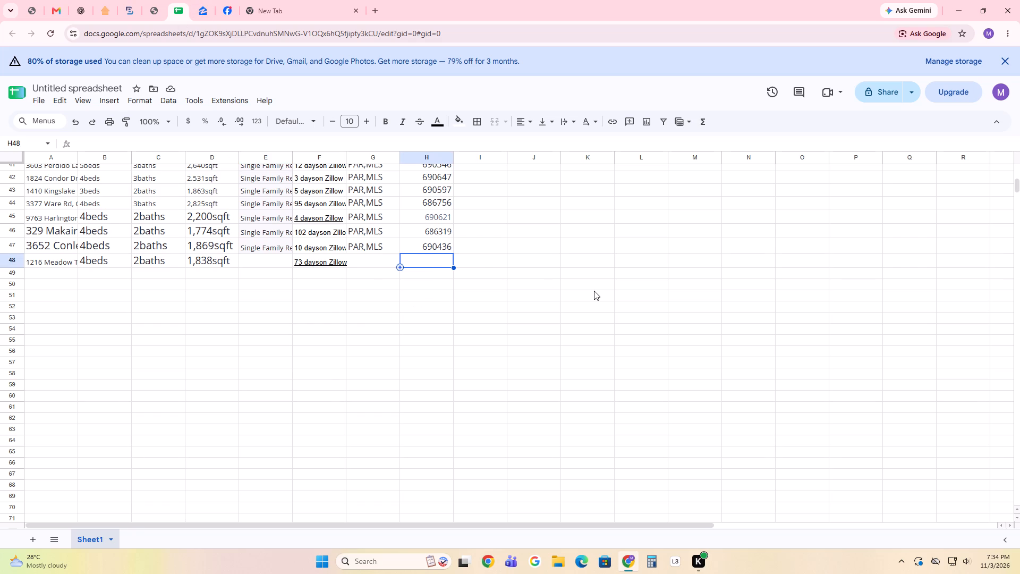
pyautogui.hotkey('ctrl', 'v')
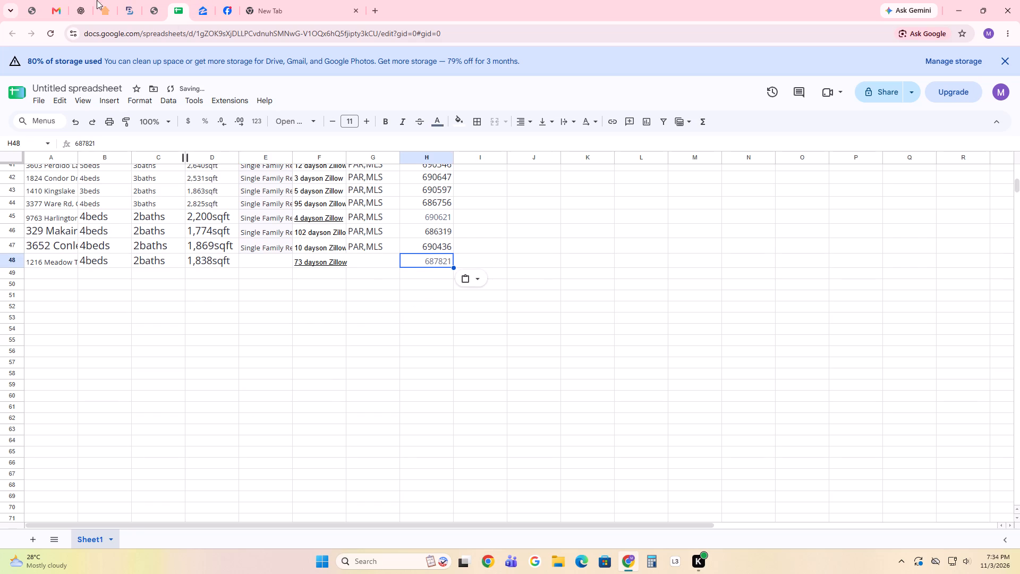
pyautogui.click(201, 7)
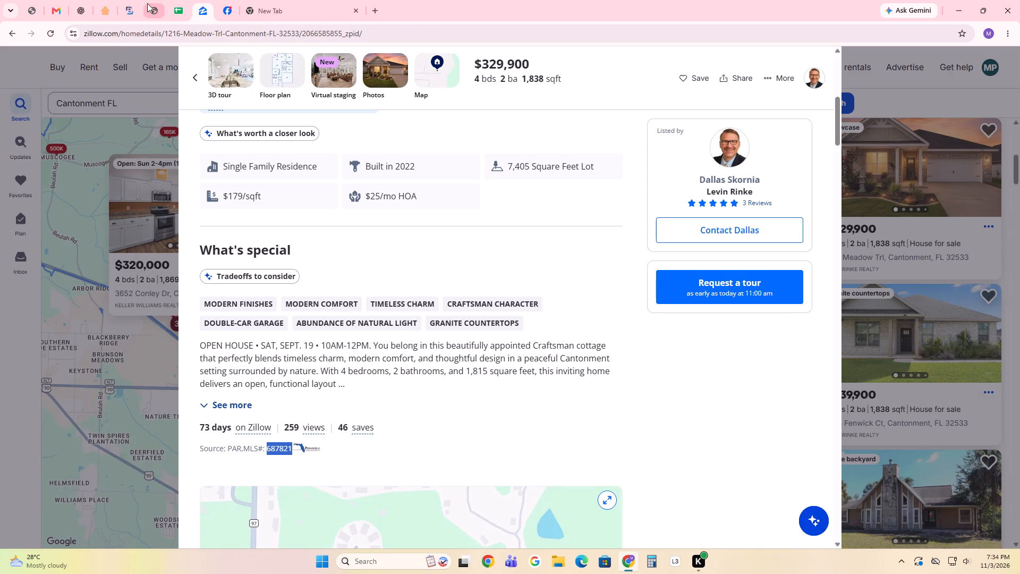
pyautogui.click(179, 13)
pyautogui.click(427, 388)
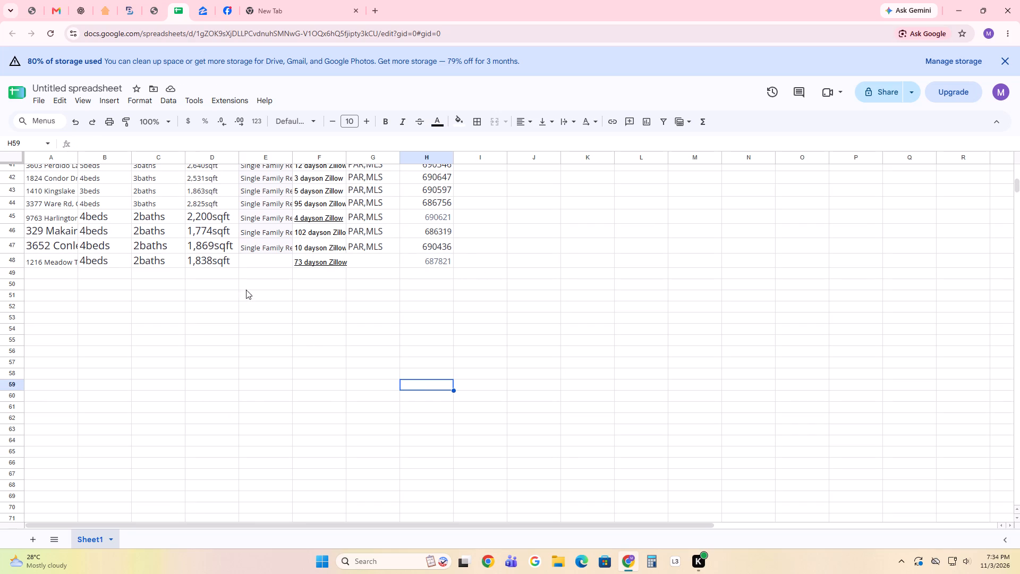
# Copy the PAR,MLS source entry from cell G47 into cell G48.
pyautogui.click(377, 247)
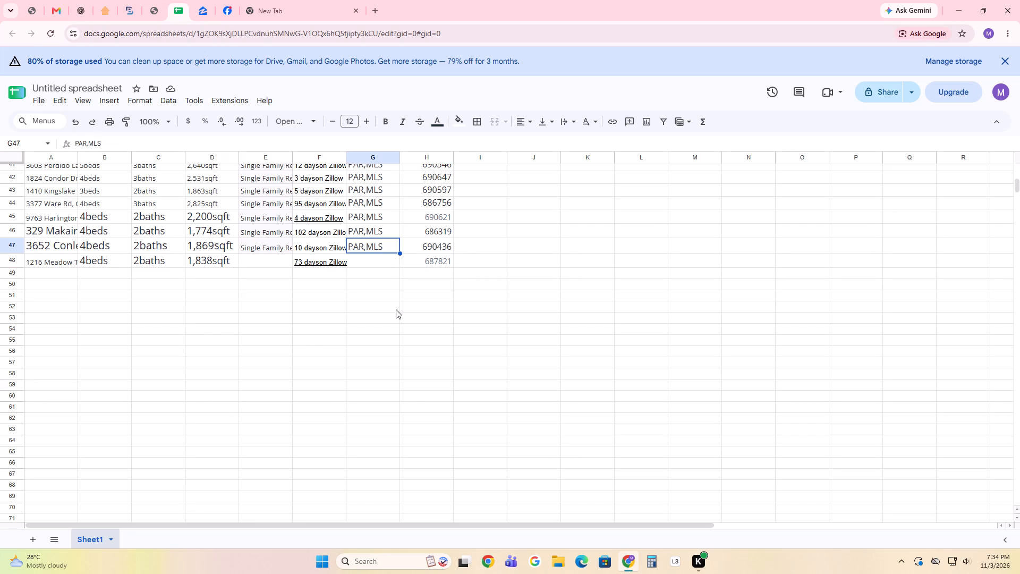
pyautogui.hotkey('ctrl', 'c')
pyautogui.click(382, 259)
pyautogui.hotkey('ctrl', 'v')
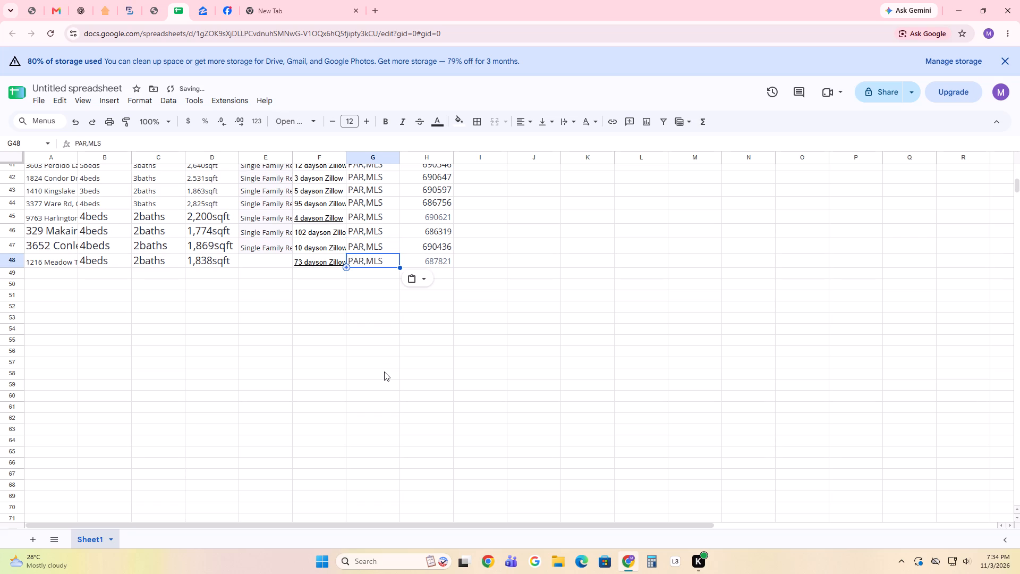
pyautogui.click(286, 398)
# Copy the Single Family Residence home type from cell E47 into cell E48.
pyautogui.click(263, 246)
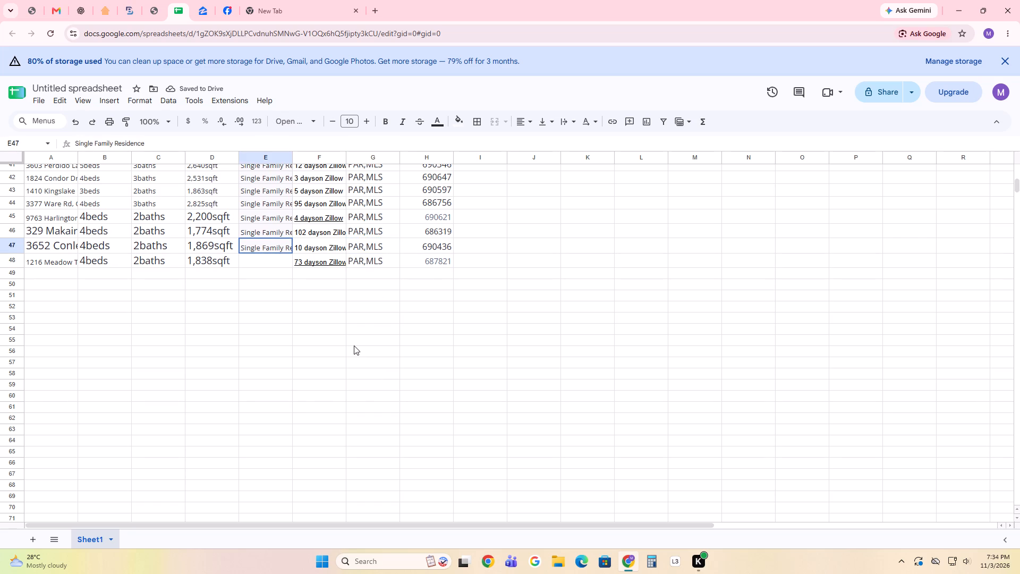
pyautogui.hotkey('ctrl', 'c')
pyautogui.click(258, 261)
pyautogui.hotkey('ctrl', 'v')
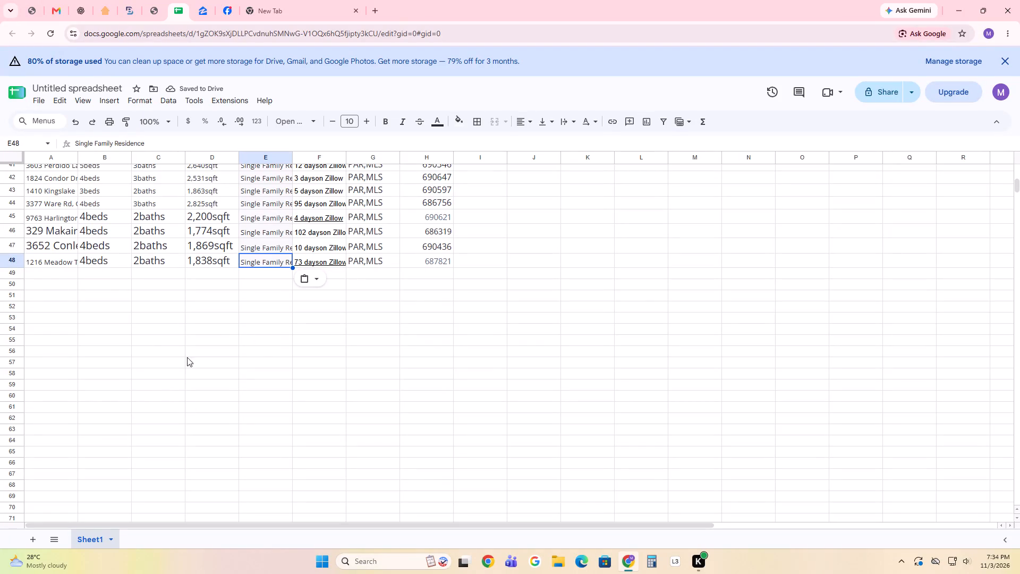
pyautogui.click(229, 323)
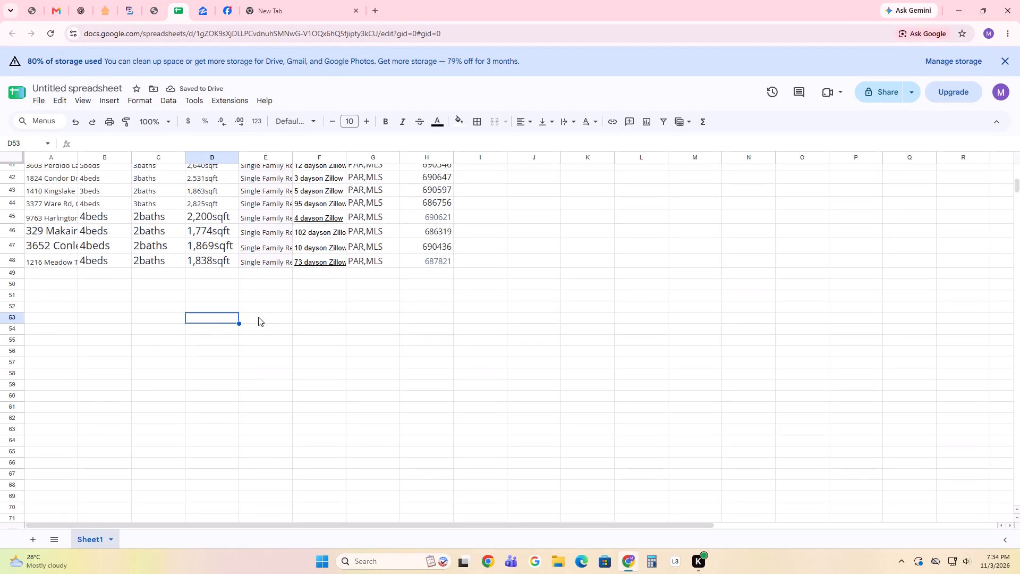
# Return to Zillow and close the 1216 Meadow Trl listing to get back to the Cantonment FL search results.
pyautogui.click(206, 13)
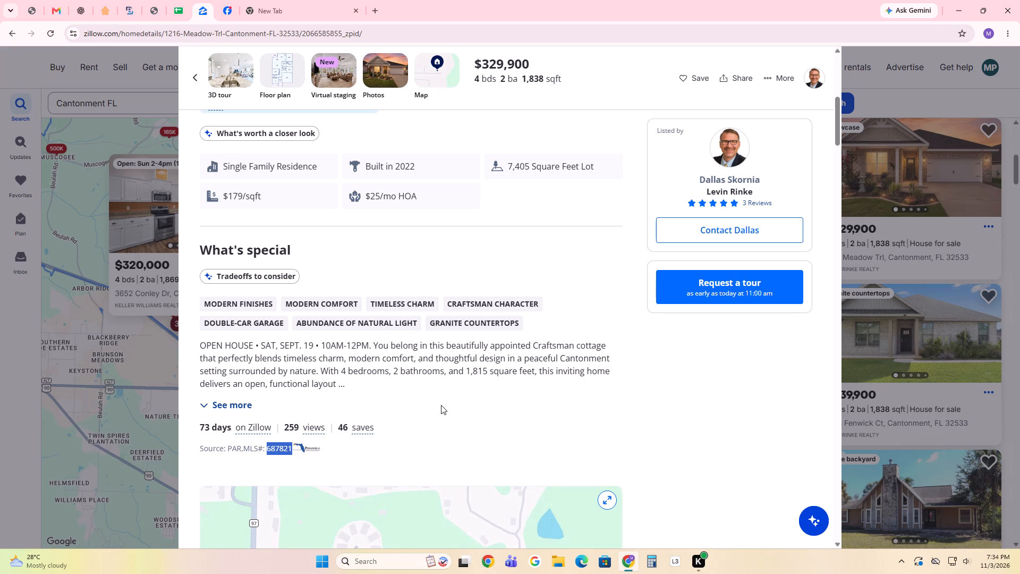
pyautogui.click(439, 419)
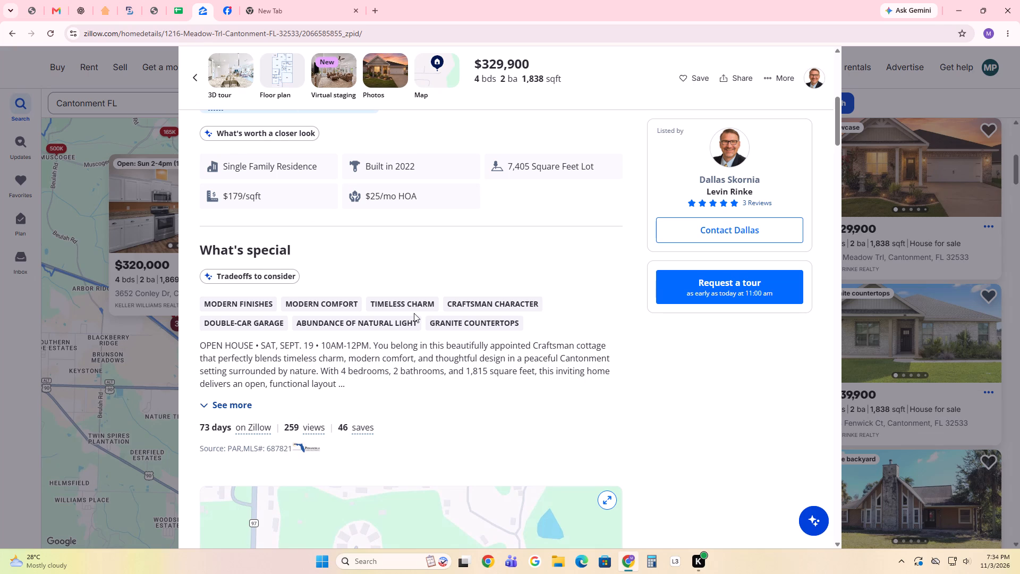
pyautogui.scroll(-3, 402, 298)
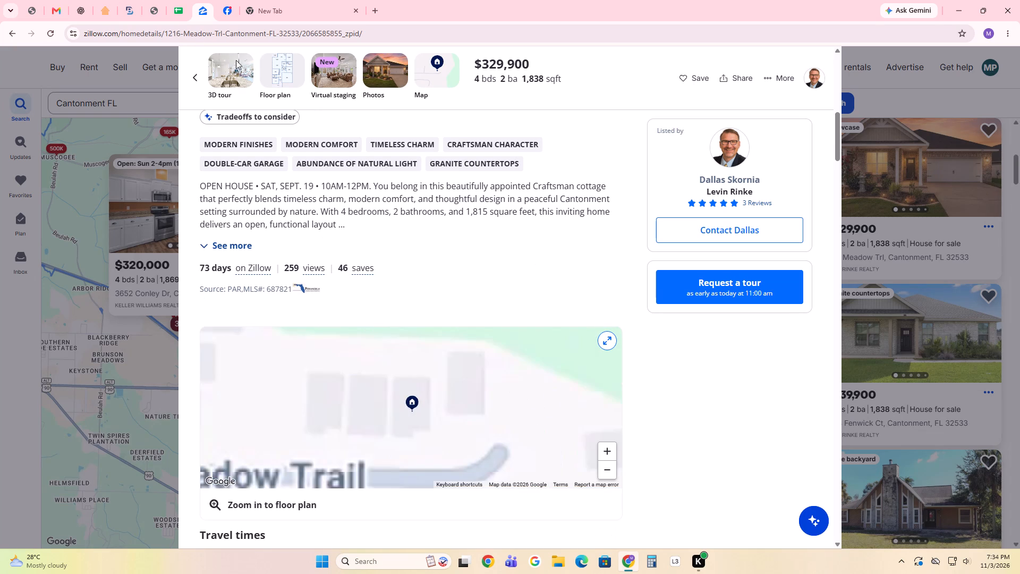
pyautogui.scroll(8, 322, 204)
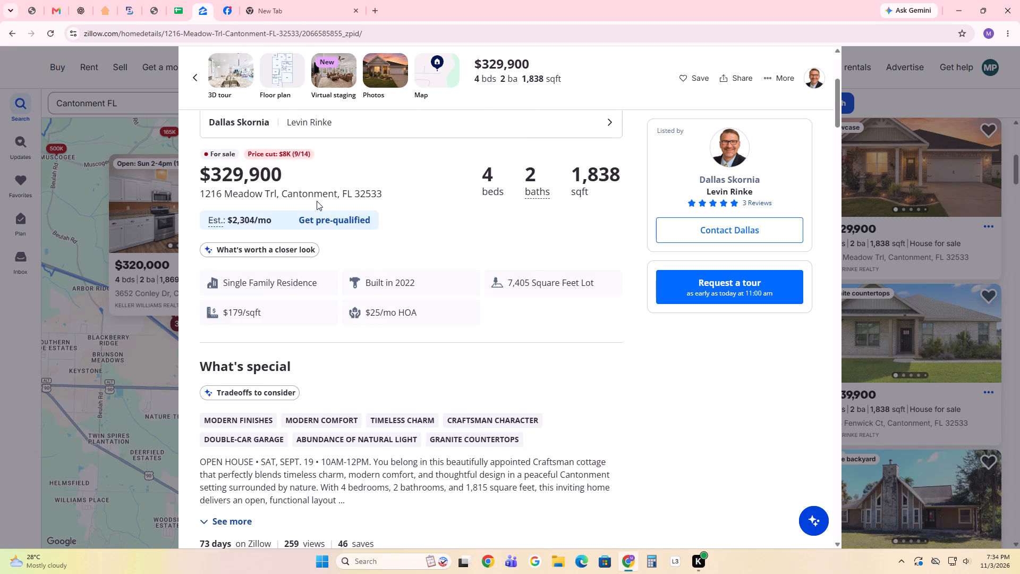
pyautogui.scroll(2, 317, 201)
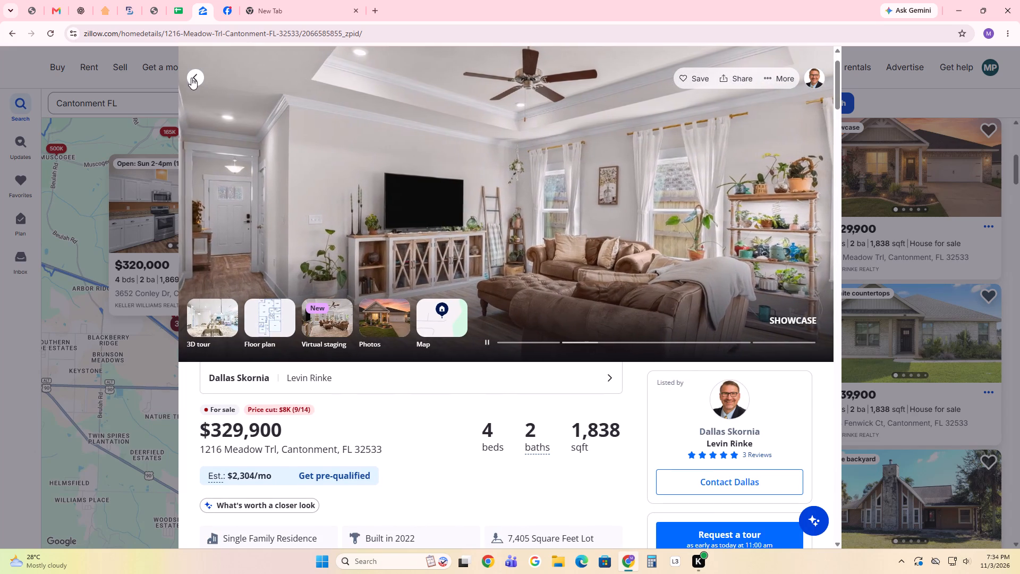
pyautogui.click(194, 77)
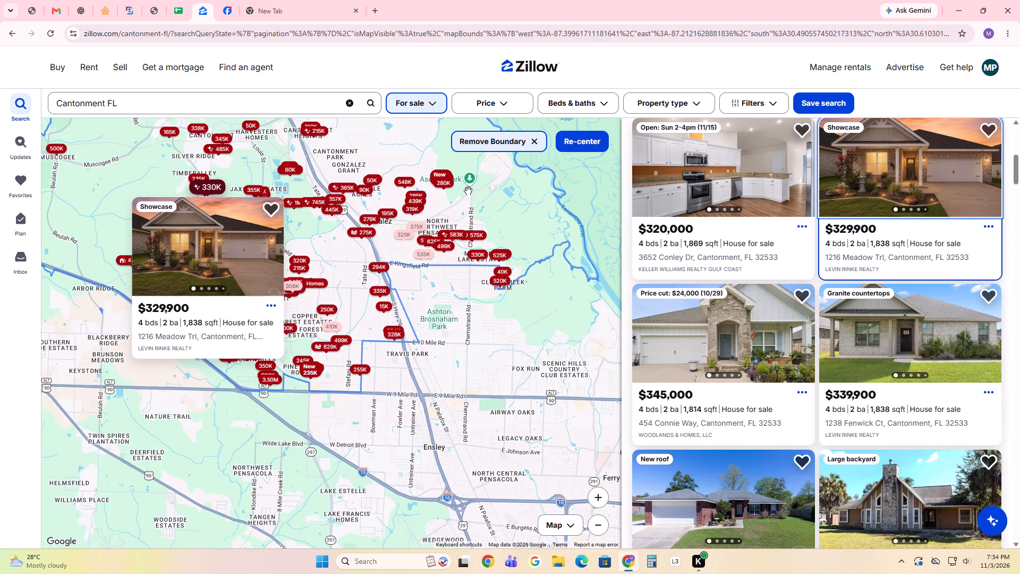
pyautogui.click(182, 10)
pyautogui.click(208, 11)
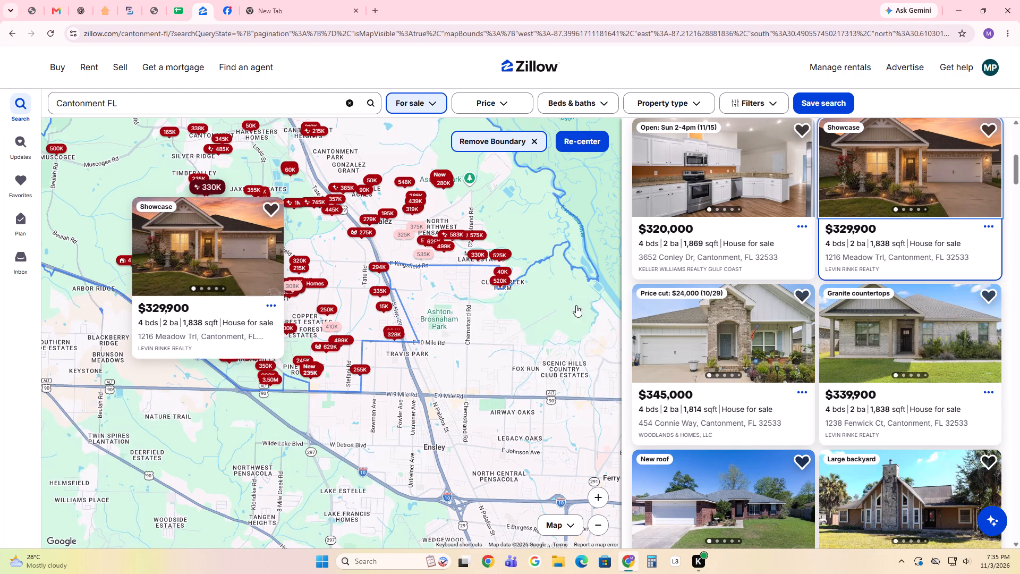
pyautogui.click(683, 322)
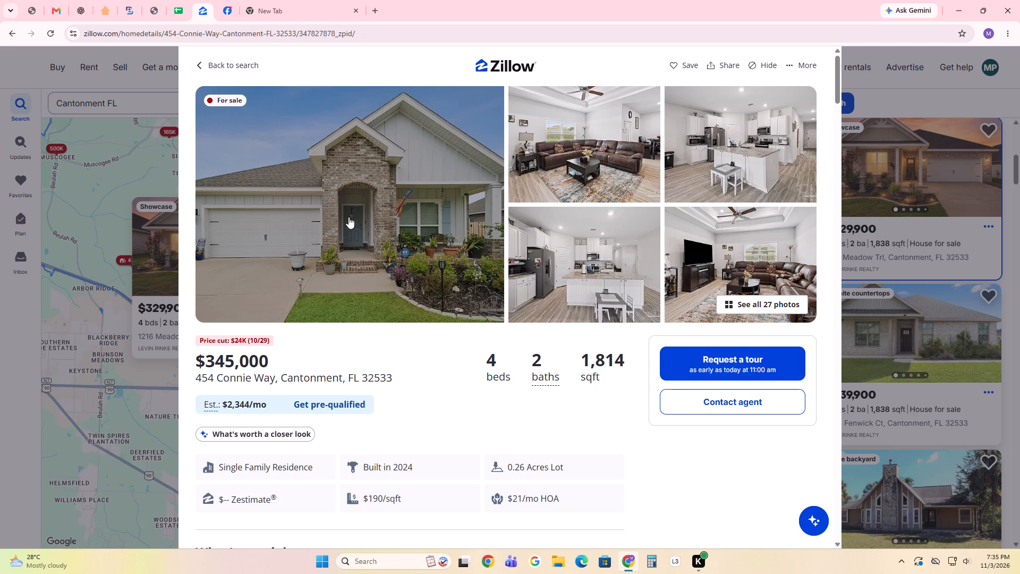
pyautogui.moveTo(195, 379); pyautogui.dragTo(412, 396)
pyautogui.click(415, 395)
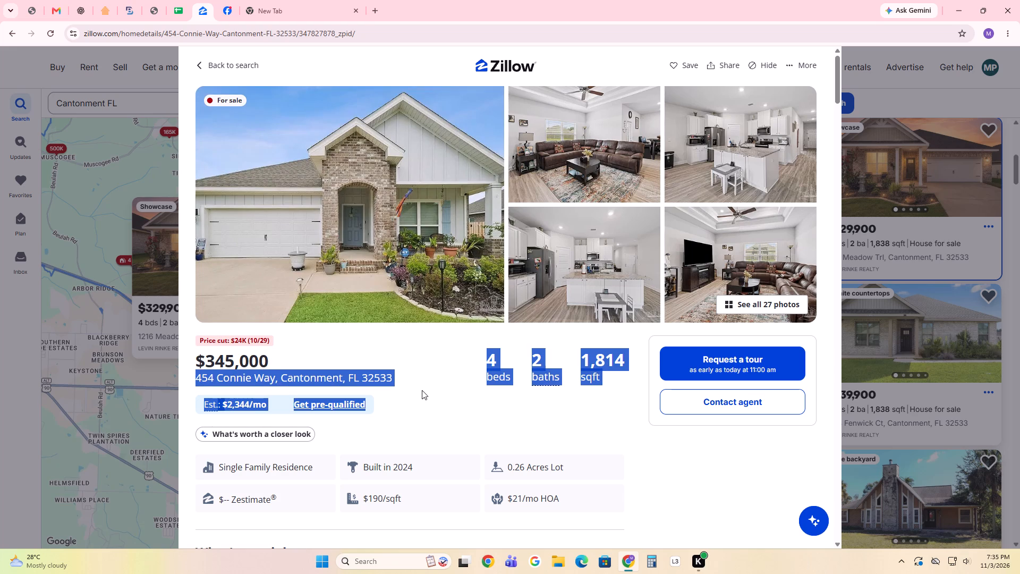
pyautogui.click(422, 390)
pyautogui.click(426, 384)
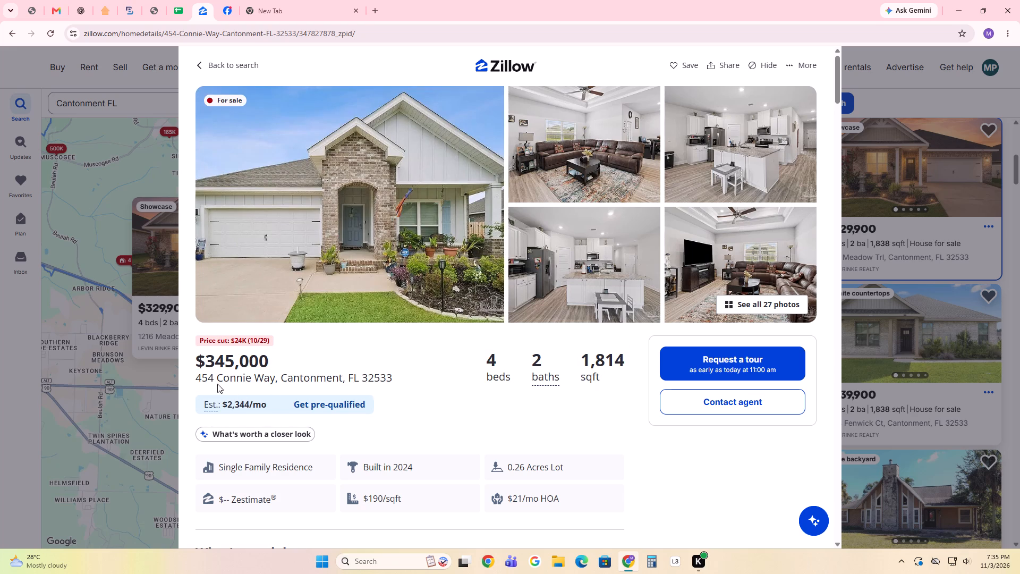
pyautogui.moveTo(195, 375); pyautogui.dragTo(249, 372)
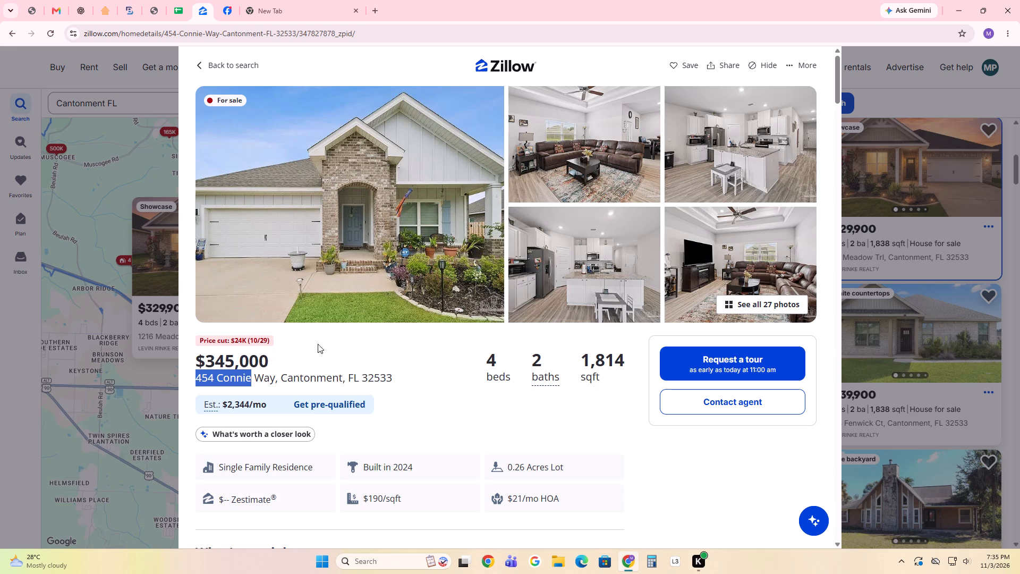
pyautogui.click(361, 341)
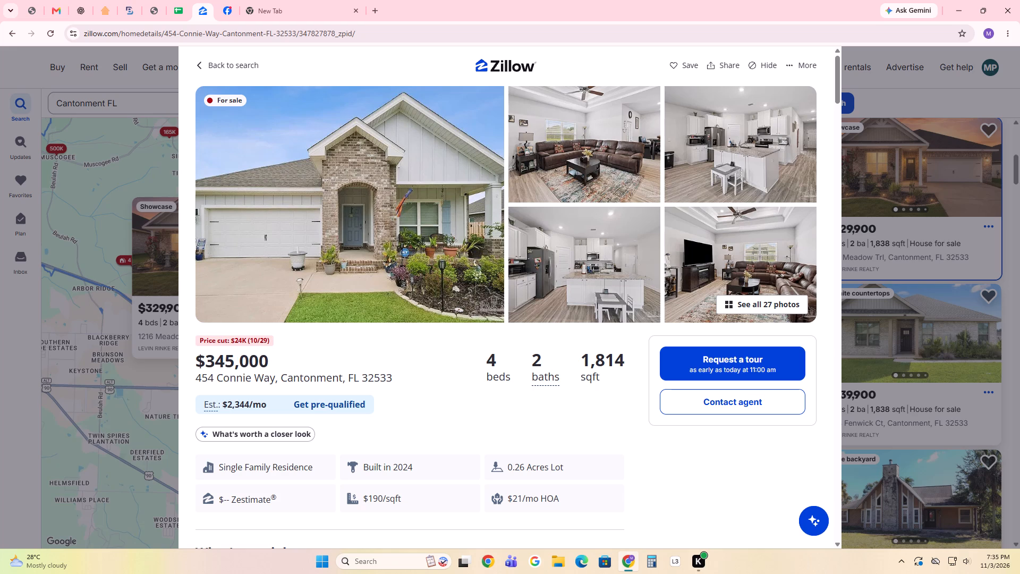
pyautogui.moveTo(194, 378); pyautogui.dragTo(313, 379)
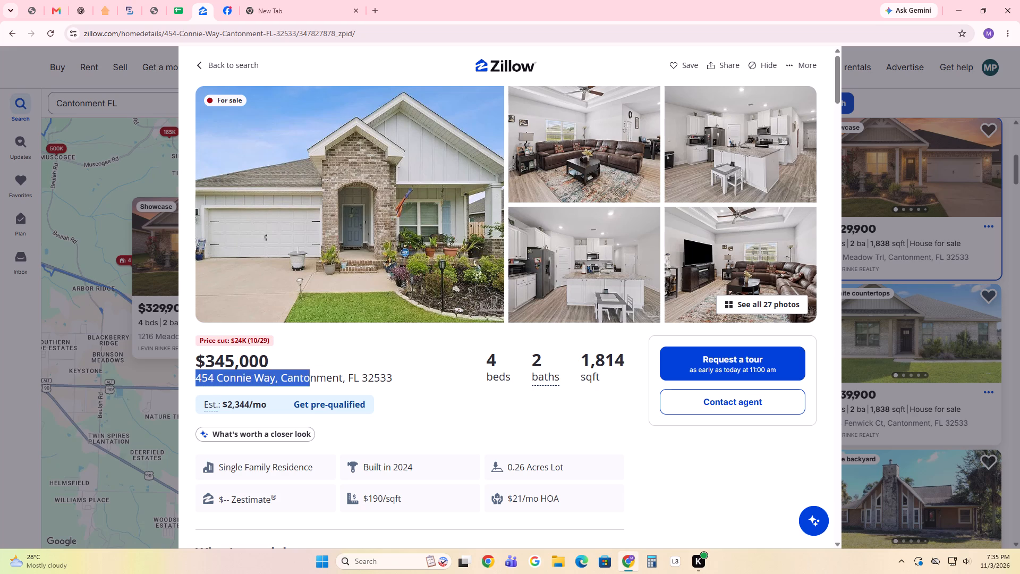
pyautogui.moveTo(313, 379); pyautogui.dragTo(402, 382)
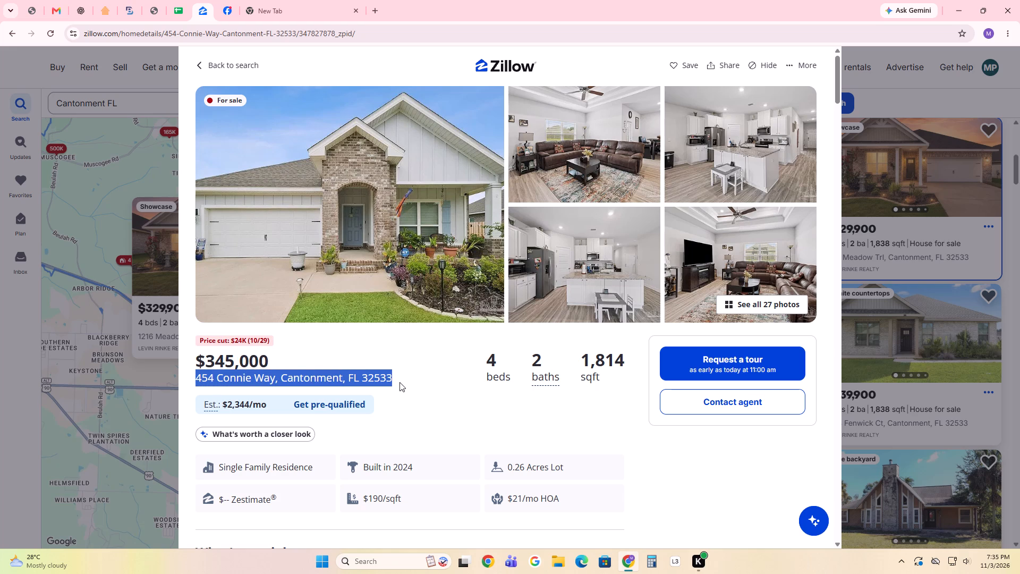
pyautogui.hotkey('ctrl', 'c')
pyautogui.click(178, 10)
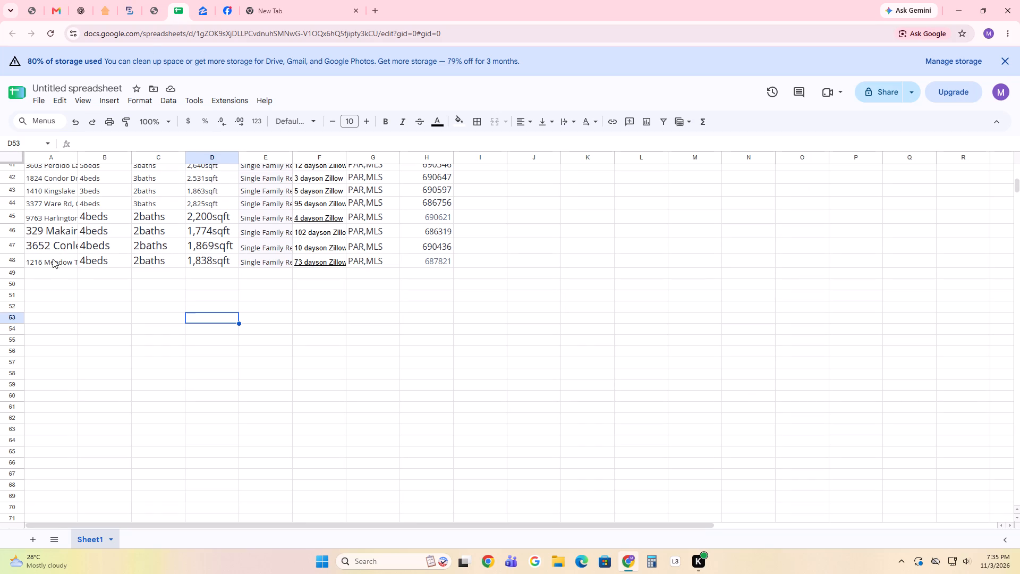
pyautogui.click(46, 273)
pyautogui.hotkey('ctrl', 'v')
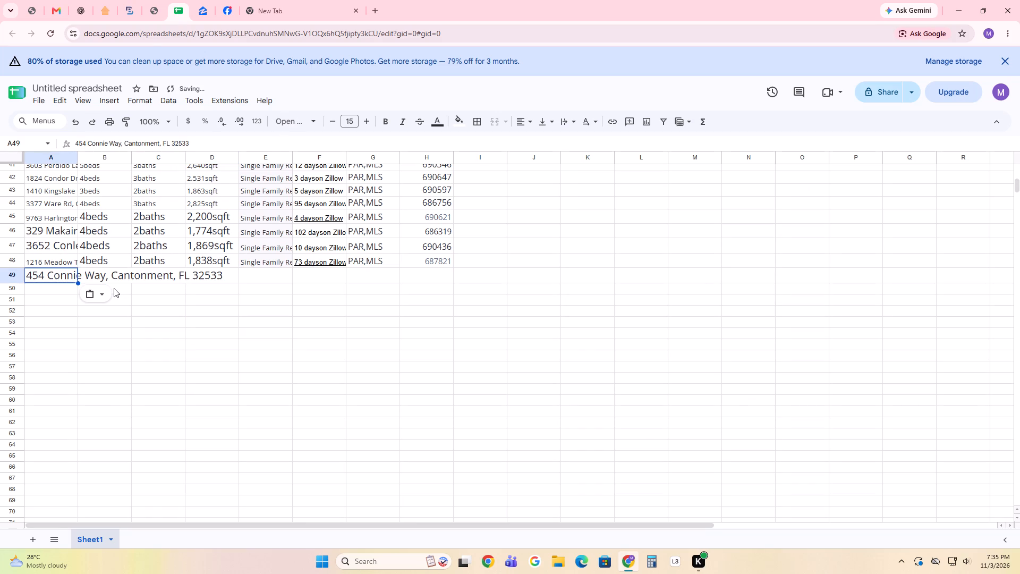
pyautogui.click(162, 293)
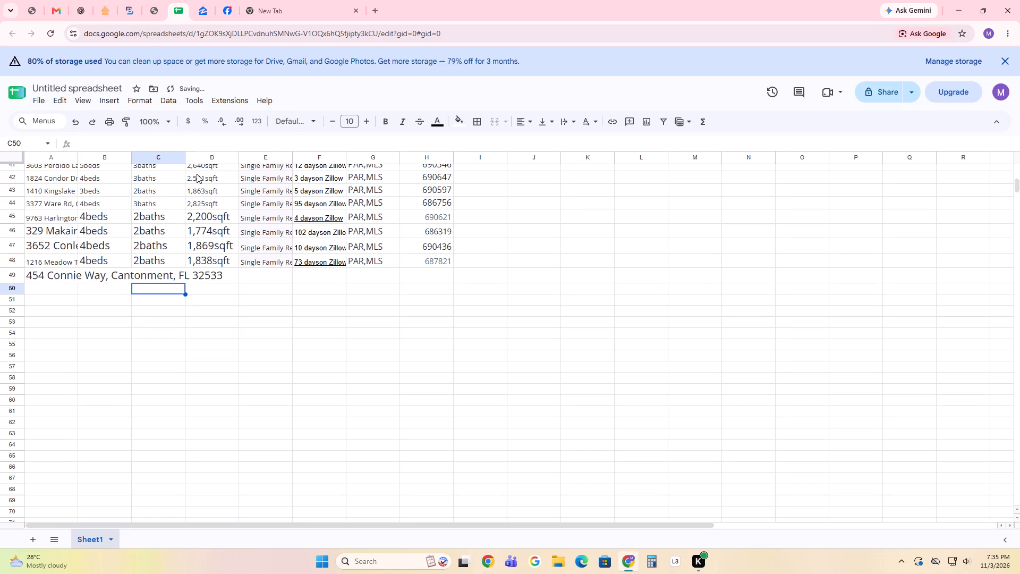
# Copy the 4 beds, 2 baths and 1,814 sqft figures from the Connie Way listing on Zillow into the spreadsheet, starting at cell B49.
pyautogui.click(205, 11)
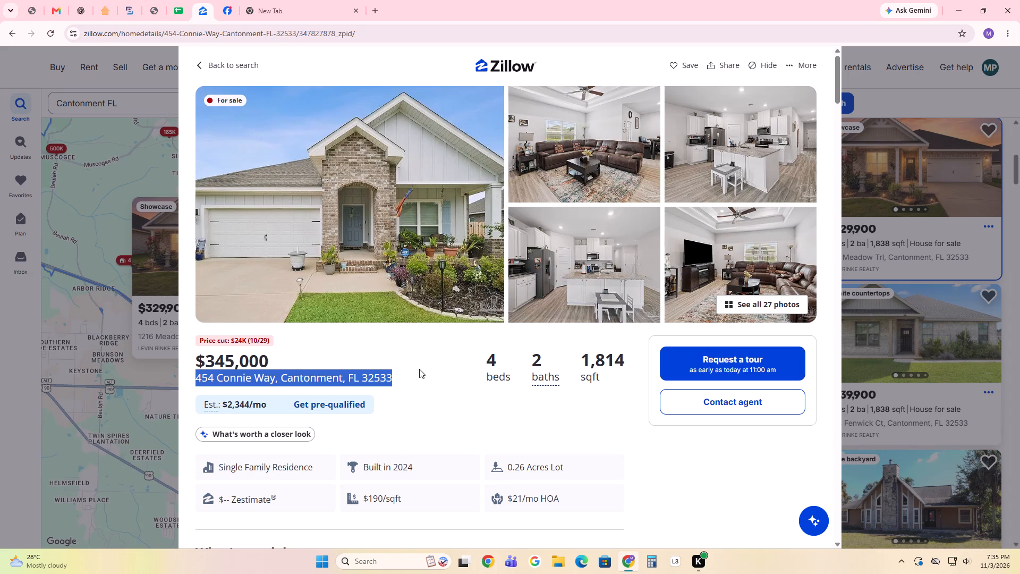
pyautogui.moveTo(419, 369); pyautogui.dragTo(445, 369)
pyautogui.moveTo(483, 355); pyautogui.dragTo(546, 389)
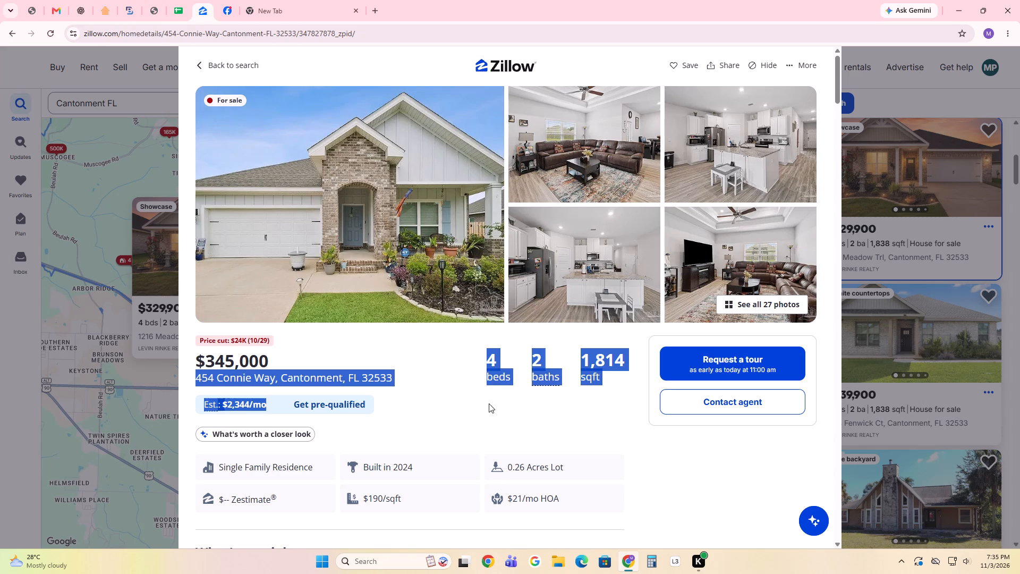
pyautogui.click(462, 390)
pyautogui.click(469, 344)
pyautogui.moveTo(485, 352); pyautogui.dragTo(519, 373)
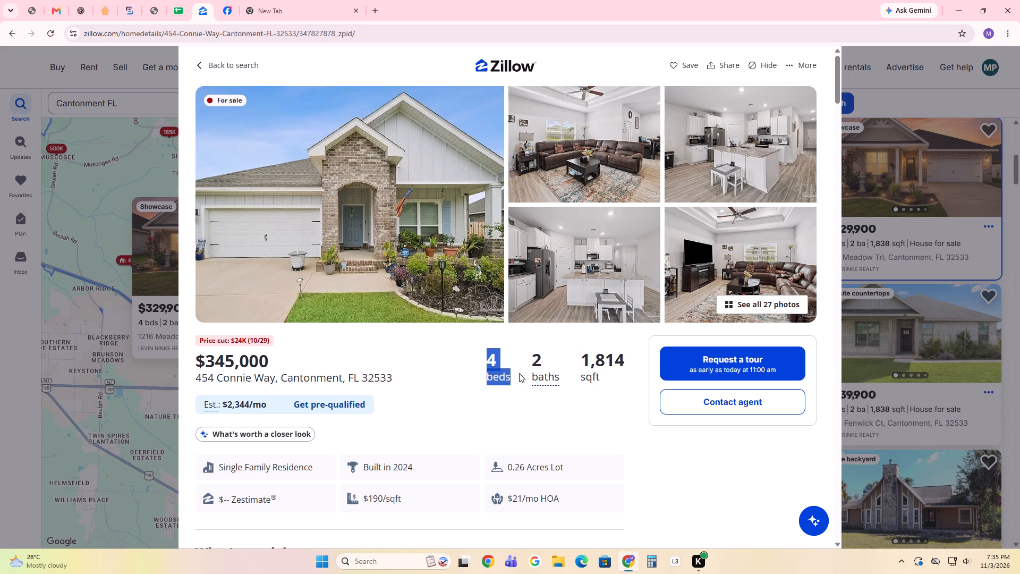
pyautogui.moveTo(519, 373); pyautogui.dragTo(621, 381)
pyautogui.moveTo(621, 381); pyautogui.dragTo(623, 394)
pyautogui.click(623, 394)
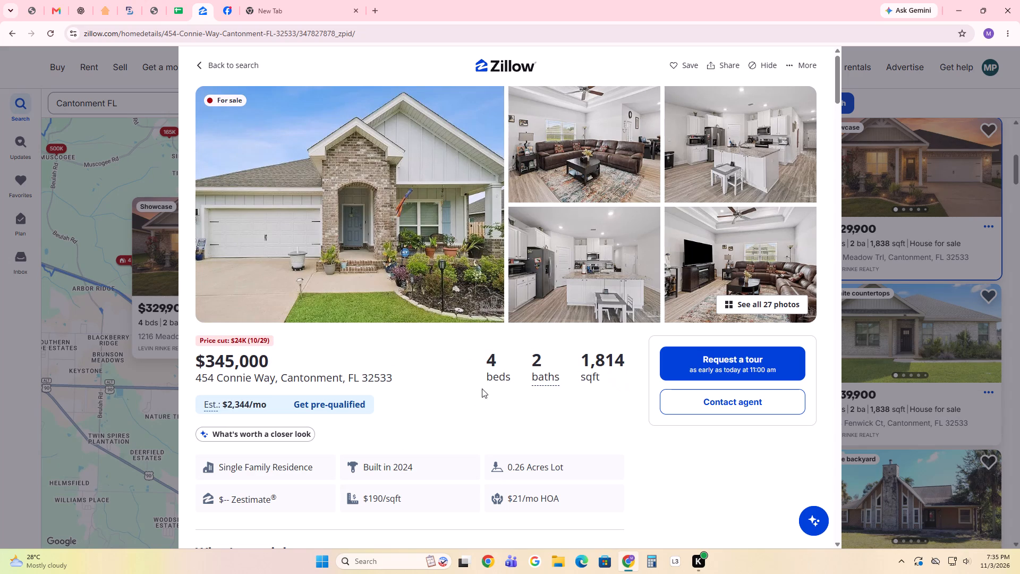
pyautogui.moveTo(481, 358); pyautogui.dragTo(487, 388)
pyautogui.click(421, 361)
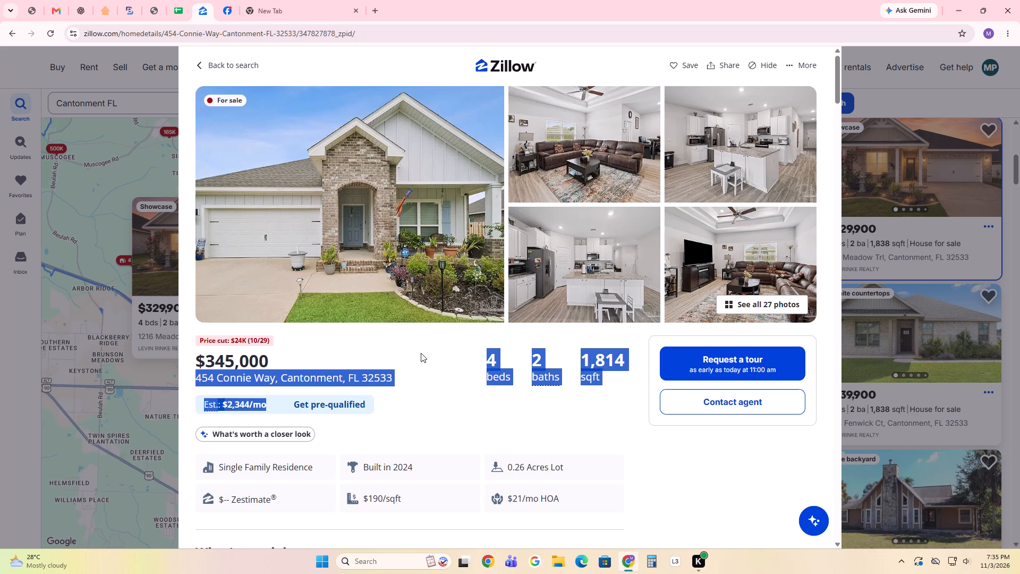
pyautogui.moveTo(421, 352); pyautogui.dragTo(438, 345)
pyautogui.click(452, 344)
pyautogui.moveTo(485, 353); pyautogui.dragTo(499, 368)
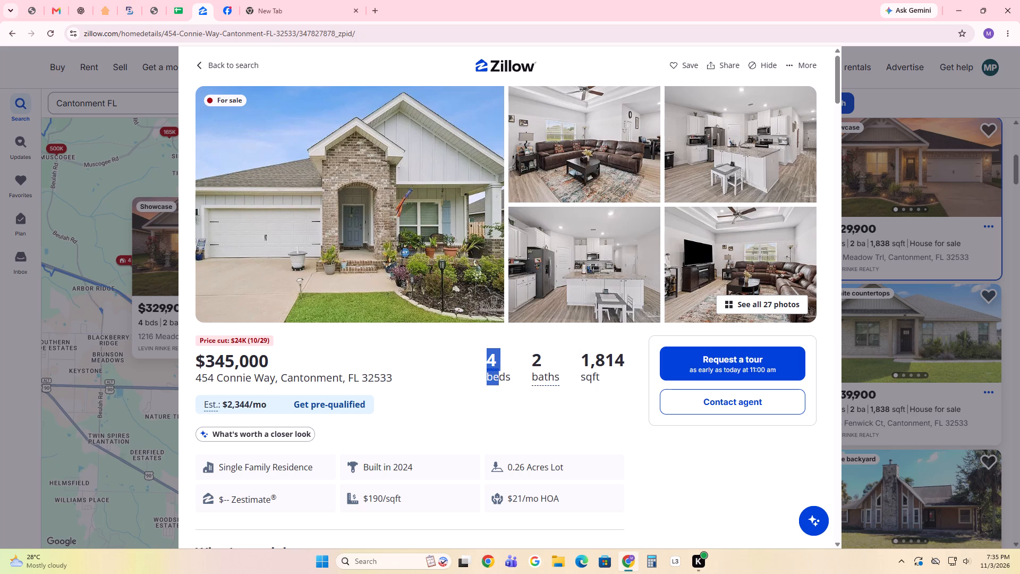
pyautogui.moveTo(499, 368); pyautogui.dragTo(608, 378)
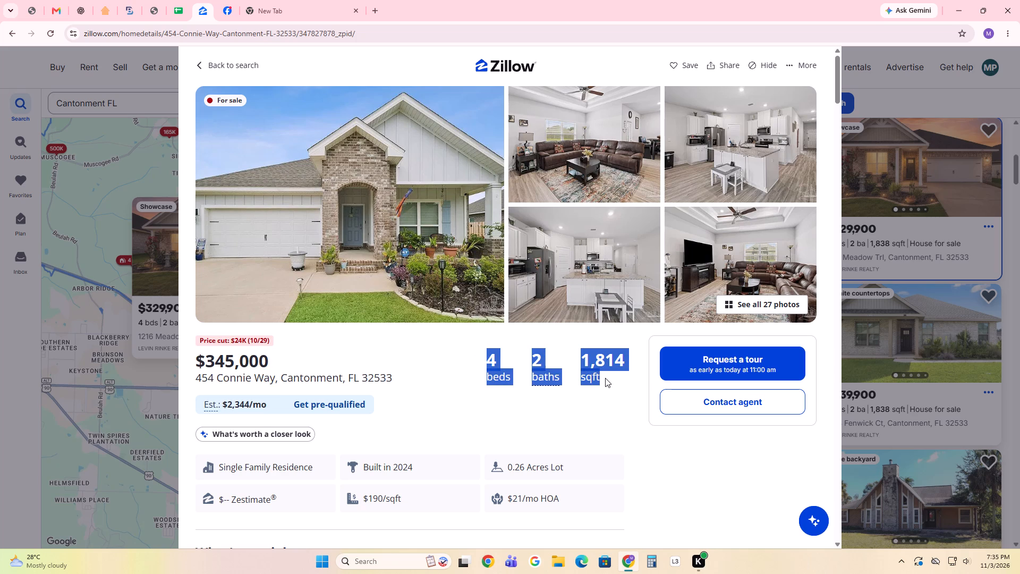
pyautogui.hotkey('ctrl', 'c')
pyautogui.click(175, 11)
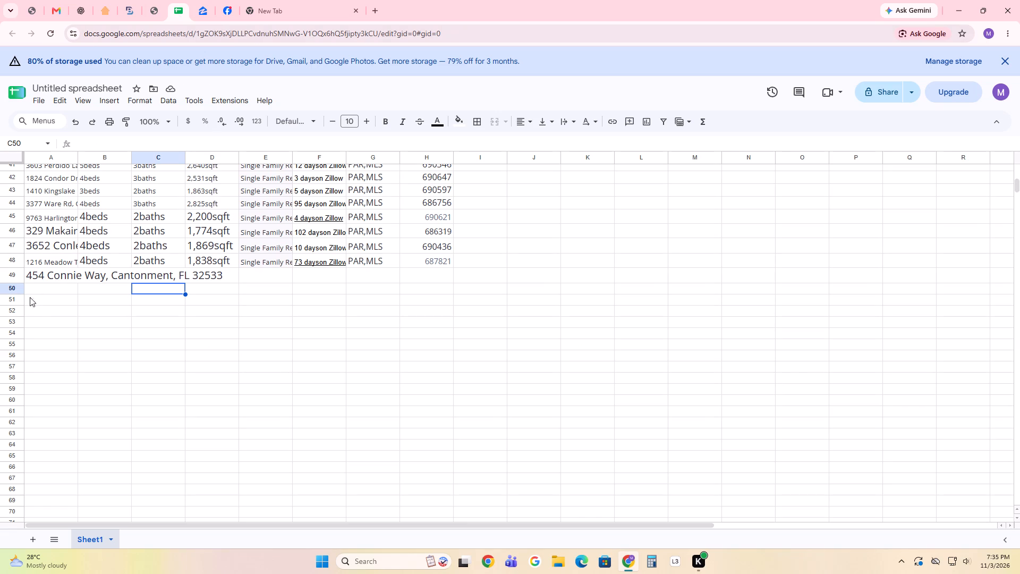
pyautogui.click(43, 289)
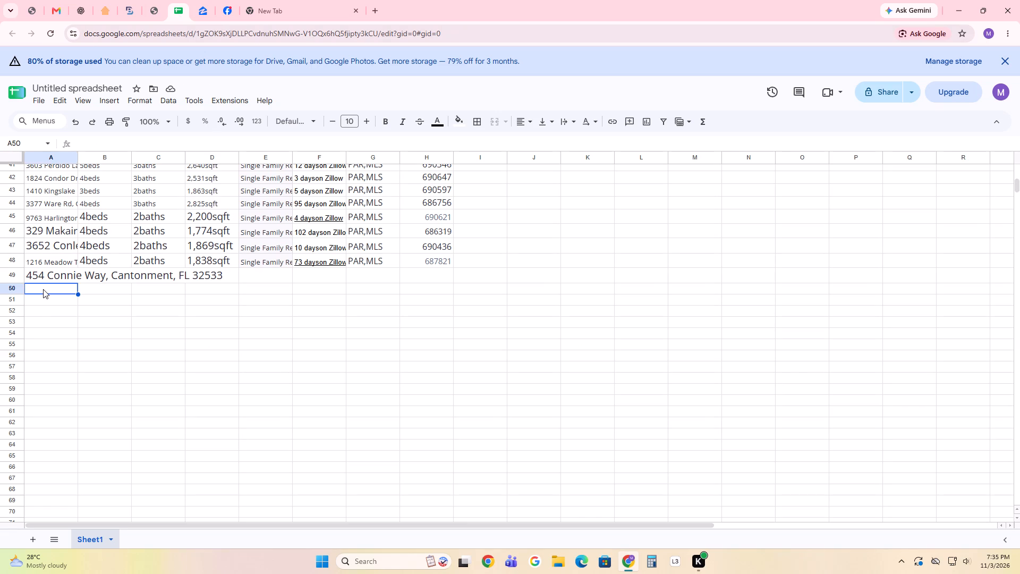
pyautogui.click(104, 276)
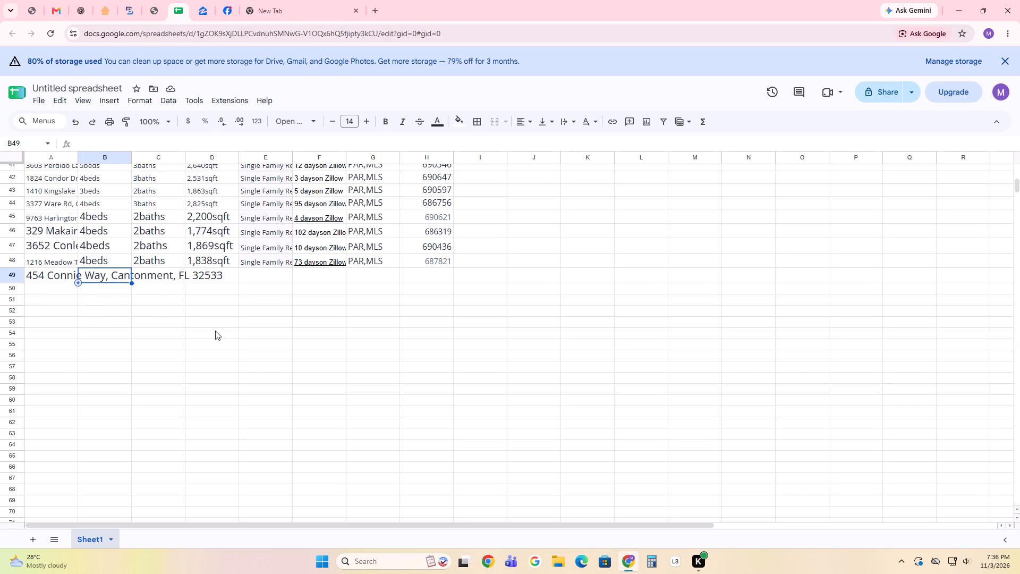
pyautogui.hotkey('ctrl', 'v')
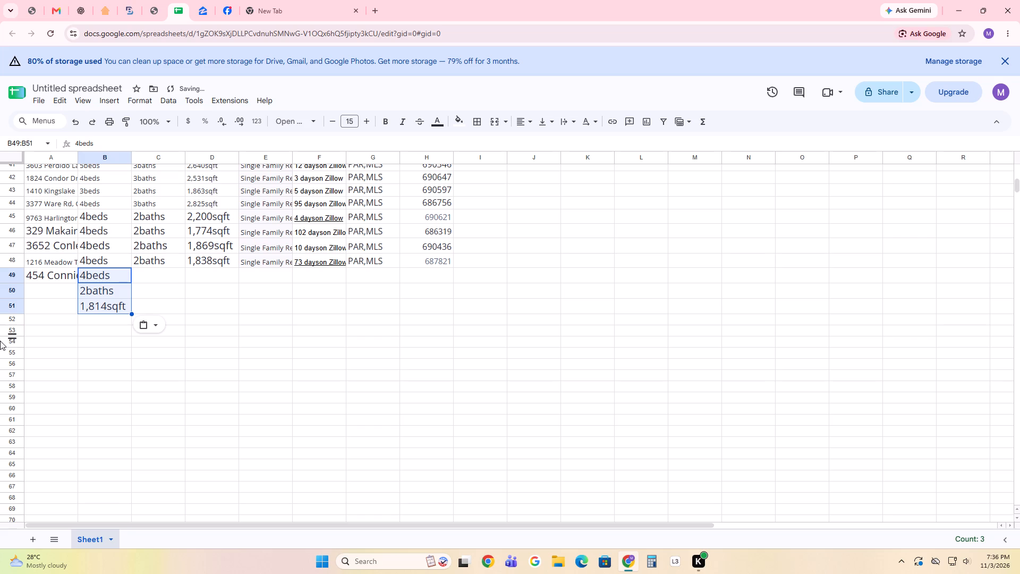
pyautogui.click(128, 352)
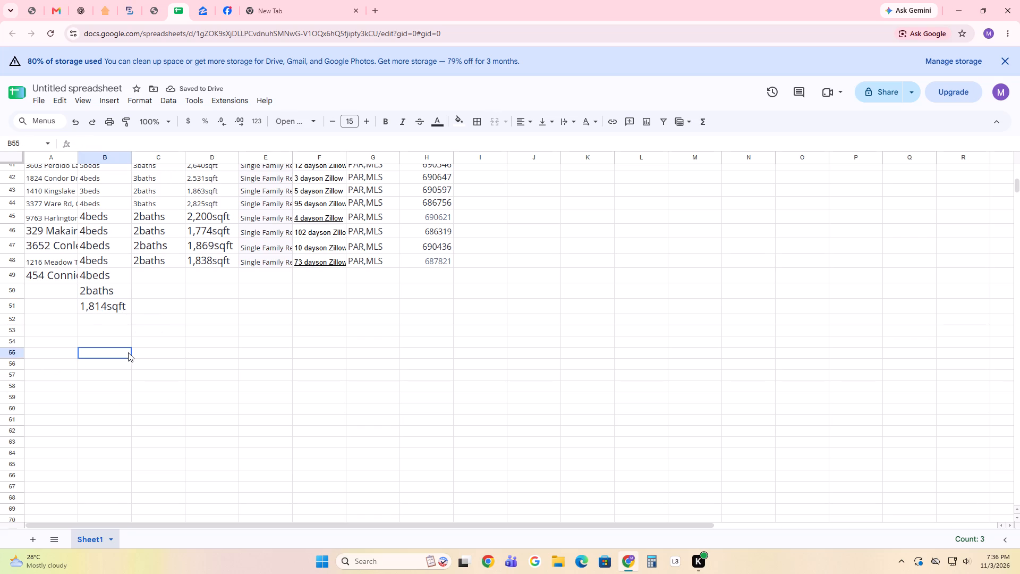
# Copy the 2baths entry from cell B50 into cell C49.
pyautogui.click(113, 293)
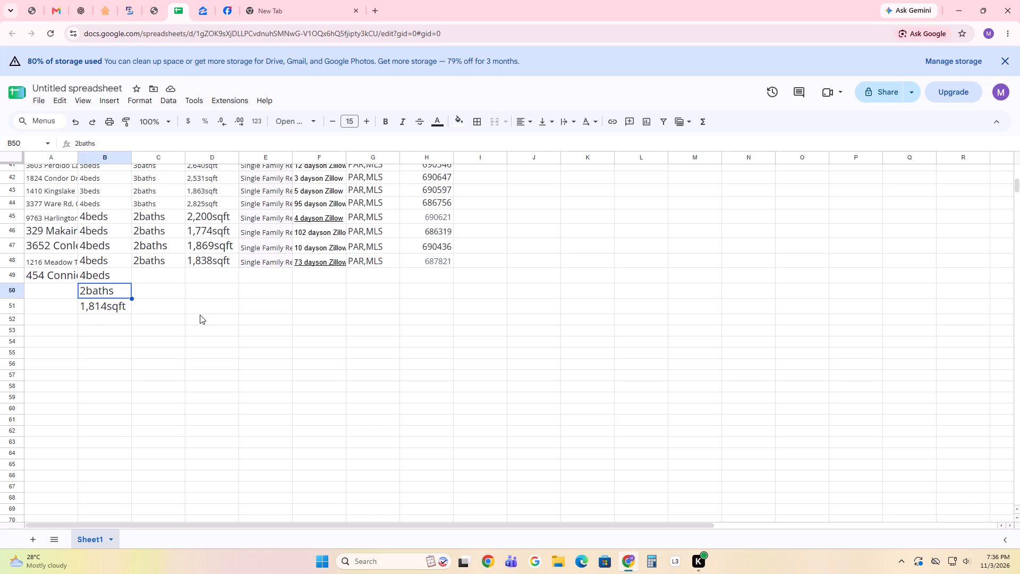
pyautogui.hotkey('ctrl', 'c')
pyautogui.click(164, 275)
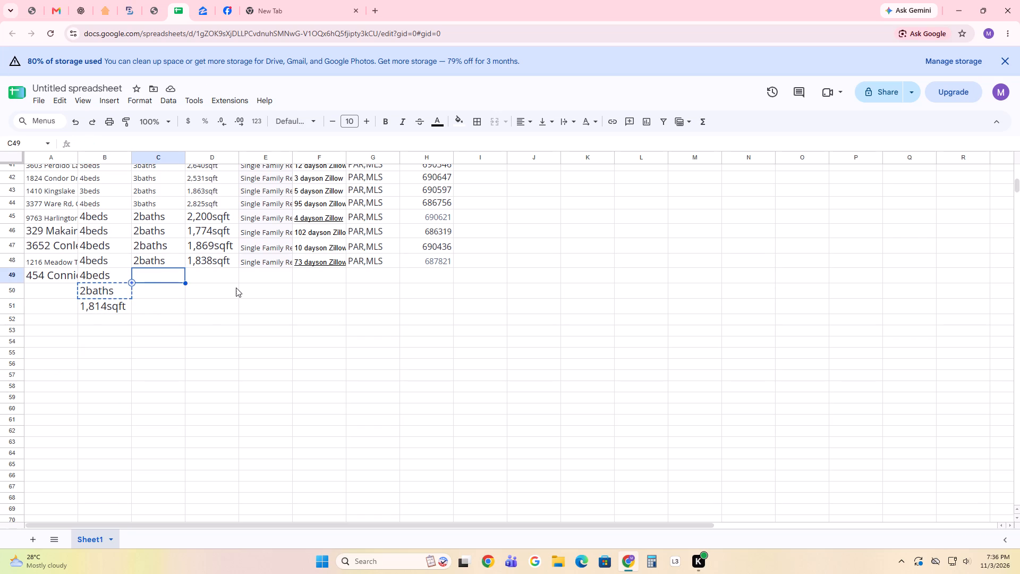
pyautogui.hotkey('ctrl', 'v')
pyautogui.click(171, 336)
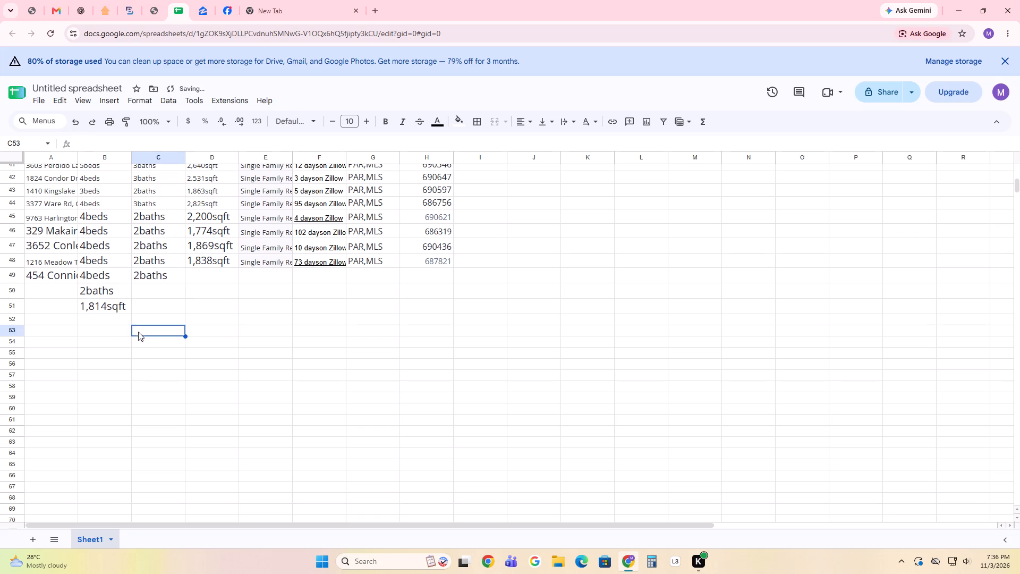
# Copy the 1,814sqft entry from cell B51 into cell D49.
pyautogui.moveTo(118, 305); pyautogui.dragTo(129, 315)
pyautogui.hotkey('ctrl', 'c')
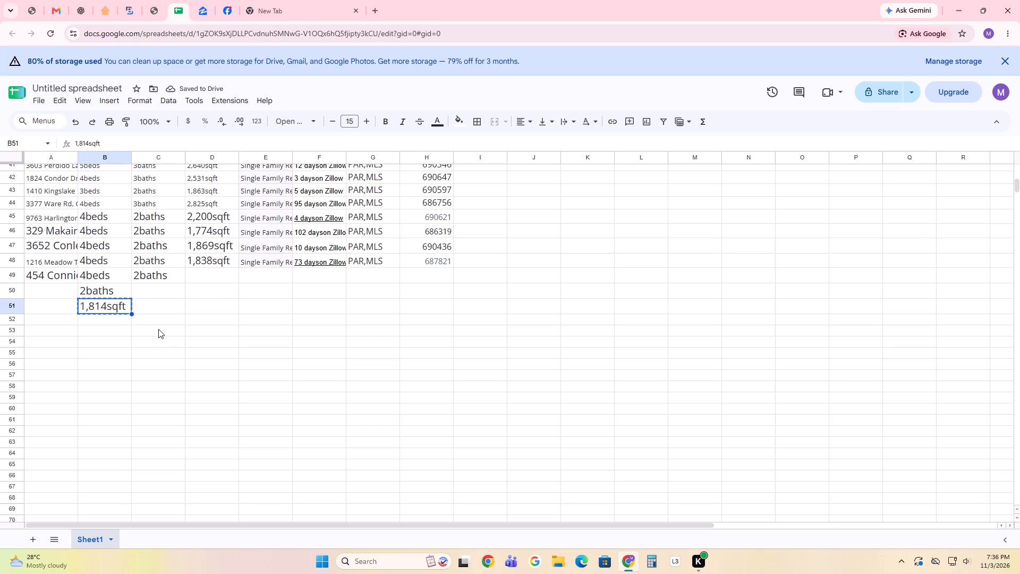
pyautogui.click(217, 276)
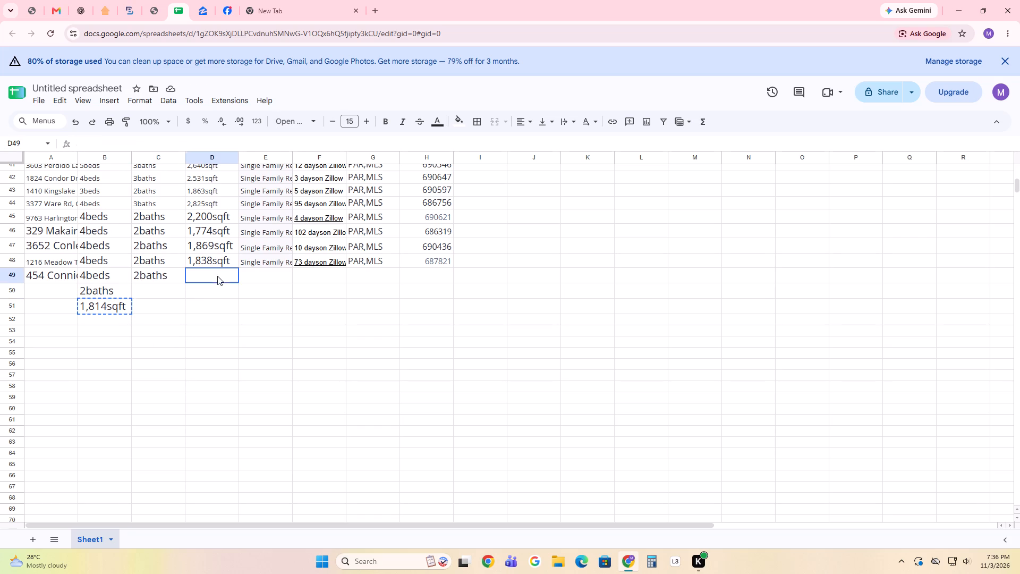
pyautogui.hotkey('ctrl', 'v')
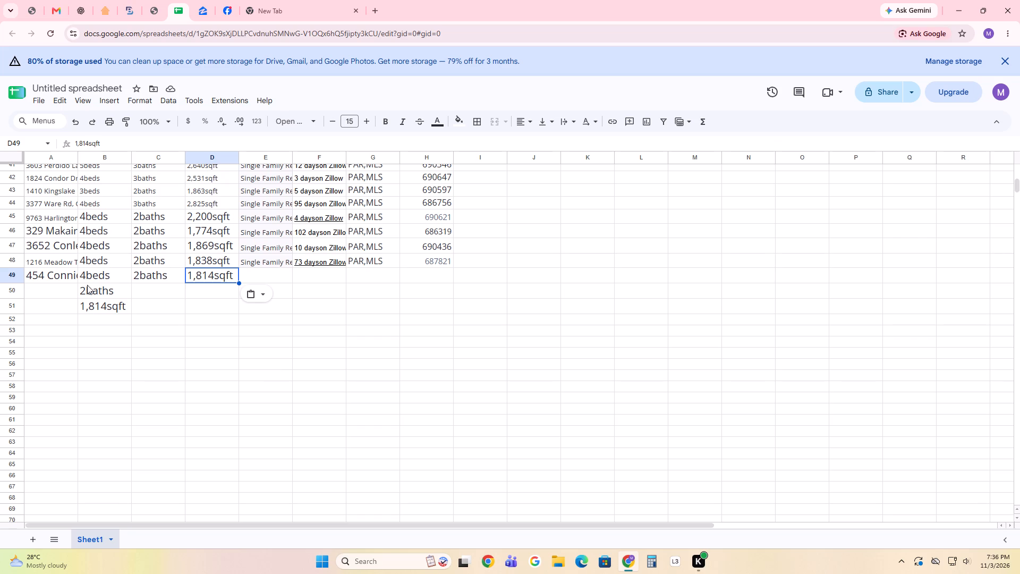
pyautogui.click(188, 309)
# Clear the leftover 2baths entry from cell B50 of the spreadsheet.
pyautogui.click(116, 288)
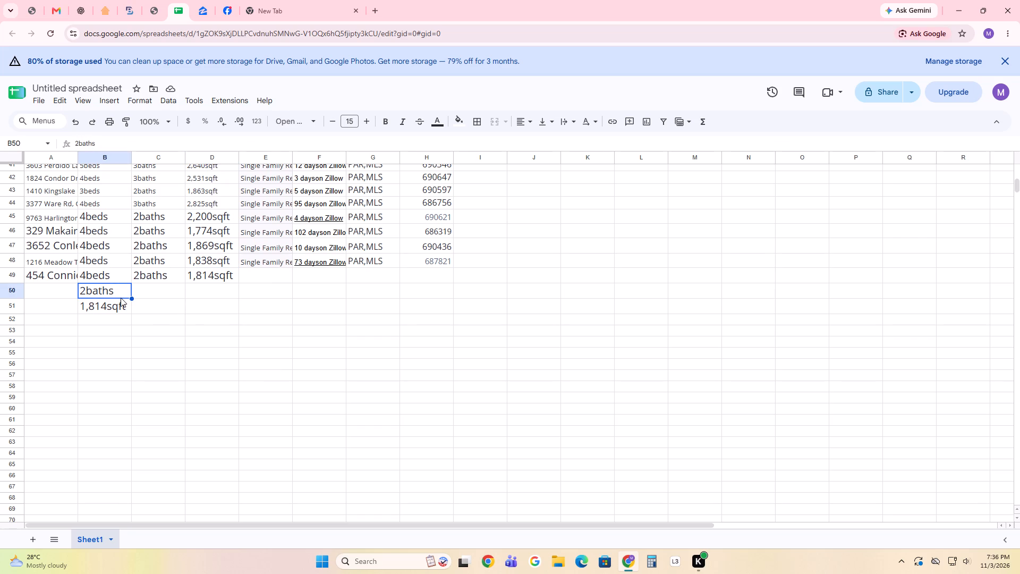
pyautogui.doubleClick(121, 298)
pyautogui.doubleClick(121, 291)
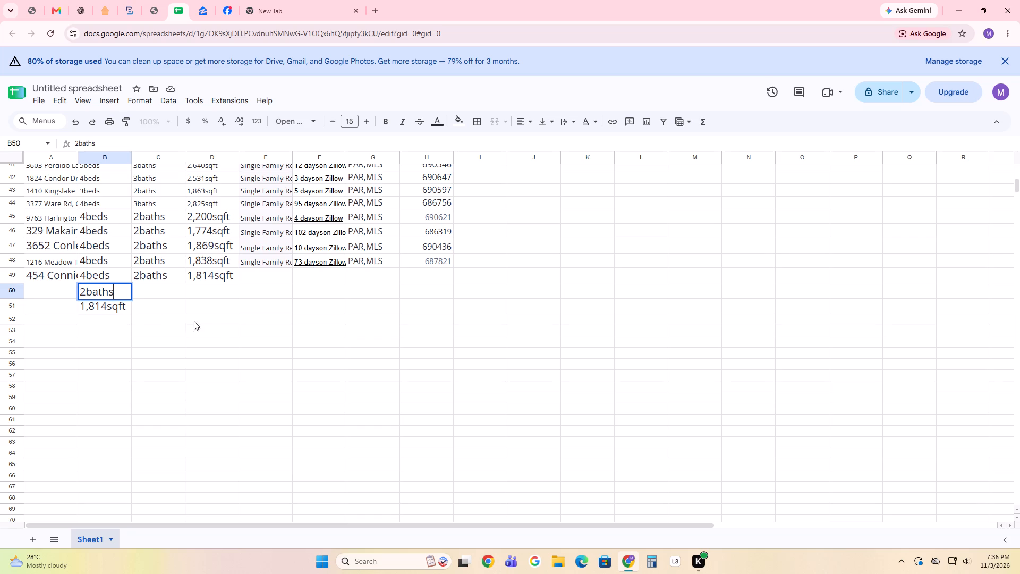
pyautogui.press('BackSpace')
pyautogui.press('BackSpace')
pyautogui.press('BackSpace')
pyautogui.press('BackSpace')
pyautogui.press('BackSpace')
pyautogui.press('BackSpace')
pyautogui.press('BackSpace')
pyautogui.press('BackSpace')
pyautogui.press('BackSpace')
pyautogui.press('BackSpace')
pyautogui.press('BackSpace')
pyautogui.press('BackSpace')
pyautogui.press('BackSpace')
# Clear the leftover 1,814sqft entry from cell B51.
pyautogui.doubleClick(129, 306)
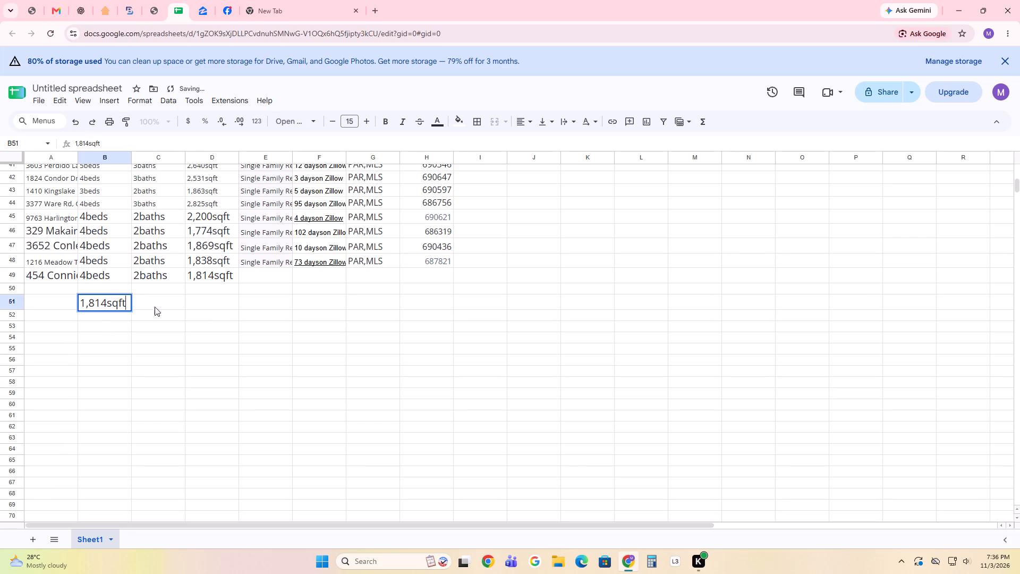
pyautogui.press('BackSpace')
pyautogui.press('BackSpace')
pyautogui.press('BackSpace')
pyautogui.press('BackSpace')
pyautogui.press('BackSpace')
pyautogui.press('BackSpace')
pyautogui.press('BackSpace')
pyautogui.press('BackSpace')
pyautogui.press('BackSpace')
pyautogui.press('BackSpace')
pyautogui.press('BackSpace')
pyautogui.press('BackSpace')
pyautogui.press('BackSpace')
pyautogui.press('BackSpace')
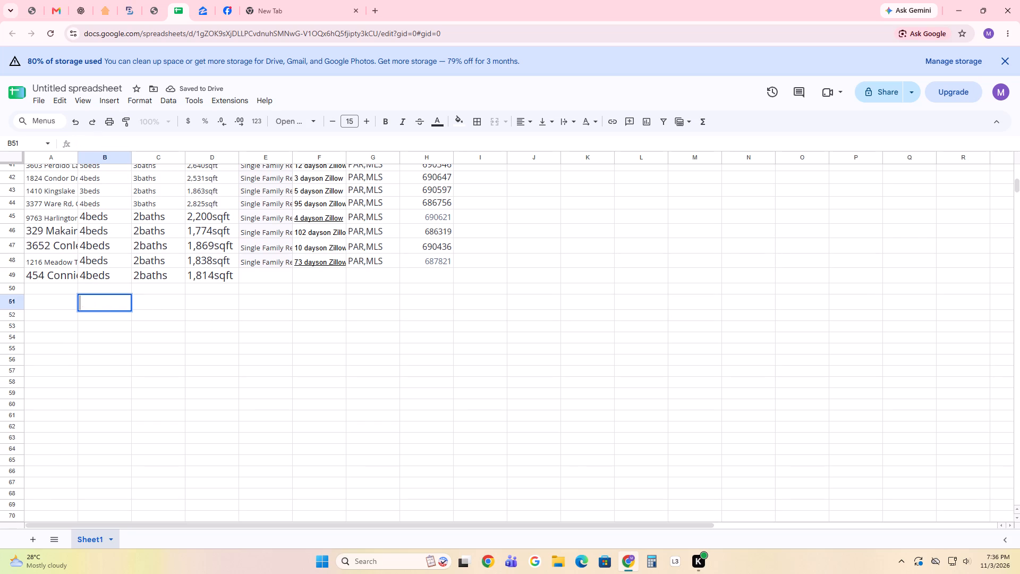
pyautogui.click(199, 14)
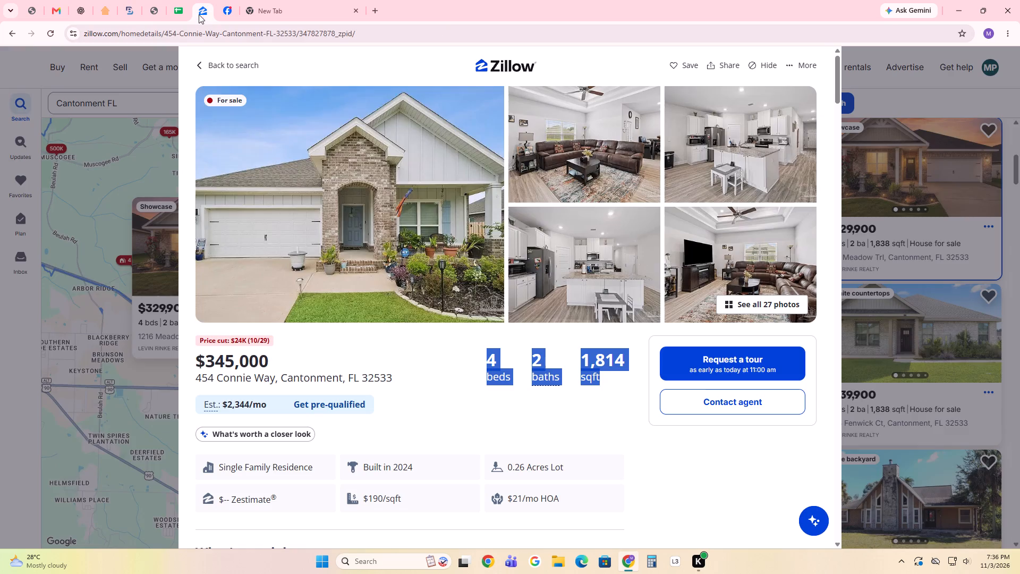
pyautogui.click(448, 417)
pyautogui.scroll(-7, 441, 397)
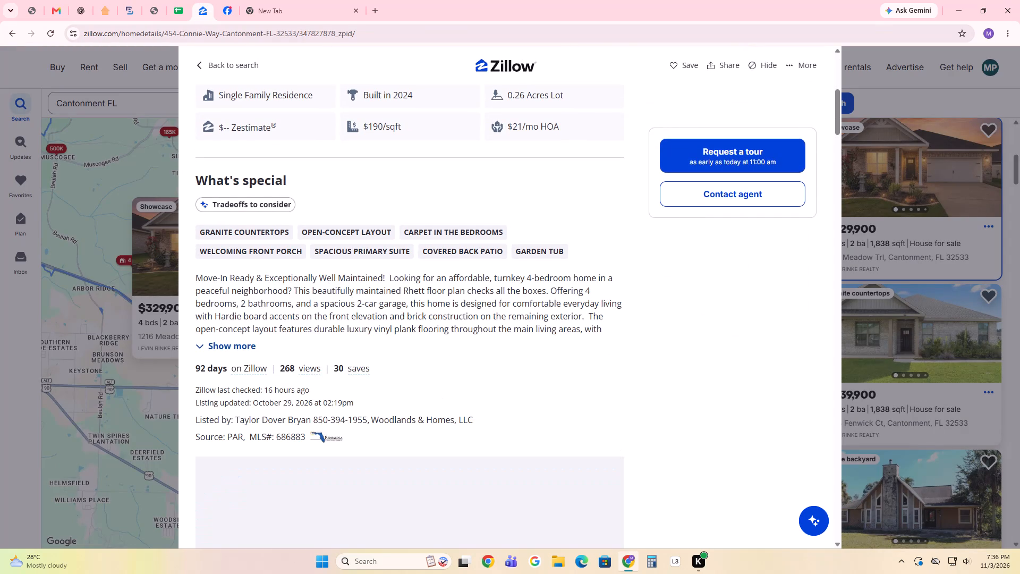
pyautogui.moveTo(193, 369); pyautogui.dragTo(198, 369)
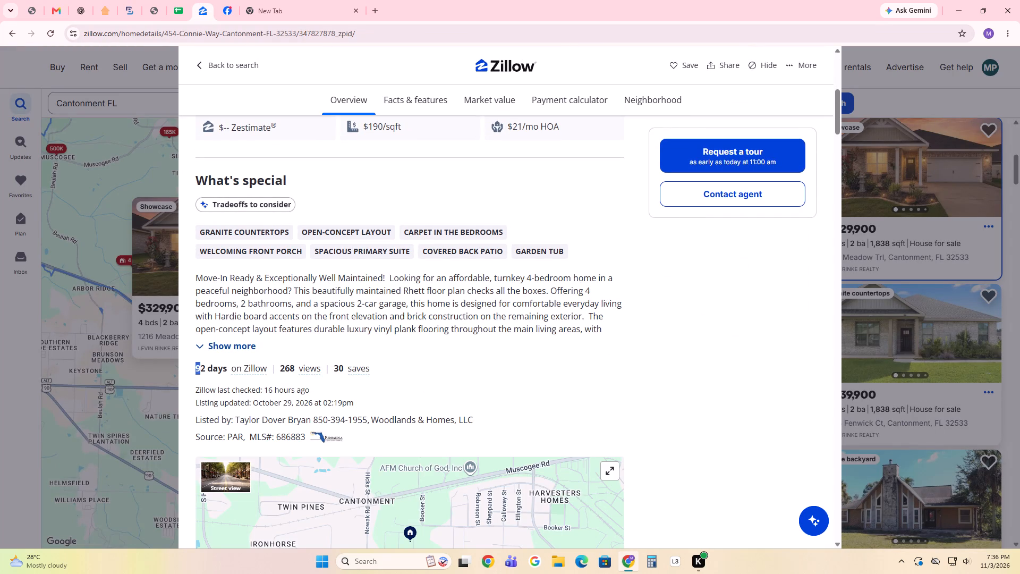
pyautogui.moveTo(198, 369); pyautogui.dragTo(267, 377)
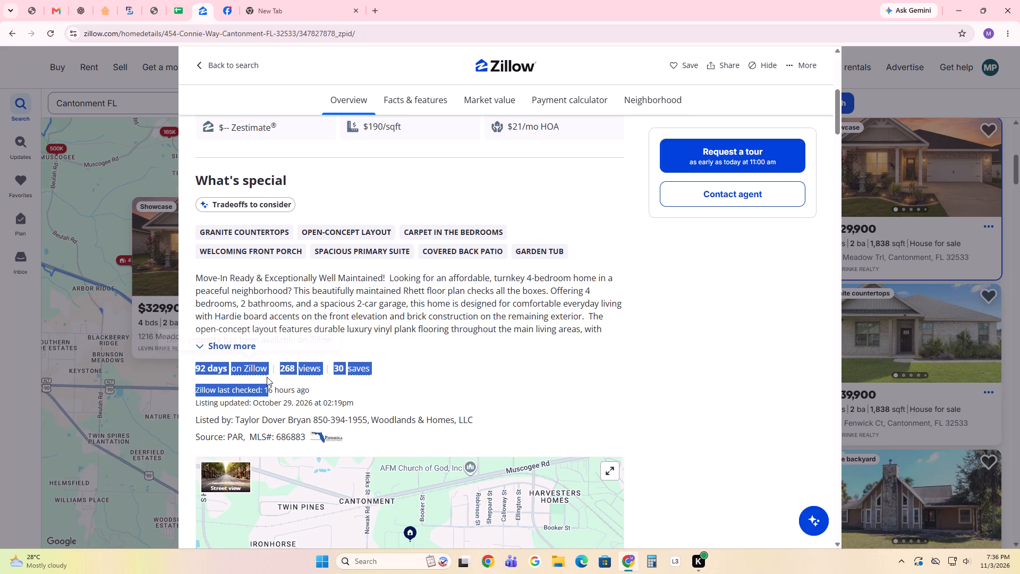
pyautogui.click(397, 372)
pyautogui.click(401, 370)
pyautogui.moveTo(195, 367); pyautogui.dragTo(265, 372)
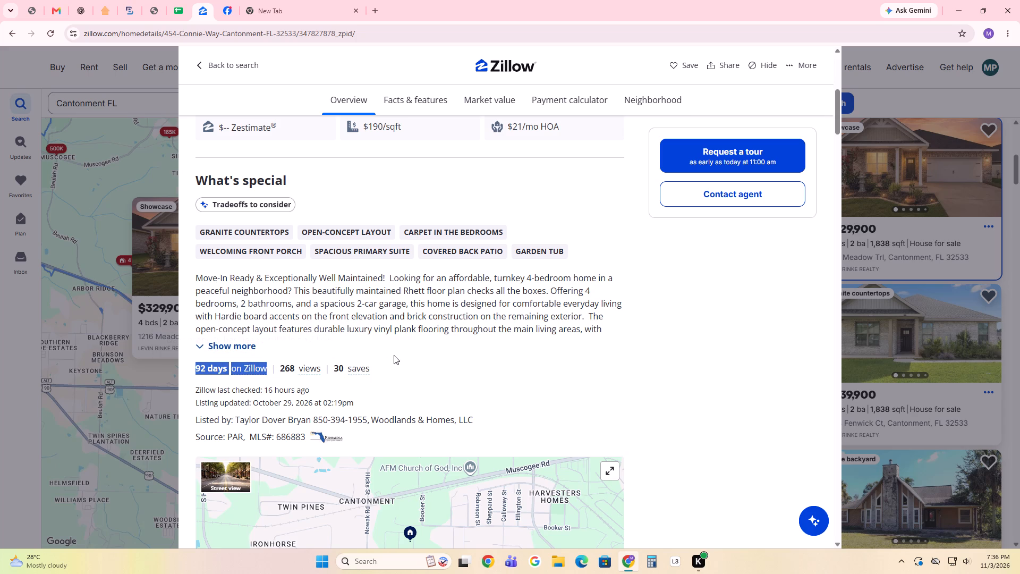
pyautogui.hotkey('ctrl', 'c')
pyautogui.click(180, 11)
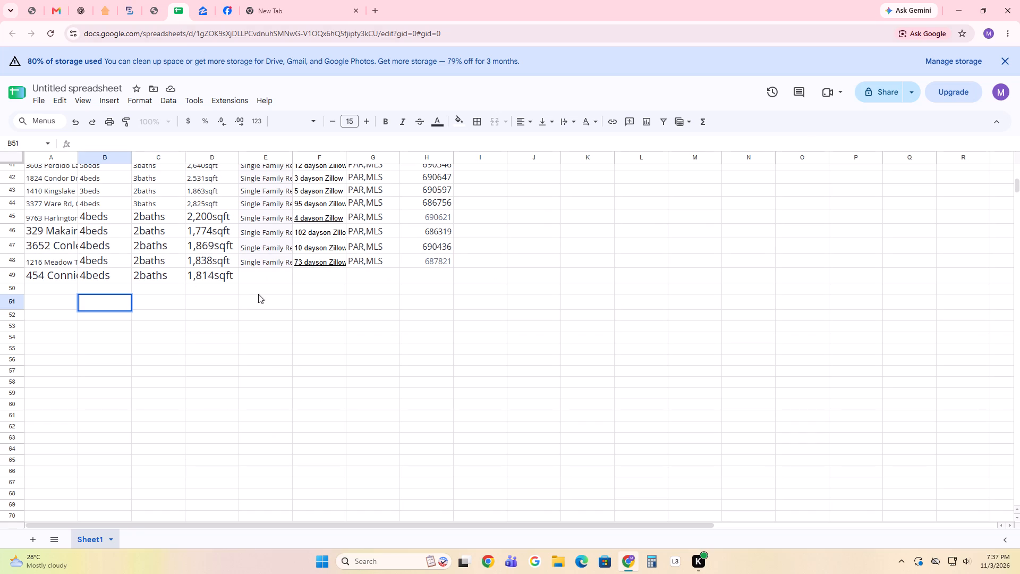
pyautogui.click(329, 275)
pyautogui.hotkey('ctrl', 'v')
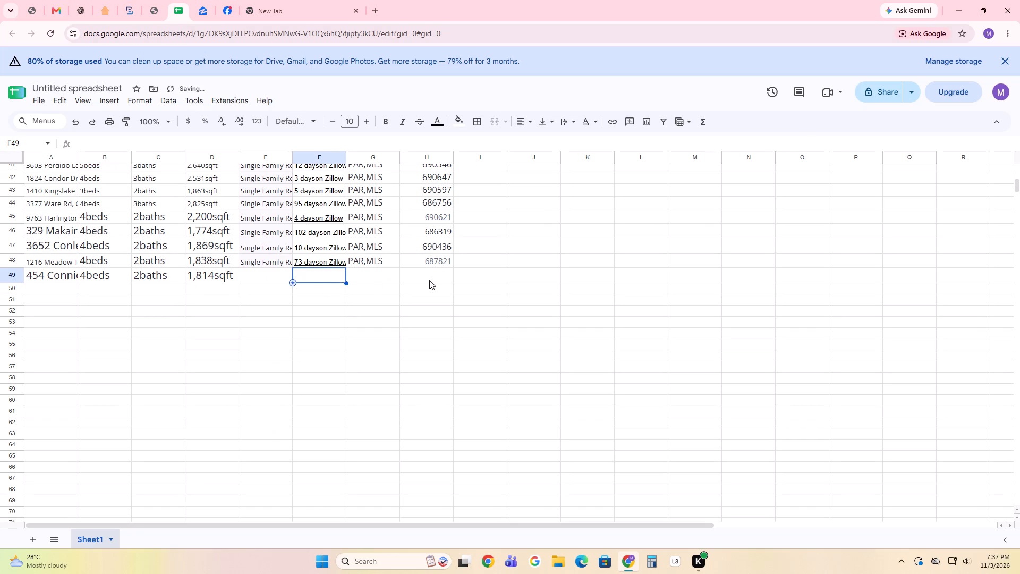
pyautogui.click(301, 307)
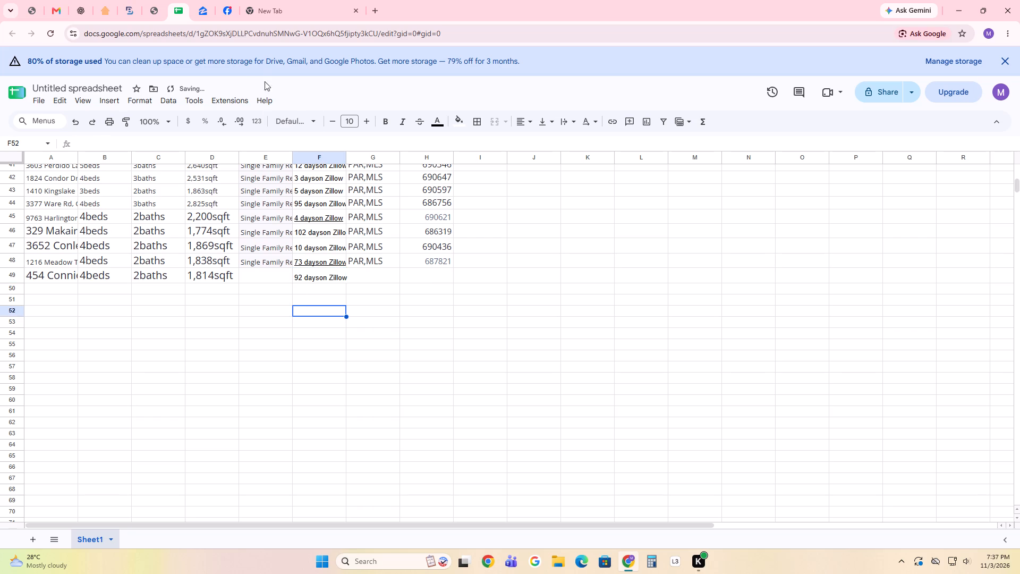
# Copy the MLS number 686883 from the Connie Way listing on Zillow into cell H49 of the spreadsheet.
pyautogui.click(199, 11)
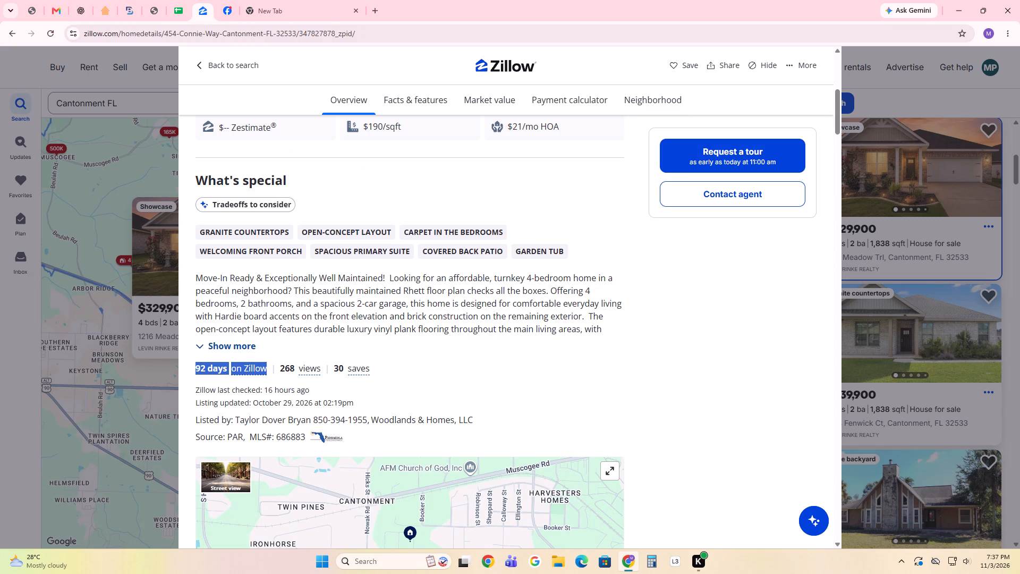
pyautogui.scroll(2, 405, 334)
pyautogui.scroll(-4, 402, 322)
pyautogui.click(468, 288)
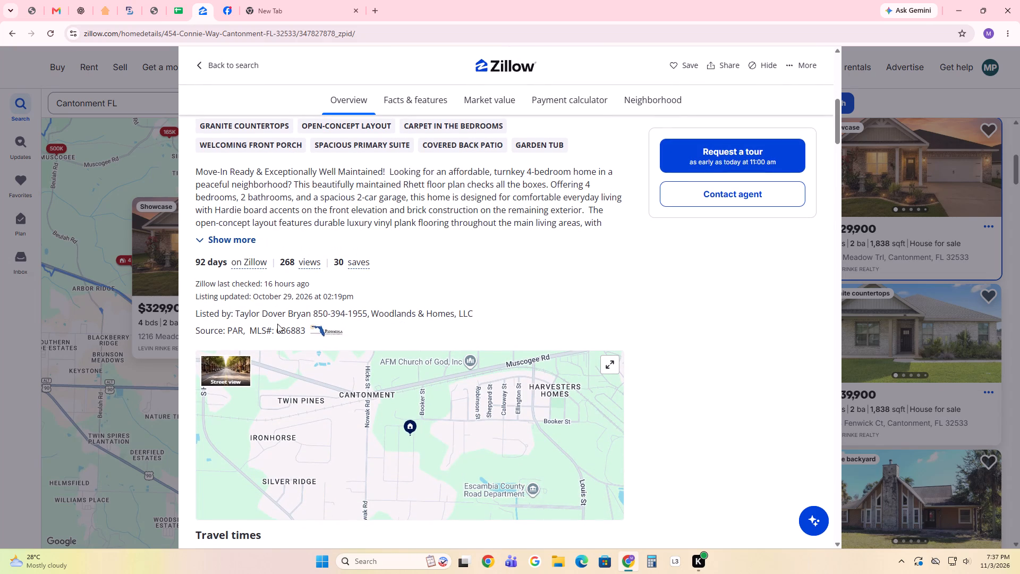
pyautogui.moveTo(277, 324); pyautogui.dragTo(305, 330)
pyautogui.hotkey('ctrl', 'c')
pyautogui.click(176, 13)
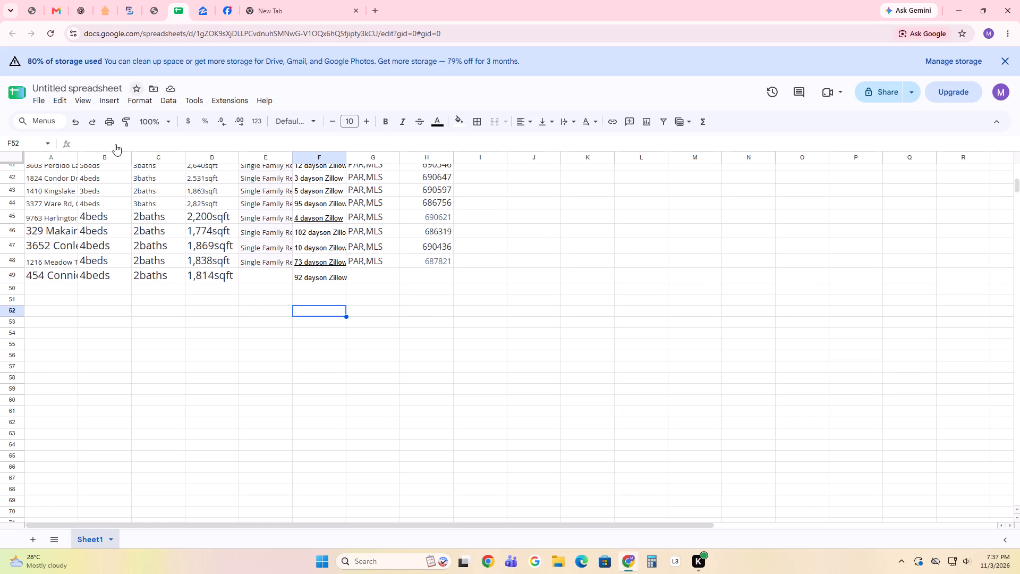
pyautogui.click(431, 276)
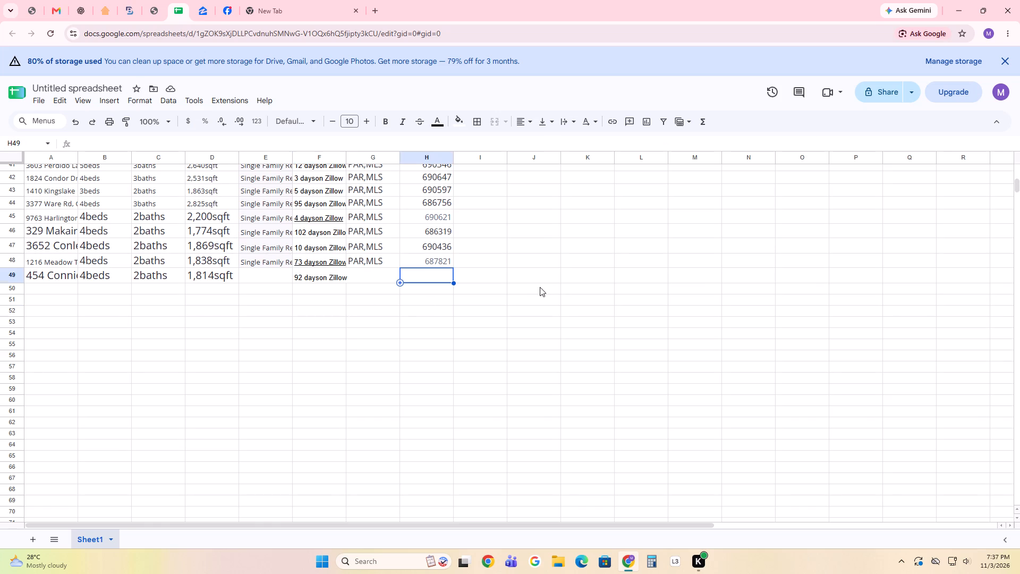
pyautogui.hotkey('ctrl', 'v')
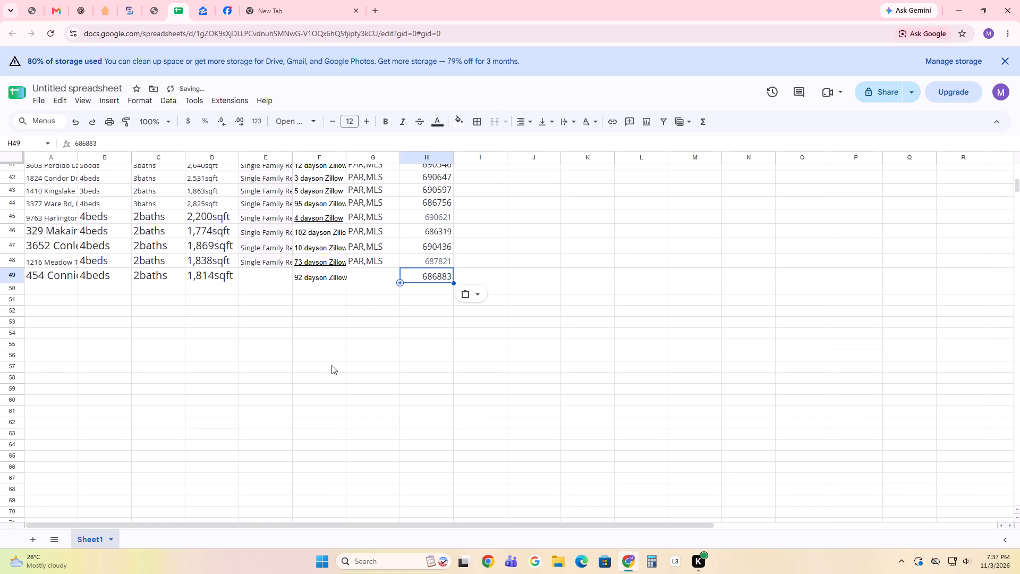
pyautogui.moveTo(335, 362); pyautogui.dragTo(342, 357)
# Copy the PAR,MLS source entry from cell G48 into cell G49.
pyautogui.click(370, 259)
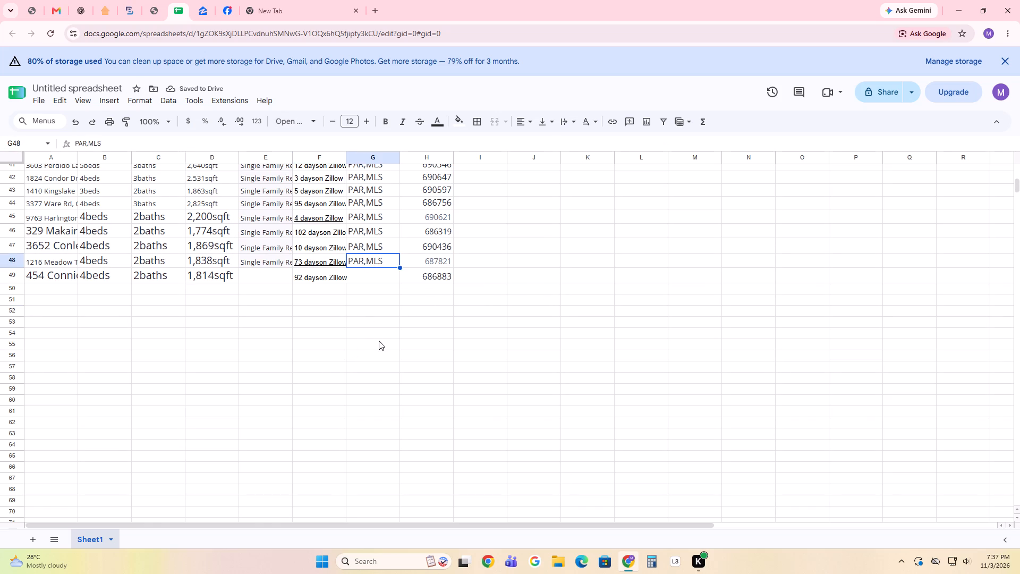
pyautogui.hotkey('ctrl', 'c')
pyautogui.click(365, 272)
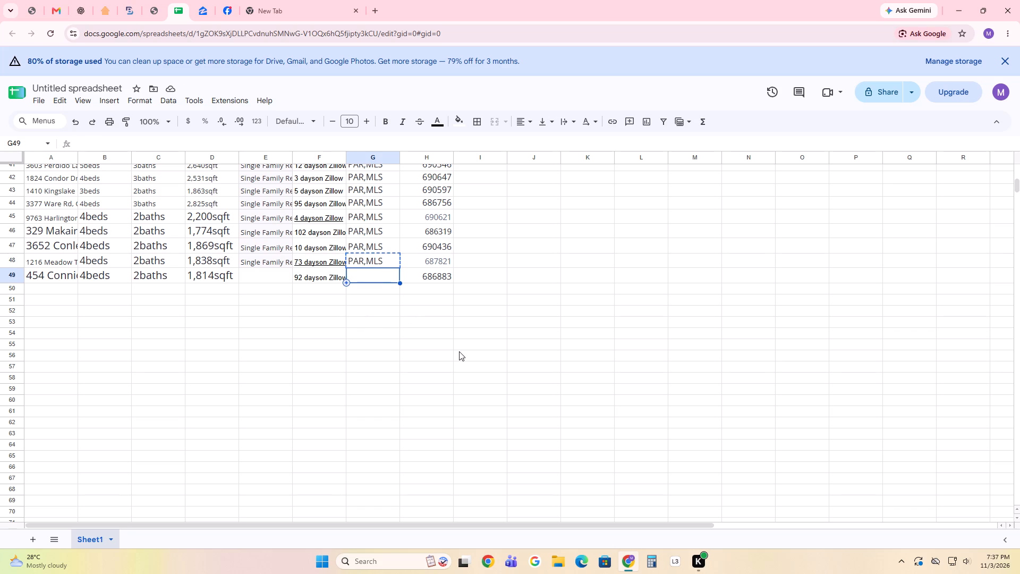
pyautogui.hotkey('ctrl', 'v')
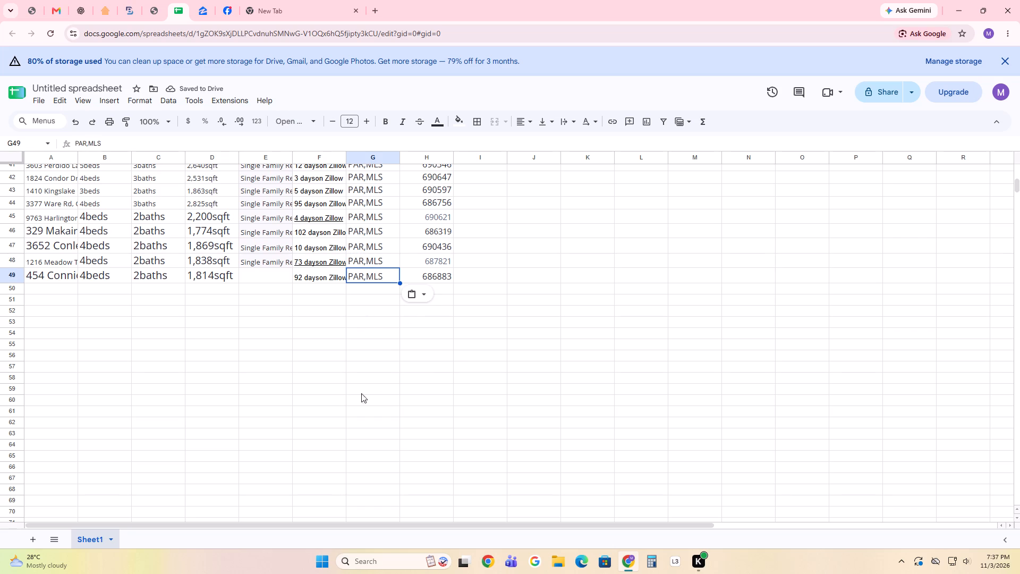
pyautogui.click(319, 357)
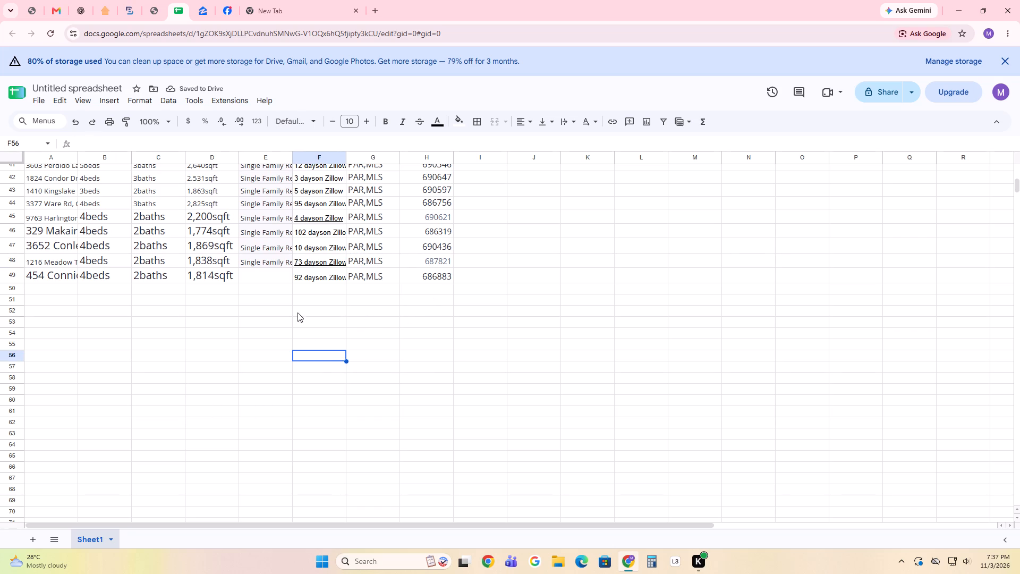
# Copy the Single Family Residence entry from cell E48 into cell E49.
pyautogui.click(256, 260)
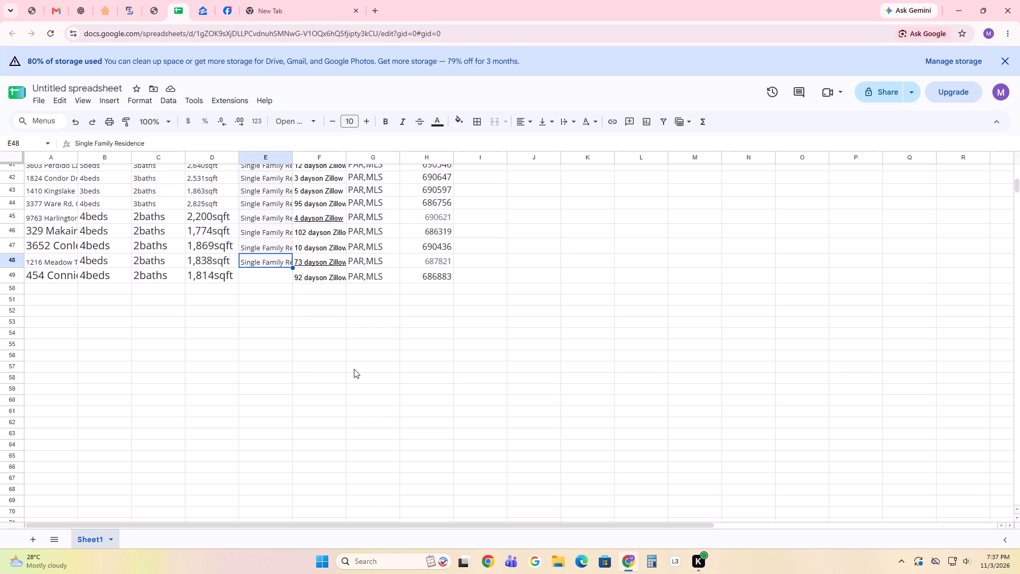
pyautogui.hotkey('ctrl', 'c')
pyautogui.click(271, 275)
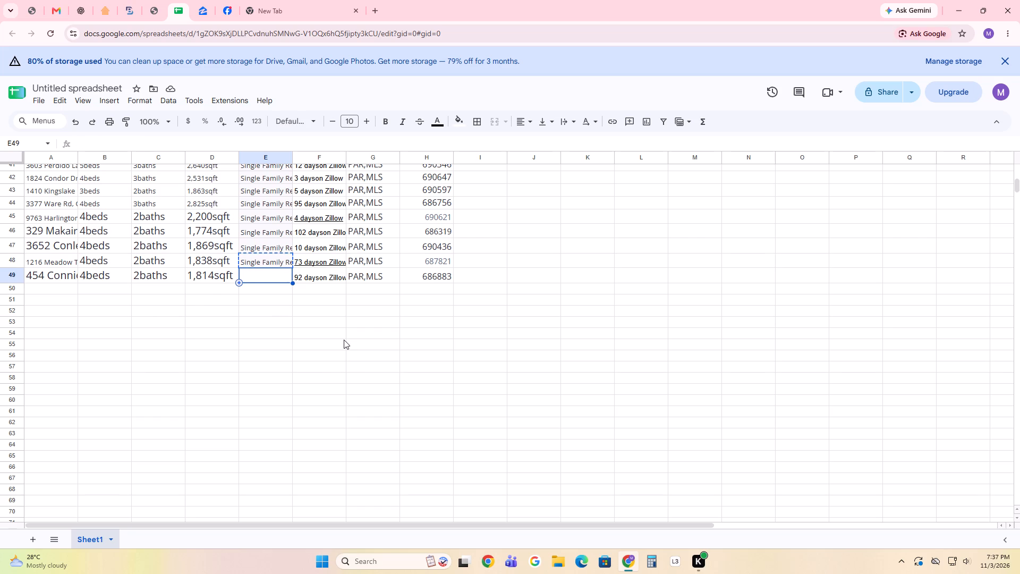
pyautogui.hotkey('ctrl', 'v')
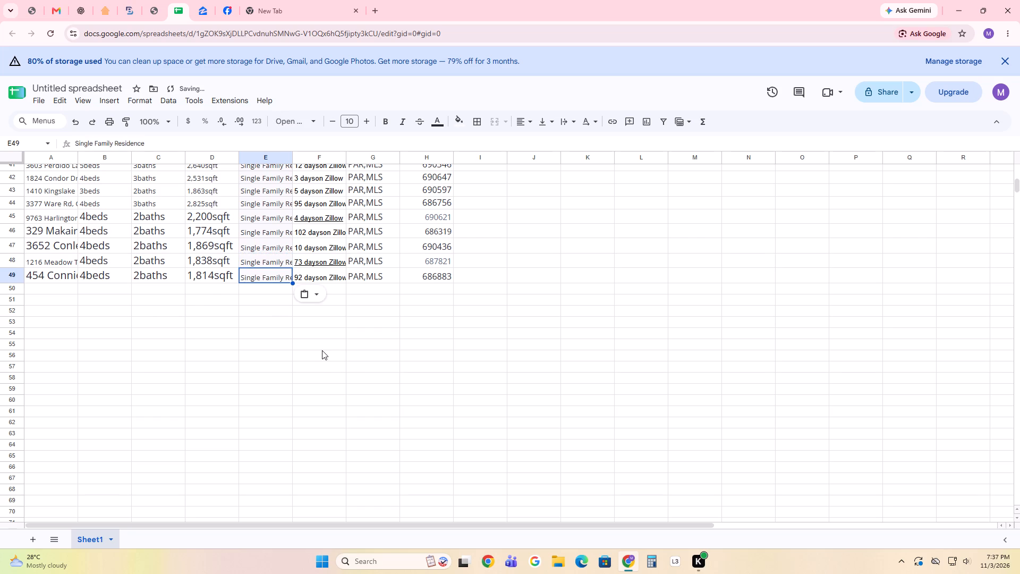
pyautogui.click(322, 350)
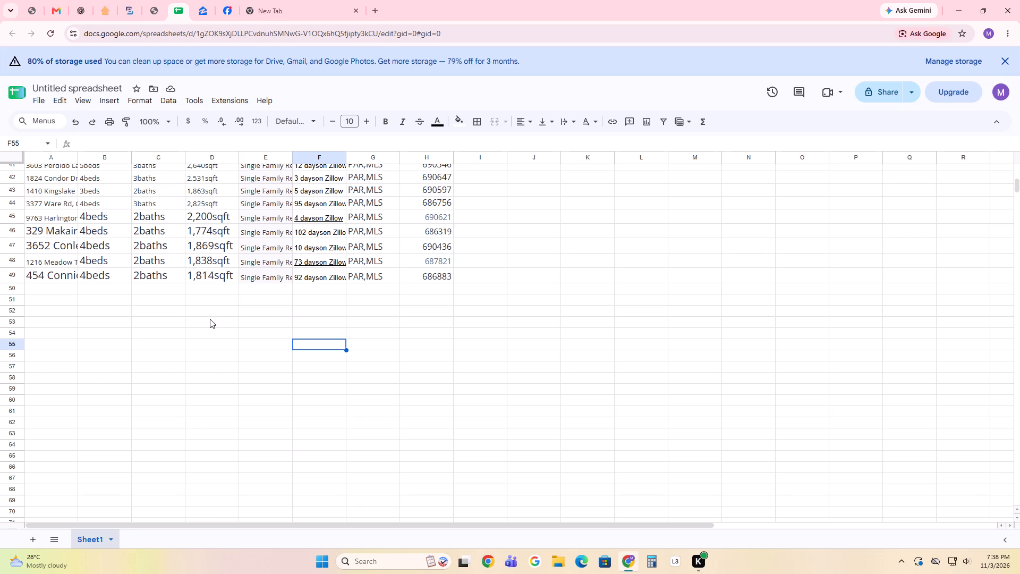
pyautogui.click(206, 10)
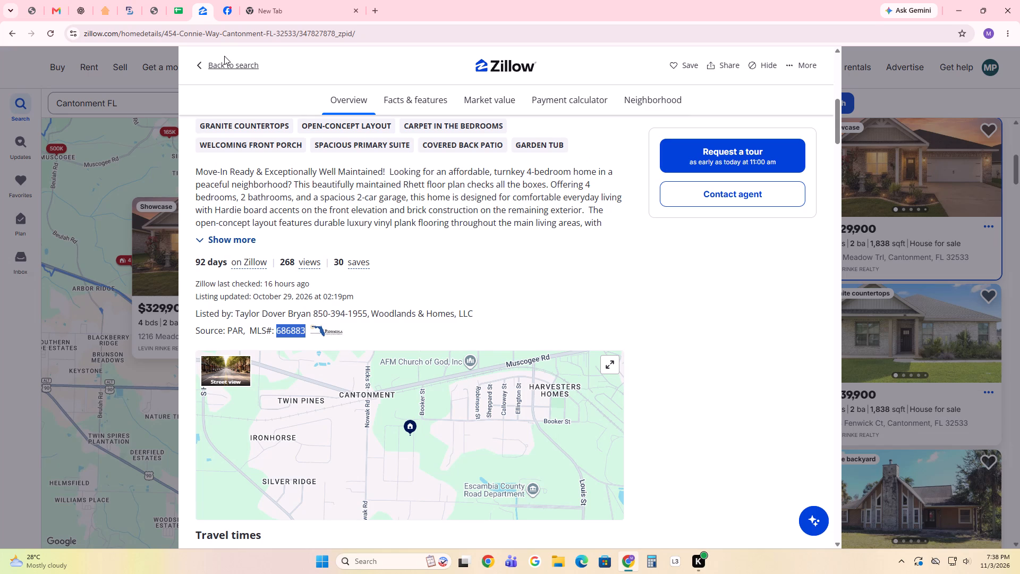
pyautogui.click(197, 65)
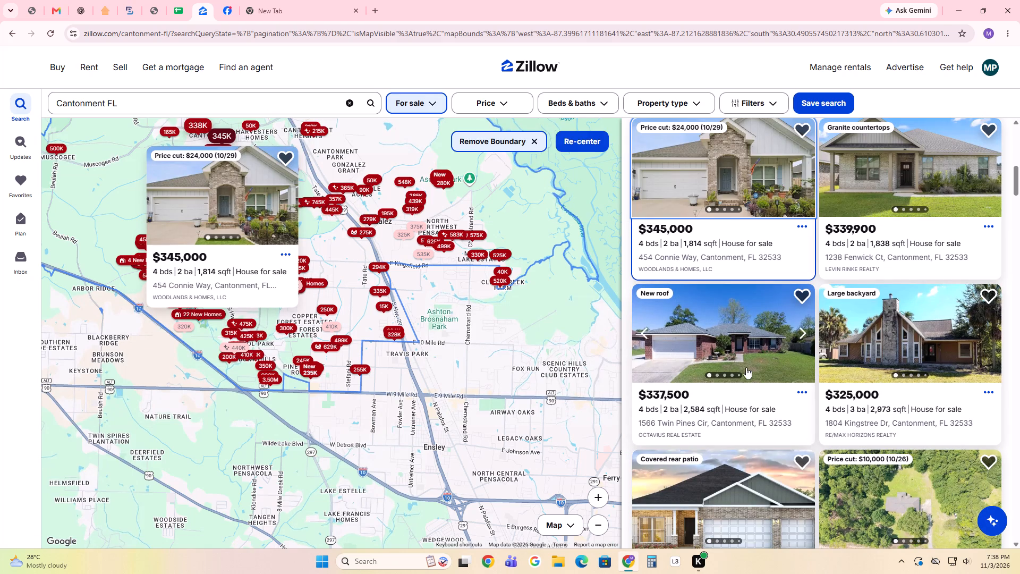
pyautogui.click(907, 168)
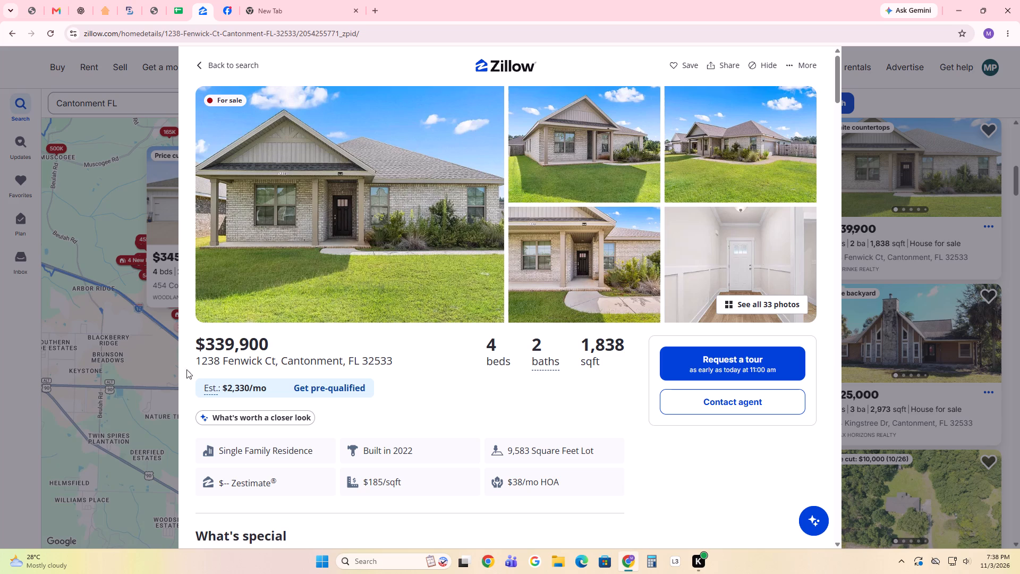
# Copy the full property address from the Fenwick Ct listing on Zillow into cell A50 of the spreadsheet.
pyautogui.moveTo(194, 361); pyautogui.dragTo(237, 372)
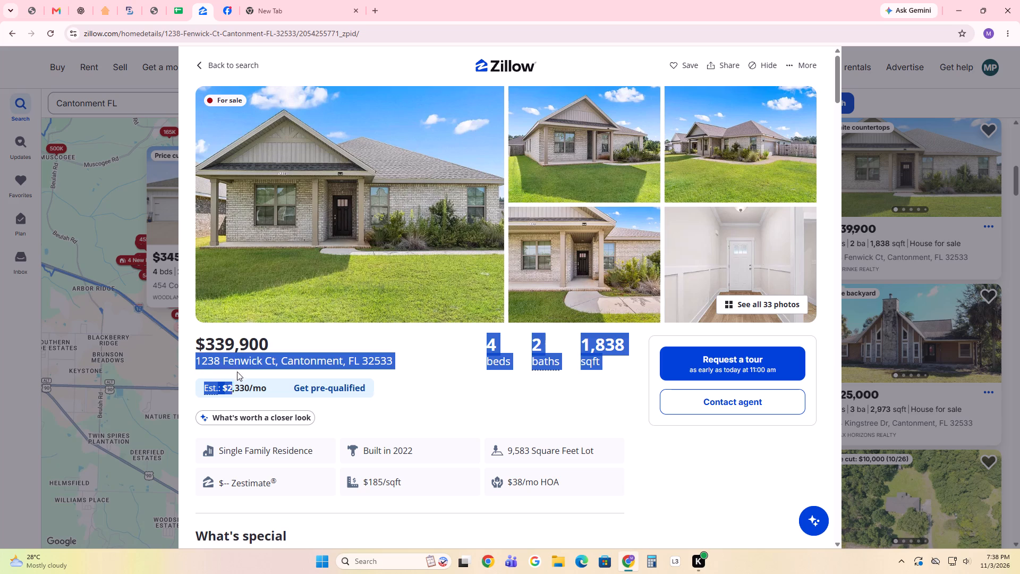
pyautogui.moveTo(237, 372); pyautogui.dragTo(305, 377)
pyautogui.doubleClick(423, 379)
pyautogui.doubleClick(430, 375)
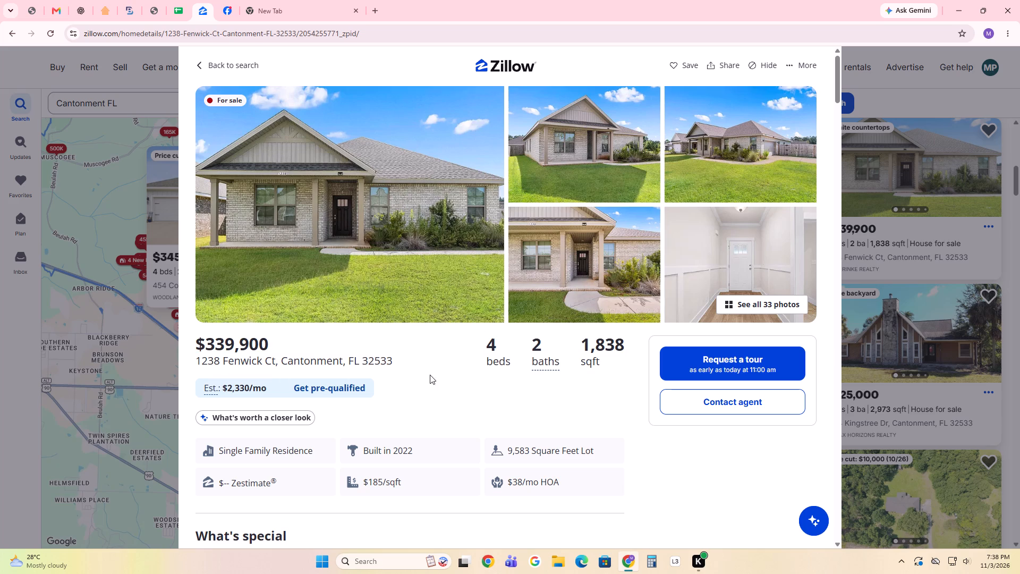
pyautogui.moveTo(194, 357); pyautogui.dragTo(226, 357)
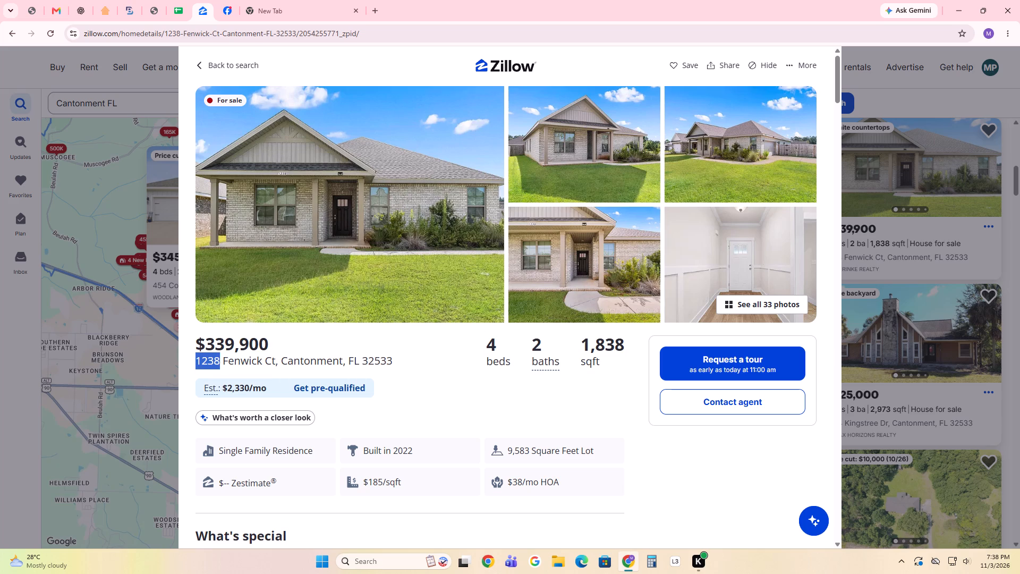
pyautogui.moveTo(226, 357); pyautogui.dragTo(389, 377)
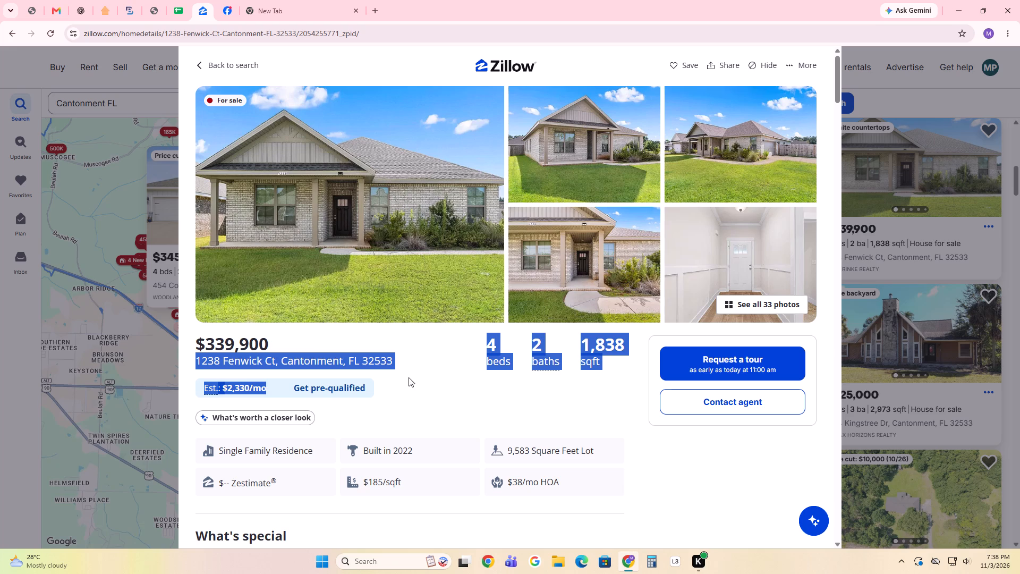
pyautogui.doubleClick(432, 378)
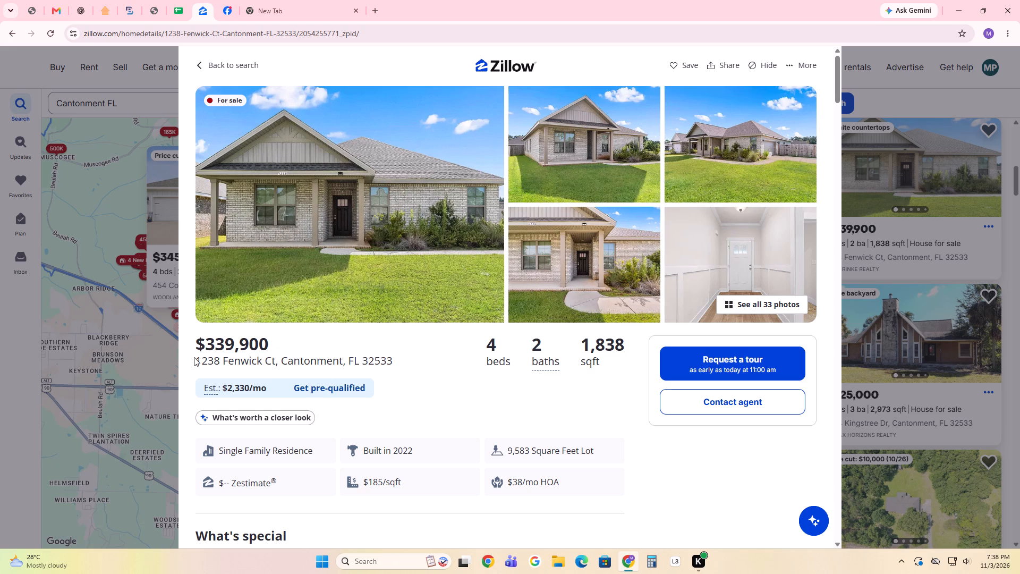
pyautogui.moveTo(194, 357); pyautogui.dragTo(305, 370)
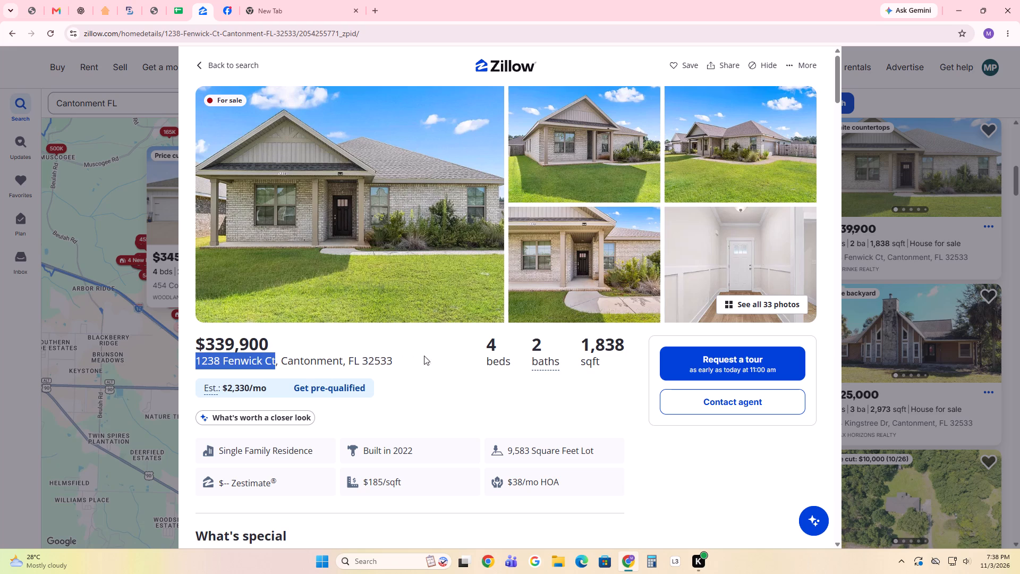
pyautogui.doubleClick(428, 360)
pyautogui.moveTo(193, 360); pyautogui.dragTo(217, 357)
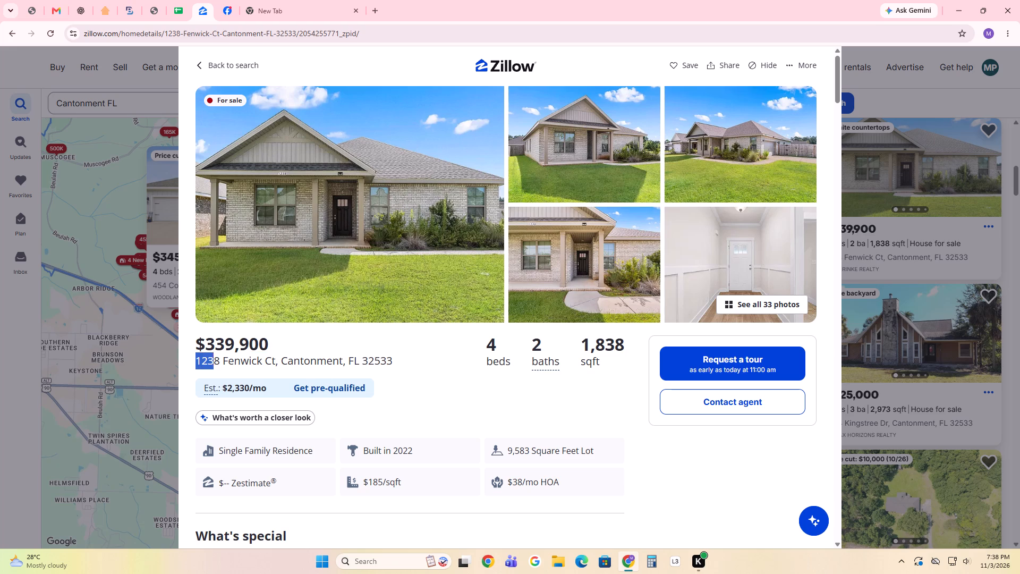
pyautogui.moveTo(217, 357); pyautogui.dragTo(387, 367)
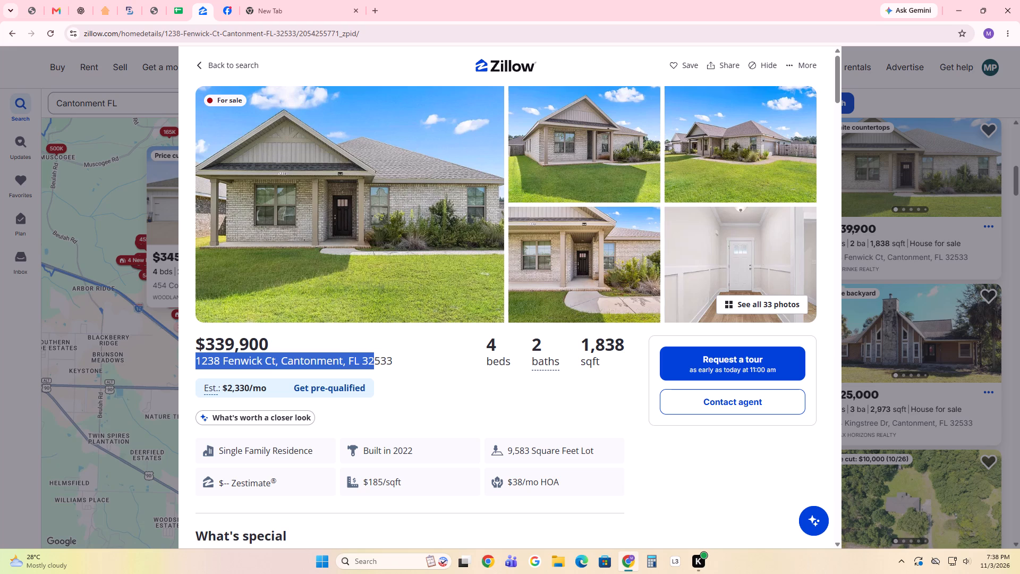
pyautogui.moveTo(387, 367); pyautogui.dragTo(401, 369)
pyautogui.hotkey('ctrl', 'c')
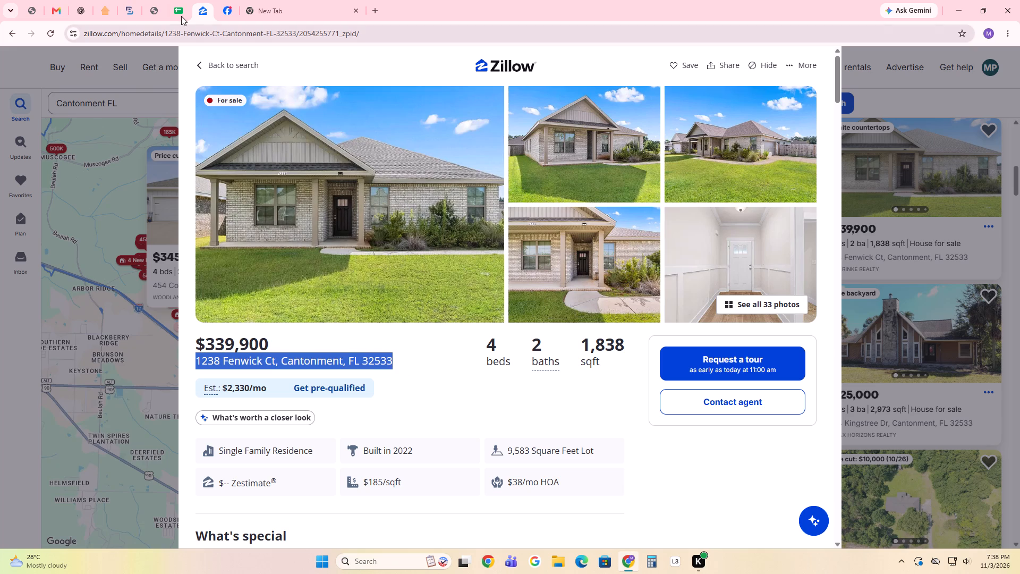
pyautogui.click(182, 13)
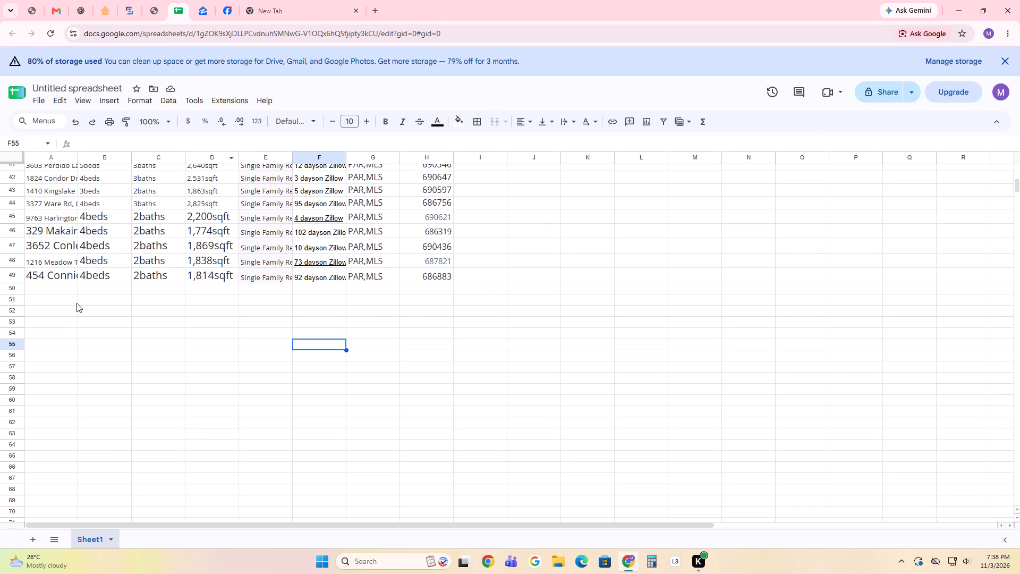
pyautogui.click(32, 287)
pyautogui.hotkey('ctrl', 'v')
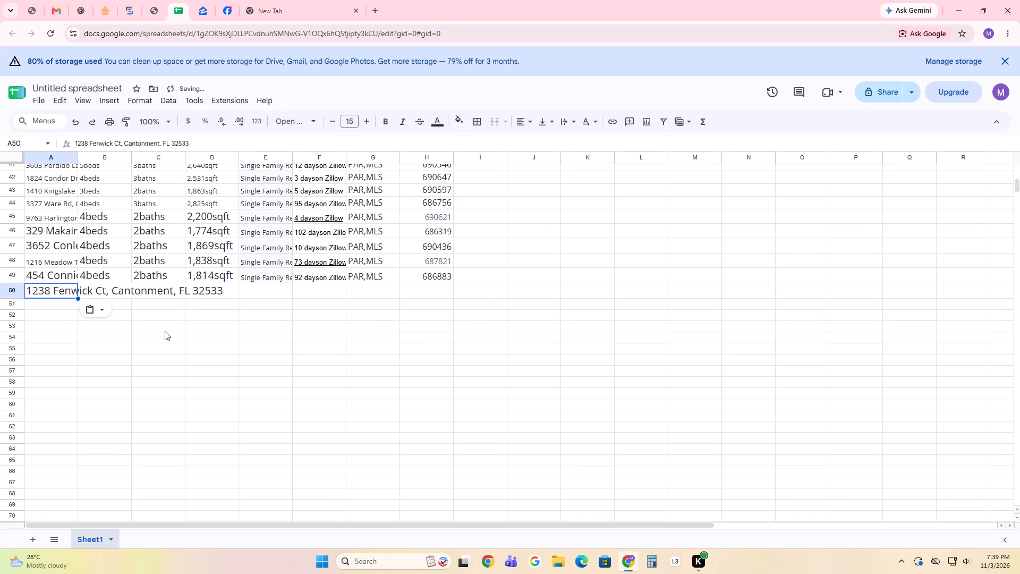
pyautogui.click(116, 357)
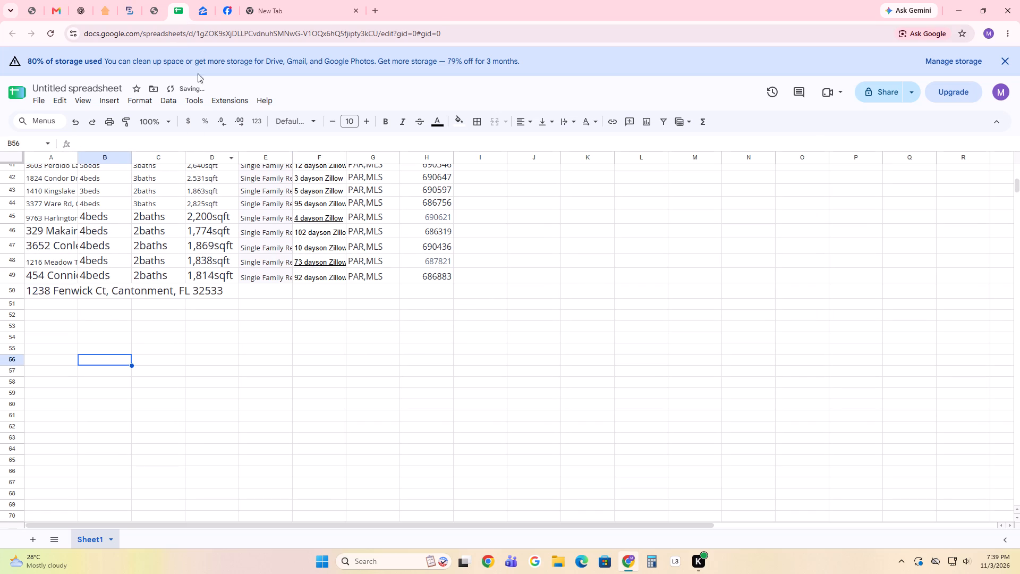
# Copy the 4 beds, 2 baths and 1,838 sqft figures from the Fenwick Ct listing into the spreadsheet starting at cell B50.
pyautogui.click(204, 11)
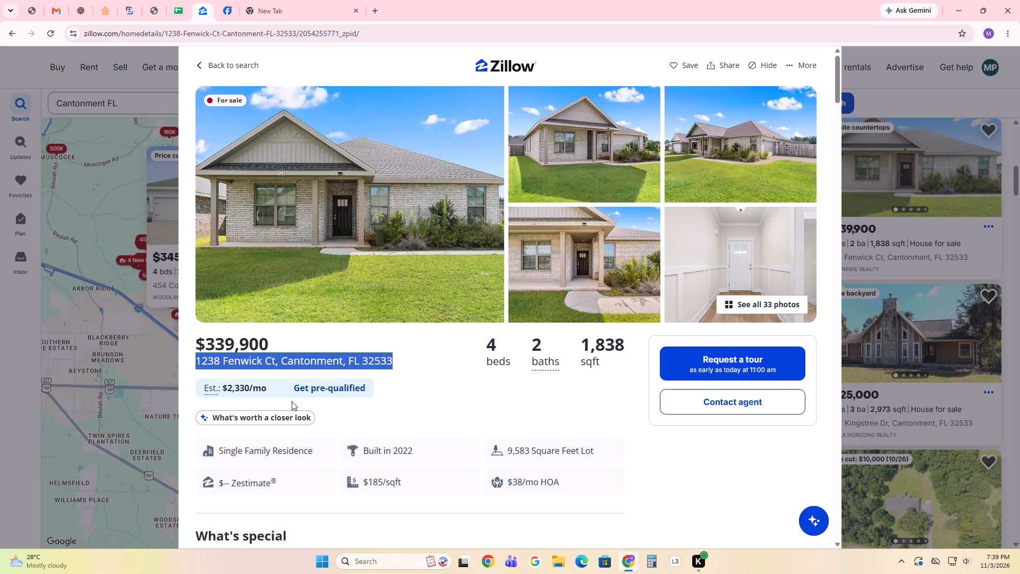
pyautogui.click(468, 377)
pyautogui.moveTo(487, 335); pyautogui.dragTo(602, 364)
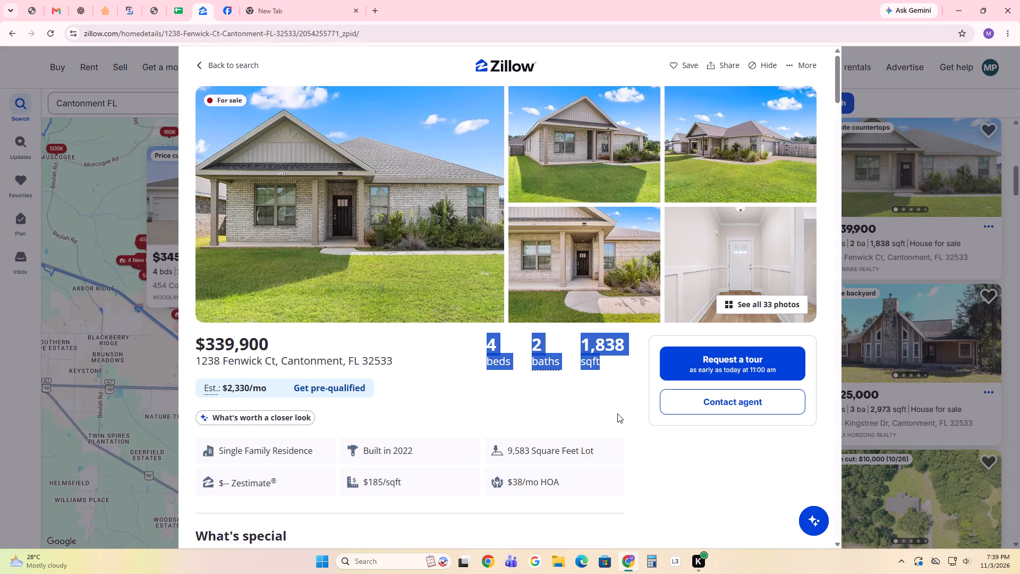
pyautogui.hotkey('ctrl', 'c')
pyautogui.click(176, 7)
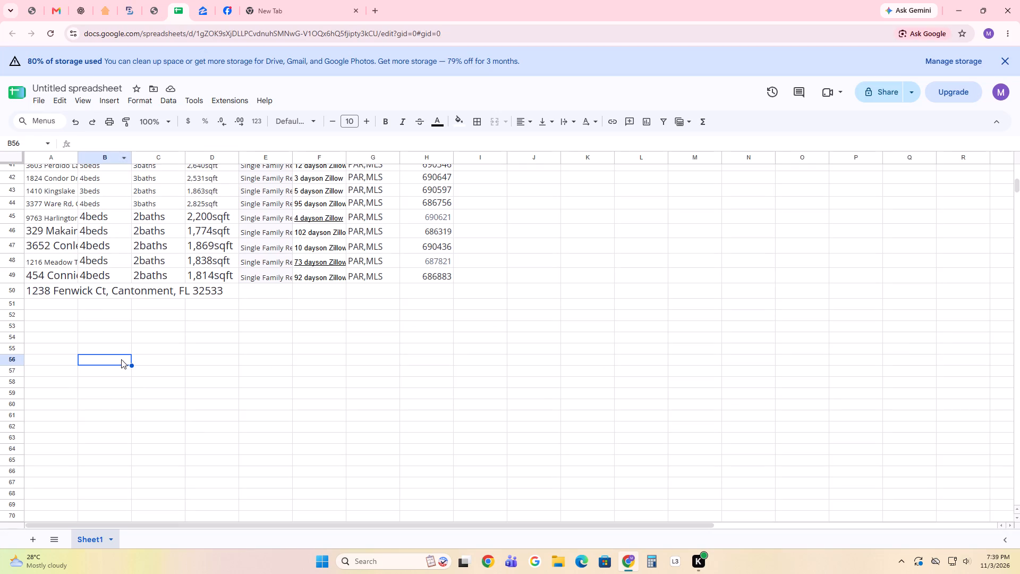
pyautogui.click(103, 291)
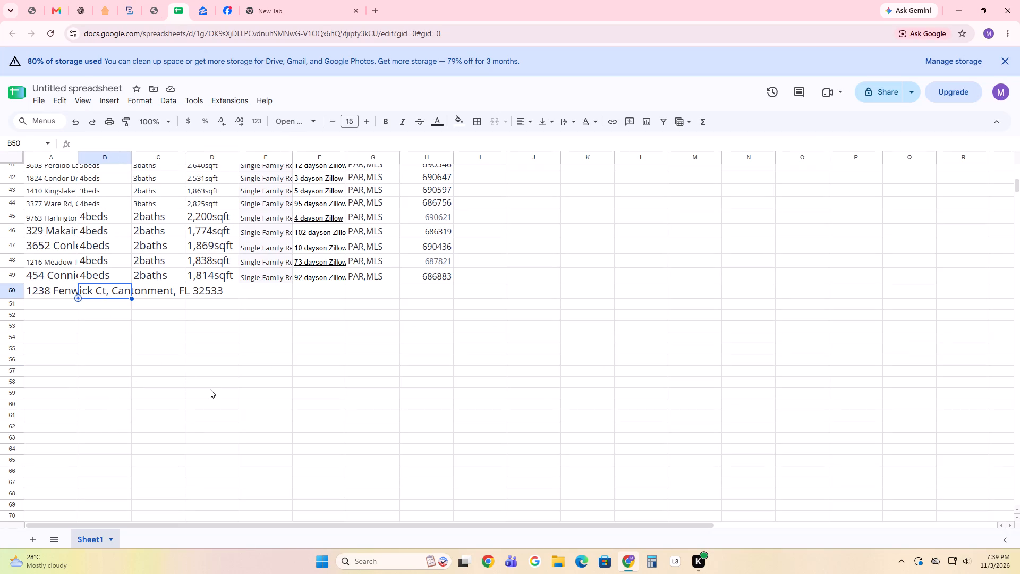
pyautogui.hotkey('ctrl', 'v')
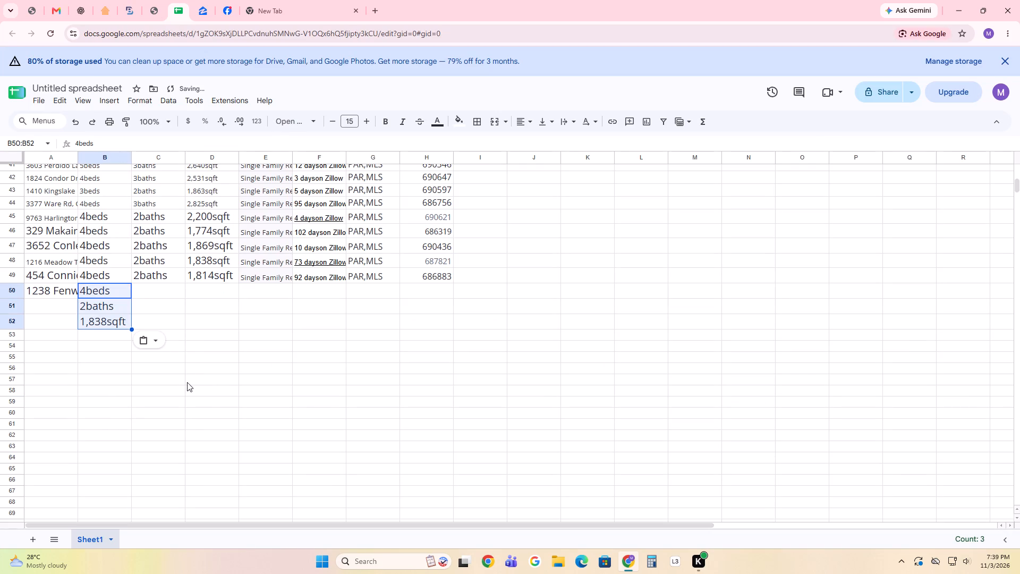
pyautogui.click(187, 382)
# Copy the 2baths entry from B51 into C50 and the 1,838sqft entry from B52 into D50.
pyautogui.click(96, 303)
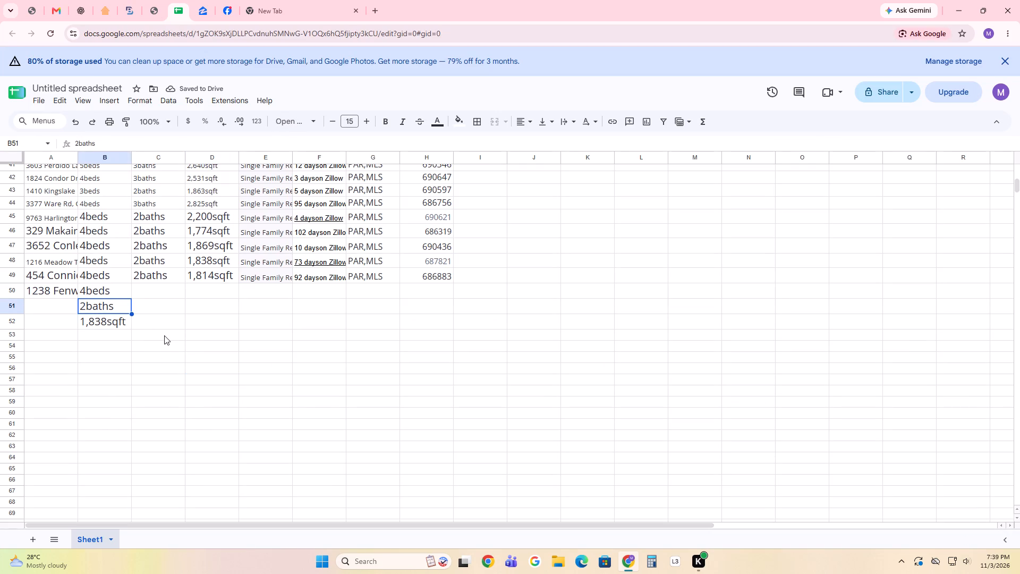
pyautogui.hotkey('ctrl', 'c')
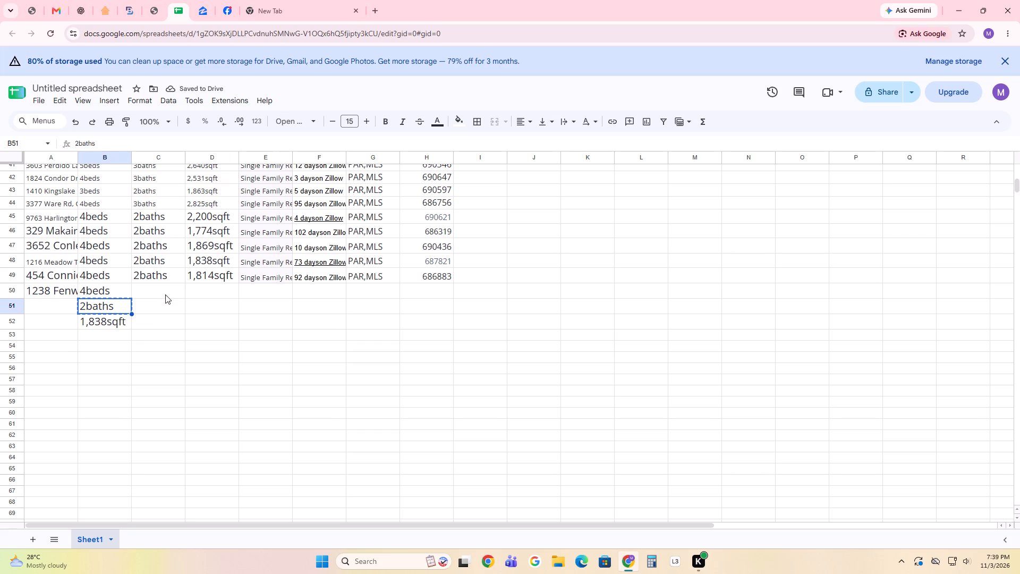
pyautogui.click(165, 292)
pyautogui.hotkey('ctrl', 'v')
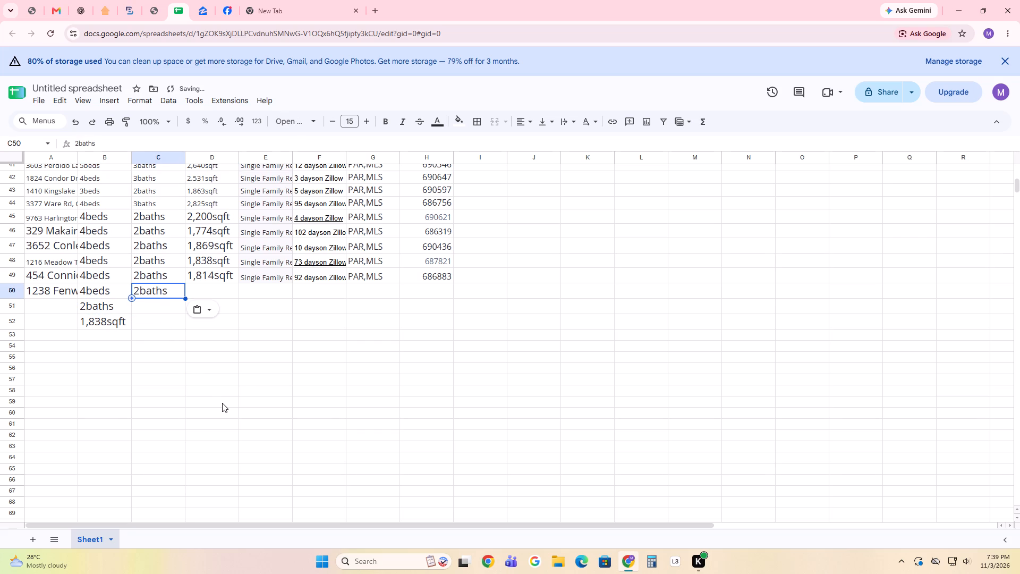
pyautogui.click(126, 327)
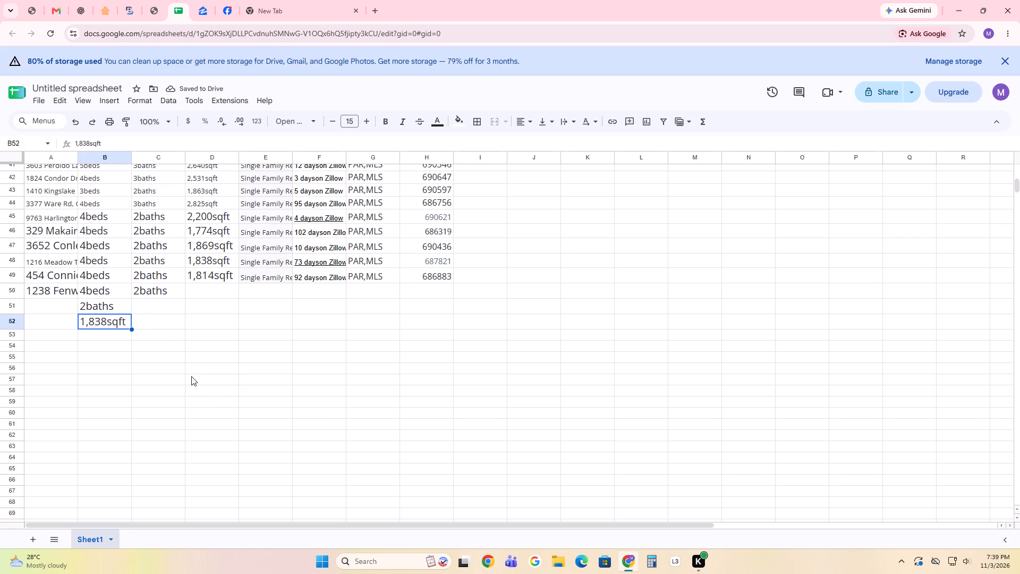
pyautogui.hotkey('ctrl', 'c')
pyautogui.click(208, 288)
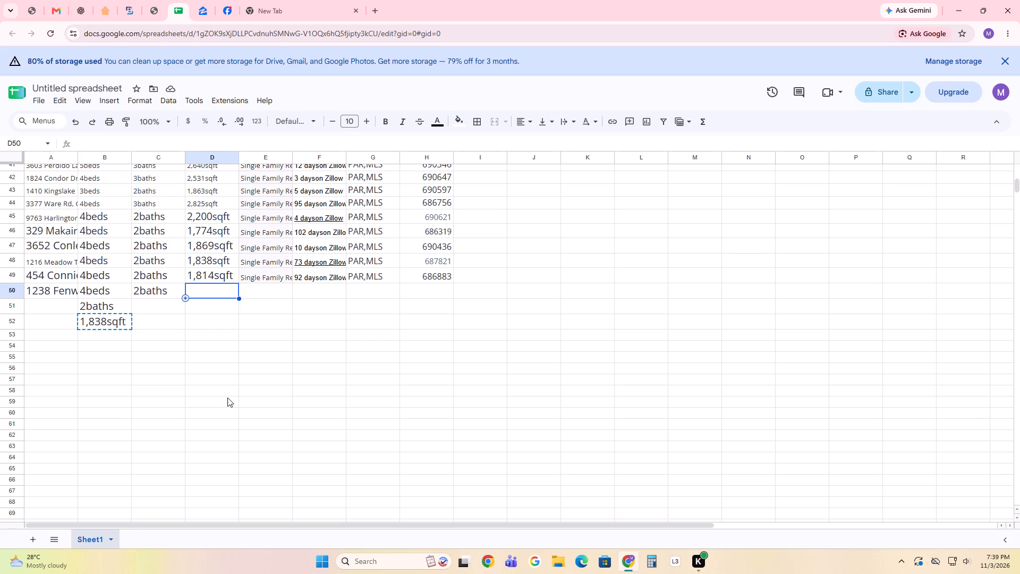
pyautogui.hotkey('ctrl', 'v')
pyautogui.click(229, 395)
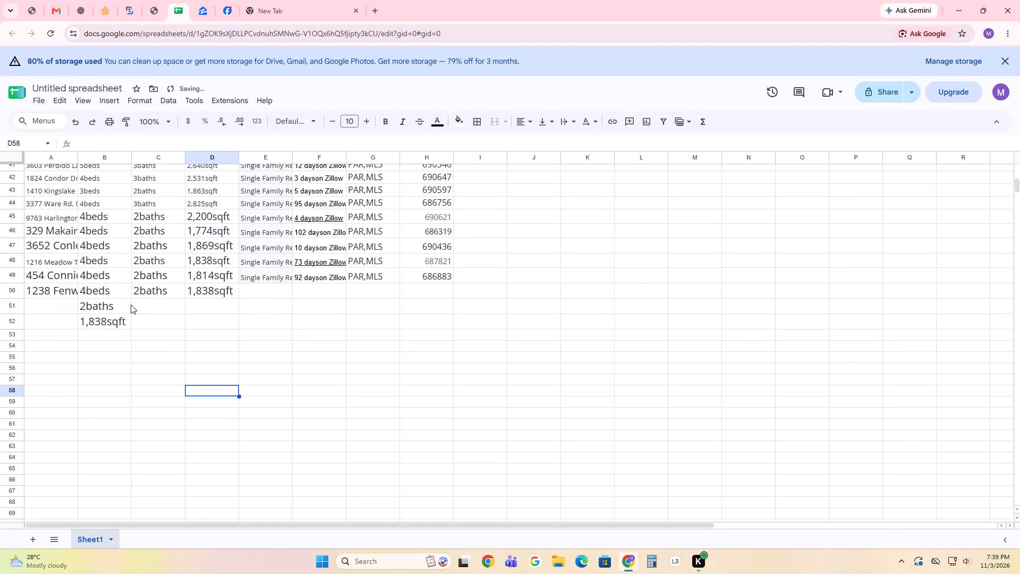
# Clear the leftover 2baths and 1,838sqft entries from cells B51 and B52.
pyautogui.doubleClick(130, 304)
pyautogui.press('BackSpace')
pyautogui.press('BackSpace')
pyautogui.press('BackSpace')
pyautogui.press('BackSpace')
pyautogui.press('BackSpace')
pyautogui.press('BackSpace')
pyautogui.press('BackSpace')
pyautogui.press('BackSpace')
pyautogui.press('BackSpace')
pyautogui.press('BackSpace')
pyautogui.press('BackSpace')
pyautogui.press('BackSpace')
pyautogui.press('BackSpace')
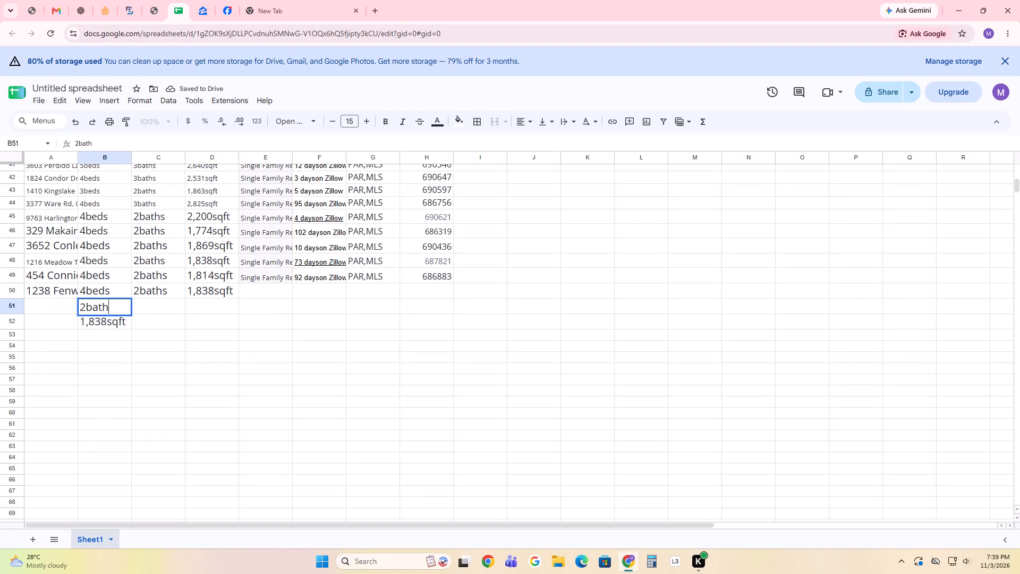
pyautogui.doubleClick(114, 320)
pyautogui.press('BackSpace')
pyautogui.press('BackSpace')
pyautogui.press('BackSpace')
pyautogui.press('BackSpace')
pyautogui.press('BackSpace')
pyautogui.press('BackSpace')
pyautogui.press('BackSpace')
pyautogui.press('BackSpace')
pyautogui.press('BackSpace')
pyautogui.press('BackSpace')
pyautogui.press('BackSpace')
pyautogui.press('BackSpace')
pyautogui.press('BackSpace')
pyautogui.press('BackSpace')
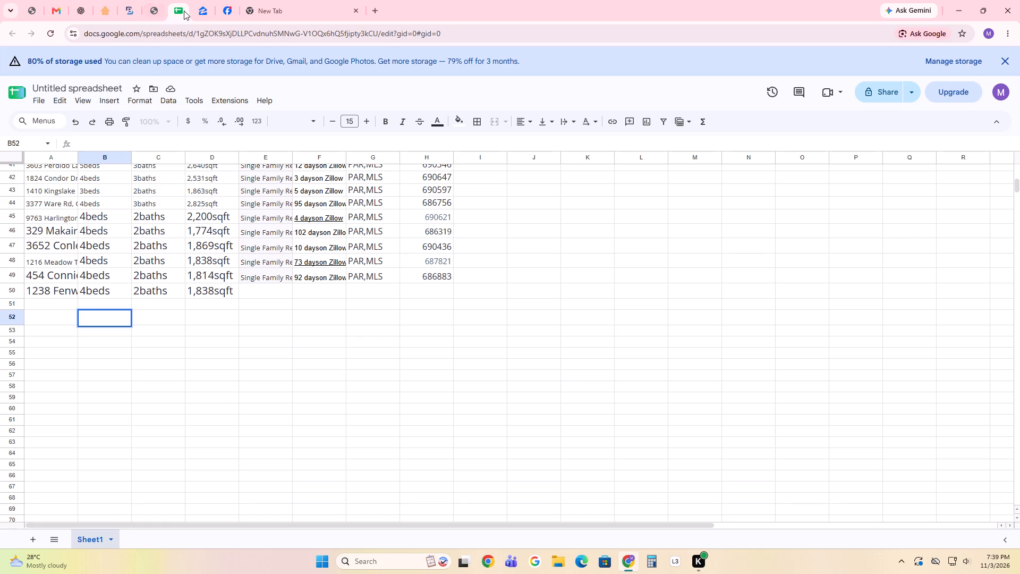
# Copy the 425 days on Zillow figure from the Fenwick Ct listing into cell F50 of the spreadsheet.
pyautogui.click(201, 14)
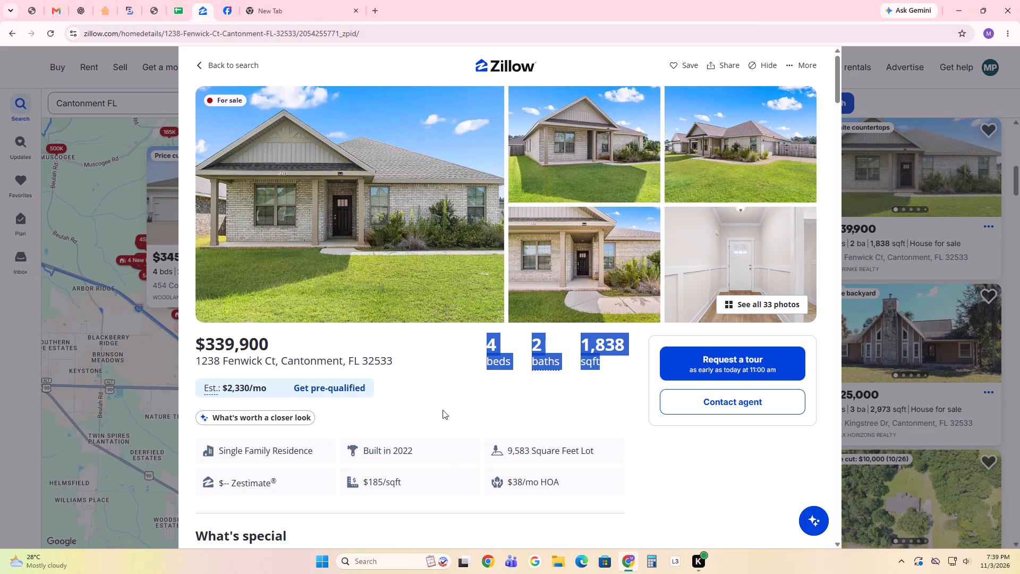
pyautogui.click(457, 394)
pyautogui.scroll(-2, 437, 370)
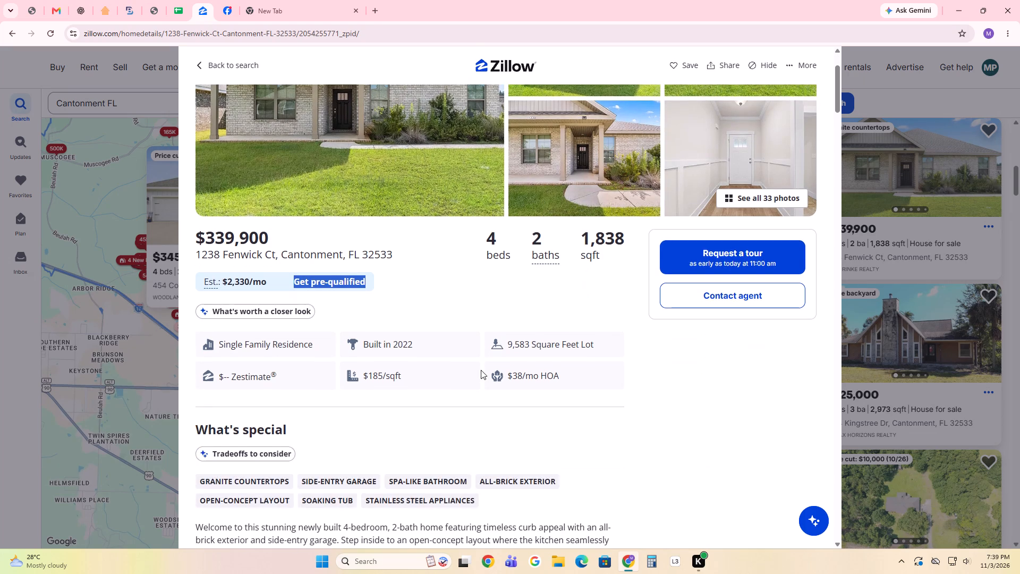
pyautogui.scroll(-5, 471, 362)
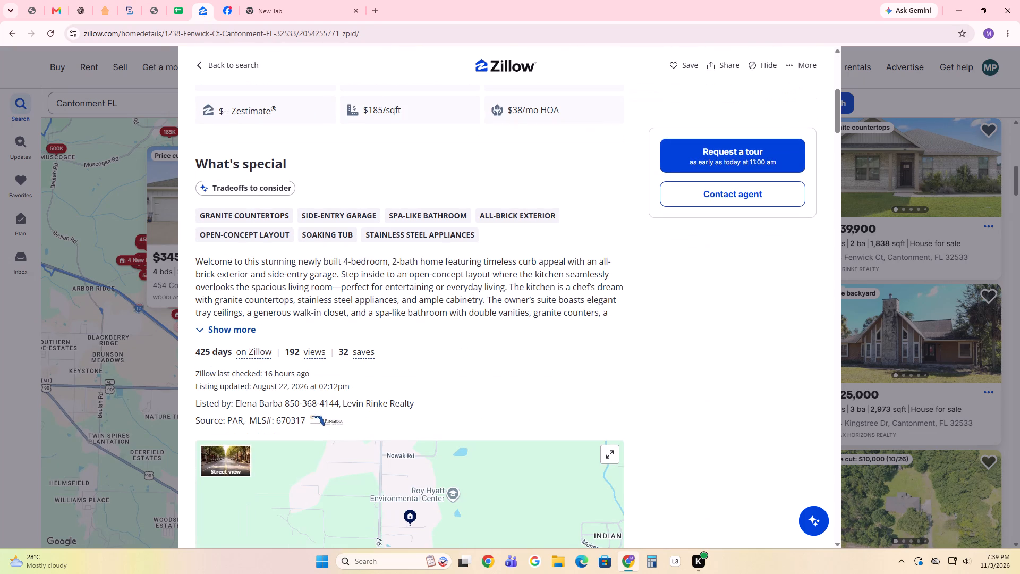
pyautogui.moveTo(194, 350); pyautogui.dragTo(280, 362)
pyautogui.doubleClick(406, 366)
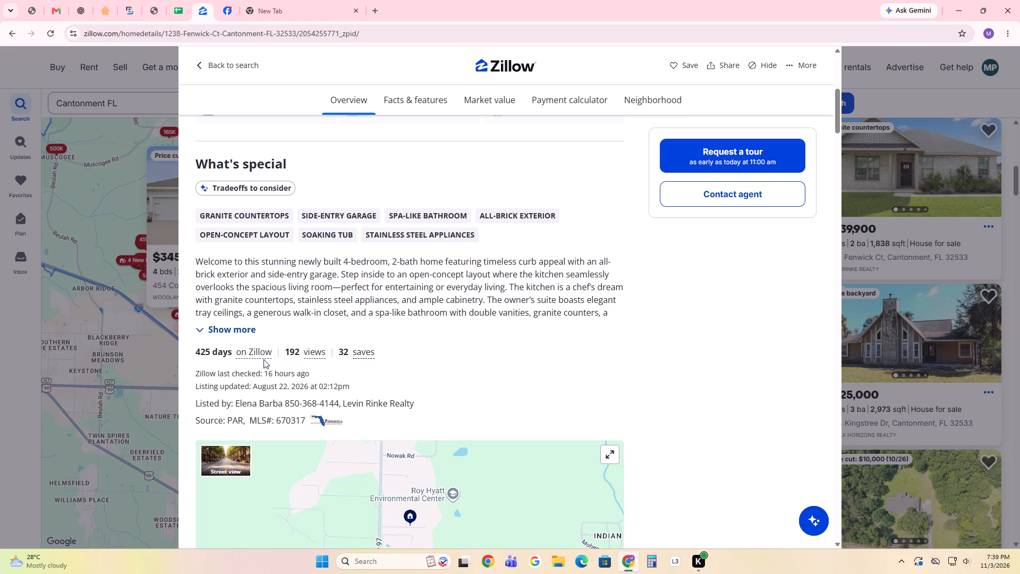
pyautogui.moveTo(194, 346); pyautogui.dragTo(273, 347)
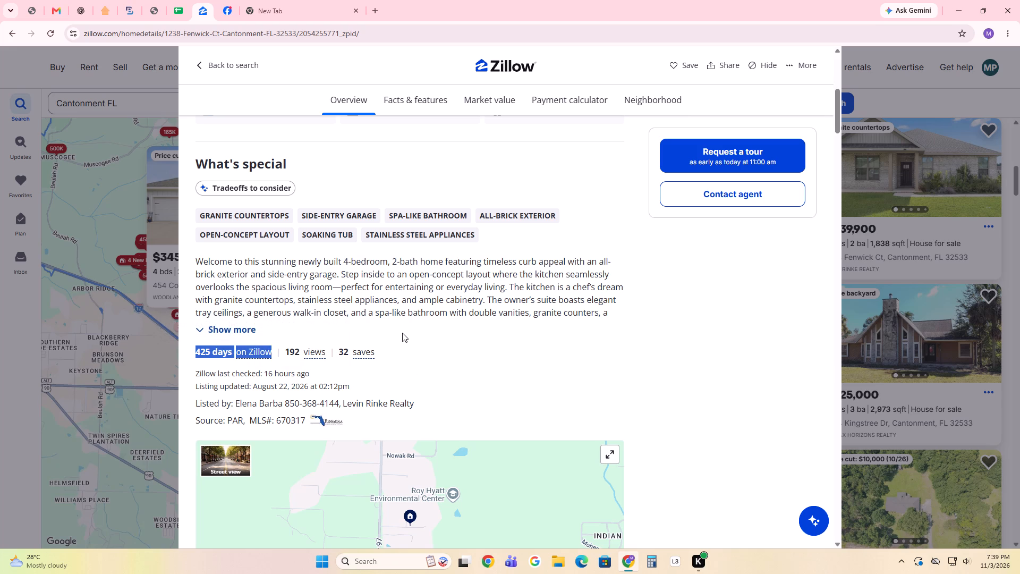
pyautogui.hotkey('ctrl', 'c')
pyautogui.click(178, 10)
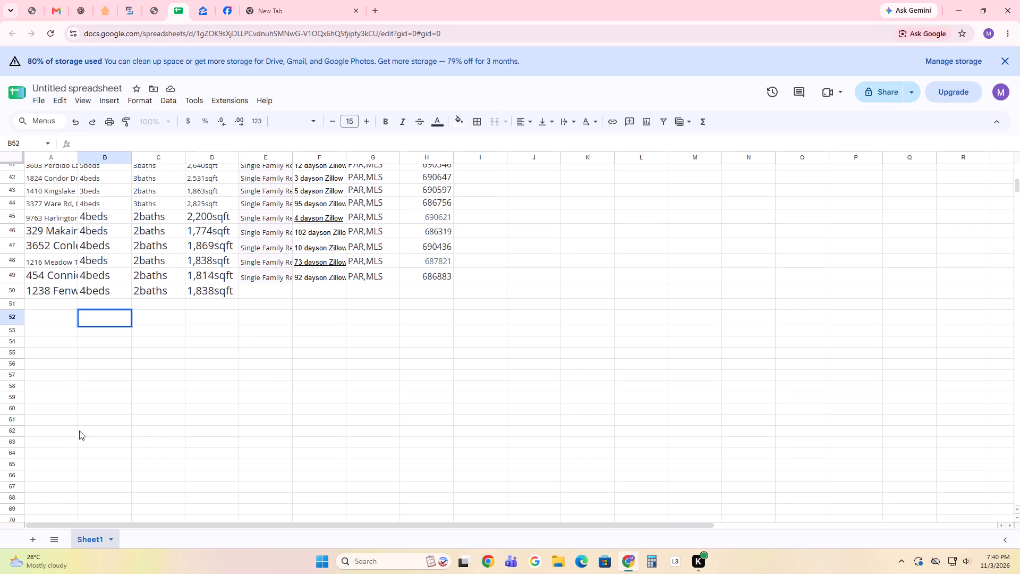
pyautogui.moveTo(328, 289); pyautogui.dragTo(328, 296)
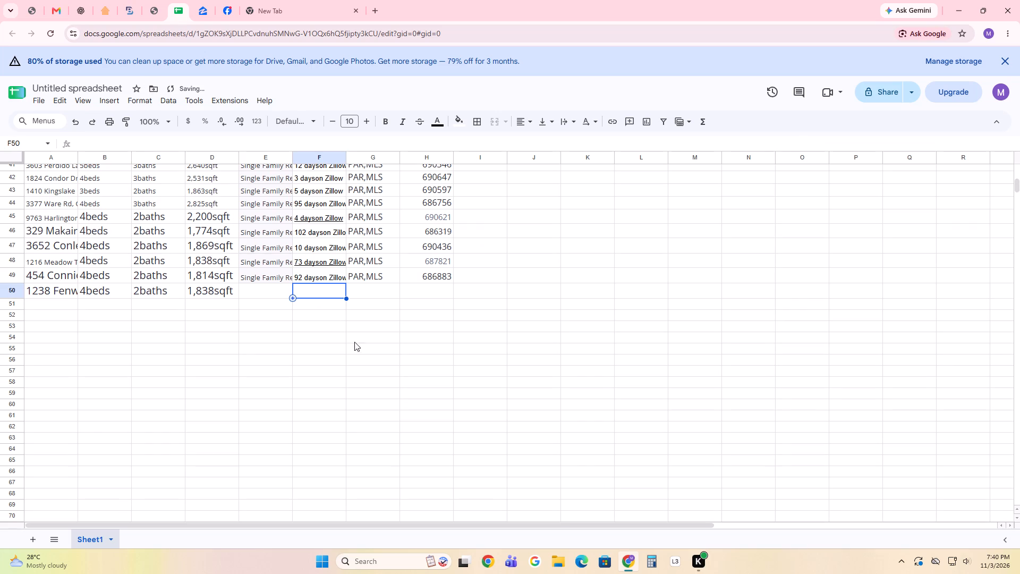
pyautogui.hotkey('ctrl', 'v')
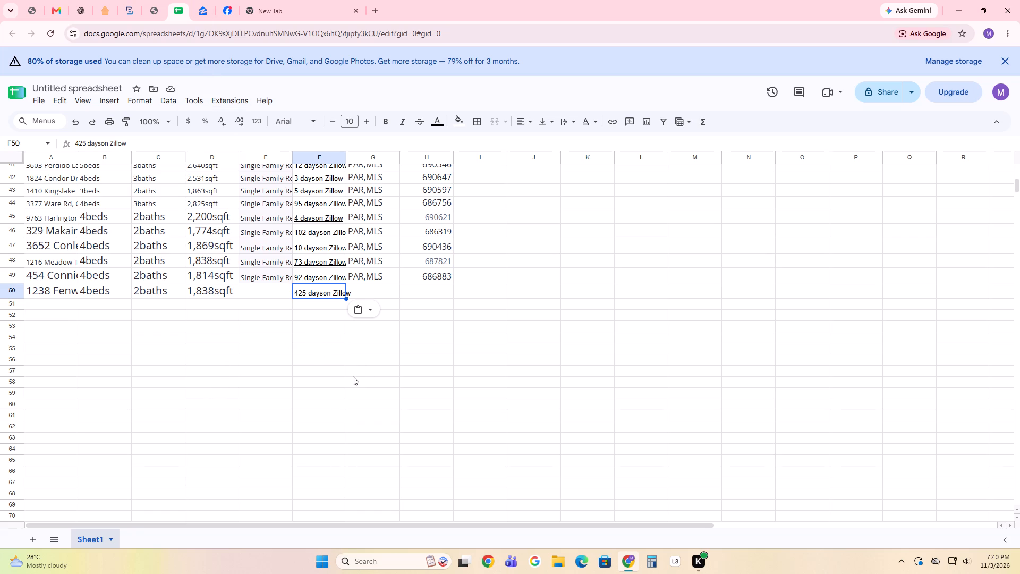
# Copy the MLS number 670317 from the Fenwick Ct listing on Zillow into cell H50 of the spreadsheet.
pyautogui.click(200, 10)
pyautogui.click(496, 343)
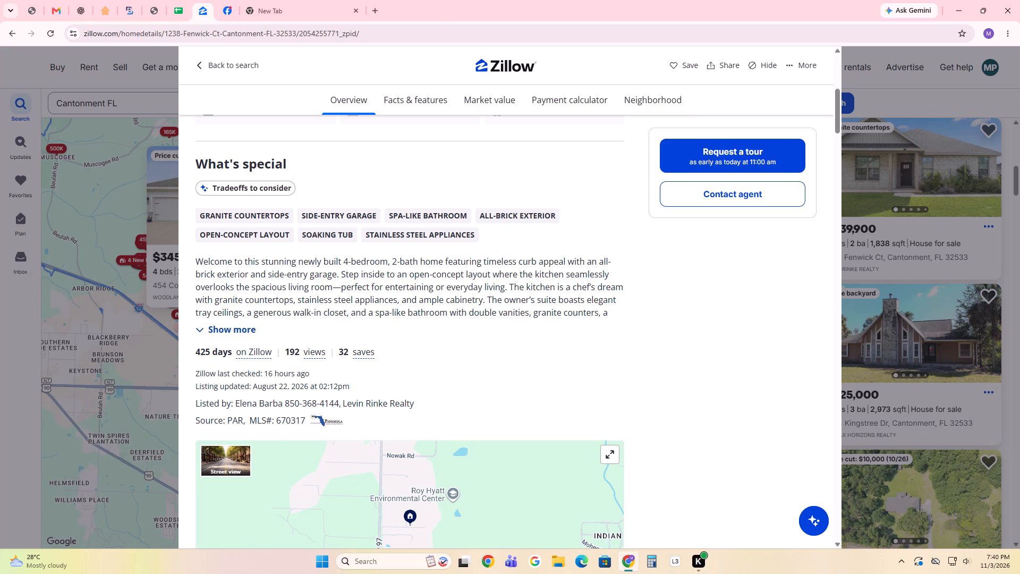
pyautogui.moveTo(275, 418); pyautogui.dragTo(309, 423)
pyautogui.hotkey('ctrl', 'c')
pyautogui.click(178, 7)
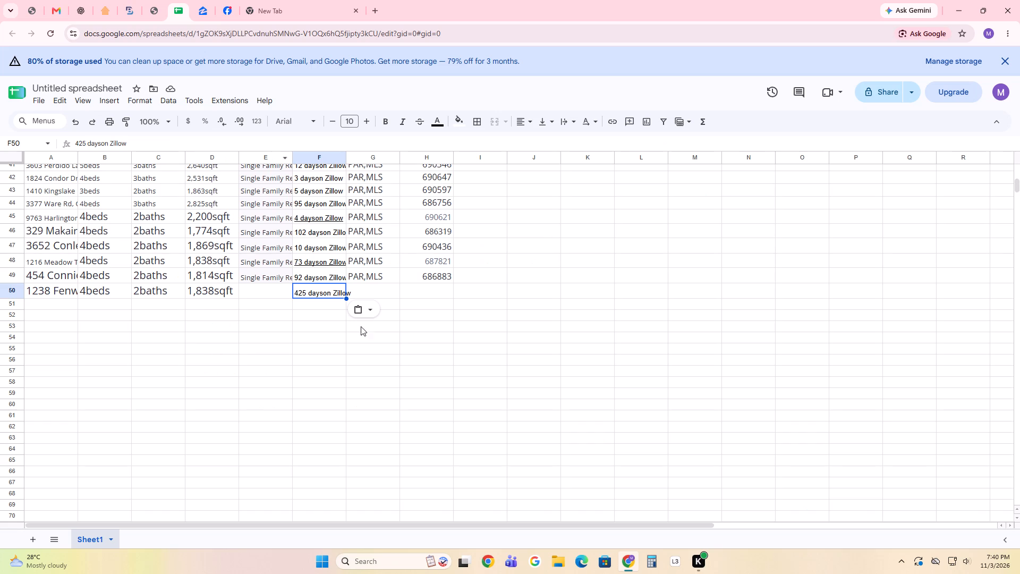
pyautogui.click(412, 292)
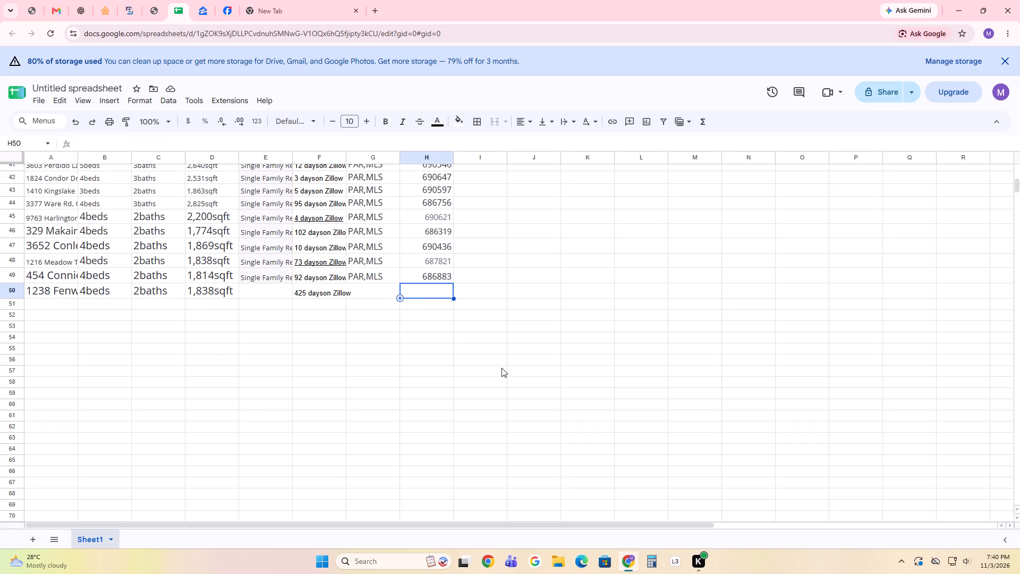
pyautogui.hotkey('ctrl', 'v')
# Copy the PAR,MLS source entry from cell G49 into G50 for the Fenwick Ct row.
pyautogui.click(361, 300)
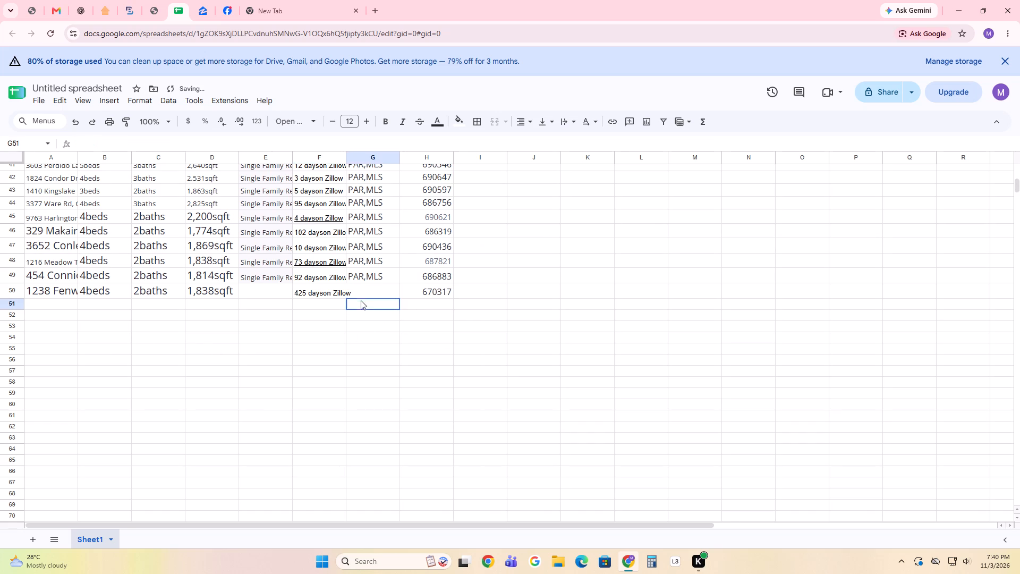
pyautogui.click(371, 278)
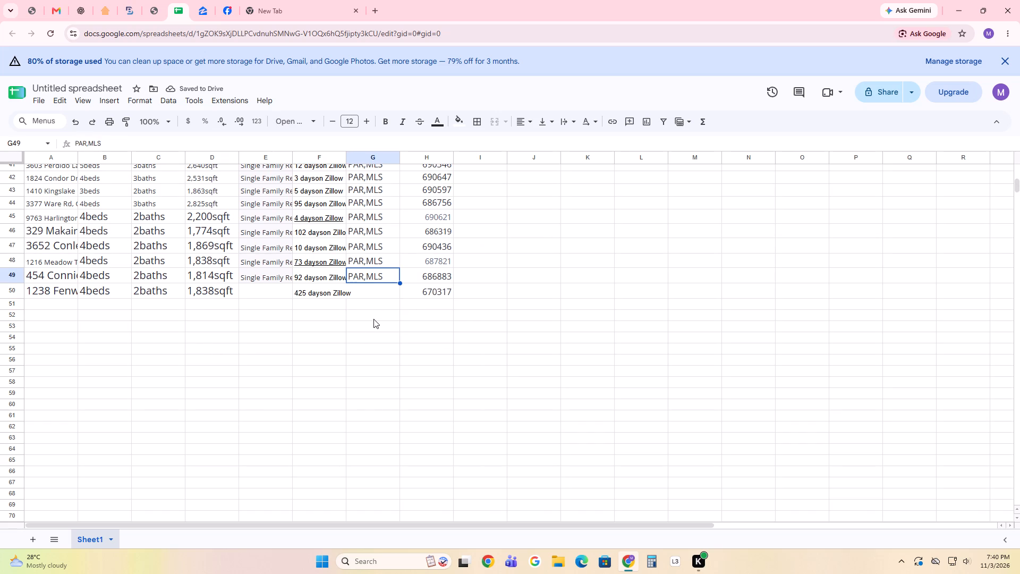
pyautogui.hotkey('ctrl', 'c')
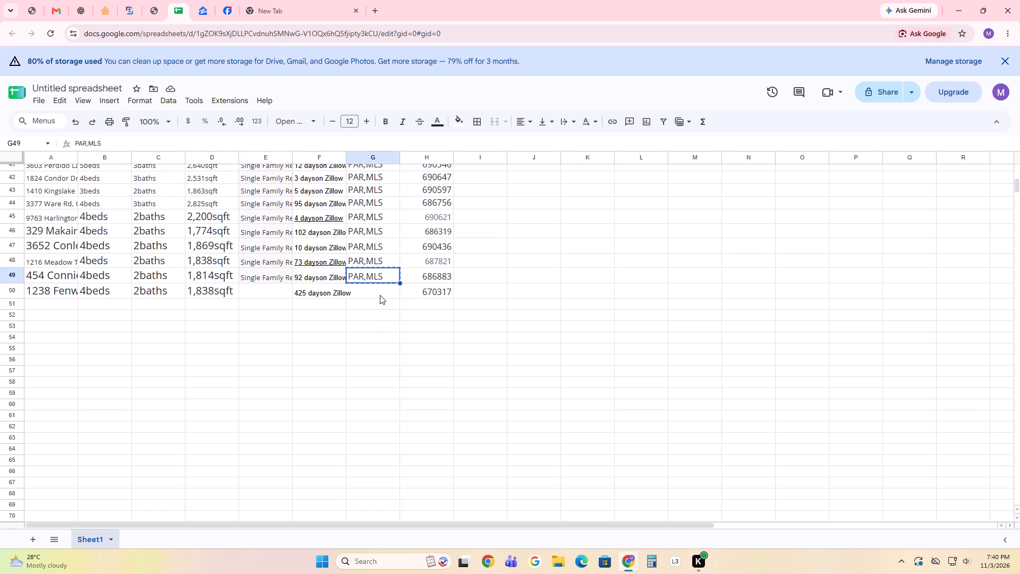
pyautogui.click(380, 295)
pyautogui.hotkey('ctrl', 'v')
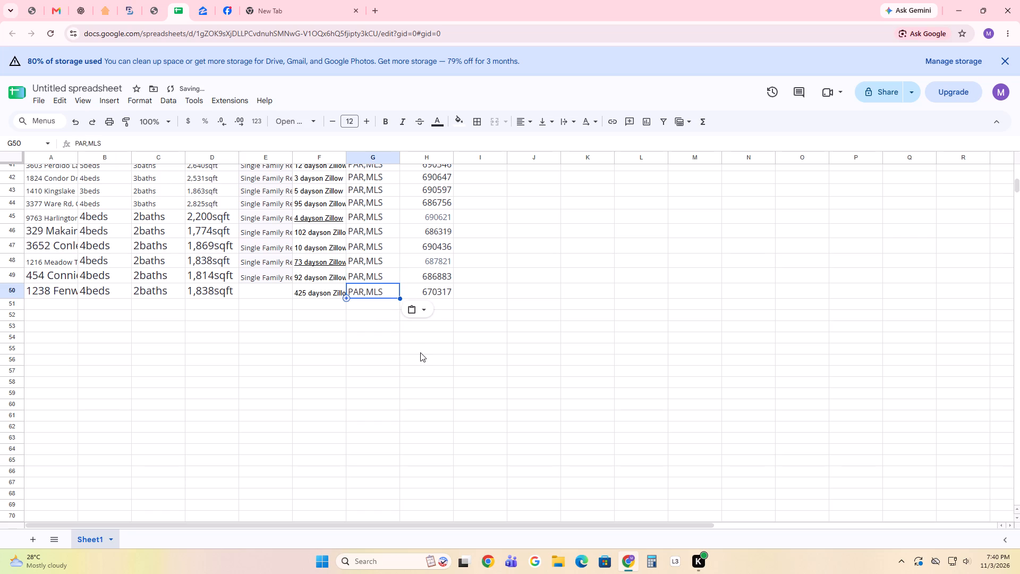
pyautogui.click(228, 335)
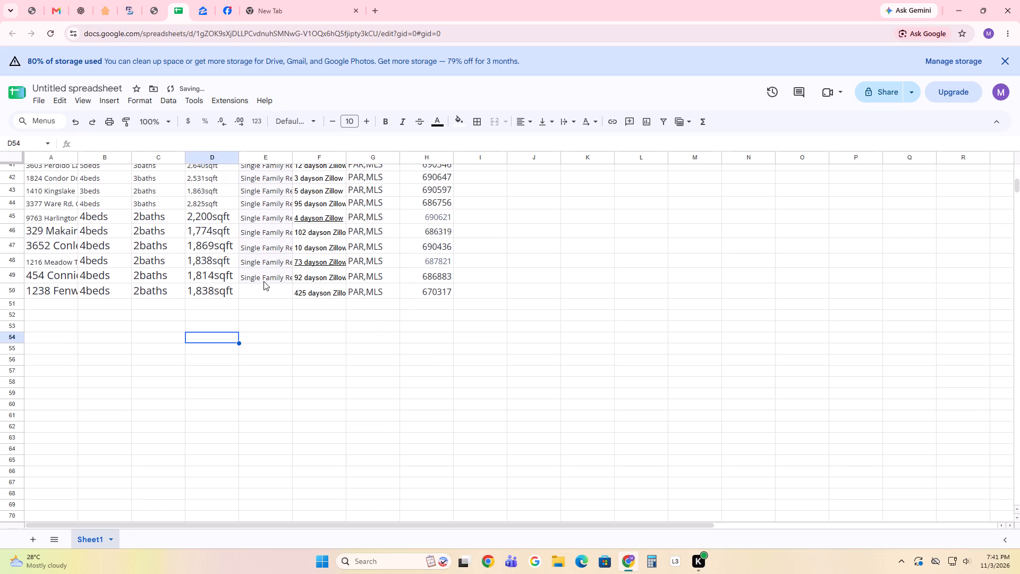
# Copy the Single Family Residence home type from cell E49 into E50 for the Fenwick Ct row.
pyautogui.click(265, 280)
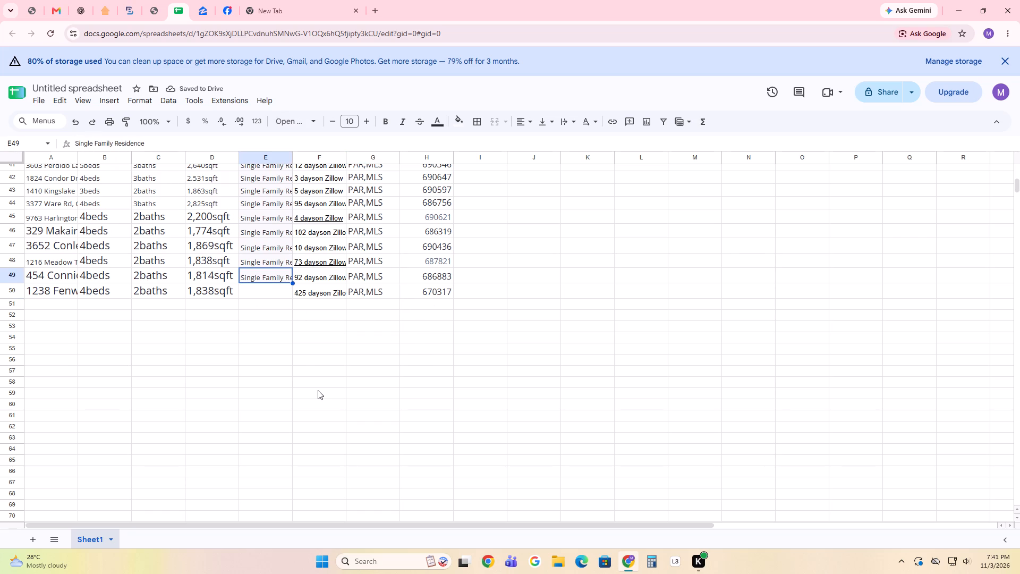
pyautogui.hotkey('ctrl', 'c')
pyautogui.click(259, 292)
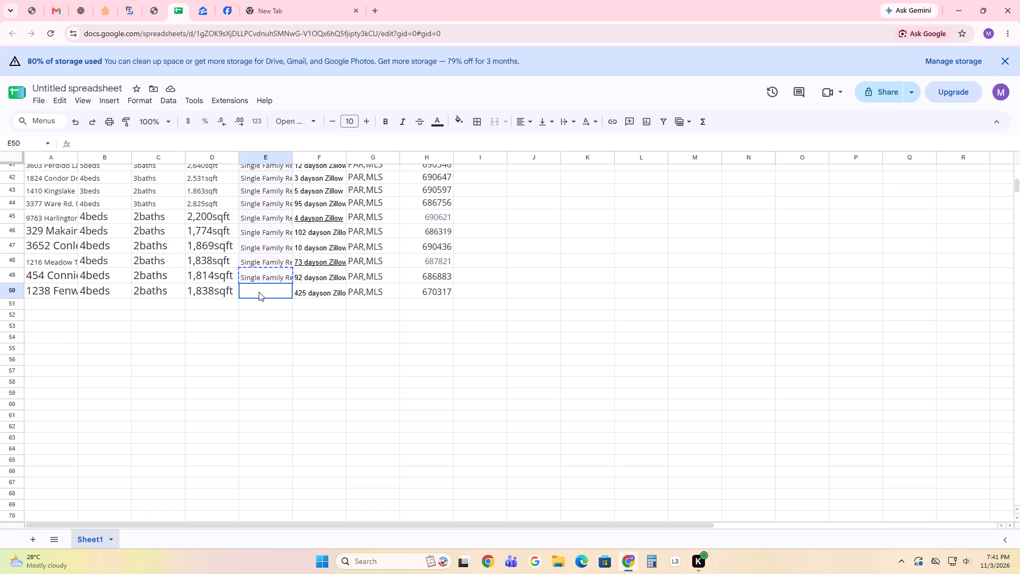
pyautogui.hotkey('ctrl', 'v')
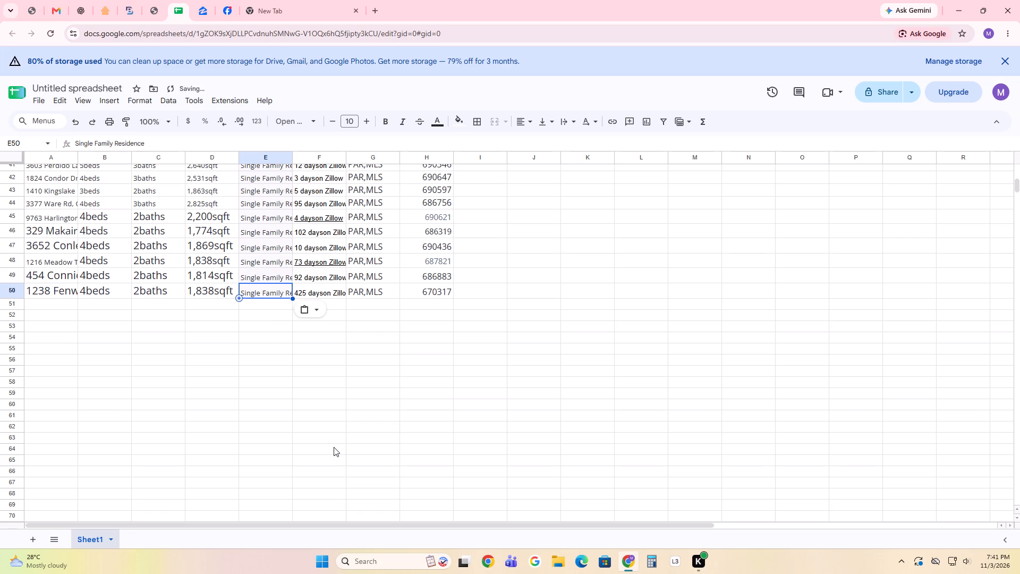
pyautogui.click(205, 365)
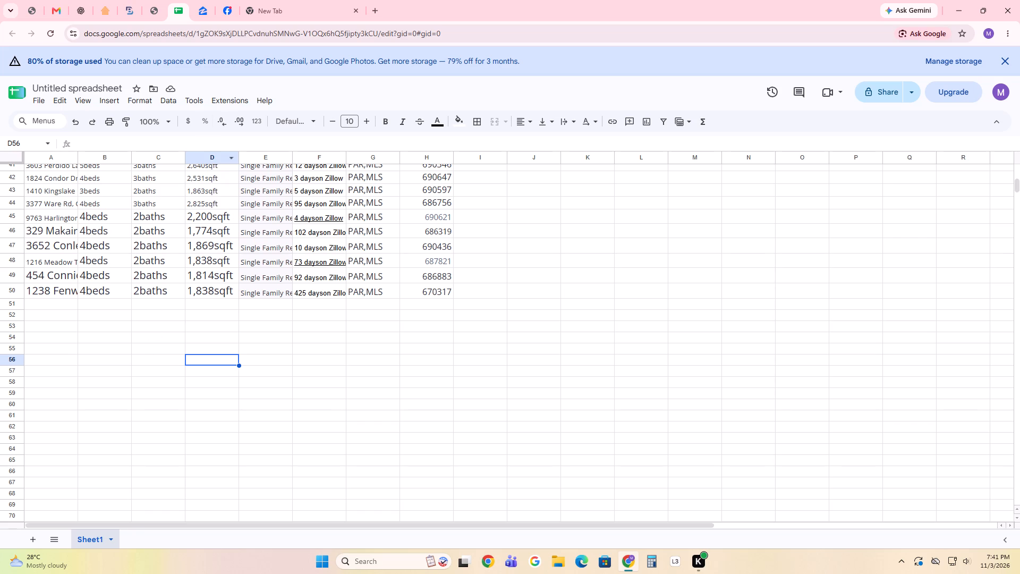
# Open the Twin Pines Cir listing from the Zillow results and copy its full property address into cell A51 of the spreadsheet.
pyautogui.click(206, 10)
pyautogui.click(406, 337)
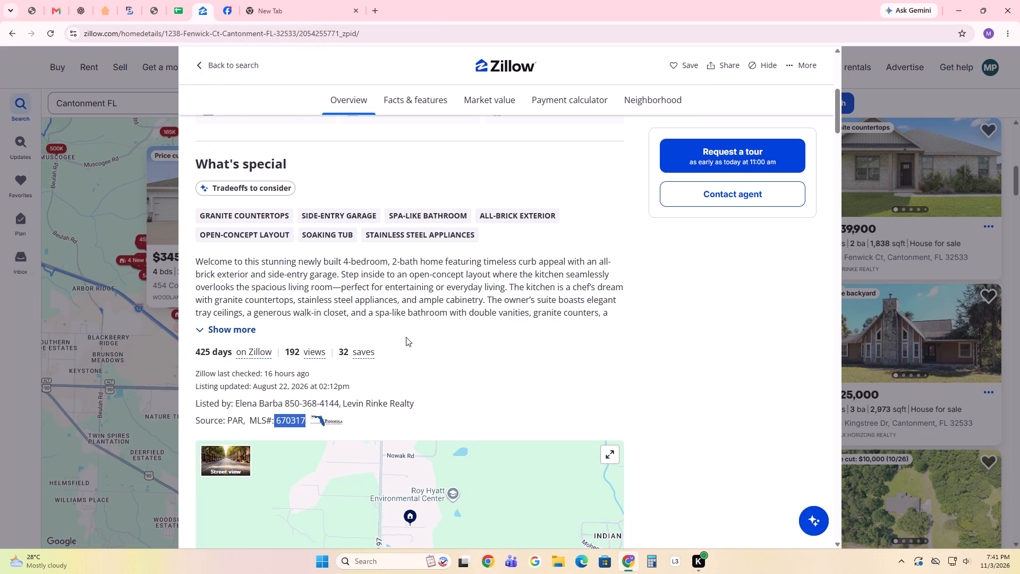
pyautogui.click(199, 66)
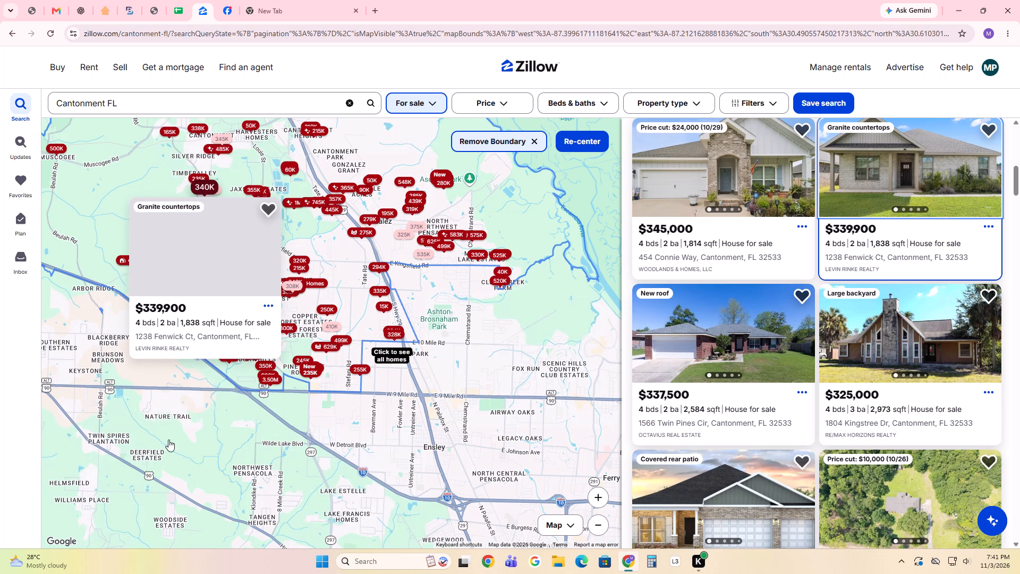
pyautogui.click(713, 324)
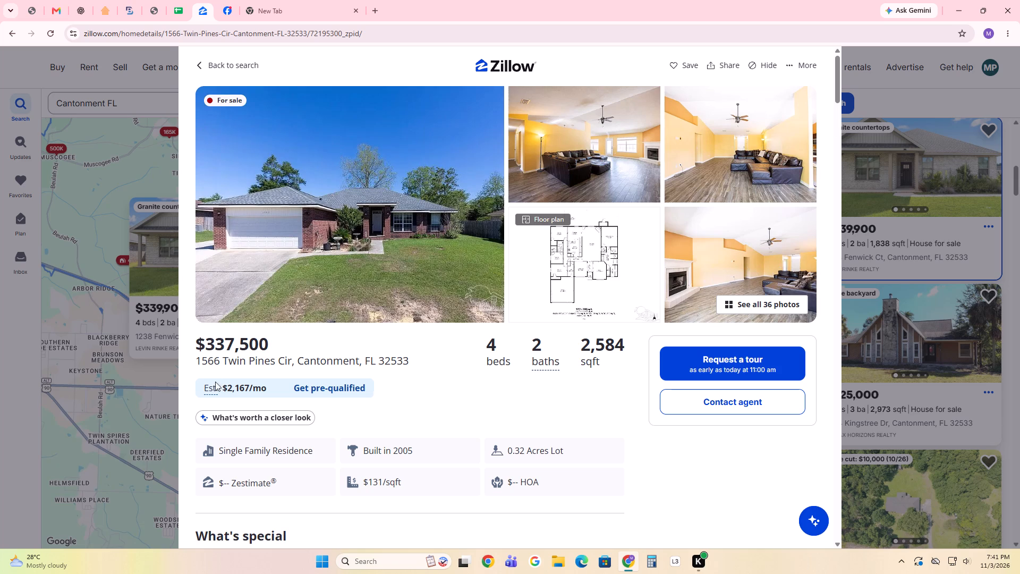
pyautogui.moveTo(193, 358); pyautogui.dragTo(273, 361)
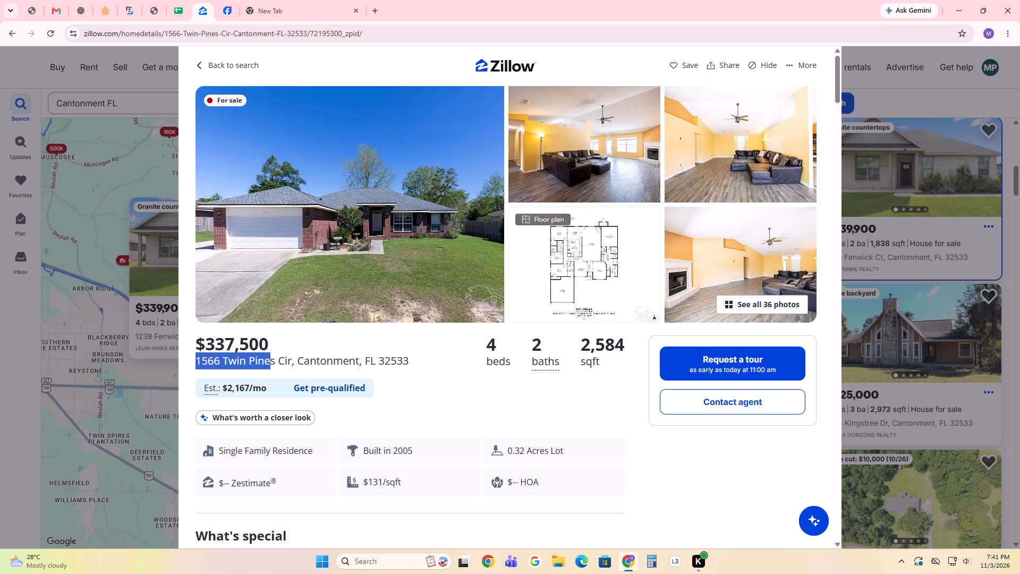
pyautogui.moveTo(273, 361); pyautogui.dragTo(406, 356)
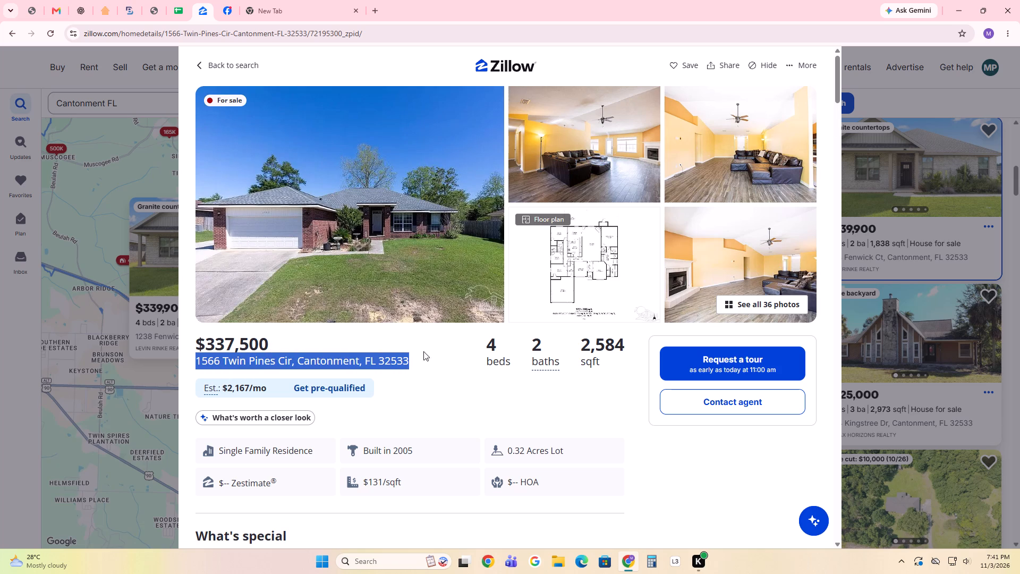
pyautogui.hotkey('ctrl', 'c')
pyautogui.click(178, 10)
pyautogui.click(52, 306)
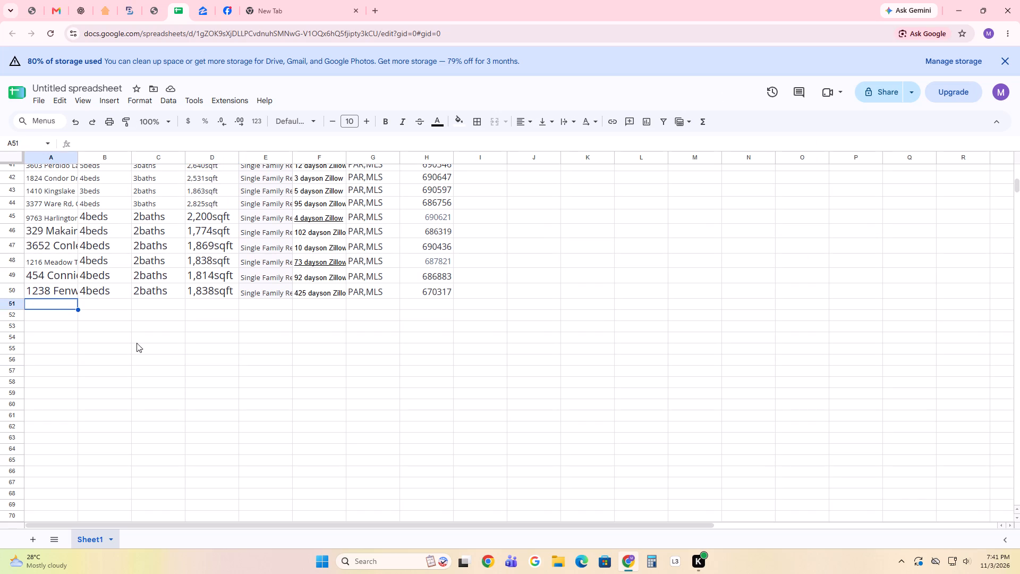
pyautogui.hotkey('ctrl', 'v')
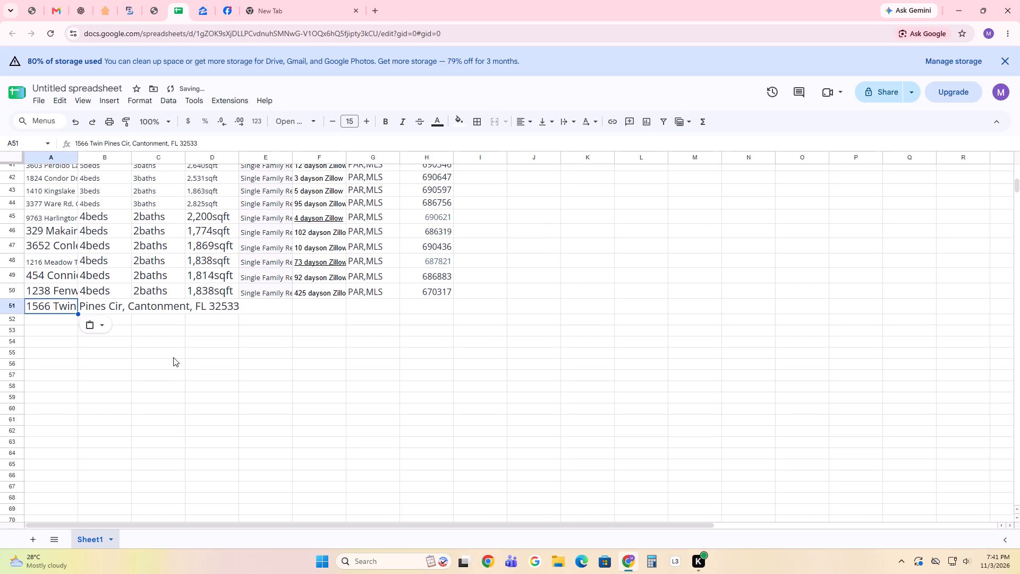
pyautogui.click(173, 357)
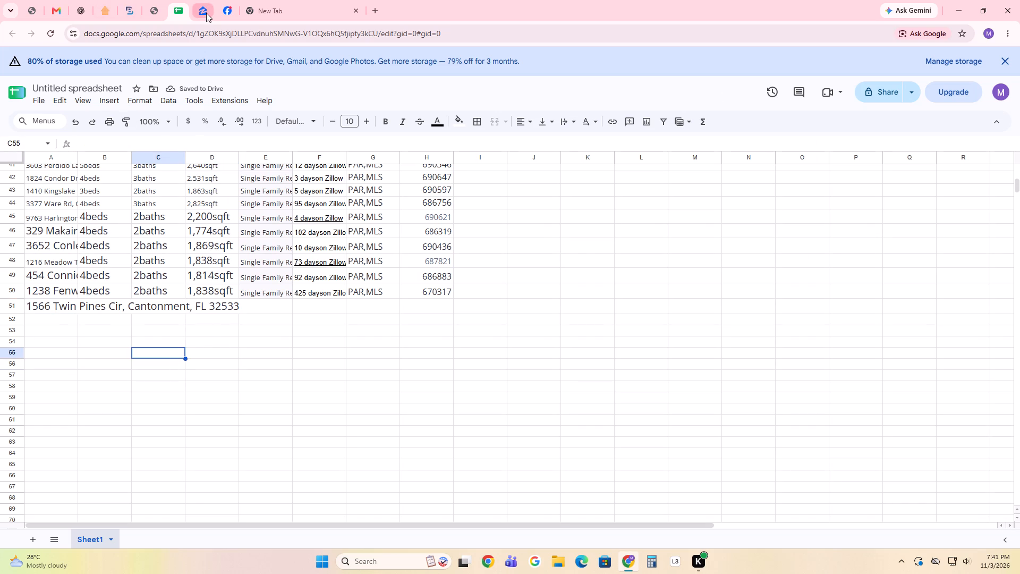
# Copy the beds, baths and square footage from the Twin Pines Cir listing on Zillow into the spreadsheet starting at cell B51.
pyautogui.click(207, 13)
pyautogui.click(395, 389)
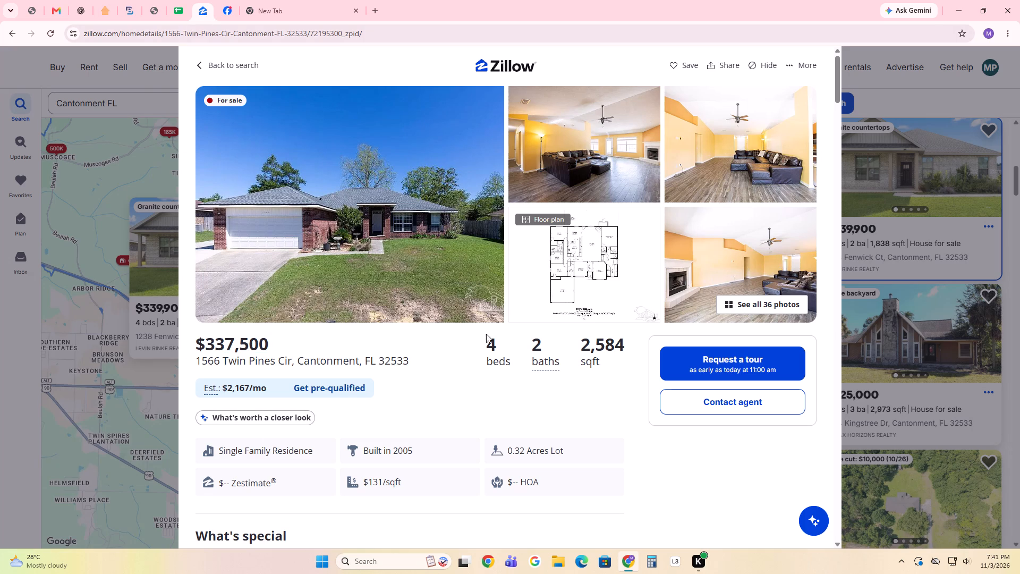
pyautogui.moveTo(486, 334); pyautogui.dragTo(615, 375)
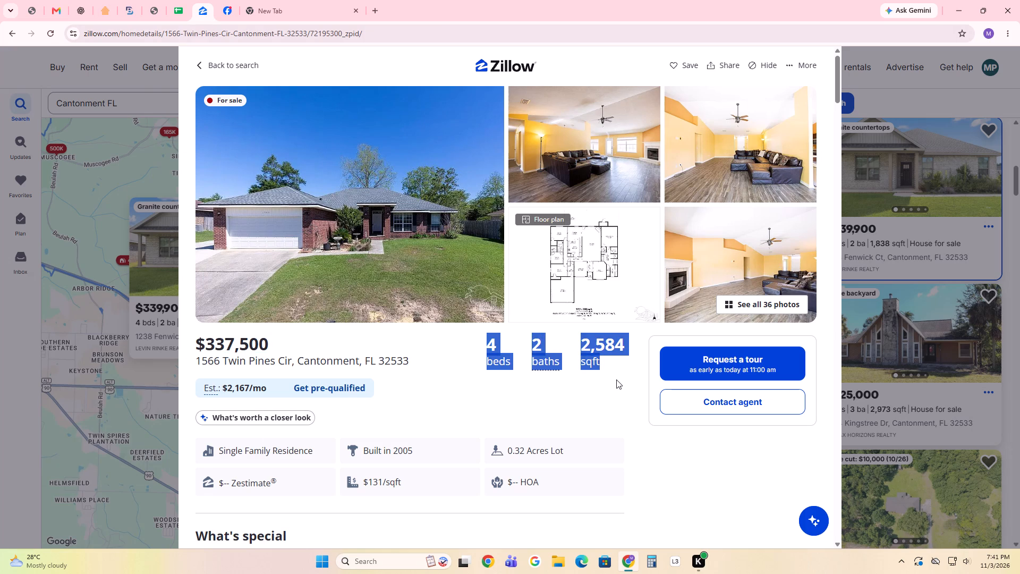
pyautogui.hotkey('ctrl', 'c')
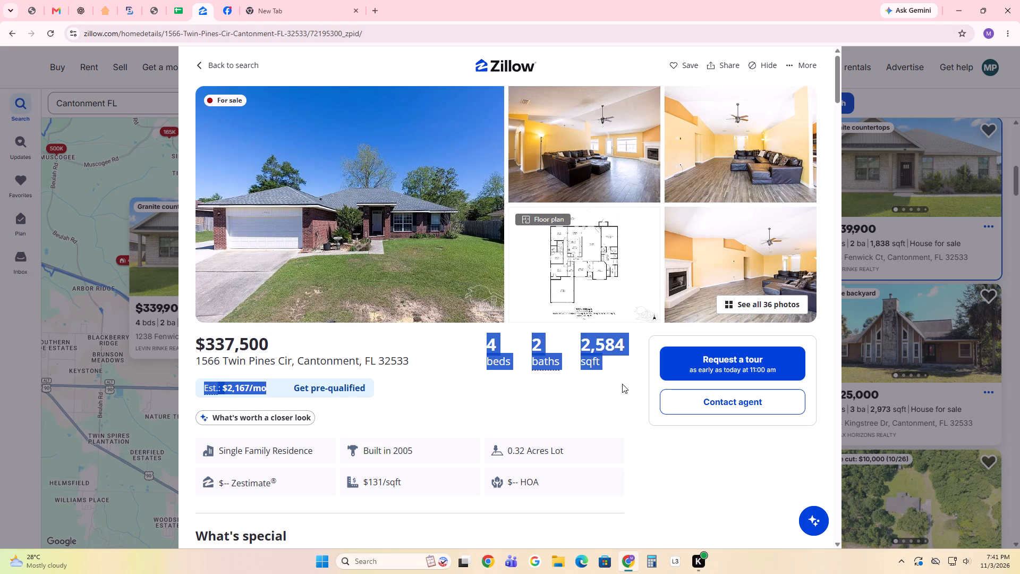
pyautogui.click(176, 7)
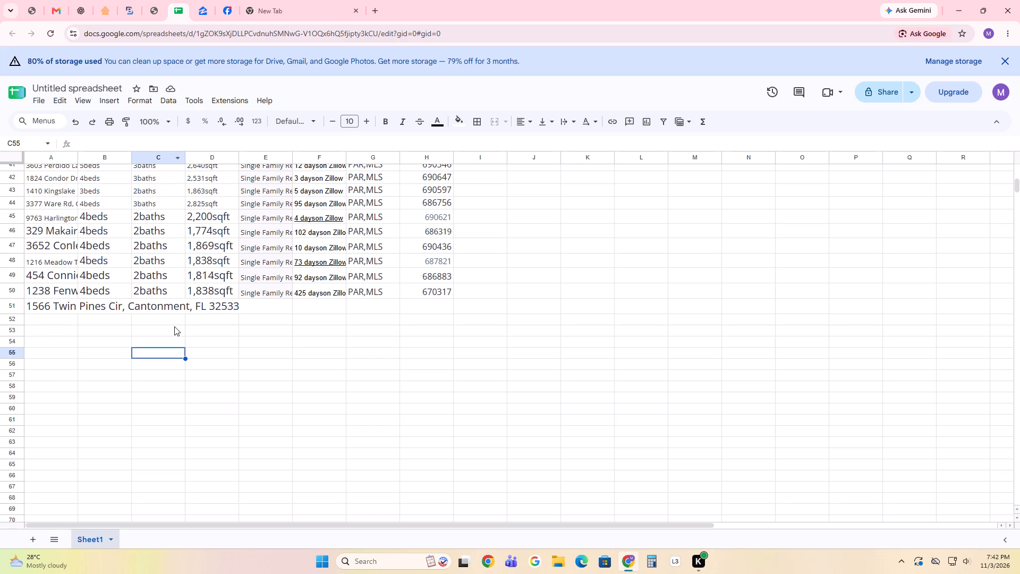
pyautogui.click(105, 308)
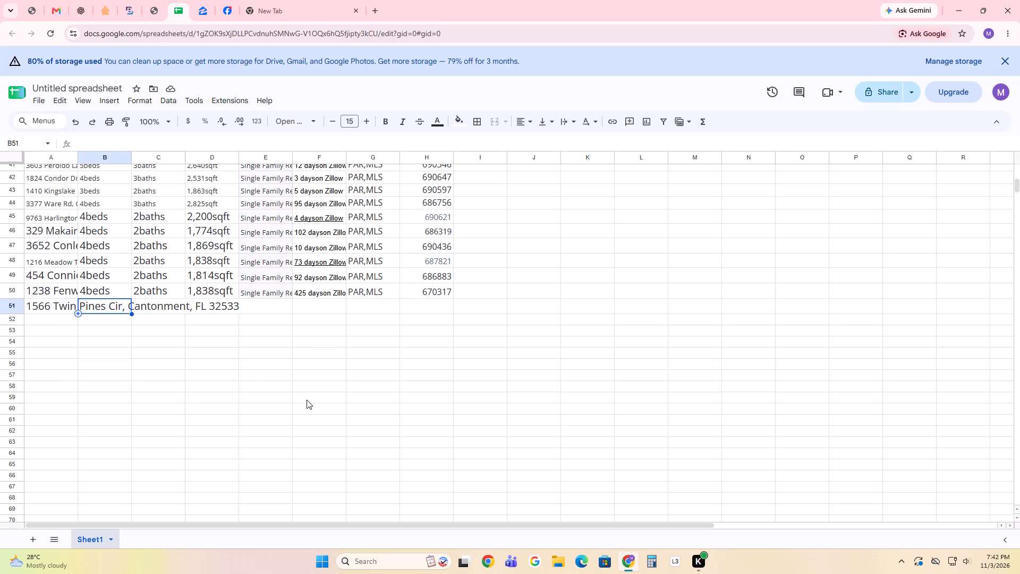
pyautogui.hotkey('ctrl', 'v')
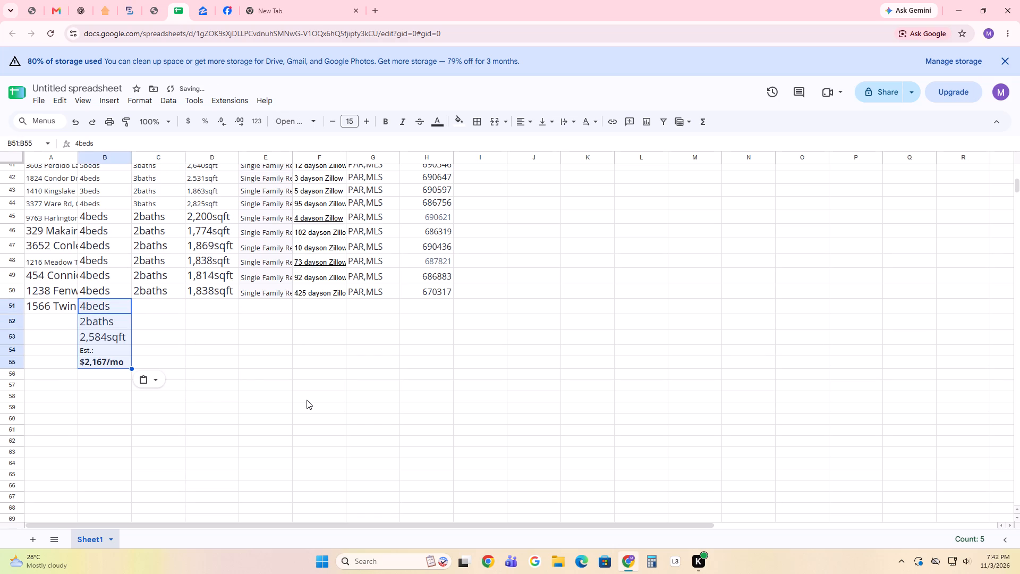
pyautogui.click(307, 391)
# Copy the 2baths entry from cell B52 into C51 for the Twin Pines Cir row.
pyautogui.click(110, 322)
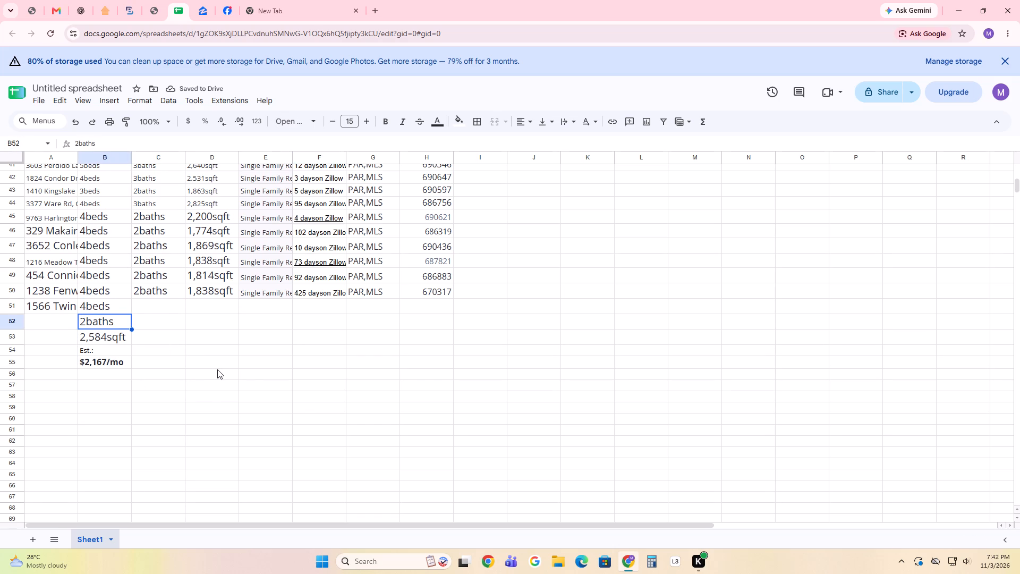
pyautogui.hotkey('ctrl', 'c')
pyautogui.click(152, 305)
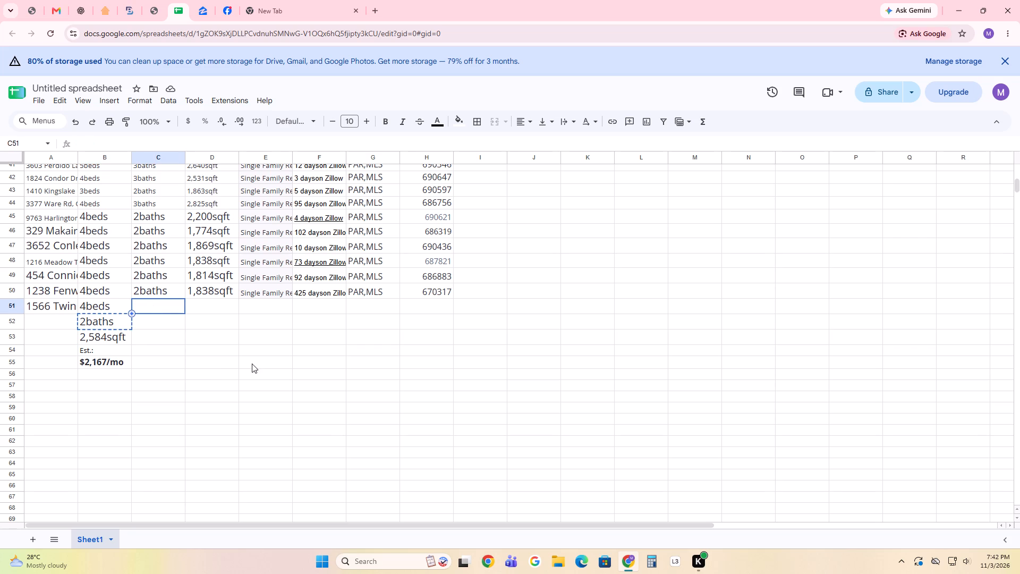
pyautogui.hotkey('ctrl', 'v')
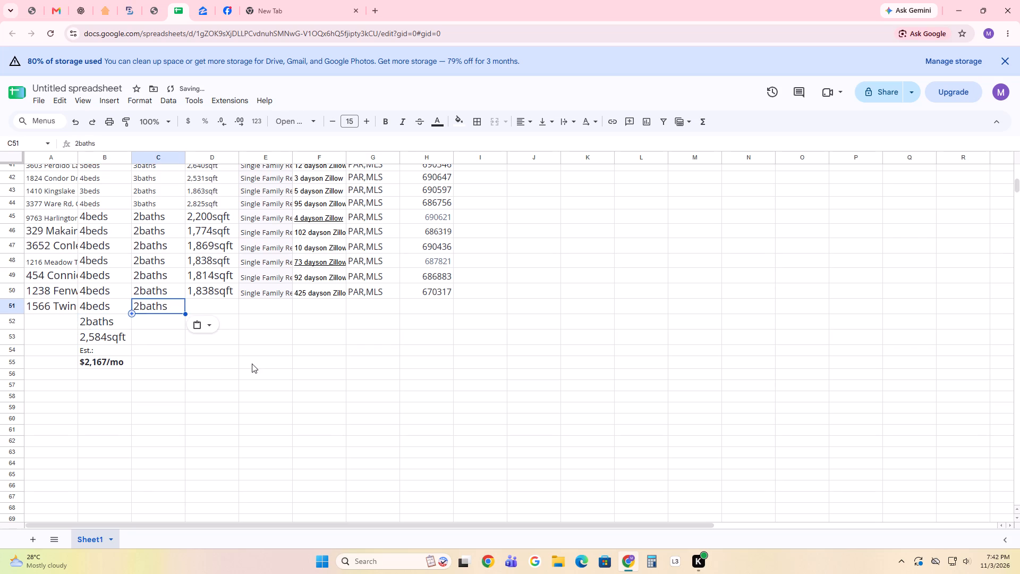
pyautogui.click(252, 364)
# Copy the 2,584sqft entry from cell B53 into D51 for the Twin Pines Cir row.
pyautogui.click(120, 337)
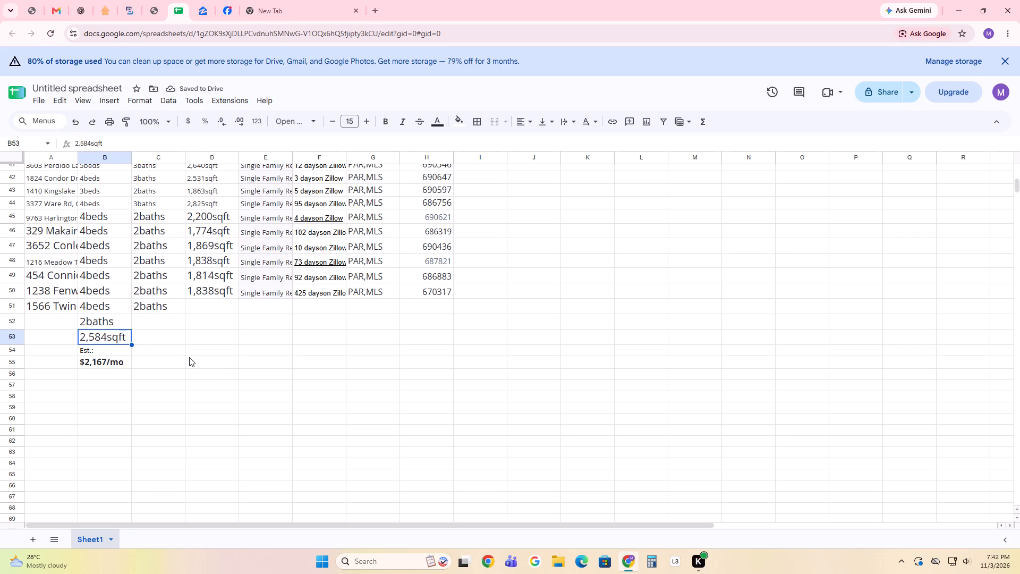
pyautogui.hotkey('ctrl', 'c')
pyautogui.click(212, 299)
pyautogui.click(216, 301)
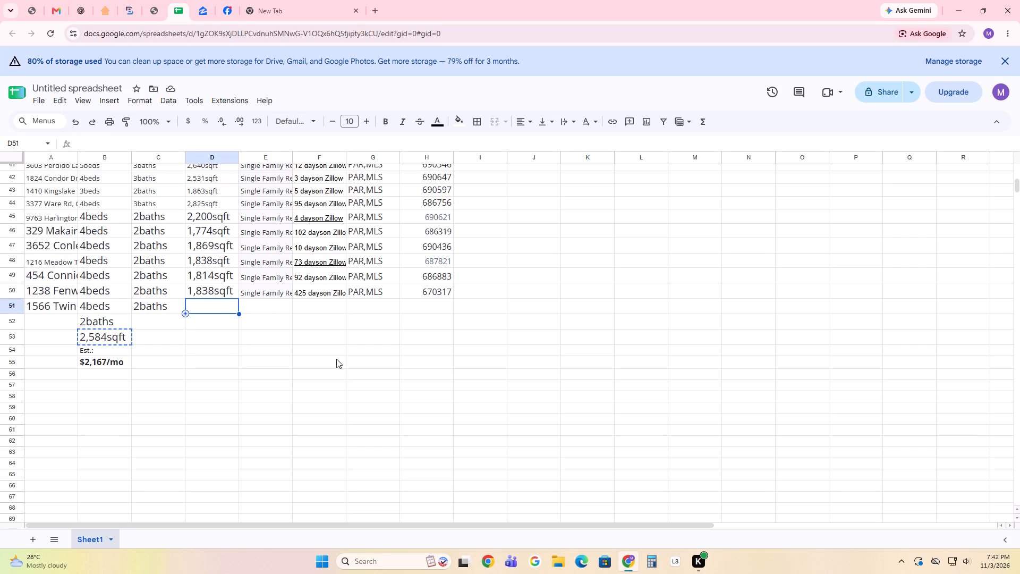
pyautogui.hotkey('ctrl', 'v')
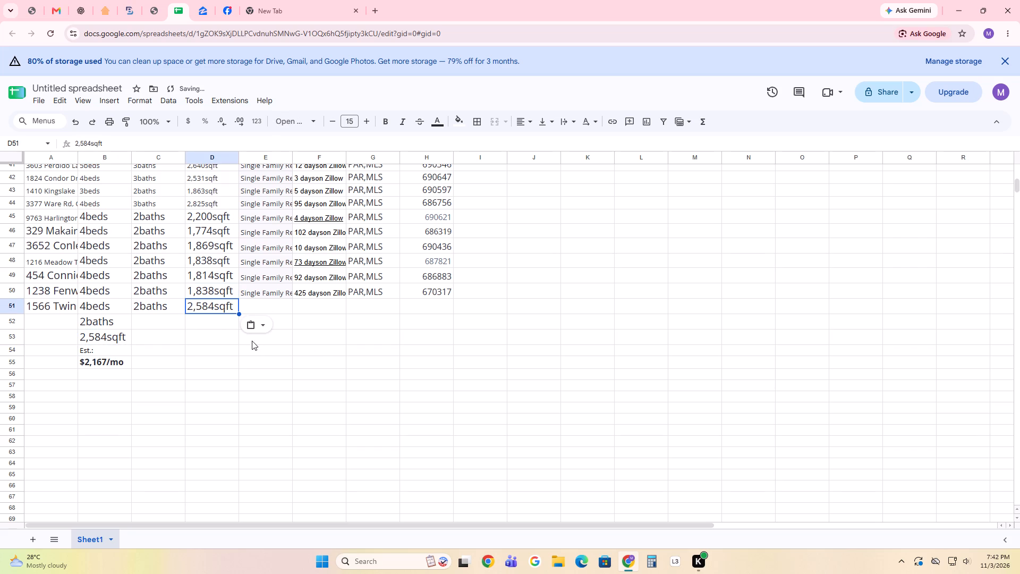
pyautogui.click(210, 357)
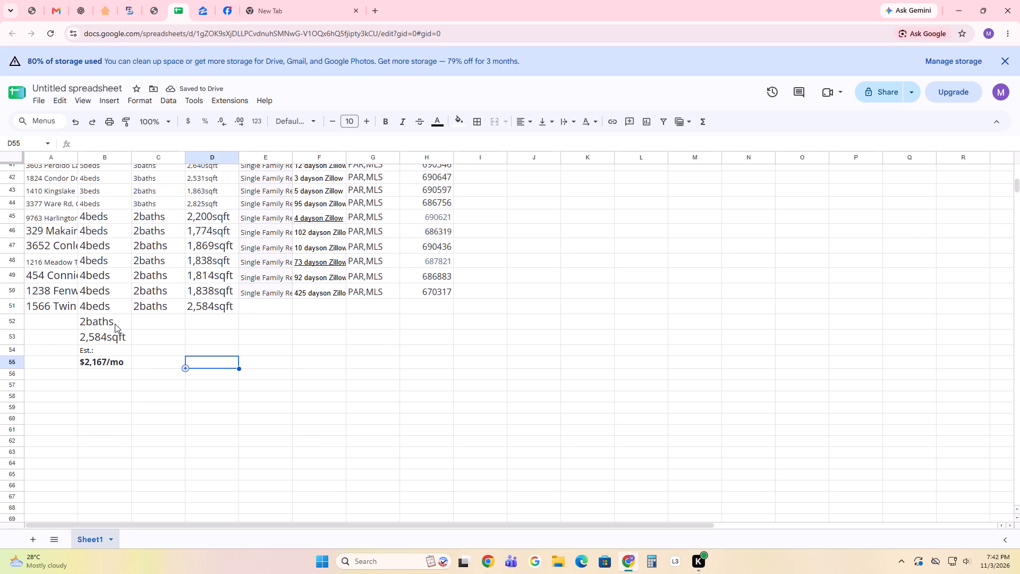
# Clear the leftover baths, square footage and estimated payment entries from cells B52 through B55.
pyautogui.click(115, 324)
pyautogui.press('BackSpace')
pyautogui.press('BackSpace')
pyautogui.press('BackSpace')
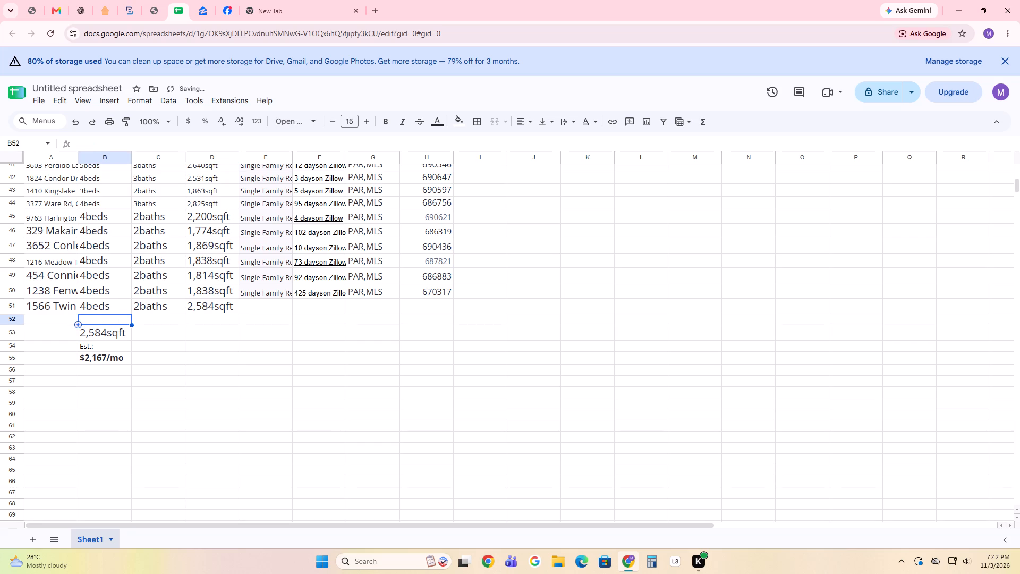
pyautogui.click(124, 331)
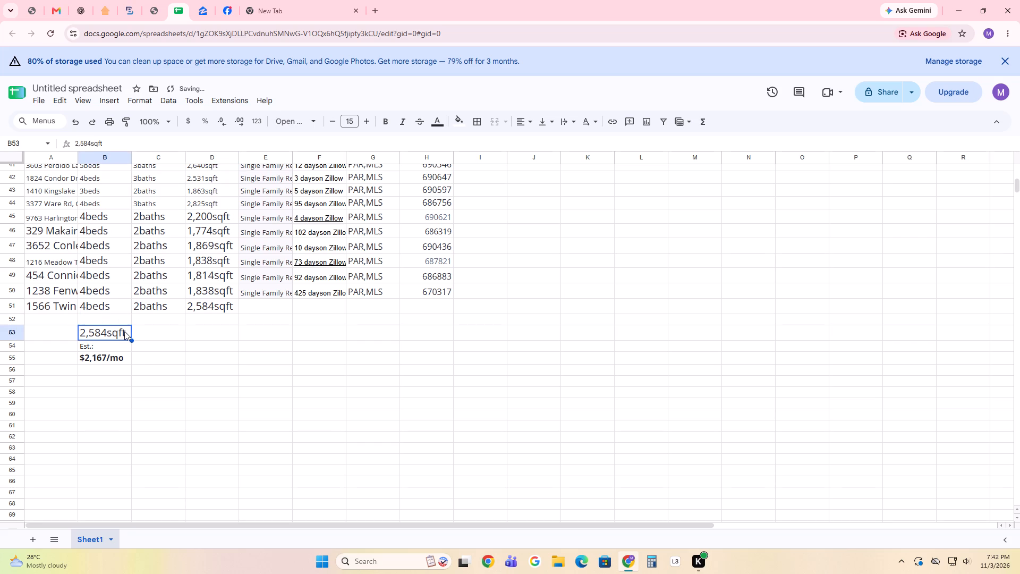
pyautogui.press('BackSpace')
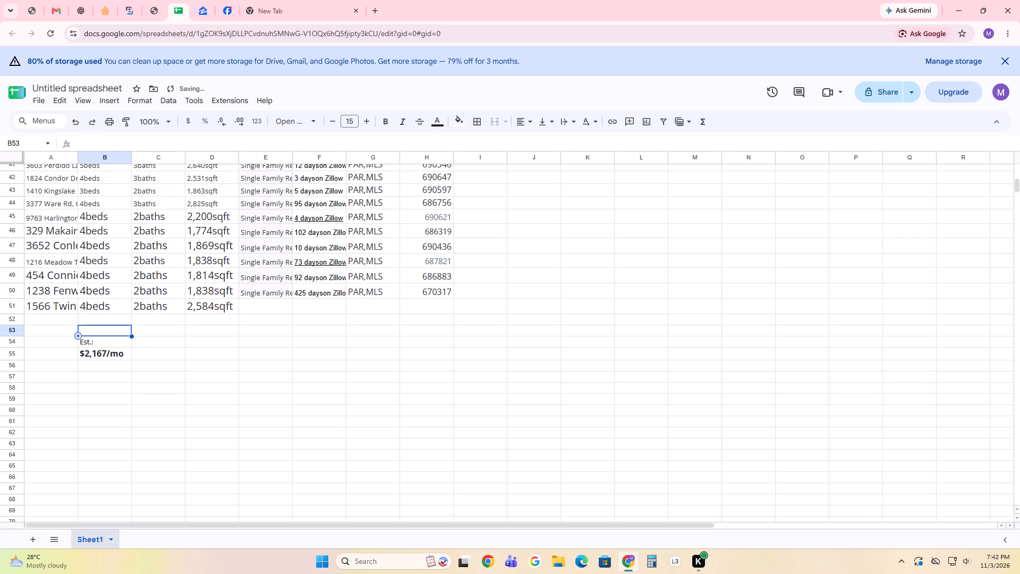
pyautogui.click(113, 341)
pyautogui.press('BackSpace')
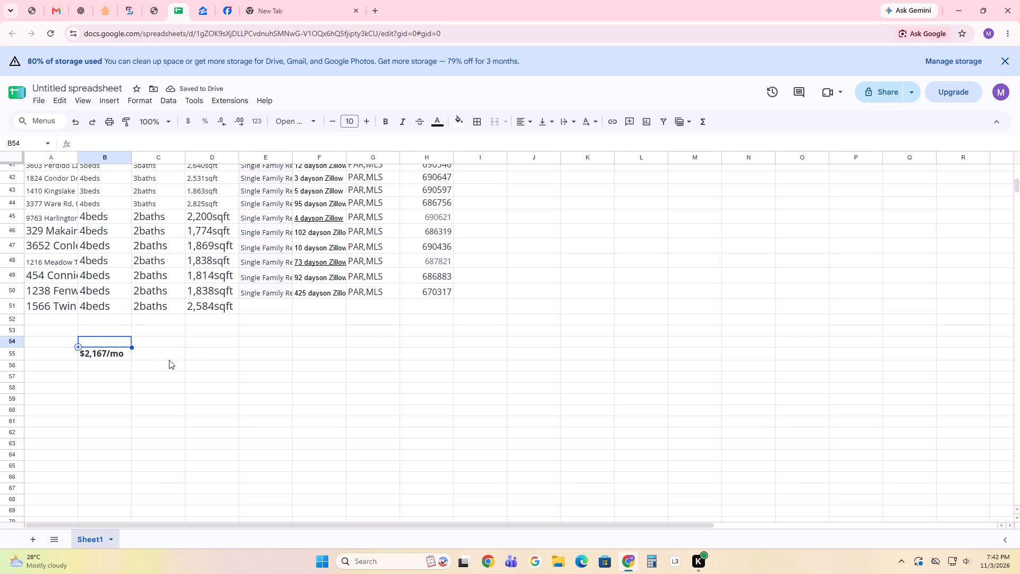
pyautogui.click(124, 356)
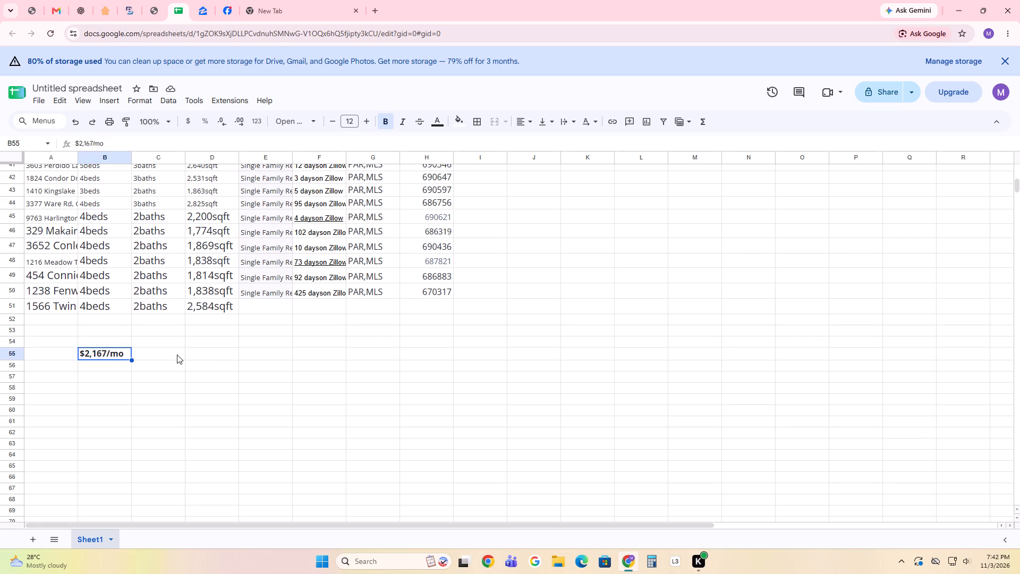
pyautogui.press('BackSpace')
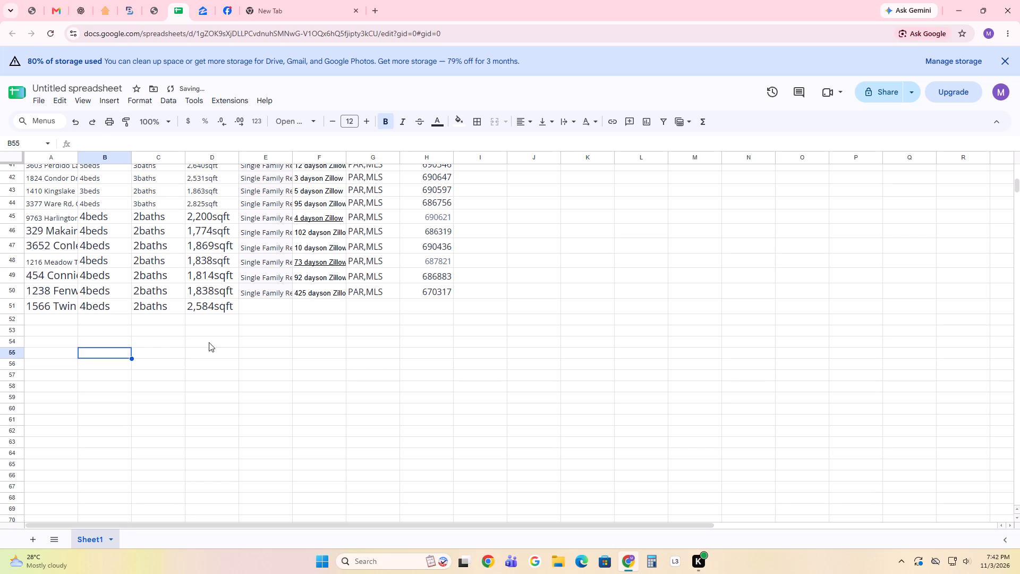
pyautogui.click(215, 339)
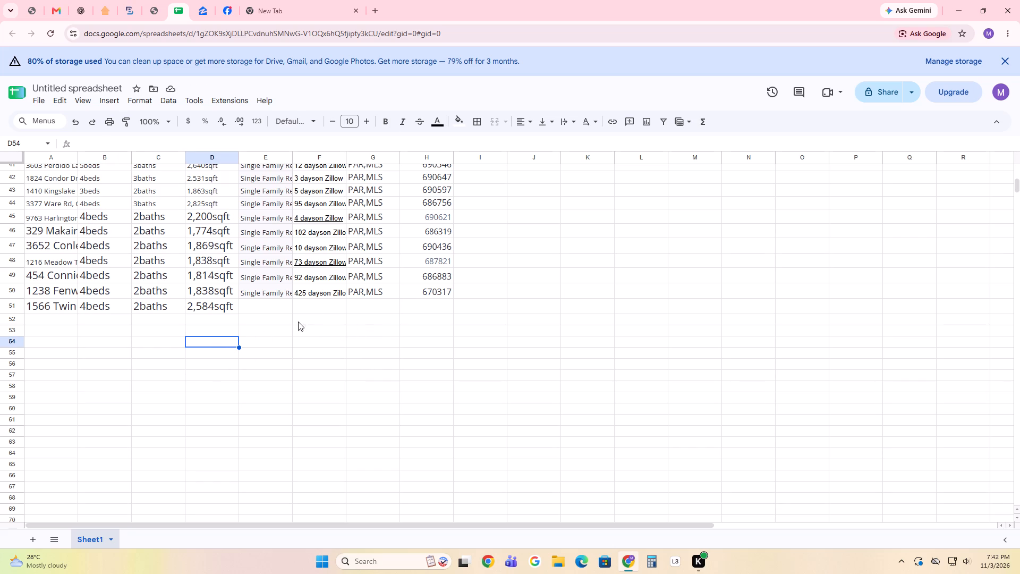
# Copy the 207 days on Zillow text from the Twin Pines Cir listing on Zillow into cell F51 of the spreadsheet.
pyautogui.click(205, 9)
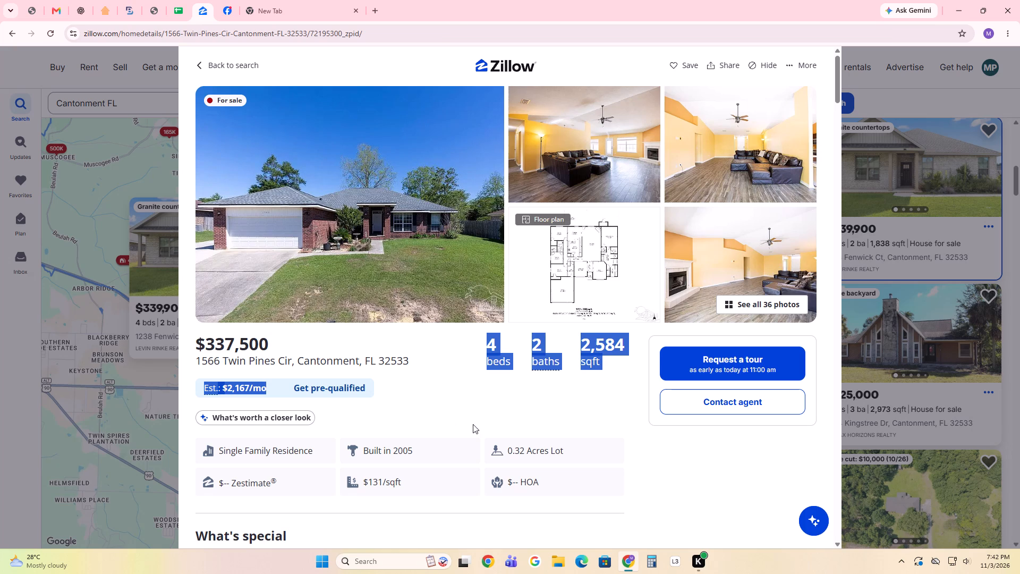
pyautogui.click(427, 387)
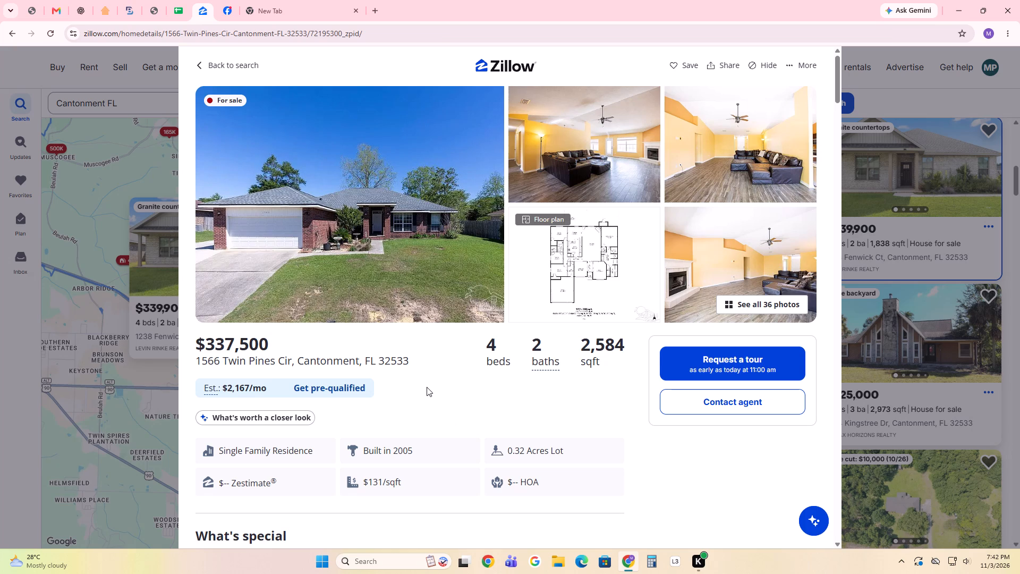
pyautogui.scroll(-4, 427, 387)
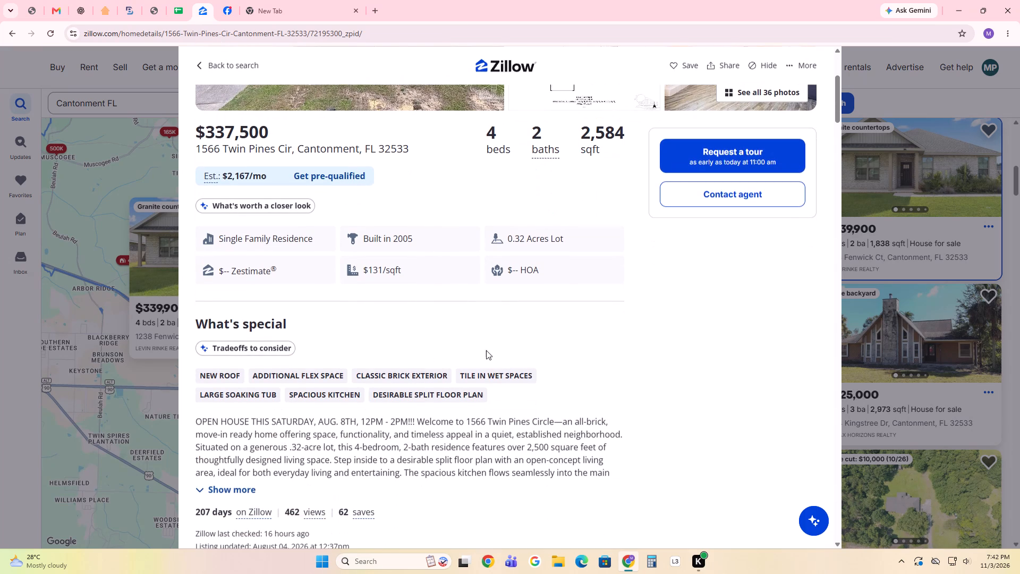
pyautogui.scroll(-3, 493, 345)
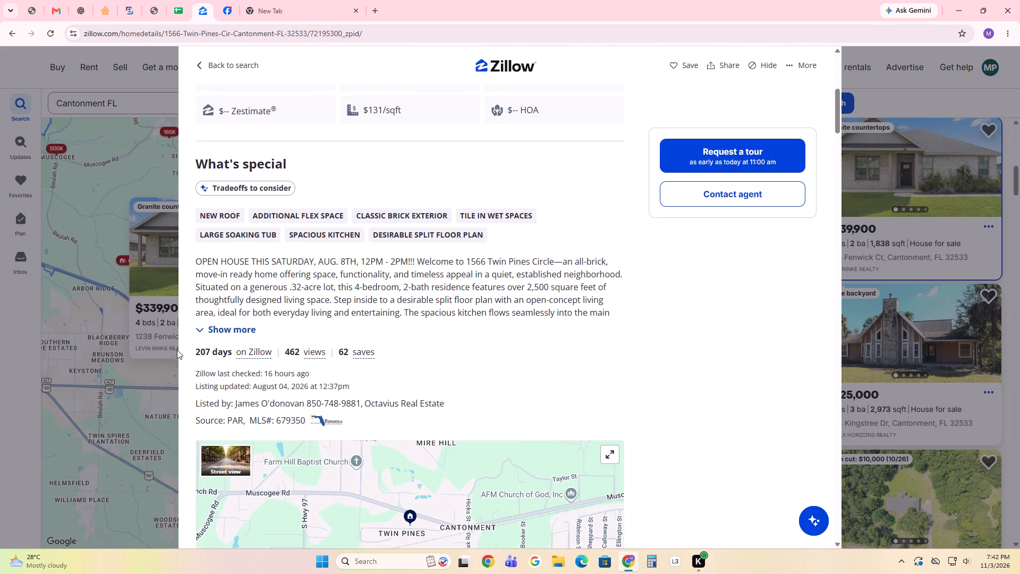
pyautogui.moveTo(194, 348); pyautogui.dragTo(260, 345)
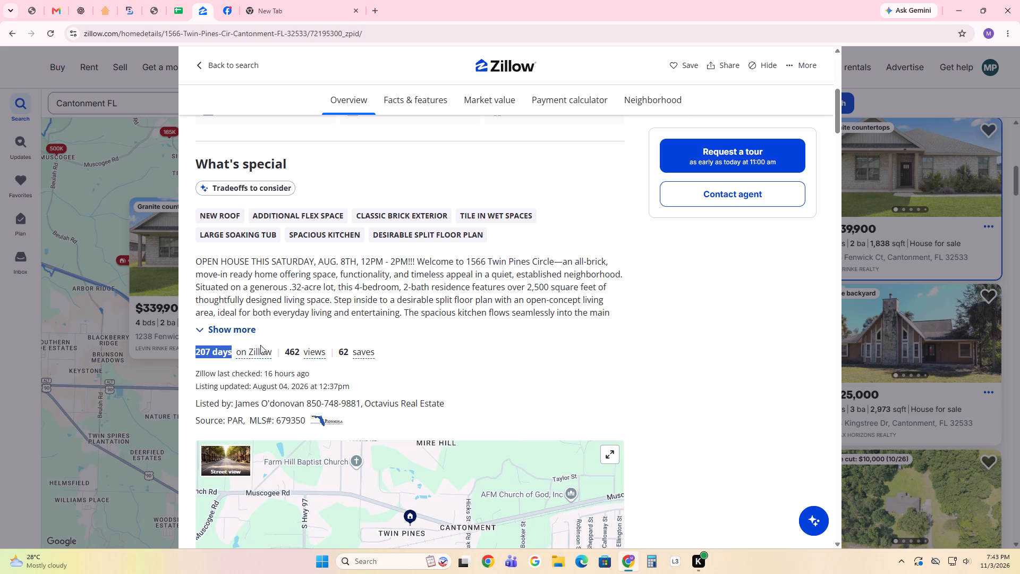
pyautogui.moveTo(260, 345); pyautogui.dragTo(271, 344)
pyautogui.click(428, 340)
pyautogui.moveTo(195, 349); pyautogui.dragTo(264, 349)
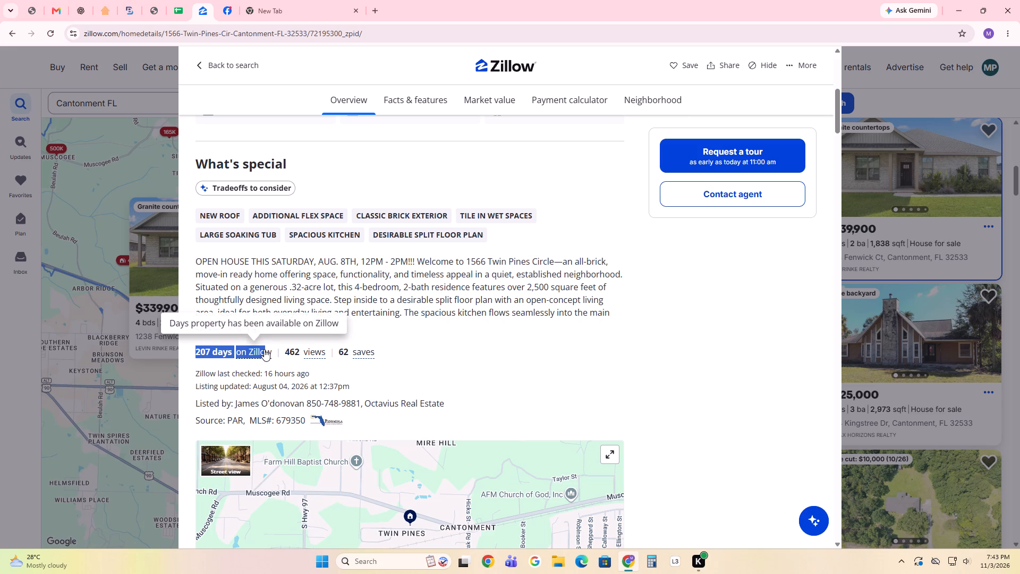
pyautogui.moveTo(264, 349); pyautogui.dragTo(273, 349)
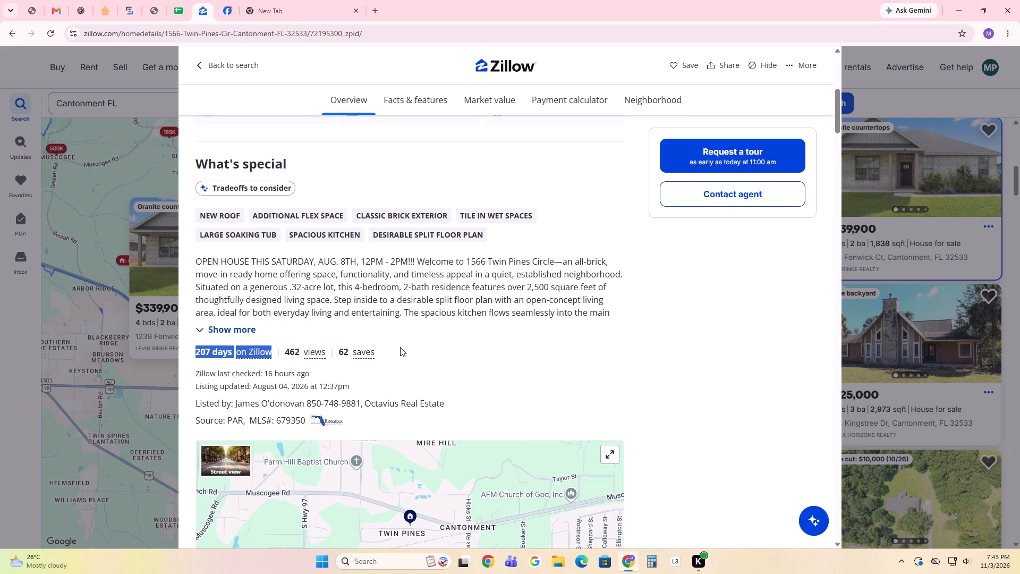
pyautogui.hotkey('ctrl', 'c')
pyautogui.click(178, 9)
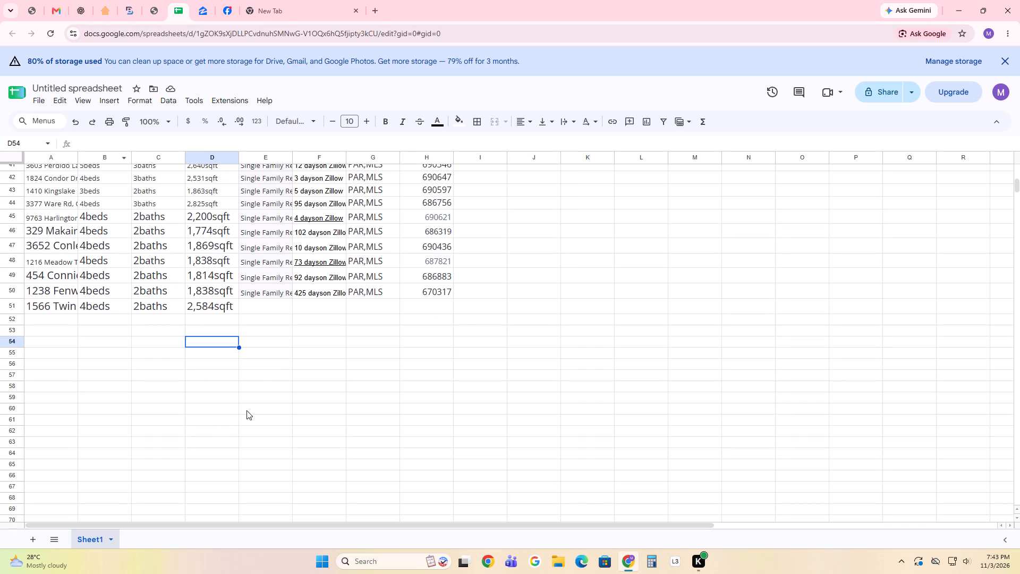
pyautogui.click(304, 306)
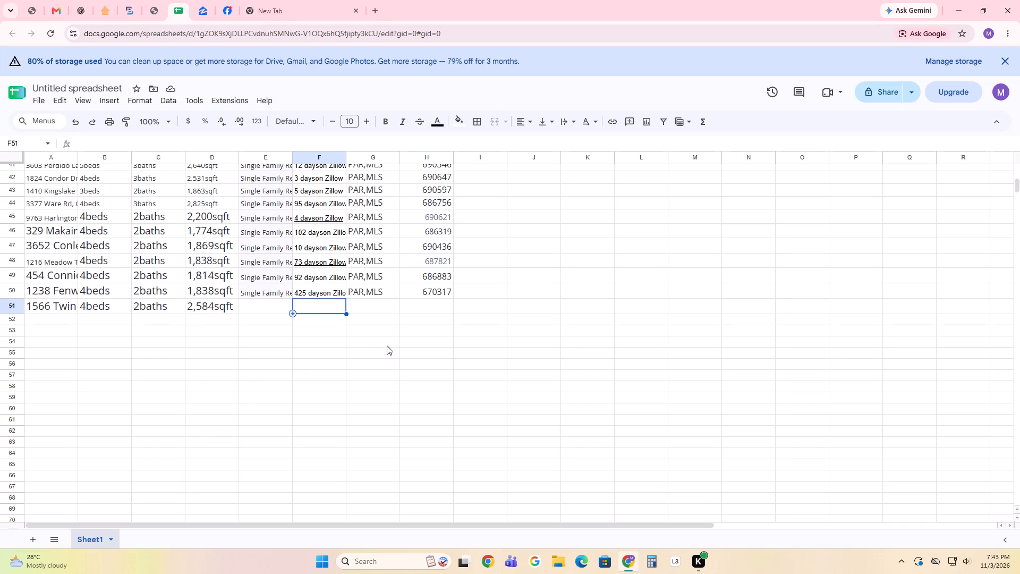
pyautogui.hotkey('ctrl', 'v')
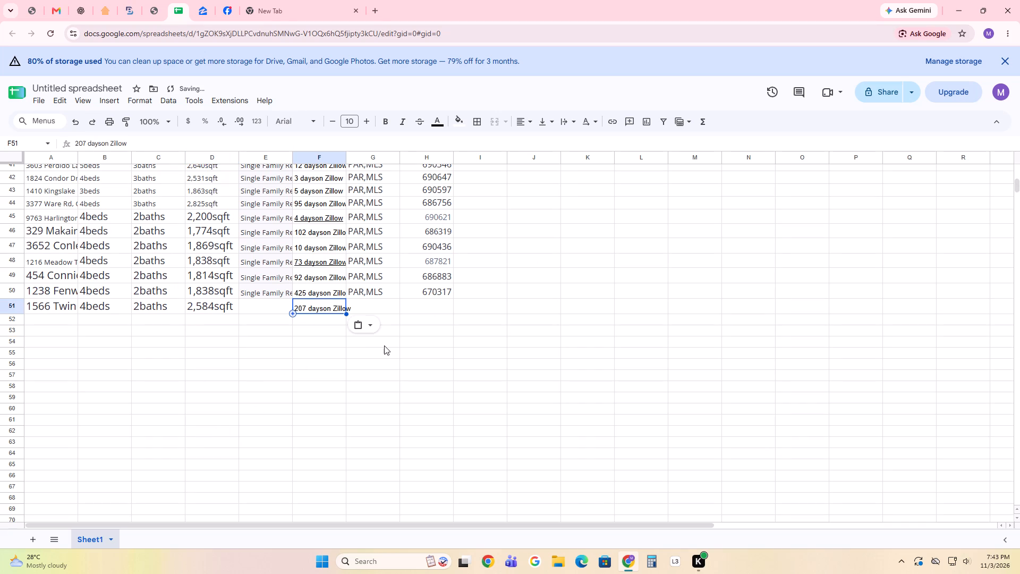
pyautogui.click(378, 345)
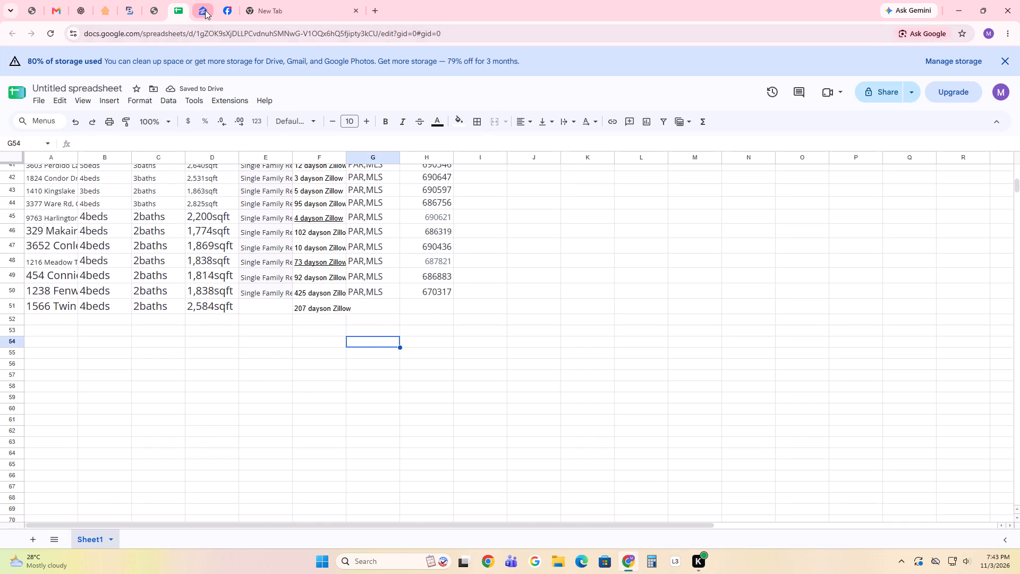
# Copy MLS number 679350 from the Twin Pines Cir listing on Zillow into cell H51 of the spreadsheet.
pyautogui.click(205, 10)
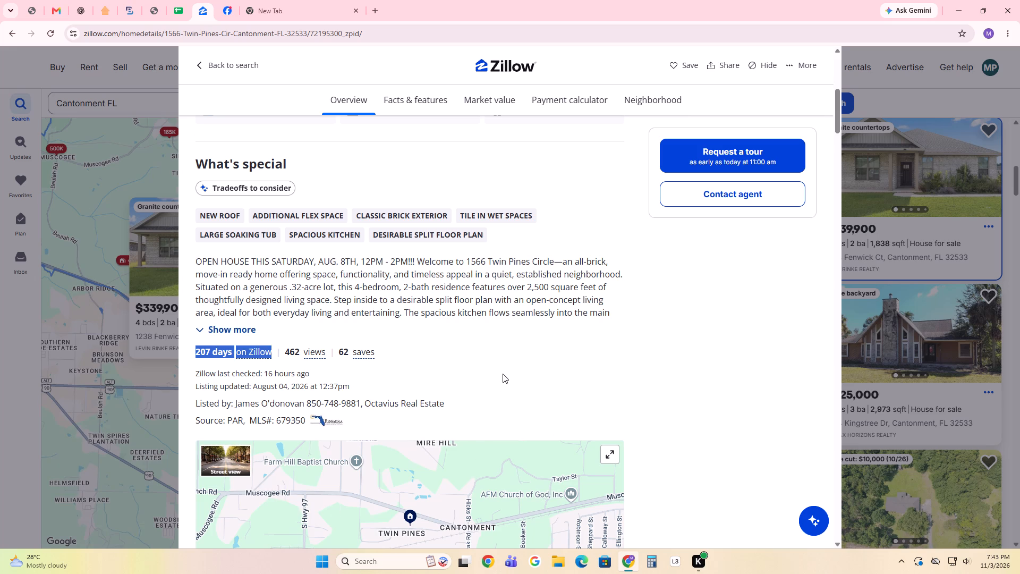
pyautogui.click(503, 374)
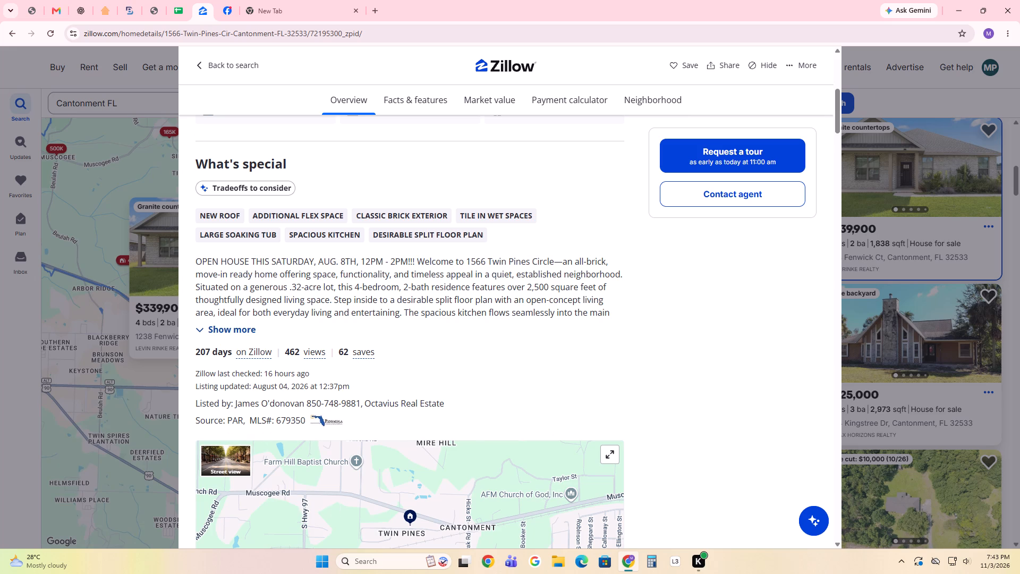
pyautogui.moveTo(275, 419); pyautogui.dragTo(310, 417)
pyautogui.hotkey('ctrl', 'c')
pyautogui.click(180, 11)
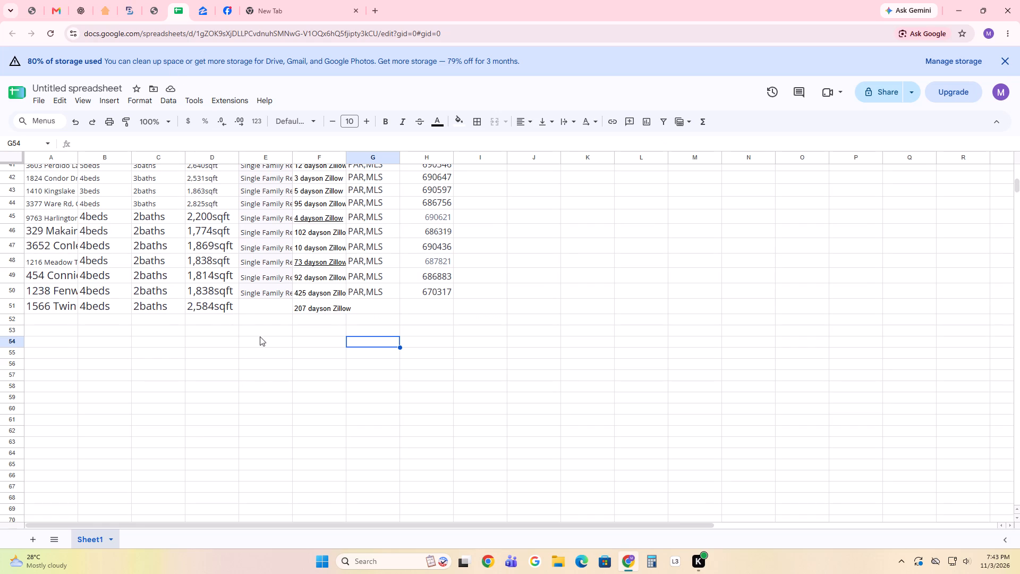
pyautogui.click(418, 310)
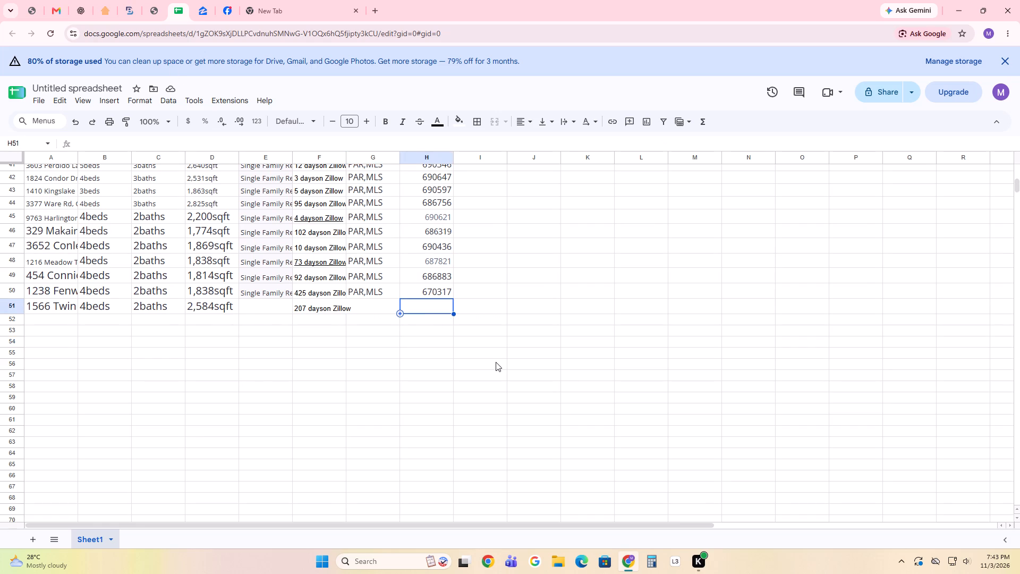
pyautogui.hotkey('ctrl', 'v')
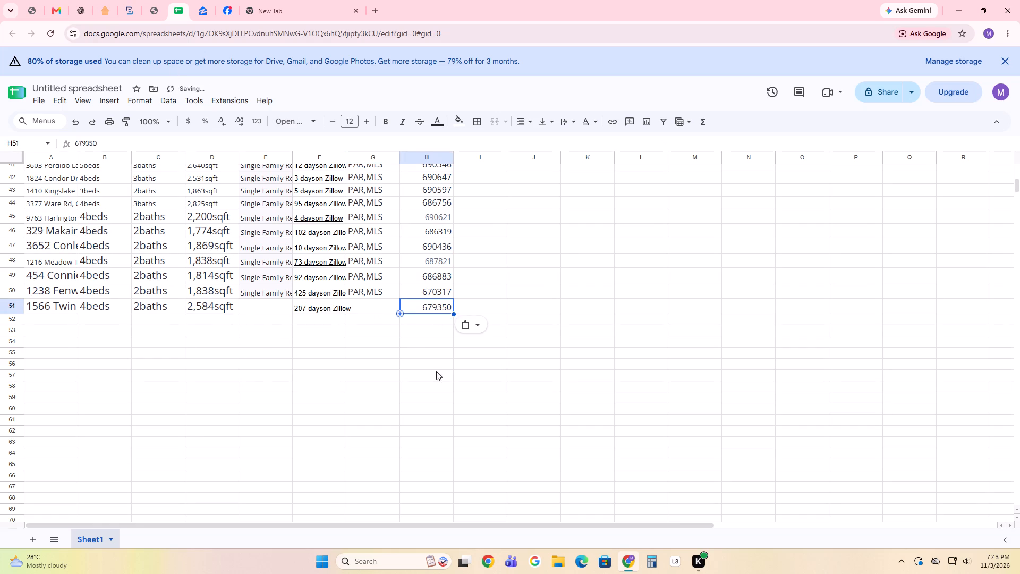
pyautogui.click(436, 371)
# Copy the PAR,MLS source entry from cell G50 into G51 for the Twin Pines Cir row.
pyautogui.click(375, 292)
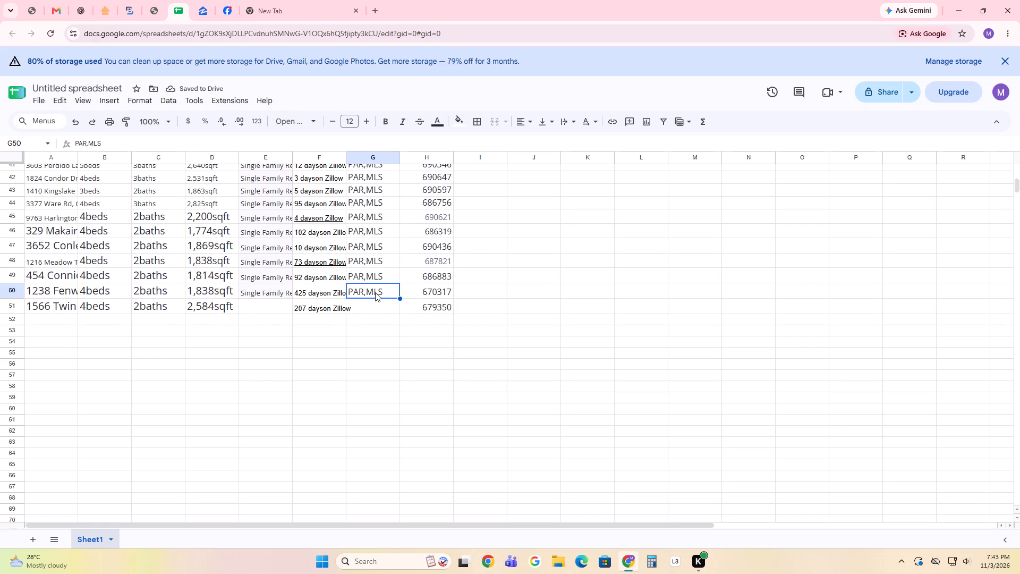
pyautogui.hotkey('ctrl', 'c')
pyautogui.click(367, 306)
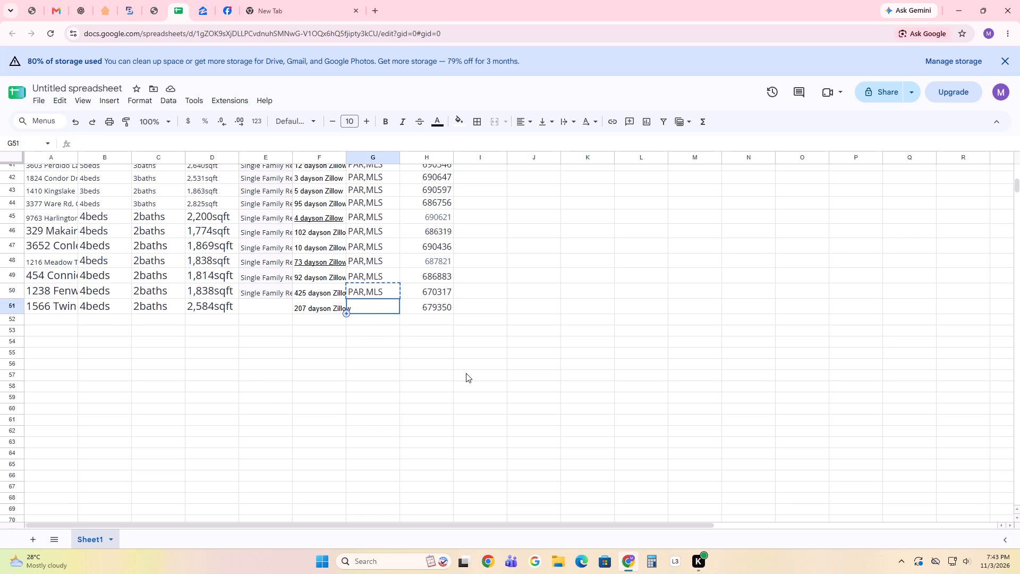
pyautogui.hotkey('ctrl', 'v')
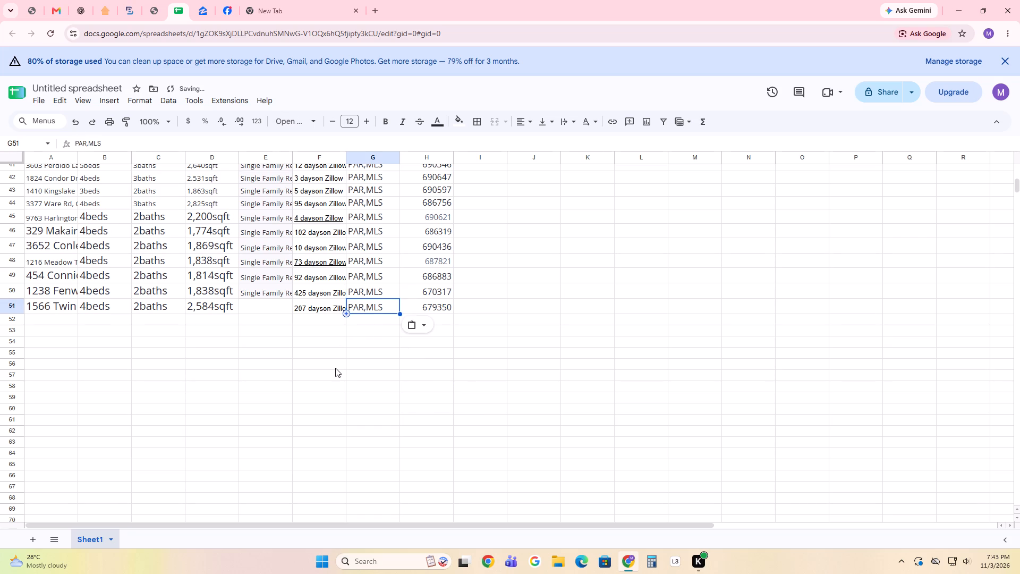
pyautogui.click(334, 367)
# Copy the Single Family Residence entry from cell E50 into E51 for the Twin Pines Cir row.
pyautogui.click(262, 293)
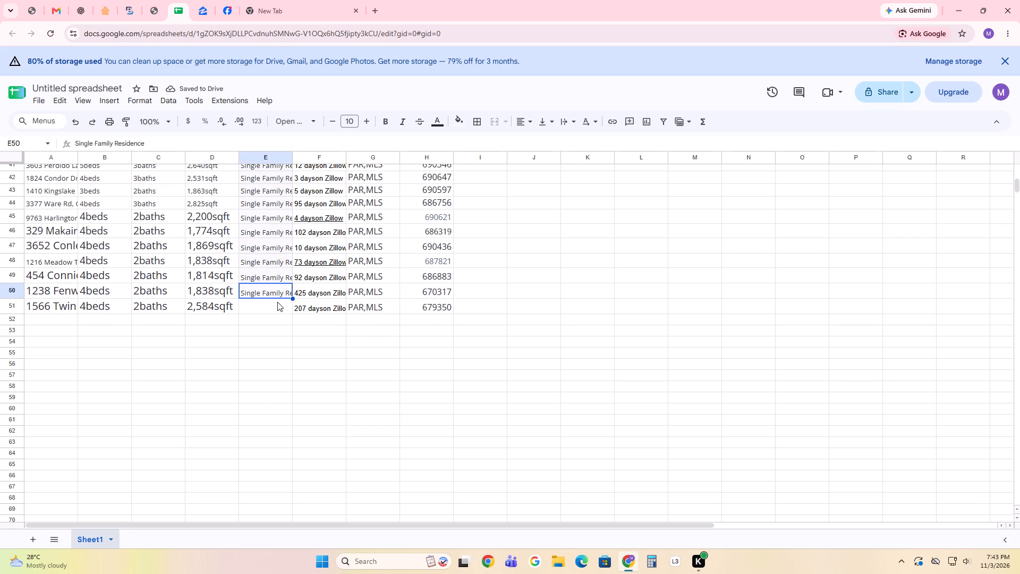
pyautogui.hotkey('ctrl', 'c')
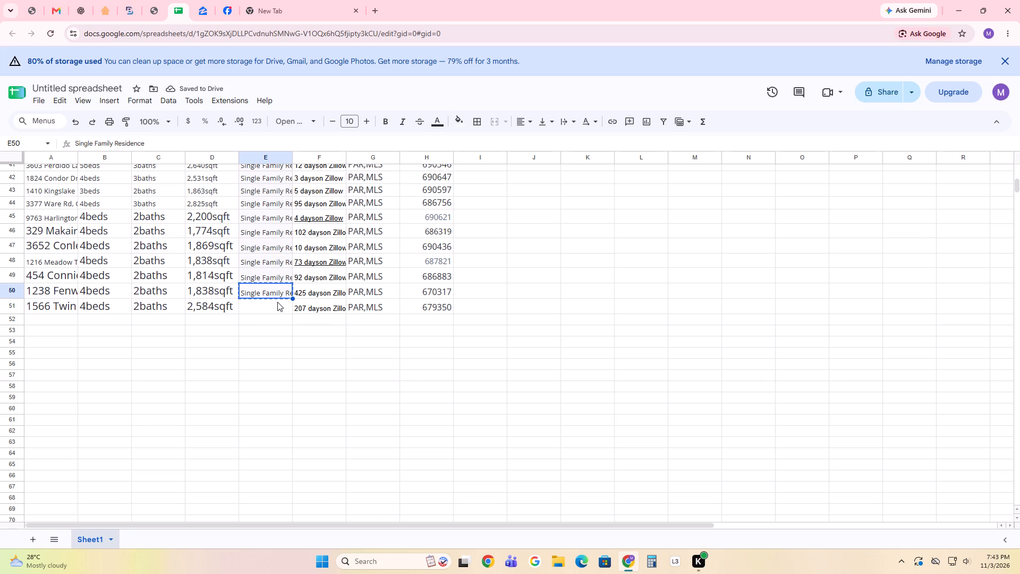
pyautogui.click(277, 302)
pyautogui.hotkey('ctrl', 'v')
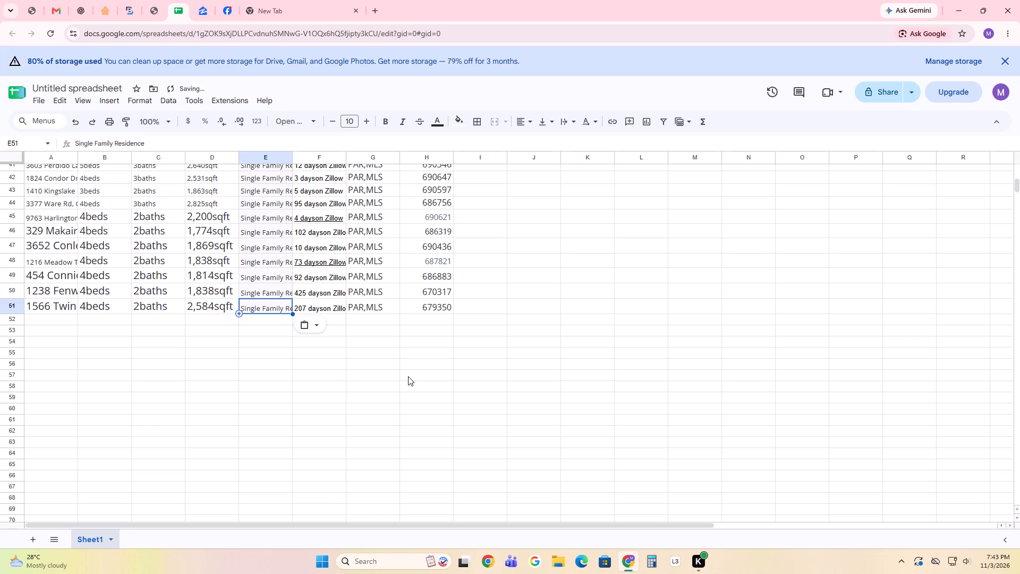
pyautogui.click(292, 383)
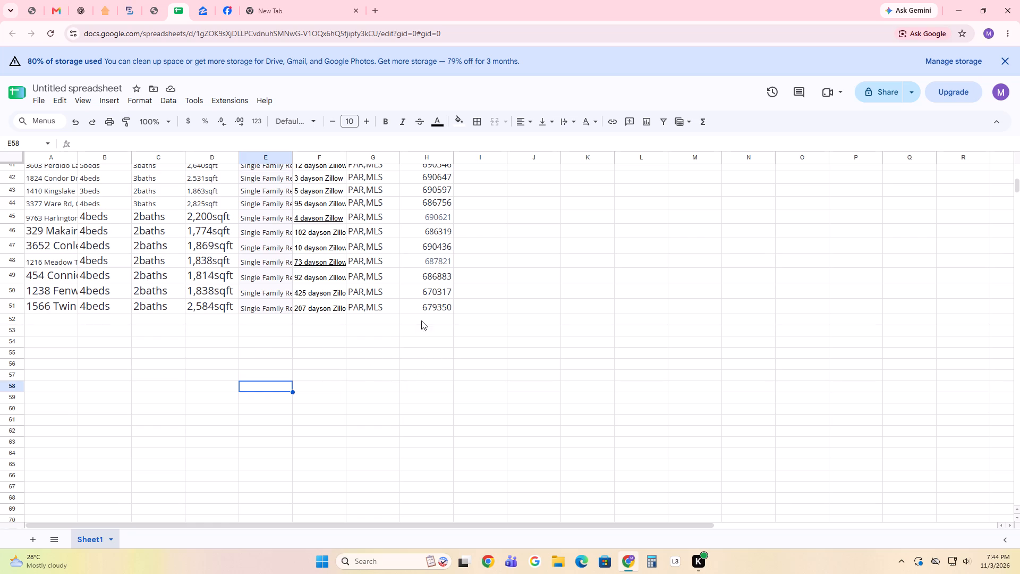
# Open the $325,000 Kingstree Dr listing from the Zillow search results and copy its address into cell A52 of the spreadsheet.
pyautogui.click(201, 10)
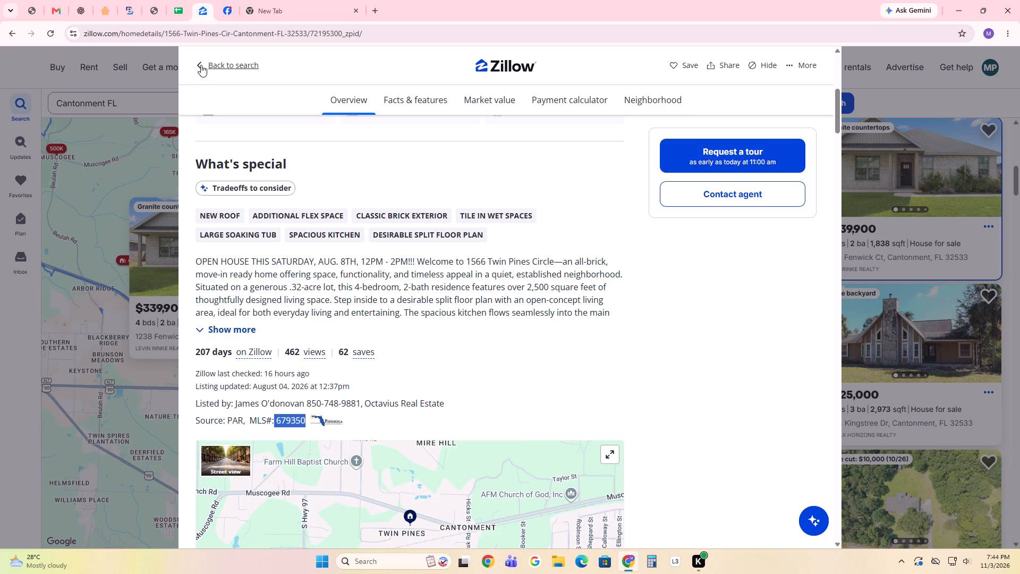
pyautogui.click(201, 65)
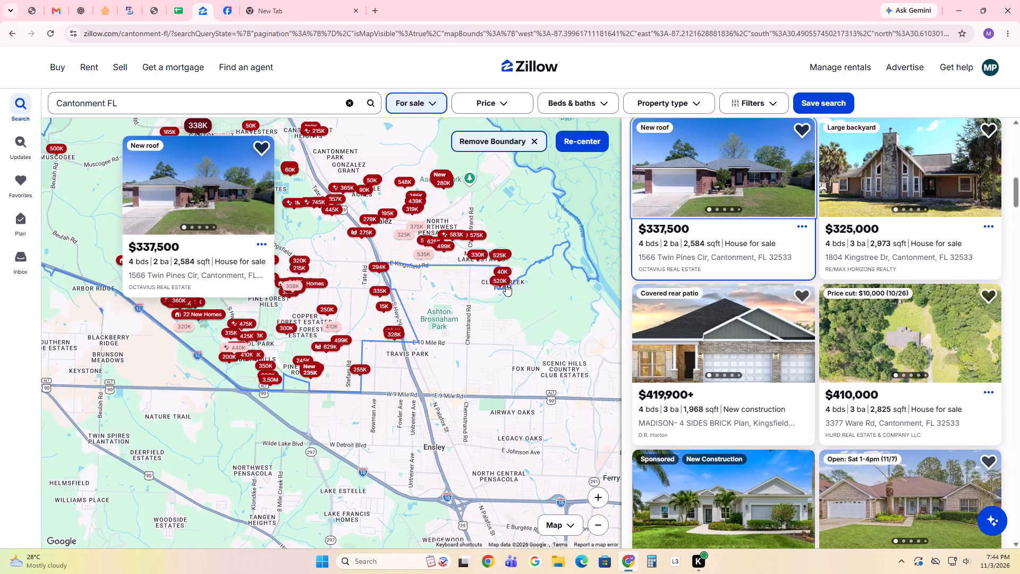
pyautogui.click(875, 154)
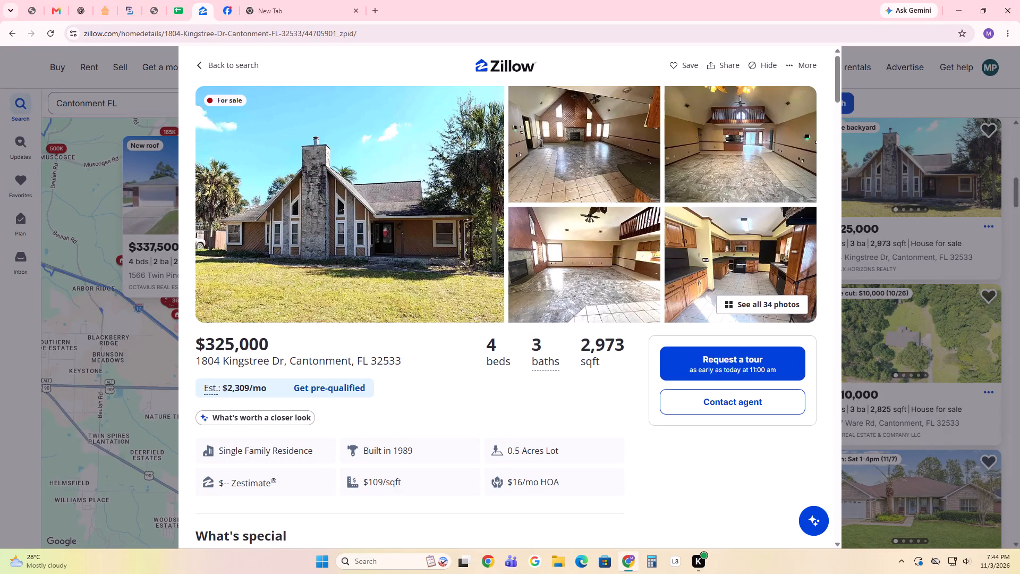
pyautogui.moveTo(196, 360); pyautogui.dragTo(410, 353)
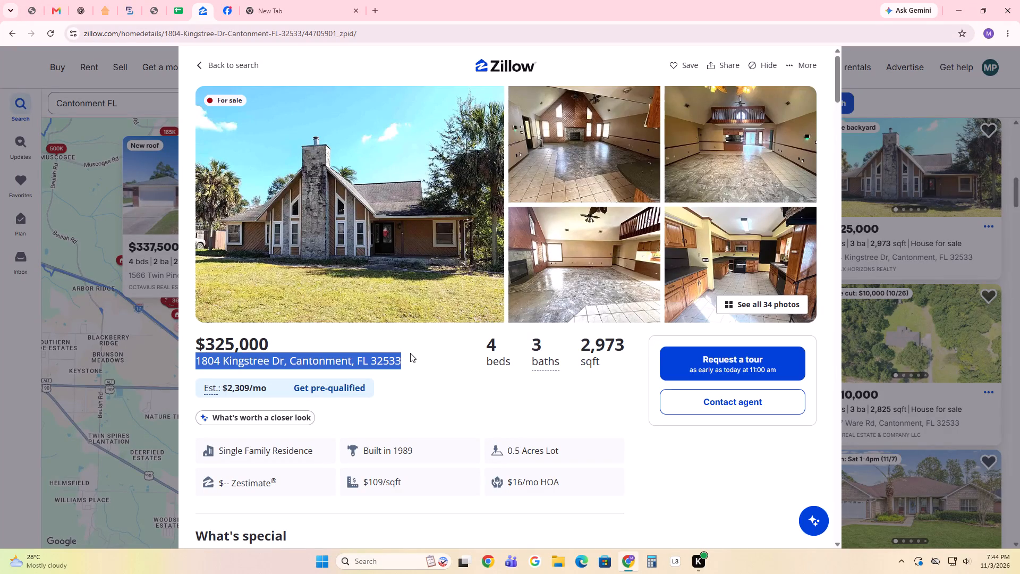
pyautogui.moveTo(410, 353); pyautogui.dragTo(411, 353)
pyautogui.hotkey('ctrl', 'c')
pyautogui.click(184, 8)
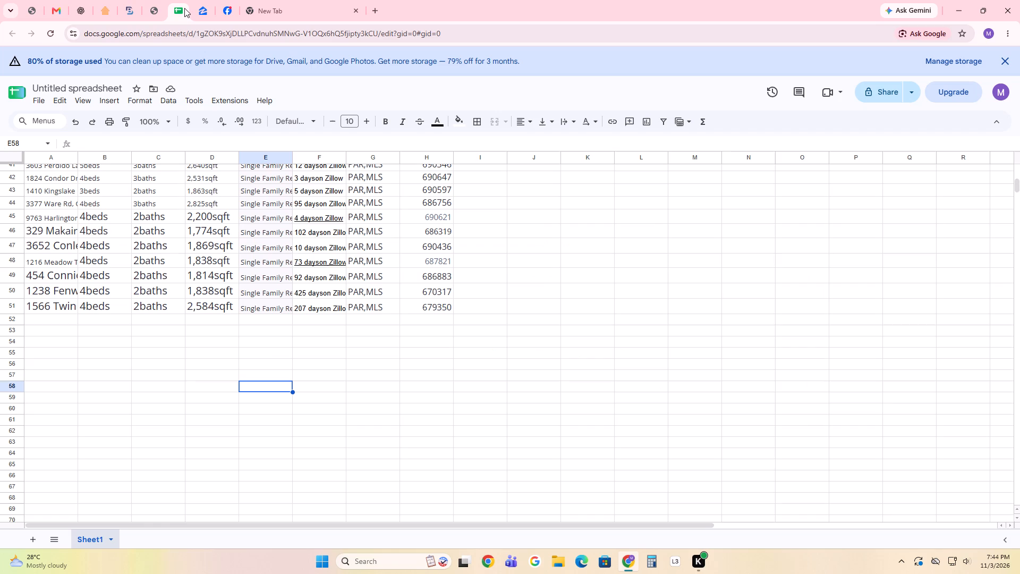
pyautogui.click(45, 322)
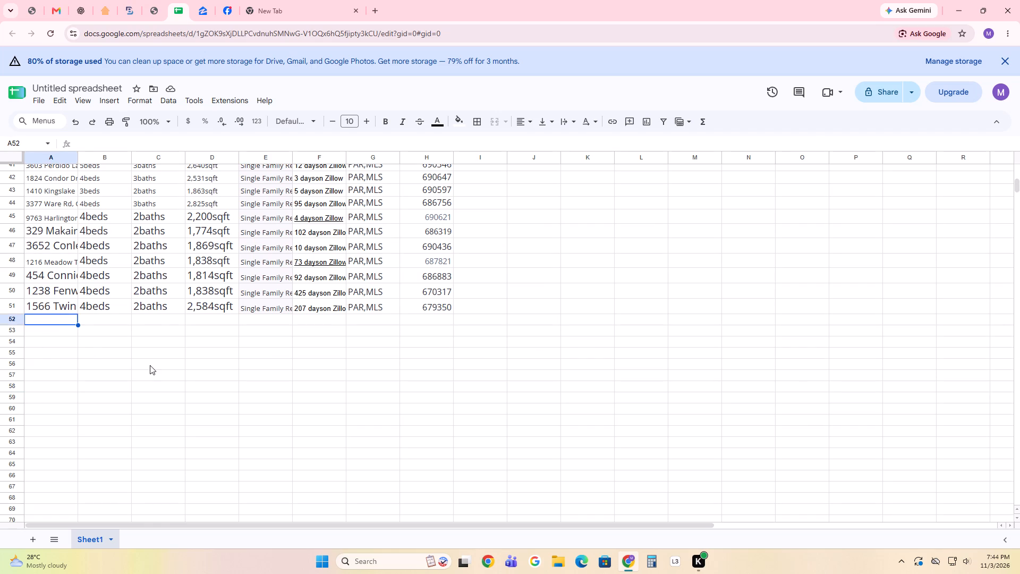
pyautogui.hotkey('ctrl', 'v')
pyautogui.click(150, 365)
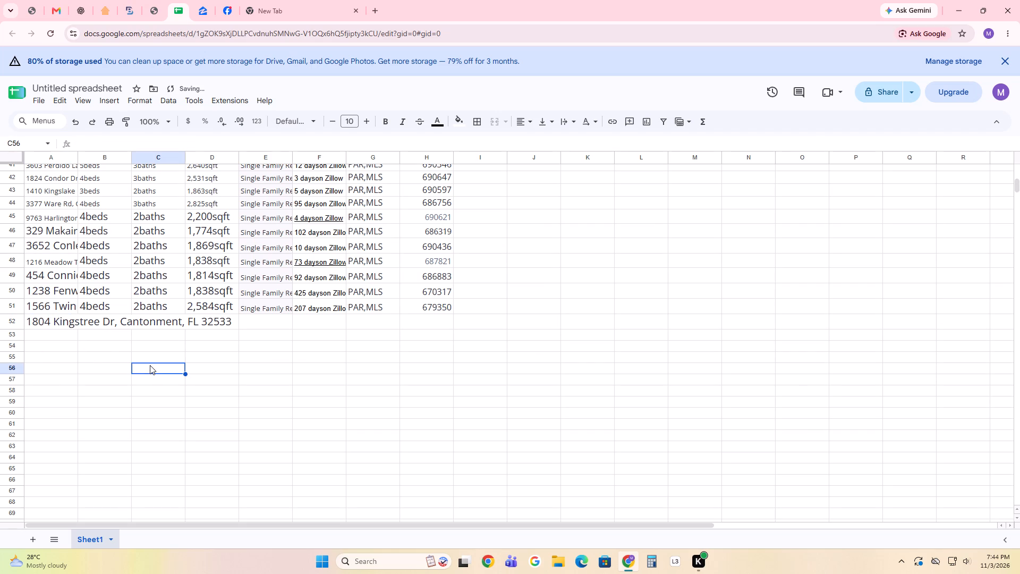
# Copy the 4 beds, 3 baths and 2,973 sqft figures from the Kingstree Dr listing on Zillow into the spreadsheet starting at cell B52.
pyautogui.click(199, 9)
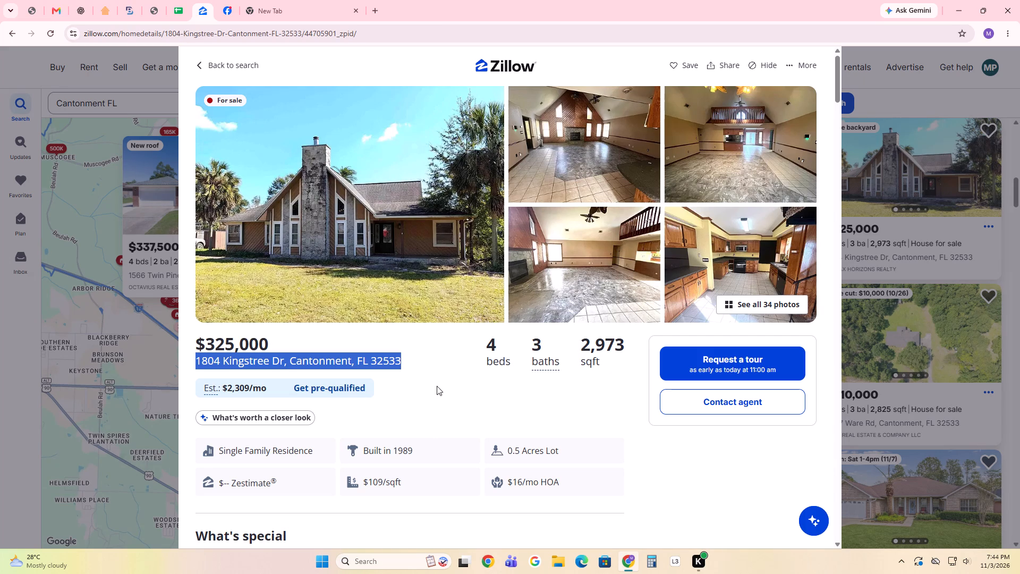
pyautogui.click(437, 385)
pyautogui.moveTo(492, 332); pyautogui.dragTo(543, 360)
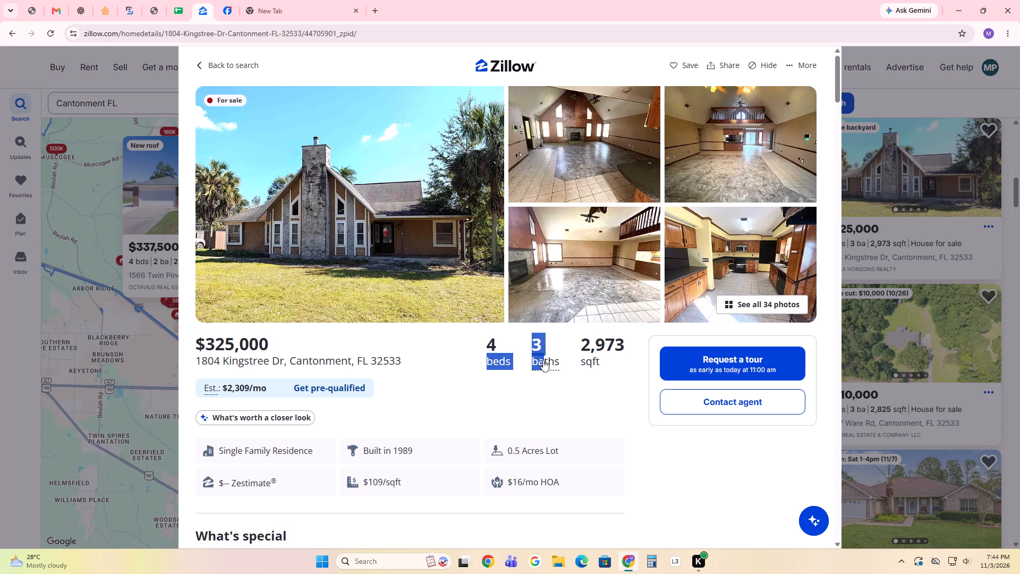
pyautogui.moveTo(543, 360); pyautogui.dragTo(543, 360)
pyautogui.moveTo(464, 334); pyautogui.dragTo(490, 334)
pyautogui.click(476, 335)
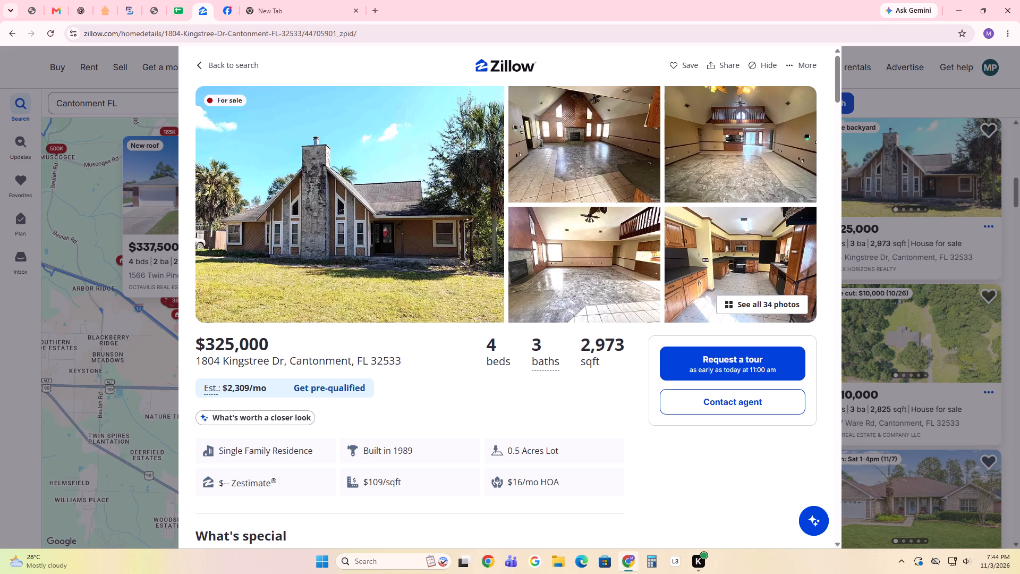
pyautogui.moveTo(490, 331); pyautogui.dragTo(594, 357)
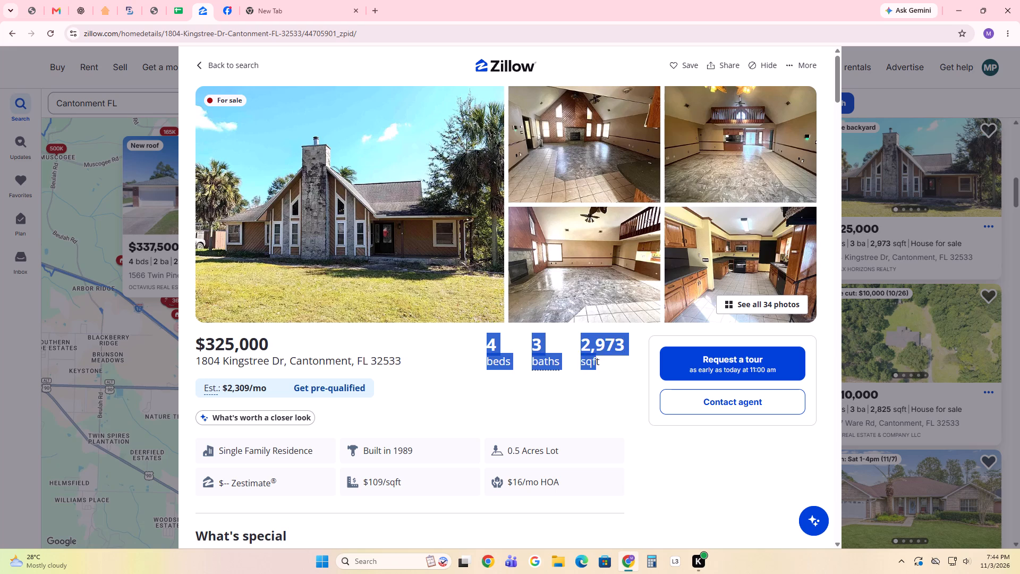
pyautogui.moveTo(594, 357); pyautogui.dragTo(612, 364)
pyautogui.click(445, 350)
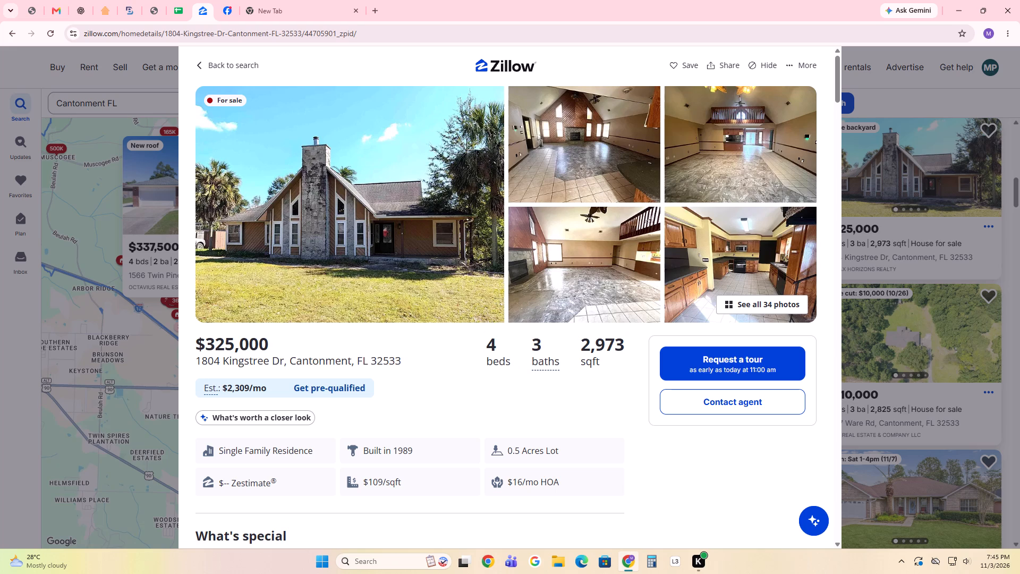
pyautogui.moveTo(489, 333); pyautogui.dragTo(602, 366)
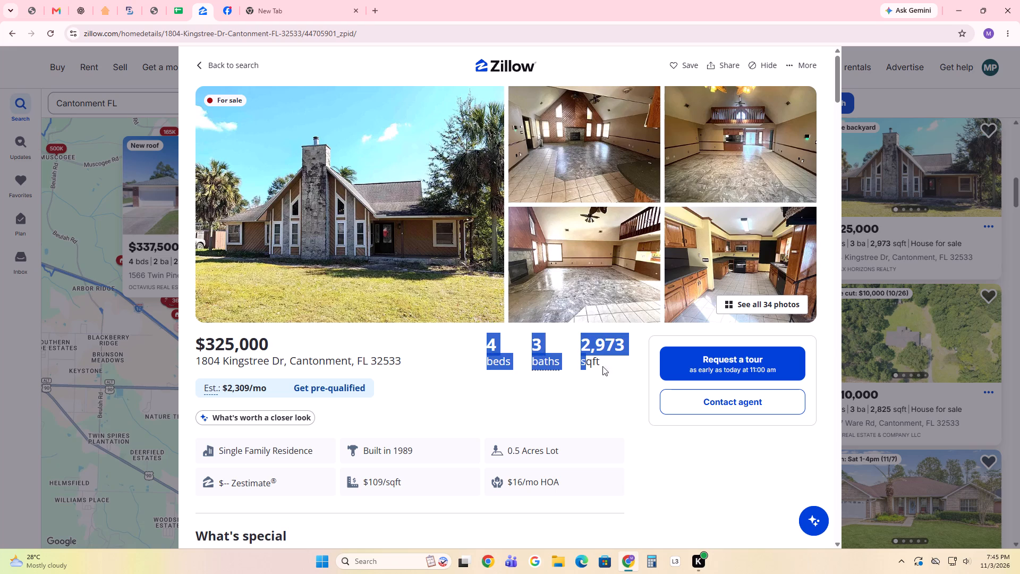
pyautogui.moveTo(602, 366); pyautogui.dragTo(606, 367)
pyautogui.hotkey('ctrl', 'c')
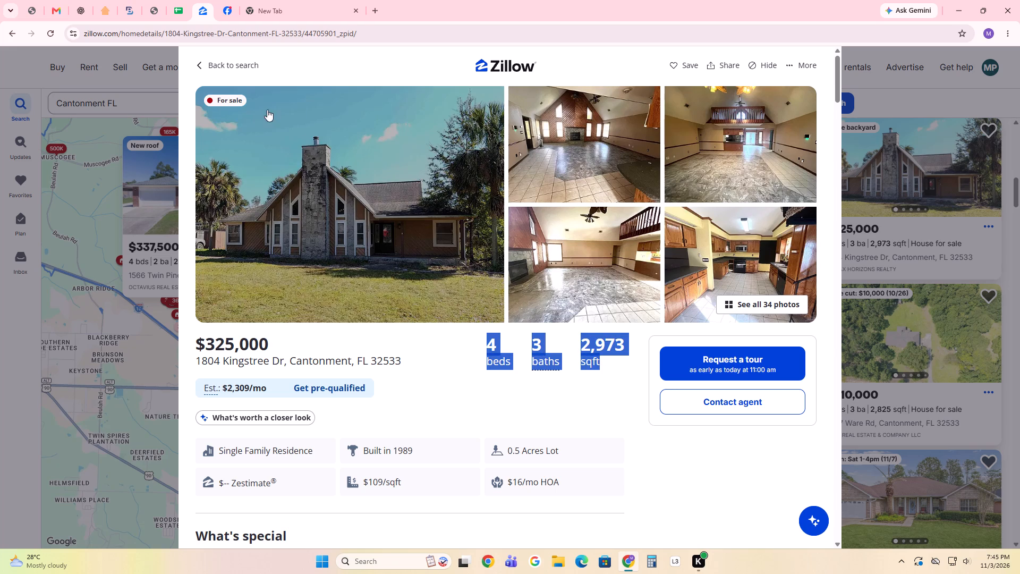
pyautogui.click(181, 7)
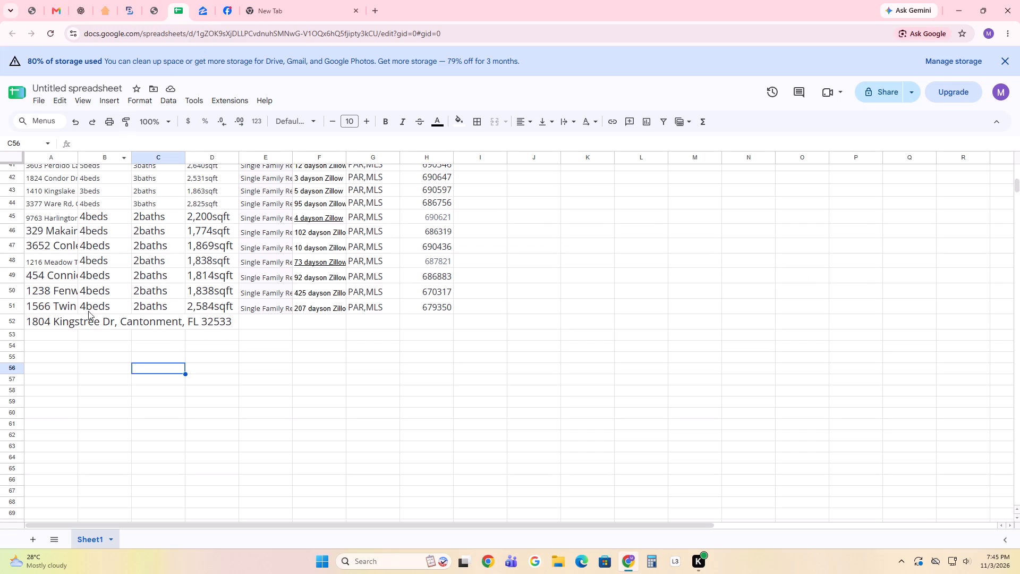
pyautogui.click(99, 322)
pyautogui.hotkey('ctrl', 'v')
pyautogui.click(221, 424)
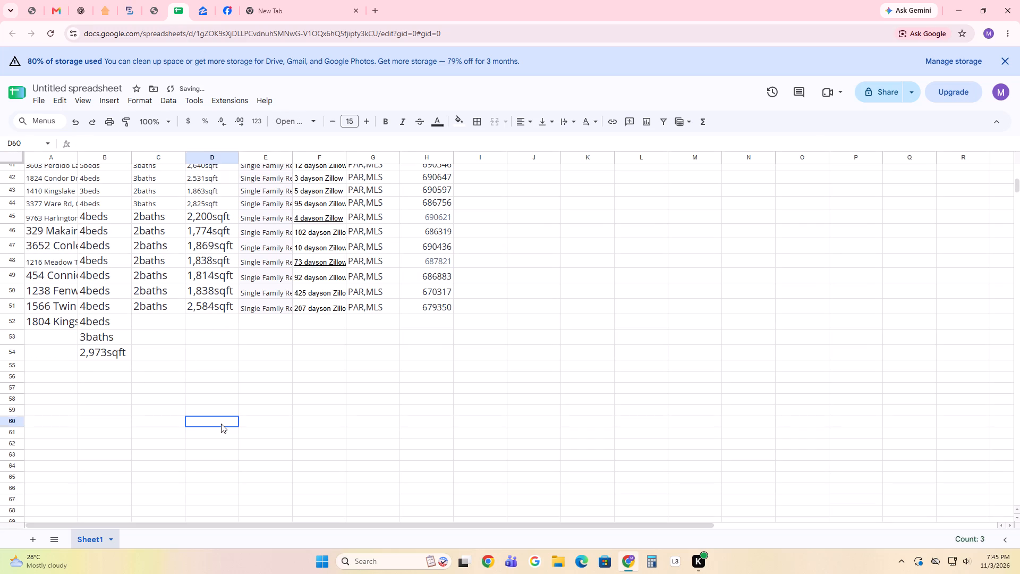
# Copy the 3baths entry from cell B53 into C52 for the Kingstree Dr row.
pyautogui.click(100, 335)
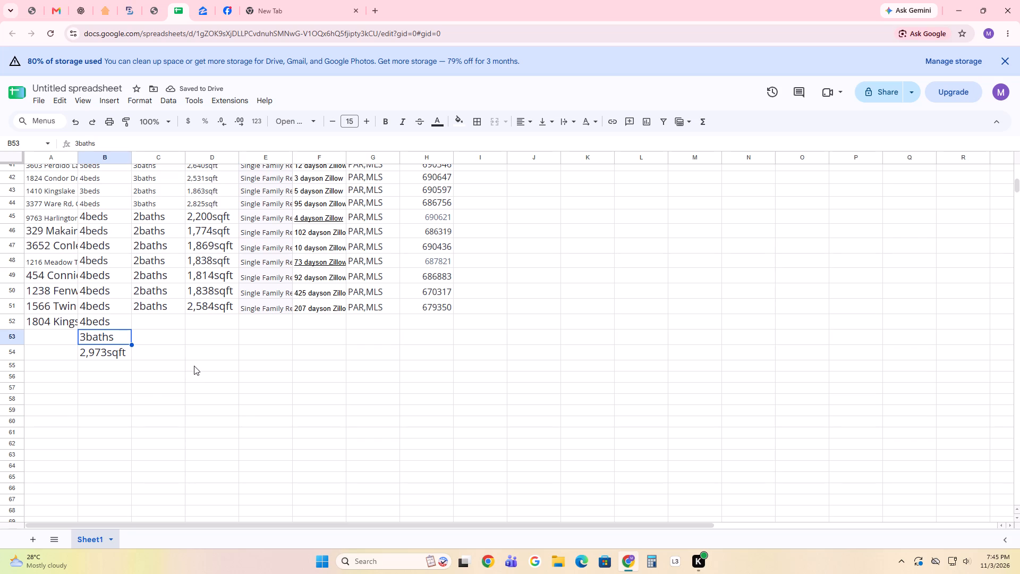
pyautogui.hotkey('ctrl', 'c')
pyautogui.click(138, 318)
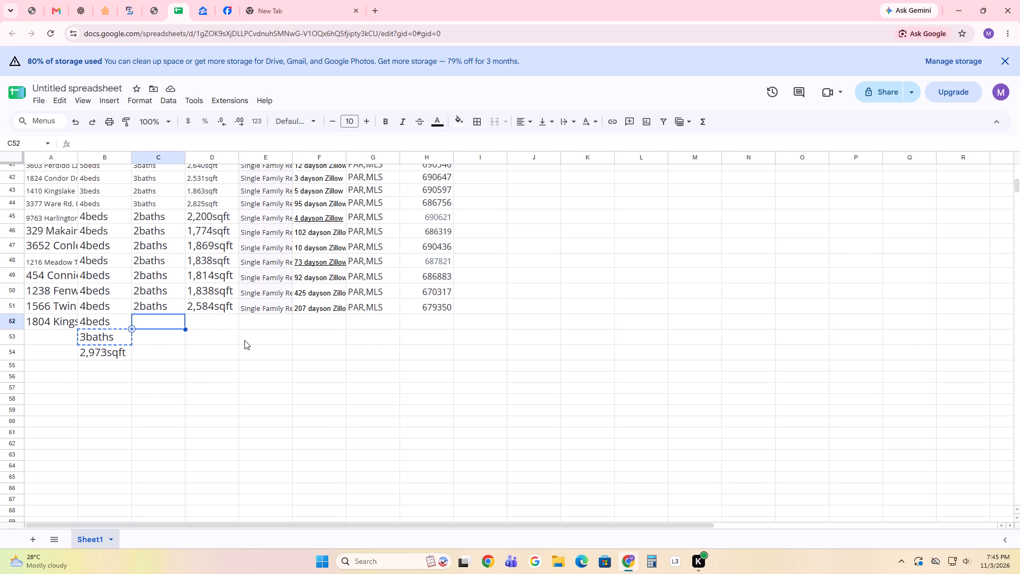
pyautogui.hotkey('ctrl', 'v')
# Copy the 2,973sqft entry from cell B54 into D52 for the Kingstree Dr row.
pyautogui.click(219, 321)
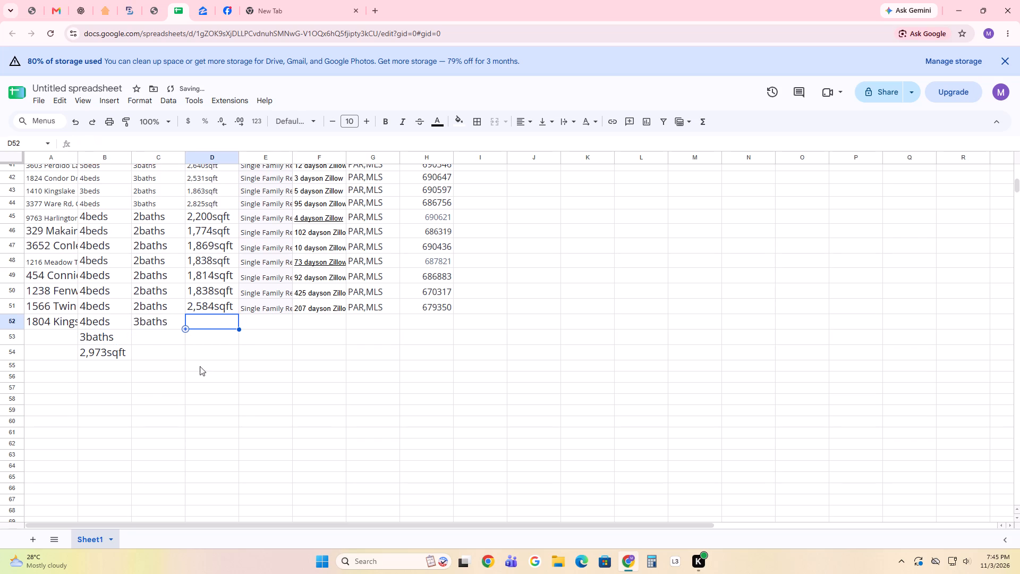
pyautogui.click(114, 356)
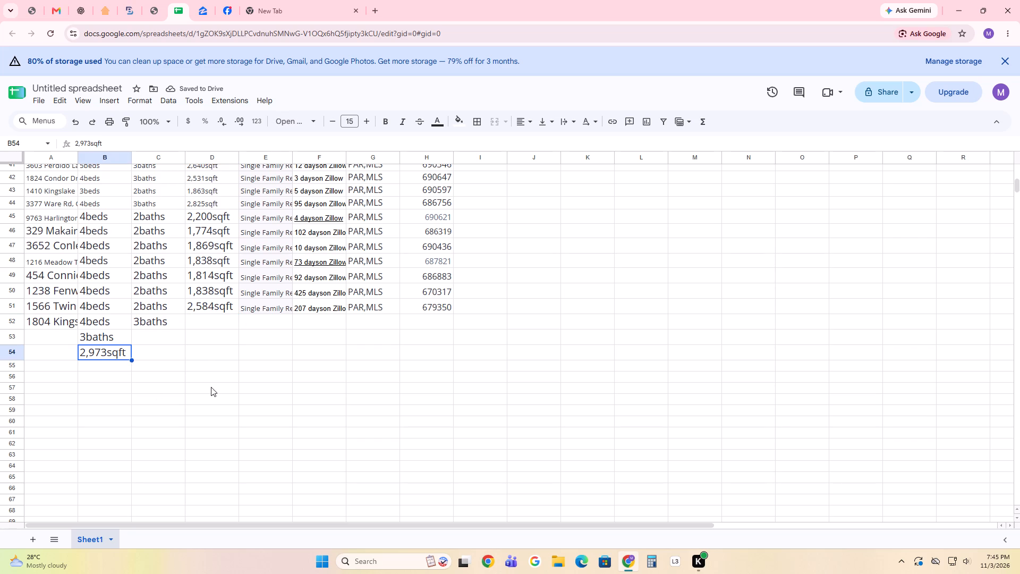
pyautogui.hotkey('ctrl', 'c')
pyautogui.click(208, 320)
pyautogui.hotkey('ctrl', 'v')
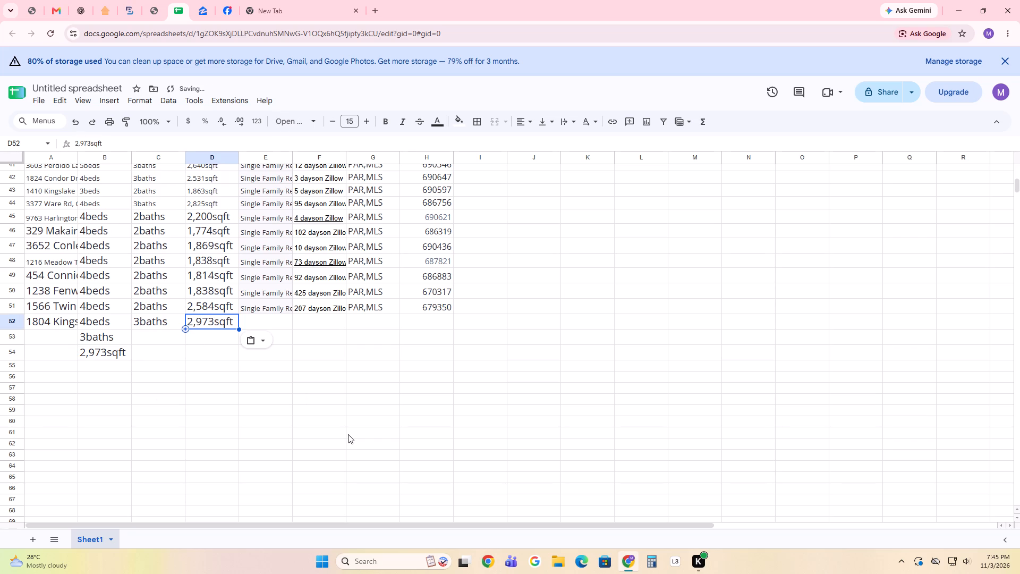
pyautogui.click(277, 419)
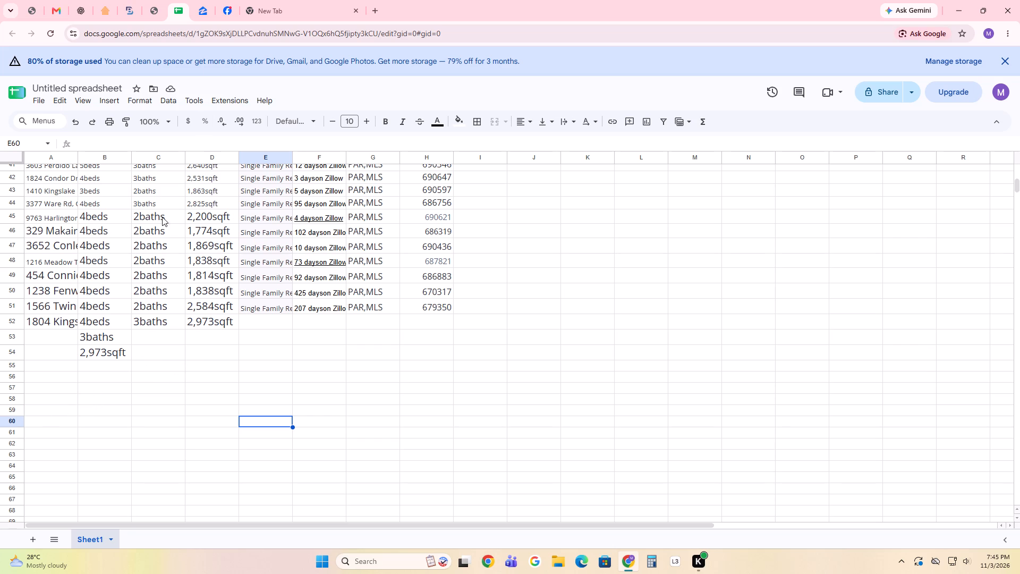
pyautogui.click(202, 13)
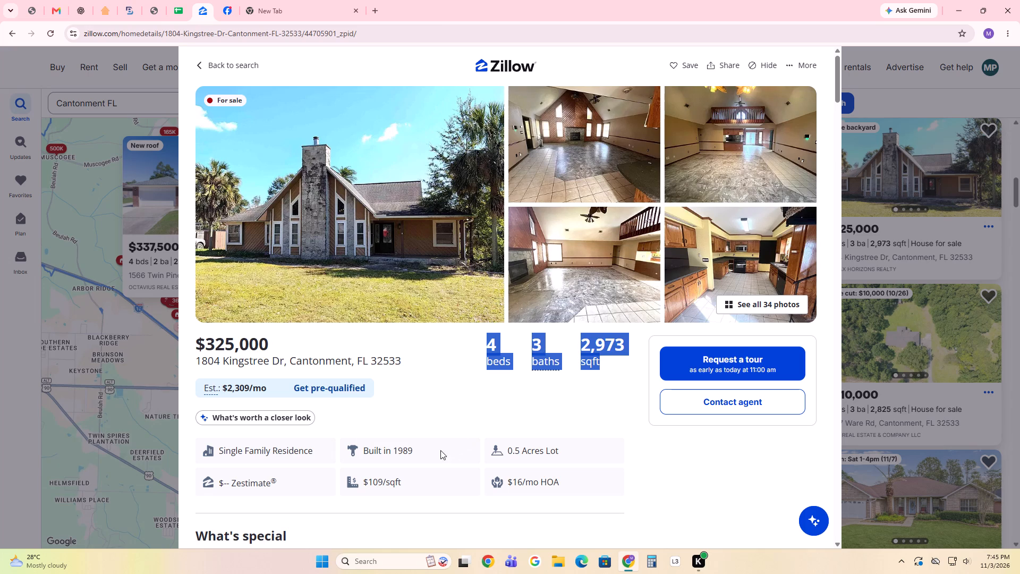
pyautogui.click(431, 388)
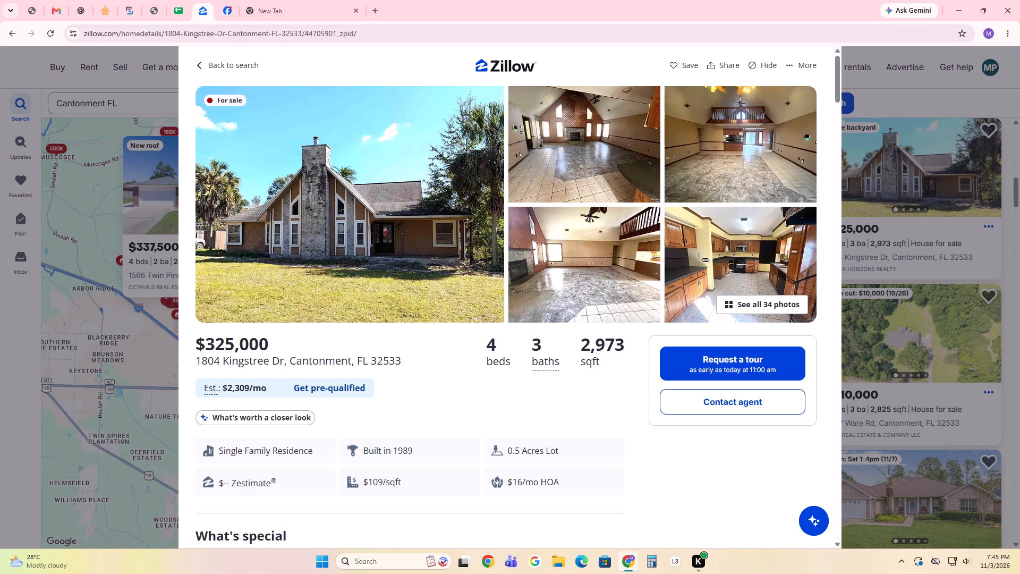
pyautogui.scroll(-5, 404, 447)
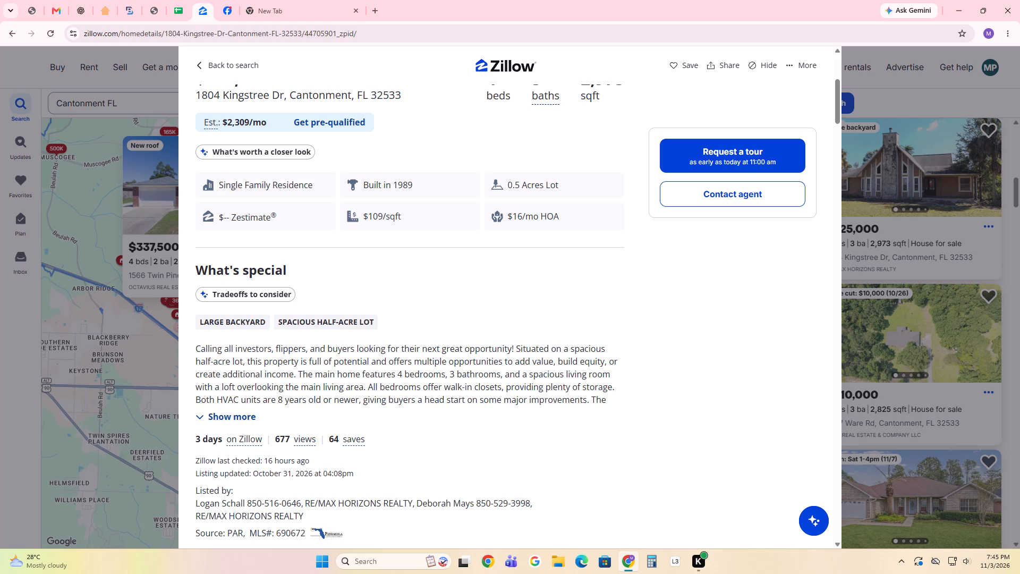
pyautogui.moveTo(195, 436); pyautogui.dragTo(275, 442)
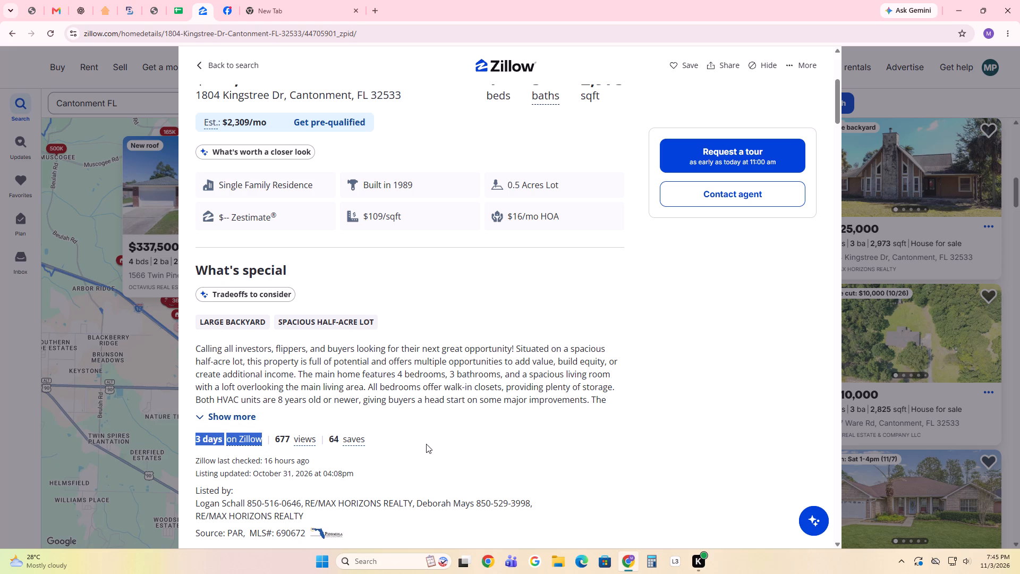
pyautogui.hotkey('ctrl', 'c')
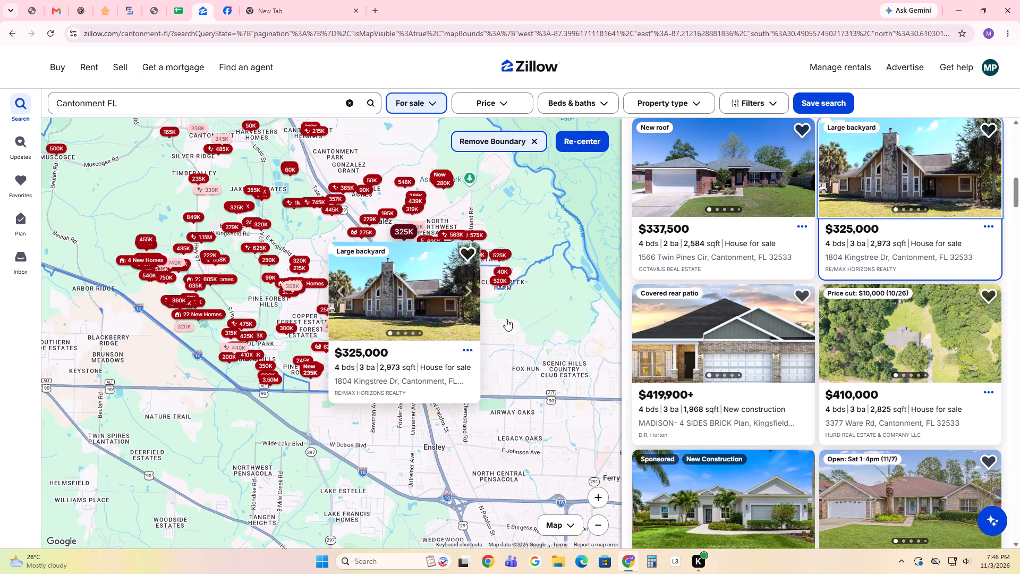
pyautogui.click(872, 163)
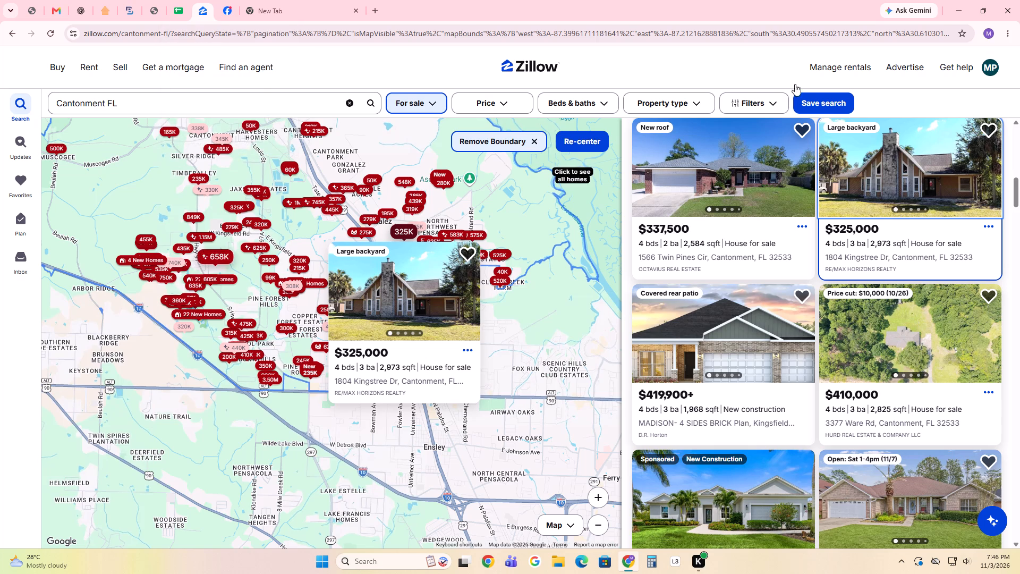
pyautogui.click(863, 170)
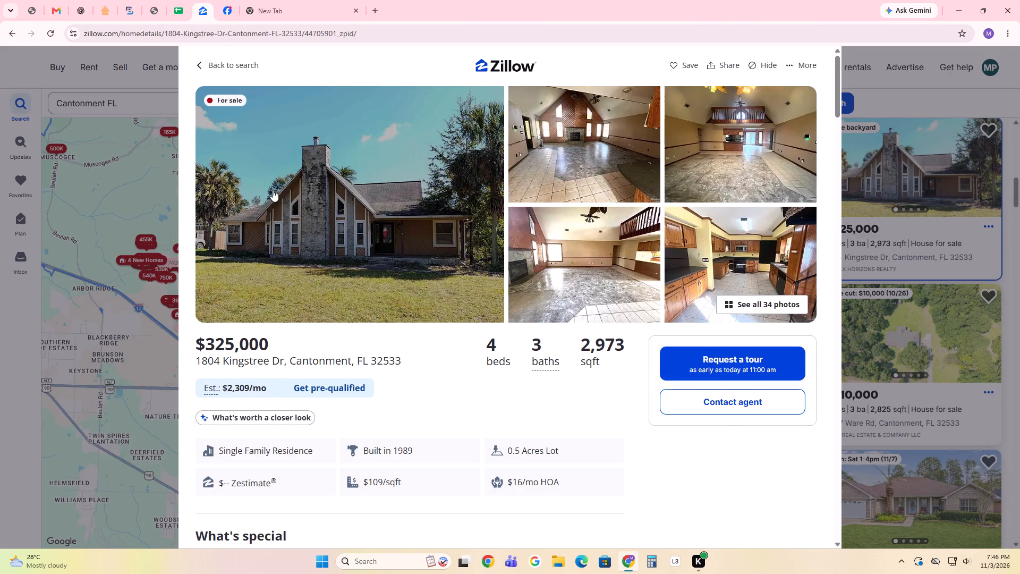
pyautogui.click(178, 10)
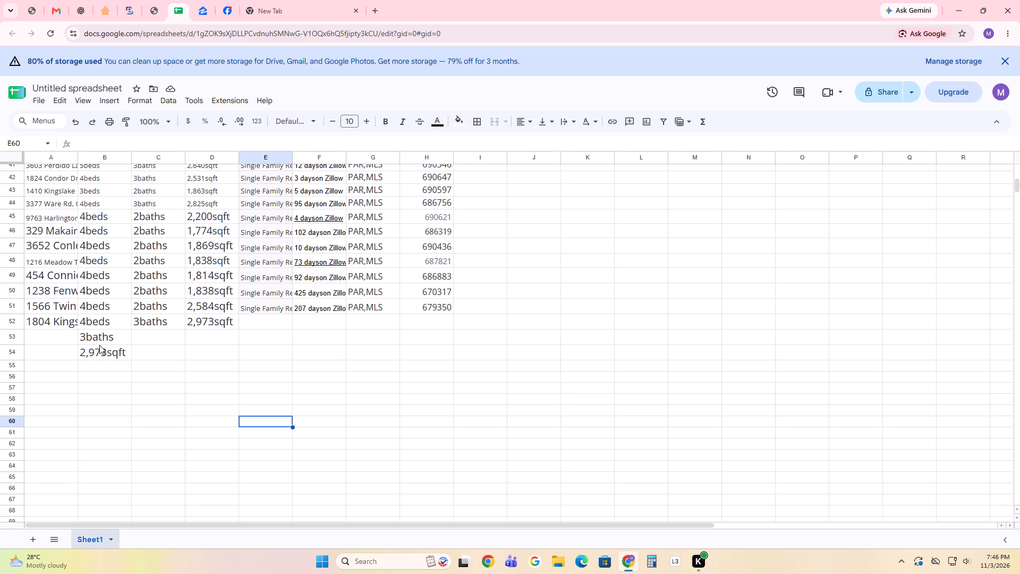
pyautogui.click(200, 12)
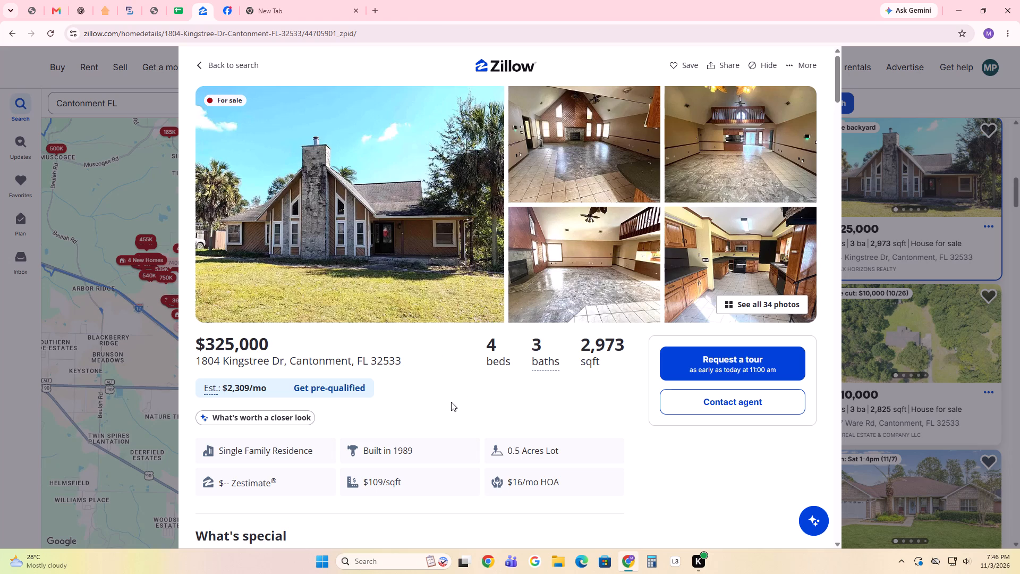
# Clear the leftover 3baths entry from cell B53 of the spreadsheet.
pyautogui.click(175, 12)
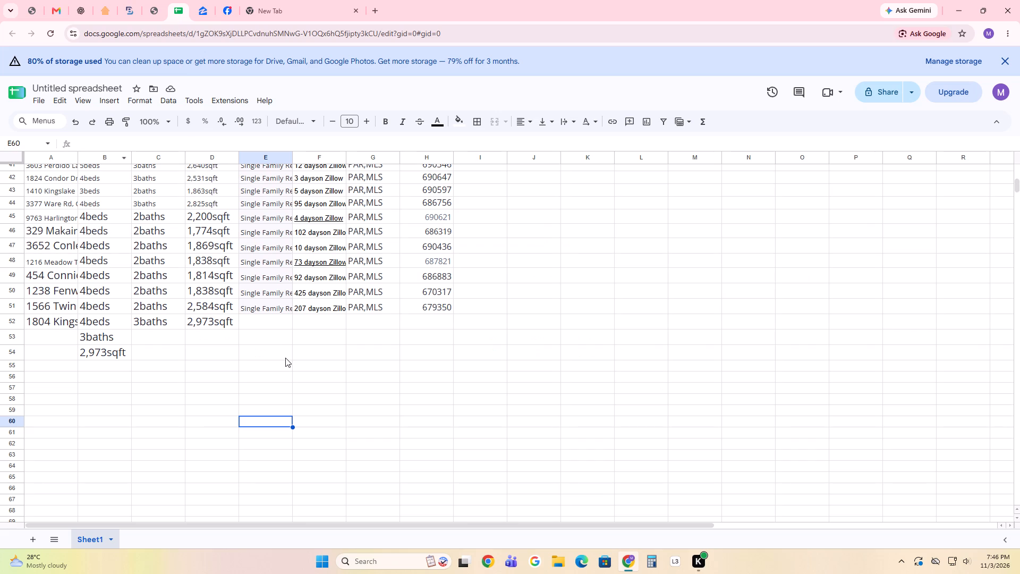
pyautogui.doubleClick(105, 336)
pyautogui.press('BackSpace')
pyautogui.press('BackSpace')
pyautogui.press('BackSpace')
pyautogui.press('BackSpace')
pyautogui.press('BackSpace')
pyautogui.press('BackSpace')
pyautogui.press('BackSpace')
pyautogui.press('BackSpace')
pyautogui.press('BackSpace')
pyautogui.press('BackSpace')
pyautogui.press('BackSpace')
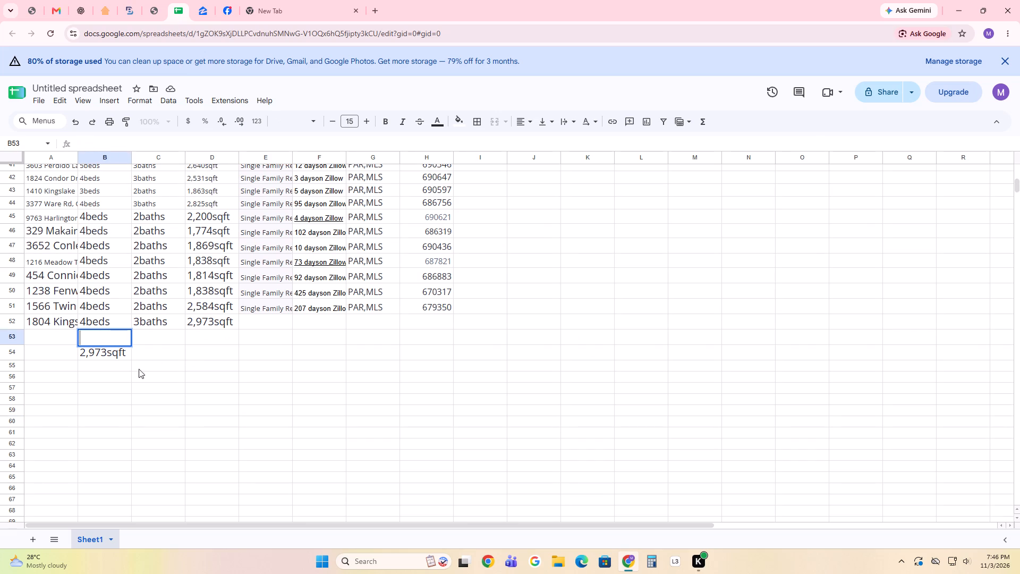
# Clear the leftover 2,973sqft entry from cell B54.
pyautogui.doubleClick(112, 351)
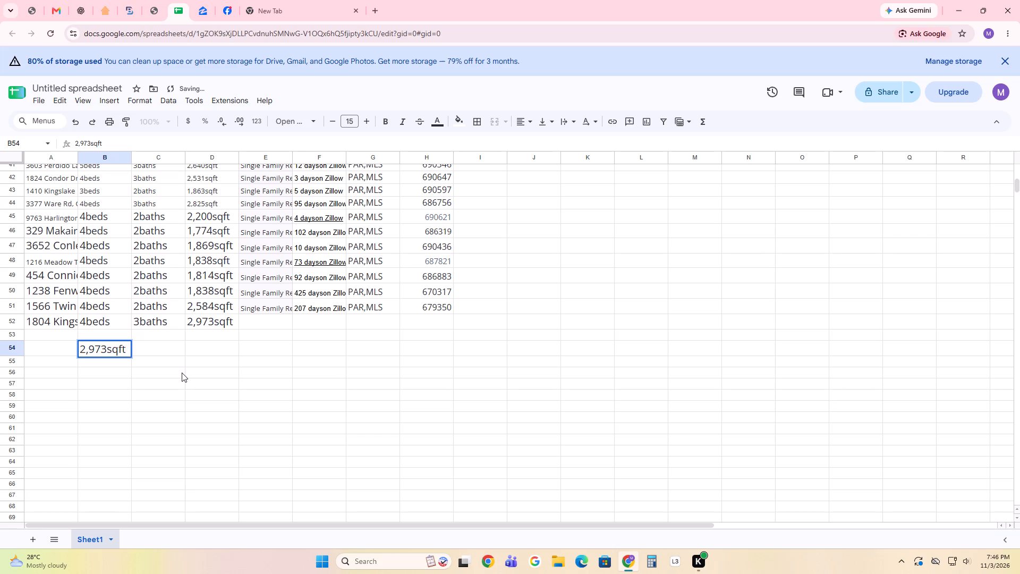
pyautogui.press('BackSpace')
pyautogui.press('BackSpace')
pyautogui.press('BackSpace')
pyautogui.press('BackSpace')
pyautogui.press('BackSpace')
pyautogui.press('BackSpace')
pyautogui.press('BackSpace')
pyautogui.press('BackSpace')
pyautogui.press('BackSpace')
pyautogui.press('BackSpace')
pyautogui.press('BackSpace')
pyautogui.press('BackSpace')
pyautogui.press('BackSpace')
pyautogui.press('BackSpace')
pyautogui.press('BackSpace')
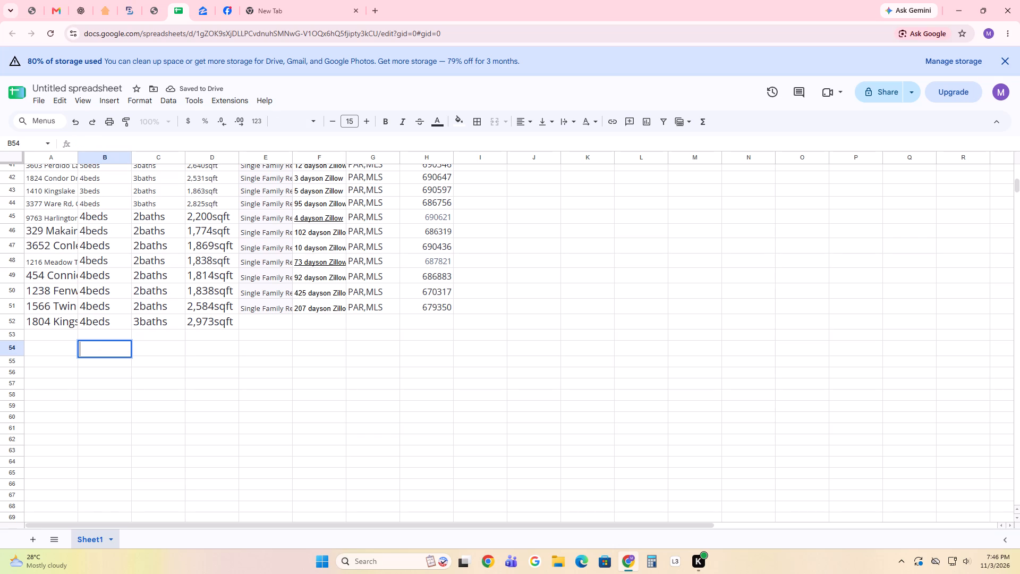
# Copy the "3 days on Zillow" text from the Kingstree Dr listing on Zillow into cell F52 of the spreadsheet.
pyautogui.click(206, 11)
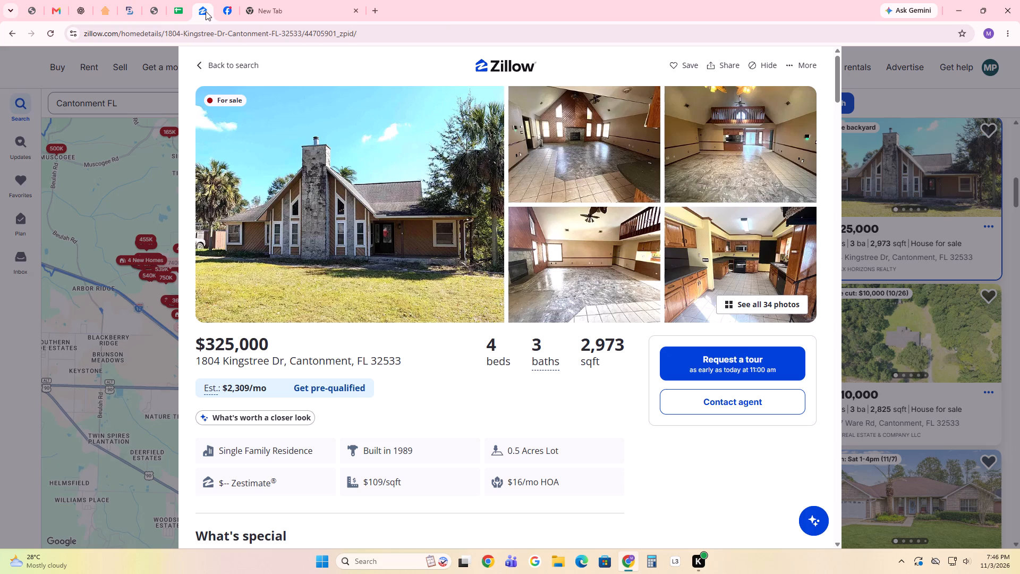
pyautogui.scroll(-3, 436, 401)
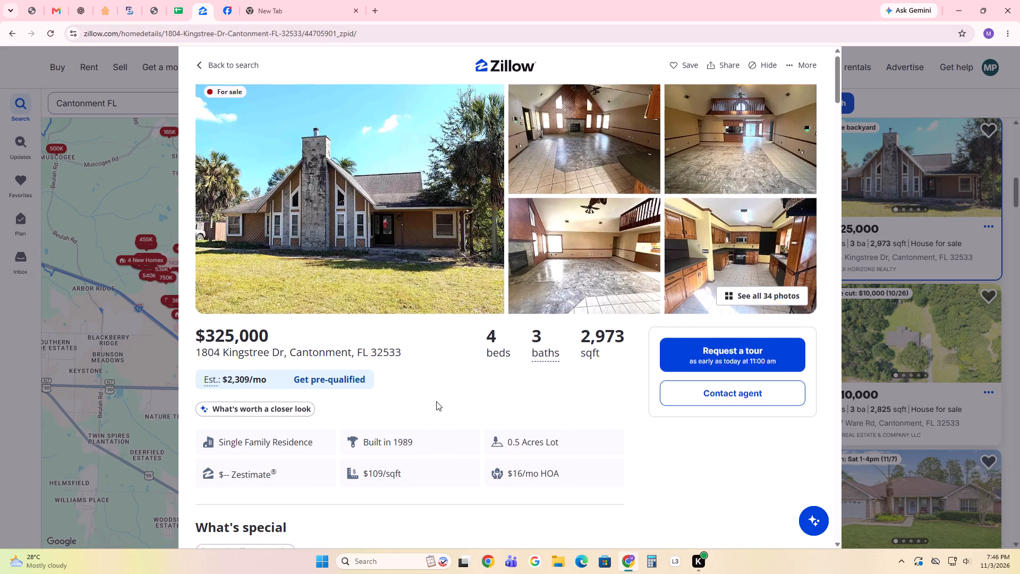
pyautogui.scroll(-3, 436, 401)
pyautogui.click(462, 404)
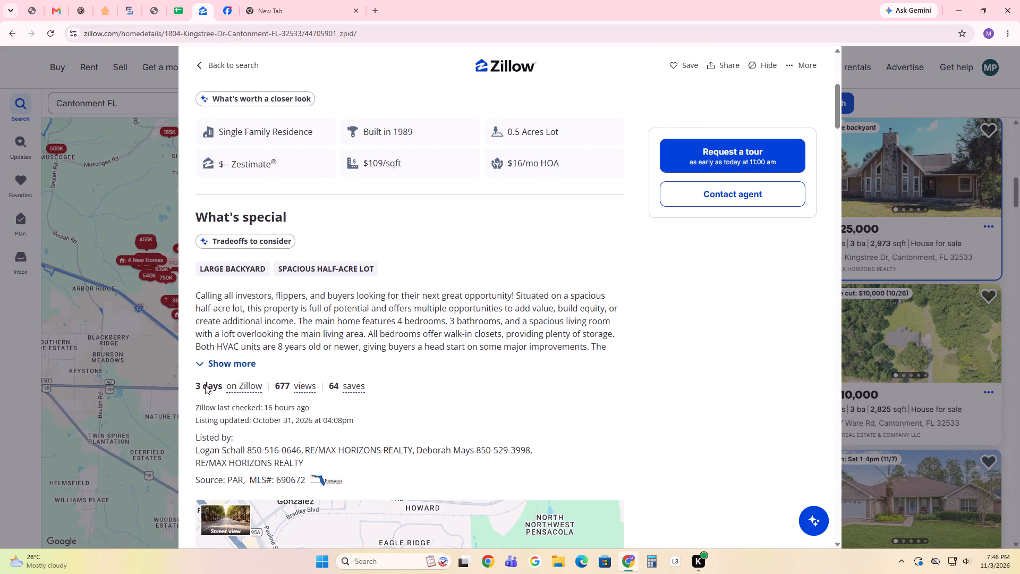
pyautogui.moveTo(192, 385); pyautogui.dragTo(235, 384)
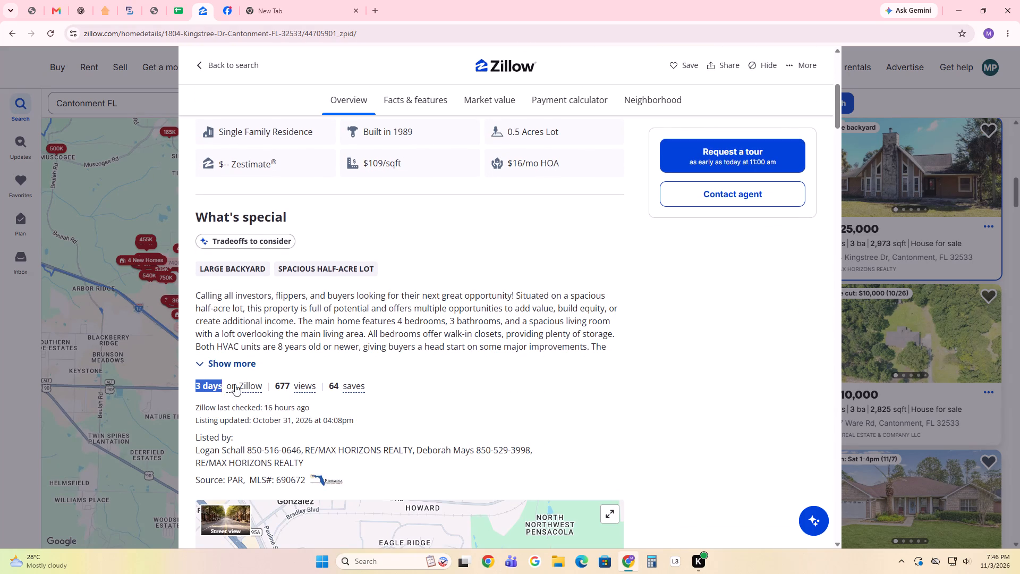
pyautogui.moveTo(235, 384); pyautogui.dragTo(268, 387)
pyautogui.hotkey('ctrl', 'c')
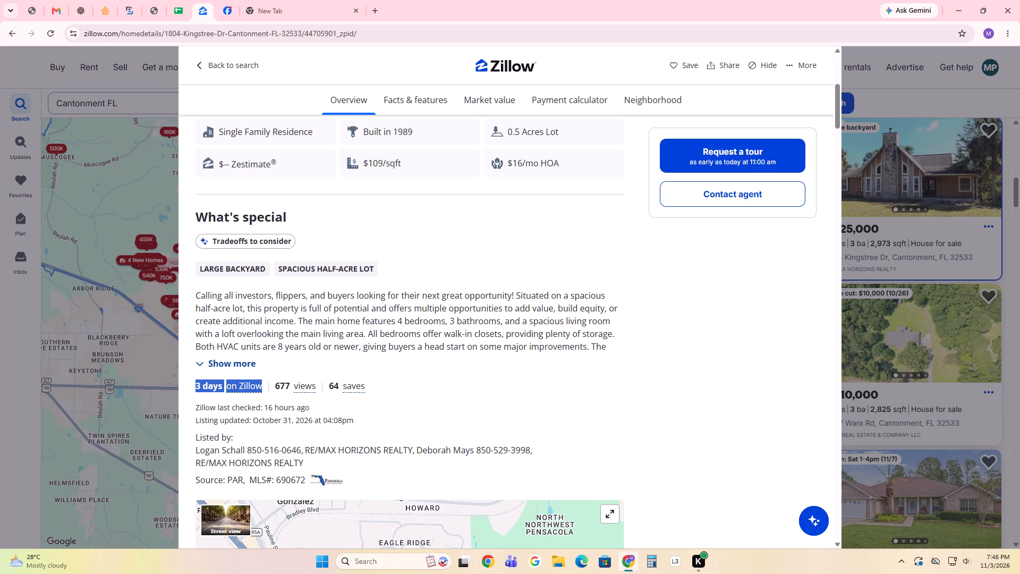
pyautogui.click(181, 7)
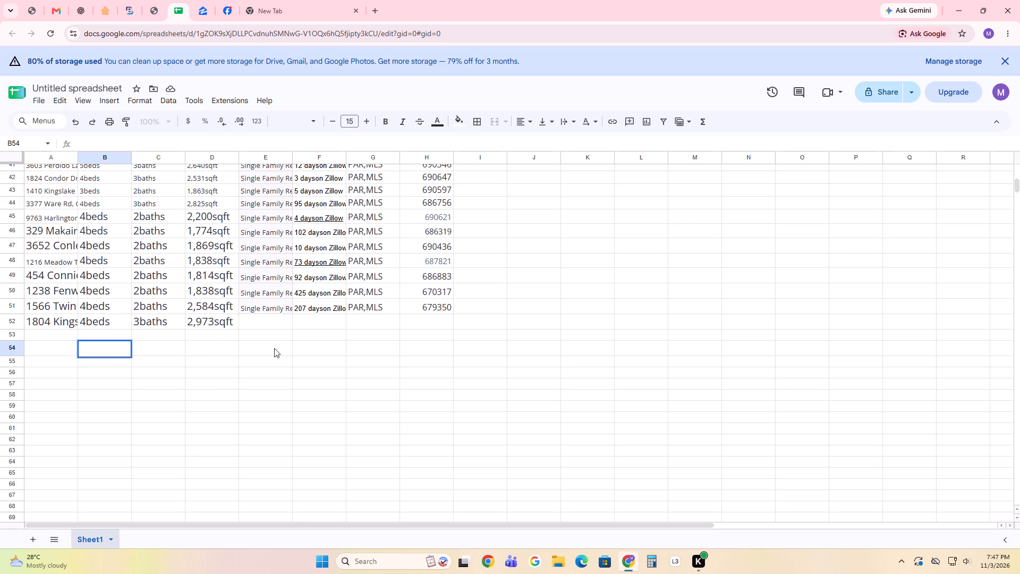
pyautogui.click(314, 319)
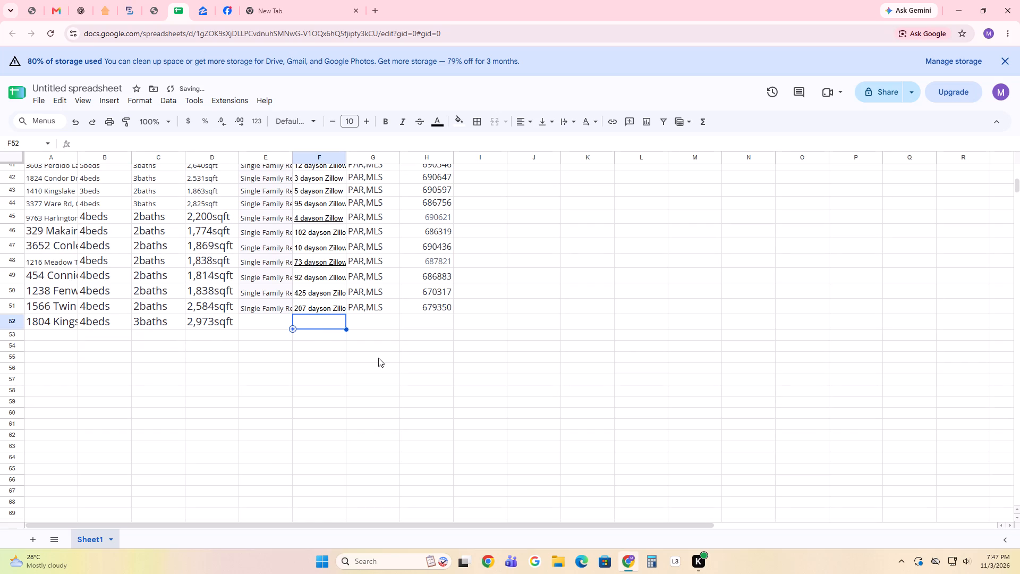
pyautogui.hotkey('ctrl', 'v')
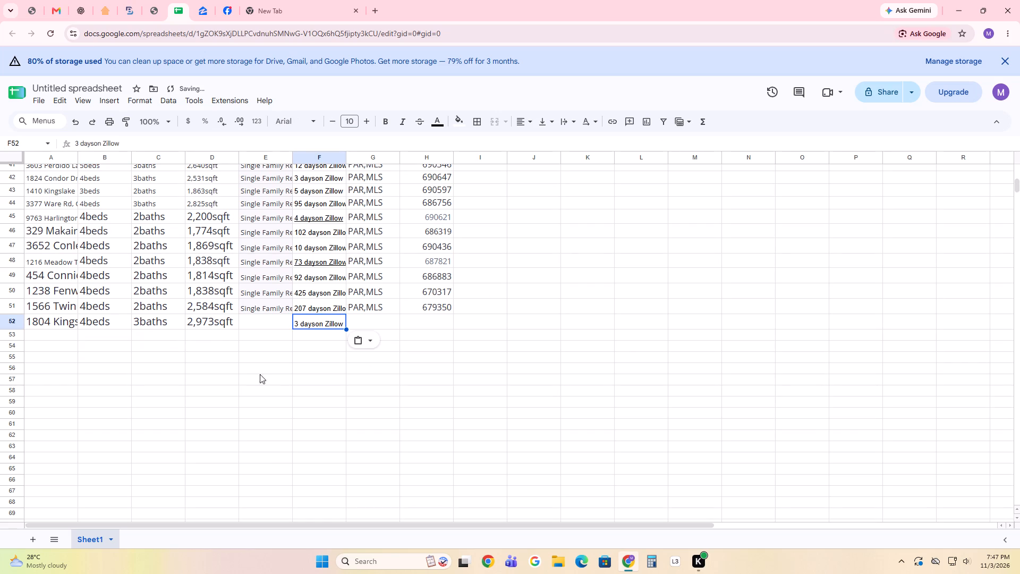
pyautogui.click(264, 376)
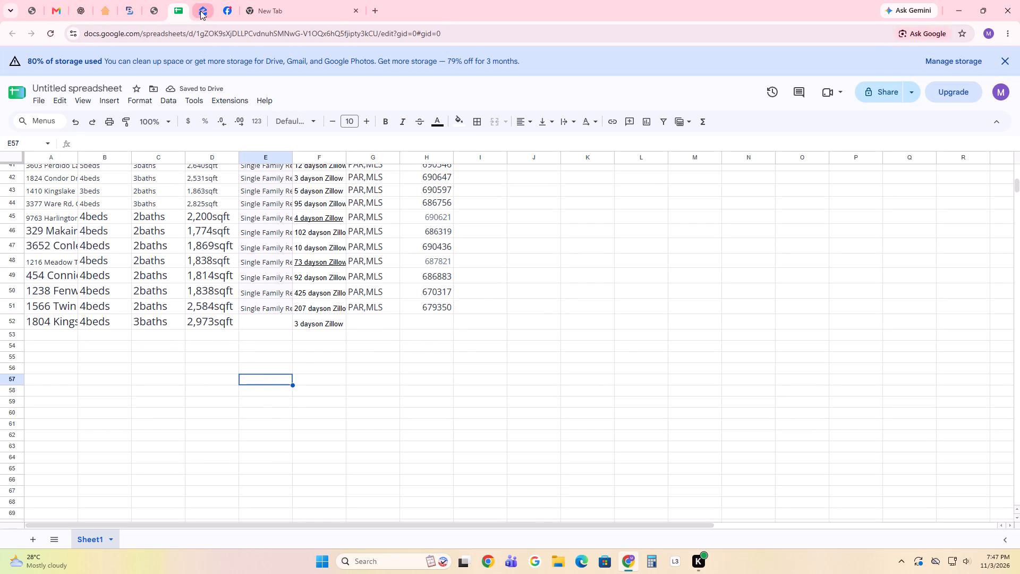
# Copy the MLS number 690672 from the Kingstree Dr listing on Zillow into cell H52 of the spreadsheet.
pyautogui.click(201, 9)
pyautogui.click(417, 404)
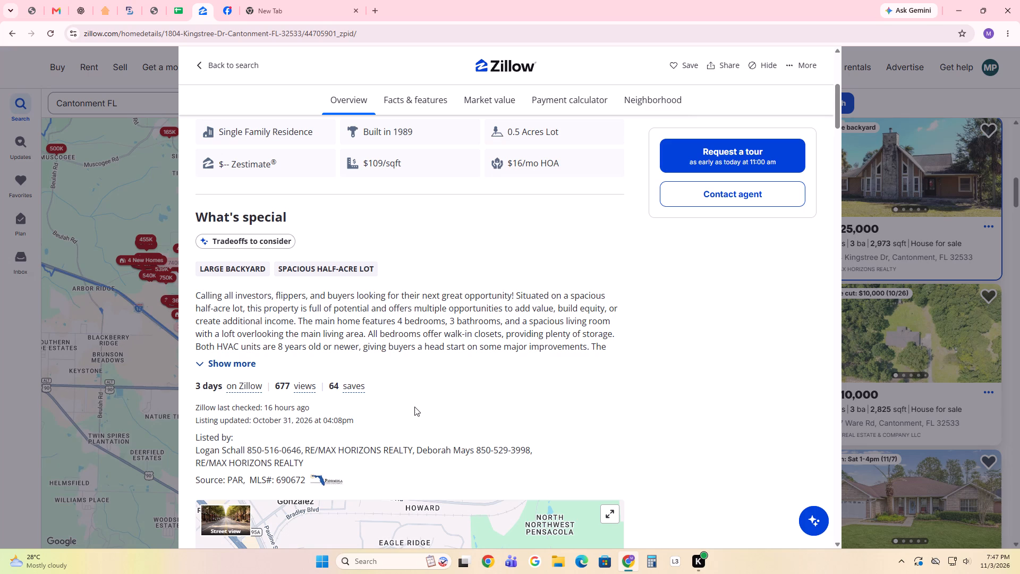
pyautogui.moveTo(280, 476); pyautogui.dragTo(280, 476)
pyautogui.moveTo(280, 476); pyautogui.dragTo(307, 475)
pyautogui.click(385, 474)
pyautogui.moveTo(276, 474); pyautogui.dragTo(307, 477)
pyautogui.hotkey('ctrl', 'c')
pyautogui.click(183, 5)
pyautogui.click(419, 328)
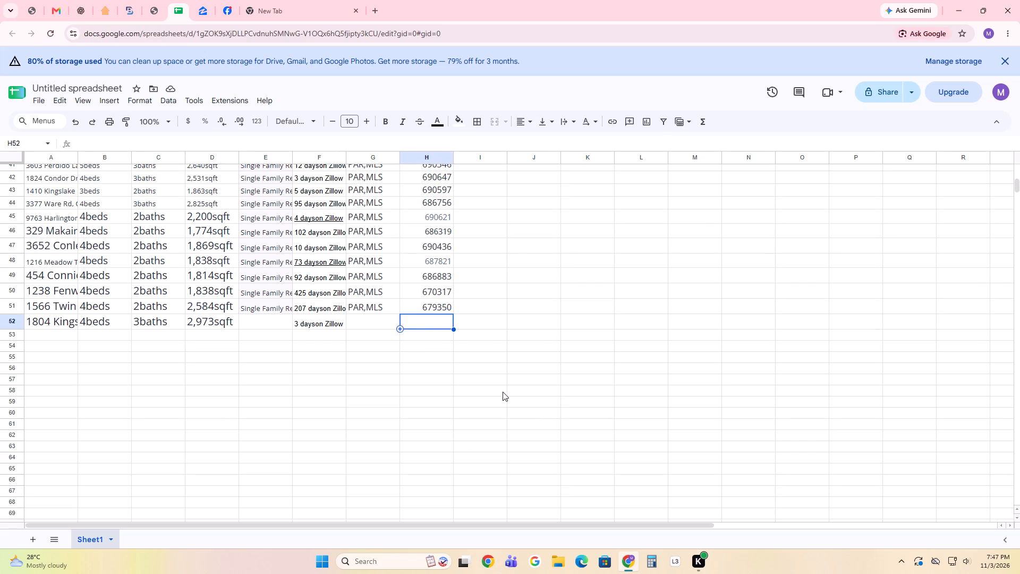
pyautogui.hotkey('ctrl', 'v')
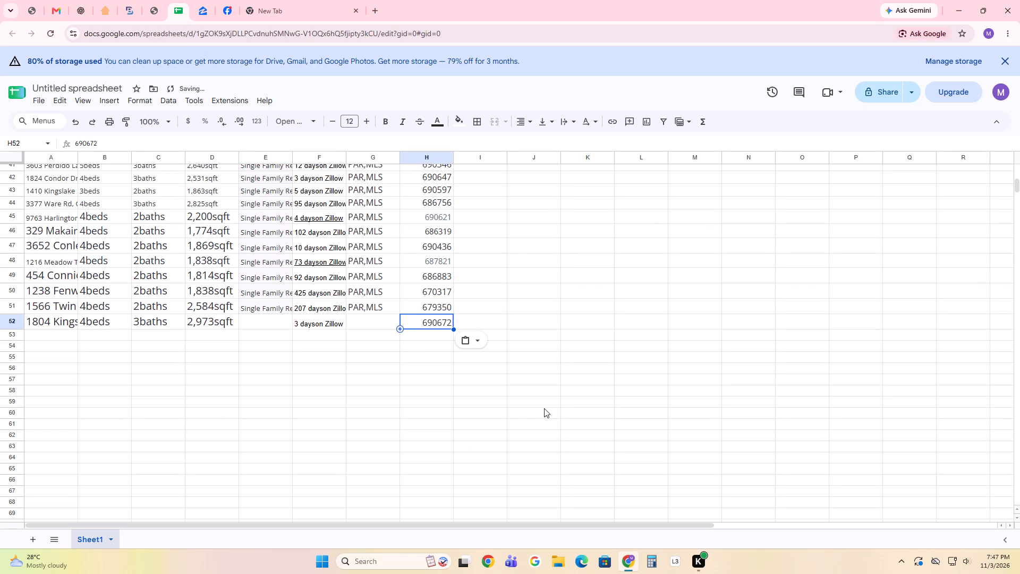
pyautogui.click(407, 402)
# Copy the PAR,MLS source entry from cell G51 into G52 for the Kingstree Dr row.
pyautogui.click(363, 304)
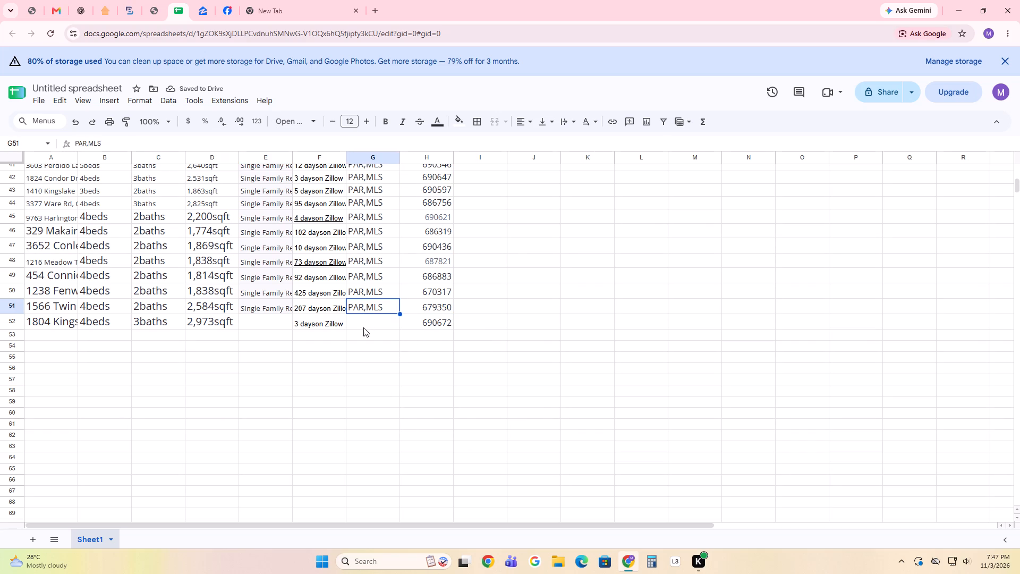
pyautogui.hotkey('ctrl', 'c')
pyautogui.click(372, 322)
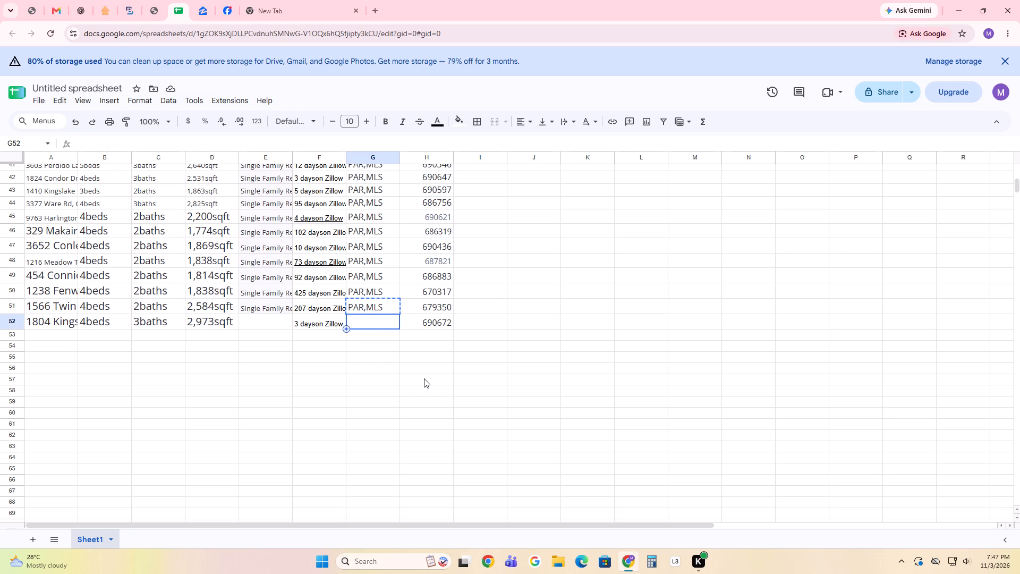
pyautogui.hotkey('ctrl', 'v')
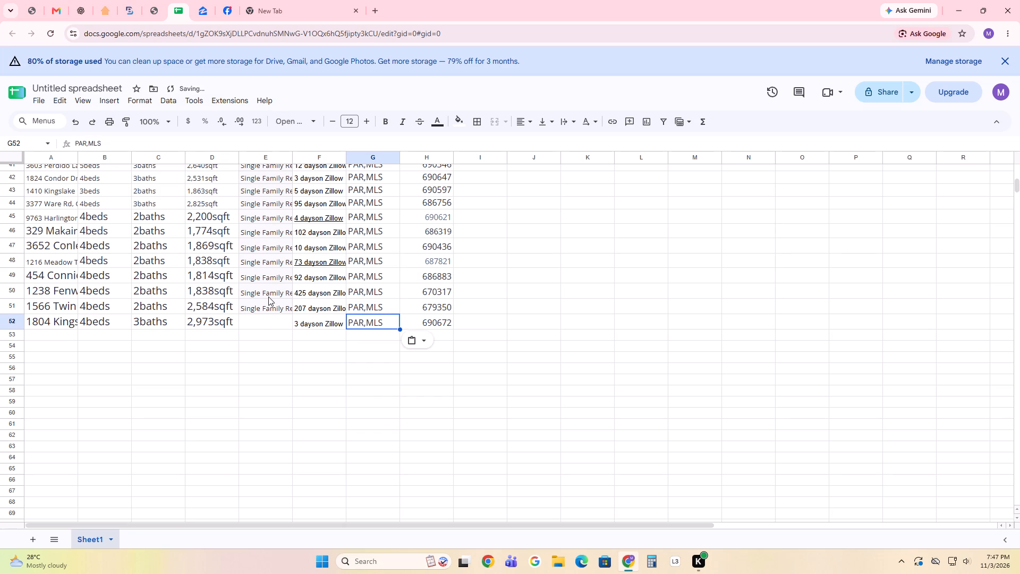
# Copy the Single Family Residence entry from cell E51 into E52 for the Kingstree Dr row.
pyautogui.click(265, 311)
pyautogui.hotkey('ctrl', 'c')
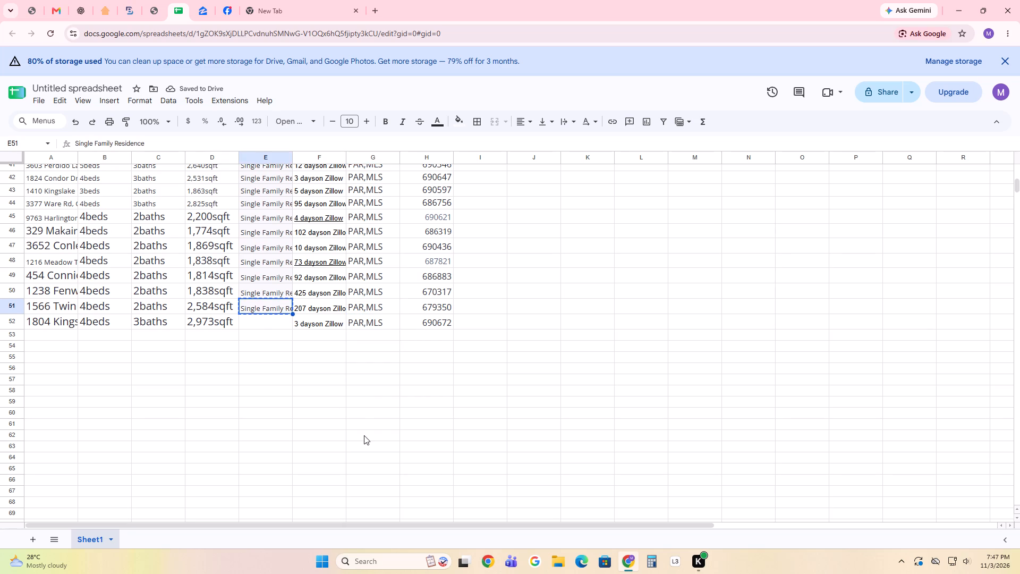
pyautogui.click(264, 325)
pyautogui.hotkey('ctrl', 'v')
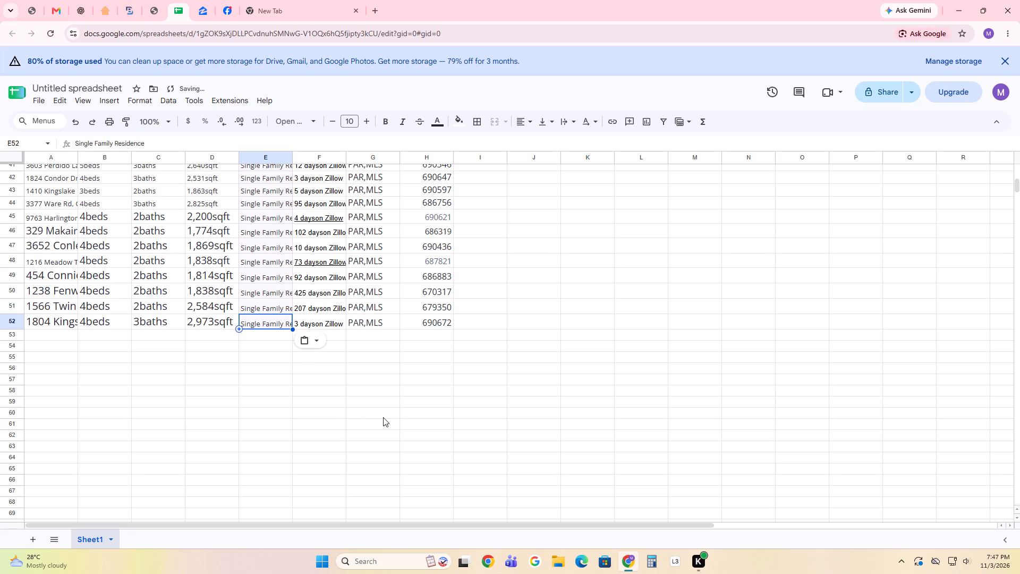
pyautogui.click(345, 408)
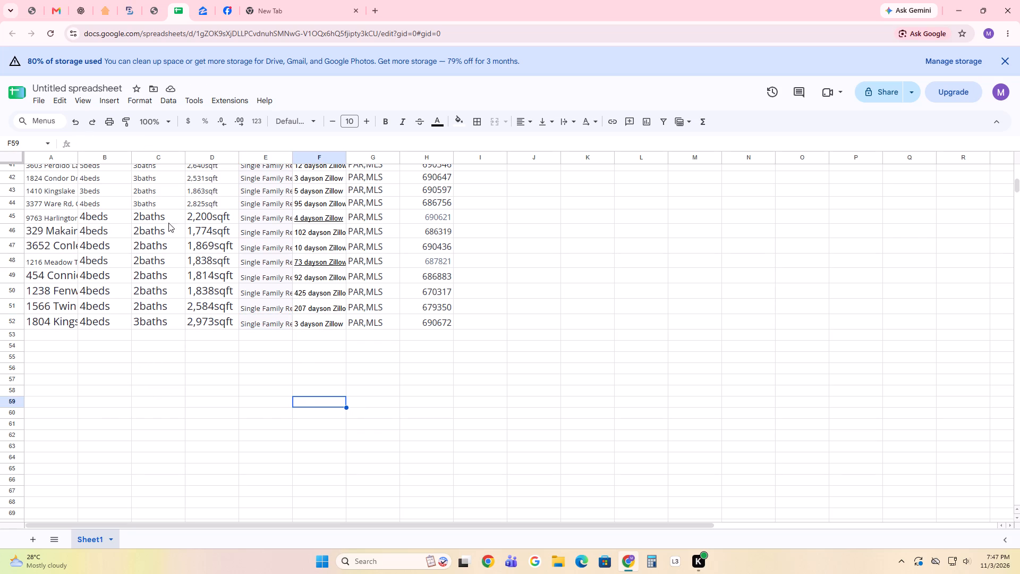
# Return to the Zillow search results from the Kingstree Dr listing and open the $410,000 Ware Rd listing.
pyautogui.click(198, 7)
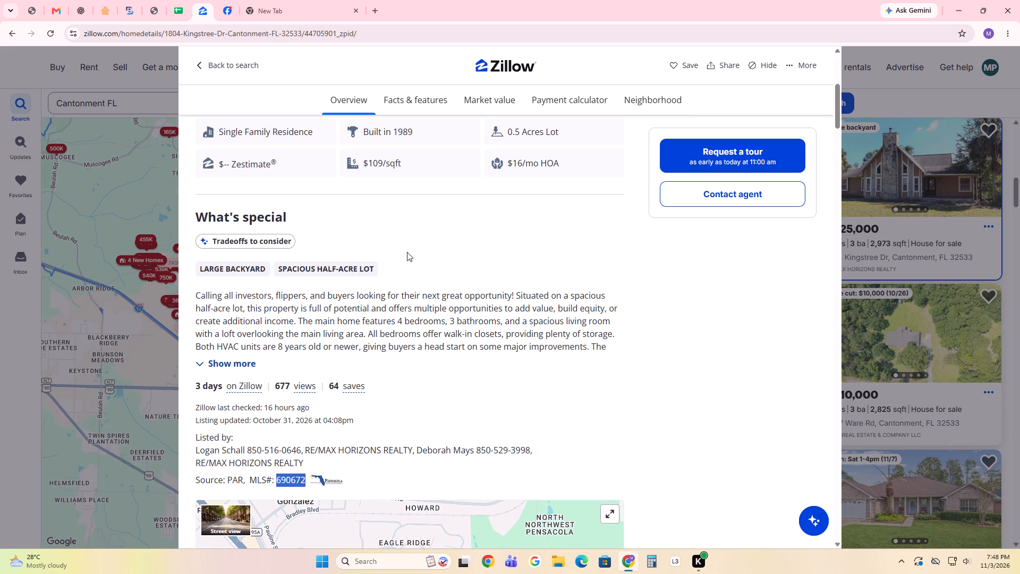
pyautogui.click(454, 402)
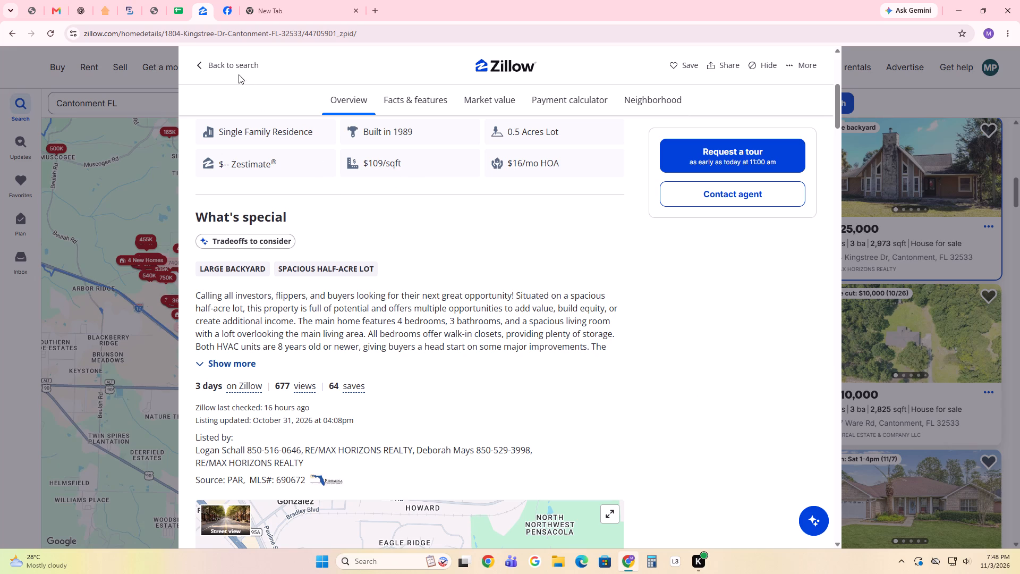
pyautogui.click(202, 64)
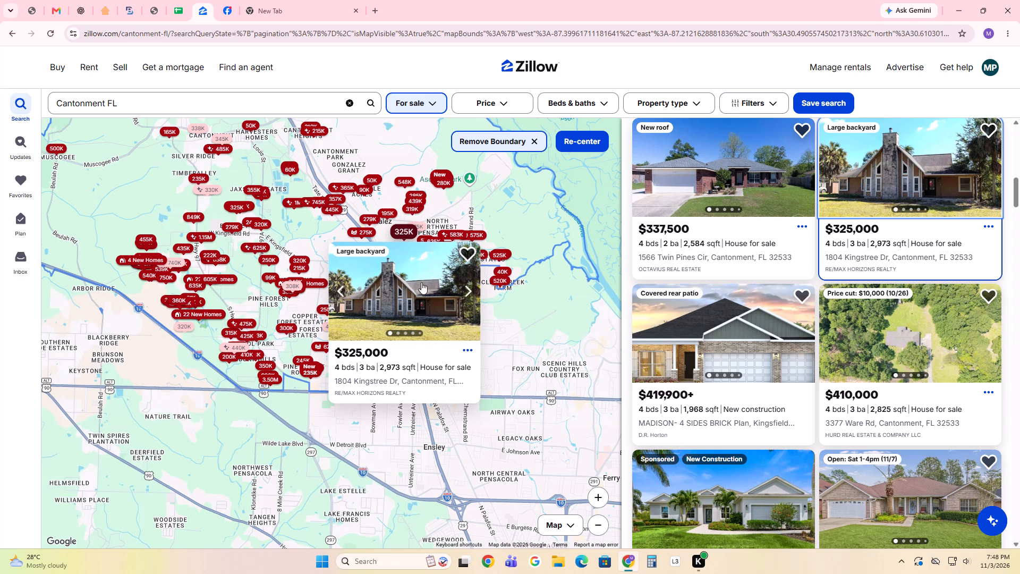
pyautogui.click(178, 9)
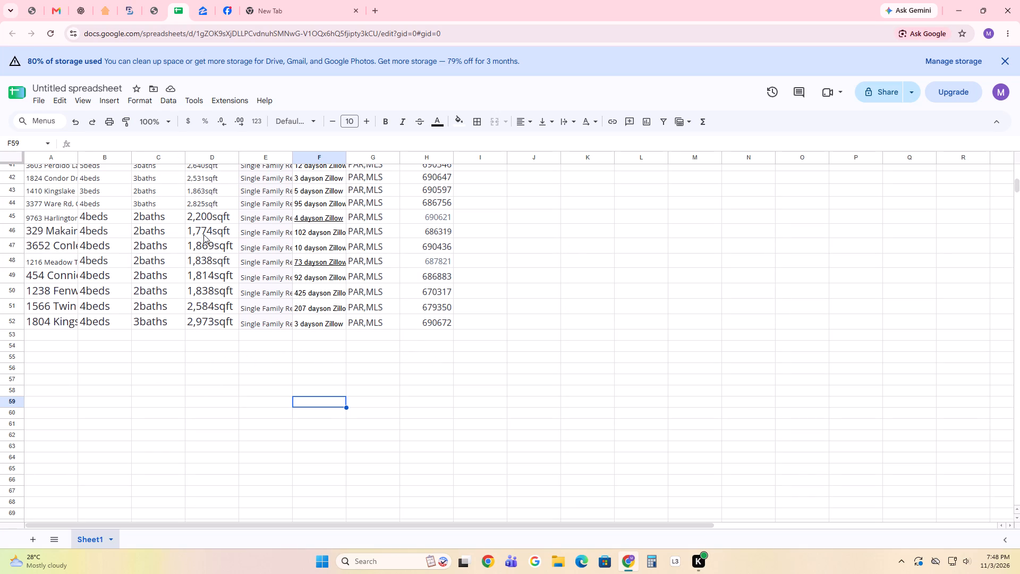
pyautogui.click(200, 11)
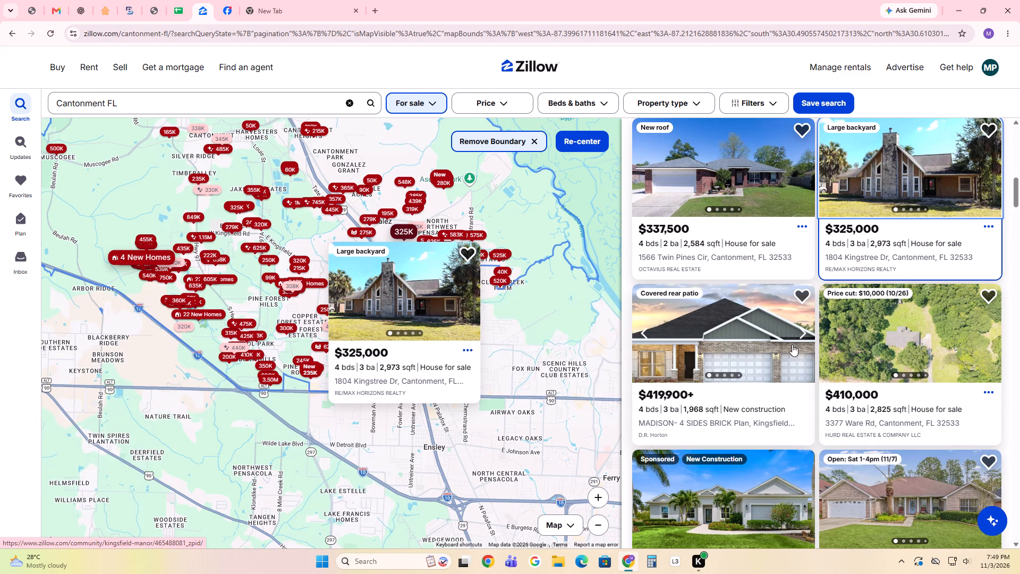
pyautogui.click(885, 336)
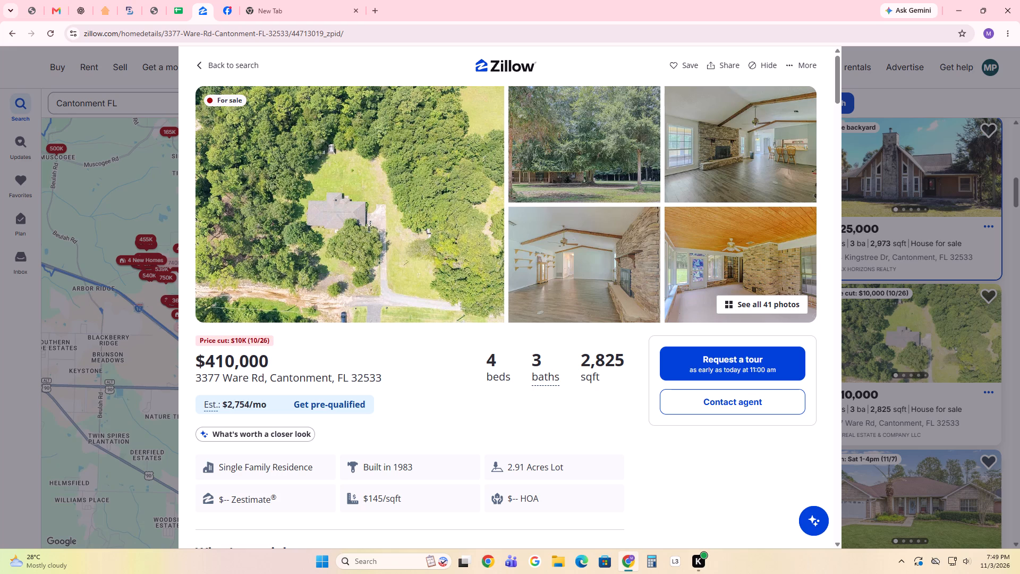
# Copy the full address of the Ware Rd listing on Zillow into cell A53 of the spreadsheet.
pyautogui.moveTo(197, 379); pyautogui.dragTo(402, 374)
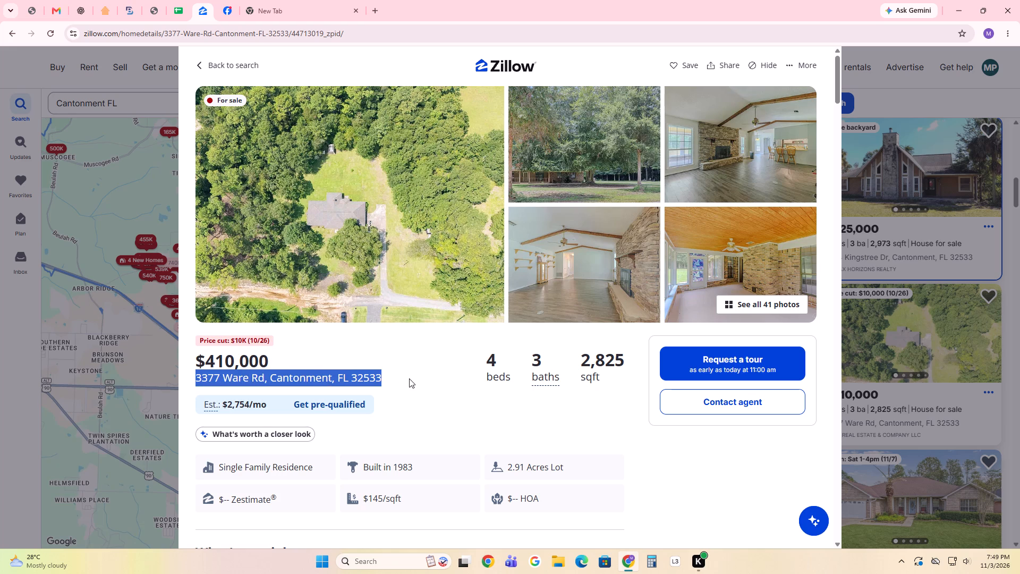
pyautogui.hotkey('ctrl', 'c')
pyautogui.click(179, 11)
pyautogui.click(44, 336)
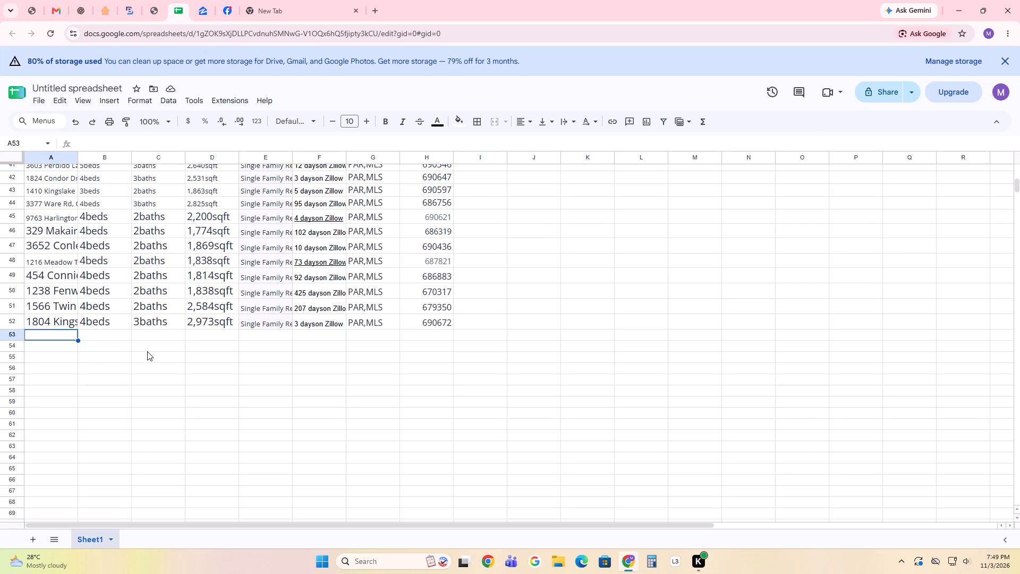
pyautogui.hotkey('ctrl', 'v')
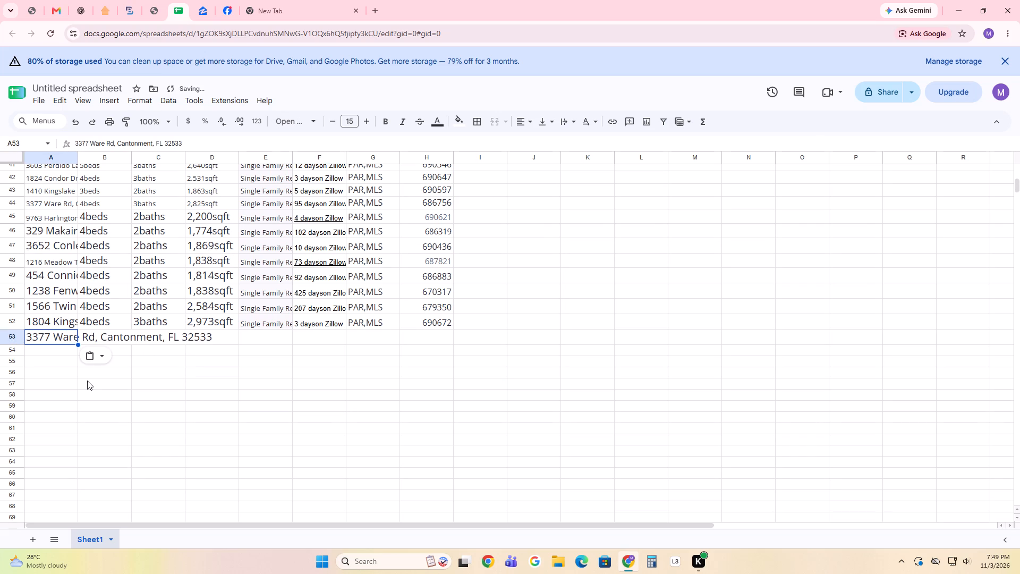
pyautogui.click(87, 381)
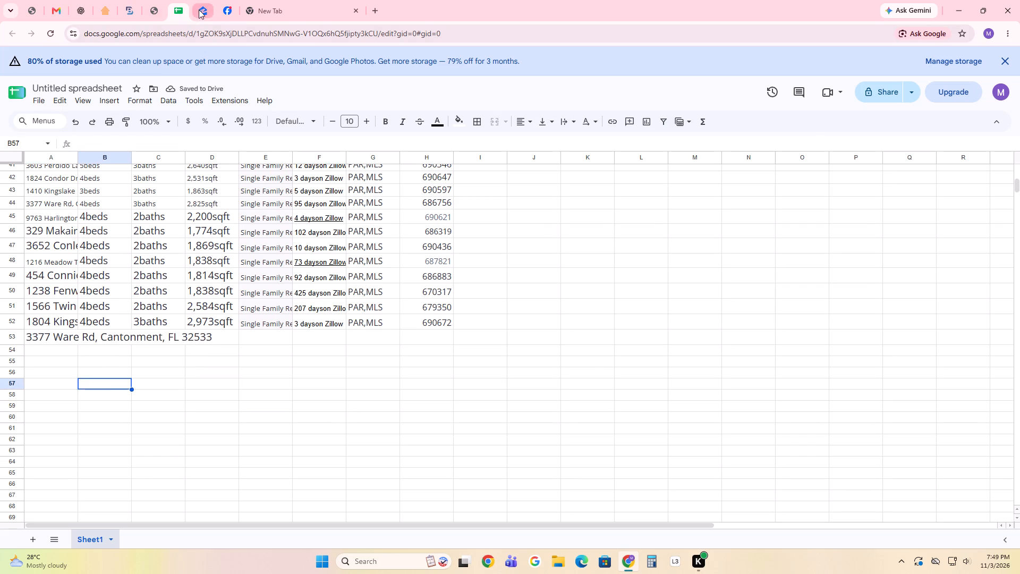
# Copy the 4 beds, 3 baths and 2,825 sqft figures from the Ware Rd listing on Zillow into the spreadsheet starting at cell B53.
pyautogui.click(199, 10)
pyautogui.moveTo(462, 380); pyautogui.dragTo(467, 375)
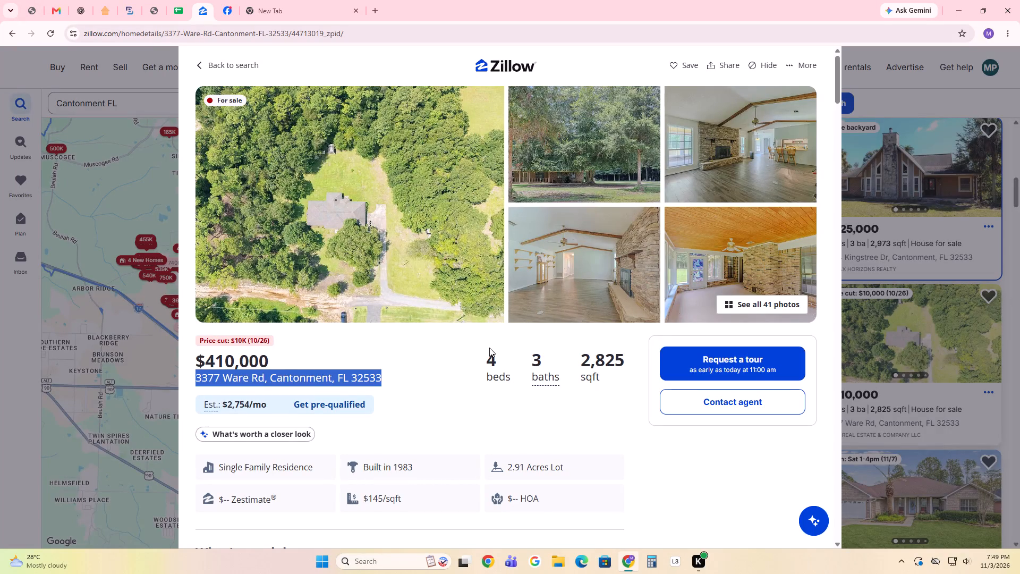
pyautogui.doubleClick(457, 376)
pyautogui.moveTo(483, 347); pyautogui.dragTo(488, 350)
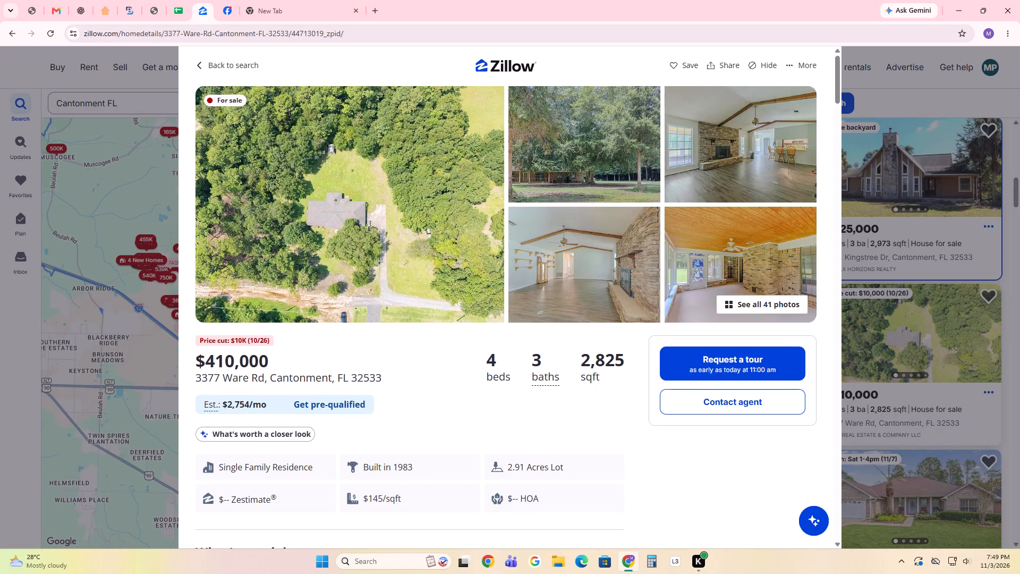
pyautogui.moveTo(488, 350); pyautogui.dragTo(521, 392)
pyautogui.doubleClick(435, 355)
pyautogui.moveTo(487, 346); pyautogui.dragTo(614, 384)
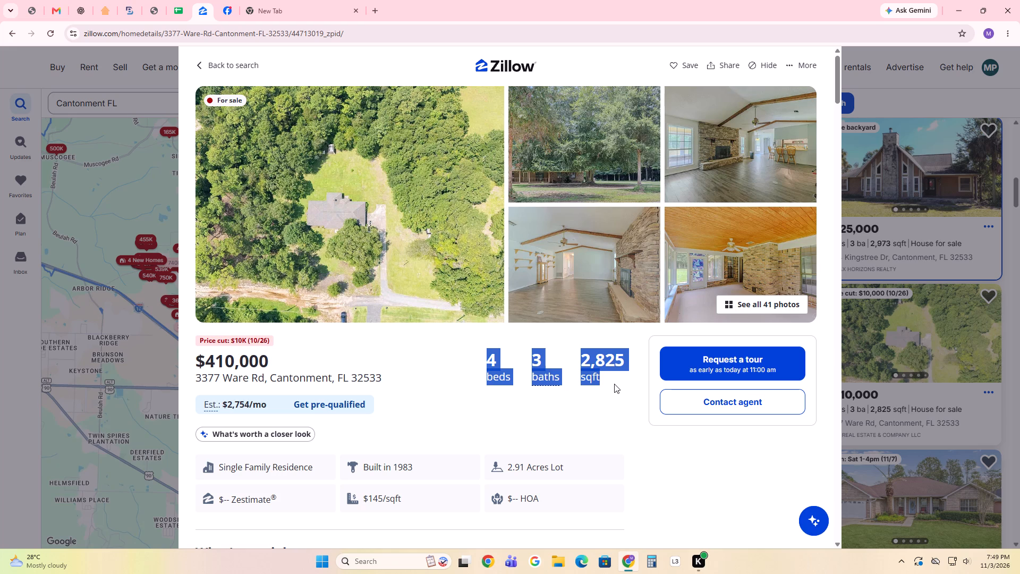
pyautogui.hotkey('ctrl', 'c')
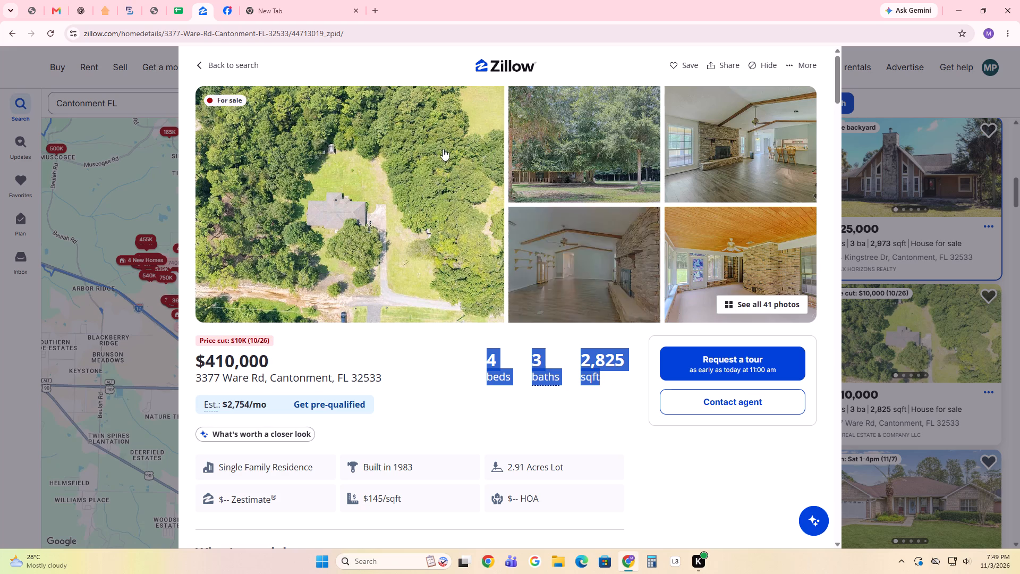
pyautogui.click(177, 7)
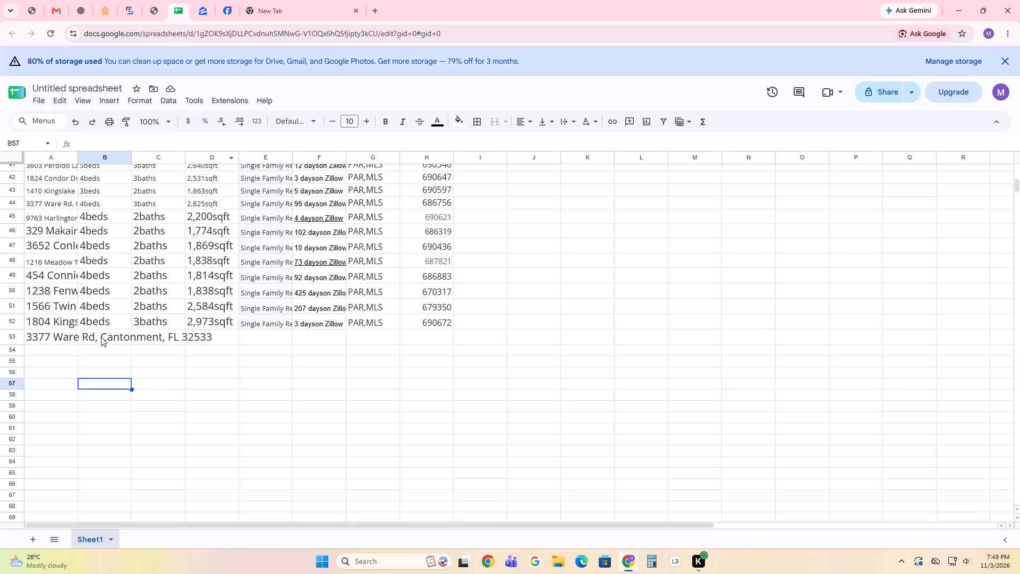
pyautogui.click(101, 337)
pyautogui.click(101, 337)
pyautogui.click(193, 401)
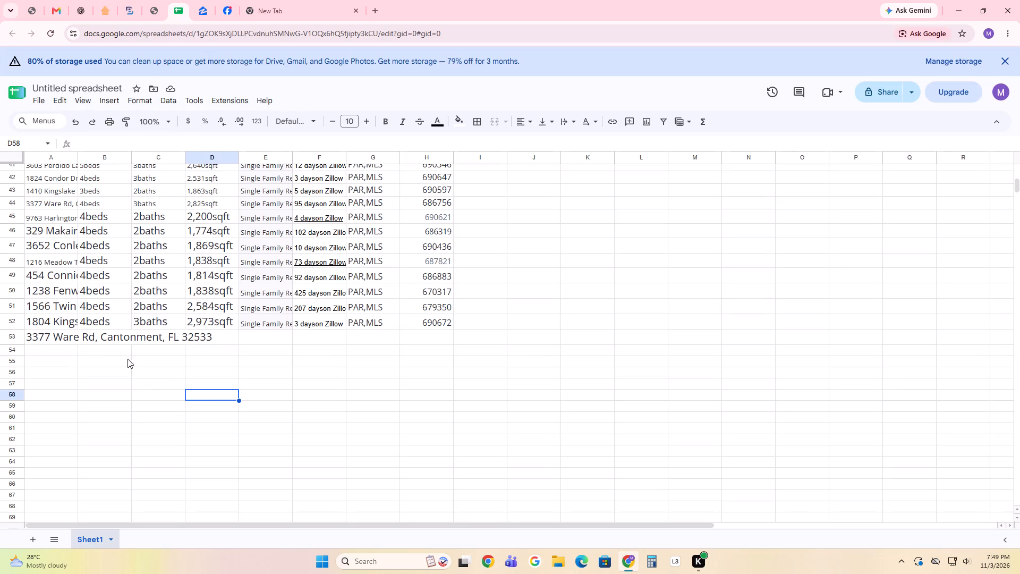
pyautogui.click(110, 337)
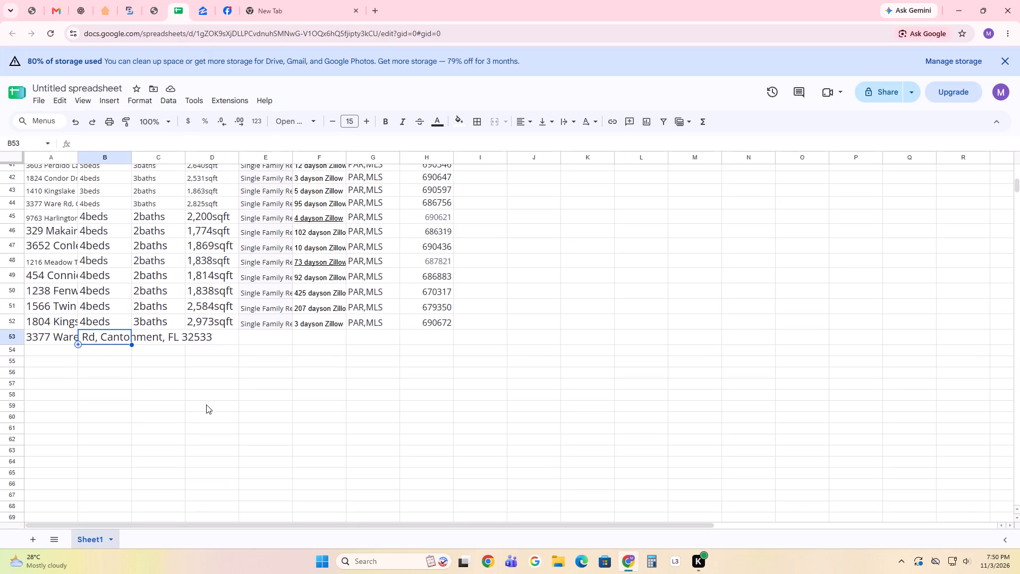
pyautogui.hotkey('ctrl', 'v')
pyautogui.click(206, 400)
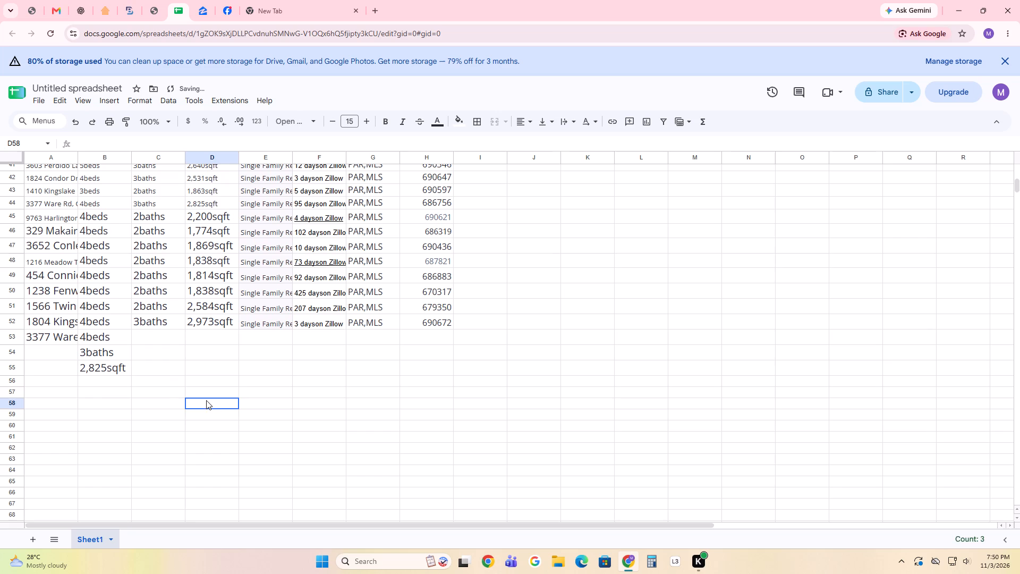
# Copy the 3baths entry from B54 into C53 and the 2,825sqft entry from B55 into D53 for the Ware Rd row.
pyautogui.click(95, 357)
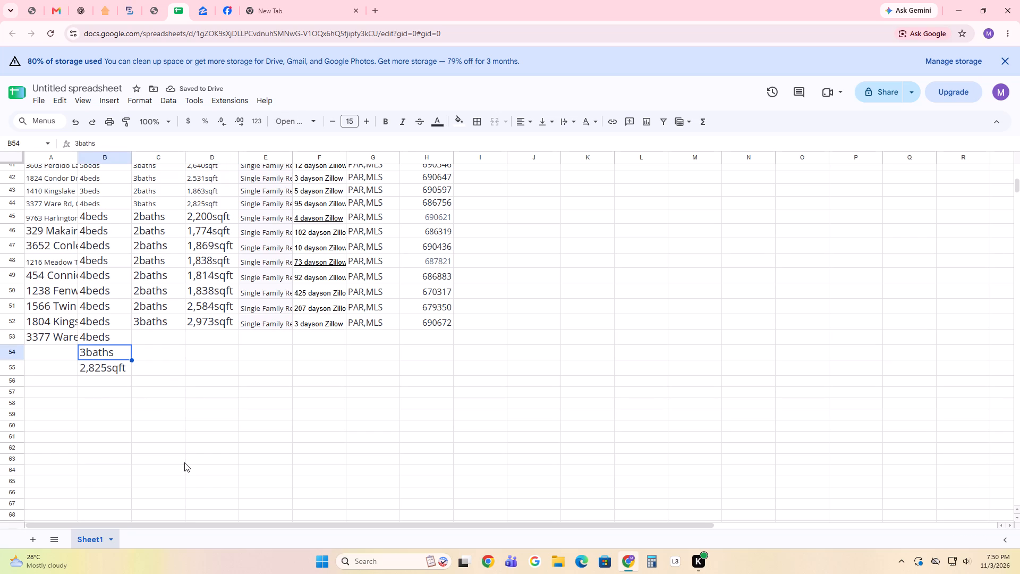
pyautogui.hotkey('ctrl', 'c')
pyautogui.click(157, 334)
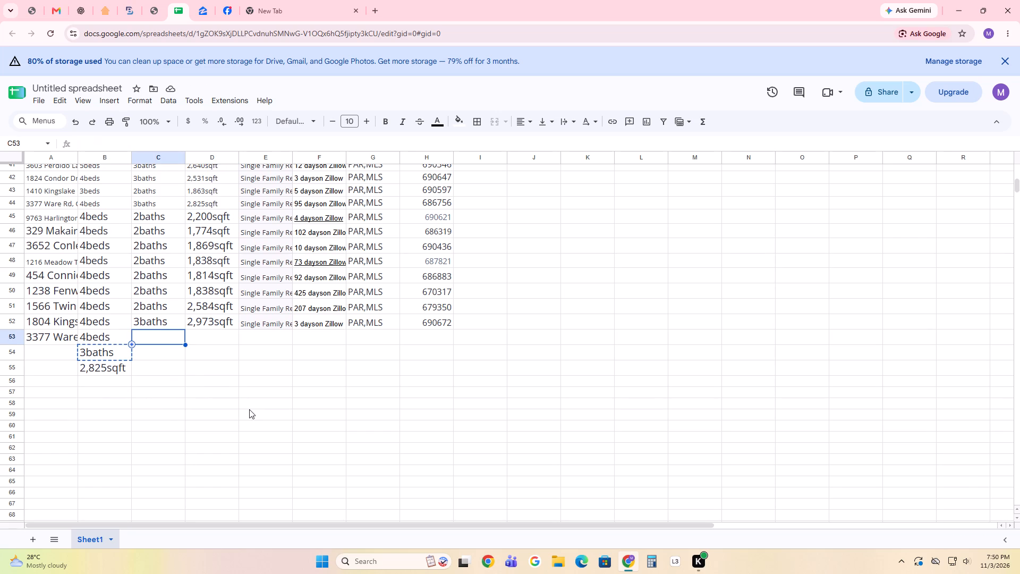
pyautogui.hotkey('ctrl', 'v')
pyautogui.click(245, 407)
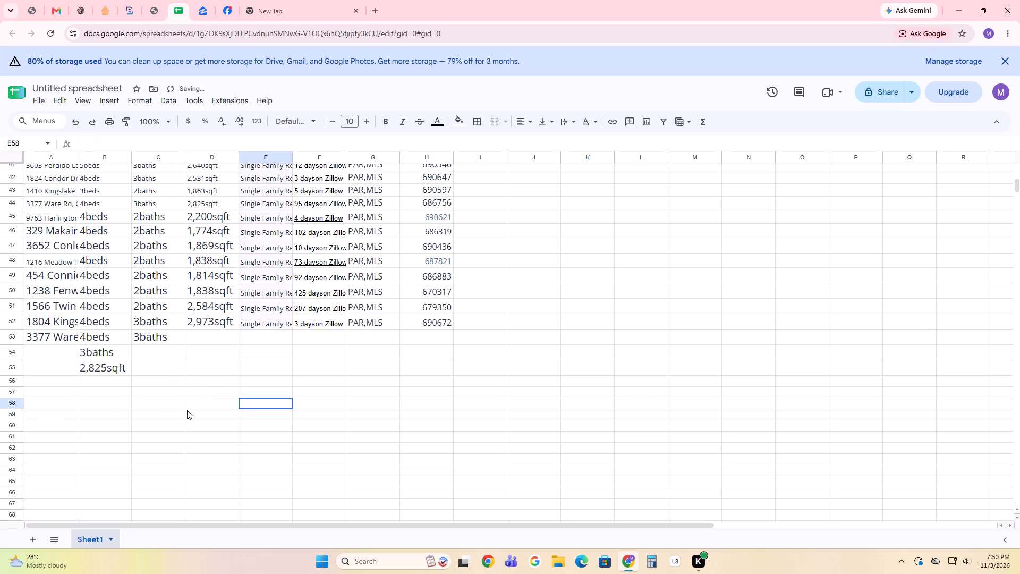
pyautogui.click(101, 367)
pyautogui.hotkey('ctrl', 'c')
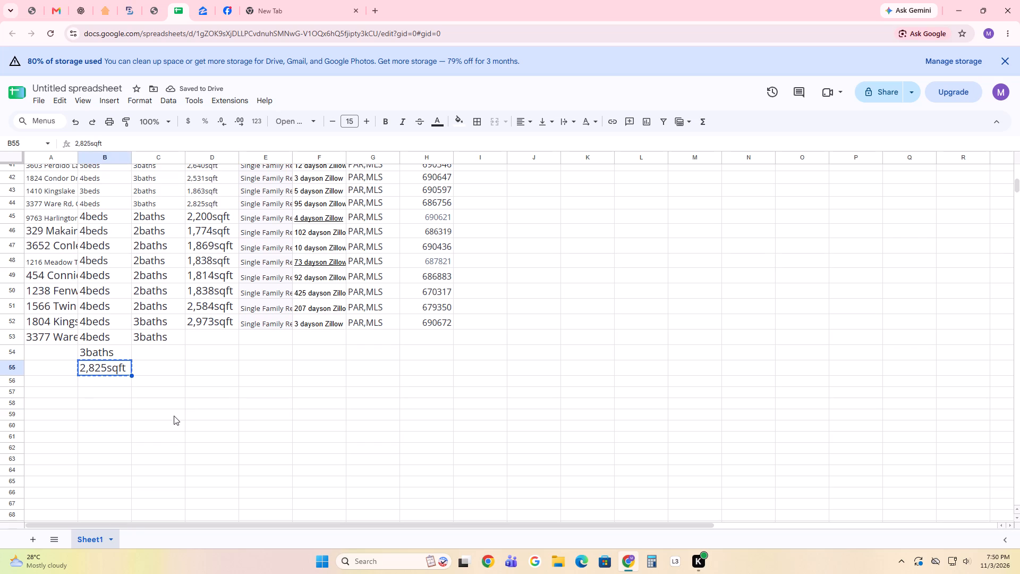
pyautogui.click(209, 336)
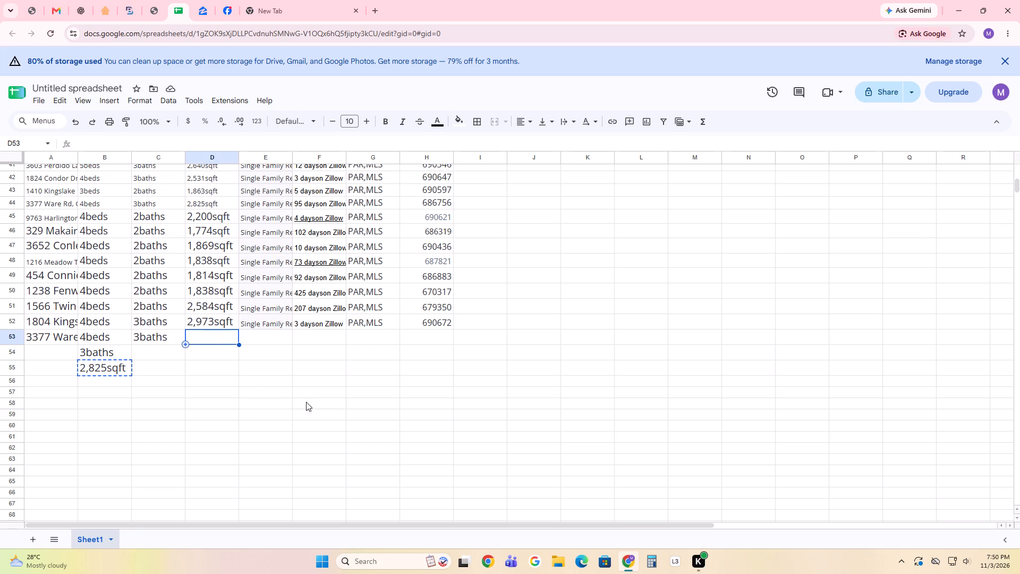
pyautogui.hotkey('ctrl', 'v')
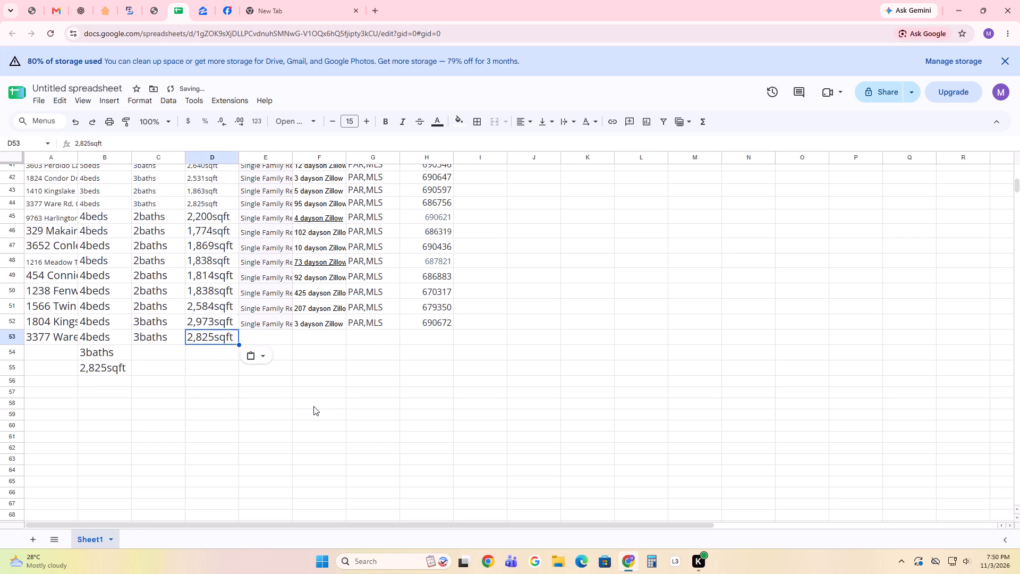
pyautogui.moveTo(271, 420); pyautogui.dragTo(266, 420)
# Clear the leftover 3baths entry from cell B54 below the Ware Rd row.
pyautogui.doubleClick(106, 358)
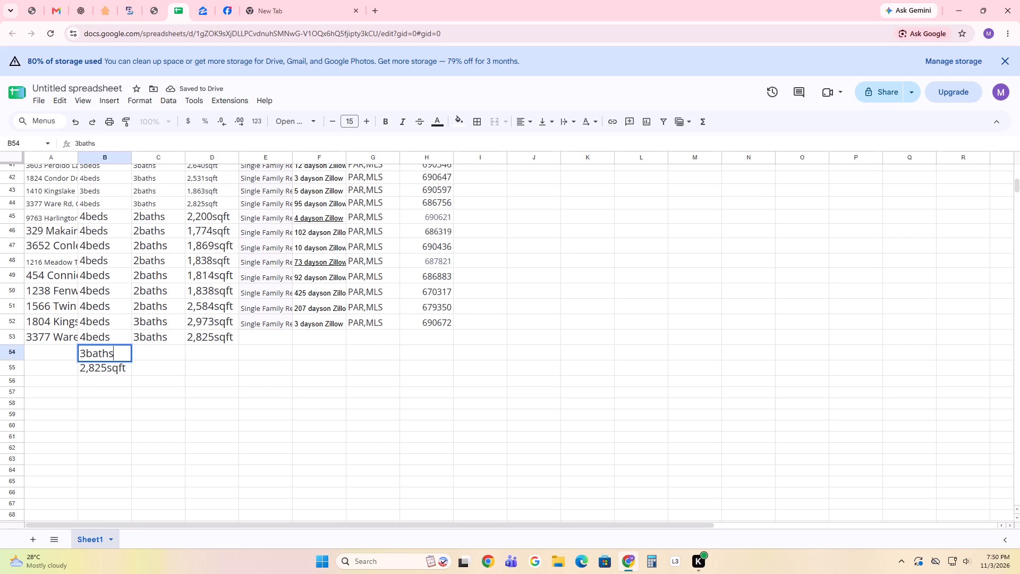
pyautogui.press('BackSpace')
pyautogui.press('BackSpace')
pyautogui.press('BackSpace')
pyautogui.press('BackSpace')
pyautogui.press('BackSpace')
pyautogui.press('BackSpace')
pyautogui.press('BackSpace')
pyautogui.press('BackSpace')
pyautogui.press('BackSpace')
pyautogui.press('BackSpace')
pyautogui.press('BackSpace')
pyautogui.press('BackSpace')
pyautogui.press('BackSpace')
# Clear the leftover 2,825sqft entry from cell B55 below the Ware Rd row.
pyautogui.doubleClick(123, 374)
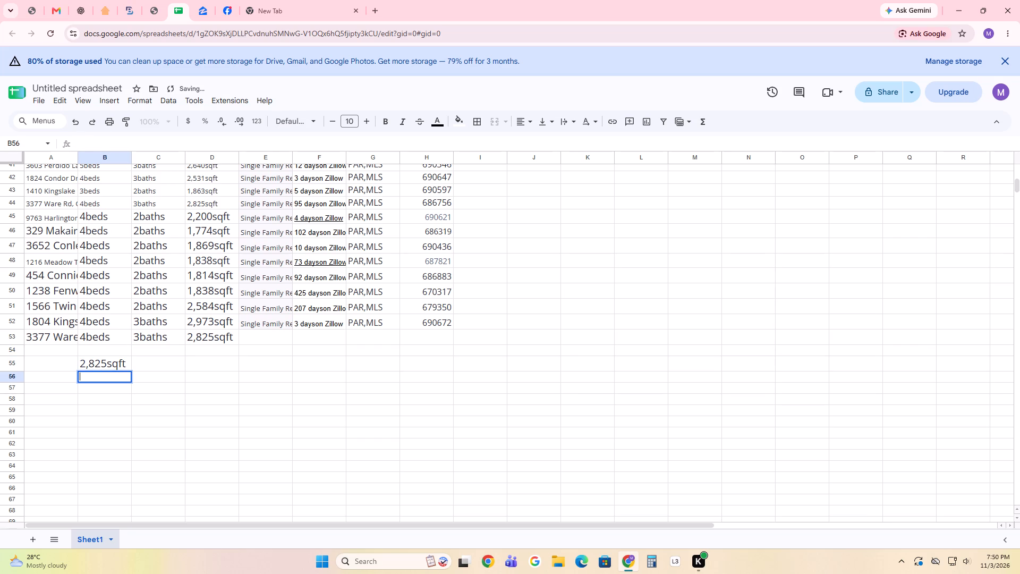
pyautogui.doubleClick(122, 363)
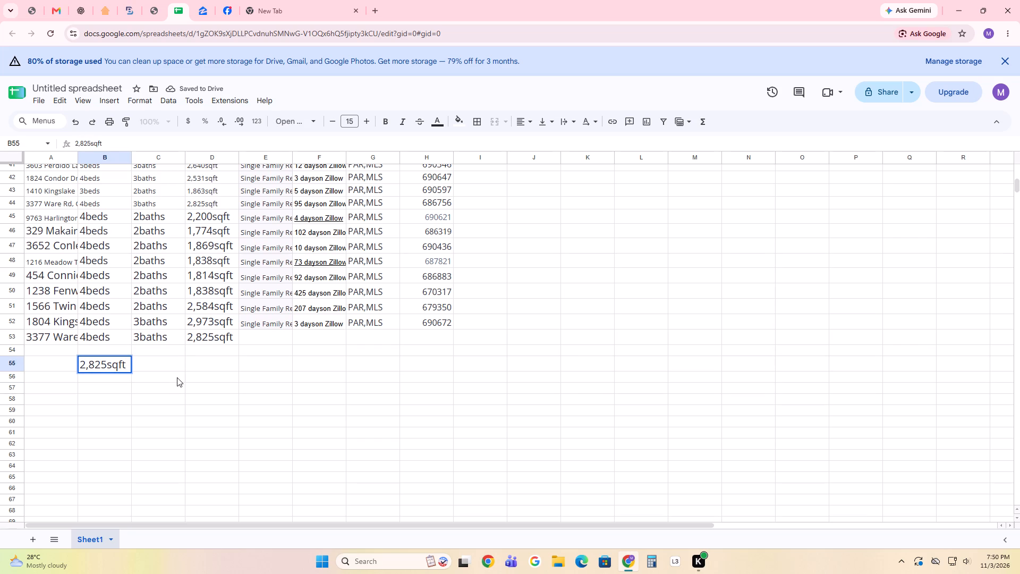
pyautogui.press('BackSpace')
pyautogui.press('BackSpace')
pyautogui.press('BackSpace')
pyautogui.press('BackSpace')
pyautogui.press('BackSpace')
pyautogui.press('BackSpace')
pyautogui.press('BackSpace')
pyautogui.press('BackSpace')
pyautogui.press('BackSpace')
pyautogui.press('BackSpace')
pyautogui.press('BackSpace')
pyautogui.press('BackSpace')
pyautogui.press('BackSpace')
pyautogui.press('BackSpace')
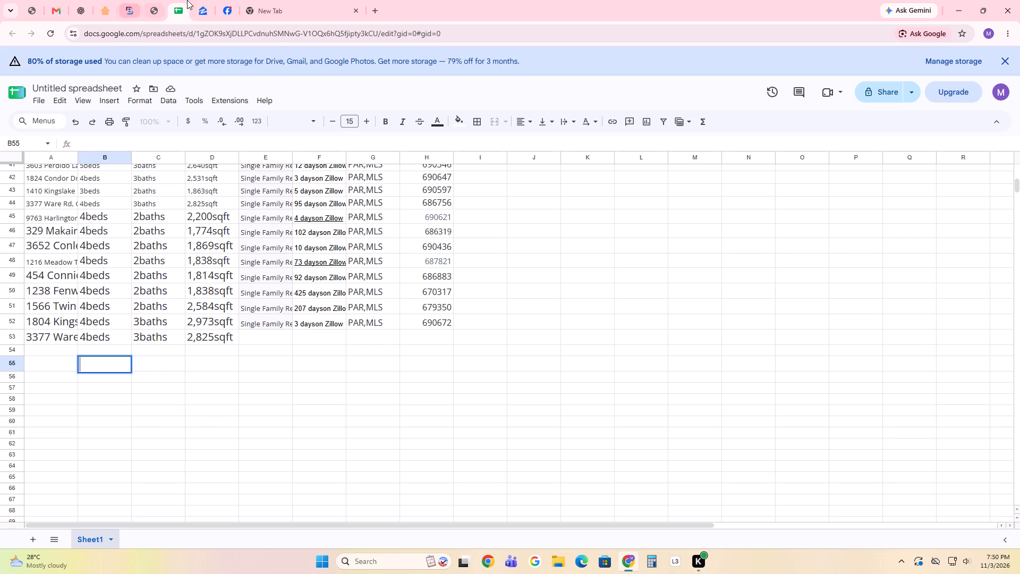
# Copy the "95 days on Zillow" text from the Ware Rd listing on Zillow into cell F53 of the spreadsheet.
pyautogui.click(203, 5)
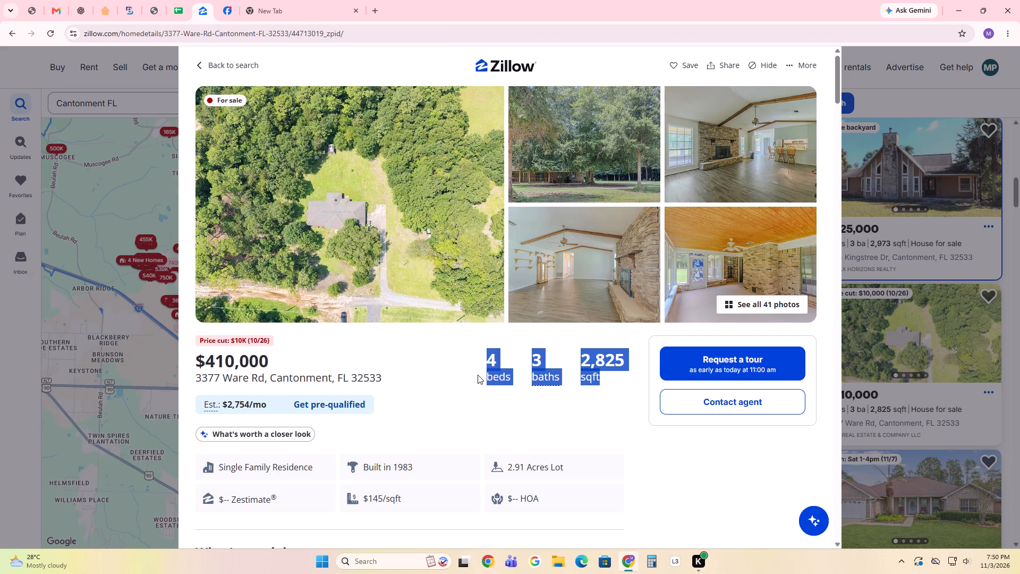
pyautogui.click(475, 374)
pyautogui.scroll(-4, 443, 378)
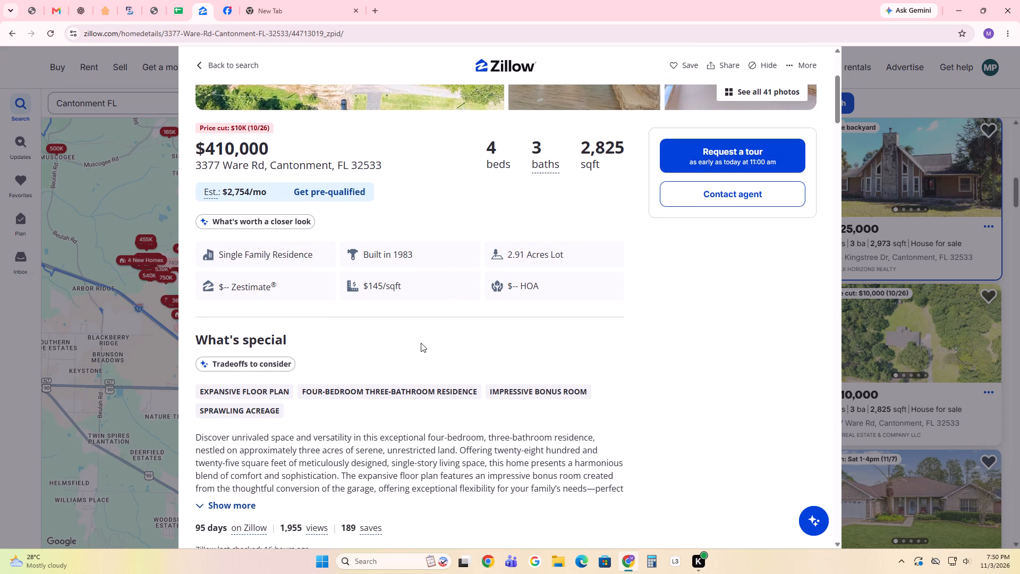
pyautogui.scroll(-3, 421, 343)
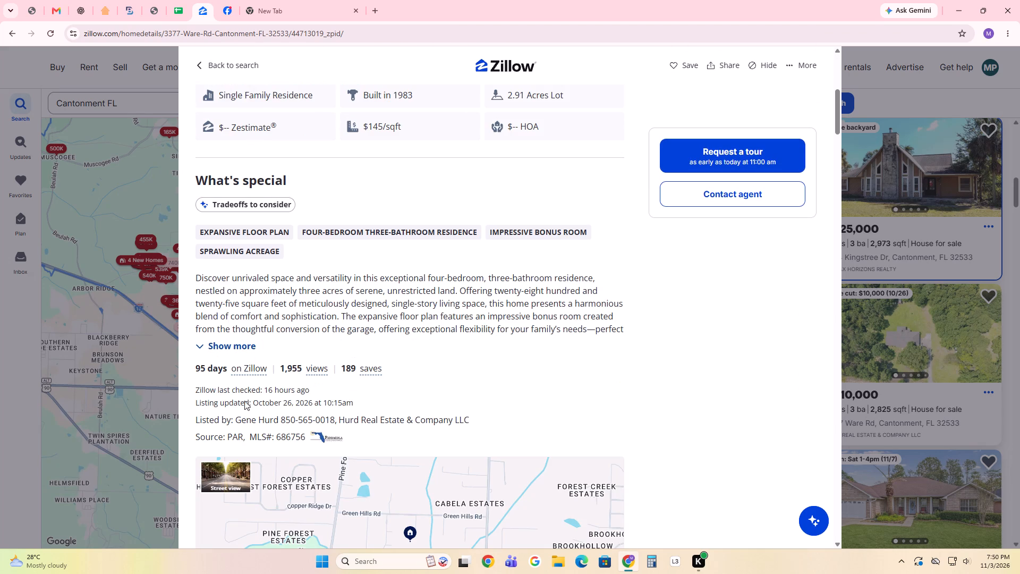
pyautogui.moveTo(195, 365); pyautogui.dragTo(262, 370)
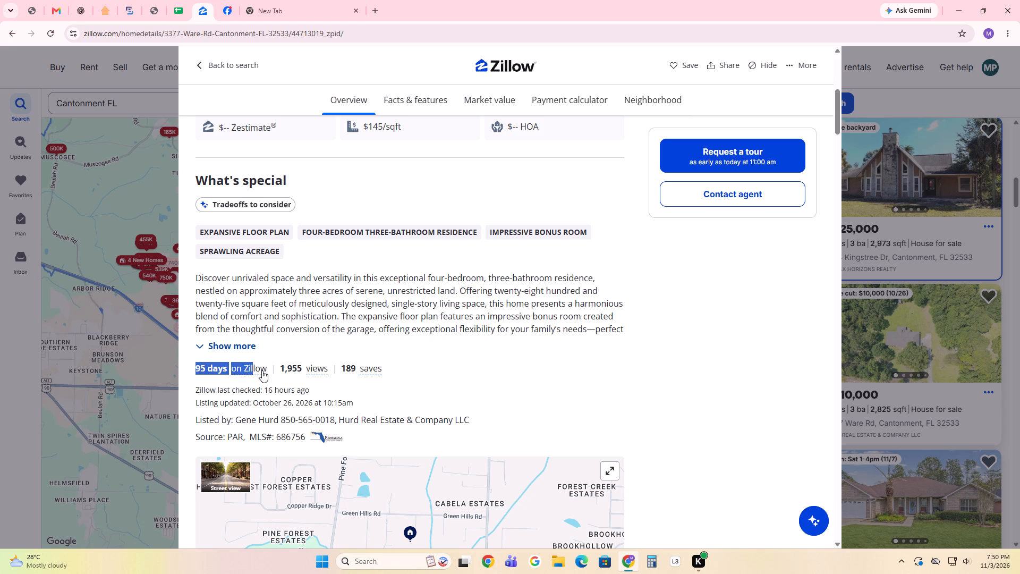
pyautogui.moveTo(262, 370); pyautogui.dragTo(273, 370)
pyautogui.hotkey('ctrl', 'c')
pyautogui.click(182, 7)
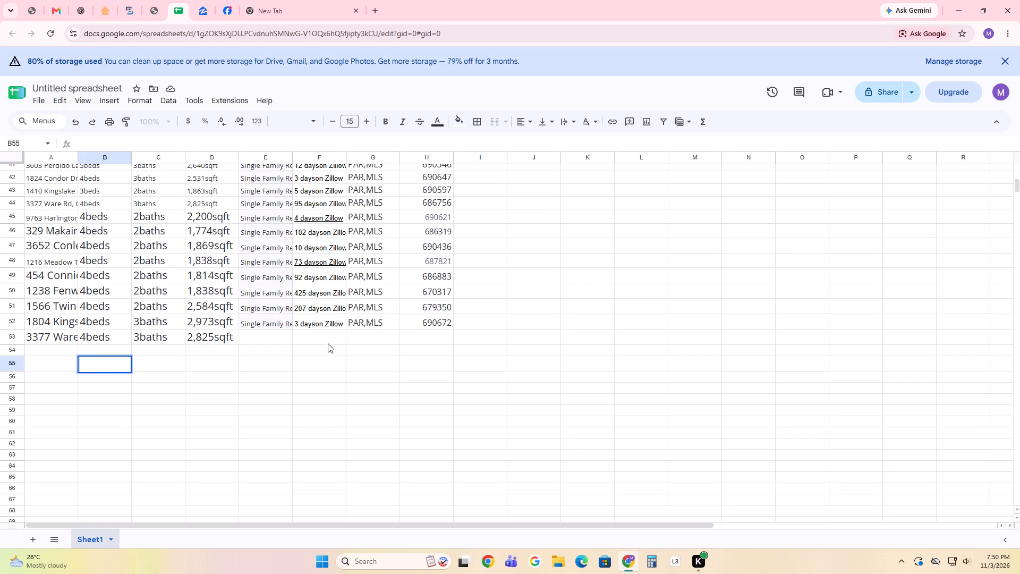
pyautogui.click(328, 336)
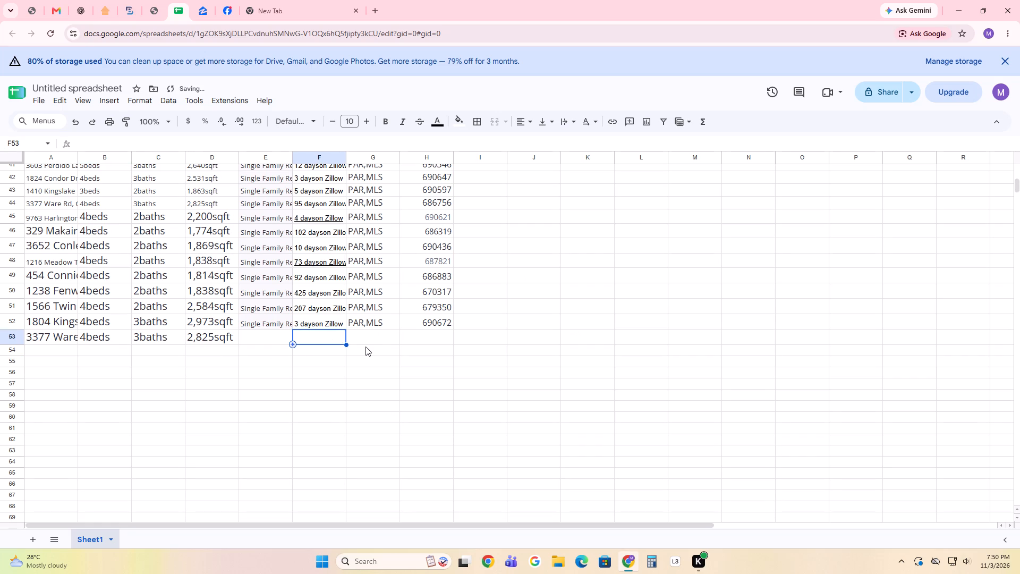
pyautogui.hotkey('ctrl', 'v')
pyautogui.click(278, 366)
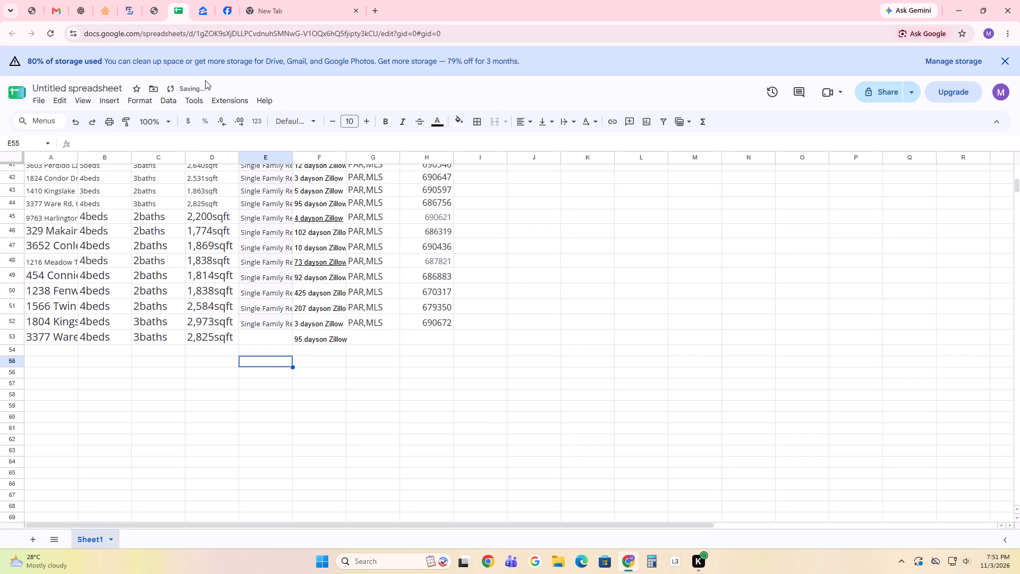
# Copy the MLS number 686756 from the Ware Rd listing on Zillow into cell H53 of the spreadsheet.
pyautogui.click(204, 12)
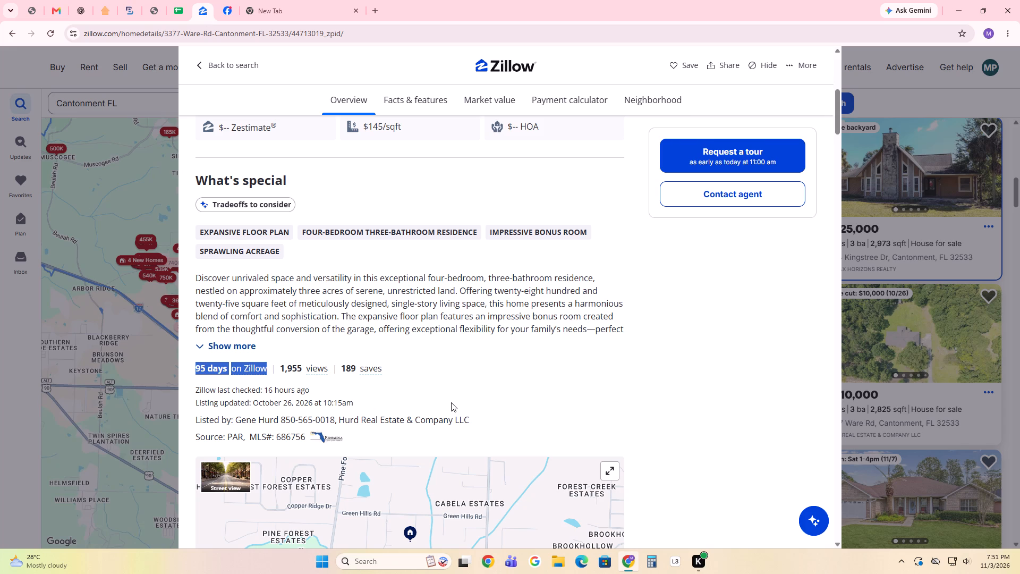
pyautogui.scroll(3, 451, 402)
pyautogui.scroll(-5, 451, 402)
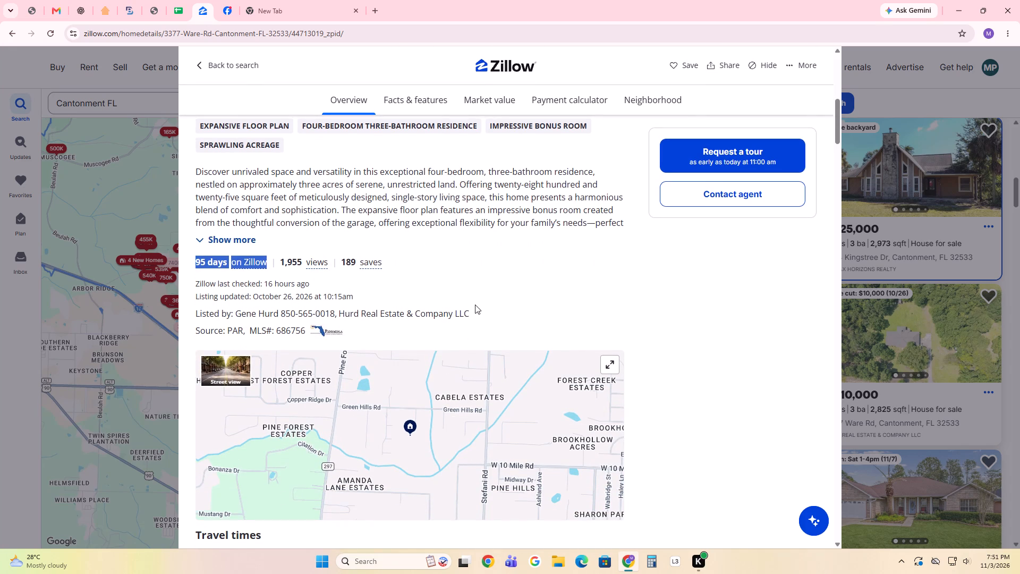
pyautogui.click(477, 303)
pyautogui.moveTo(276, 323); pyautogui.dragTo(290, 325)
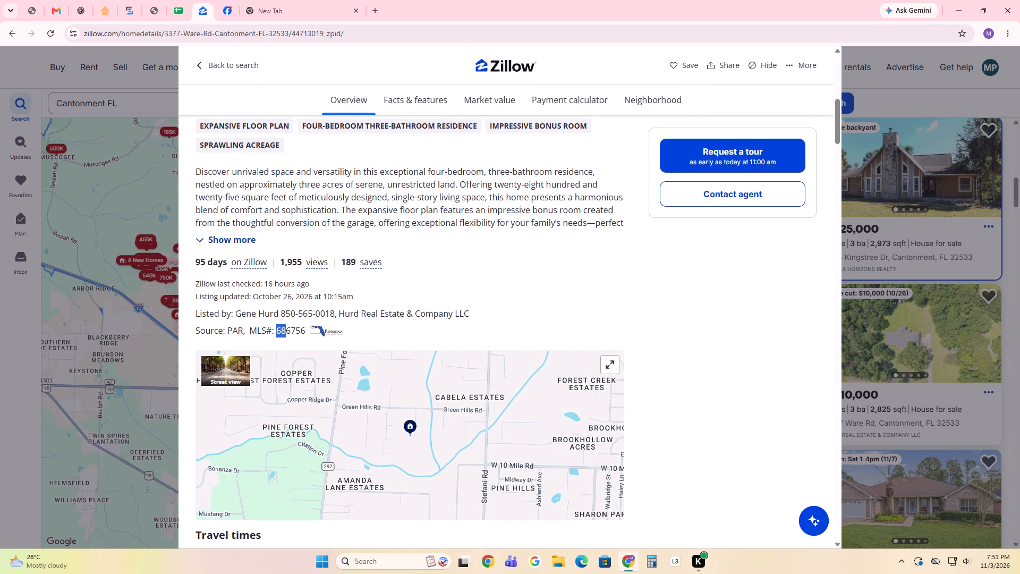
pyautogui.moveTo(290, 325); pyautogui.dragTo(309, 327)
pyautogui.hotkey('ctrl', 'c')
pyautogui.click(176, 6)
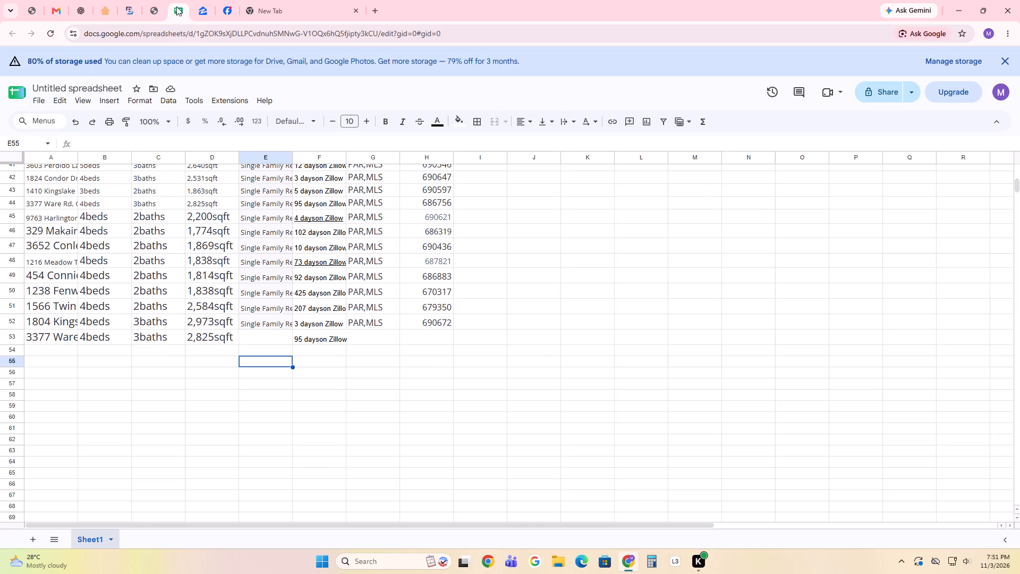
pyautogui.click(423, 339)
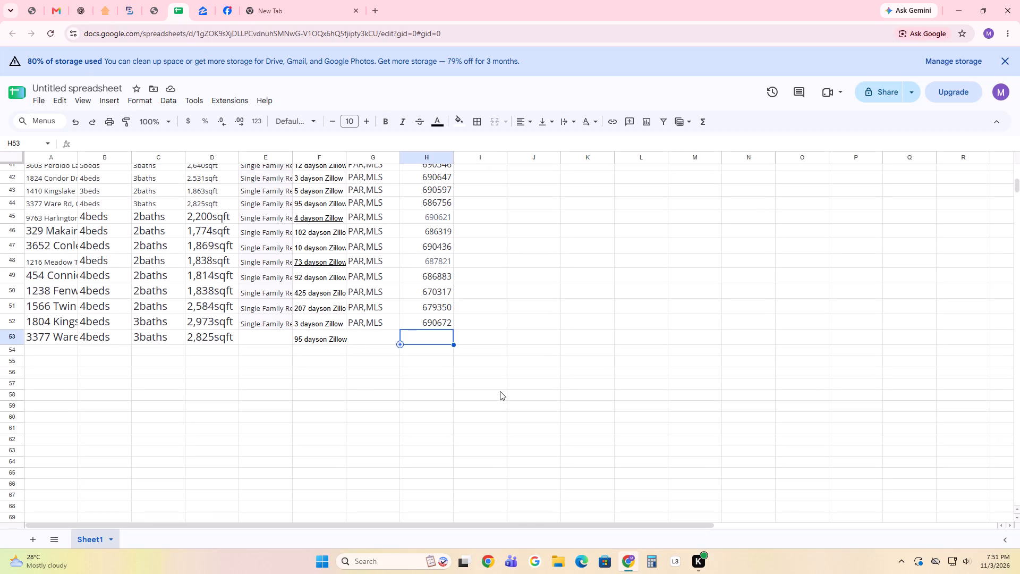
pyautogui.hotkey('ctrl', 'v')
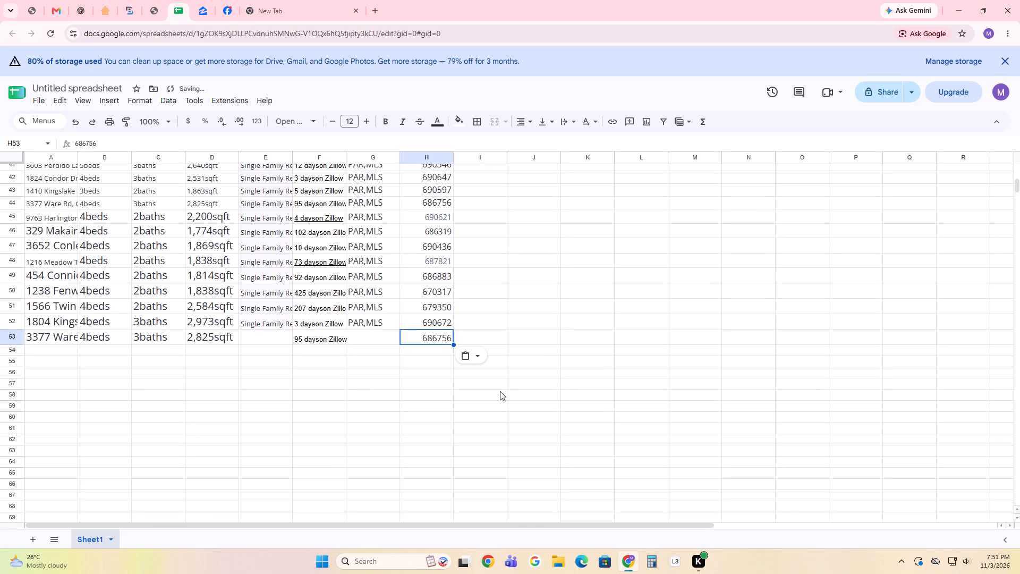
pyautogui.click(488, 399)
# Copy the PAR,MLS source entry from cell G52 into G53 for the Ware Rd row.
pyautogui.click(375, 323)
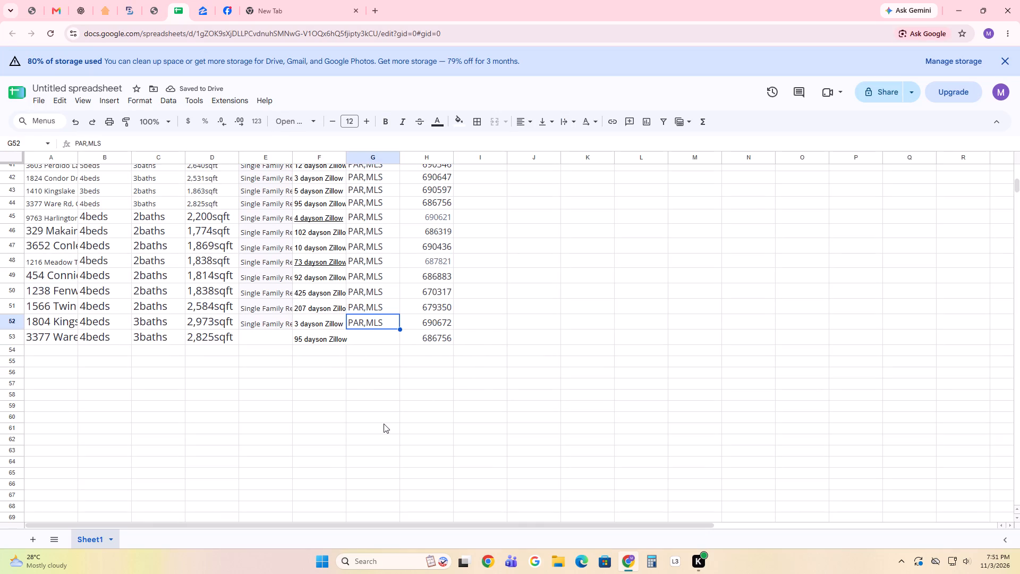
pyautogui.hotkey('ctrl', 'c')
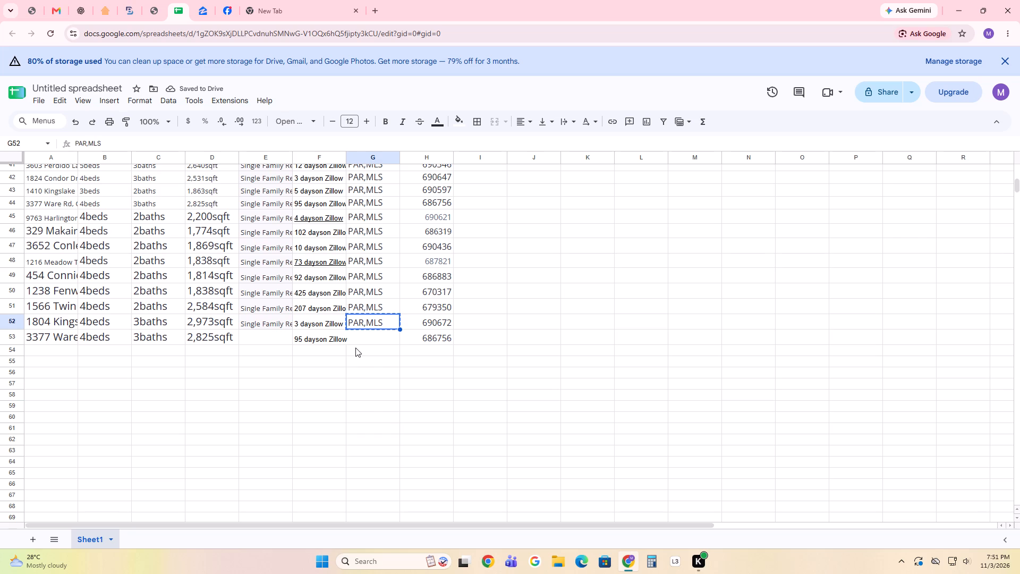
pyautogui.click(362, 337)
pyautogui.hotkey('ctrl', 'v')
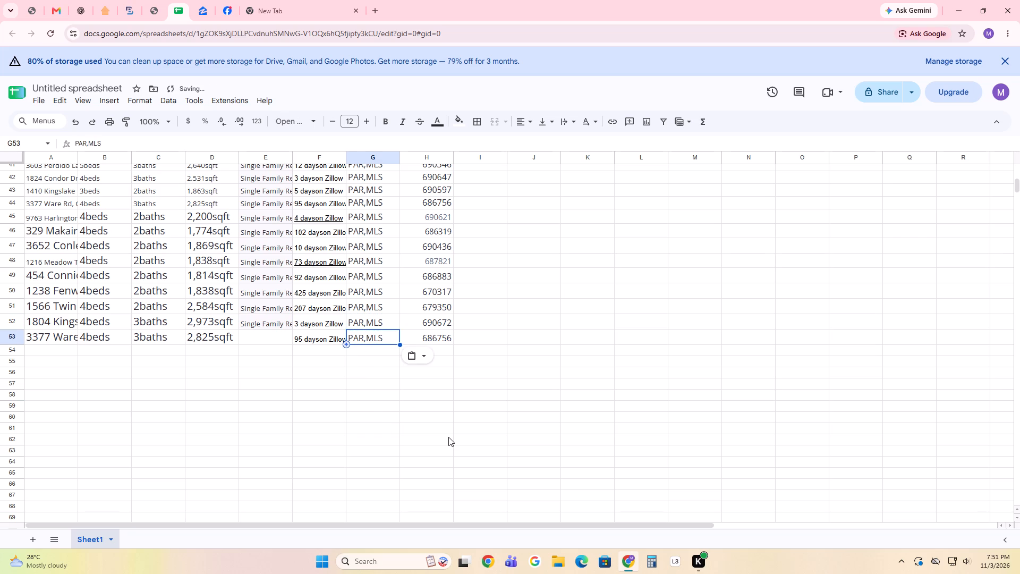
pyautogui.moveTo(348, 399); pyautogui.dragTo(317, 391)
# Copy the Single Family Residence entry from cell E52 into E53 for the Ware Rd row.
pyautogui.click(265, 319)
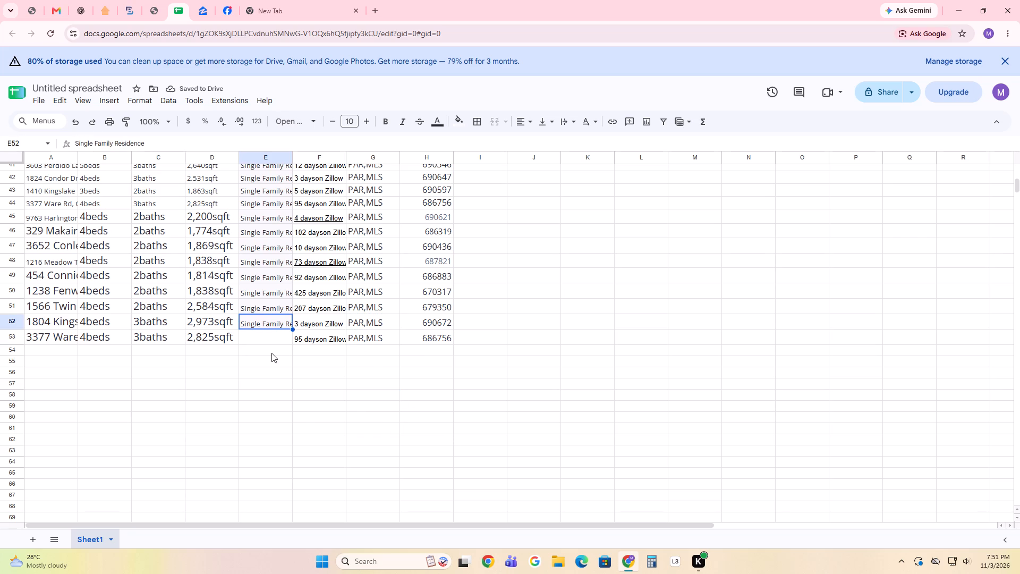
pyautogui.hotkey('ctrl', 'c')
pyautogui.click(259, 338)
pyautogui.hotkey('ctrl', 'v')
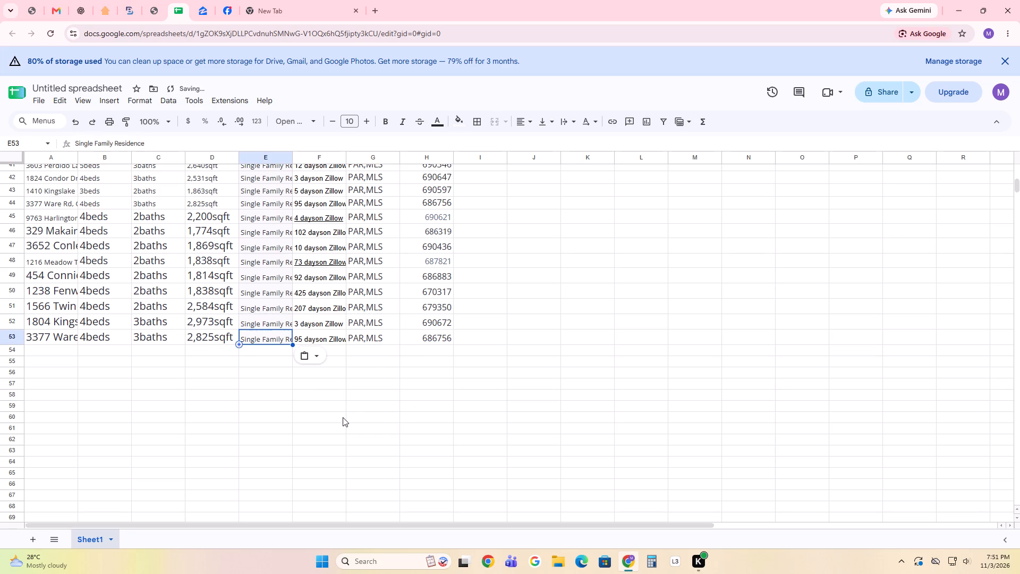
pyautogui.click(343, 417)
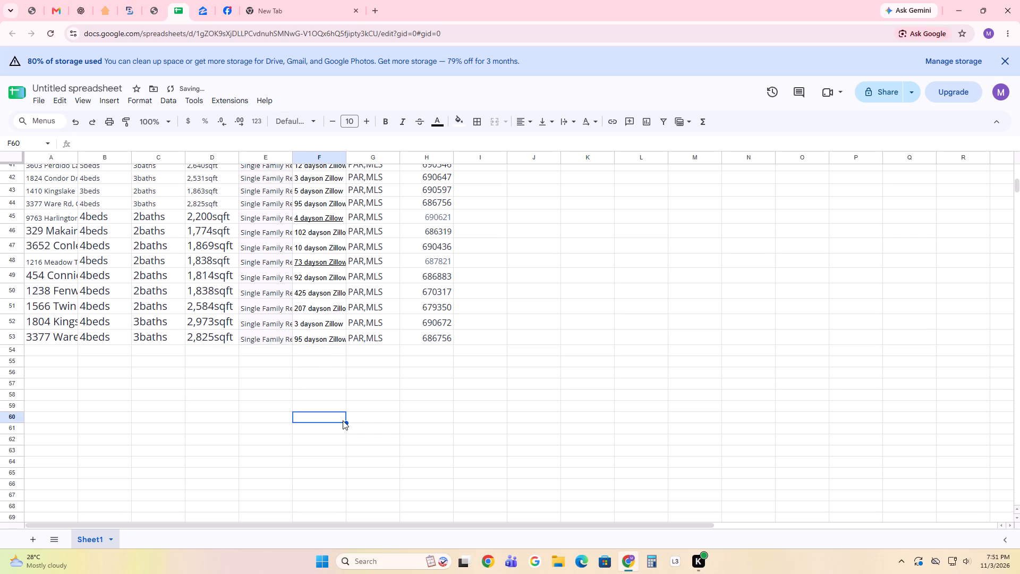
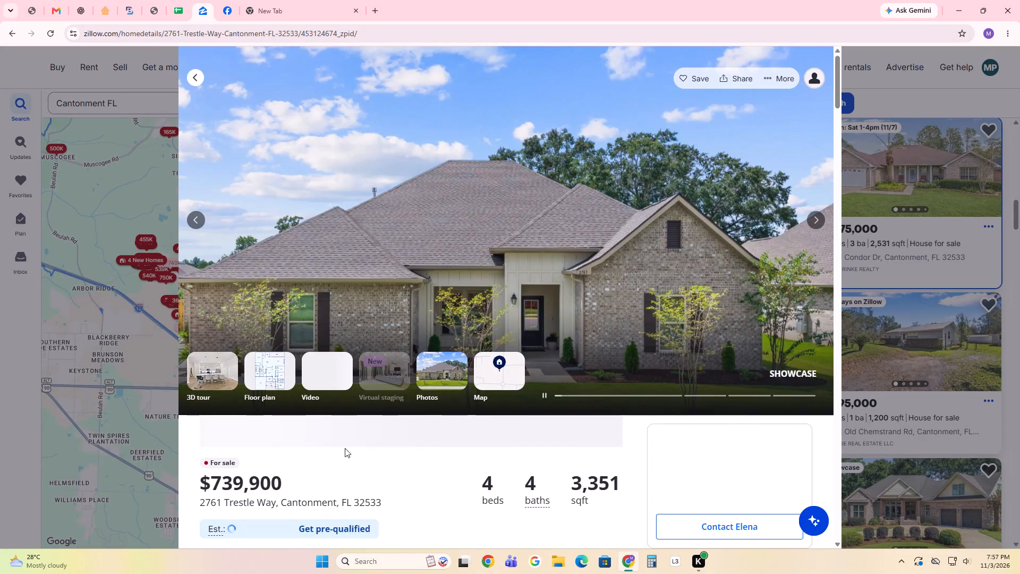
# Copy the full property address from the Trestle Way listing on Zillow into cell A55 of the spreadsheet.
pyautogui.scroll(-2, 390, 428)
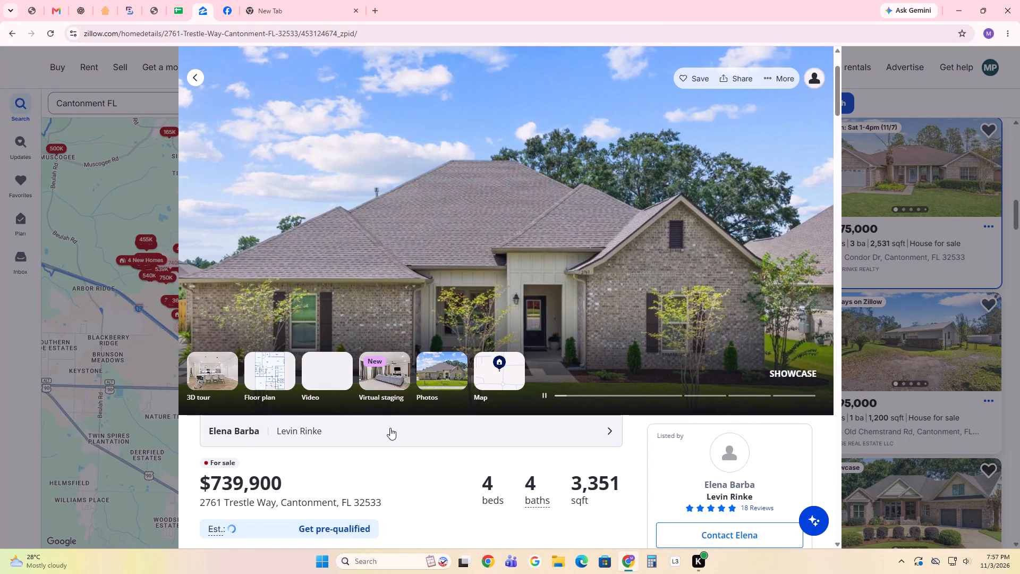
pyautogui.scroll(-1, 390, 428)
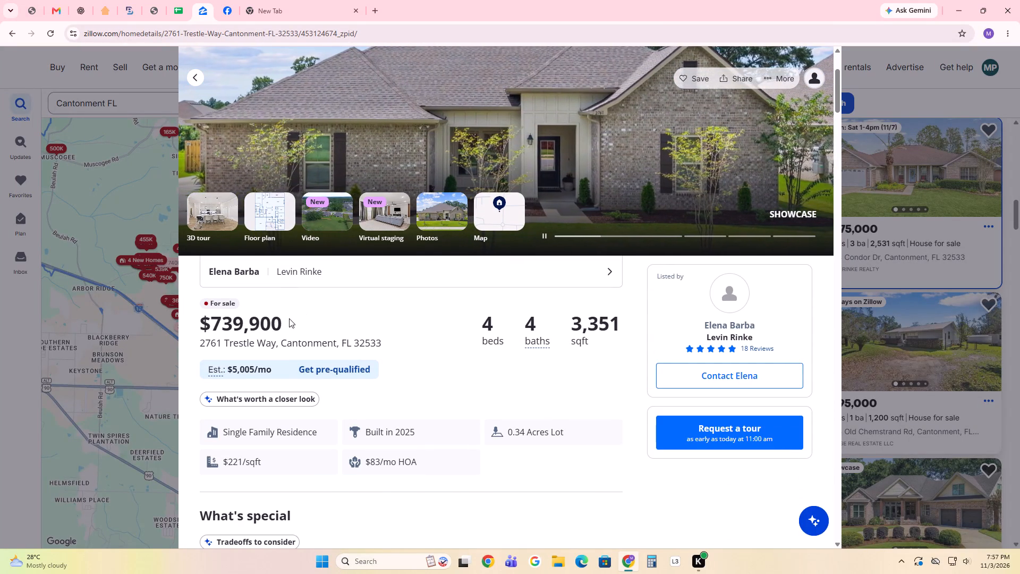
pyautogui.moveTo(197, 342); pyautogui.dragTo(198, 342)
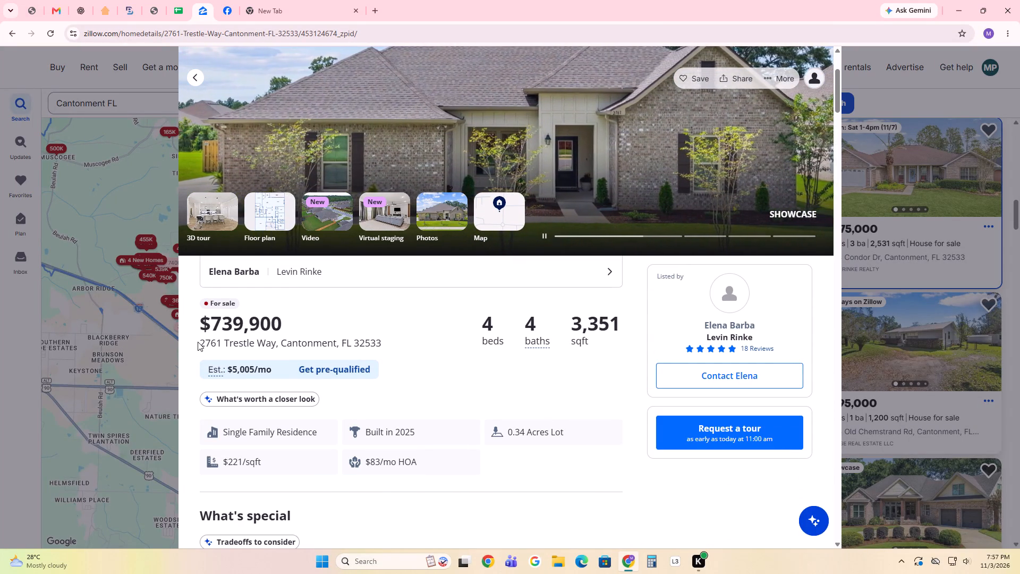
pyautogui.moveTo(198, 342); pyautogui.dragTo(386, 343)
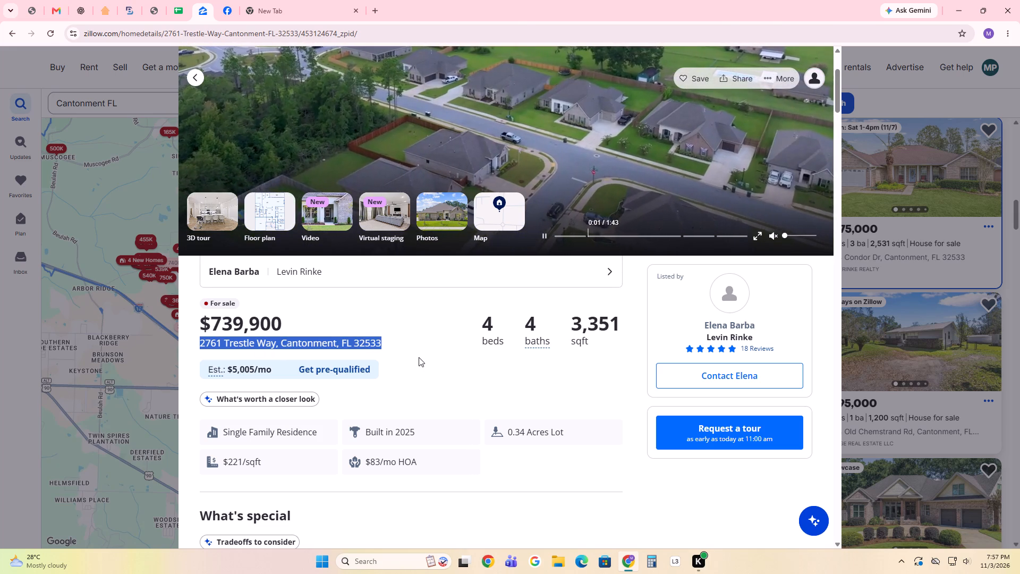
pyautogui.hotkey('ctrl', 'c')
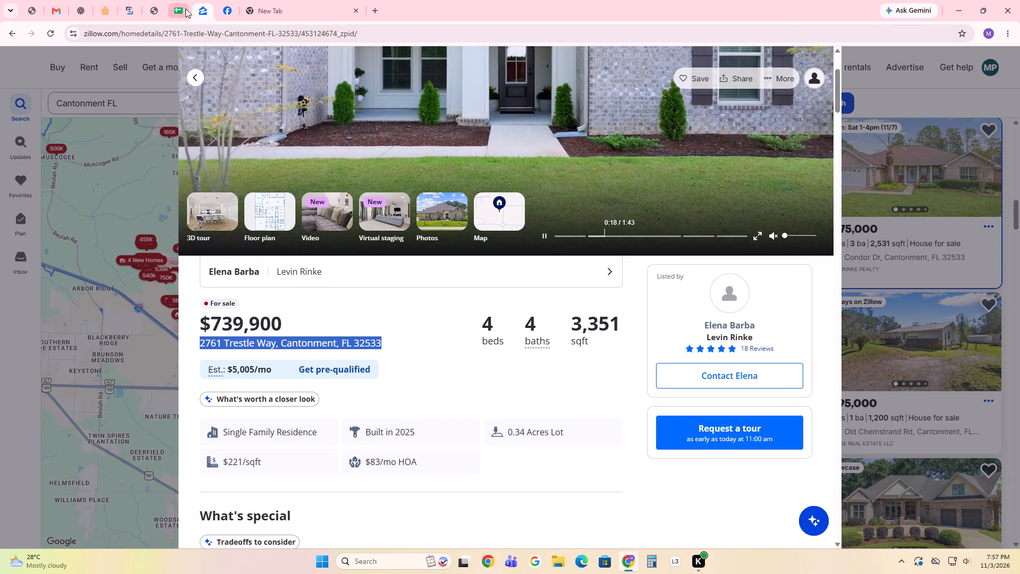
pyautogui.click(176, 10)
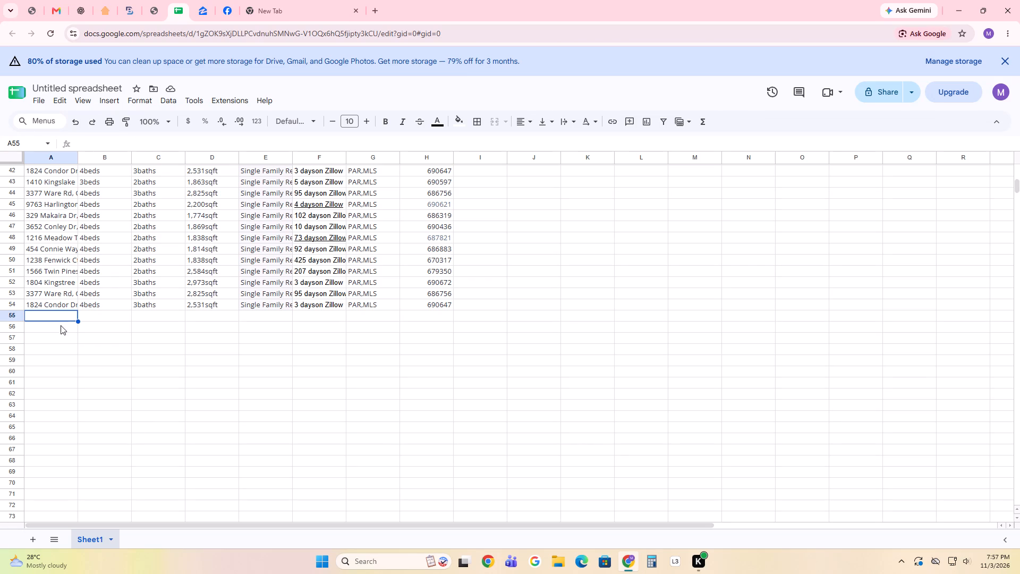
pyautogui.click(209, 8)
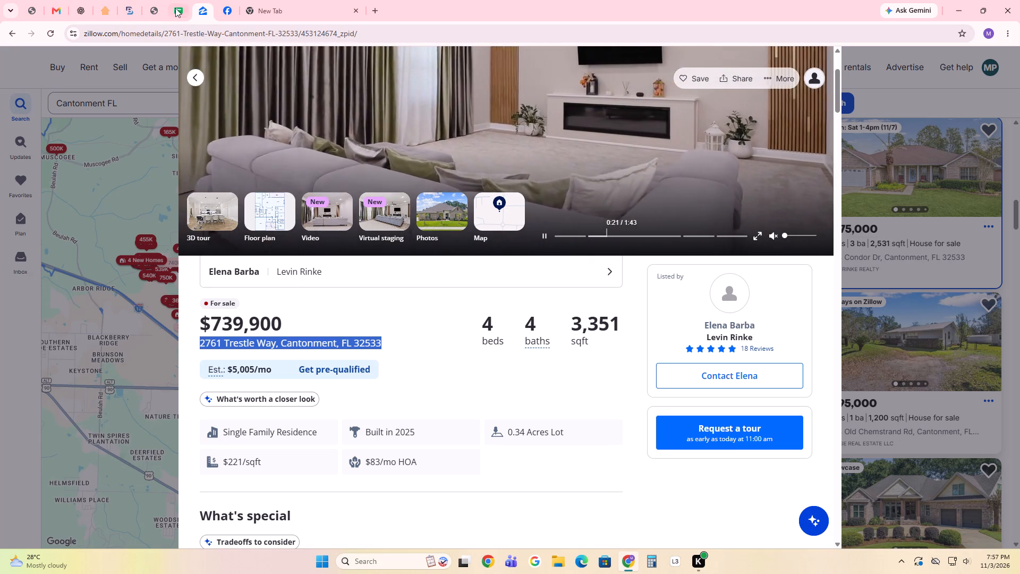
pyautogui.click(179, 8)
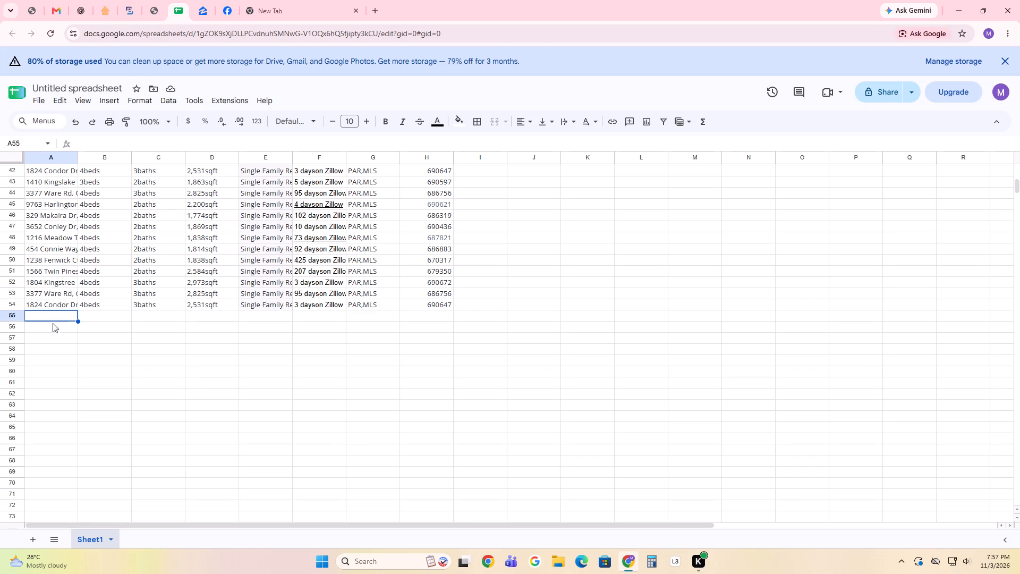
pyautogui.click(72, 347)
pyautogui.click(72, 318)
pyautogui.hotkey('ctrl', 'v')
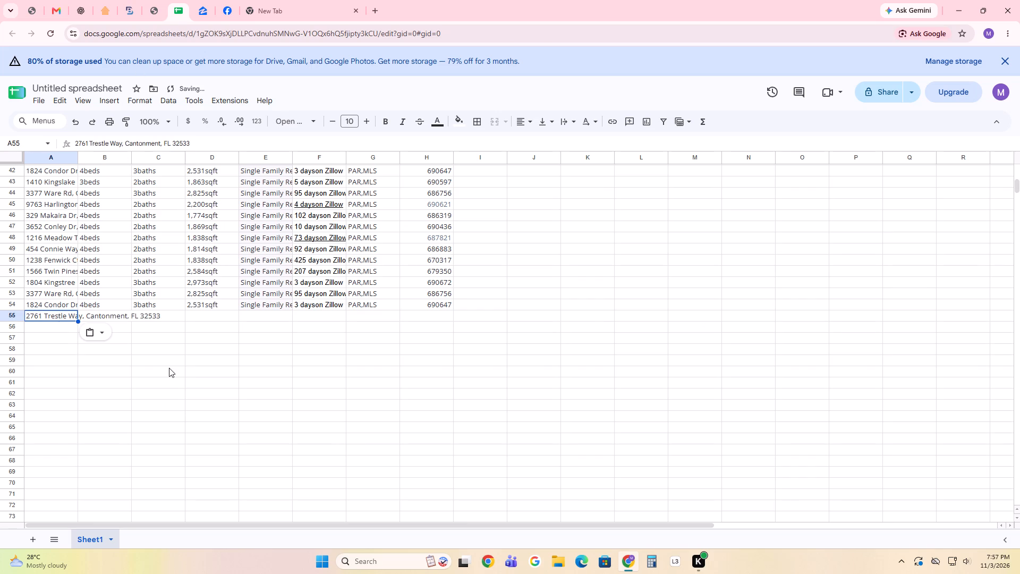
pyautogui.click(169, 368)
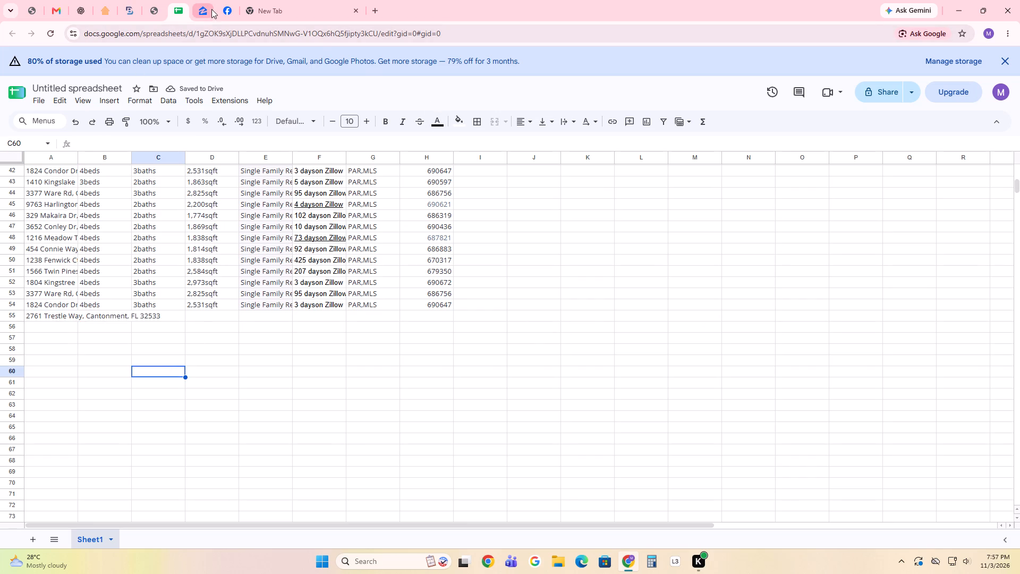
# Copy the 4 beds, 4 baths and 3,351 sqft figures from the Trestle Way listing on Zillow into the spreadsheet starting at B55.
pyautogui.click(200, 10)
pyautogui.click(438, 347)
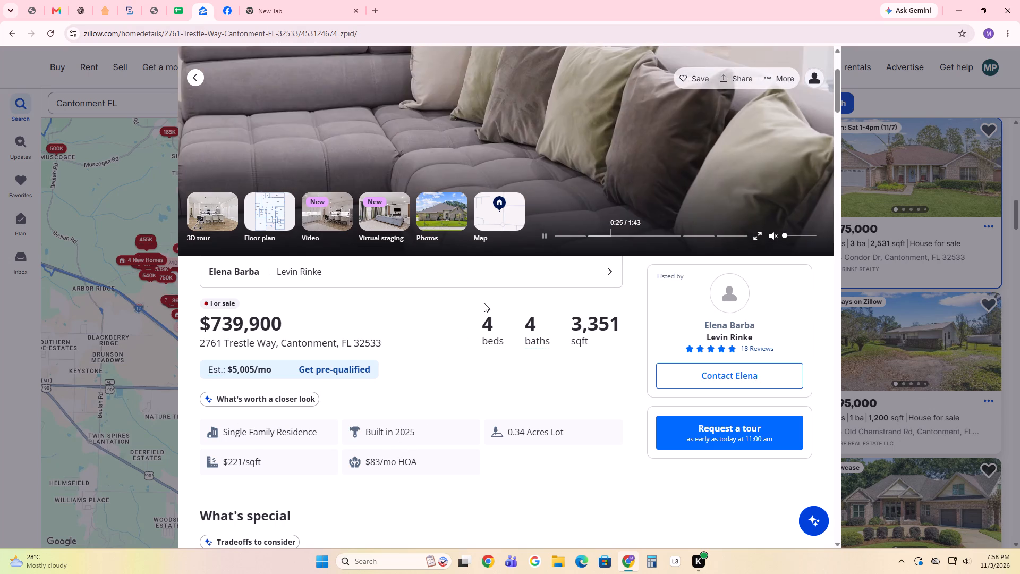
pyautogui.moveTo(485, 302); pyautogui.dragTo(546, 349)
pyautogui.click(504, 379)
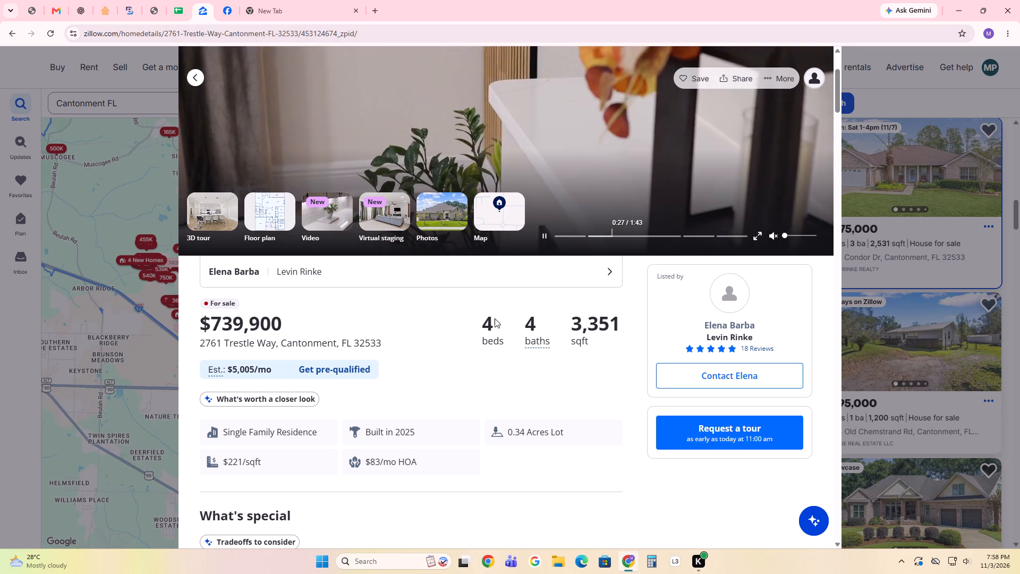
pyautogui.moveTo(490, 313); pyautogui.dragTo(547, 310)
pyautogui.click(462, 306)
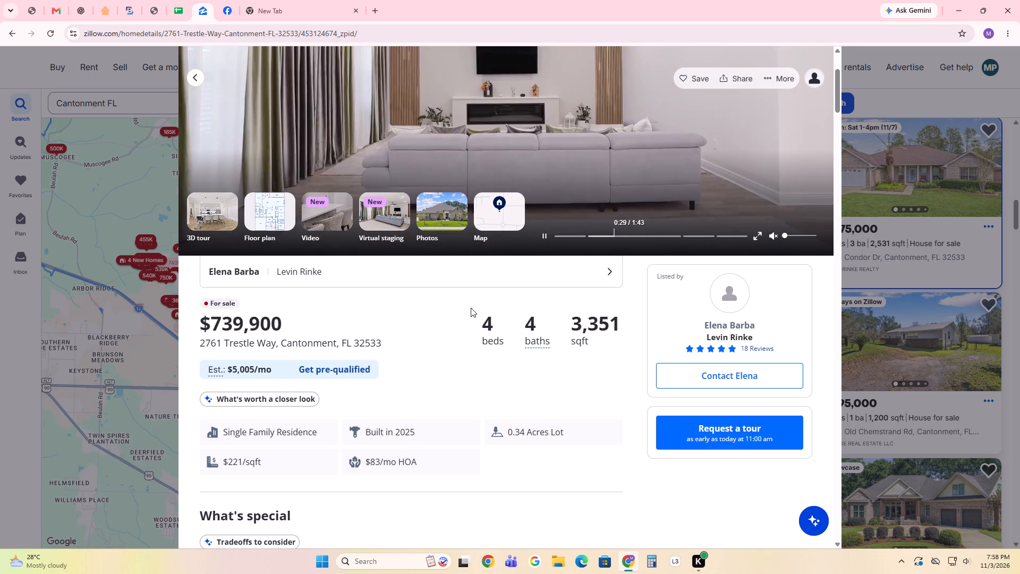
pyautogui.moveTo(483, 313); pyautogui.dragTo(632, 320)
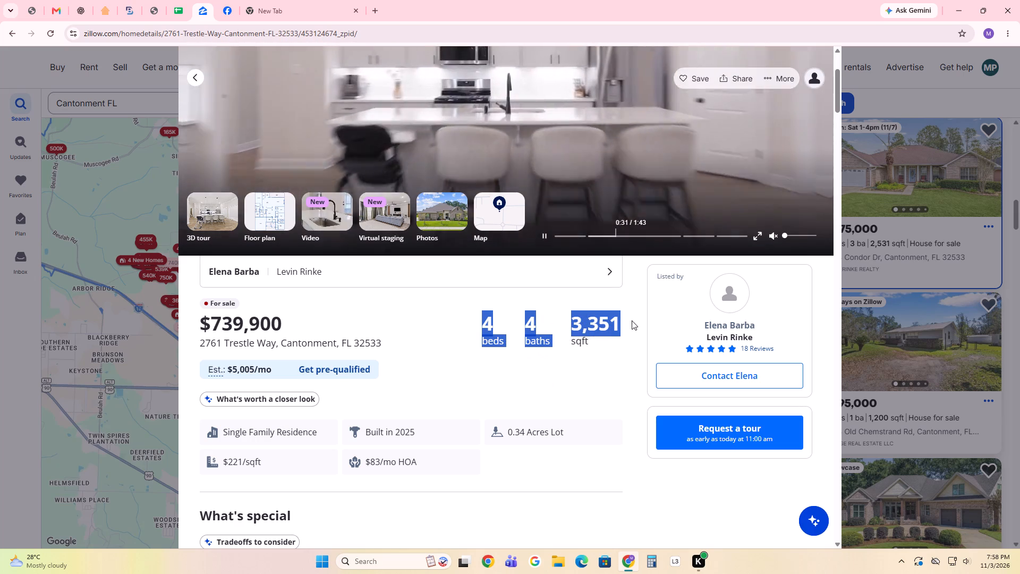
pyautogui.moveTo(632, 320); pyautogui.dragTo(612, 348)
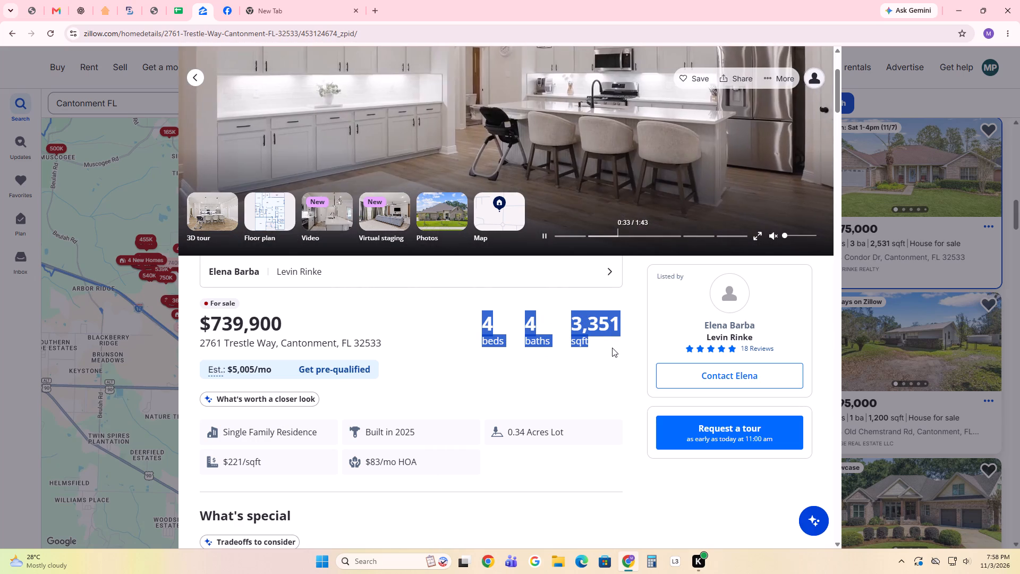
pyautogui.hotkey('ctrl', 'c')
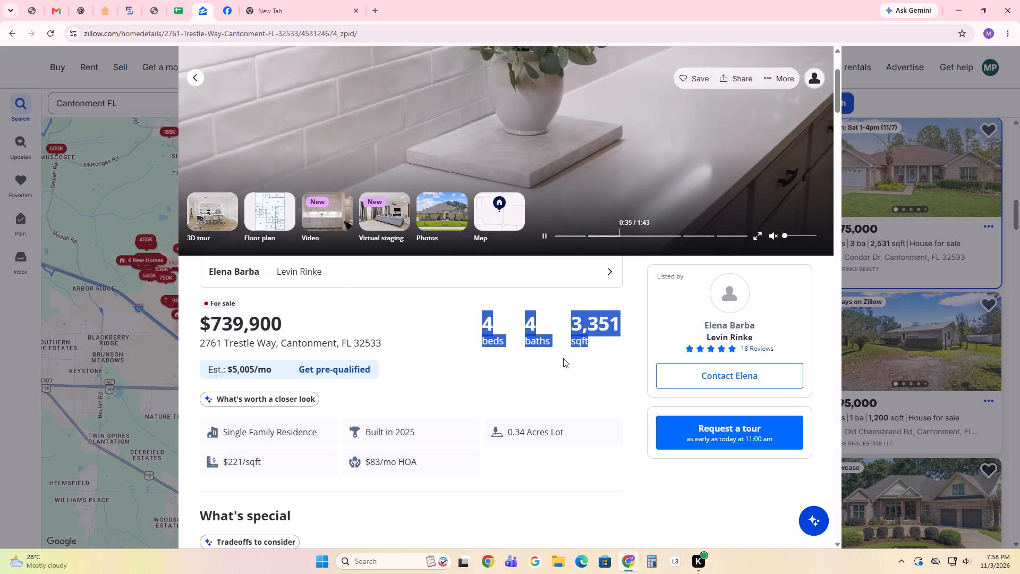
pyautogui.click(182, 12)
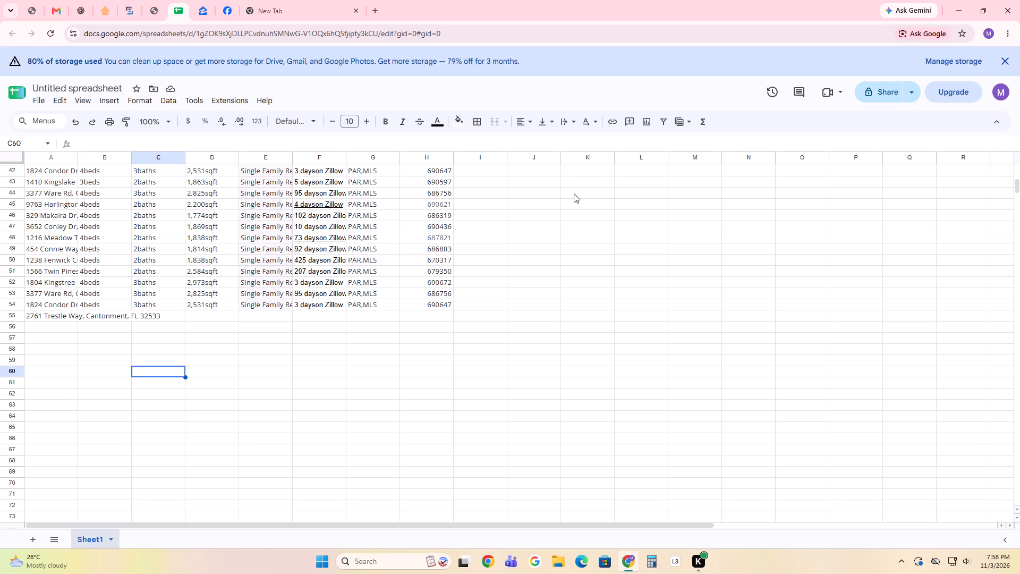
pyautogui.click(97, 313)
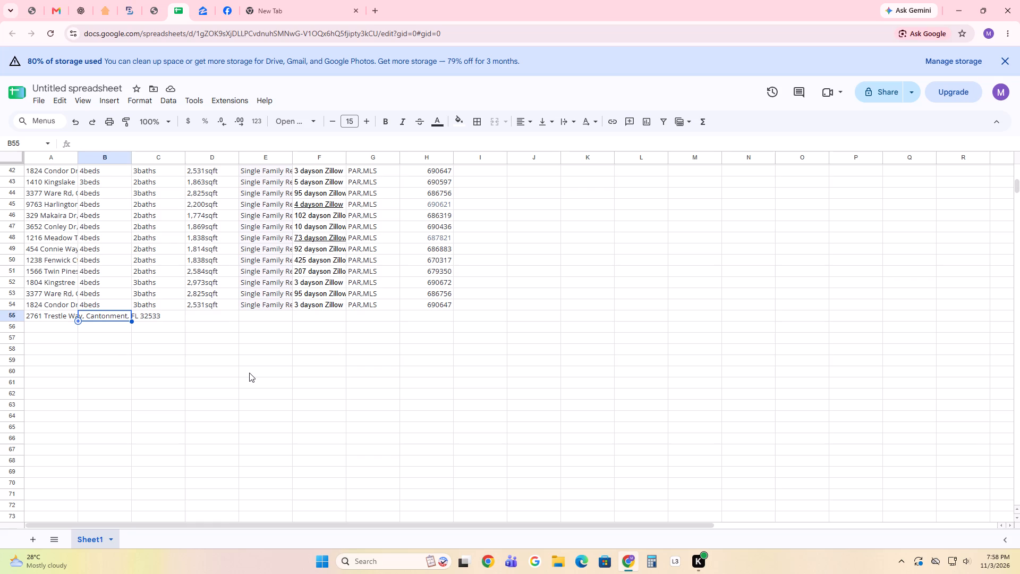
pyautogui.hotkey('ctrl', 'v')
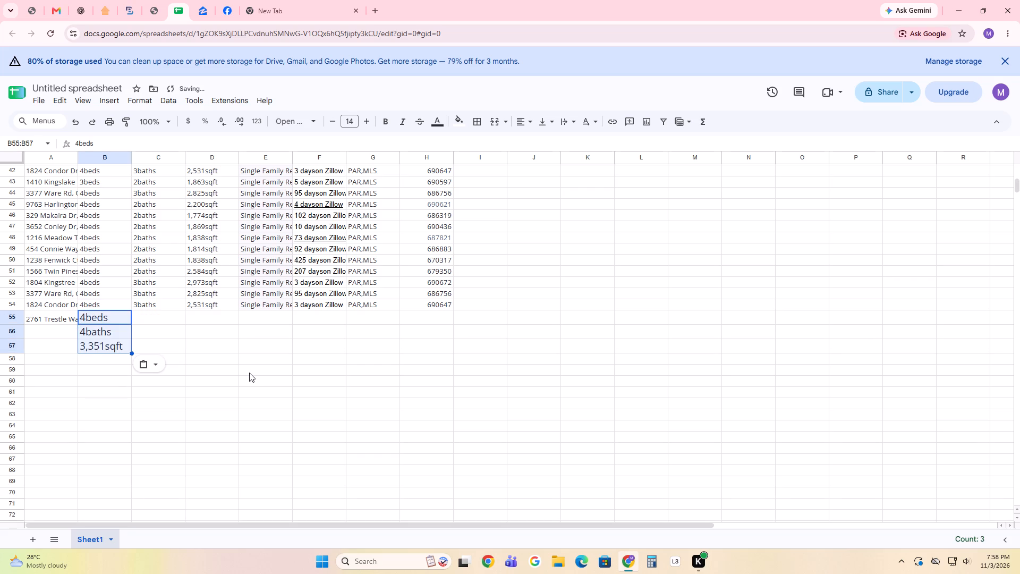
pyautogui.click(245, 368)
# Copy the 4baths entry from cell B56 into C55 for the Trestle Way row.
pyautogui.click(109, 334)
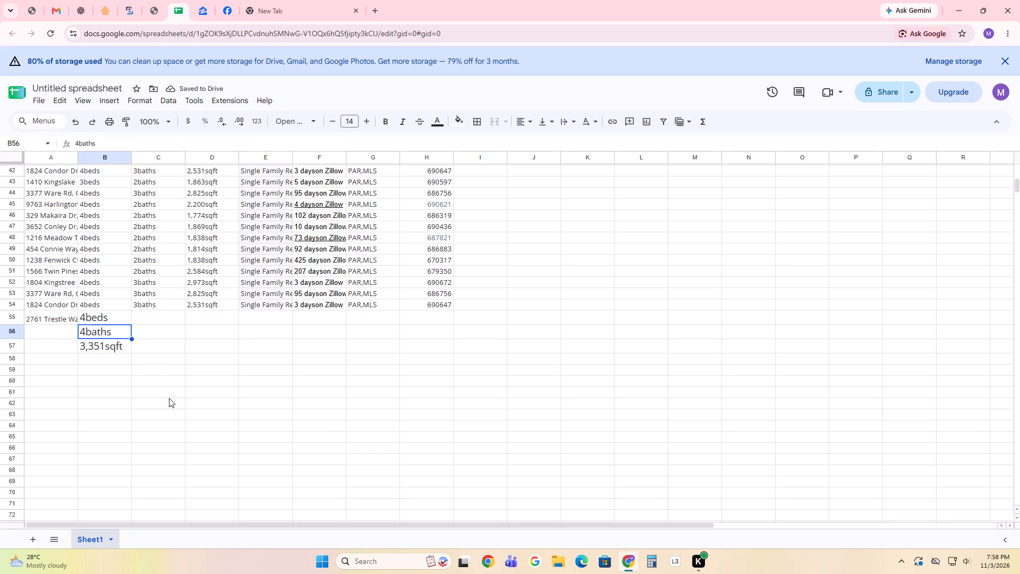
pyautogui.hotkey('ctrl', 'c')
pyautogui.click(164, 322)
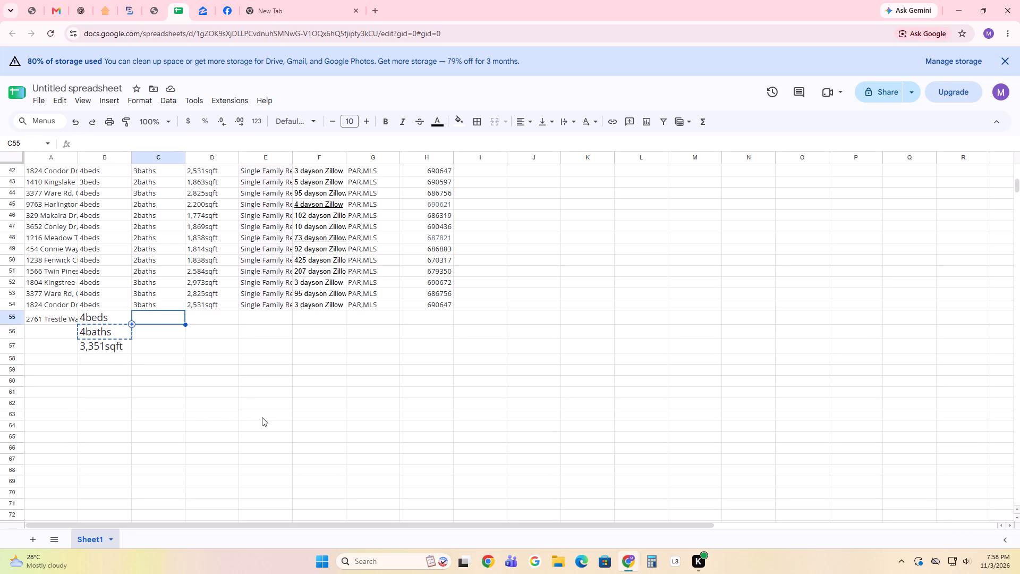
pyautogui.hotkey('ctrl', 'v')
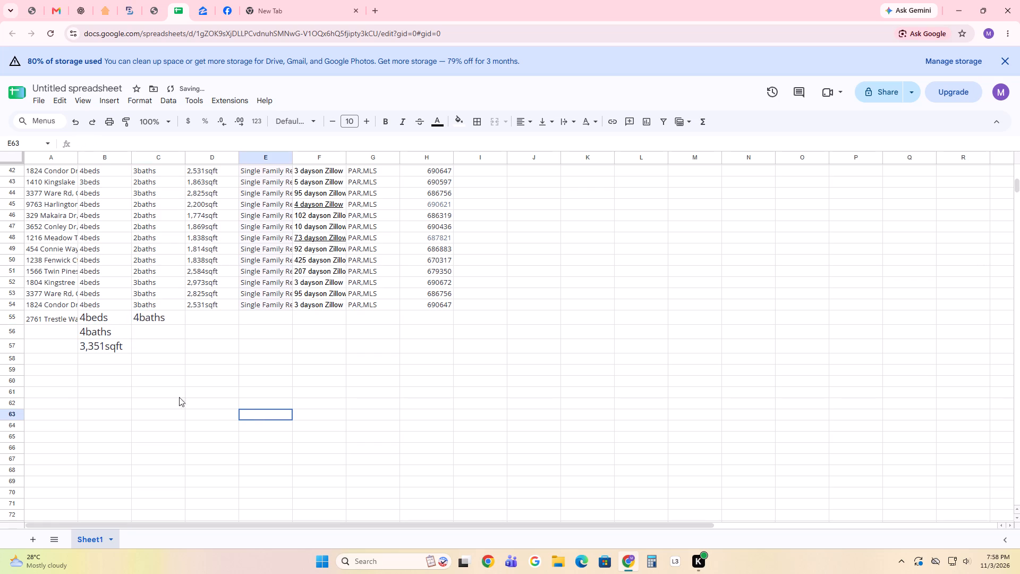
# Copy the 3,351sqft entry from cell B57 into D55 for the Trestle Way row.
pyautogui.click(105, 346)
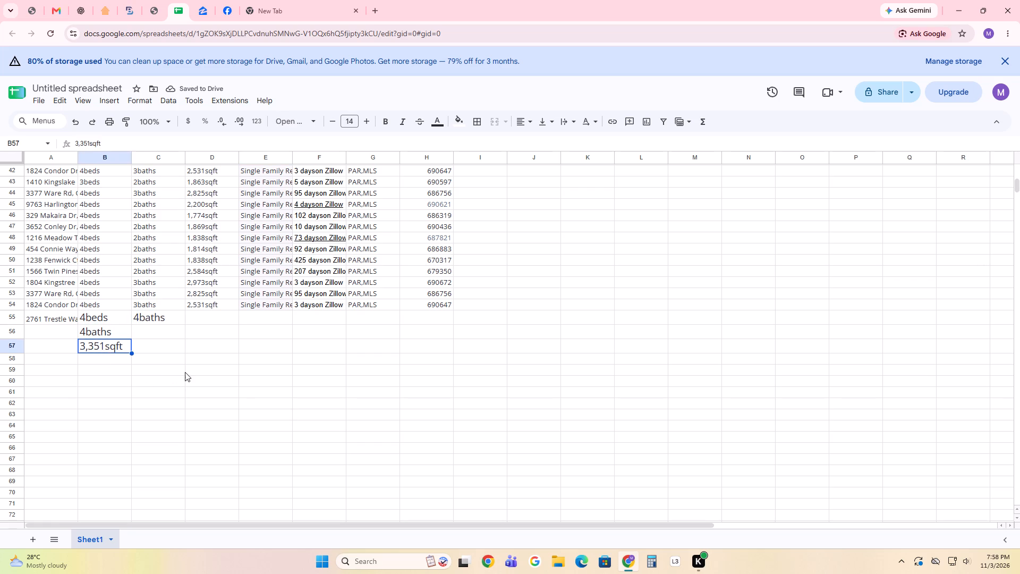
pyautogui.hotkey('ctrl', 'c')
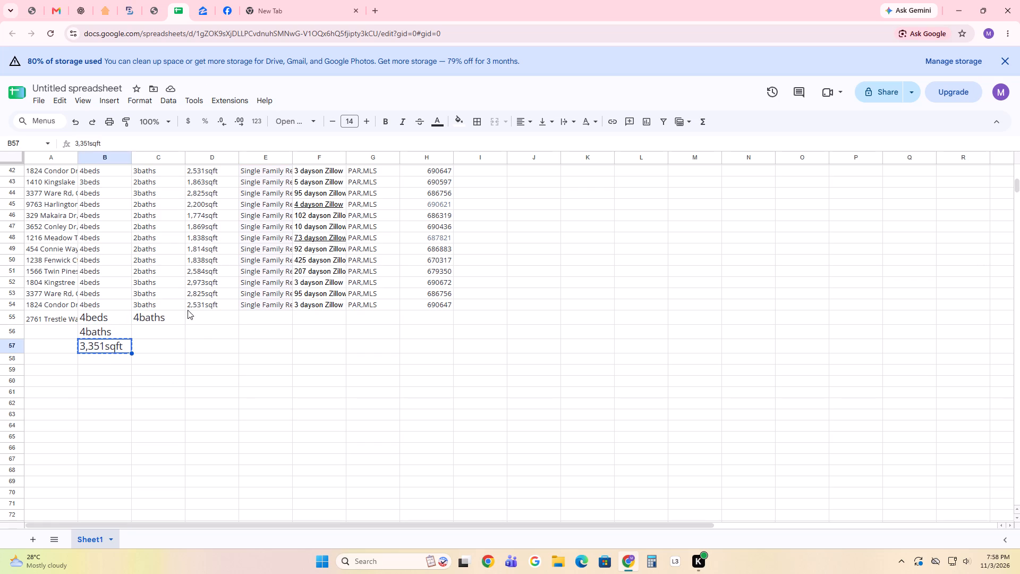
pyautogui.click(197, 319)
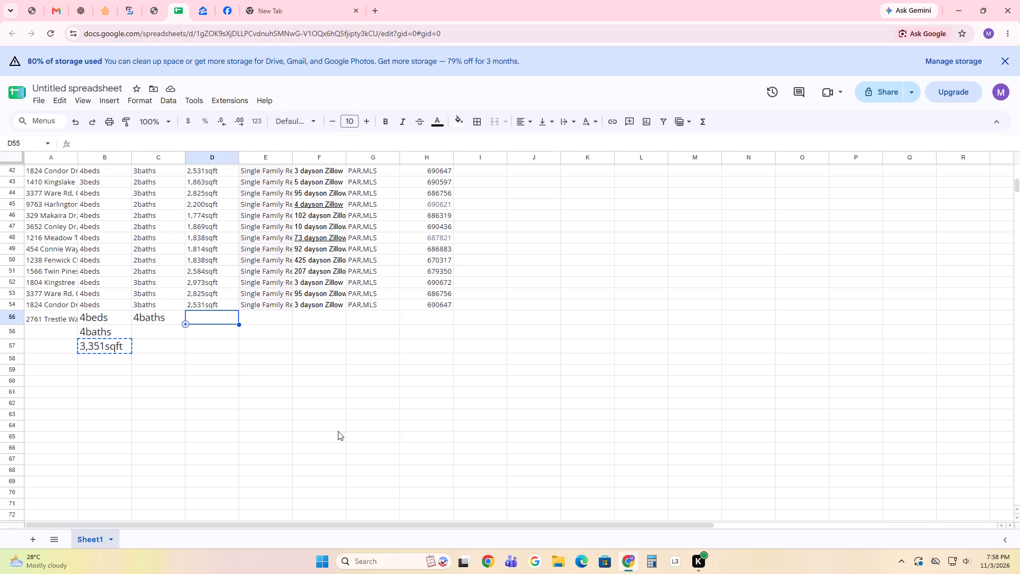
pyautogui.hotkey('ctrl', 'v')
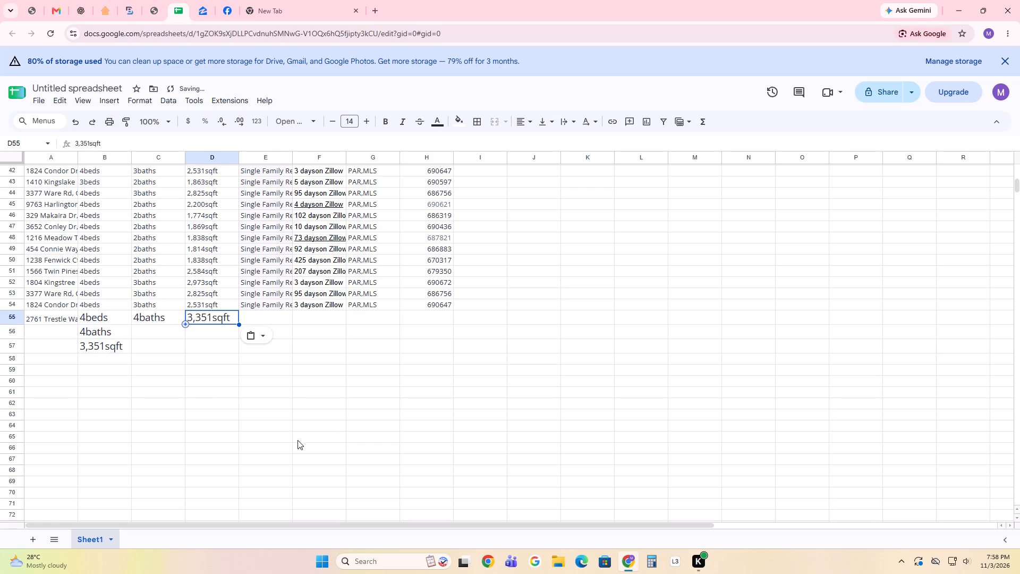
pyautogui.click(207, 402)
# Clear the leftover 4baths entry from cell B56 below the Trestle Way row.
pyautogui.doubleClick(118, 332)
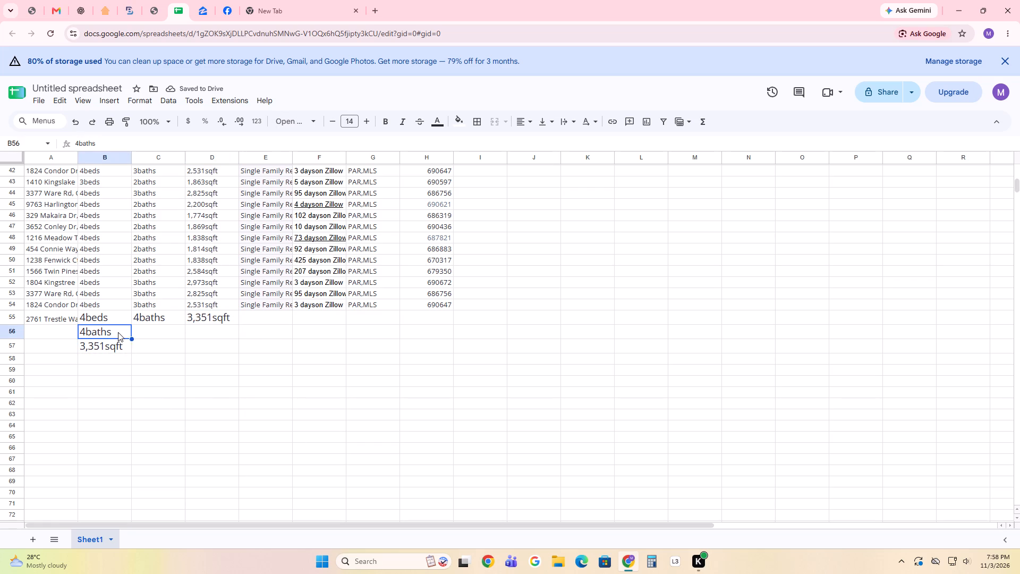
pyautogui.press('BackSpace')
pyautogui.press('BackSpace')
pyautogui.press('BackSpace')
pyautogui.press('BackSpace')
pyautogui.press('BackSpace')
pyautogui.press('BackSpace')
pyautogui.press('BackSpace')
pyautogui.press('BackSpace')
pyautogui.press('BackSpace')
pyautogui.press('BackSpace')
pyautogui.press('BackSpace')
pyautogui.press('BackSpace')
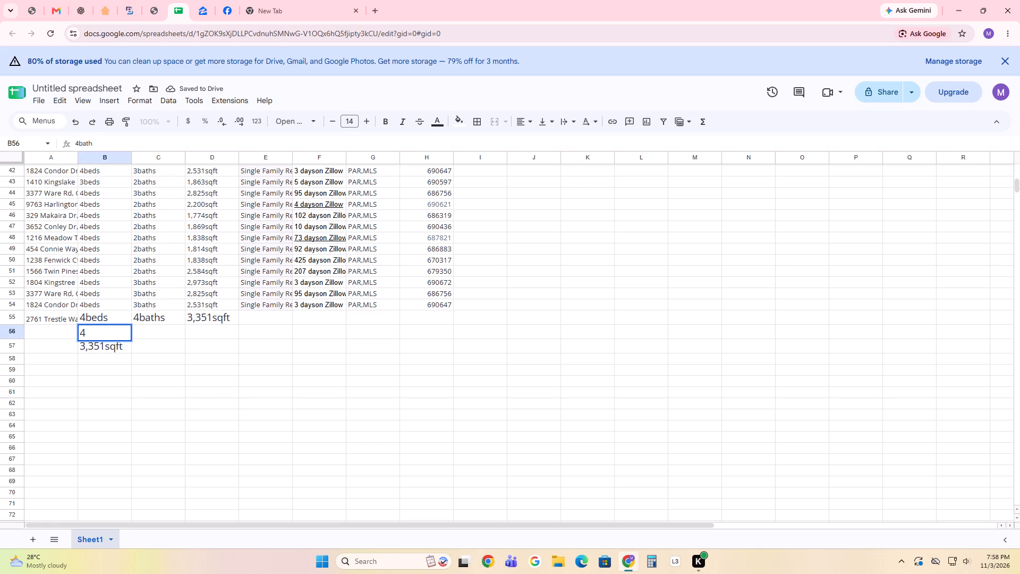
# Clear the leftover 3,351sqft entry from cell B57 below the Trestle Way row.
pyautogui.doubleClick(119, 347)
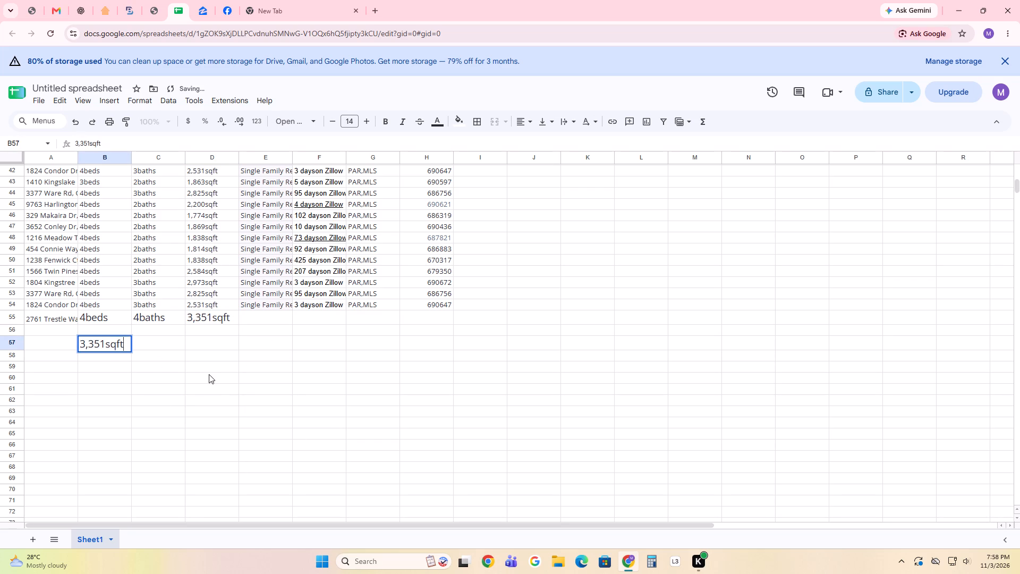
pyautogui.press('BackSpace')
pyautogui.press('BackSpace')
pyautogui.press('BackSpace')
pyautogui.press('BackSpace')
pyautogui.press('BackSpace')
pyautogui.press('BackSpace')
pyautogui.press('BackSpace')
pyautogui.press('BackSpace')
pyautogui.press('BackSpace')
pyautogui.press('BackSpace')
pyautogui.press('BackSpace')
pyautogui.press('BackSpace')
pyautogui.press('BackSpace')
pyautogui.press('BackSpace')
pyautogui.press('BackSpace')
pyautogui.press('BackSpace')
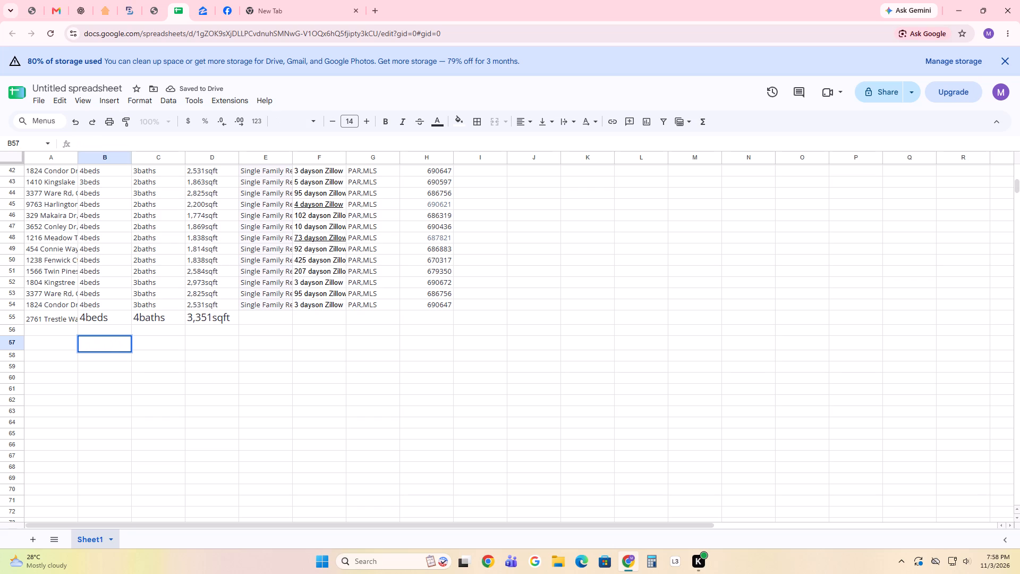
pyautogui.click(247, 424)
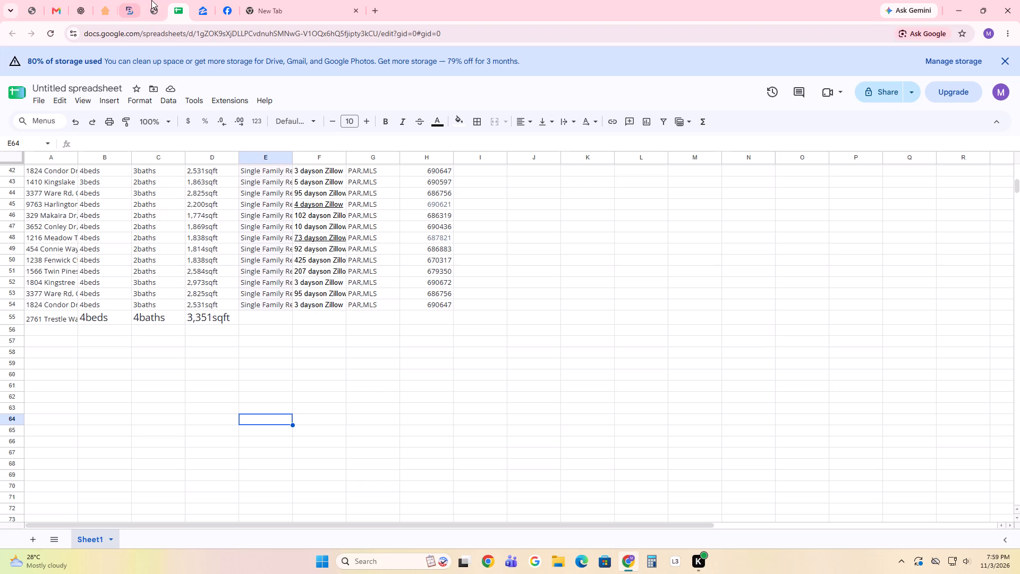
# Copy the 59 days on Zillow text from the Trestle Way listing into cell F55 of the spreadsheet.
pyautogui.click(199, 12)
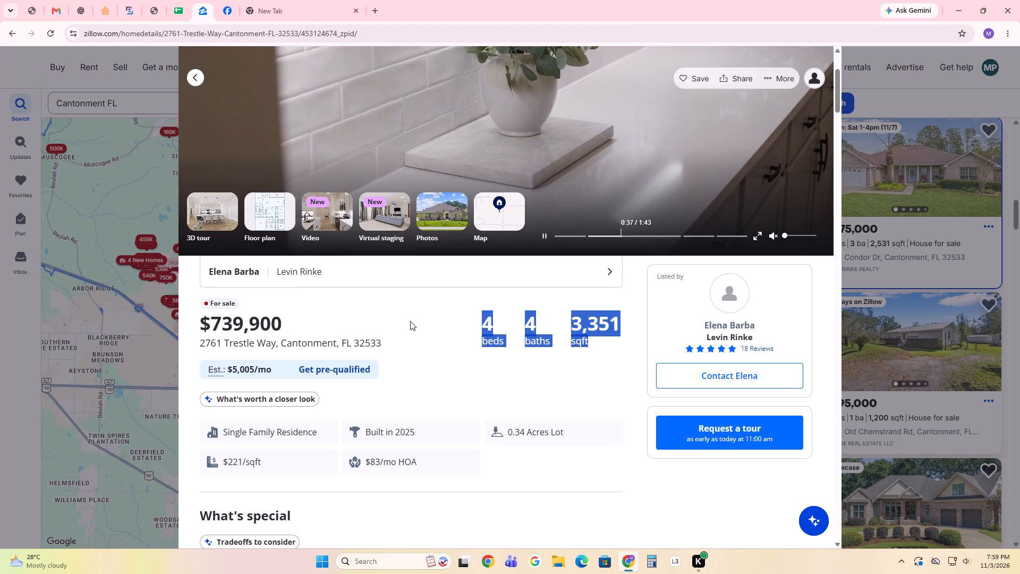
pyautogui.click(461, 332)
pyautogui.scroll(-5, 438, 340)
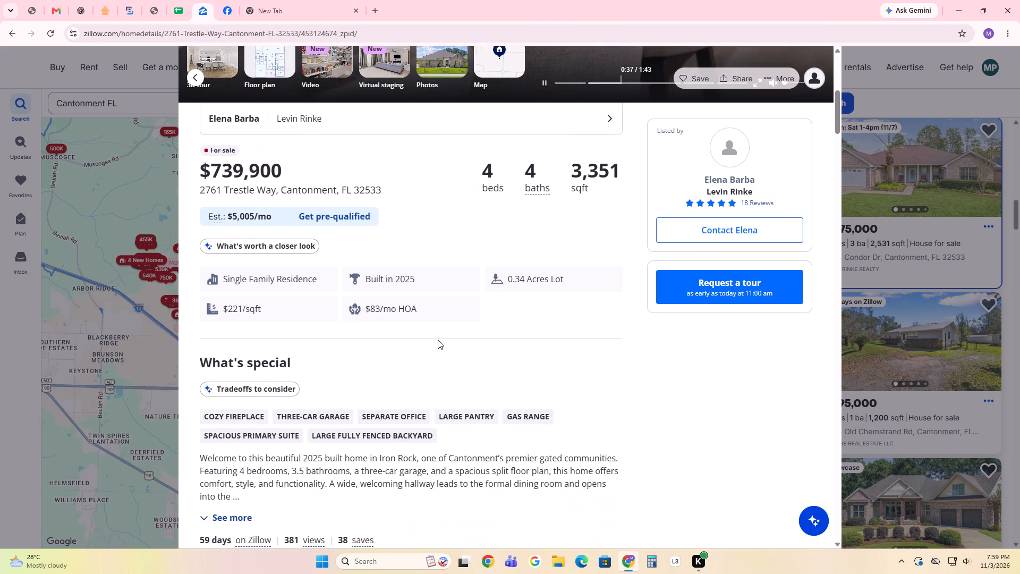
pyautogui.scroll(-1, 438, 340)
pyautogui.scroll(-1, 416, 401)
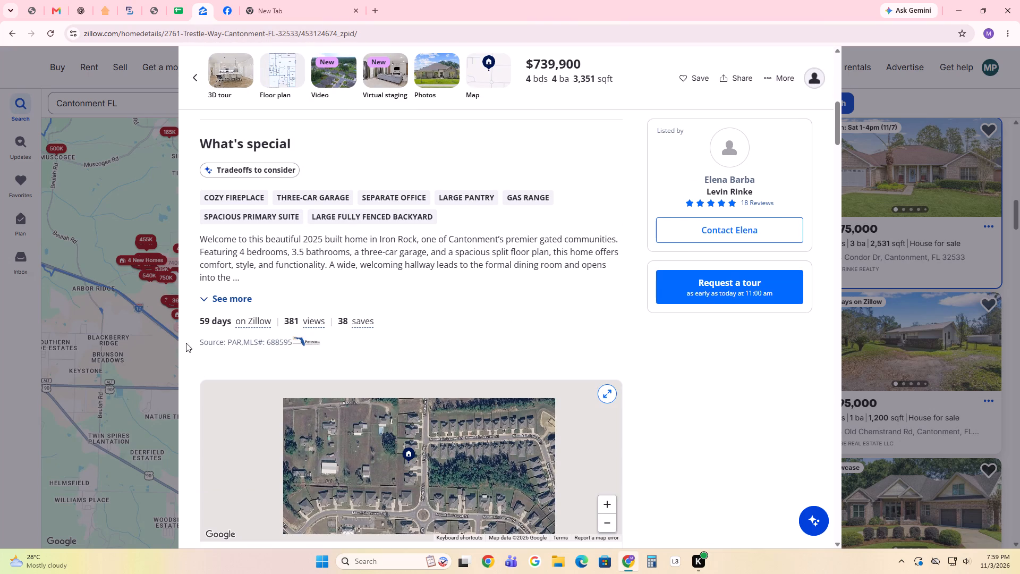
pyautogui.moveTo(201, 320); pyautogui.dragTo(231, 318)
pyautogui.click(422, 328)
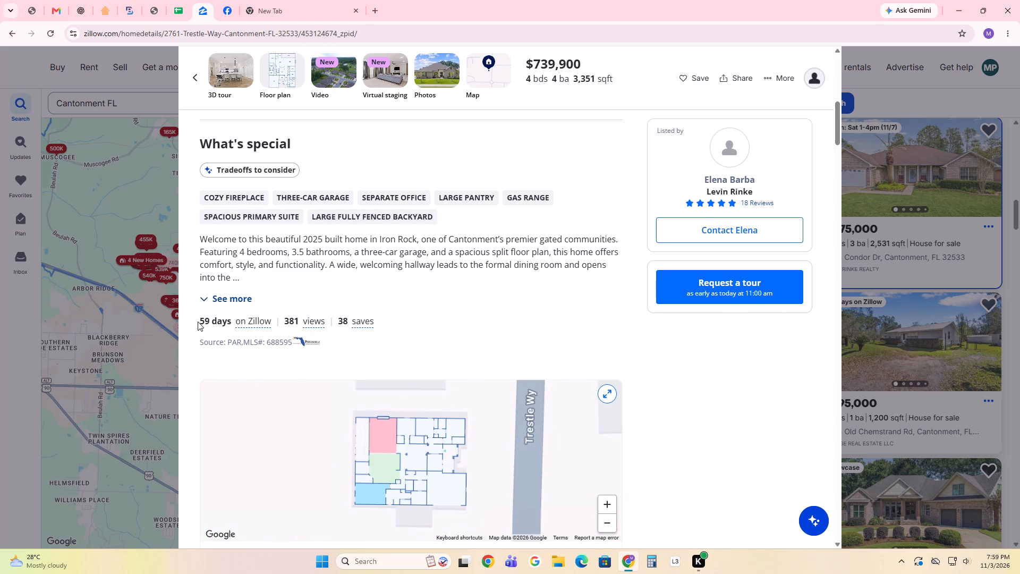
pyautogui.moveTo(198, 322); pyautogui.dragTo(271, 323)
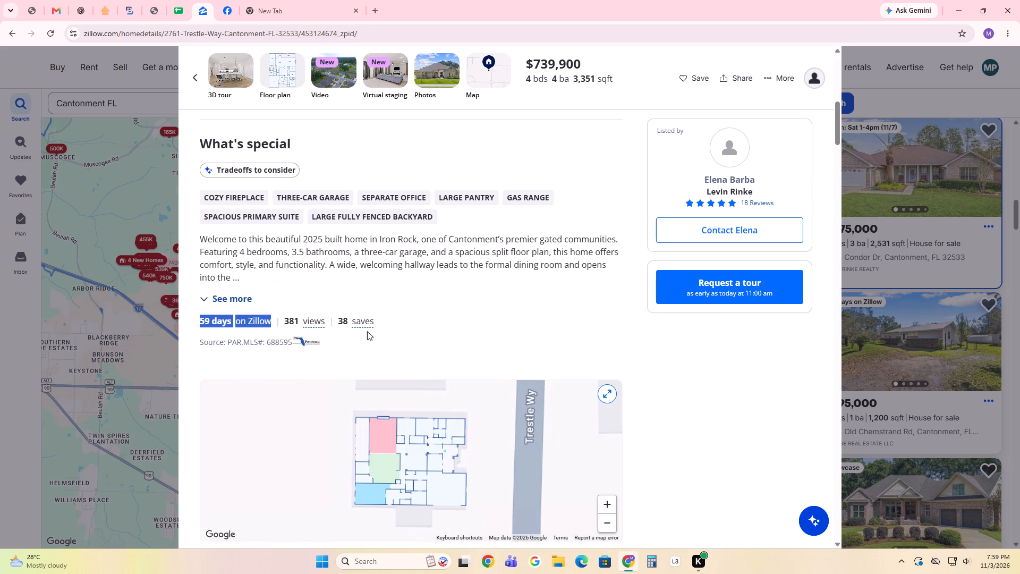
pyautogui.hotkey('ctrl', 'c')
pyautogui.click(174, 11)
pyautogui.click(308, 315)
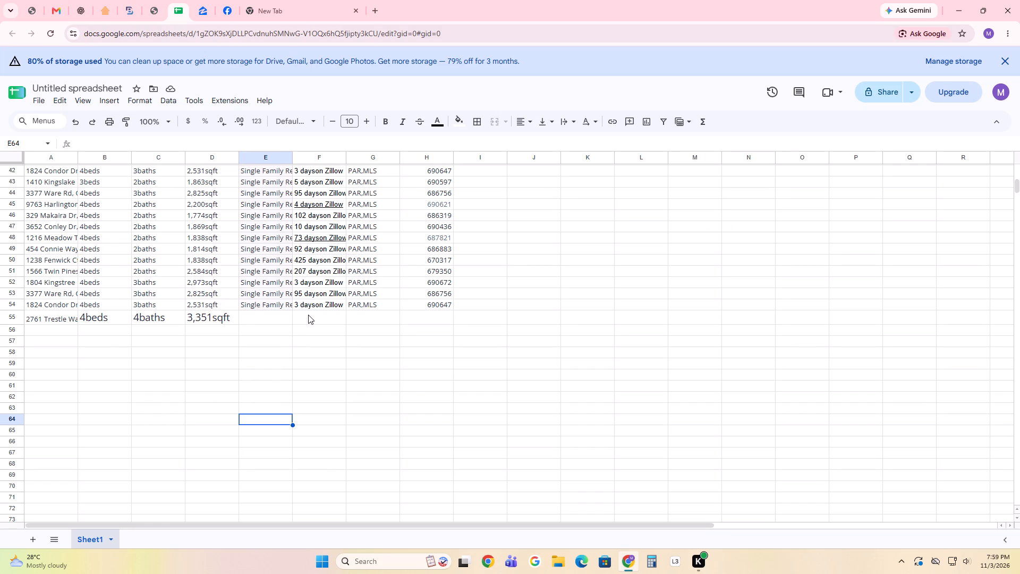
pyautogui.hotkey('ctrl', 'v')
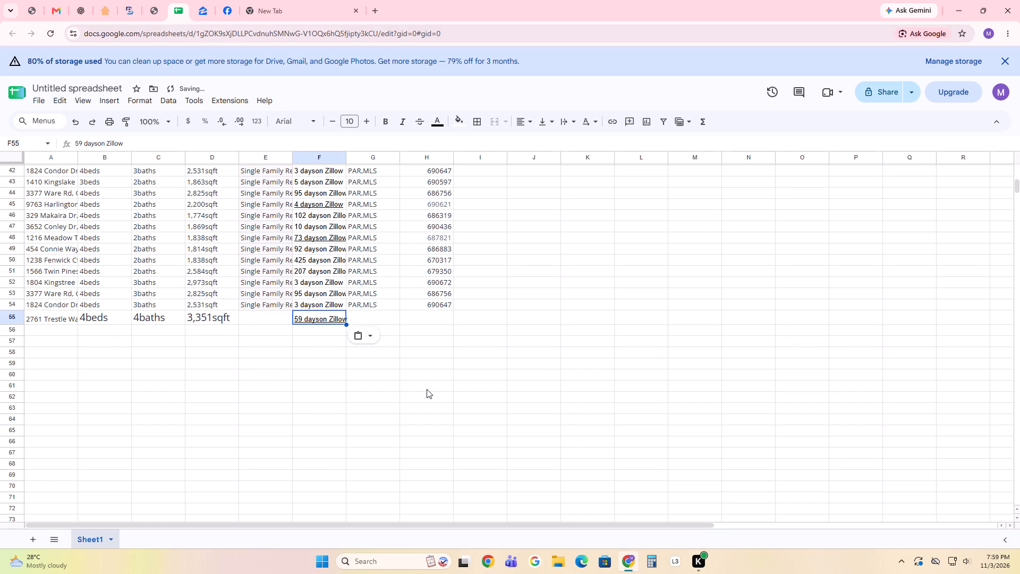
pyautogui.click(418, 390)
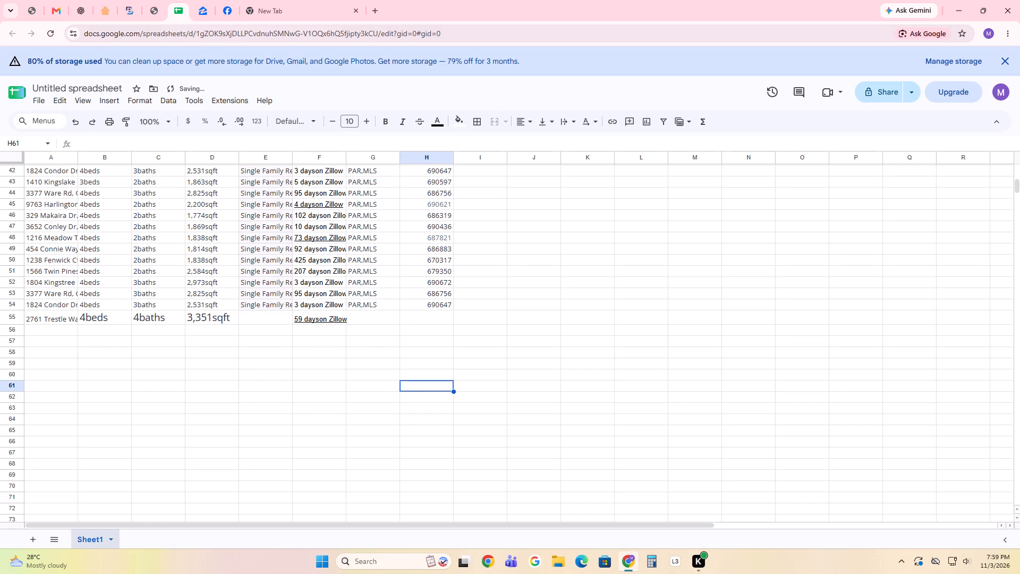
# Copy the MLS number 688595 from the Trestle Way Zillow listing into cell H55 of the spreadsheet.
pyautogui.click(204, 14)
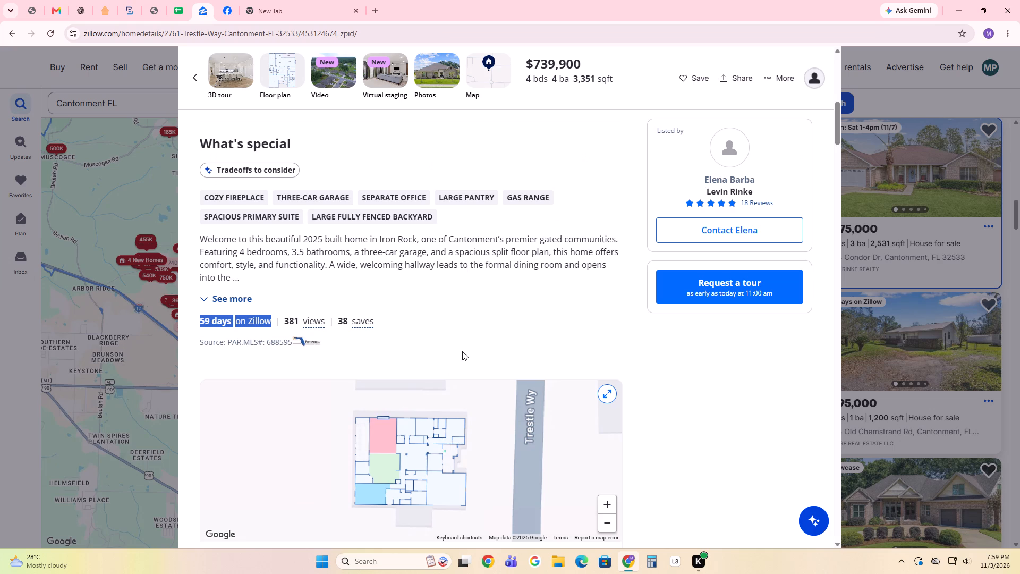
pyautogui.click(468, 326)
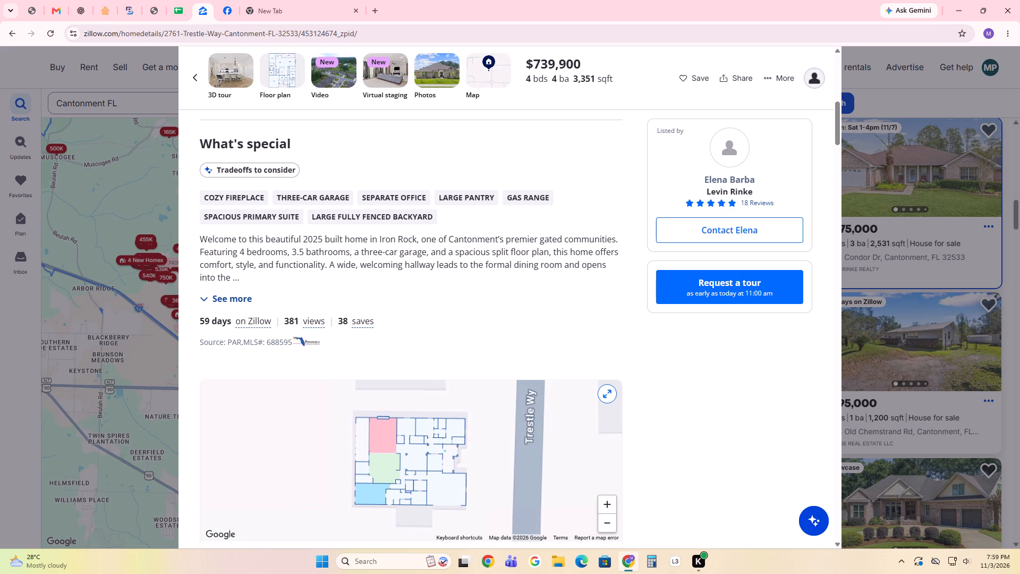
pyautogui.moveTo(265, 342); pyautogui.dragTo(294, 341)
pyautogui.hotkey('ctrl', 'c')
pyautogui.click(180, 13)
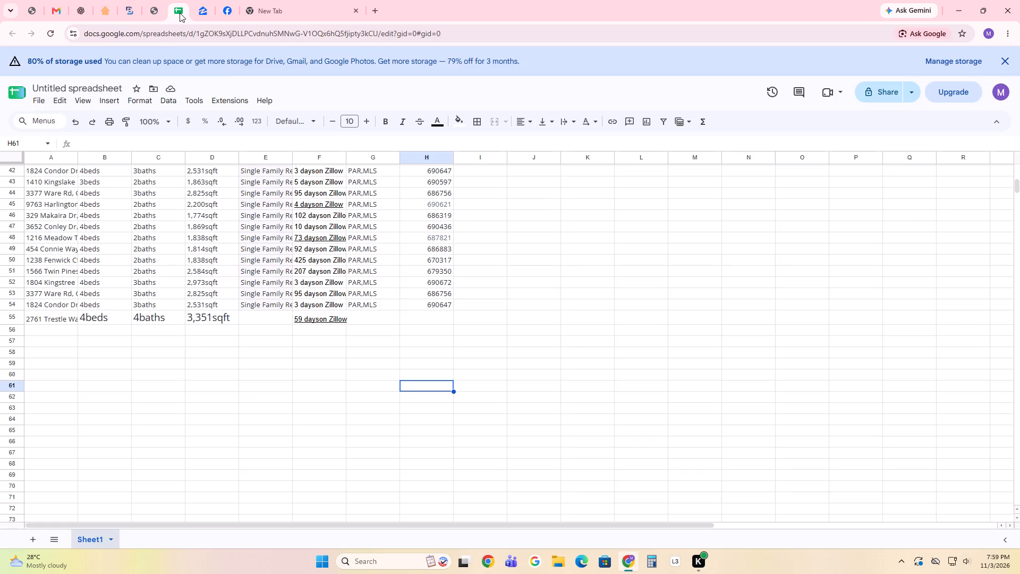
pyautogui.click(438, 321)
pyautogui.hotkey('ctrl', 'v')
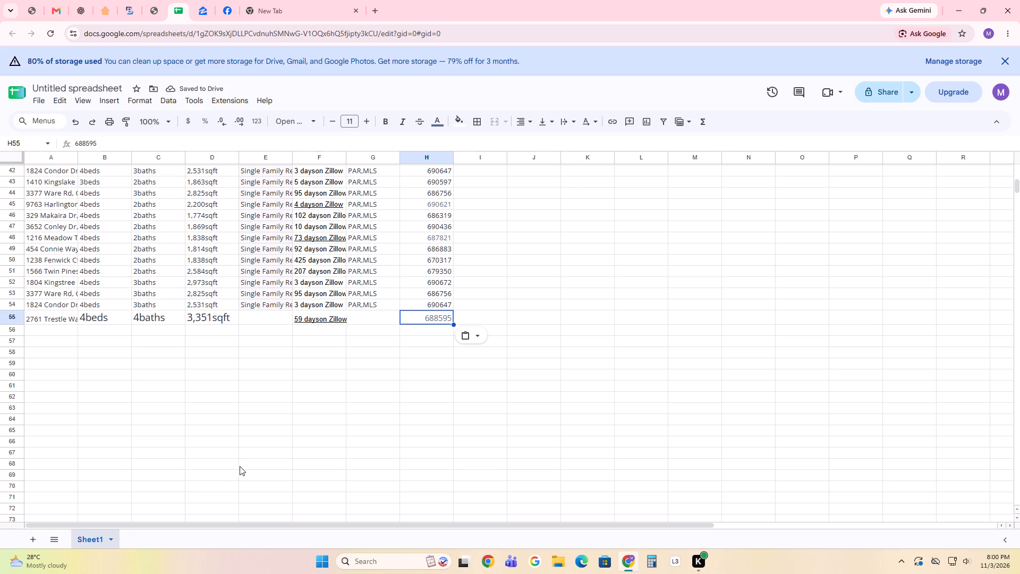
pyautogui.click(288, 376)
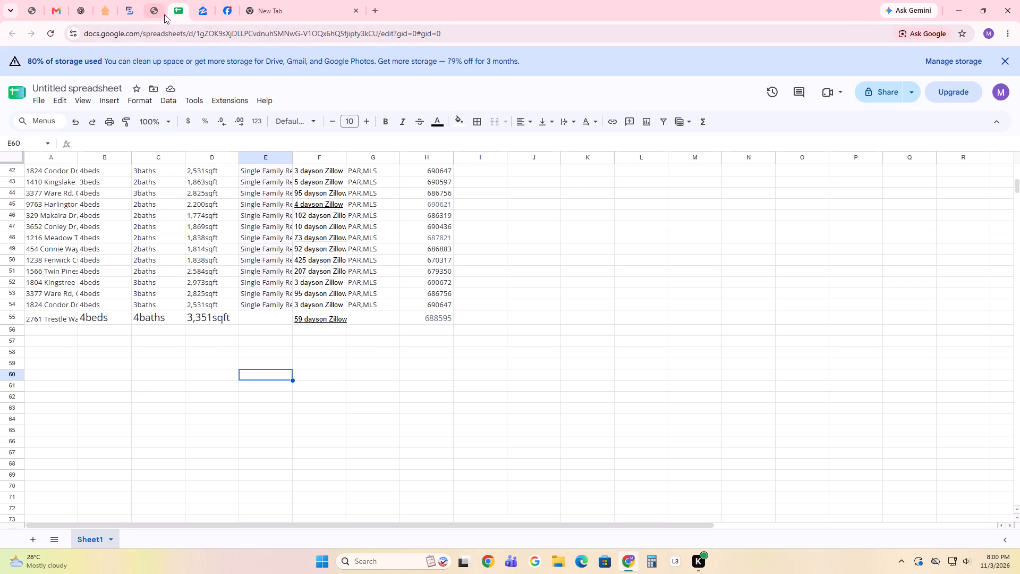
# Copy the PAR,MLS source entry from cell G54 into G55 for the Trestle Way row.
pyautogui.click(354, 306)
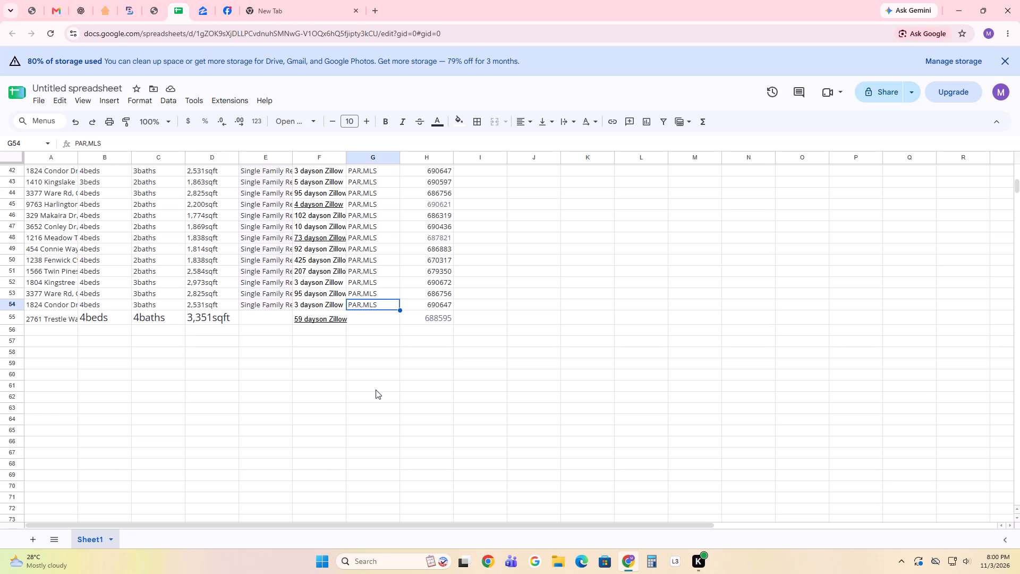
pyautogui.hotkey('ctrl', 'c')
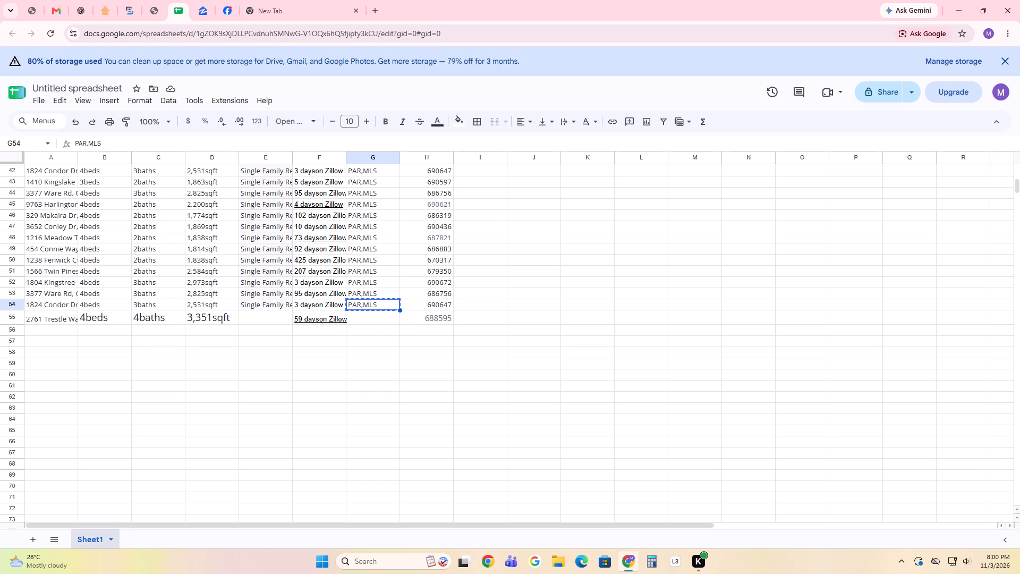
pyautogui.click(361, 315)
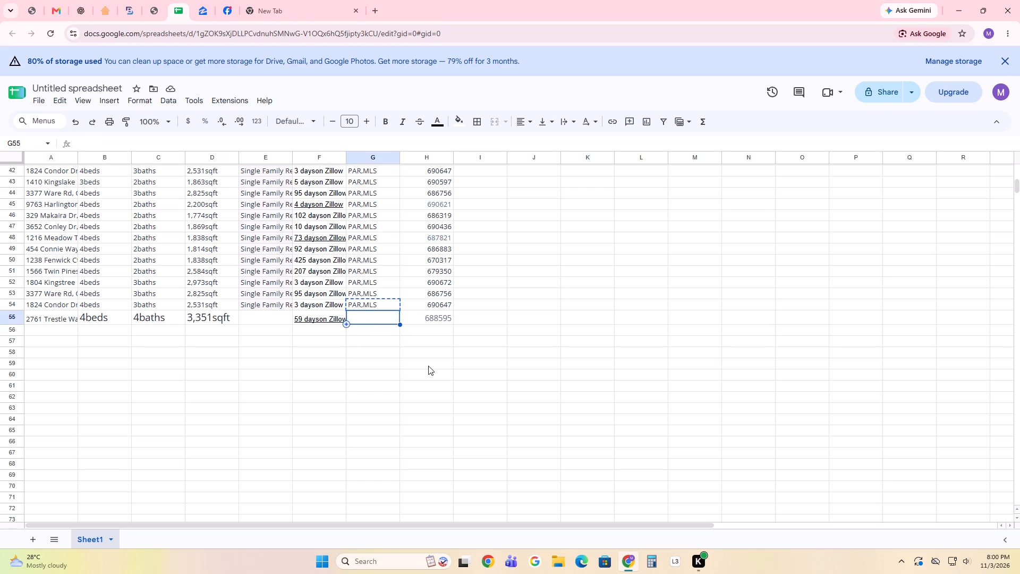
pyautogui.hotkey('ctrl', 'v')
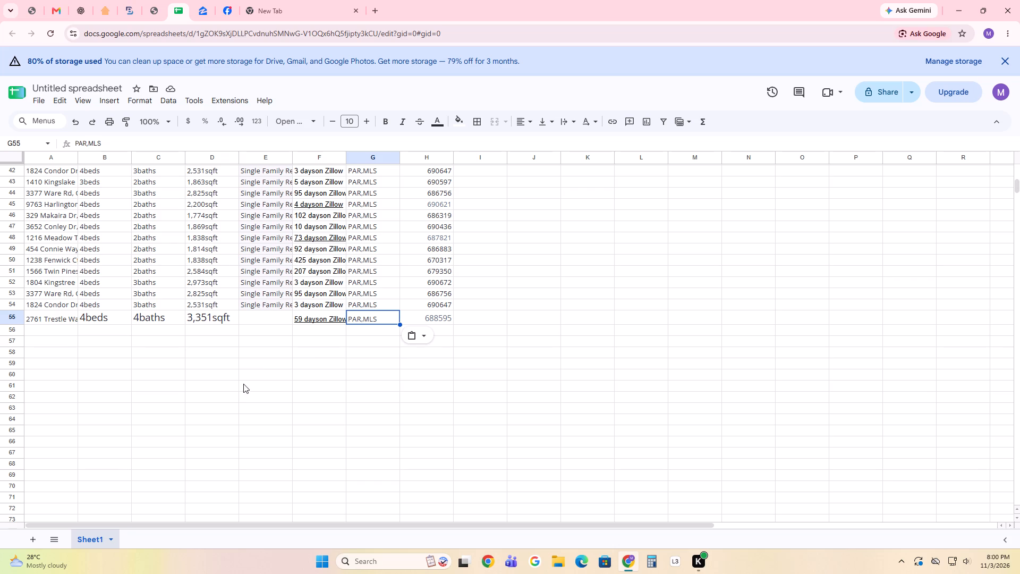
# Copy the Single Family Residence home type from cell E54 into E55 for the Trestle Way row.
pyautogui.click(253, 308)
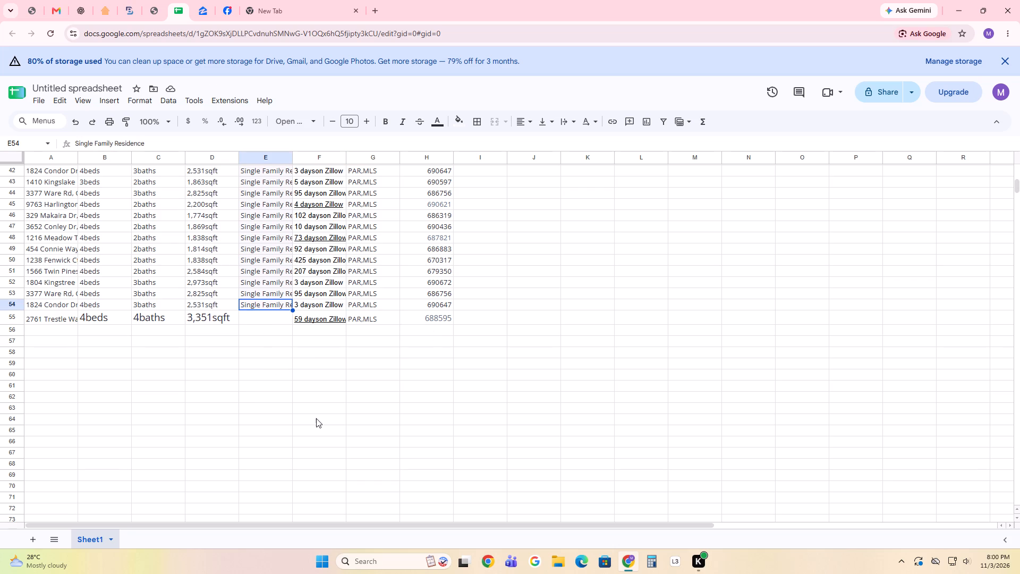
pyautogui.hotkey('ctrl', 'c')
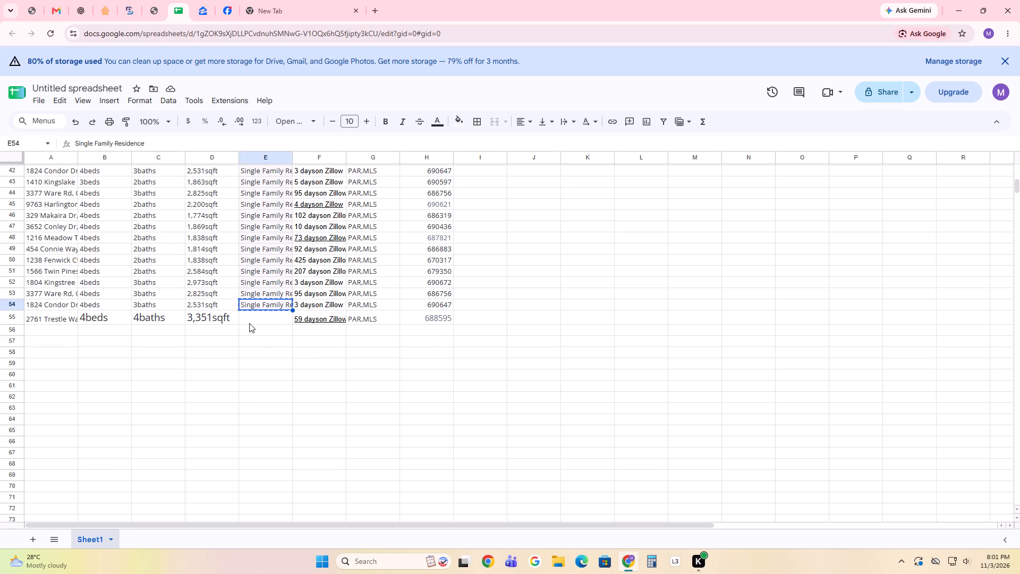
pyautogui.click(252, 319)
pyautogui.hotkey('ctrl', 'v')
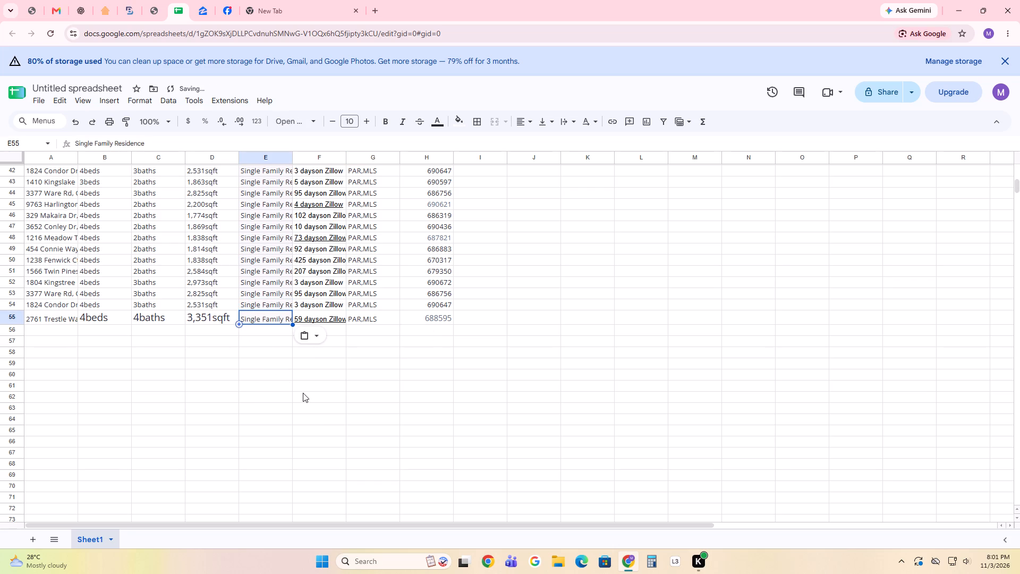
pyautogui.click(196, 398)
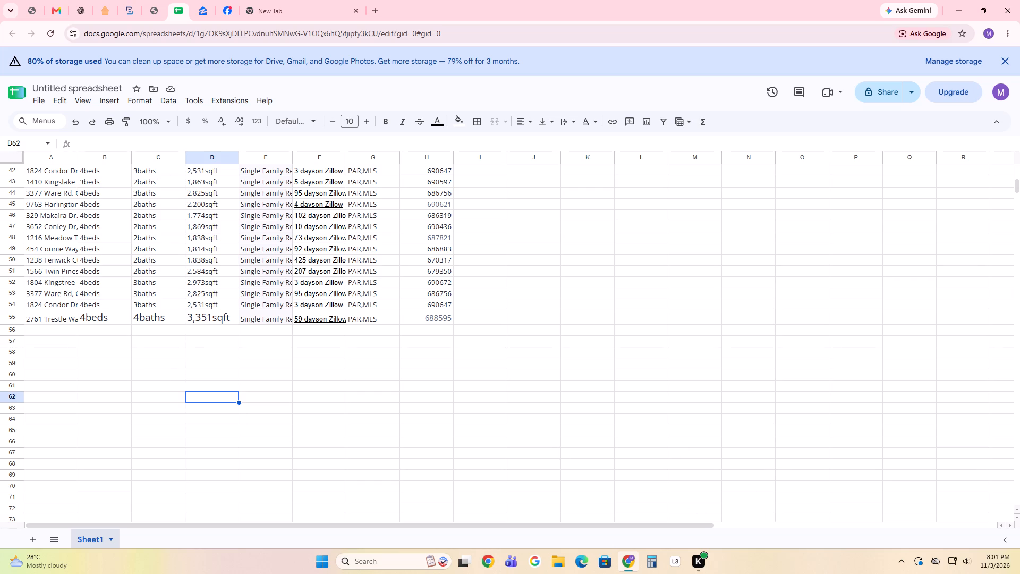
# Check the Trestle Way listing's home facts, days on Zillow and source details against row 55 of the spreadsheet.
pyautogui.click(200, 8)
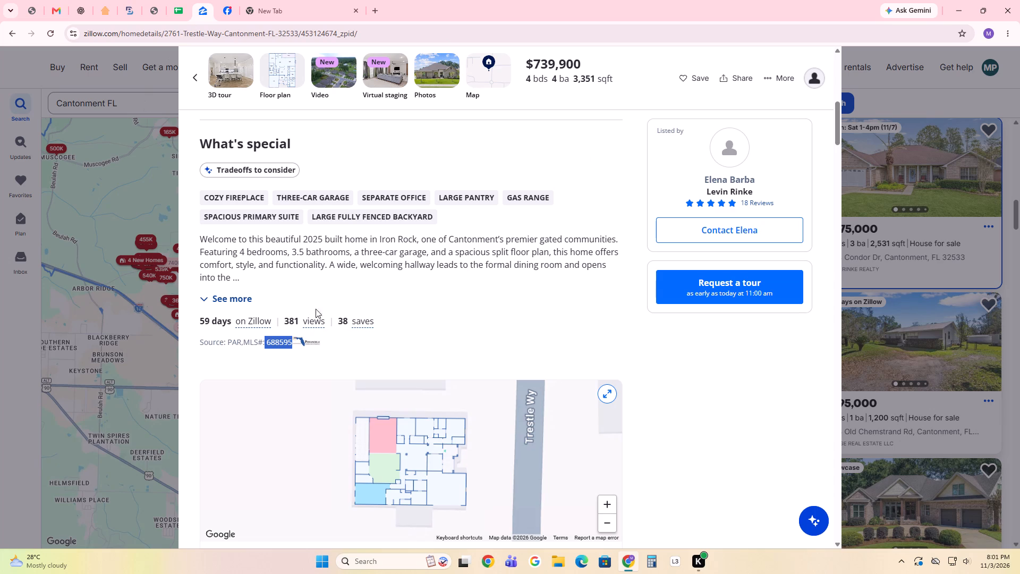
pyautogui.click(448, 320)
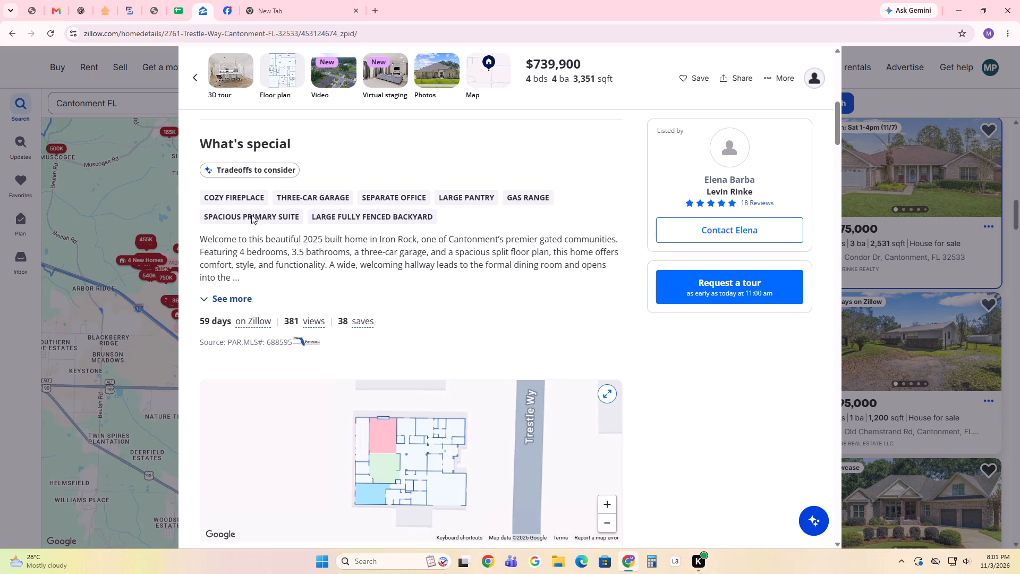
pyautogui.click(175, 9)
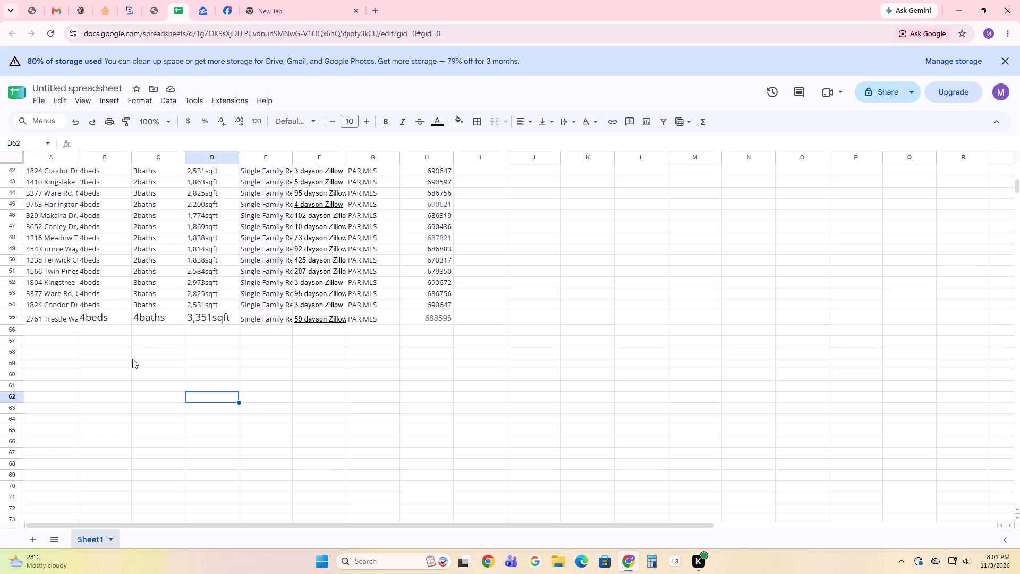
pyautogui.click(204, 9)
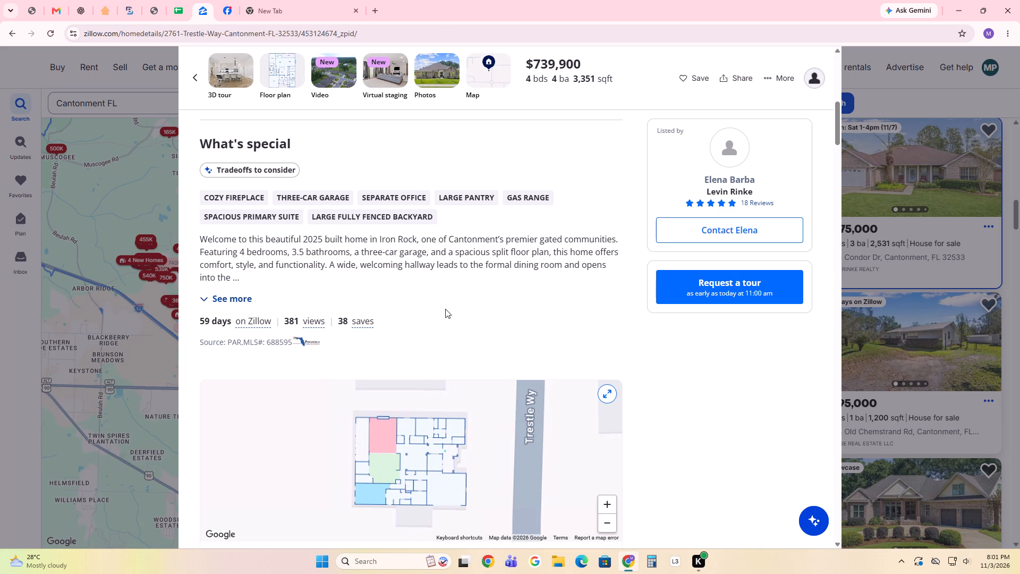
pyautogui.scroll(1, 445, 309)
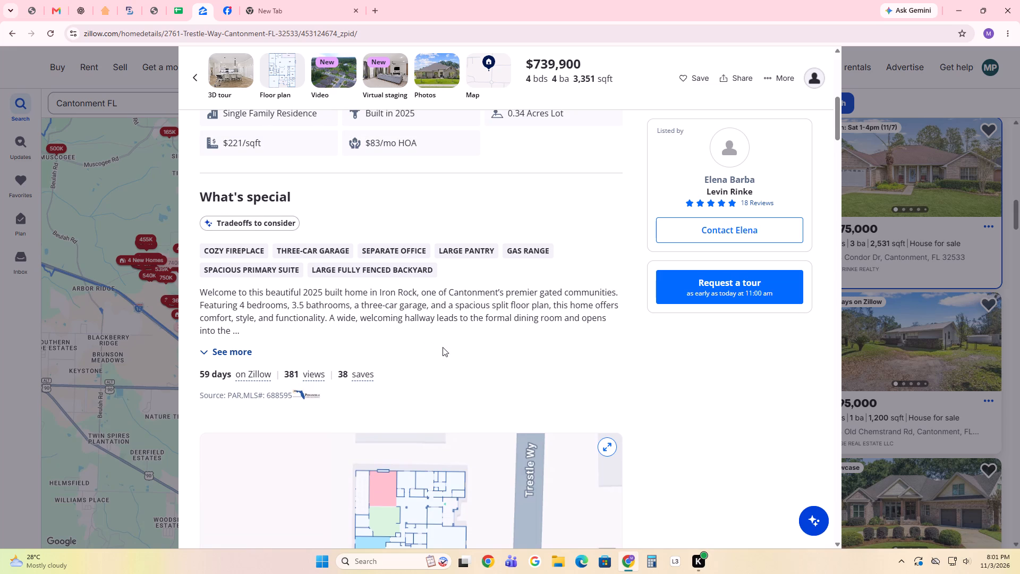
pyautogui.scroll(1, 440, 349)
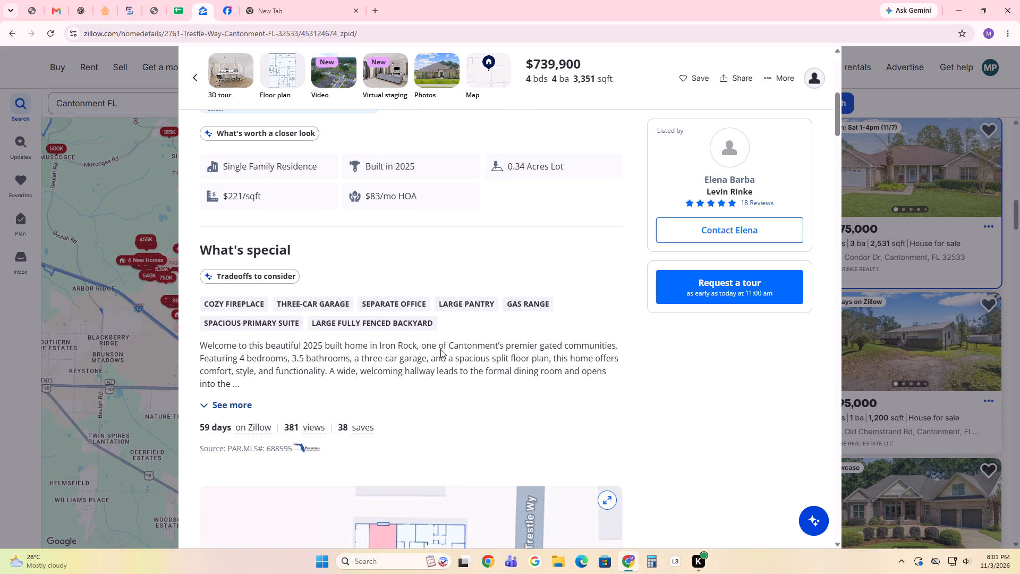
pyautogui.scroll(-2, 440, 349)
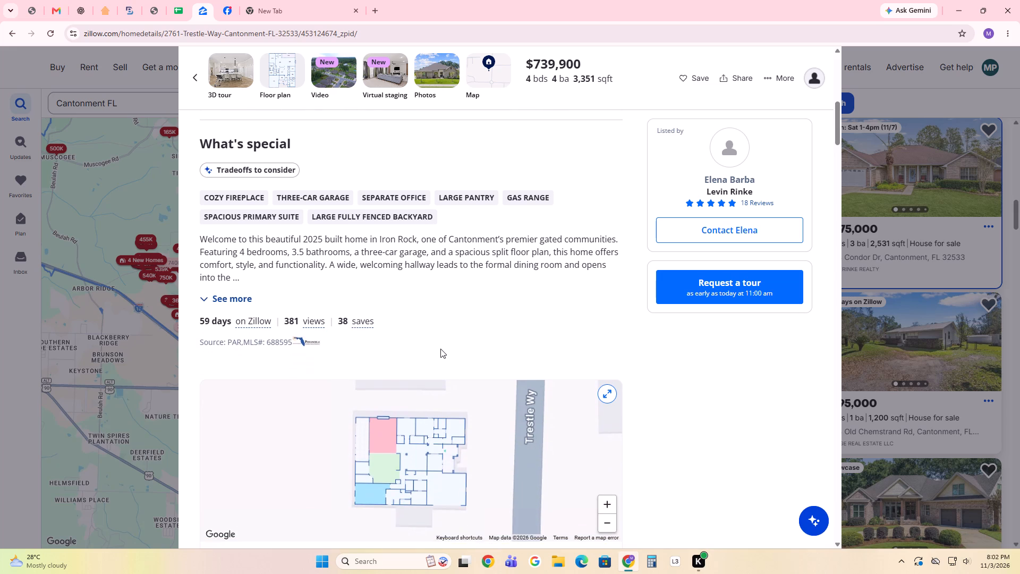
pyautogui.scroll(1, 449, 337)
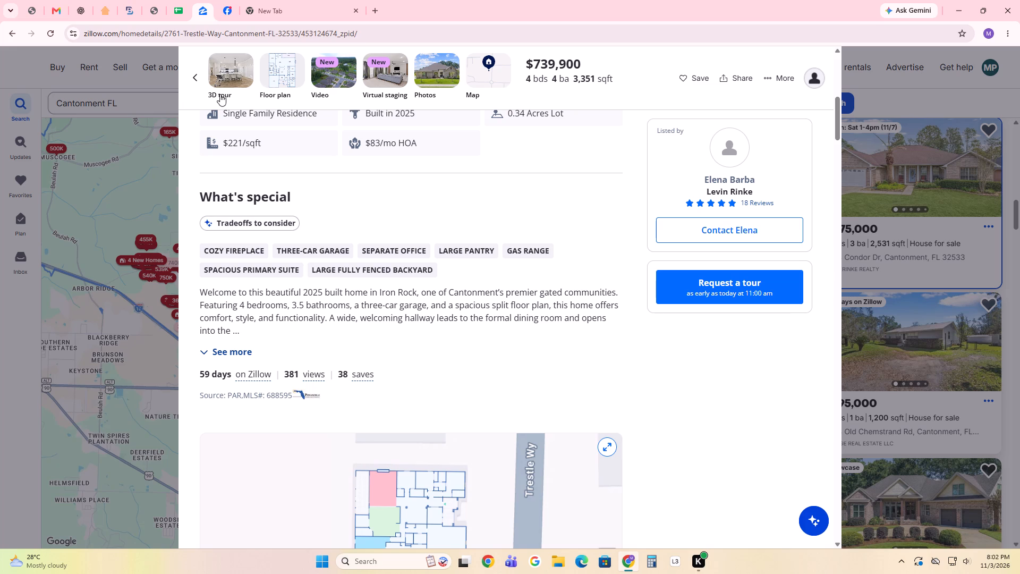
pyautogui.click(180, 13)
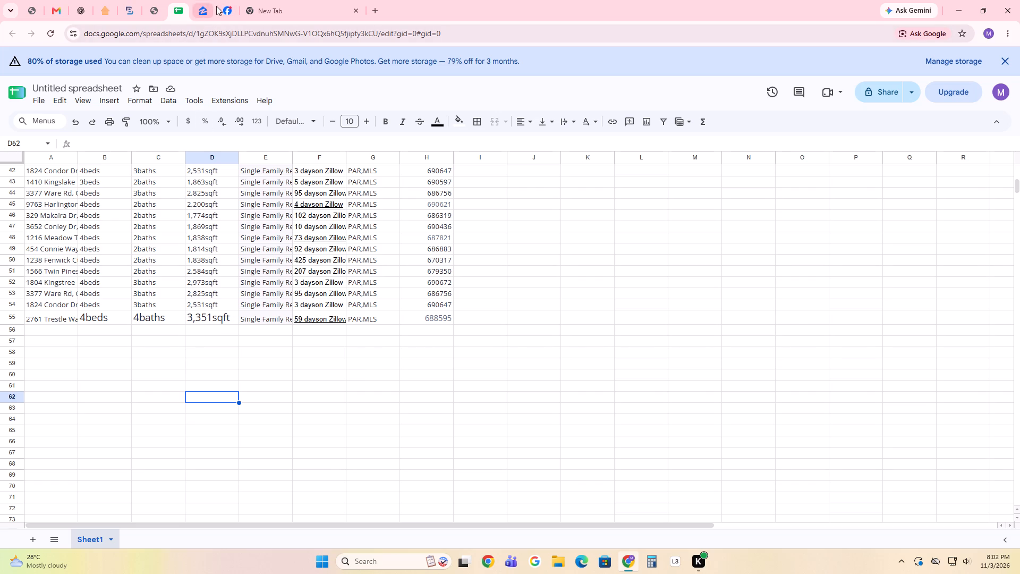
pyautogui.click(200, 9)
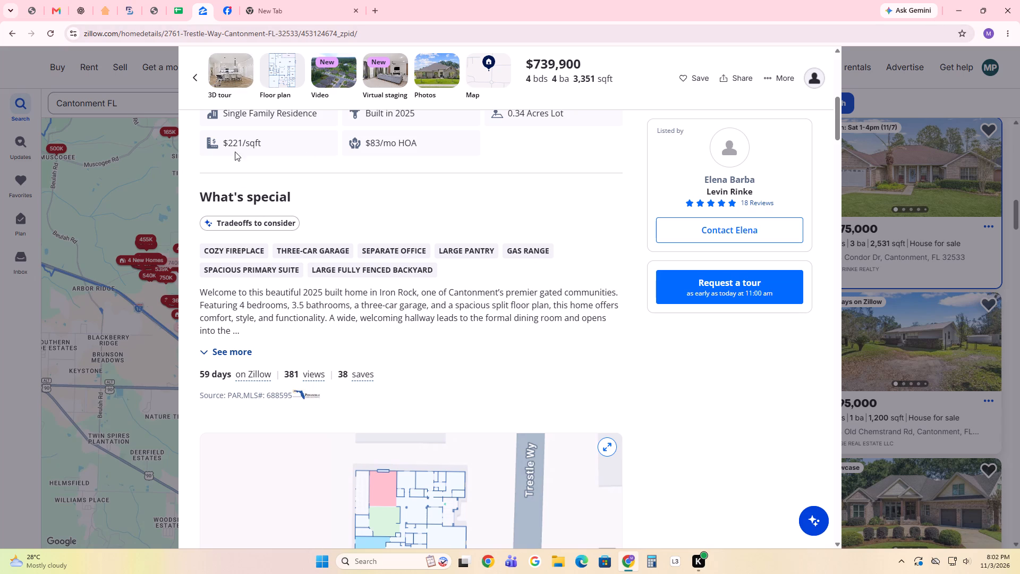
# Close the Trestle Way listing and open the Zillow listing for the $195,000 house on Old Chemstrand Rd.
pyautogui.scroll(3, 296, 227)
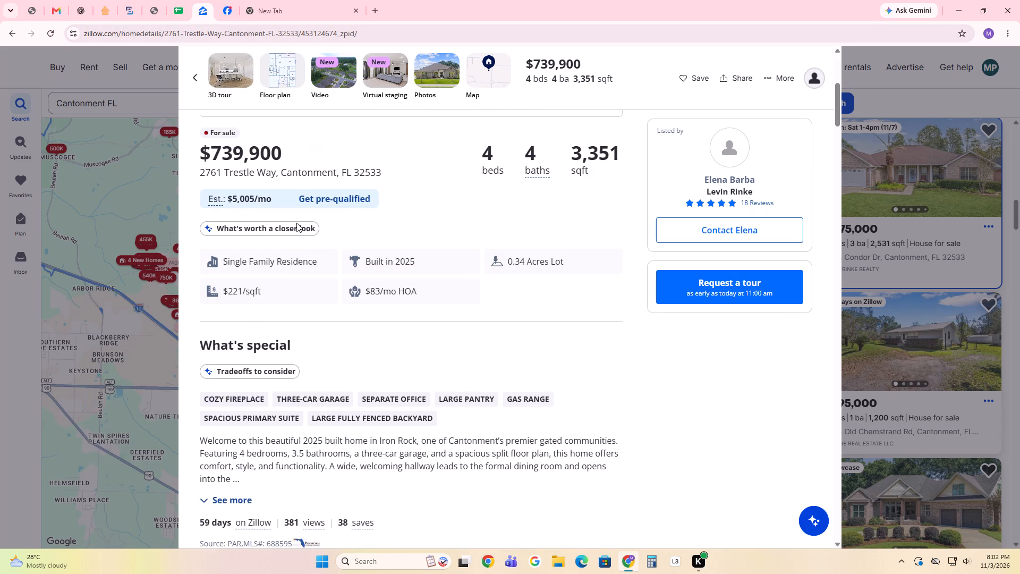
pyautogui.scroll(3, 296, 223)
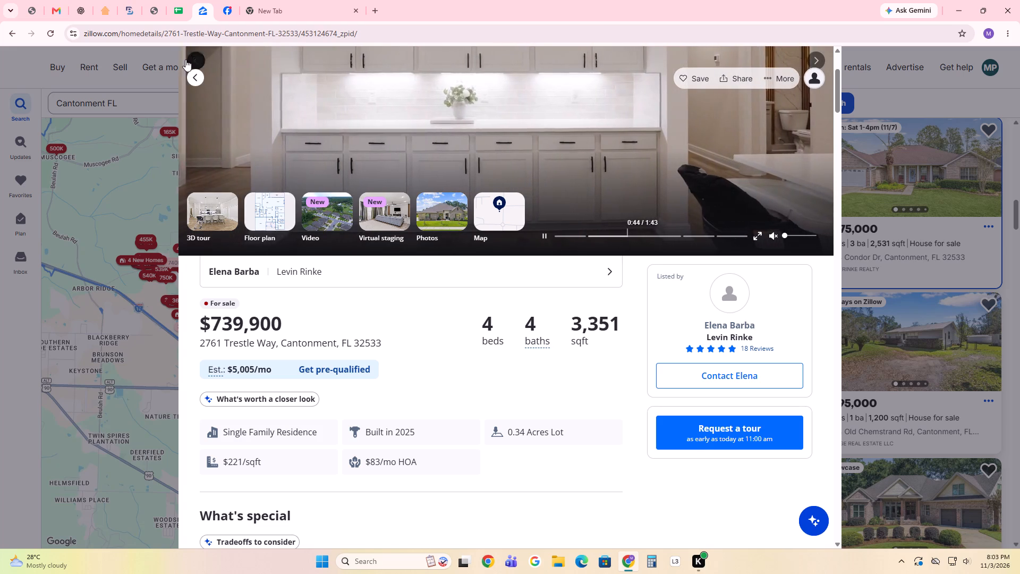
pyautogui.scroll(5, 303, 124)
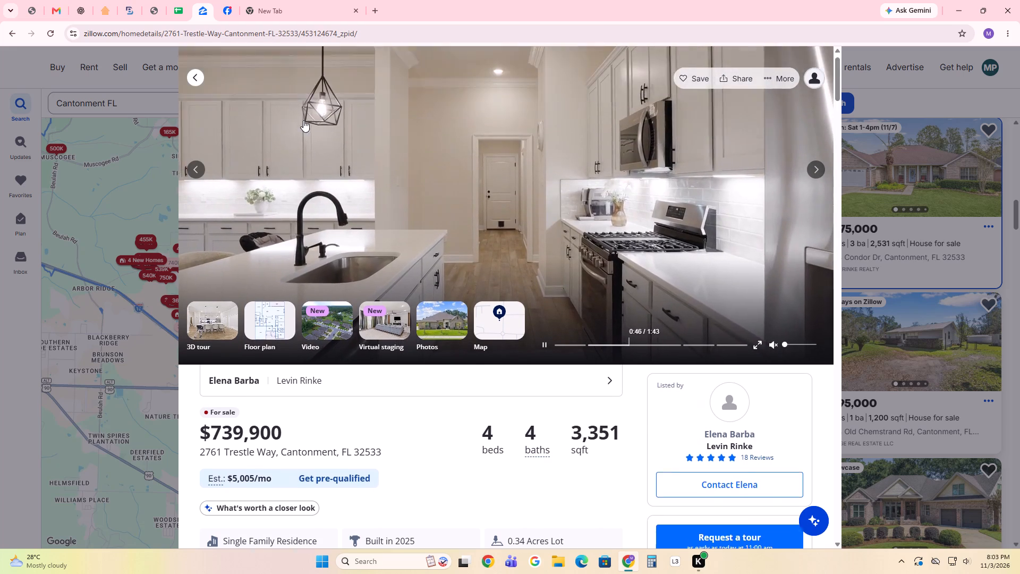
pyautogui.scroll(3, 303, 120)
pyautogui.click(192, 76)
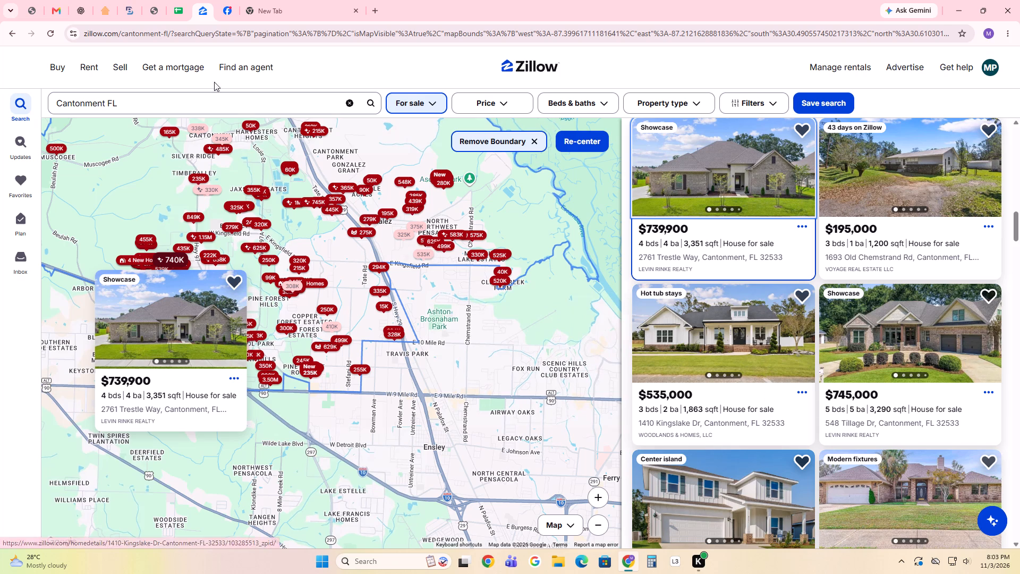
pyautogui.click(178, 9)
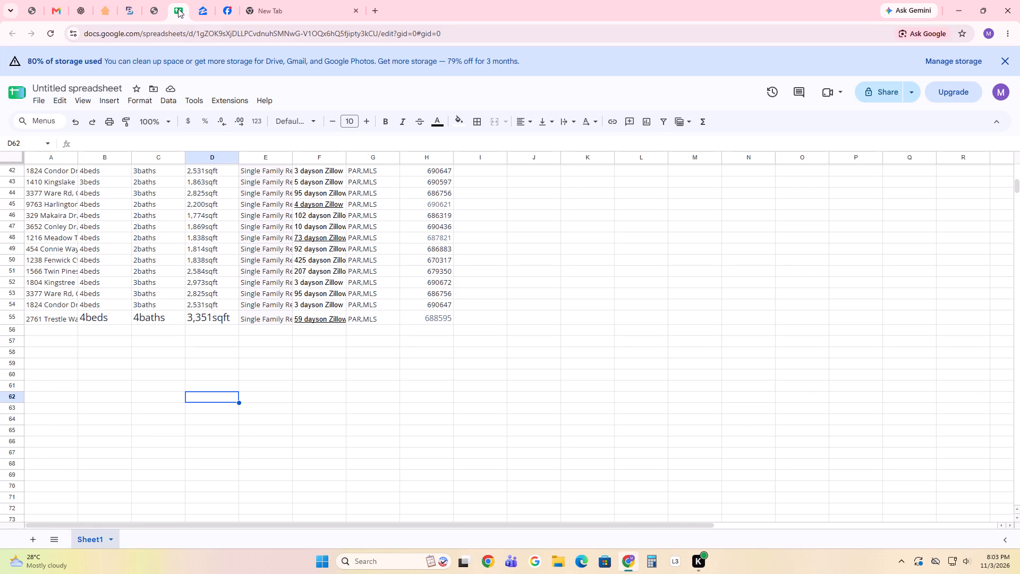
pyautogui.click(207, 9)
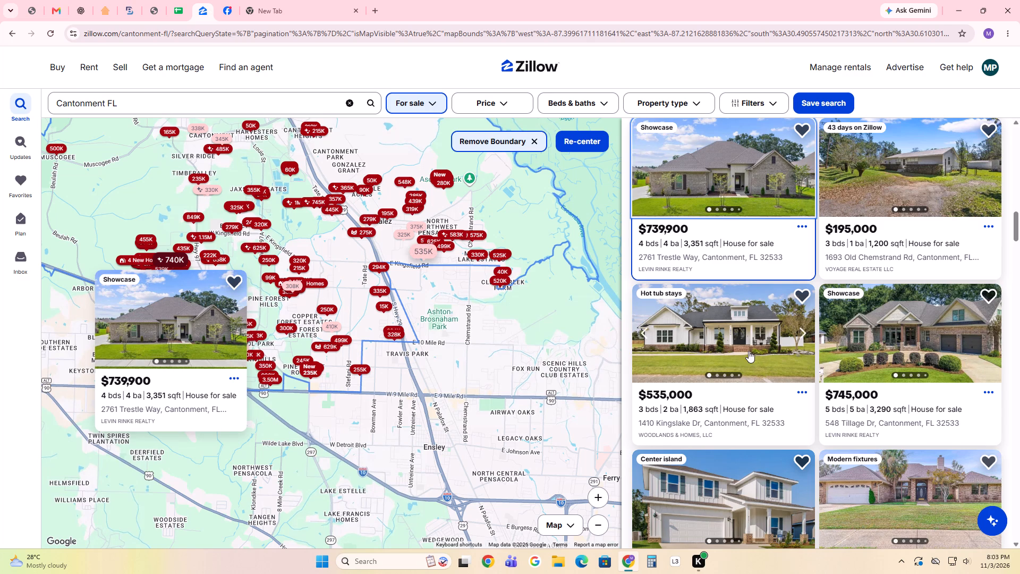
pyautogui.click(857, 169)
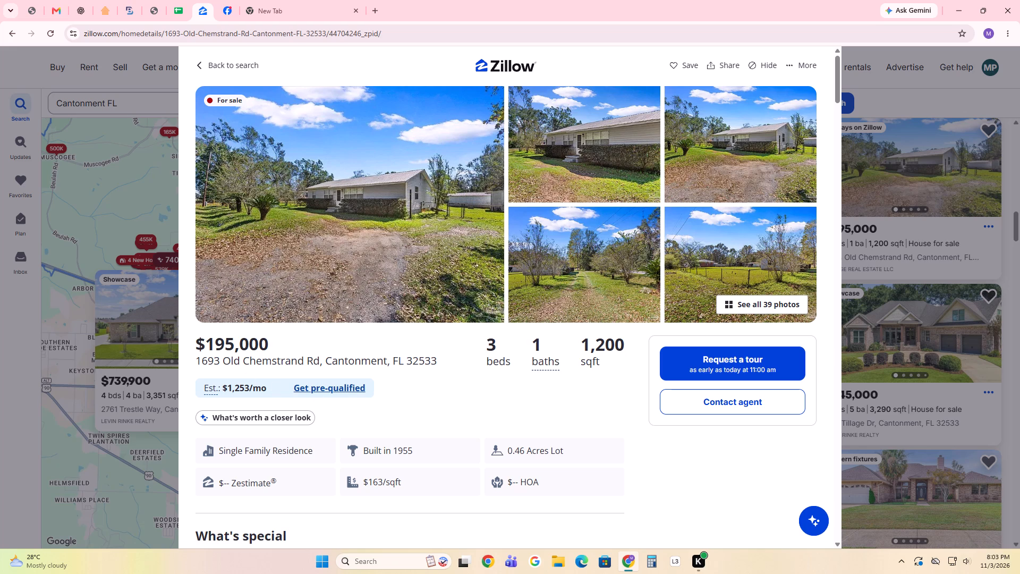
# Copy the property address from the Old Chemstrand Rd listing into cell A56 of the spreadsheet.
pyautogui.moveTo(195, 358); pyautogui.dragTo(449, 363)
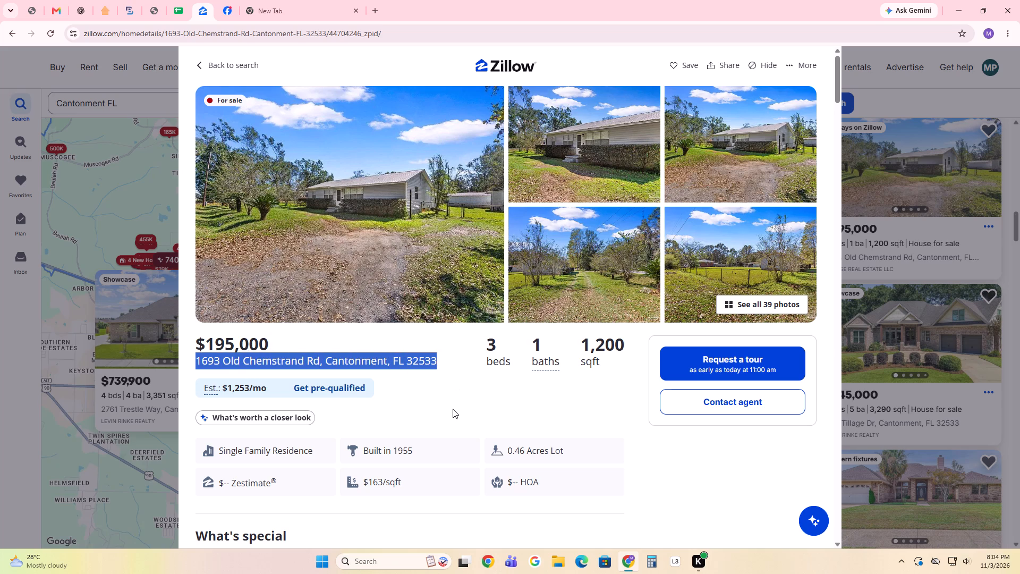
pyautogui.hotkey('ctrl', 'c')
pyautogui.click(175, 13)
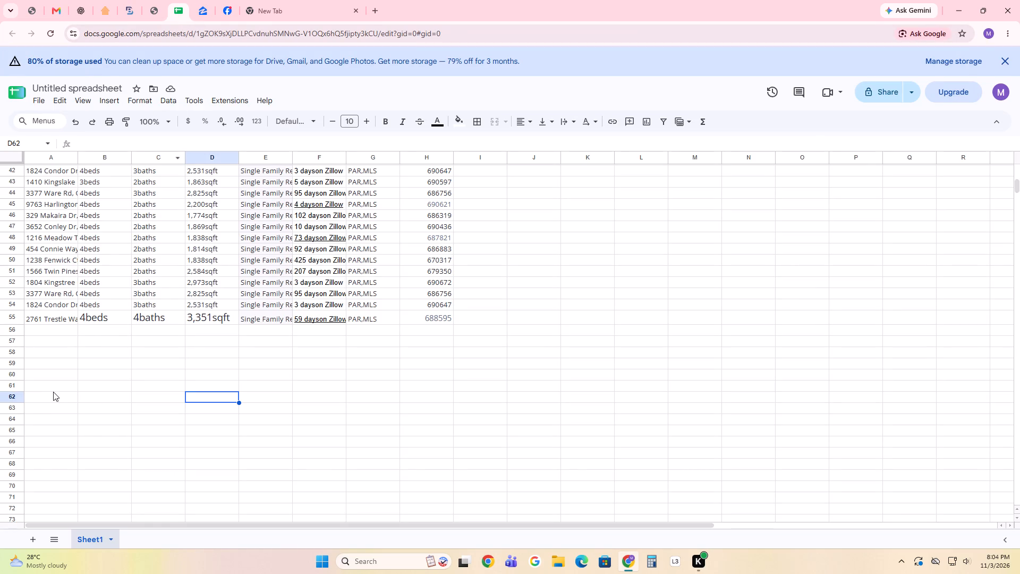
pyautogui.click(51, 333)
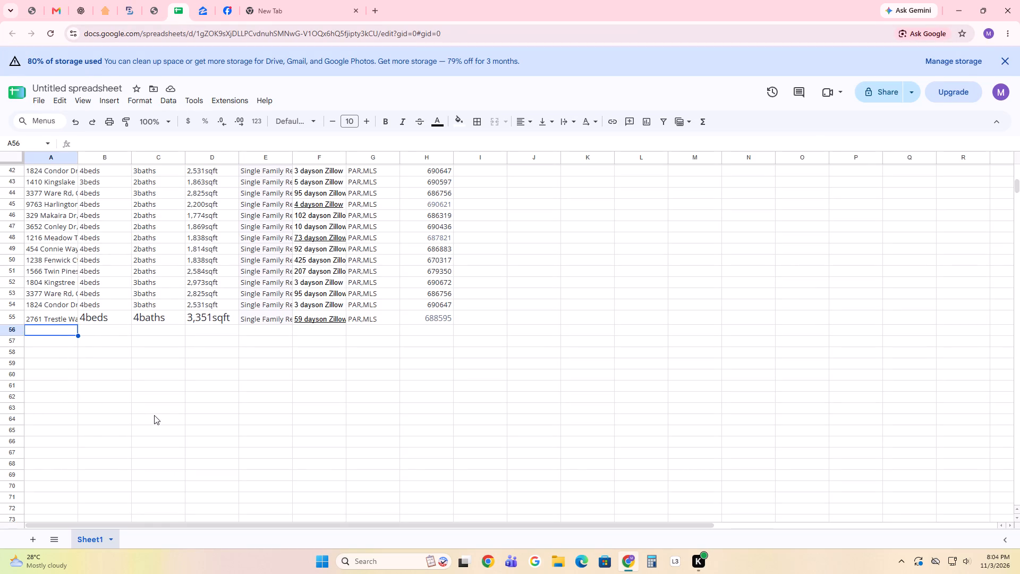
pyautogui.hotkey('ctrl', 'v')
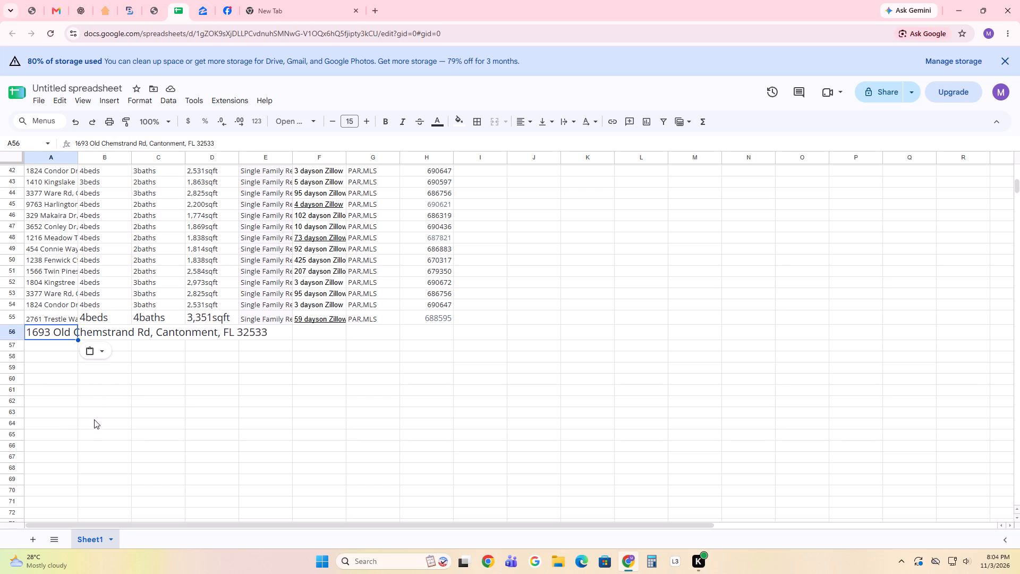
# Copy the Old Chemstrand Rd listing's beds, baths and square footage block into the spreadsheet starting at cell B56.
pyautogui.click(208, 12)
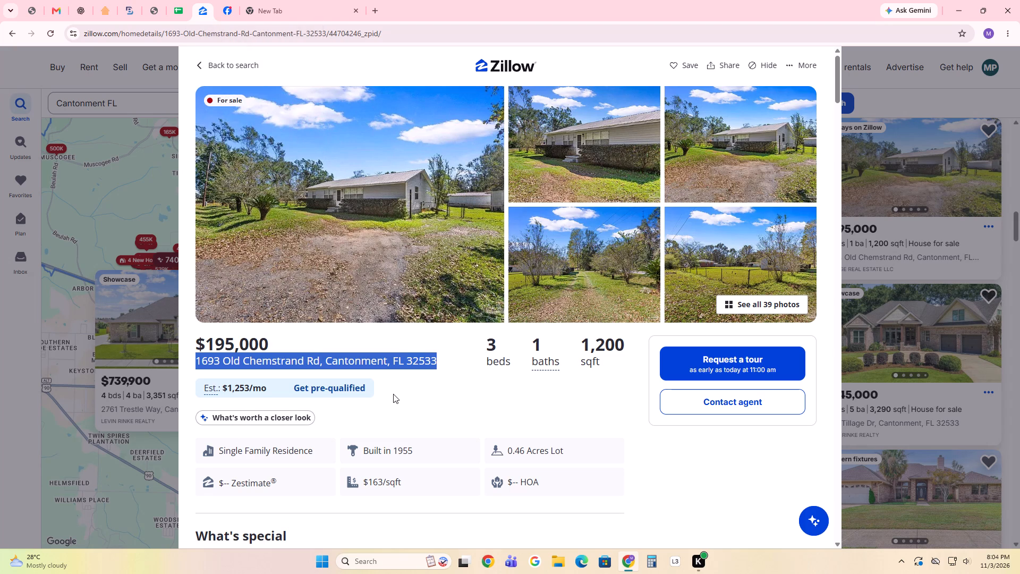
pyautogui.click(412, 390)
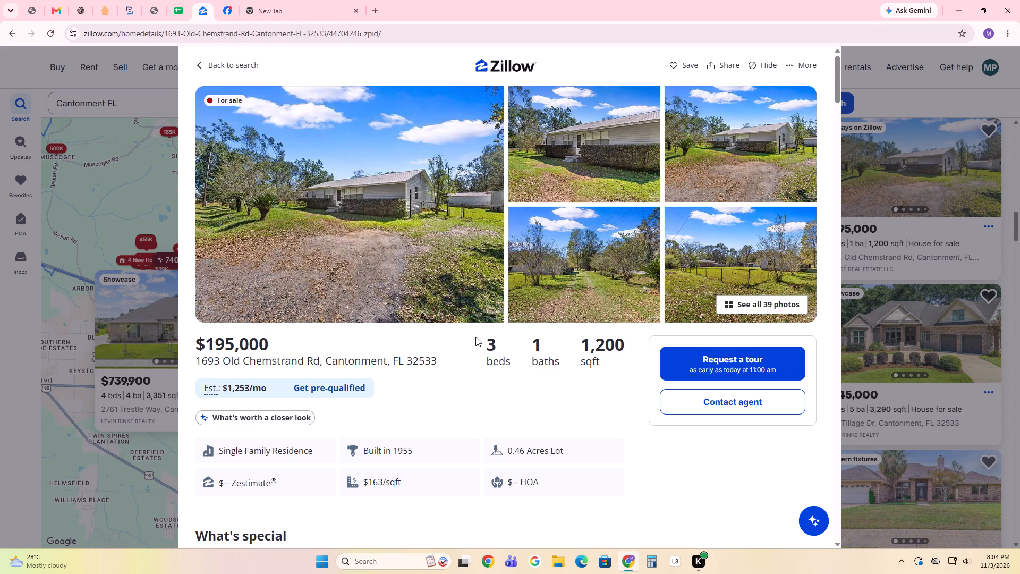
pyautogui.moveTo(488, 340); pyautogui.dragTo(541, 354)
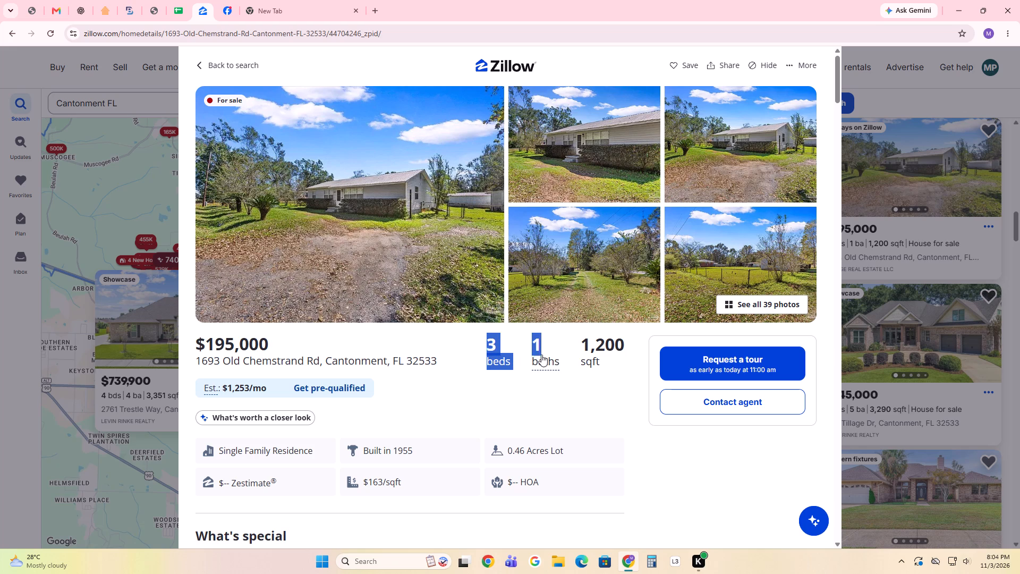
pyautogui.moveTo(541, 354); pyautogui.dragTo(619, 373)
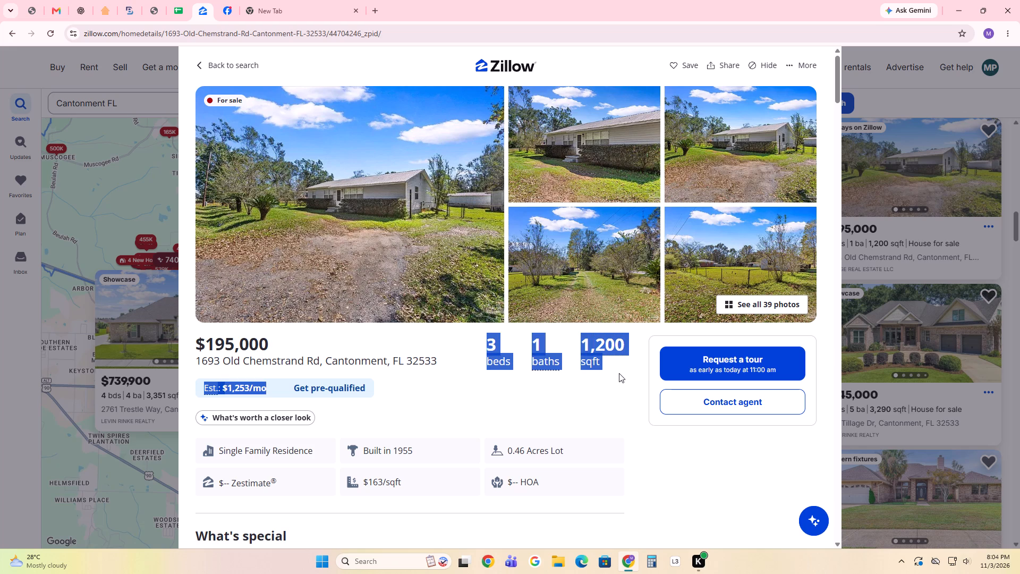
pyautogui.hotkey('ctrl', 'c')
pyautogui.click(180, 13)
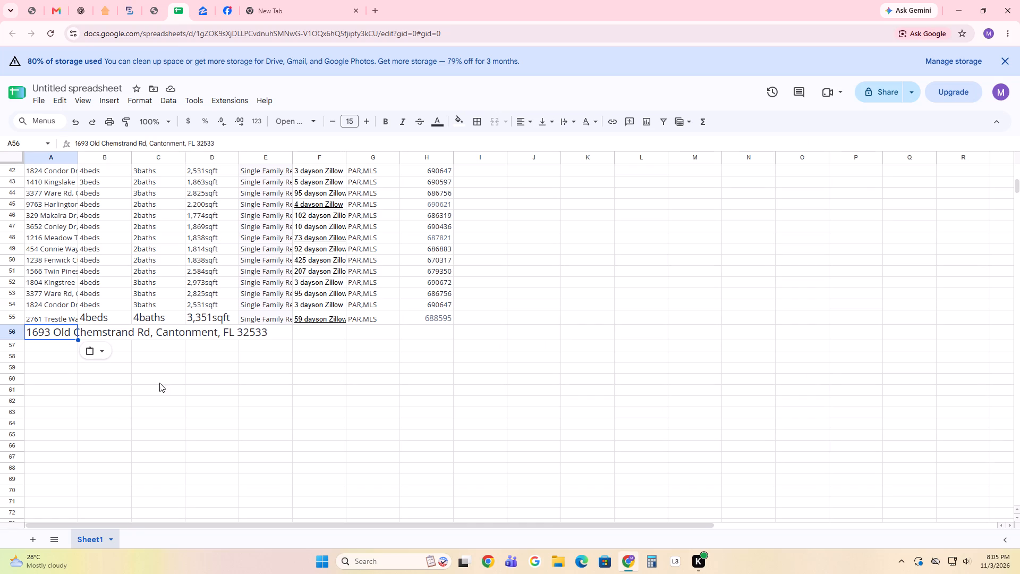
pyautogui.click(98, 333)
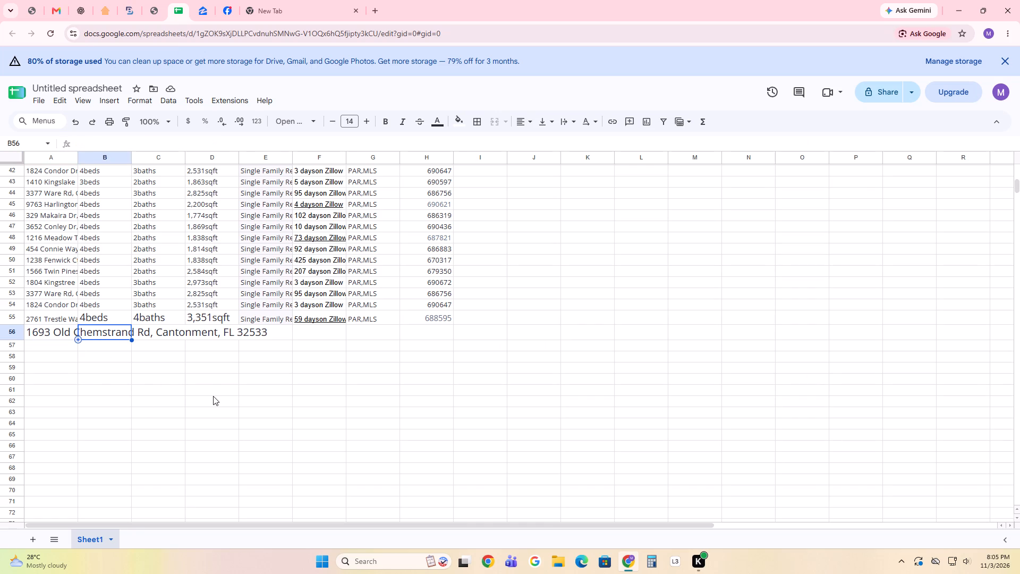
pyautogui.hotkey('ctrl', 'v')
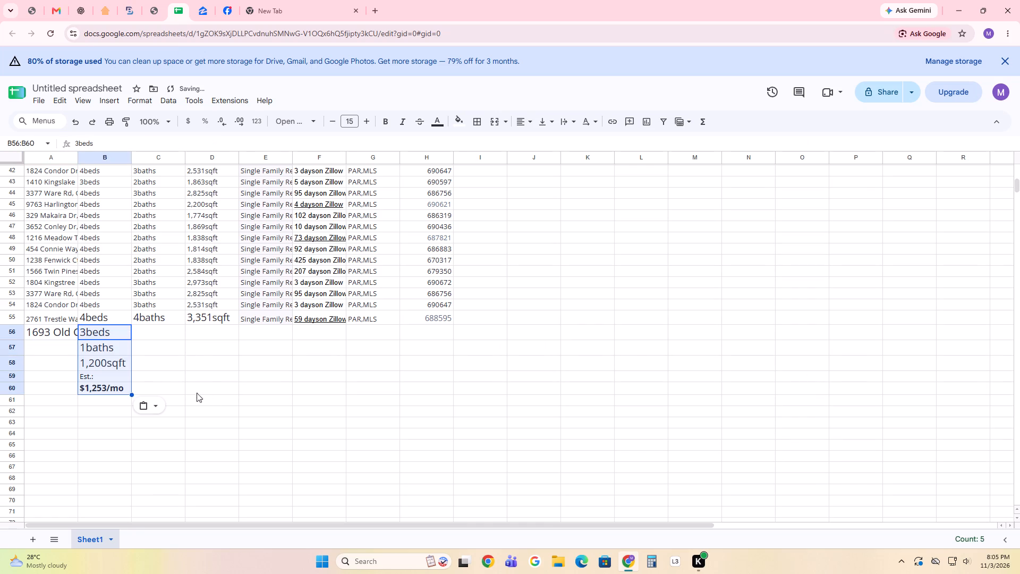
pyautogui.click(126, 480)
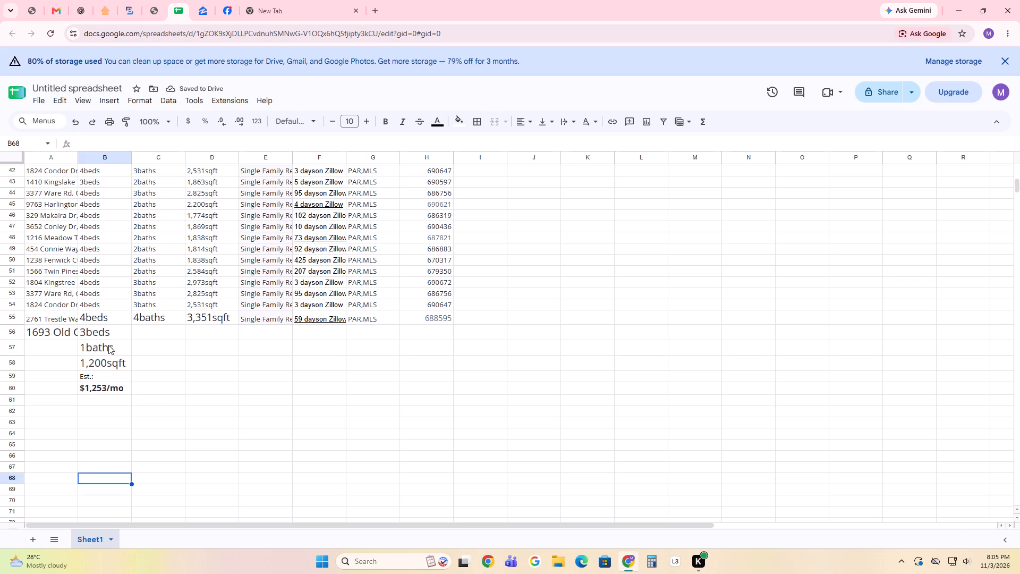
# Copy the 1baths entry from cell B57 into C56 on the Old Chemstrand Rd row.
pyautogui.click(103, 351)
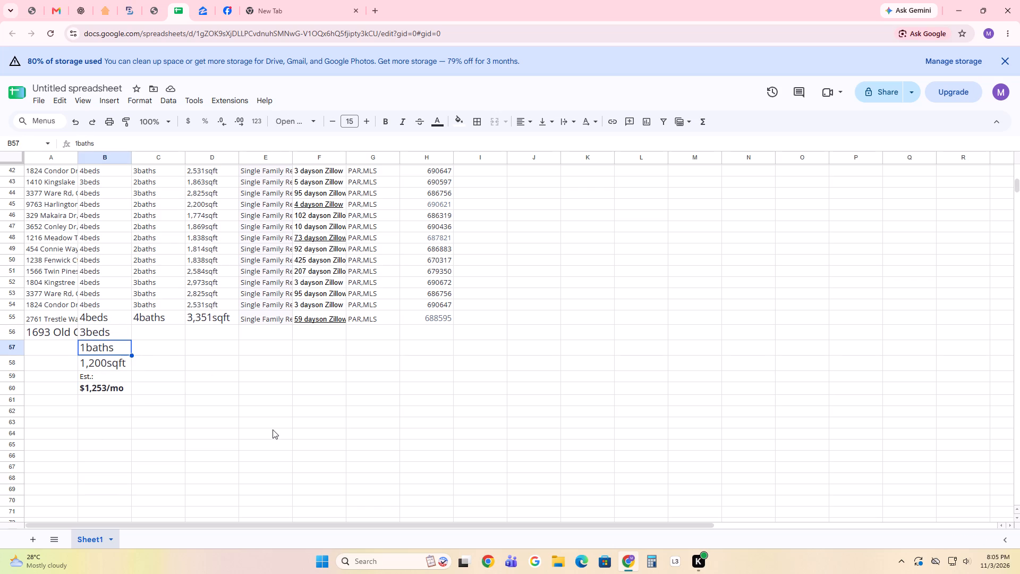
pyautogui.hotkey('ctrl', 'c')
pyautogui.click(147, 333)
pyautogui.hotkey('ctrl', 'v')
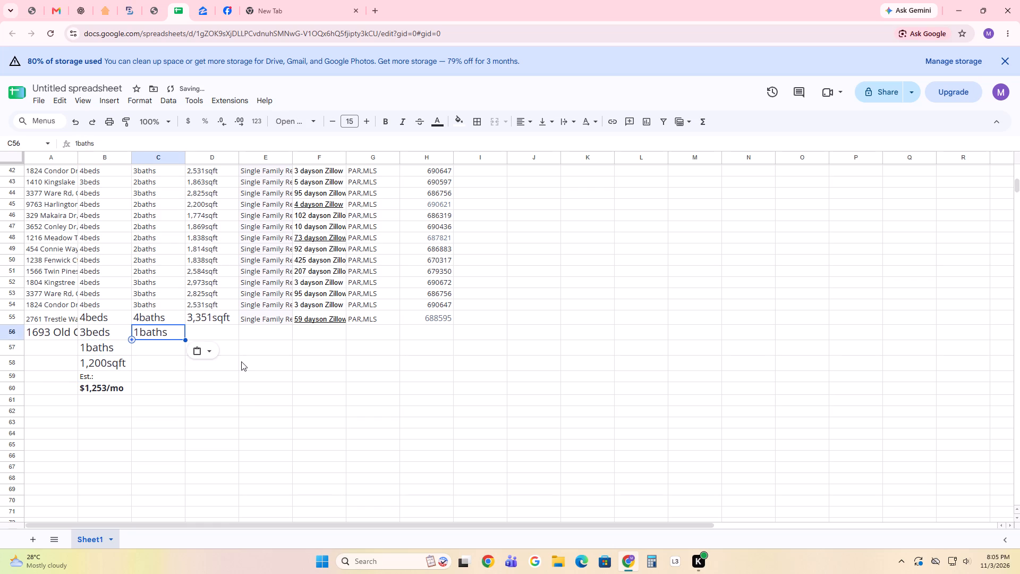
pyautogui.click(210, 397)
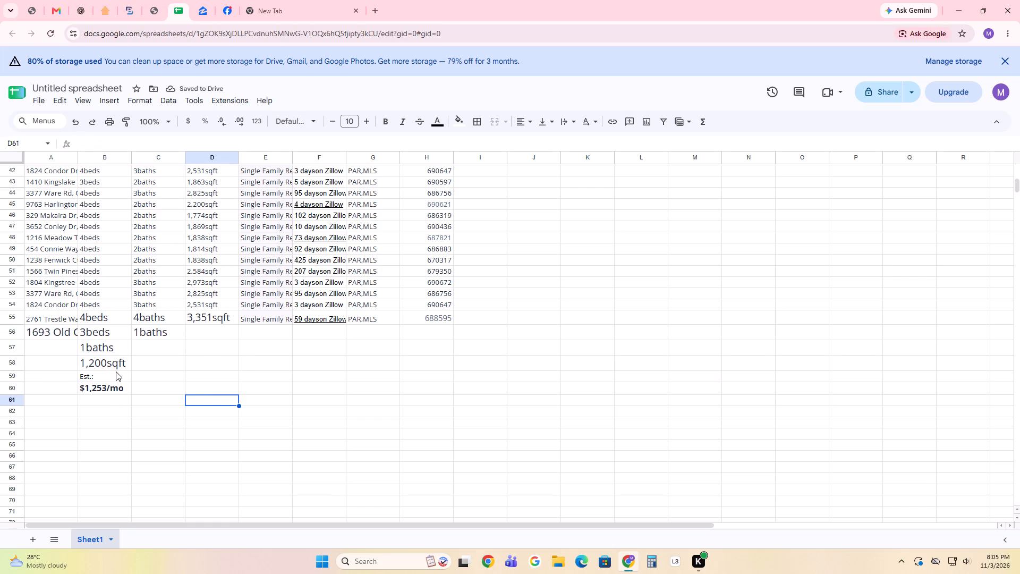
# Copy the 1,200sqft entry from cell B58 into D56 on the Old Chemstrand Rd row.
pyautogui.click(113, 365)
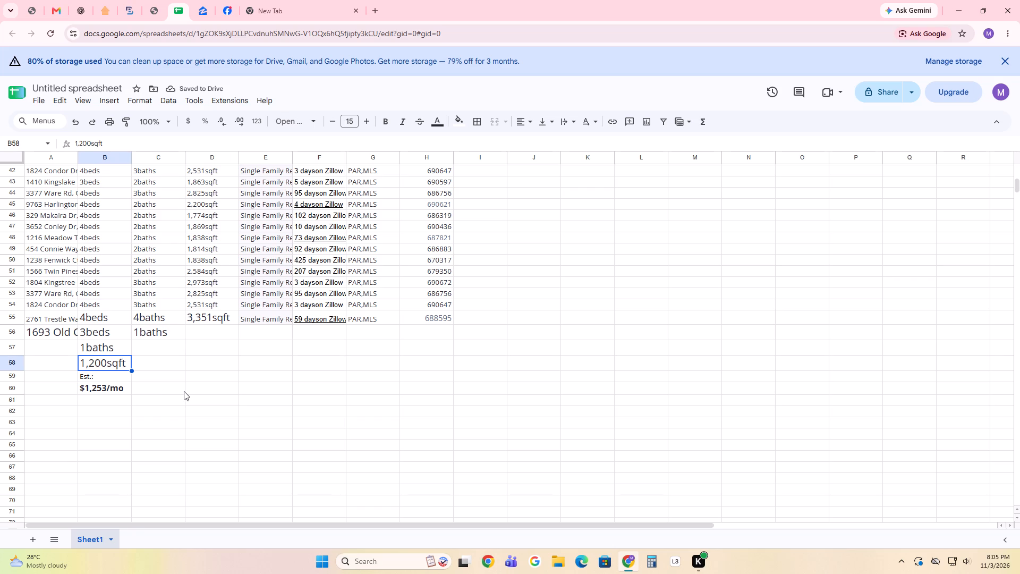
pyautogui.hotkey('ctrl', 'c')
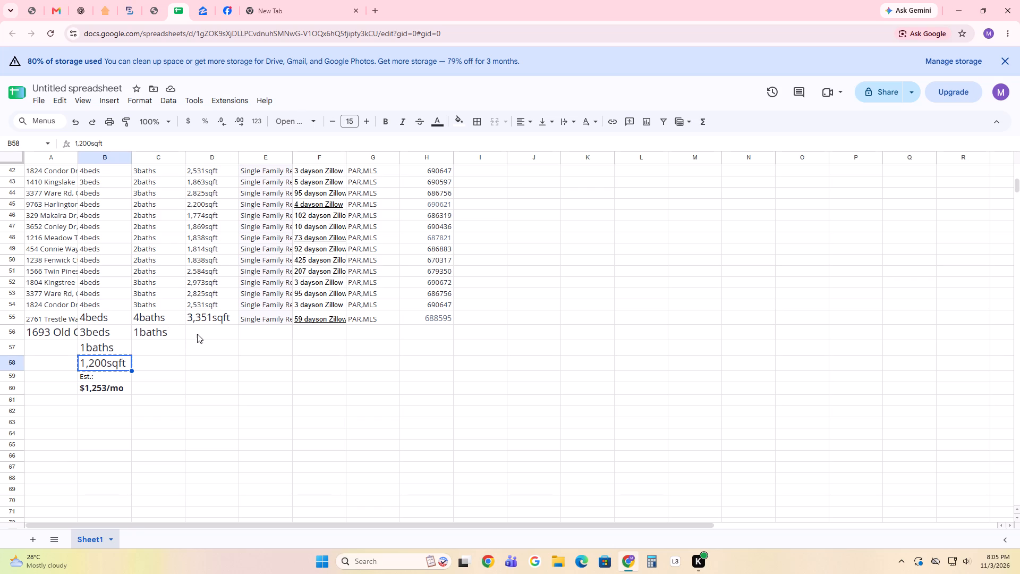
pyautogui.click(198, 334)
pyautogui.hotkey('ctrl', 'v')
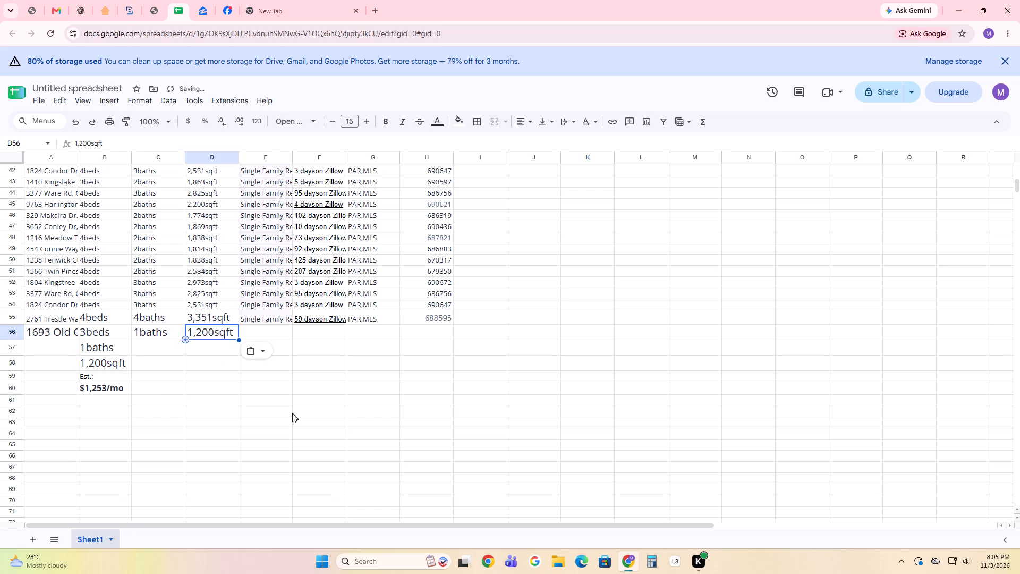
pyautogui.click(168, 416)
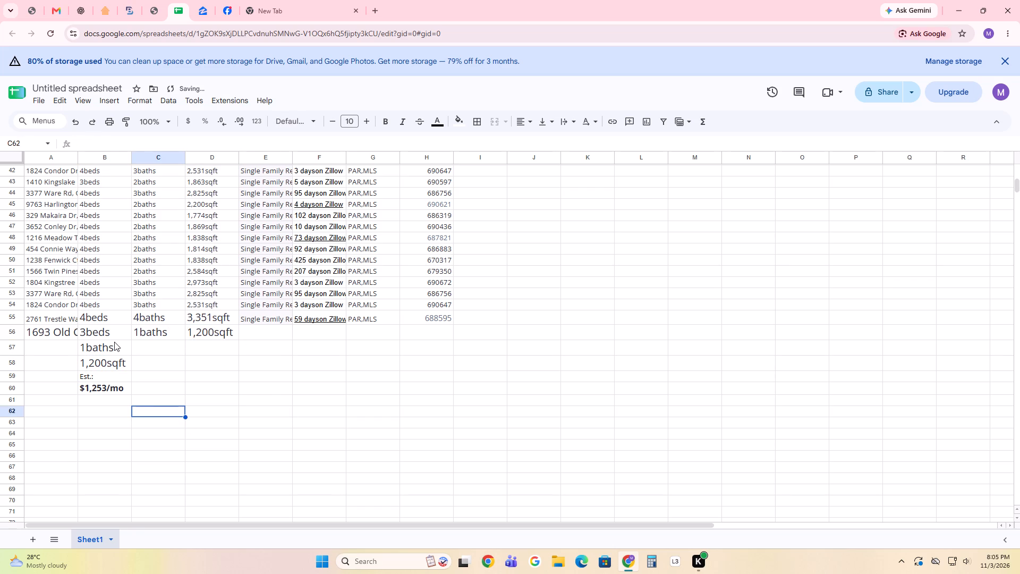
# Clear the leftover 1baths entry from cell B57.
pyautogui.doubleClick(114, 348)
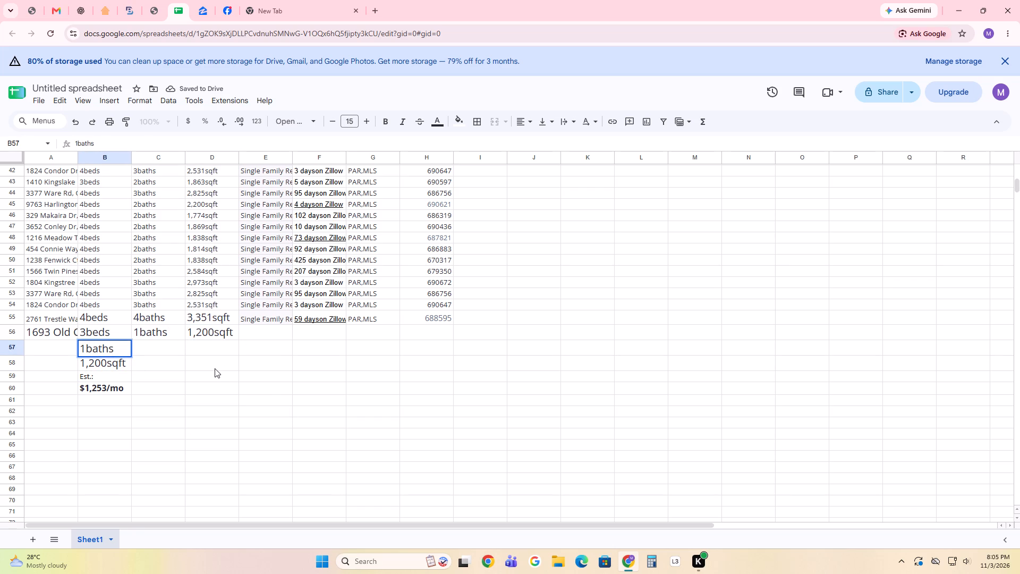
pyautogui.press('BackSpace')
pyautogui.press('BackSpace')
pyautogui.press('BackSpace')
pyautogui.press('BackSpace')
pyautogui.press('BackSpace')
pyautogui.press('BackSpace')
pyautogui.press('BackSpace')
pyautogui.press('BackSpace')
pyautogui.press('BackSpace')
pyautogui.press('BackSpace')
pyautogui.press('BackSpace')
pyautogui.press('BackSpace')
pyautogui.press('BackSpace')
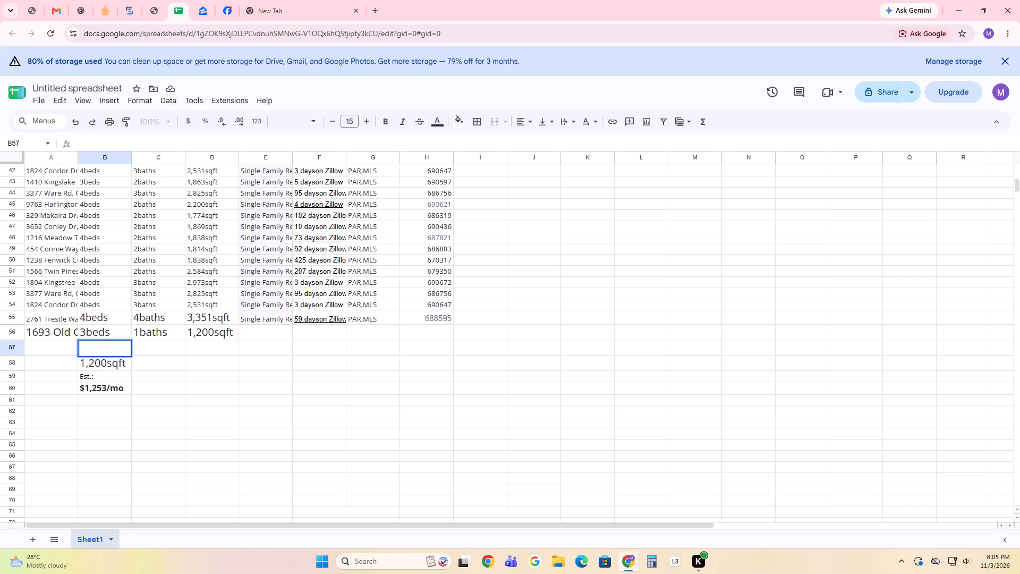
# Clear the leftover 1,200sqft entry from cell B58.
pyautogui.doubleClick(126, 364)
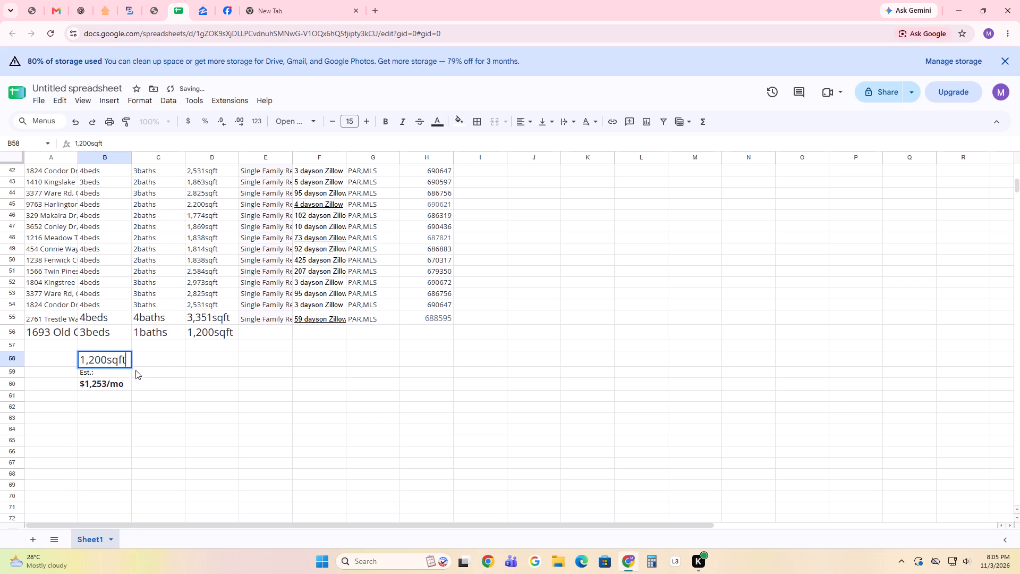
pyautogui.press('BackSpace')
pyautogui.press('BackSpace')
pyautogui.press('BackSpace')
pyautogui.press('BackSpace')
pyautogui.press('BackSpace')
pyautogui.press('BackSpace')
pyautogui.press('BackSpace')
pyautogui.press('BackSpace')
pyautogui.press('BackSpace')
pyautogui.press('BackSpace')
pyautogui.press('BackSpace')
pyautogui.press('BackSpace')
pyautogui.press('BackSpace')
pyautogui.press('BackSpace')
pyautogui.press('BackSpace')
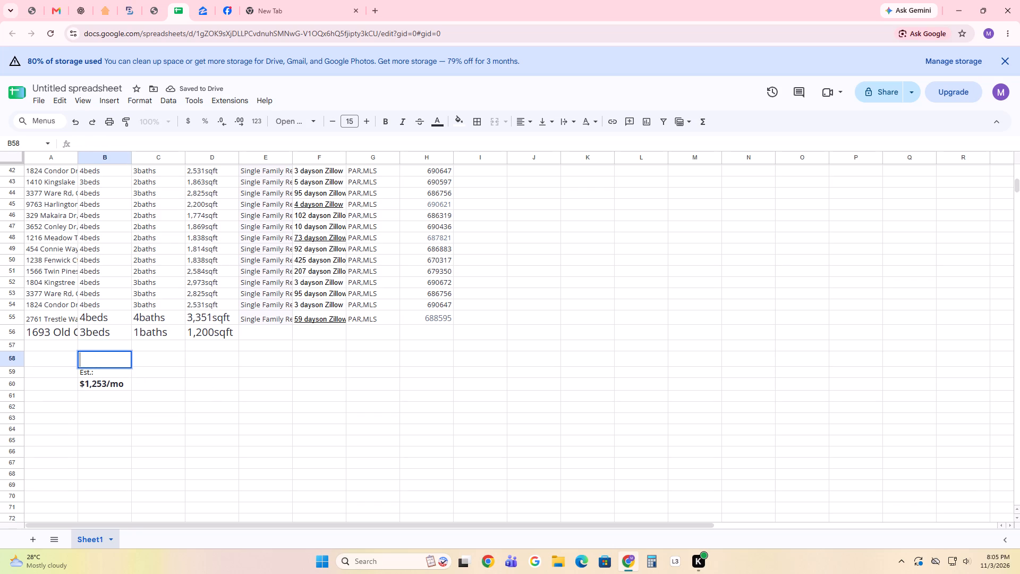
# Clear the stray Est.: label from cell B59.
pyautogui.doubleClick(95, 374)
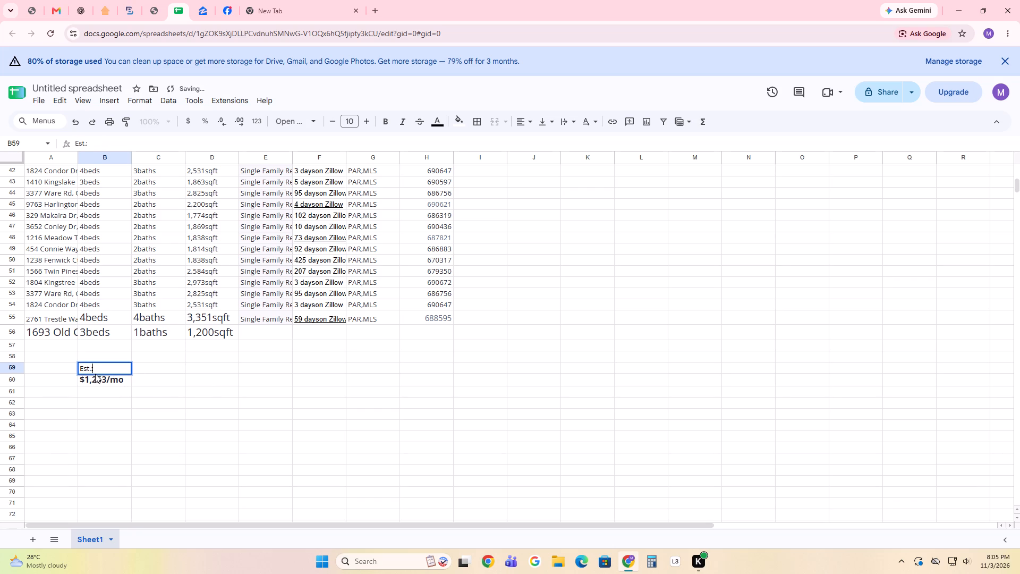
pyautogui.press('BackSpace')
pyautogui.press('BackSpace')
pyautogui.press('BackSpace')
pyautogui.press('BackSpace')
pyautogui.press('BackSpace')
pyautogui.press('BackSpace')
pyautogui.press('BackSpace')
pyautogui.press('BackSpace')
pyautogui.press('BackSpace')
pyautogui.press('BackSpace')
# Clear the leftover $1,253/mo entry from cell B60.
pyautogui.doubleClick(114, 383)
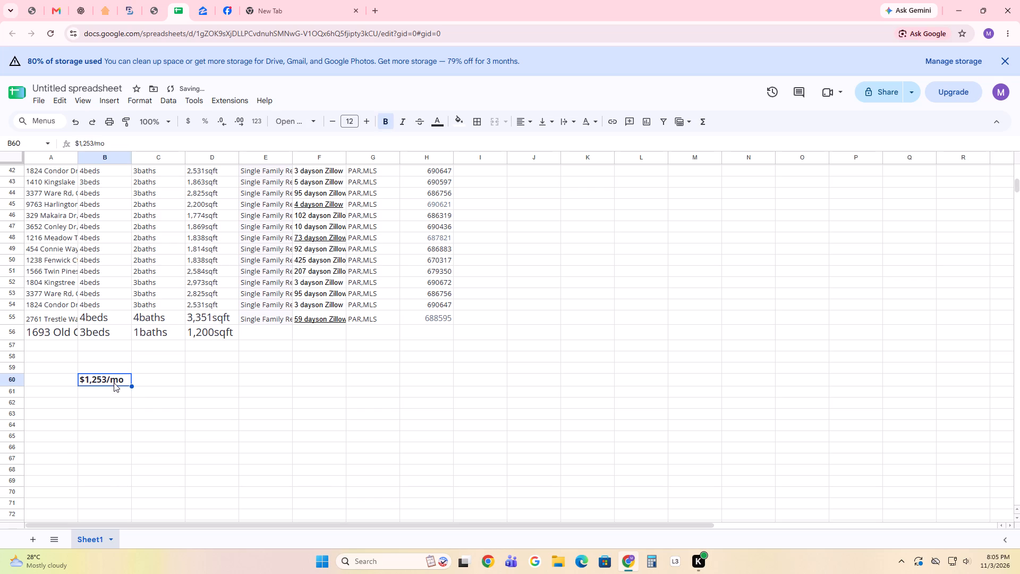
pyautogui.press('BackSpace')
pyautogui.press('BackSpace')
pyautogui.press('BackSpace')
pyautogui.press('BackSpace')
pyautogui.press('BackSpace')
pyautogui.press('BackSpace')
pyautogui.press('BackSpace')
pyautogui.press('BackSpace')
pyautogui.press('BackSpace')
pyautogui.press('BackSpace')
pyautogui.press('BackSpace')
pyautogui.press('BackSpace')
pyautogui.press('BackSpace')
pyautogui.press('BackSpace')
pyautogui.press('BackSpace')
pyautogui.press('BackSpace')
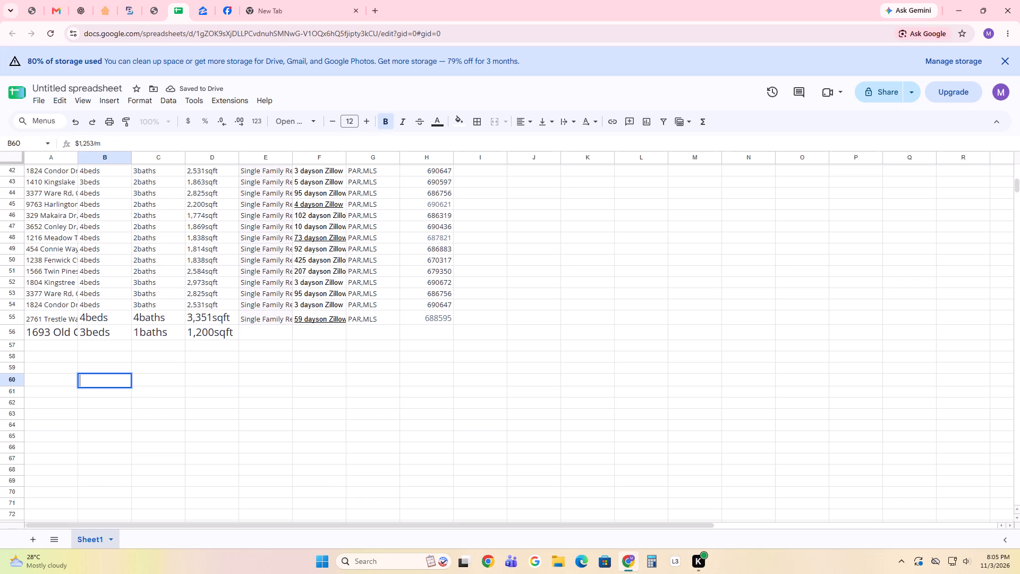
pyautogui.click(248, 403)
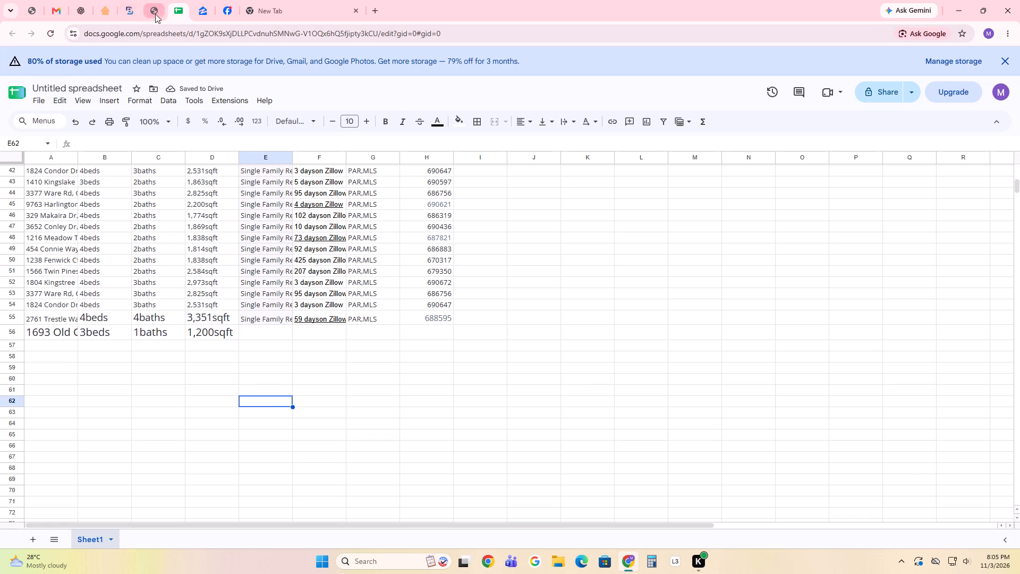
# Copy the 43 days on Zillow text from the Old Chemstrand Rd Zillow listing into cell F56 of the spreadsheet.
pyautogui.click(198, 12)
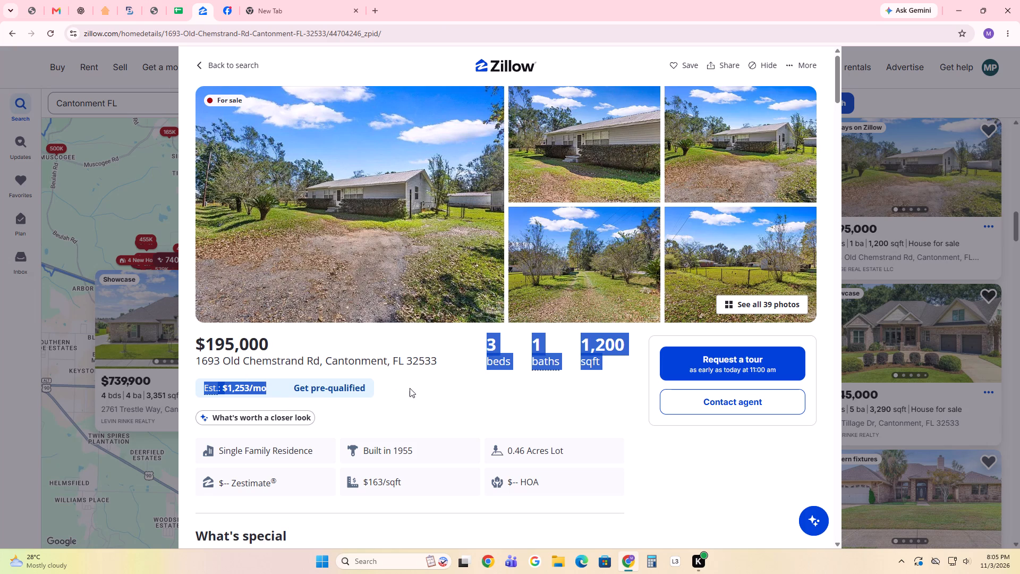
pyautogui.click(410, 388)
pyautogui.scroll(-1, 430, 408)
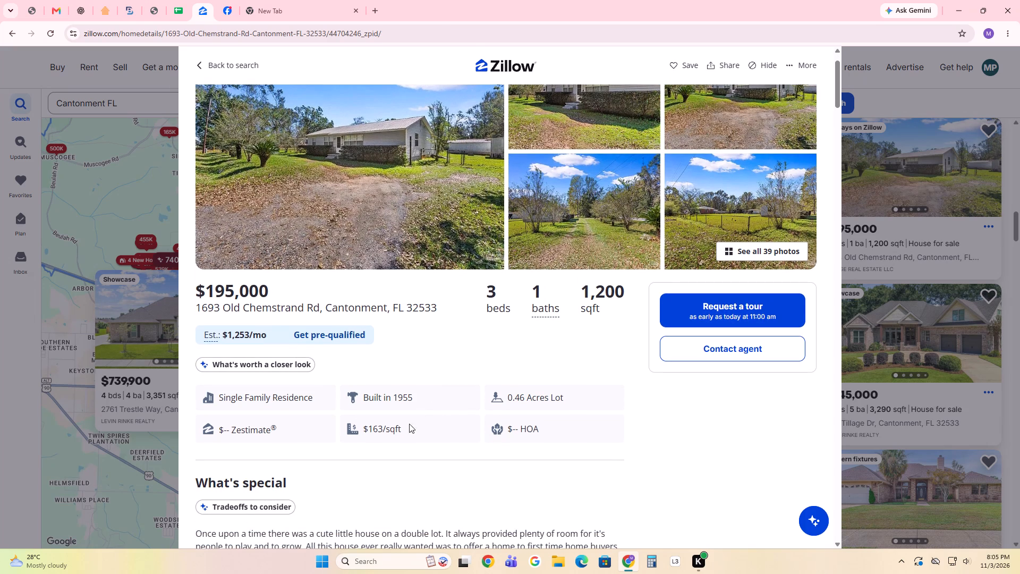
pyautogui.scroll(-1, 438, 411)
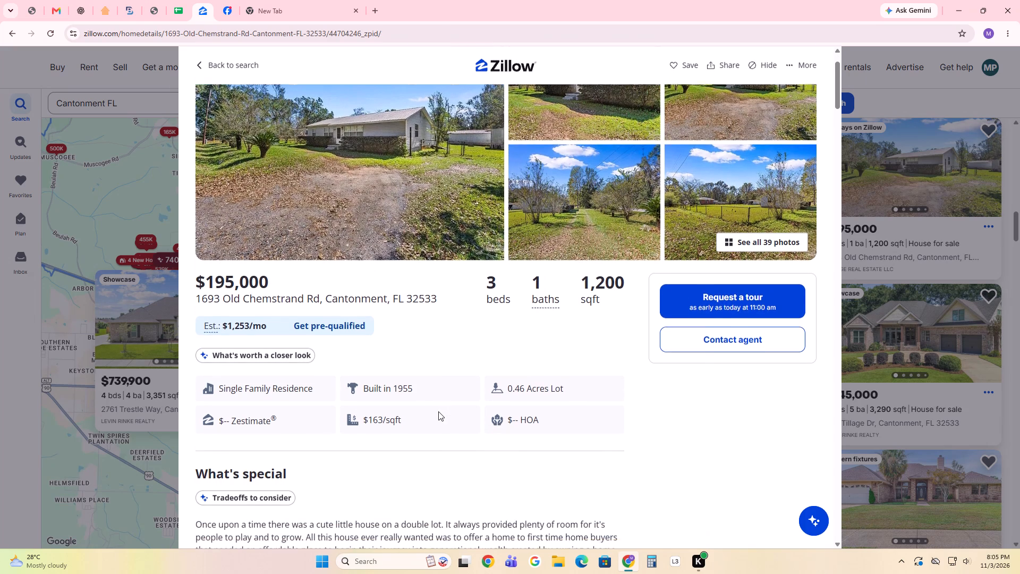
pyautogui.scroll(-1, 438, 411)
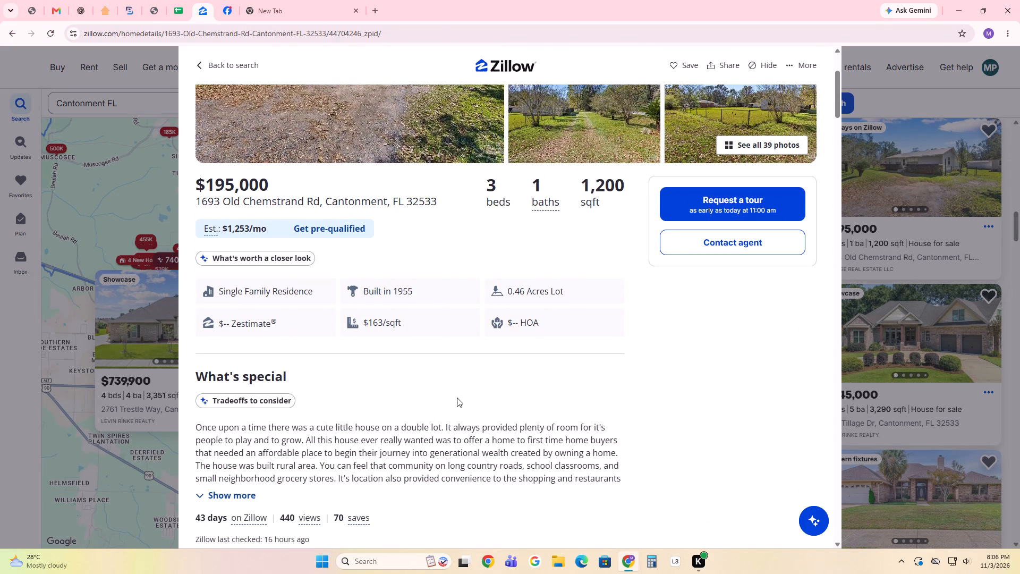
pyautogui.scroll(-2, 457, 398)
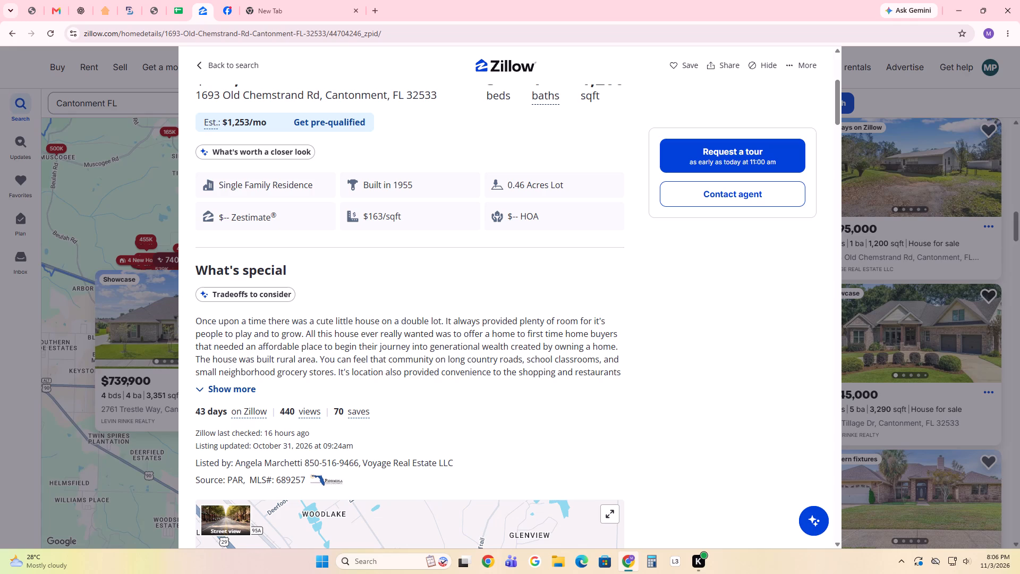
pyautogui.moveTo(191, 409); pyautogui.dragTo(259, 413)
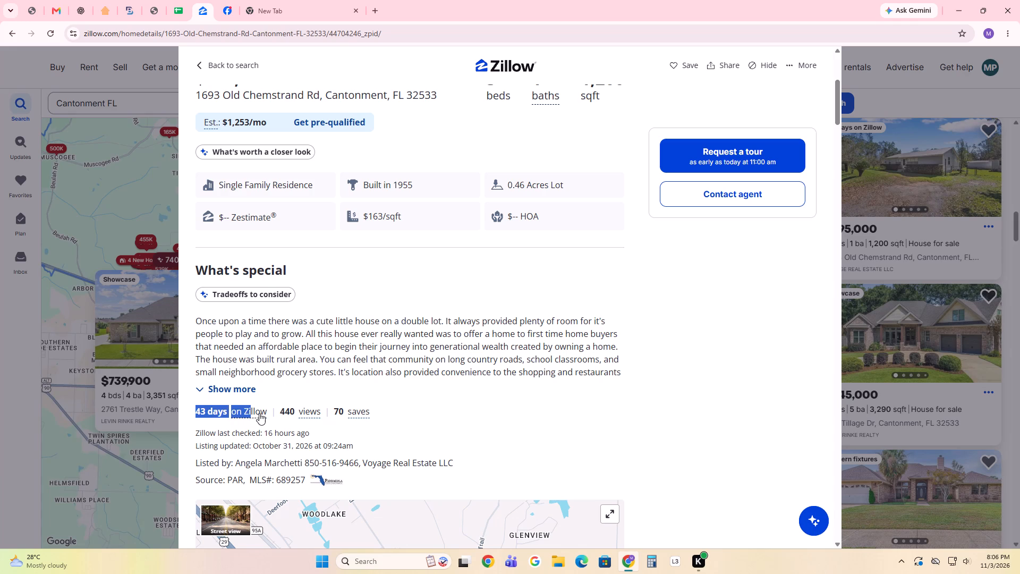
pyautogui.moveTo(259, 413); pyautogui.dragTo(275, 416)
pyautogui.hotkey('ctrl', 'c')
pyautogui.click(174, 15)
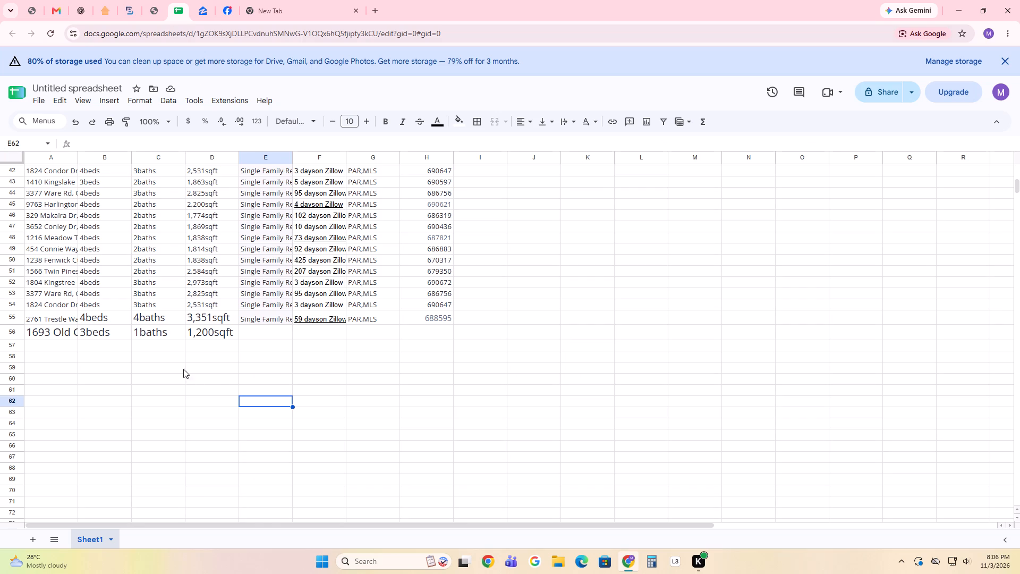
pyautogui.click(316, 333)
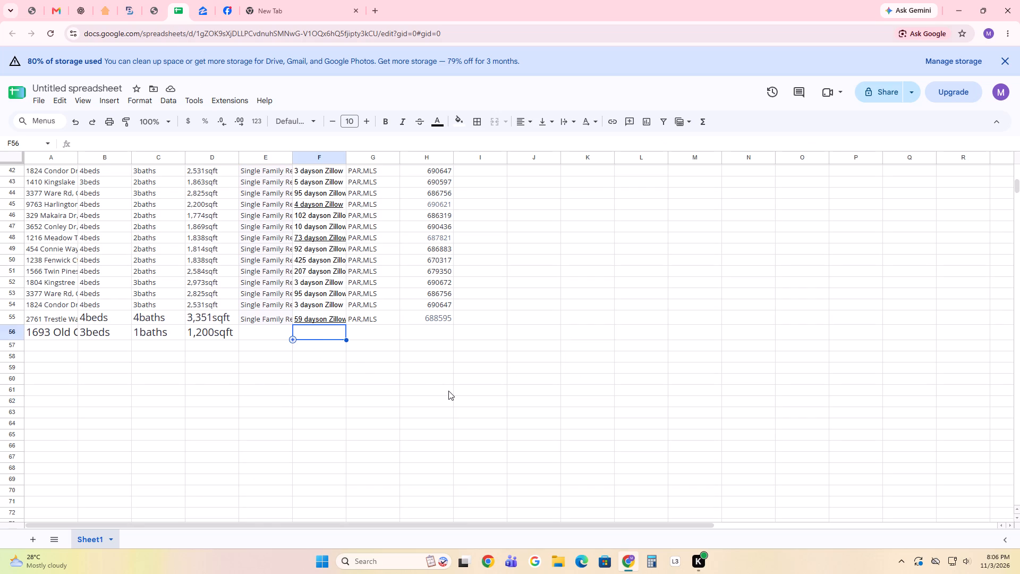
pyautogui.hotkey('ctrl', 'v')
pyautogui.click(351, 396)
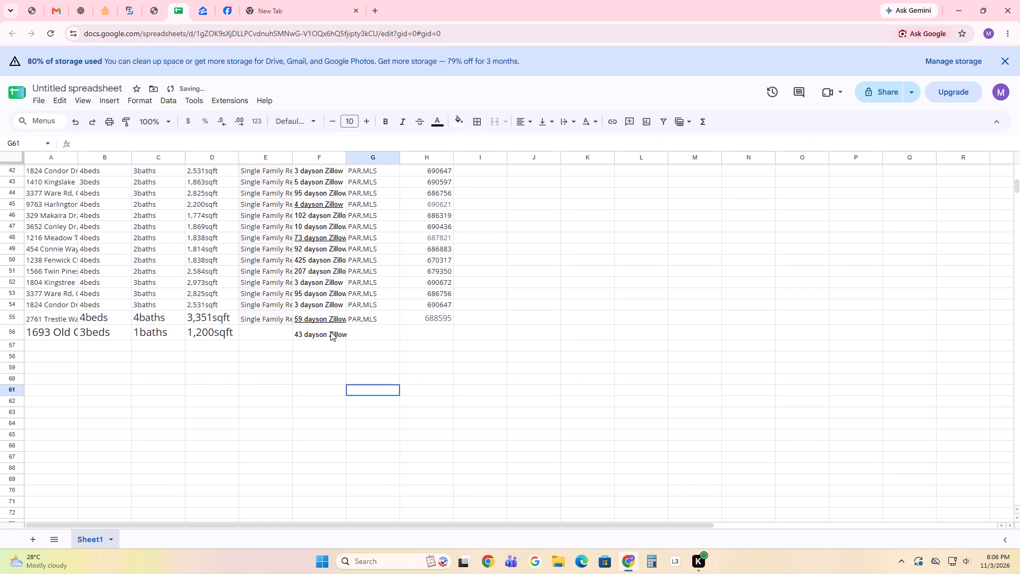
# Copy the MLS number 689257 from the Old Chemstrand Rd Zillow listing into cell H56 of the spreadsheet.
pyautogui.click(205, 12)
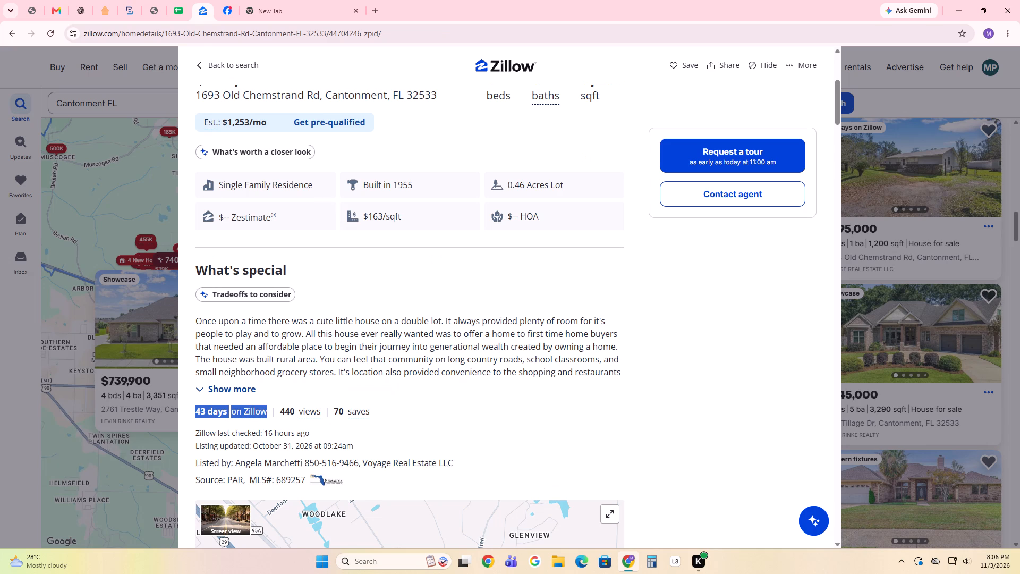
pyautogui.click(451, 400)
pyautogui.scroll(-1, 441, 382)
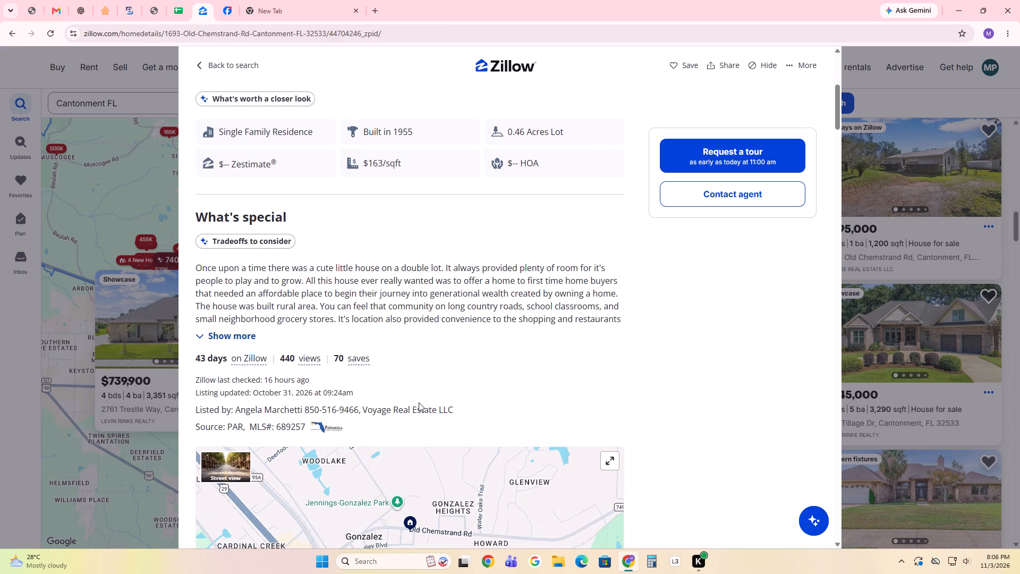
pyautogui.moveTo(276, 428); pyautogui.dragTo(304, 428)
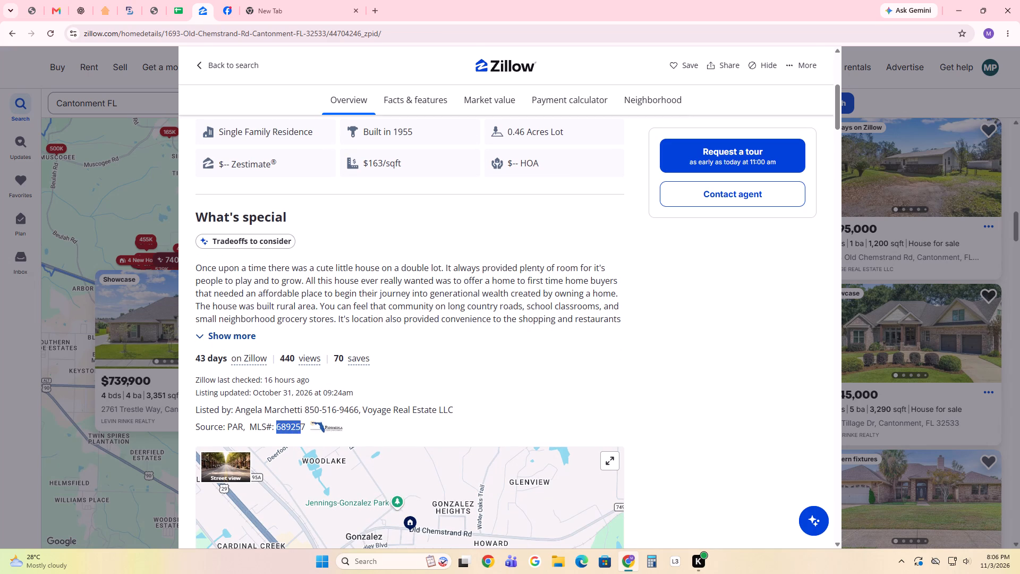
pyautogui.moveTo(304, 428); pyautogui.dragTo(311, 429)
pyautogui.hotkey('ctrl', 'c')
pyautogui.click(175, 14)
pyautogui.click(428, 335)
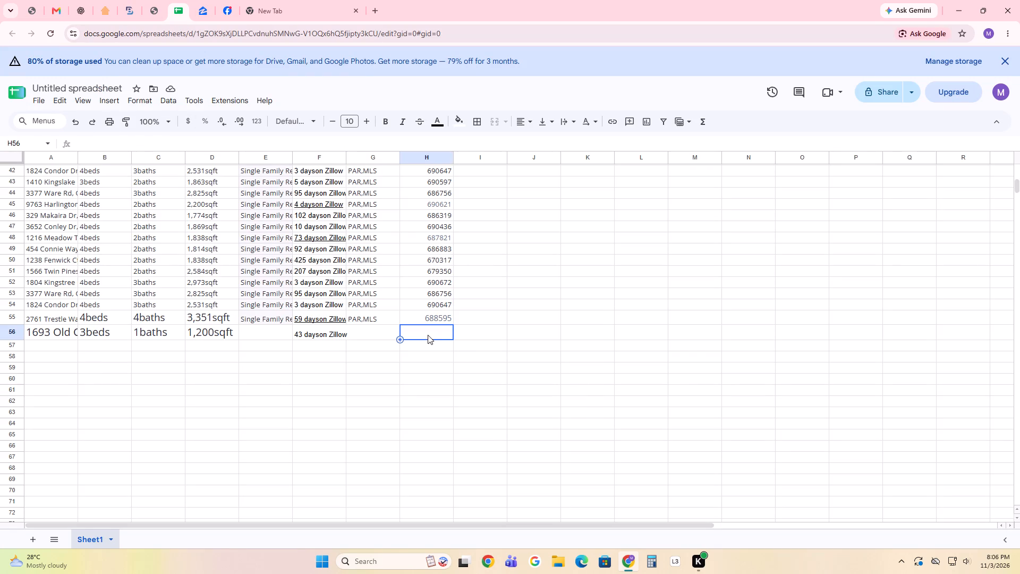
pyautogui.hotkey('ctrl', 'v')
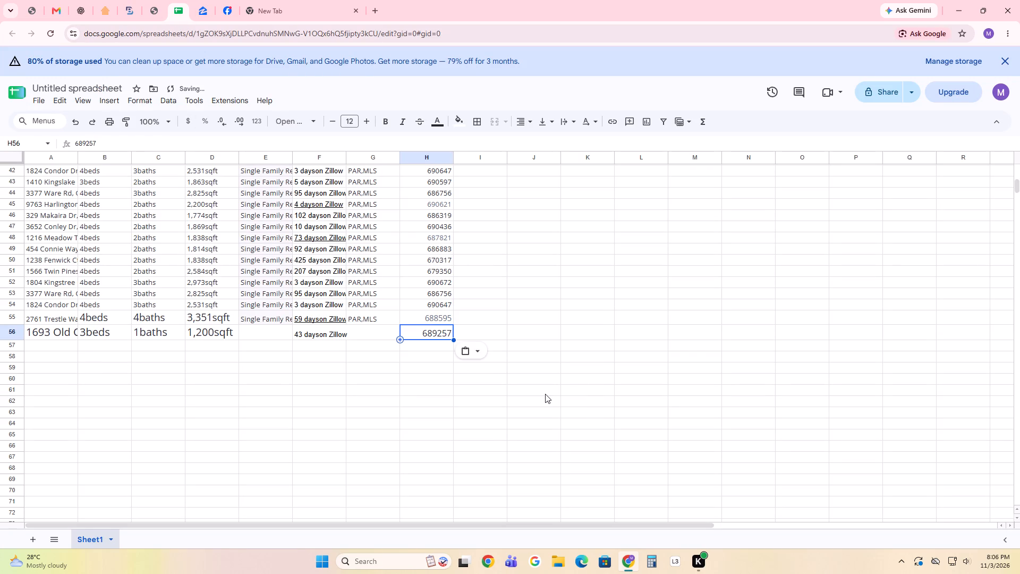
pyautogui.click(538, 382)
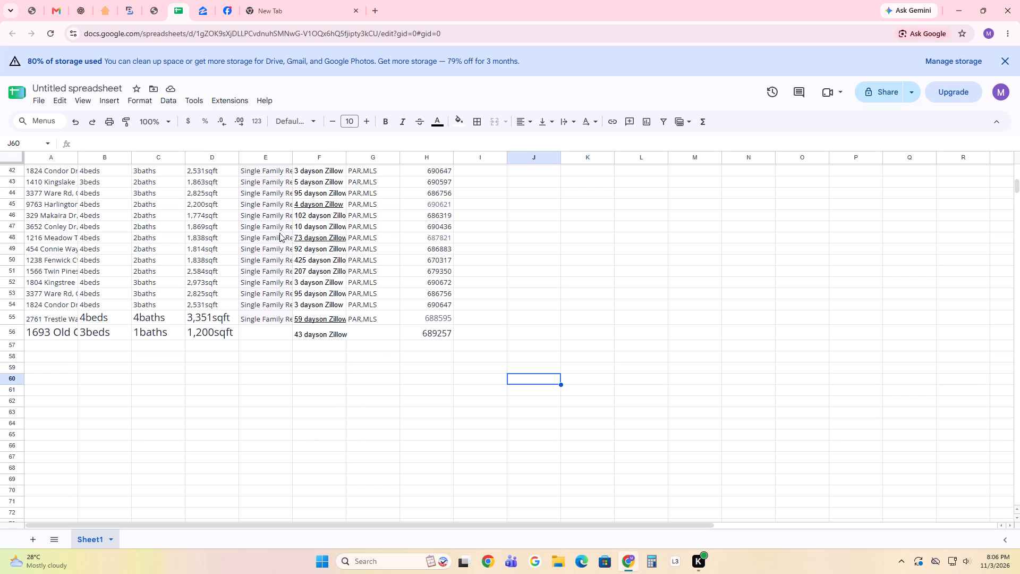
# Check the source on the Zillow listing and copy the PAR,MLS entry from cell G55 into G56.
pyautogui.click(206, 10)
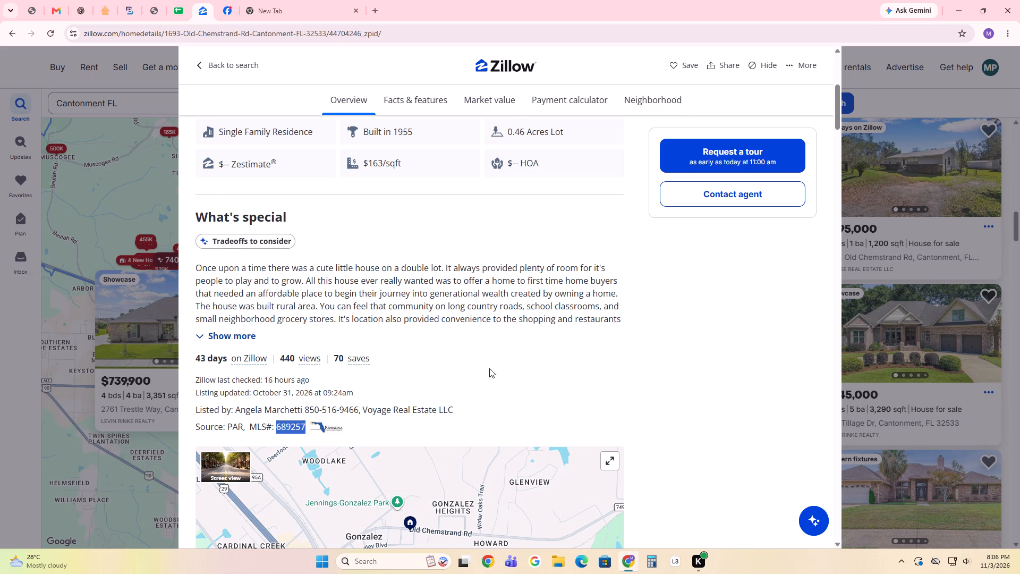
pyautogui.click(503, 367)
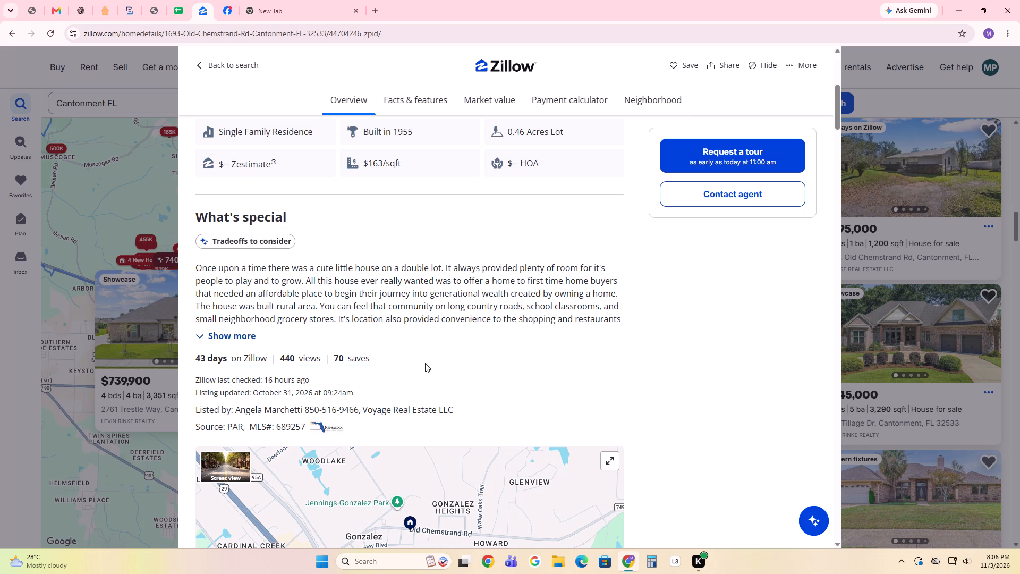
pyautogui.click(179, 13)
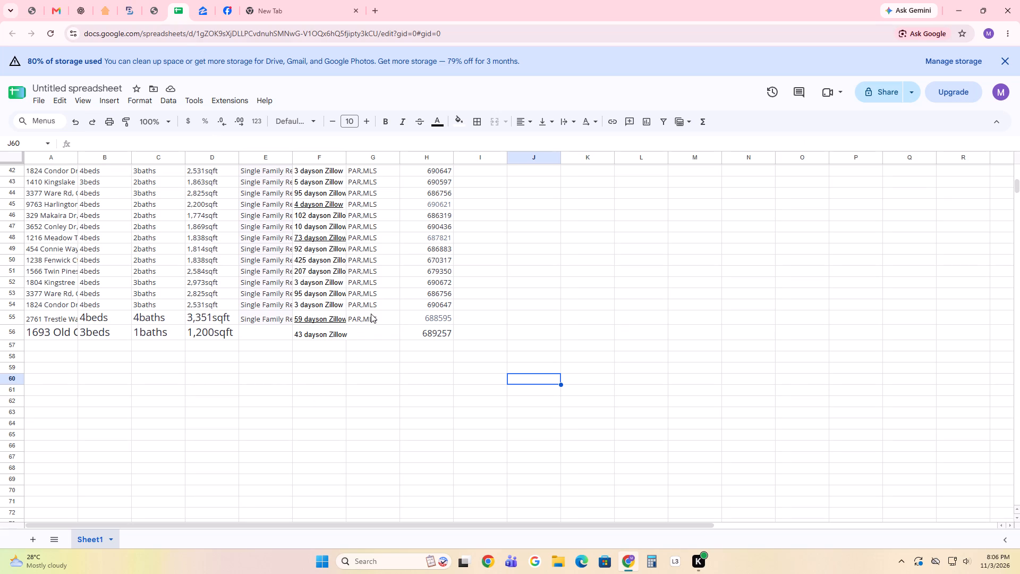
pyautogui.click(371, 314)
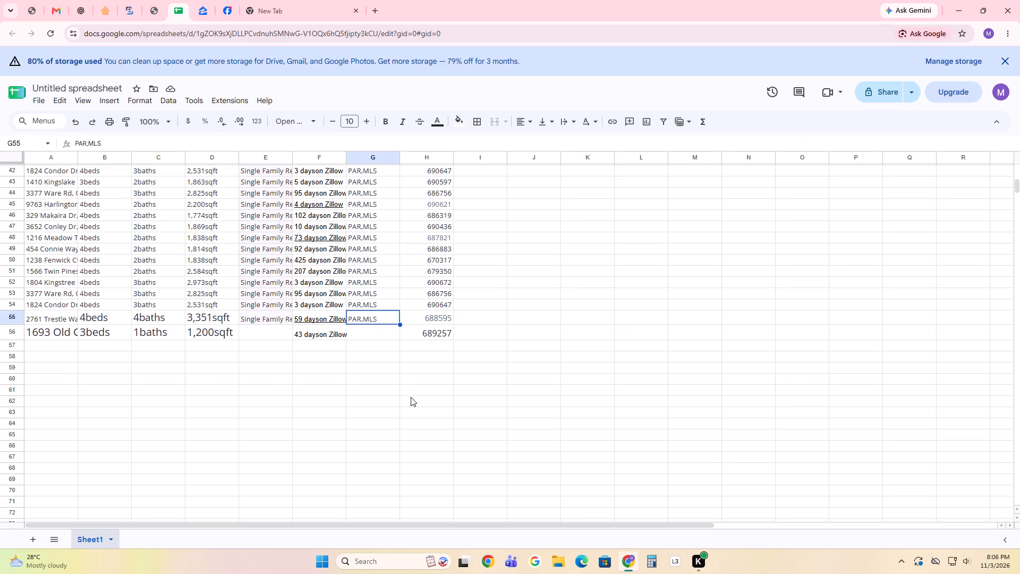
pyautogui.hotkey('ctrl', 'c')
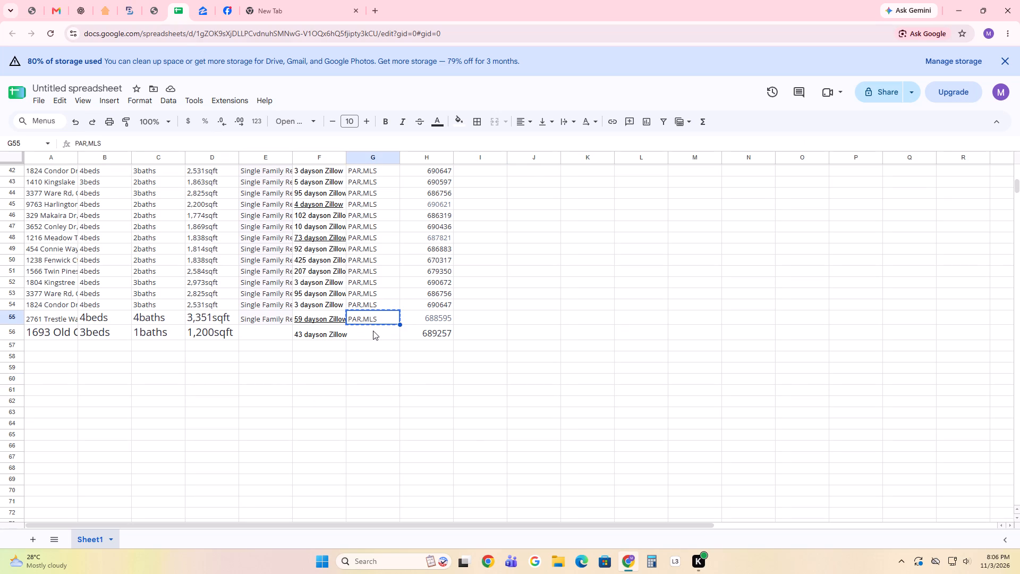
pyautogui.click(373, 331)
pyautogui.hotkey('ctrl', 'v')
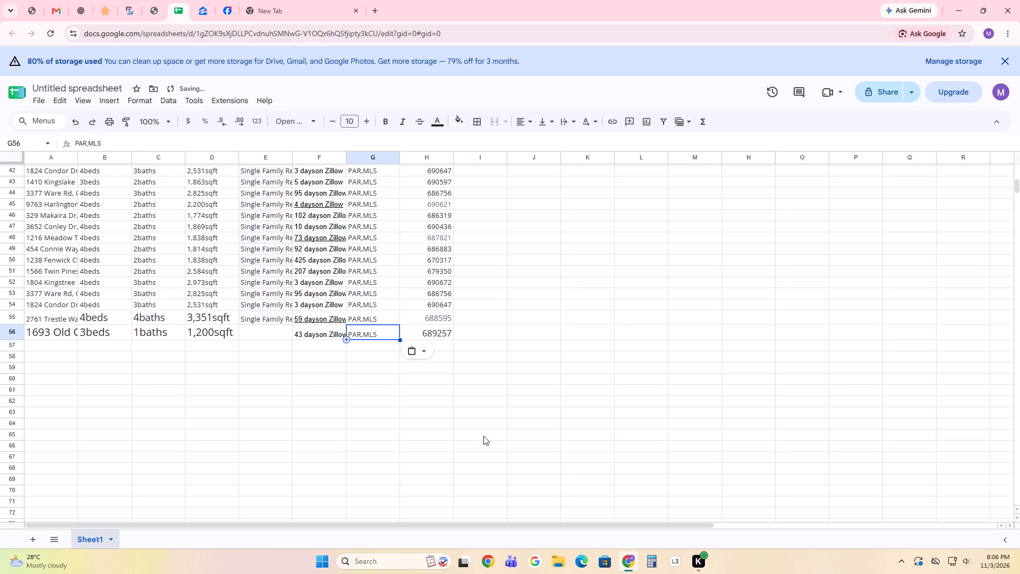
pyautogui.click(373, 392)
# Copy the Single Family Residence entry from cell E55 into E56 on the Old Chemstrand Rd row.
pyautogui.click(273, 316)
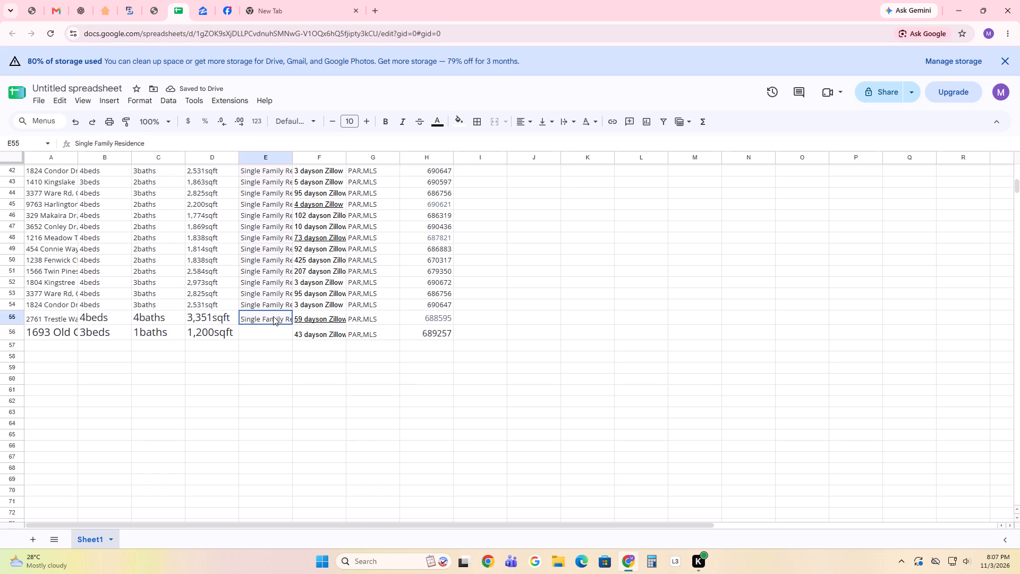
pyautogui.hotkey('ctrl', 'c')
pyautogui.click(275, 331)
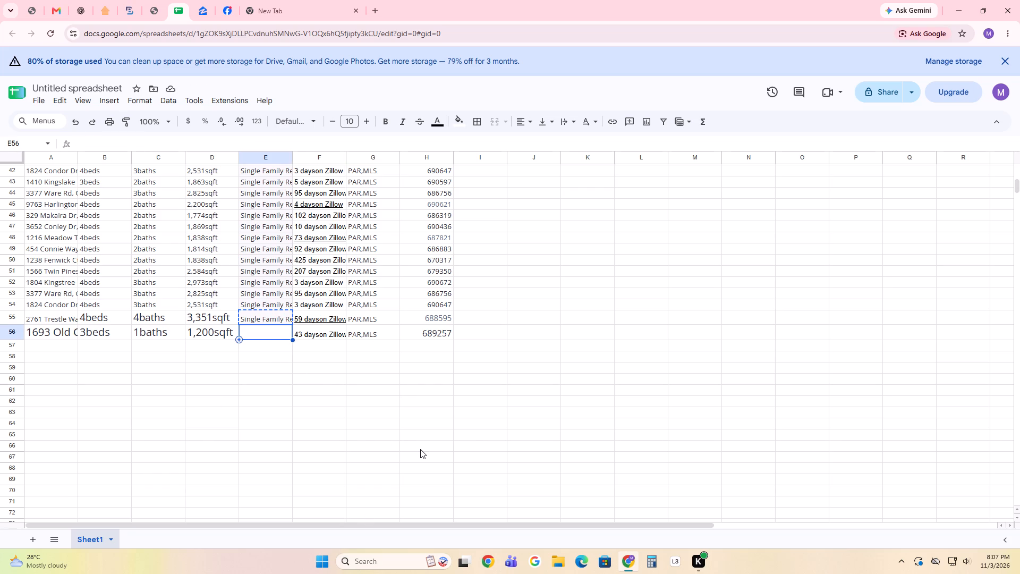
pyautogui.hotkey('ctrl', 'v')
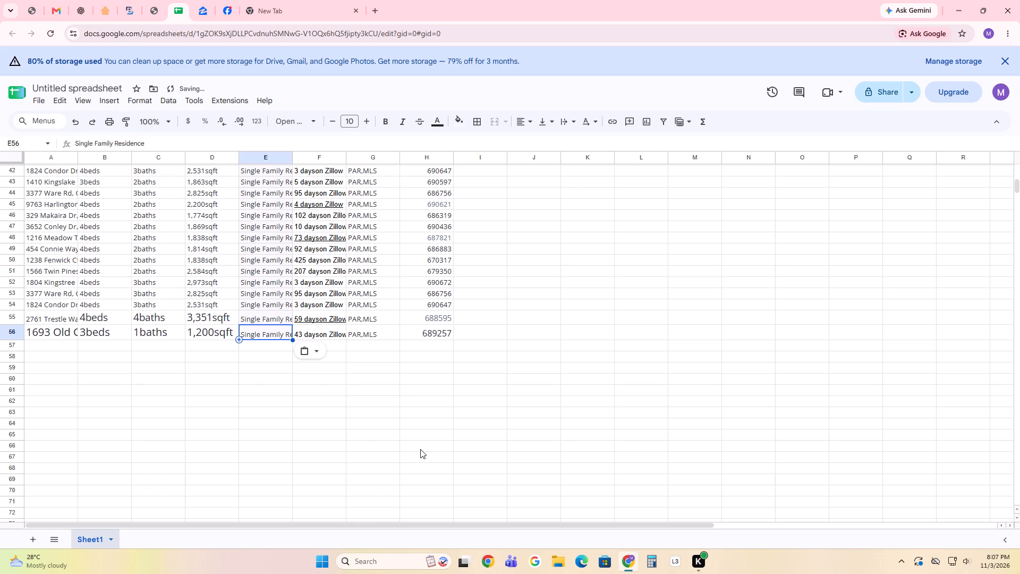
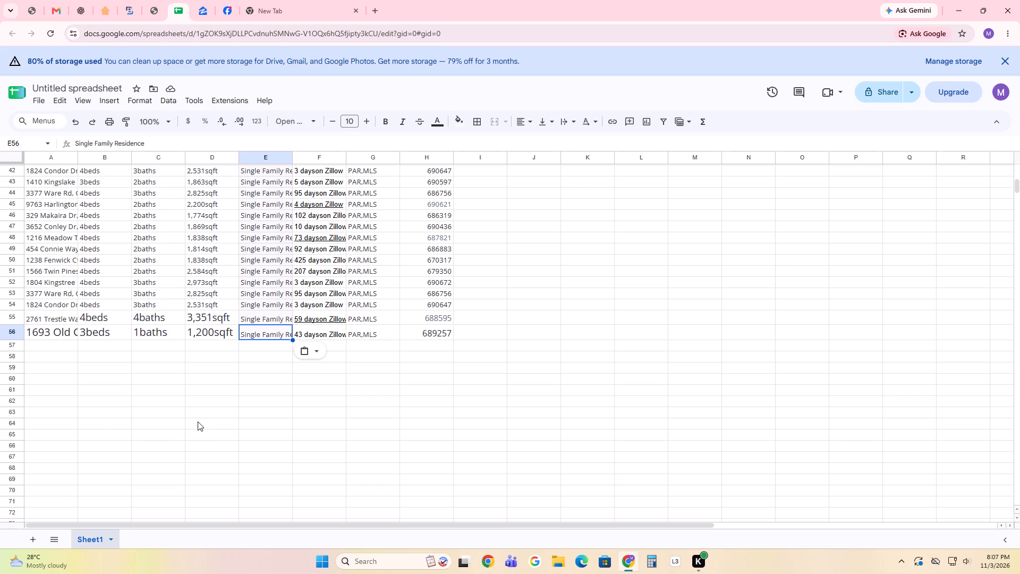
# Leave the Old Chemstrand Rd listing on Zillow and open the $535,000 Kingslake Dr listing from the search results.
pyautogui.click(175, 390)
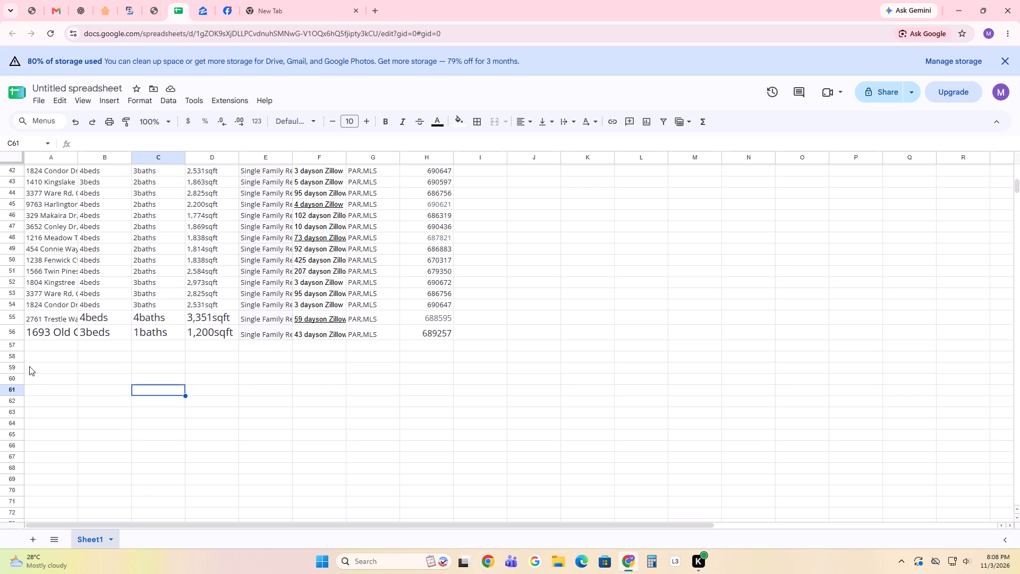
pyautogui.click(201, 12)
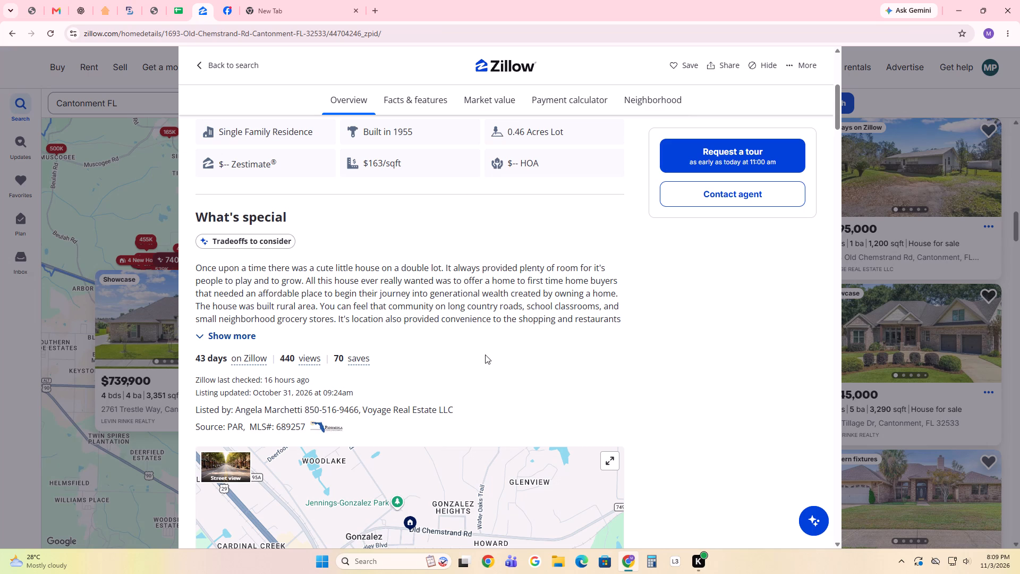
pyautogui.click(181, 6)
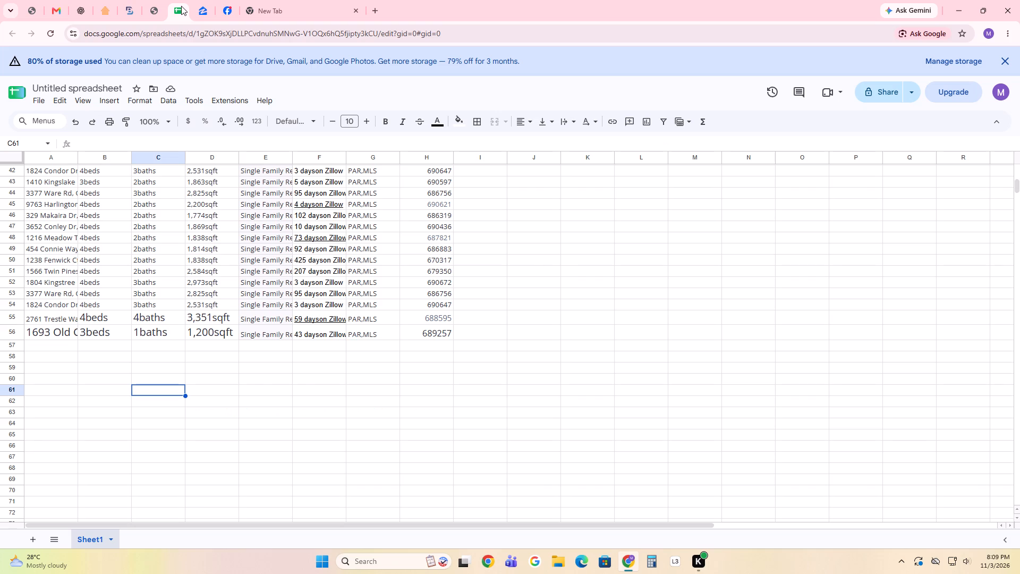
pyautogui.click(203, 10)
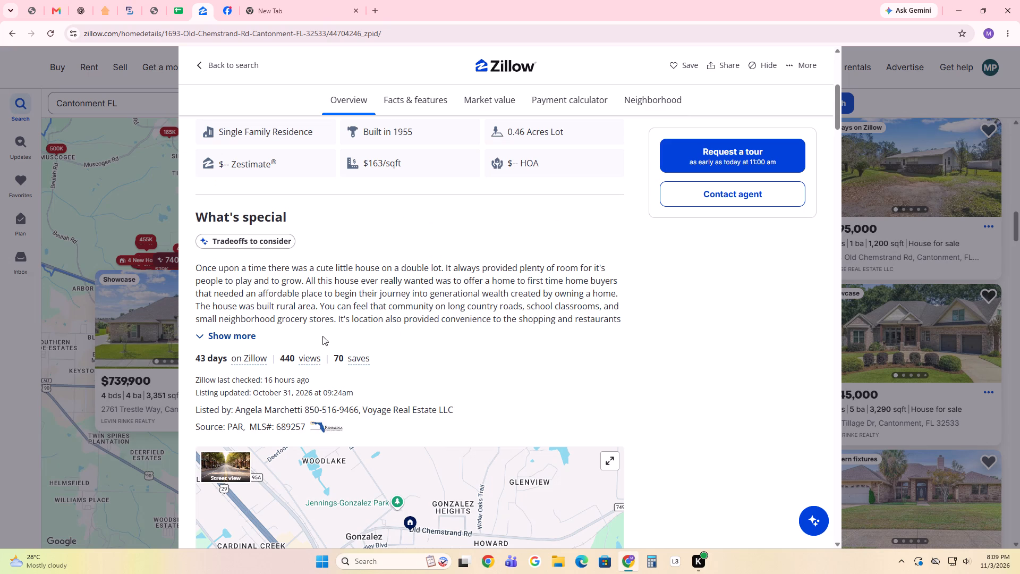
pyautogui.scroll(9, 435, 343)
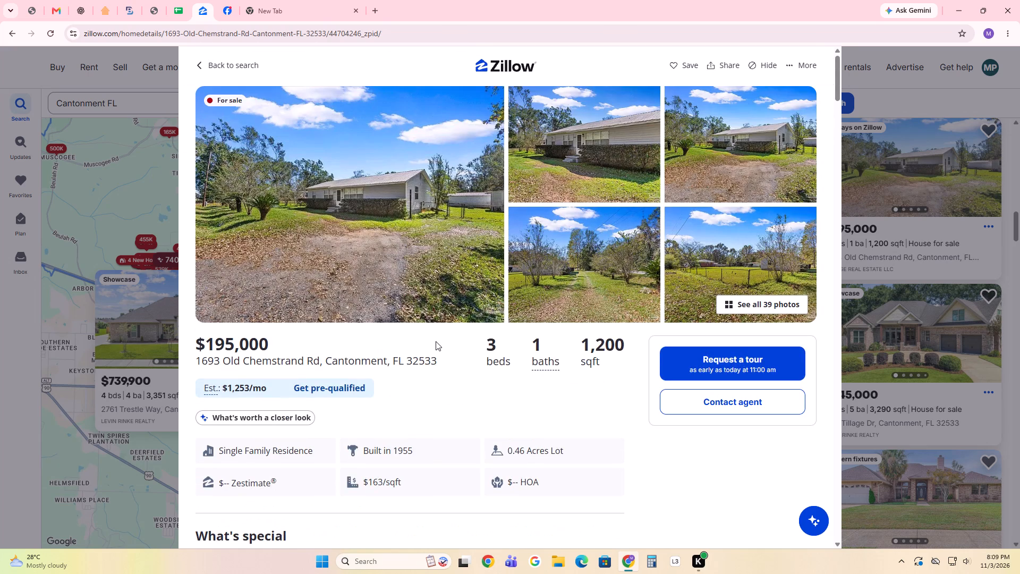
pyautogui.click(200, 65)
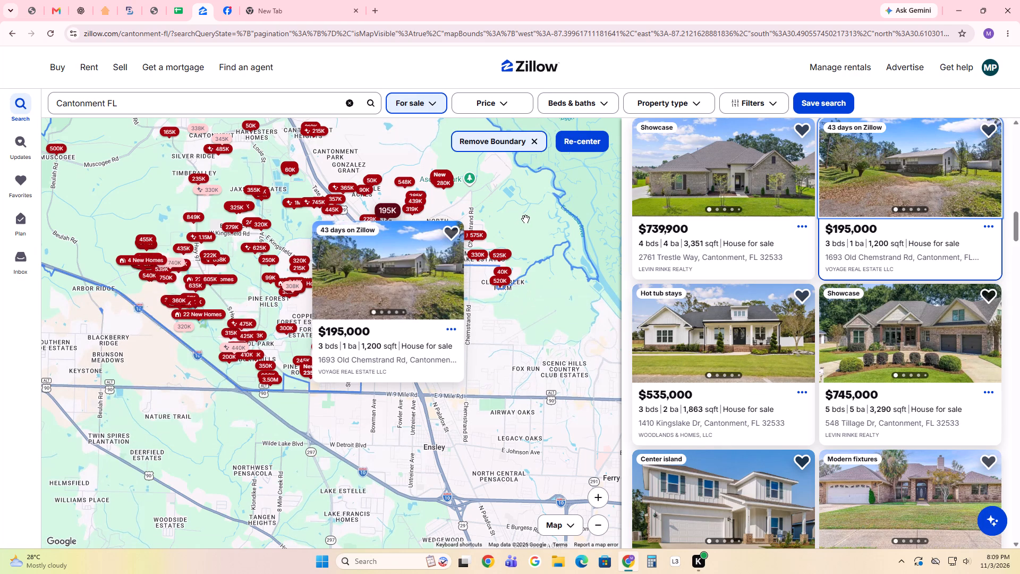
pyautogui.click(722, 327)
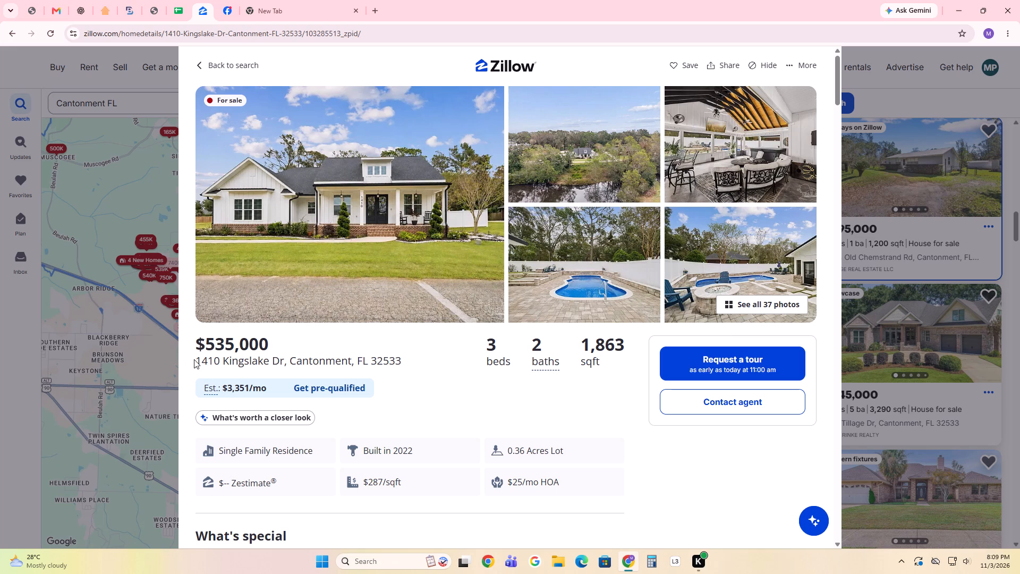
# Copy the full address from the Kingslake Dr Zillow listing into cell A57 of the spreadsheet.
pyautogui.moveTo(194, 359); pyautogui.dragTo(425, 367)
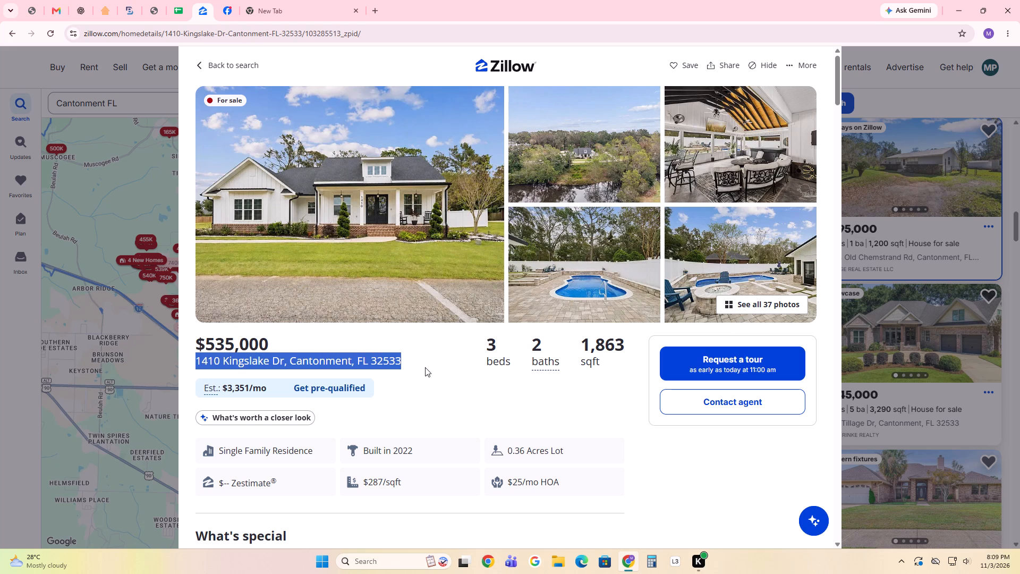
pyautogui.hotkey('ctrl', 'c')
pyautogui.click(182, 11)
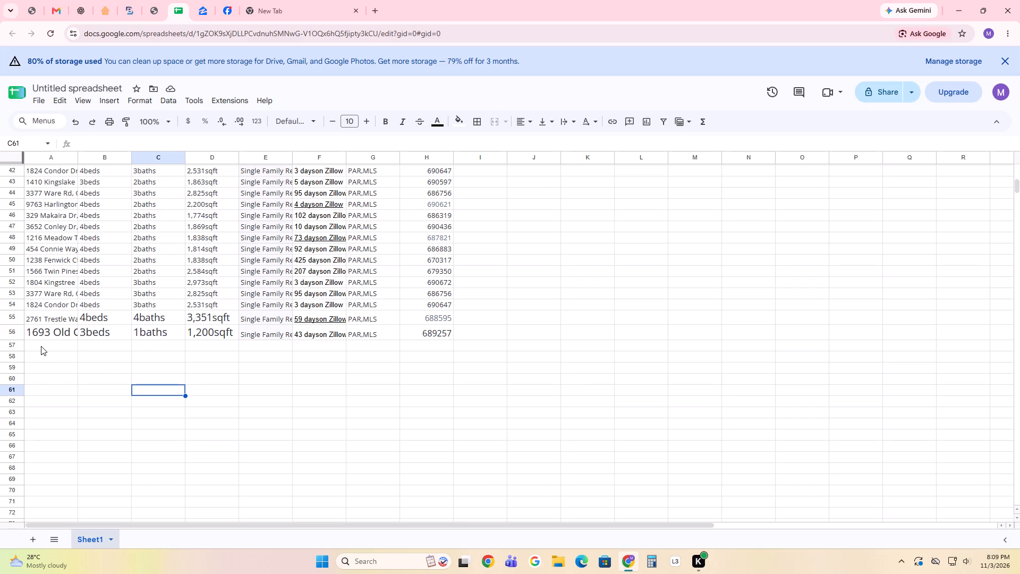
pyautogui.click(41, 346)
pyautogui.hotkey('ctrl', 'v')
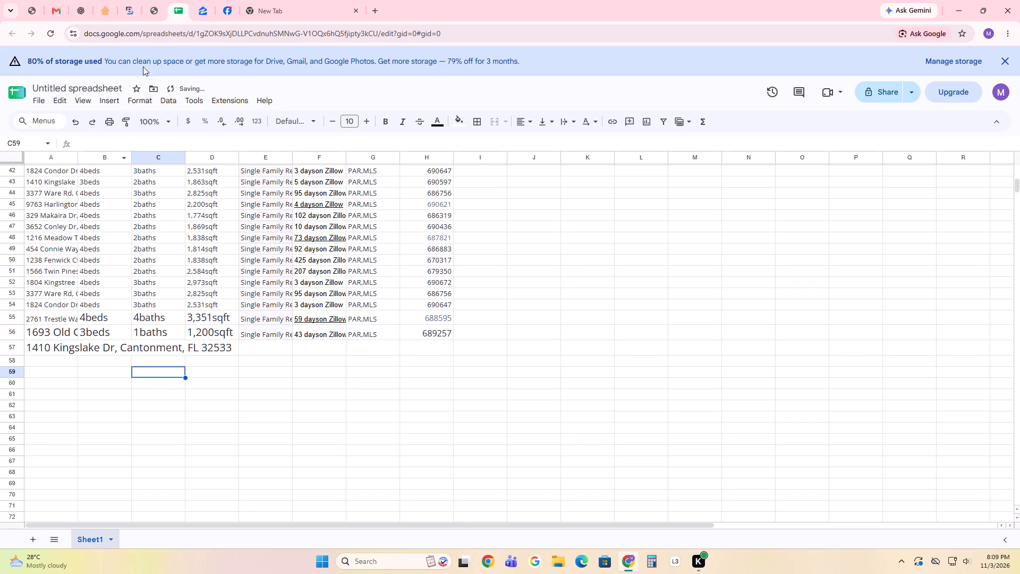
# Copy the beds, baths and sqft block from the Kingslake Dr Zillow listing into the spreadsheet starting at cell B57.
pyautogui.click(201, 11)
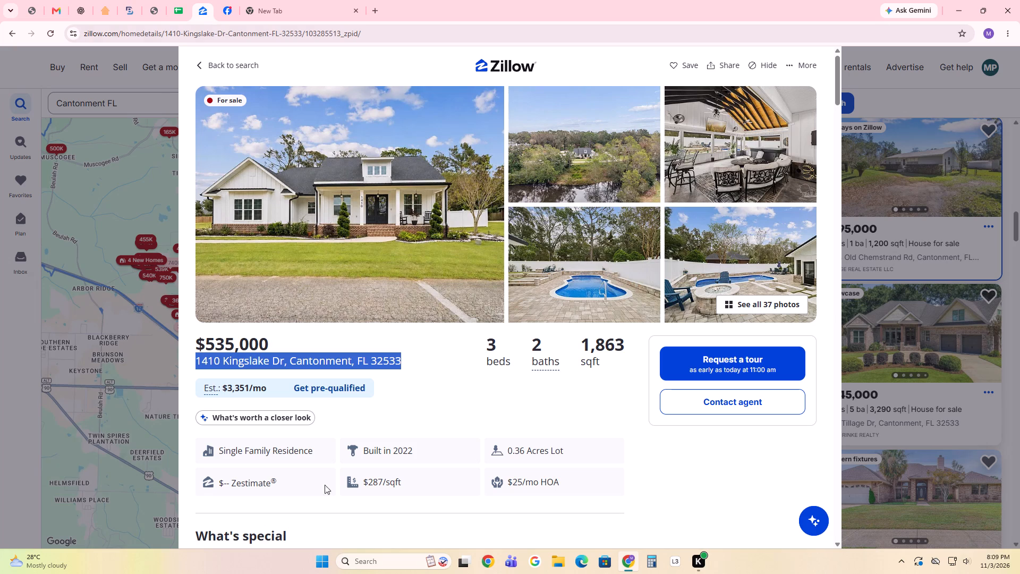
pyautogui.click(469, 369)
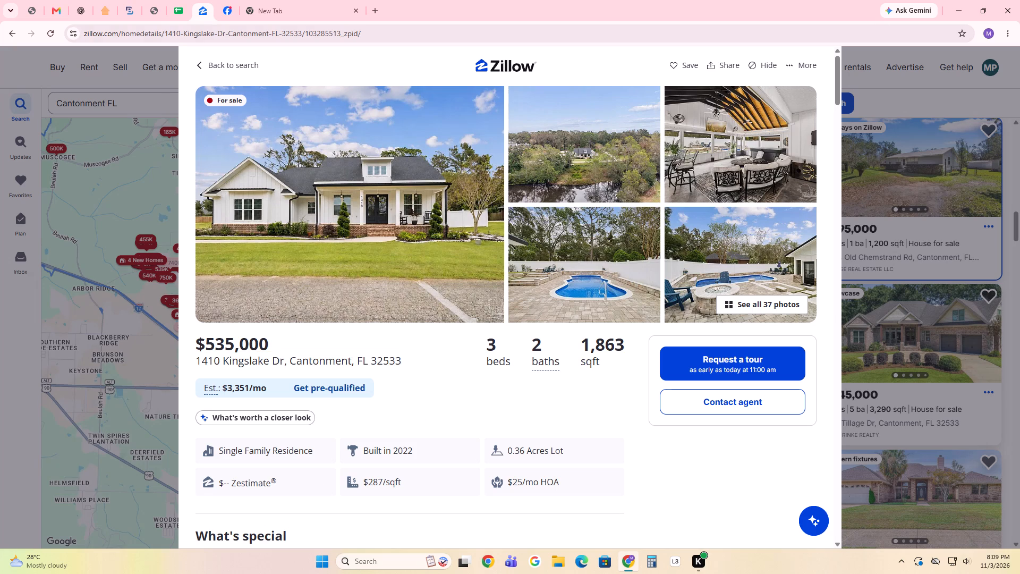
pyautogui.moveTo(487, 337); pyautogui.dragTo(574, 371)
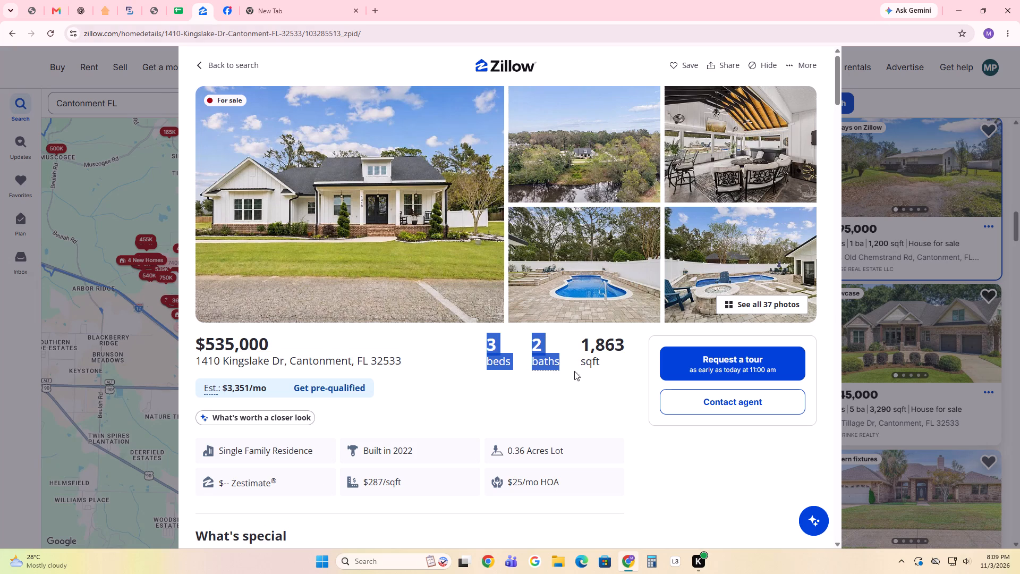
pyautogui.moveTo(574, 371); pyautogui.dragTo(594, 375)
pyautogui.hotkey('ctrl', 'c')
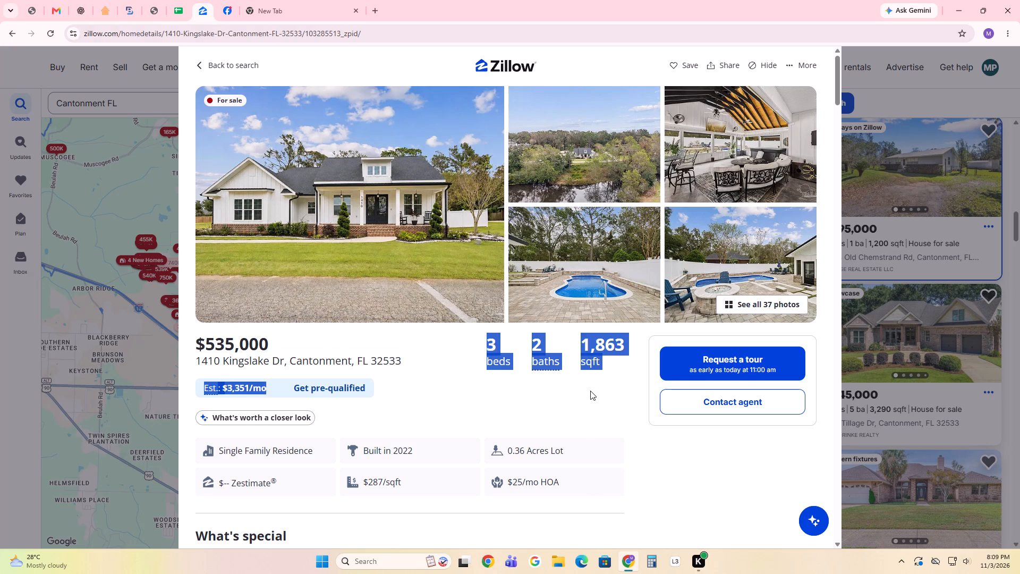
pyautogui.click(179, 13)
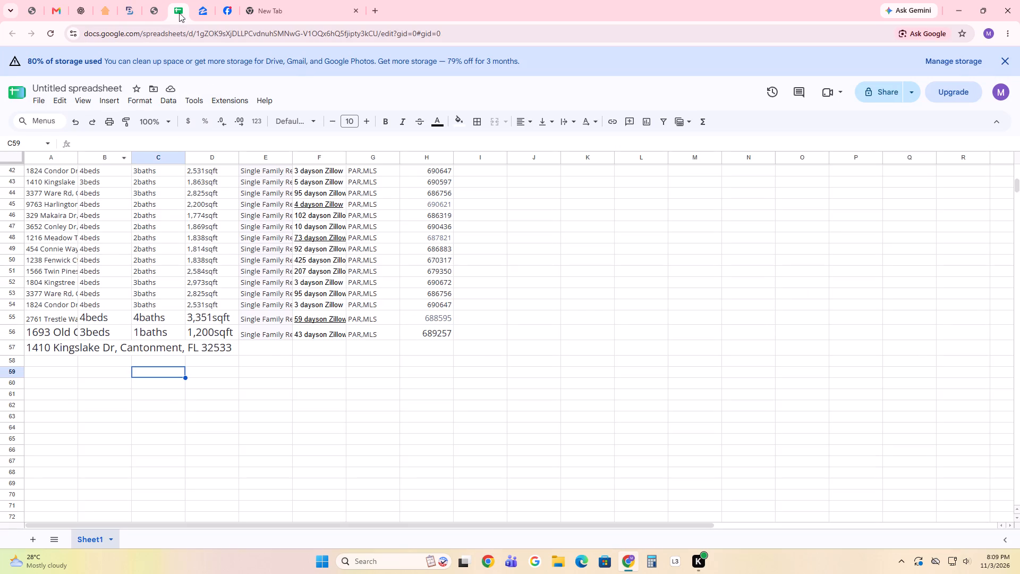
pyautogui.click(107, 345)
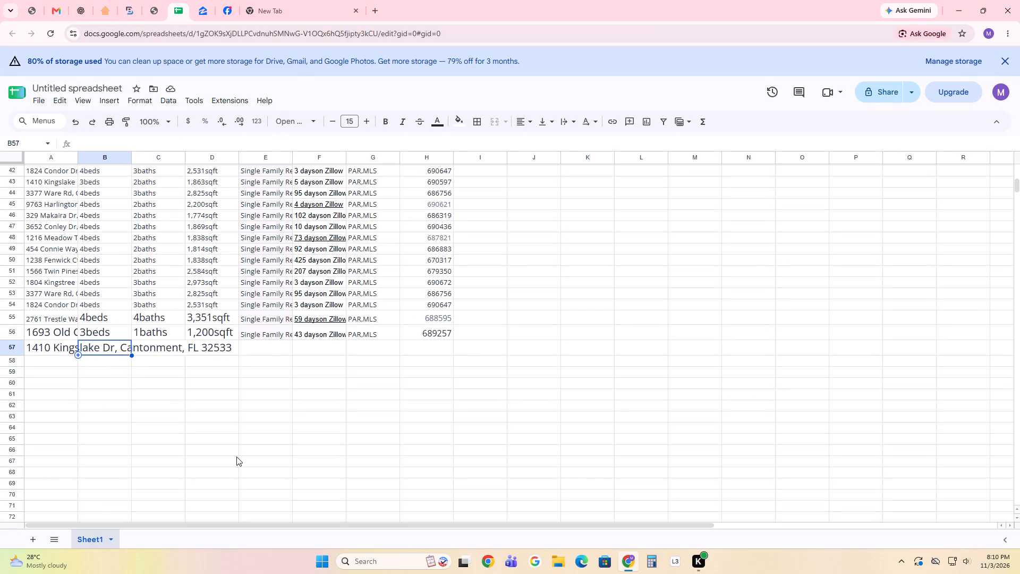
pyautogui.hotkey('ctrl', 'v')
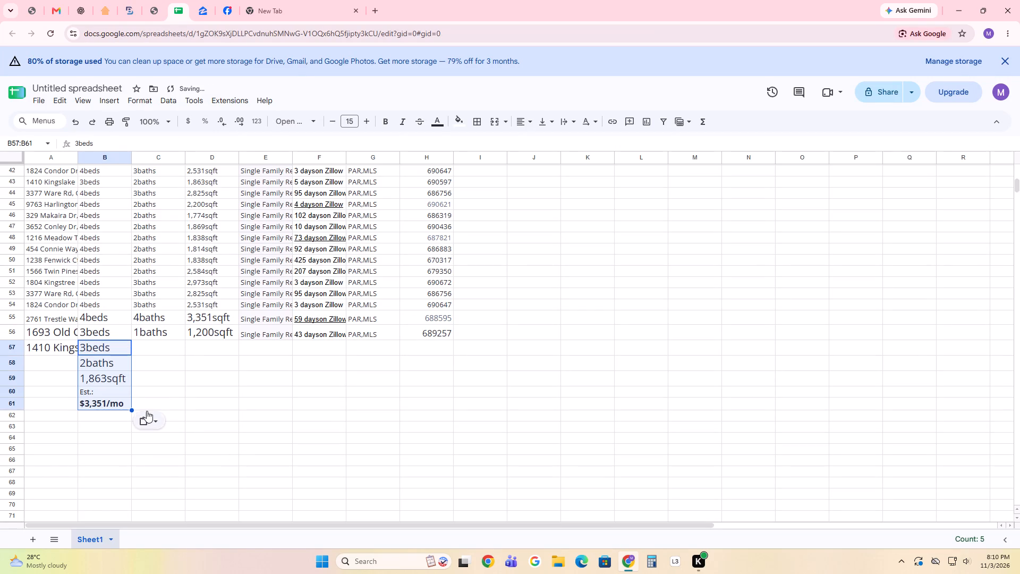
pyautogui.click(173, 390)
# Copy the 2baths entry from cell B58 into C57 on the Kingslake Dr row.
pyautogui.click(104, 359)
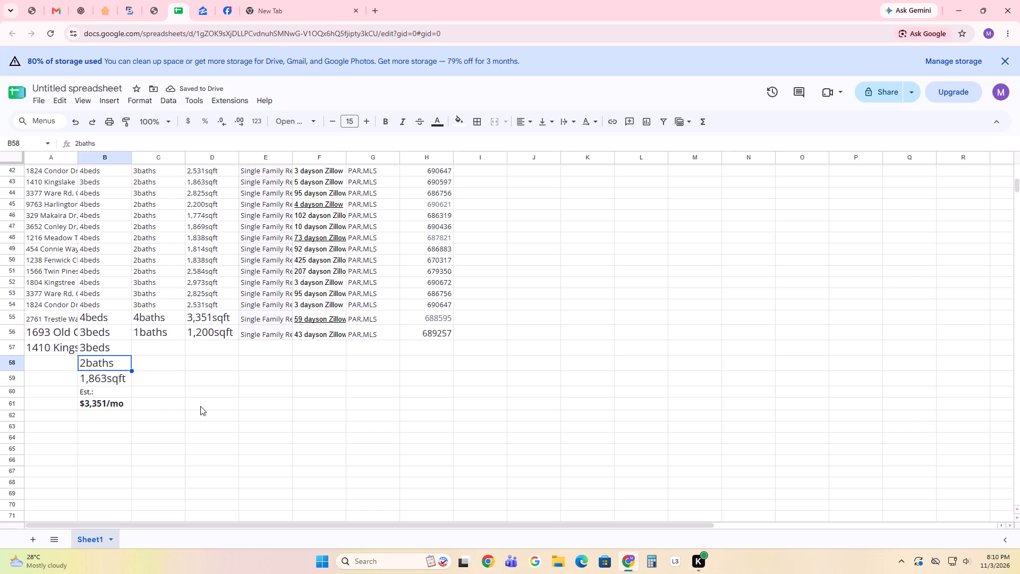
pyautogui.hotkey('ctrl', 'c')
pyautogui.click(147, 346)
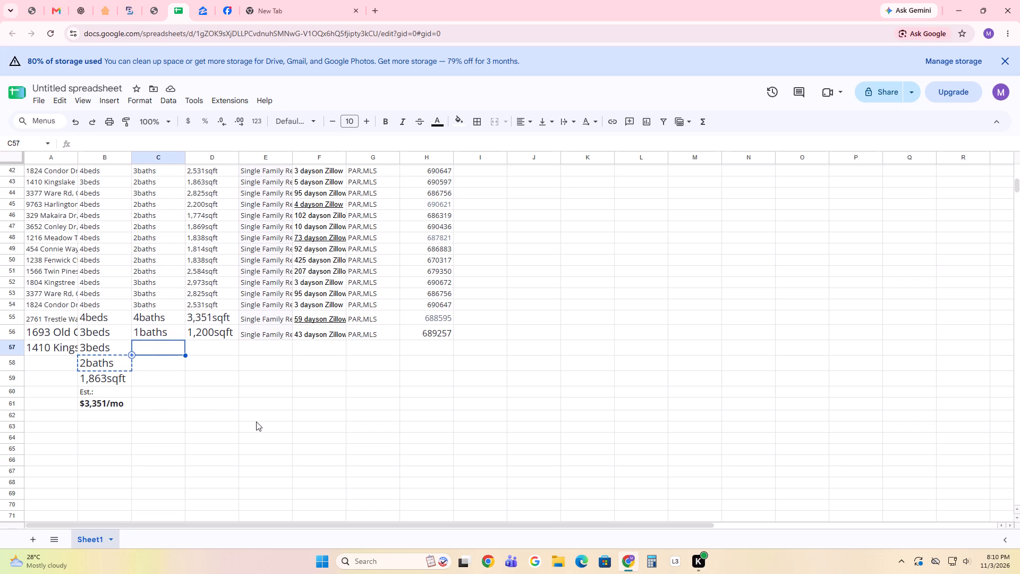
pyautogui.hotkey('ctrl', 'v')
pyautogui.click(129, 425)
# Copy the 1,863sqft entry from cell B59 into D57 on the Kingslake Dr row.
pyautogui.click(119, 382)
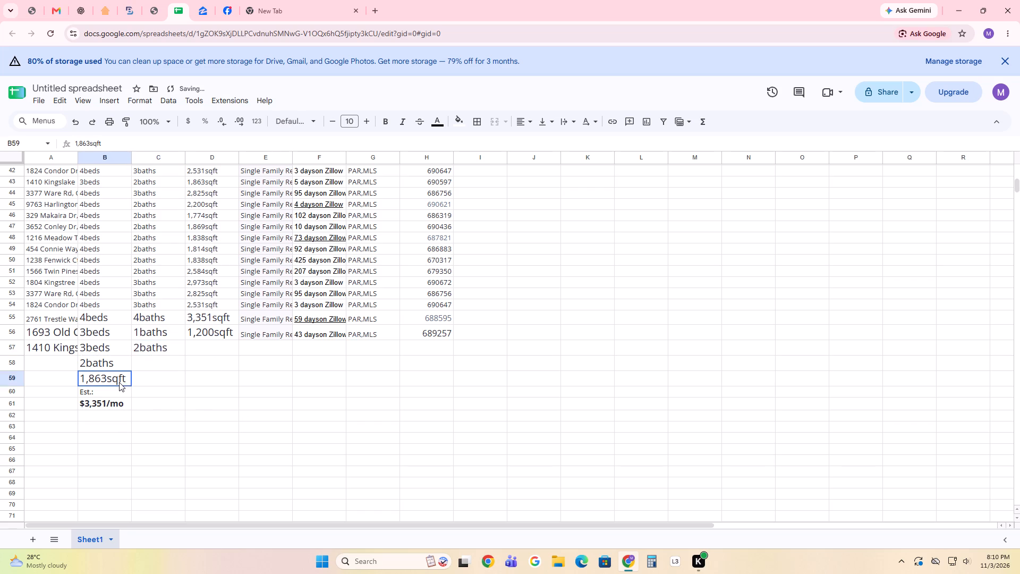
pyautogui.hotkey('ctrl', 'c')
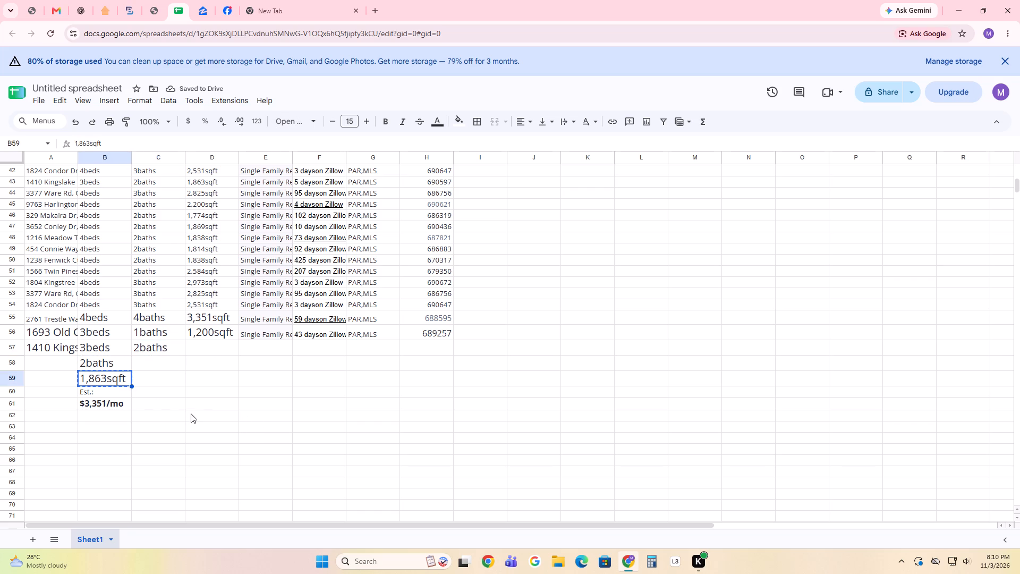
pyautogui.click(195, 349)
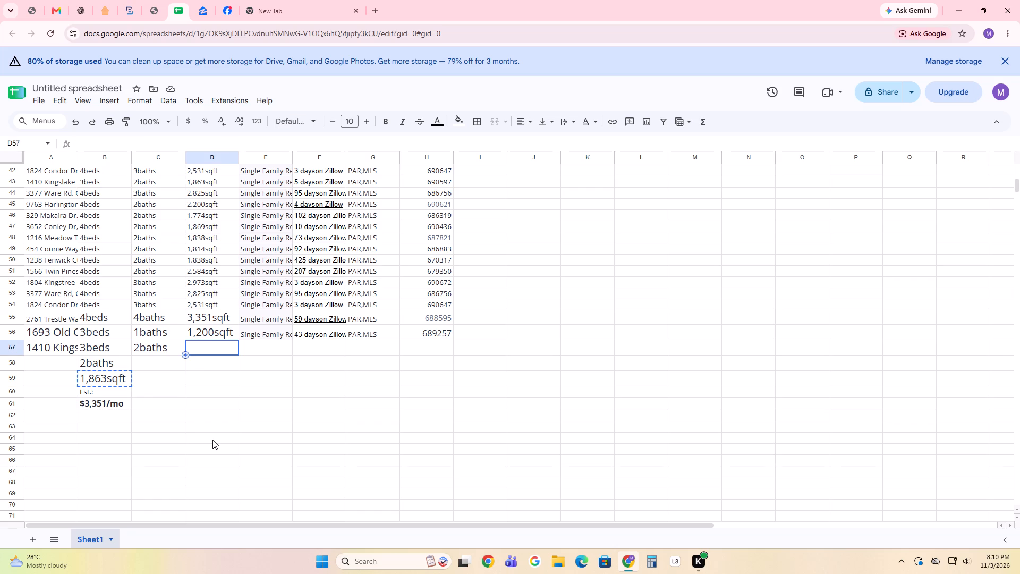
pyautogui.hotkey('ctrl', 'v')
pyautogui.click(135, 404)
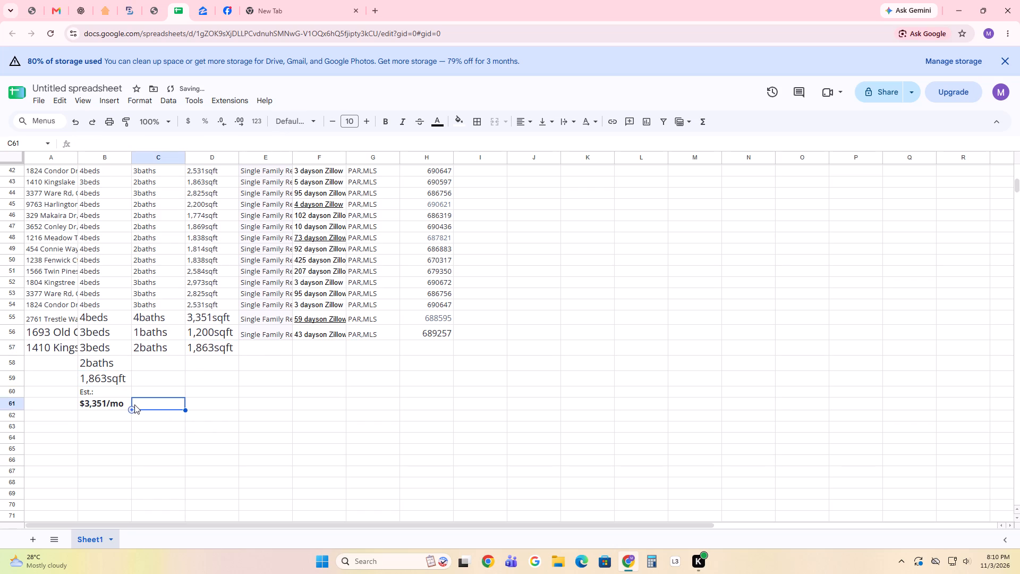
# Clear the leftover 2baths entry from cell B58 below the Kingslake Dr row.
pyautogui.doubleClick(99, 362)
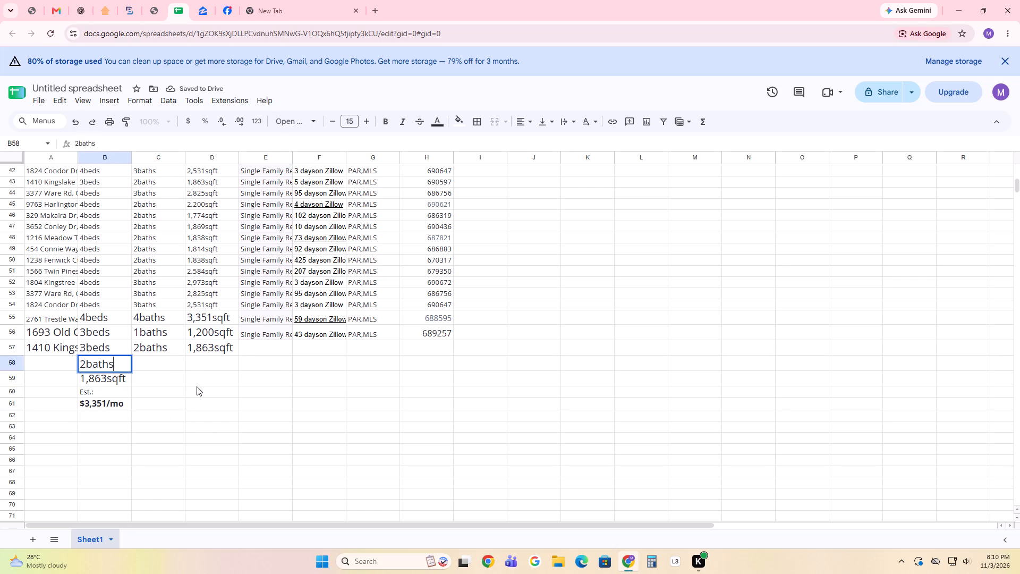
pyautogui.press('BackSpace')
pyautogui.press('BackSpace')
pyautogui.press('BackSpace')
pyautogui.press('BackSpace')
pyautogui.press('BackSpace')
pyautogui.press('BackSpace')
pyautogui.press('BackSpace')
pyautogui.press('BackSpace')
pyautogui.press('BackSpace')
pyautogui.press('BackSpace')
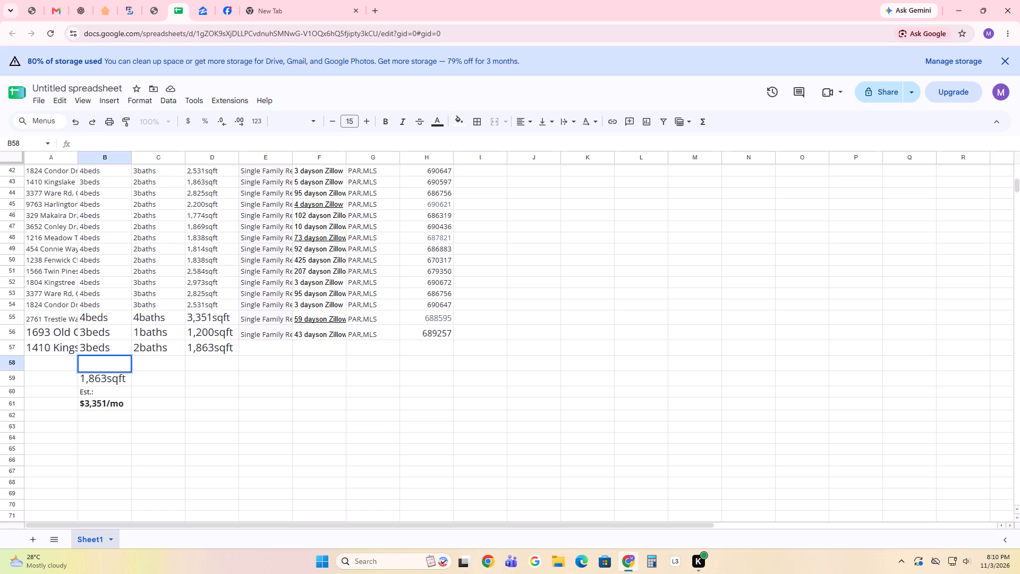
# Clear the leftover 1,863sqft entry from cell B59.
pyautogui.click(115, 382)
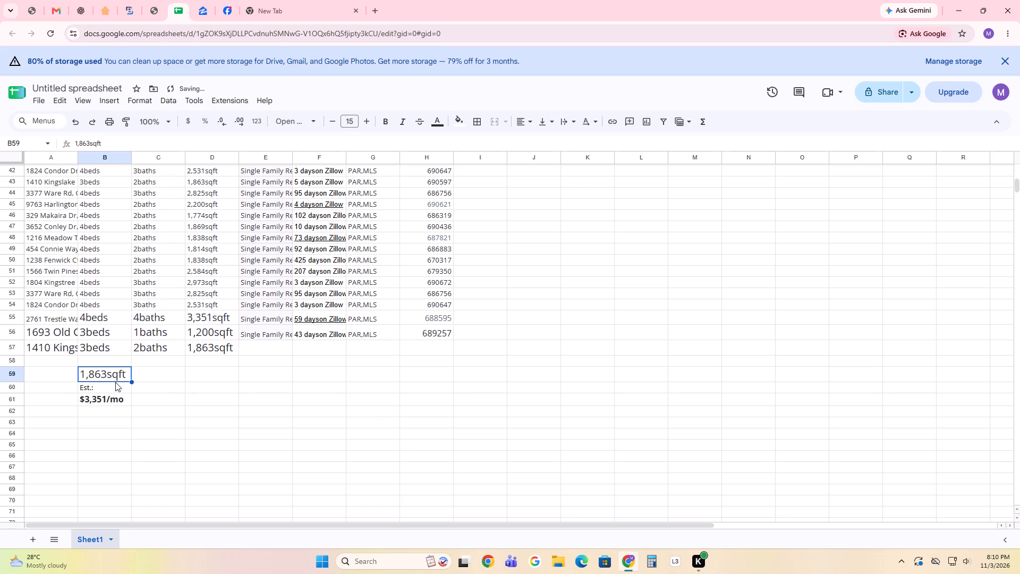
pyautogui.click(147, 386)
pyautogui.doubleClick(116, 375)
pyautogui.press('BackSpace')
pyautogui.press('BackSpace')
pyautogui.press('BackSpace')
pyautogui.press('BackSpace')
pyautogui.press('BackSpace')
pyautogui.press('BackSpace')
pyautogui.press('BackSpace')
pyautogui.press('BackSpace')
pyautogui.press('BackSpace')
pyautogui.press('BackSpace')
pyautogui.press('BackSpace')
pyautogui.press('BackSpace')
pyautogui.press('BackSpace')
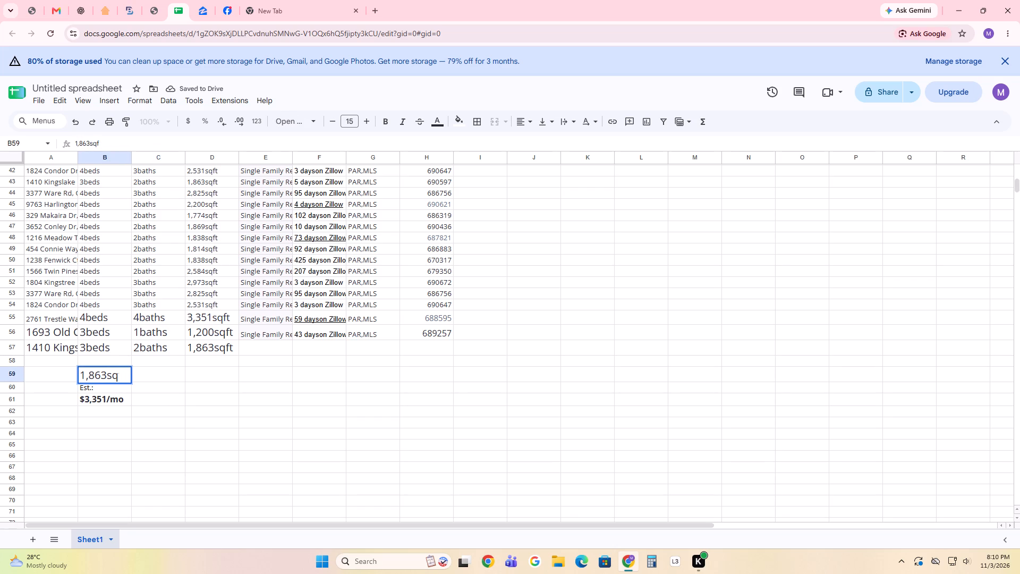
# Clear the unwanted "Est.:" text from cell B60.
pyautogui.doubleClick(95, 389)
pyautogui.press('BackSpace')
pyautogui.press('BackSpace')
pyautogui.press('BackSpace')
pyautogui.press('BackSpace')
pyautogui.press('BackSpace')
pyautogui.press('BackSpace')
pyautogui.press('BackSpace')
pyautogui.press('BackSpace')
pyautogui.press('BackSpace')
pyautogui.press('BackSpace')
pyautogui.press('BackSpace')
pyautogui.press('BackSpace')
pyautogui.press('BackSpace')
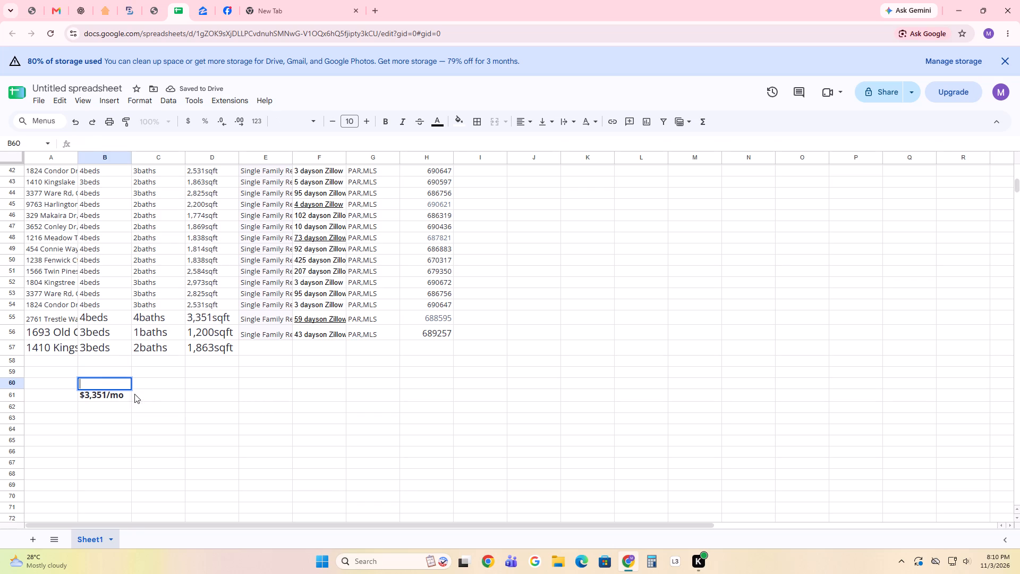
# Clear the unwanted $3,351/mo payment estimate from cell B61.
pyautogui.doubleClick(121, 392)
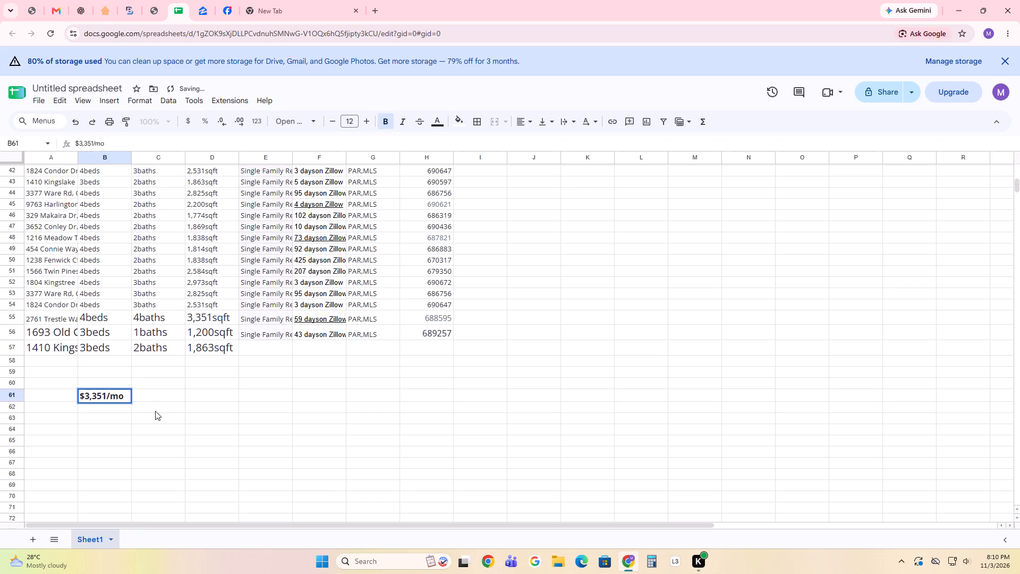
pyautogui.press('BackSpace')
pyautogui.press('BackSpace')
pyautogui.press('BackSpace')
pyautogui.press('BackSpace')
pyautogui.press('BackSpace')
pyautogui.press('BackSpace')
pyautogui.press('BackSpace')
pyautogui.press('BackSpace')
pyautogui.press('BackSpace')
pyautogui.press('BackSpace')
pyautogui.press('BackSpace')
pyautogui.press('BackSpace')
pyautogui.press('BackSpace')
pyautogui.press('BackSpace')
pyautogui.press('BackSpace')
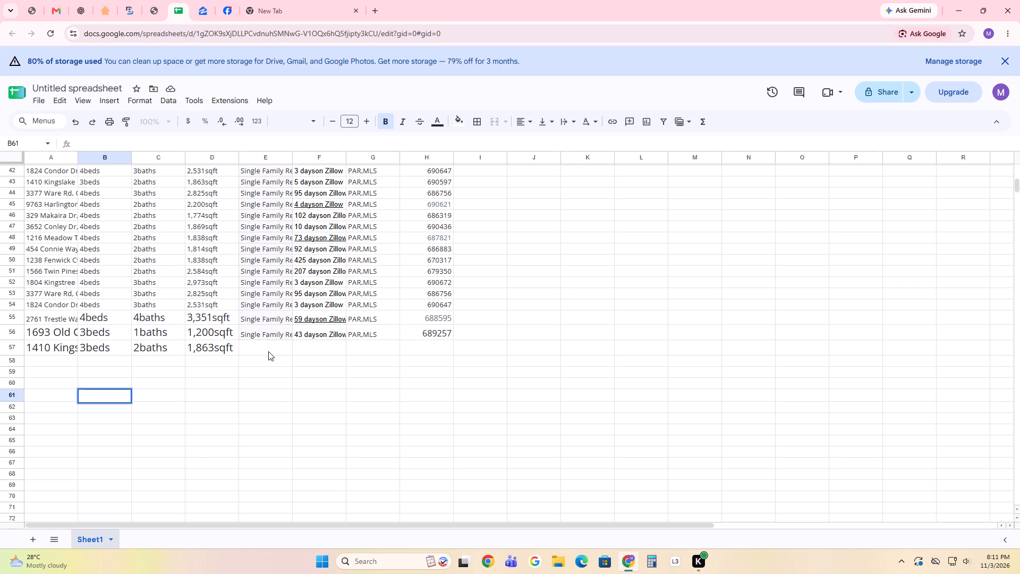
# Copy the "5 days on Zillow" text from the Kingslake Dr Zillow listing into cell F57 of the spreadsheet.
pyautogui.click(202, 14)
pyautogui.click(408, 389)
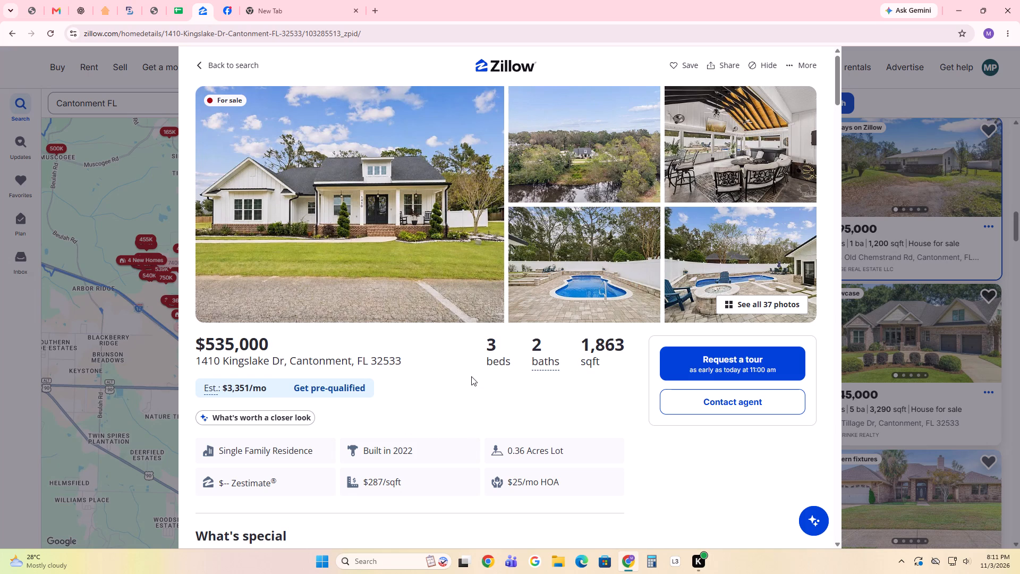
pyautogui.scroll(-3, 484, 370)
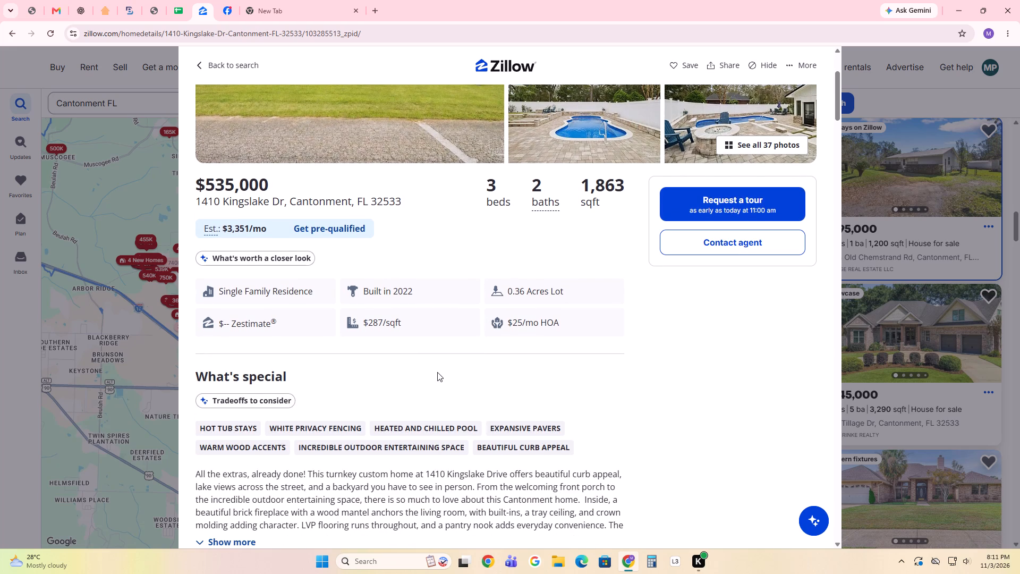
pyautogui.scroll(-5, 437, 372)
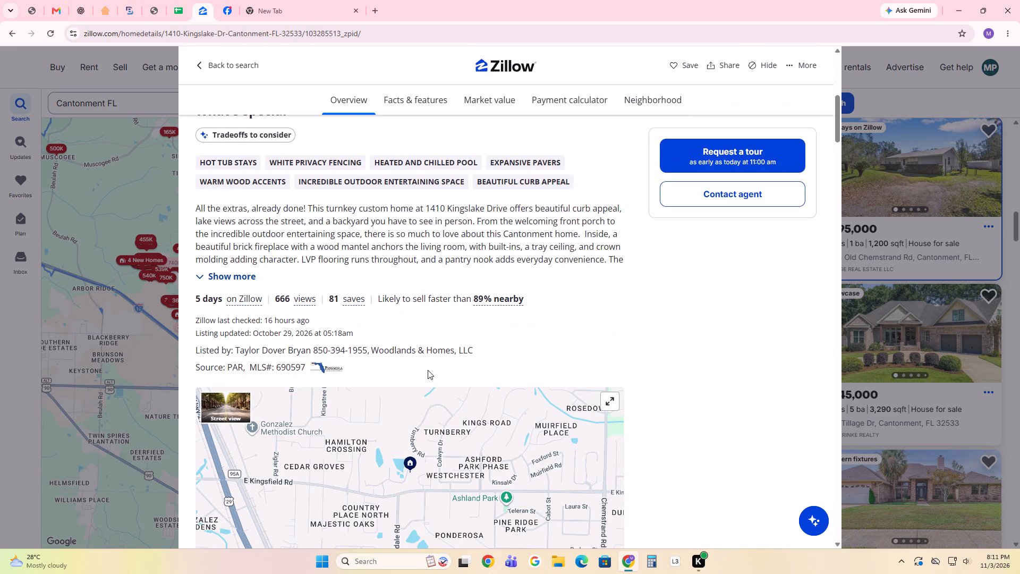
pyautogui.moveTo(191, 300); pyautogui.dragTo(211, 300)
pyautogui.moveTo(211, 300); pyautogui.dragTo(266, 309)
pyautogui.click(633, 297)
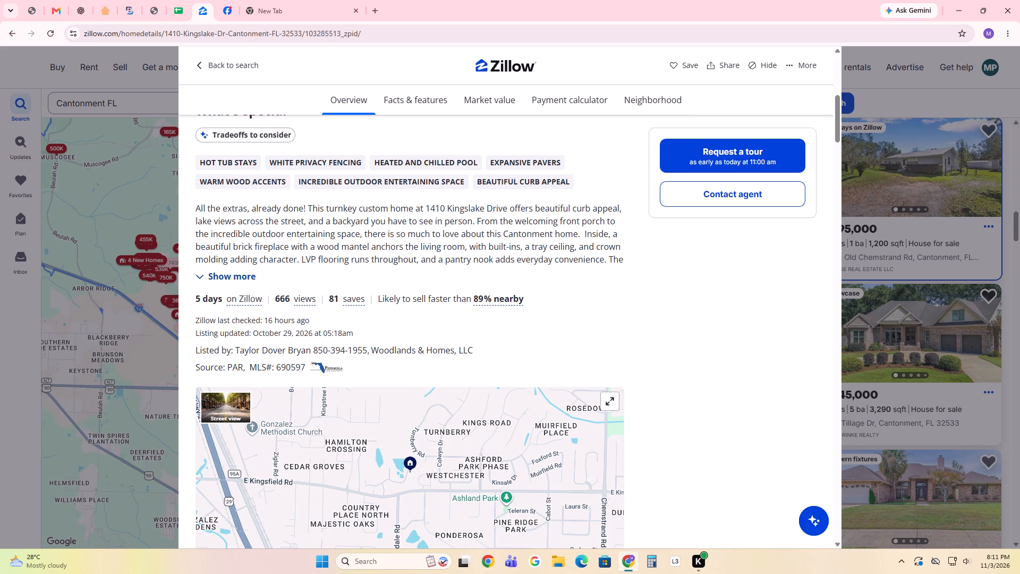
pyautogui.moveTo(193, 296); pyautogui.dragTo(261, 299)
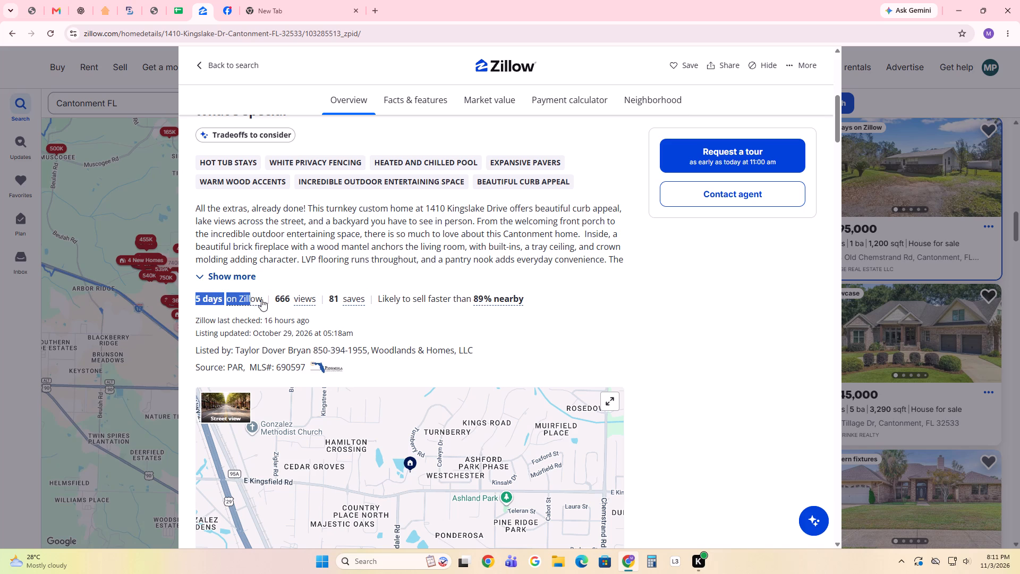
pyautogui.moveTo(261, 299); pyautogui.dragTo(265, 299)
pyautogui.hotkey('ctrl', 'c')
pyautogui.click(182, 6)
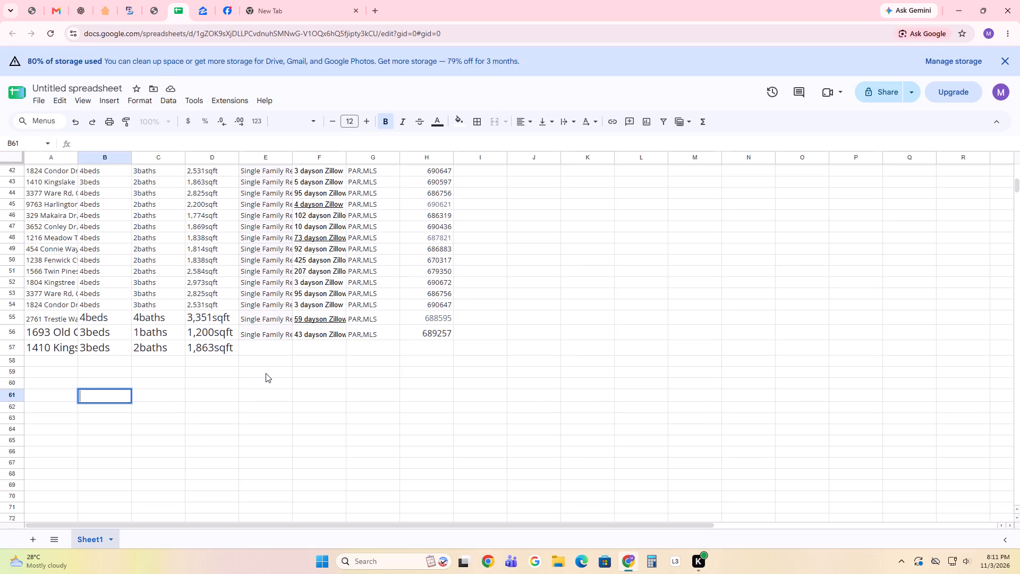
pyautogui.click(311, 347)
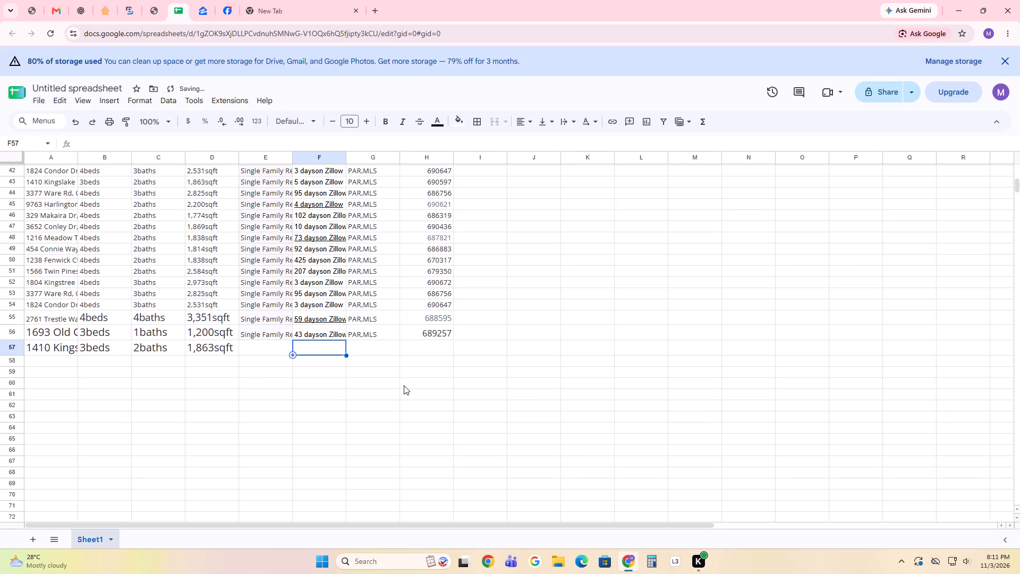
pyautogui.hotkey('ctrl', 'v')
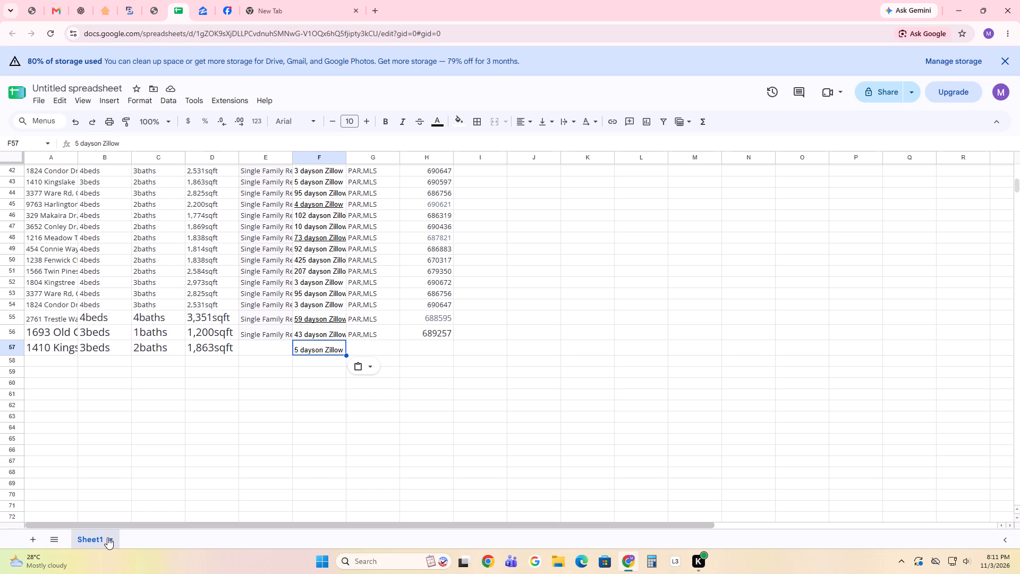
pyautogui.click(326, 406)
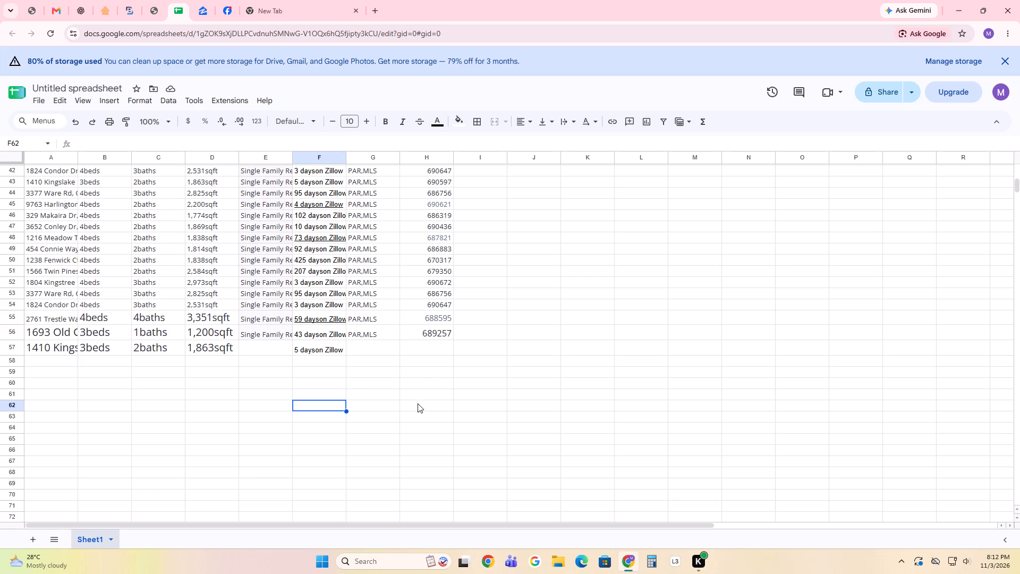
pyautogui.click(391, 384)
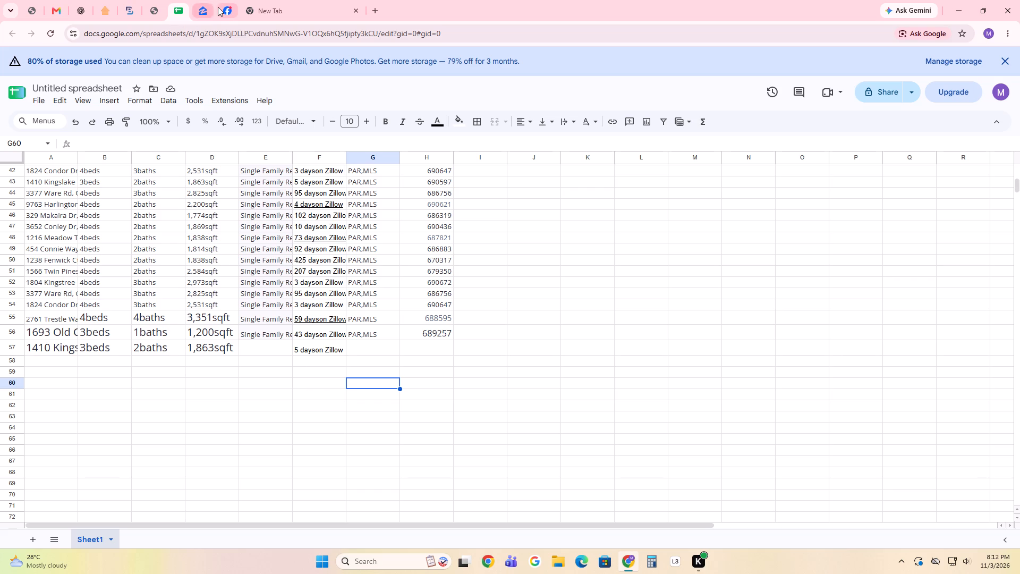
# Copy MLS number 690597 from the Kingslake Dr Zillow listing into cell H57 of the spreadsheet.
pyautogui.click(199, 13)
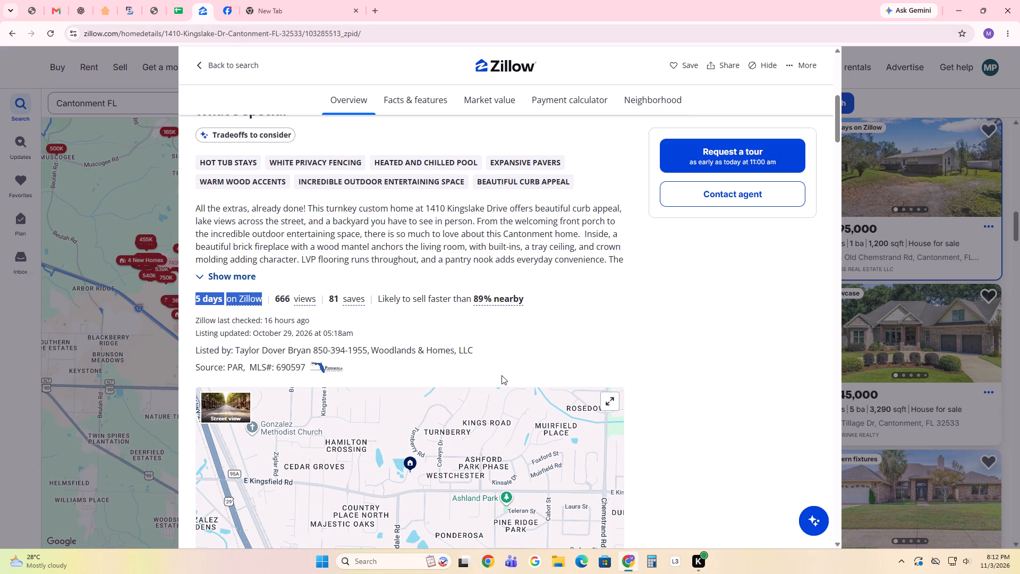
pyautogui.scroll(-1, 506, 371)
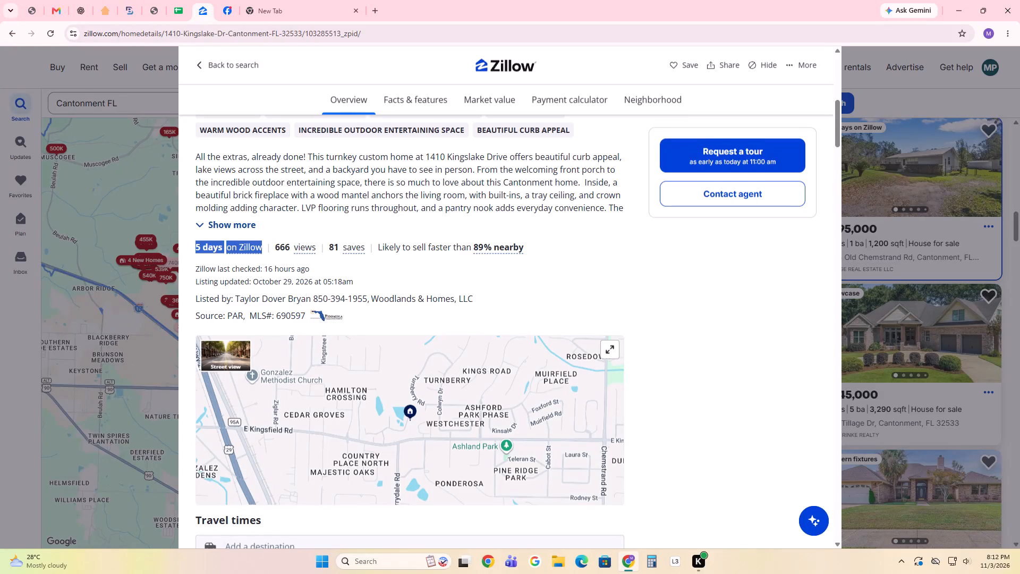
pyautogui.click(589, 261)
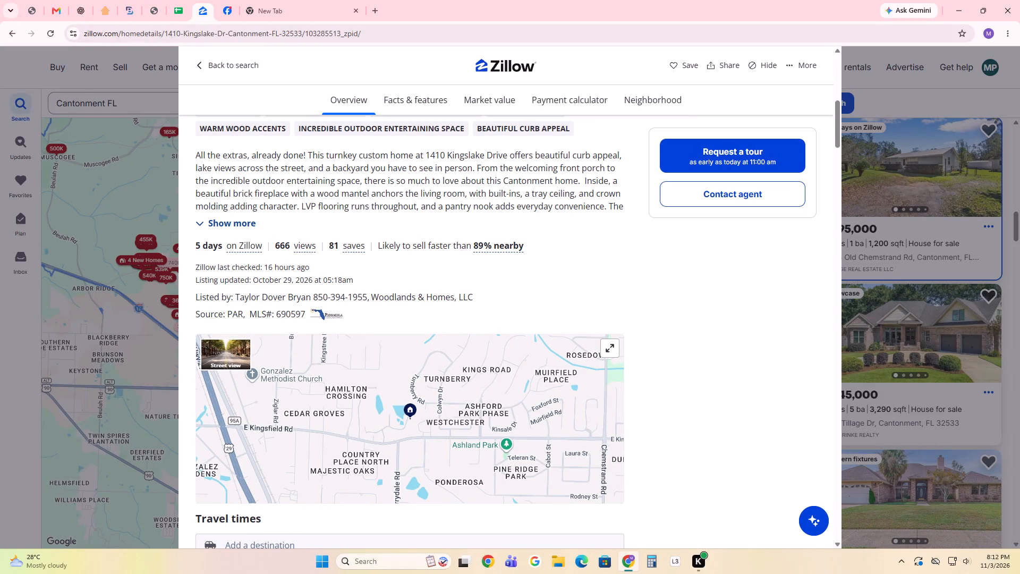
pyautogui.moveTo(277, 308); pyautogui.dragTo(301, 307)
pyautogui.moveTo(301, 307); pyautogui.dragTo(308, 307)
pyautogui.hotkey('ctrl', 'c')
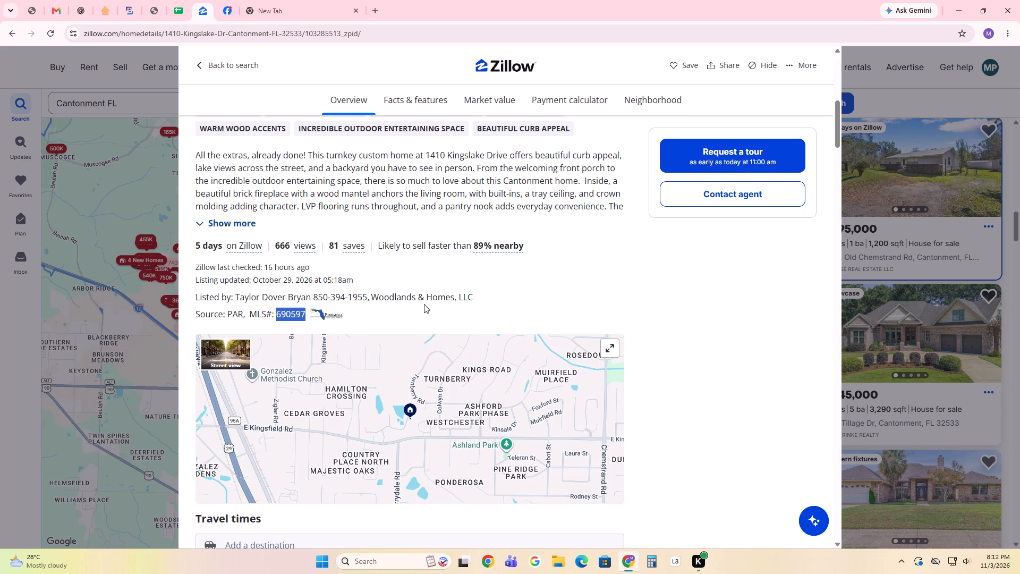
pyautogui.click(182, 10)
pyautogui.click(416, 347)
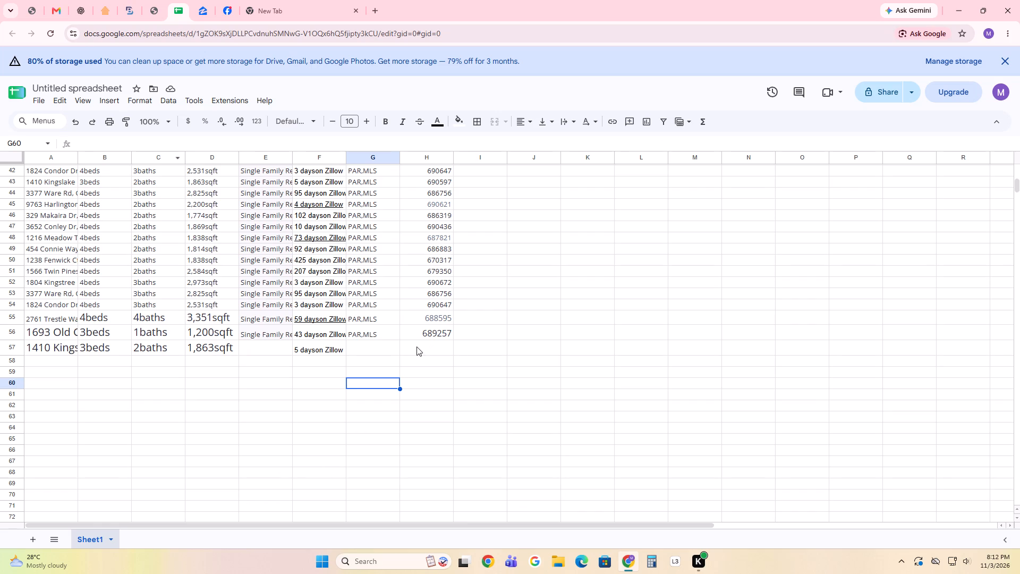
pyautogui.hotkey('ctrl', 'v')
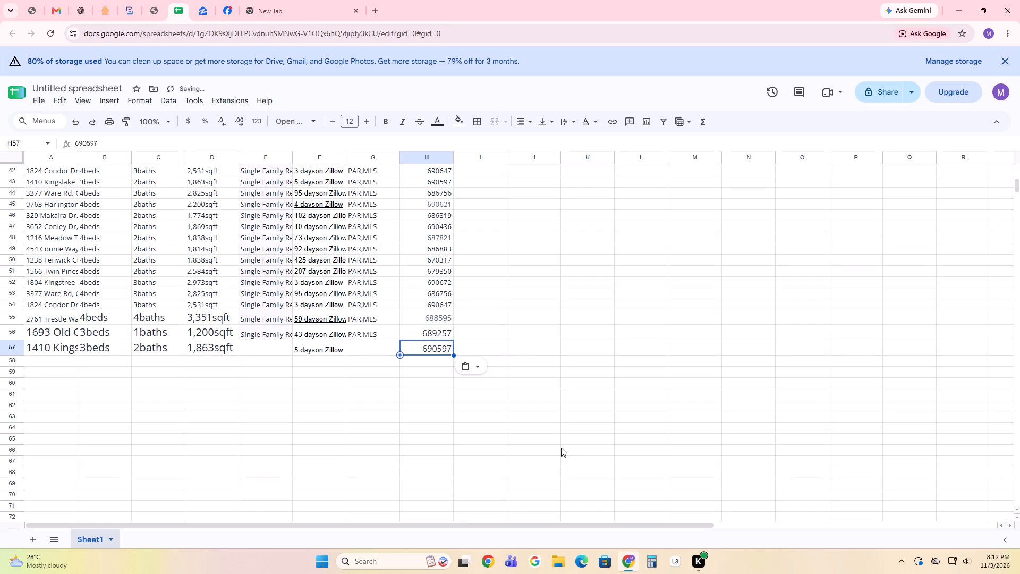
pyautogui.click(366, 407)
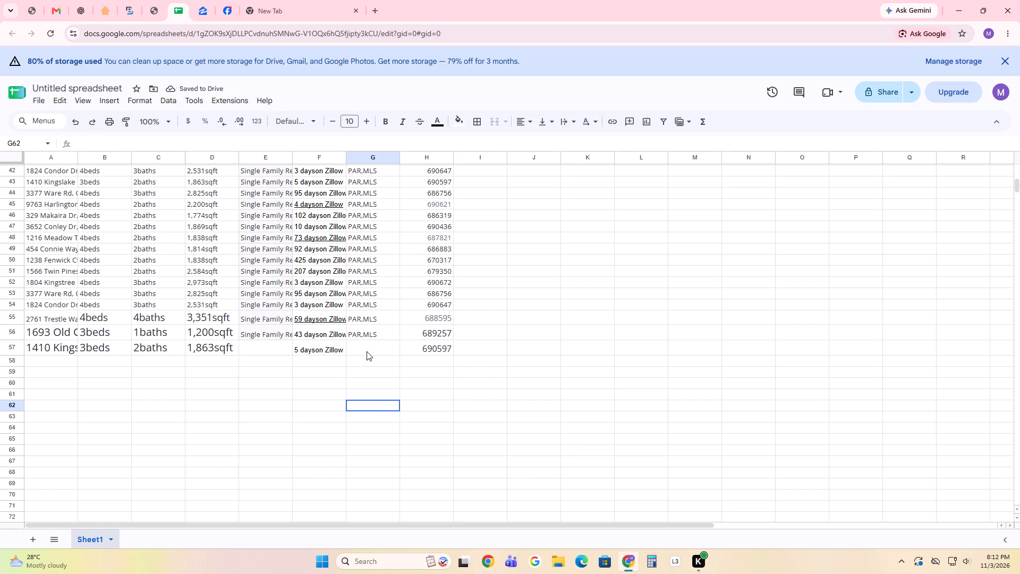
# Copy the source entry PAR,MLS from cell G56 into cell G57 for the Kingslake Dr row.
pyautogui.click(371, 332)
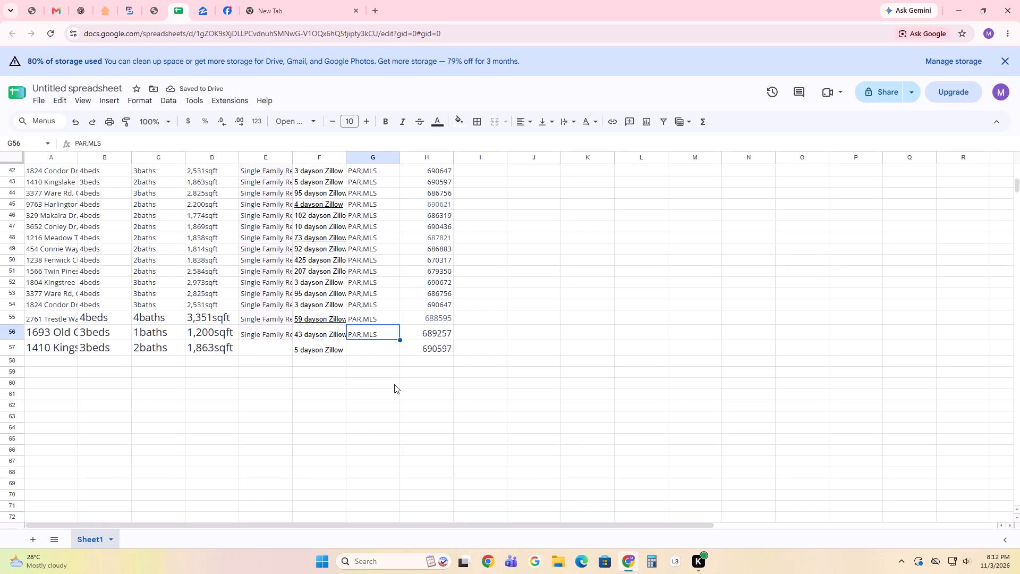
pyautogui.hotkey('ctrl', 'c')
pyautogui.click(373, 343)
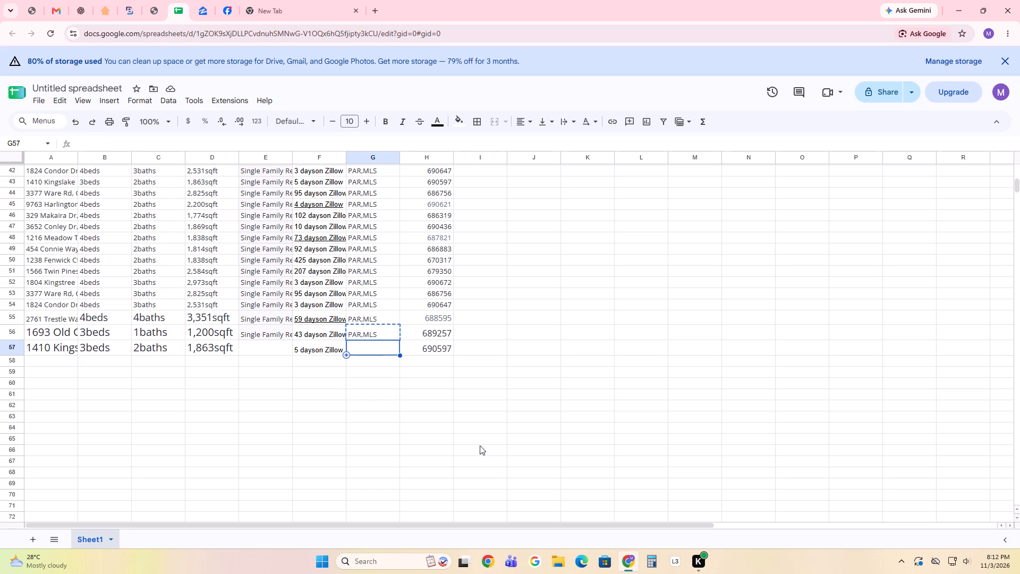
pyautogui.hotkey('ctrl', 'v')
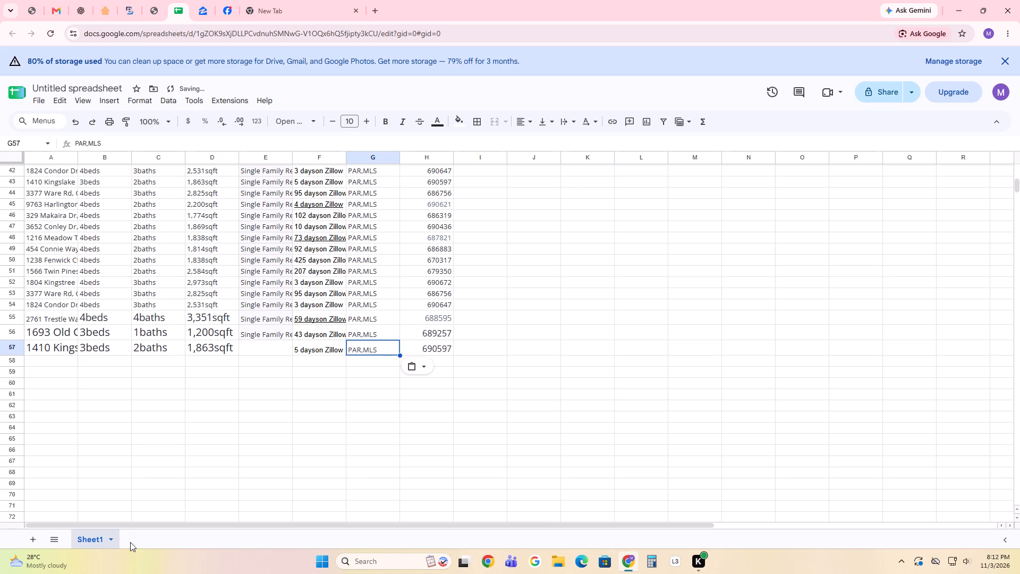
pyautogui.click(305, 423)
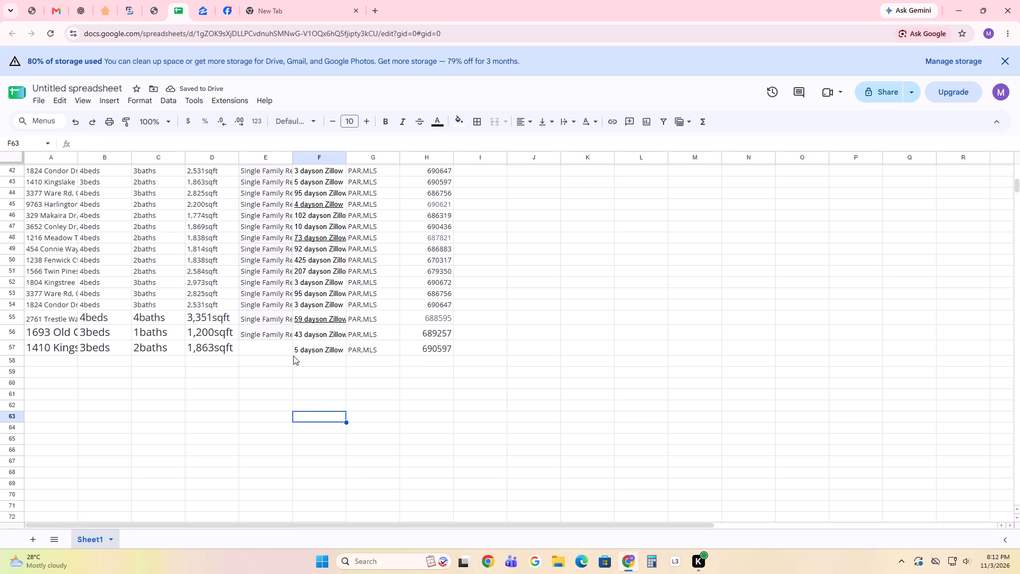
# Copy the home type Single Family Residence from cell E56 into cell E57 for the Kingslake Dr row.
pyautogui.click(257, 332)
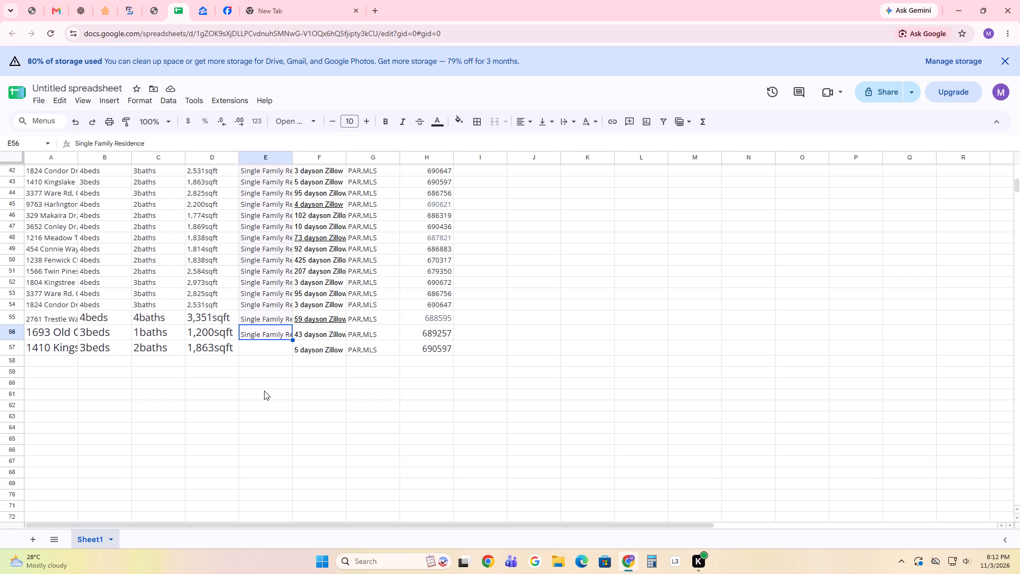
pyautogui.hotkey('ctrl', 'c')
pyautogui.moveTo(272, 352); pyautogui.dragTo(273, 357)
pyautogui.click(319, 442)
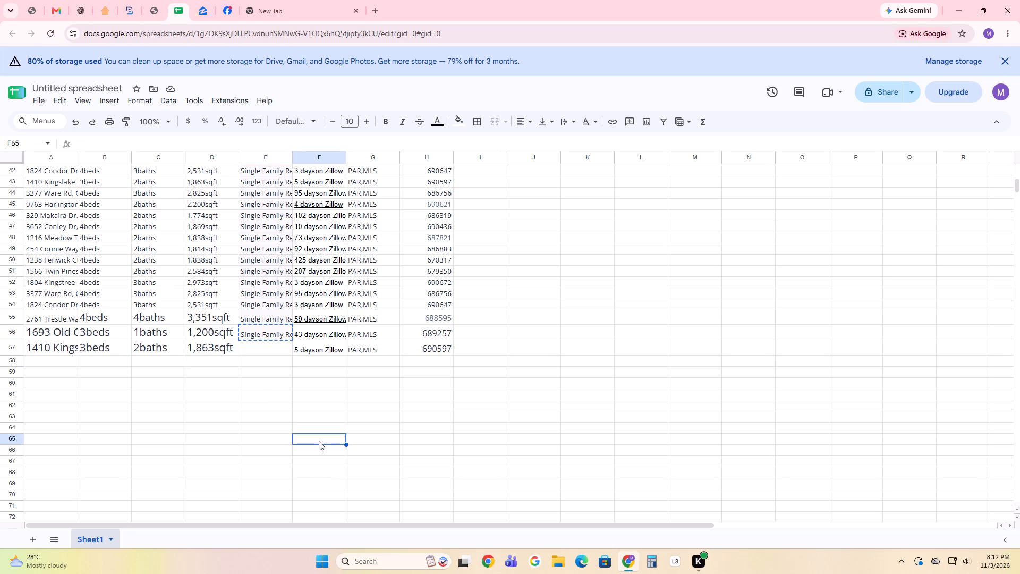
pyautogui.click(256, 346)
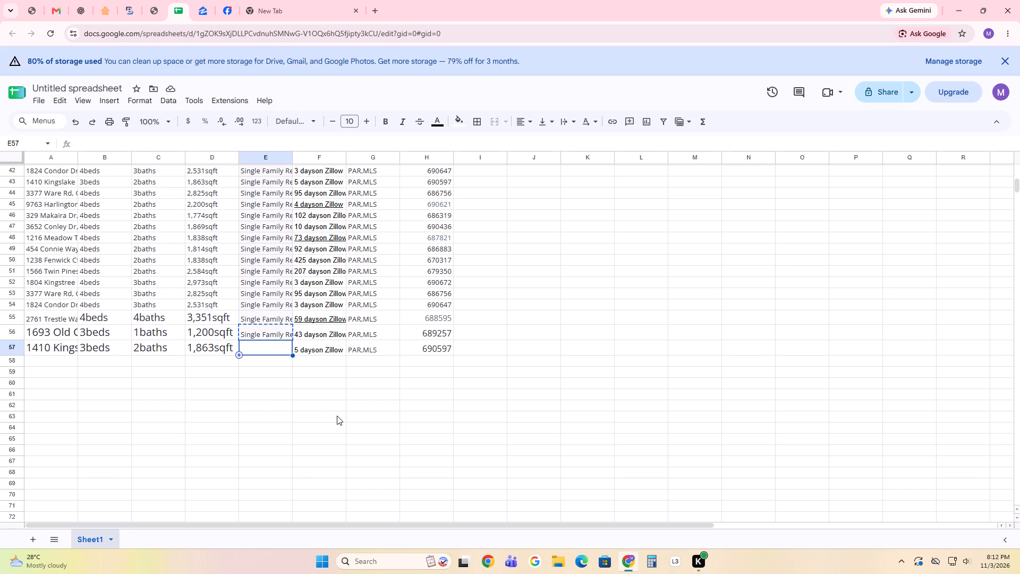
pyautogui.hotkey('ctrl', 'v')
pyautogui.click(337, 416)
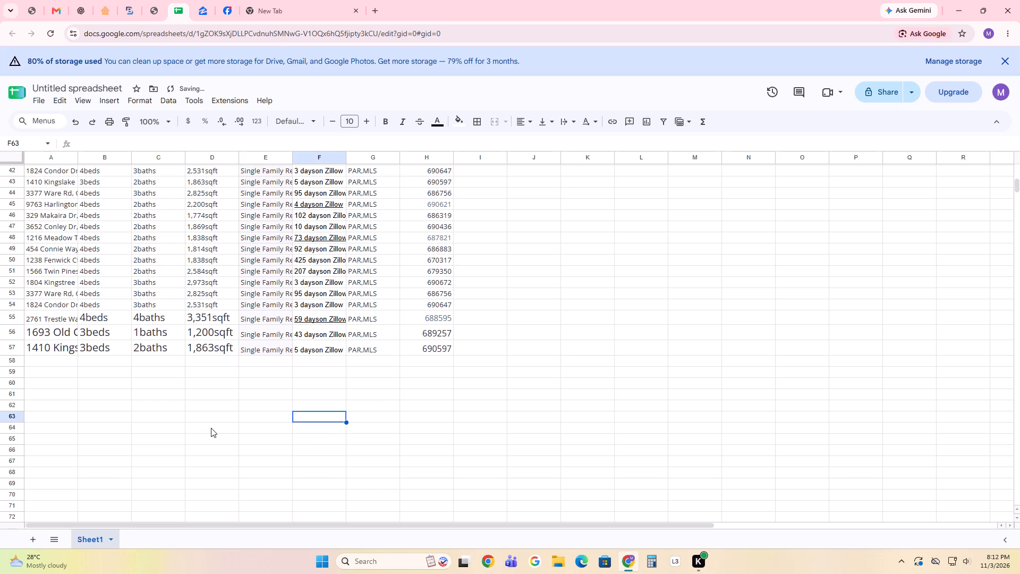
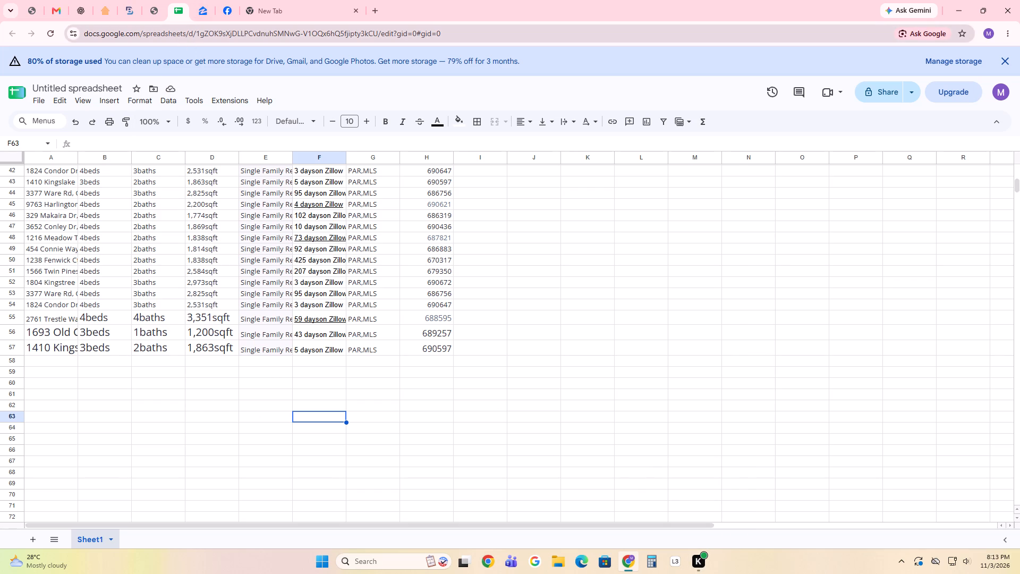
# Switch to Zillow, leave the Kingslake Dr listing and open the Tillage Dr listing in Cantonment.
pyautogui.click(203, 15)
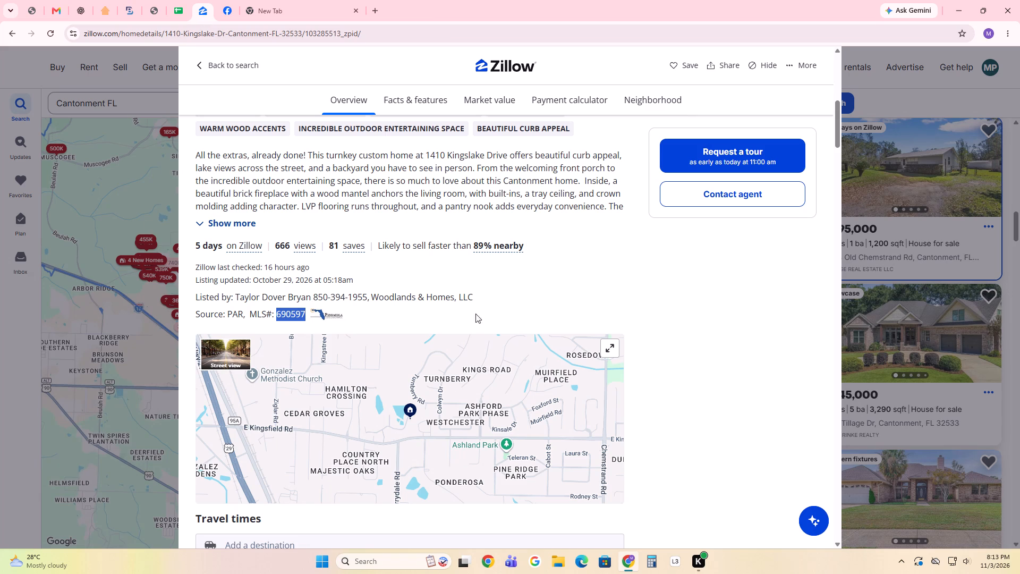
pyautogui.click(558, 289)
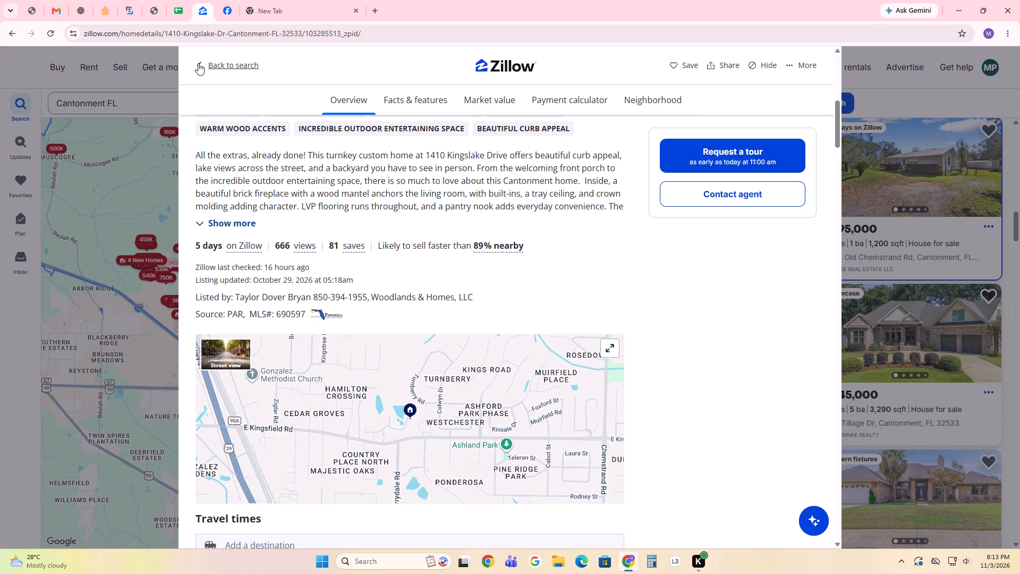
pyautogui.click(198, 63)
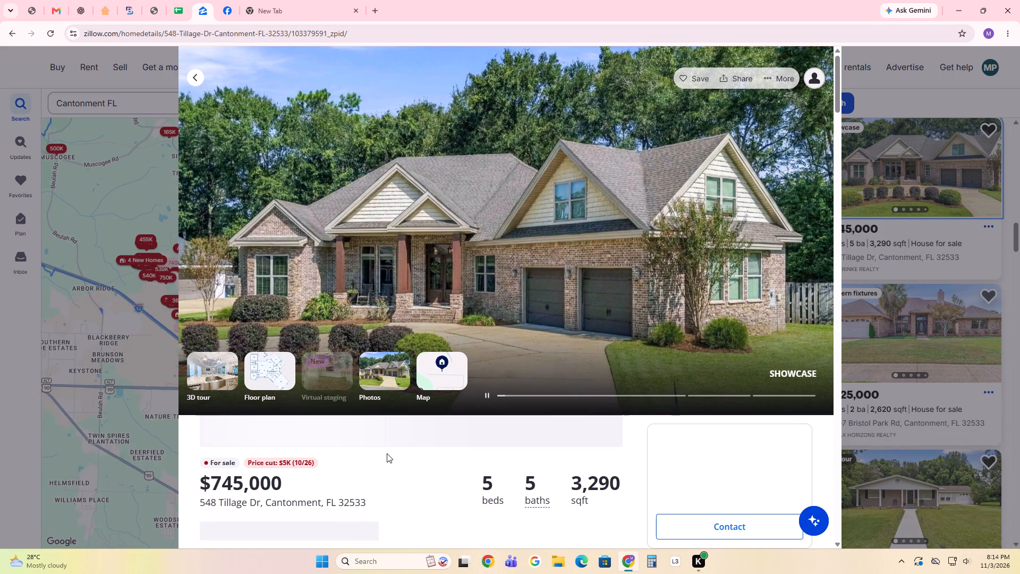
# Copy the full address from the Tillage Dr Zillow listing into cell A58 of the spreadsheet.
pyautogui.scroll(-5, 387, 453)
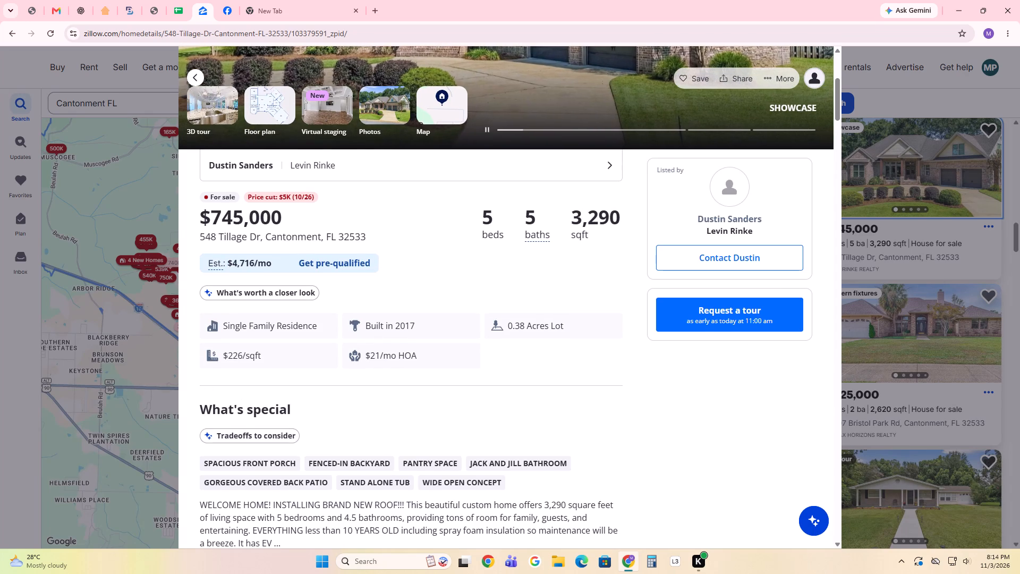
pyautogui.moveTo(197, 234); pyautogui.dragTo(215, 234)
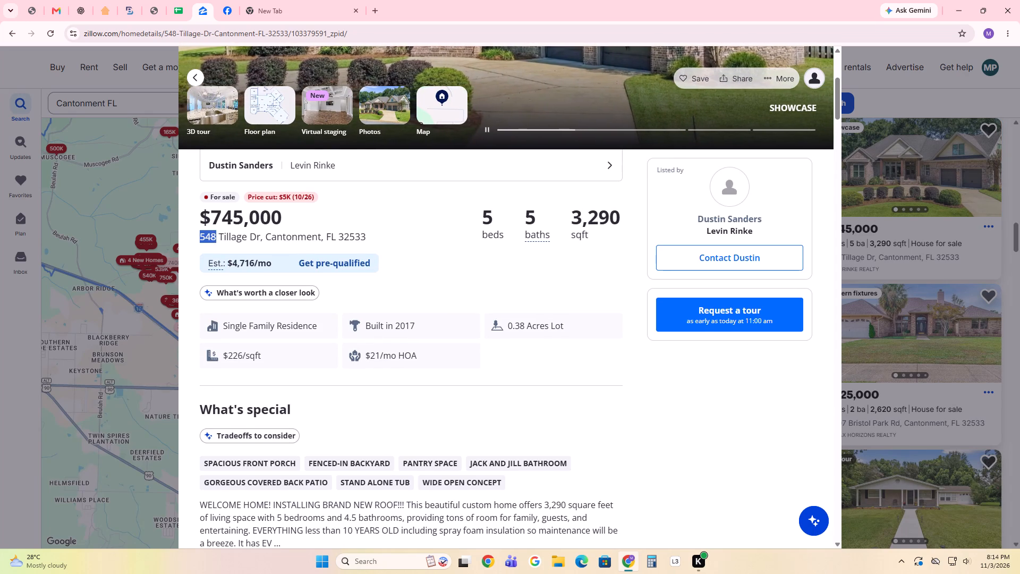
pyautogui.moveTo(215, 234); pyautogui.dragTo(379, 232)
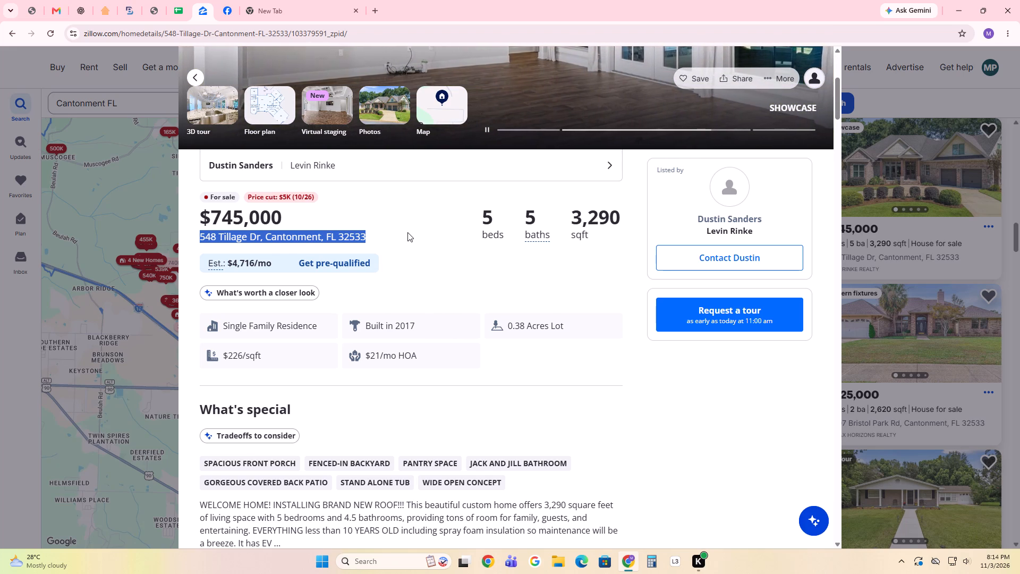
pyautogui.hotkey('ctrl', 'c')
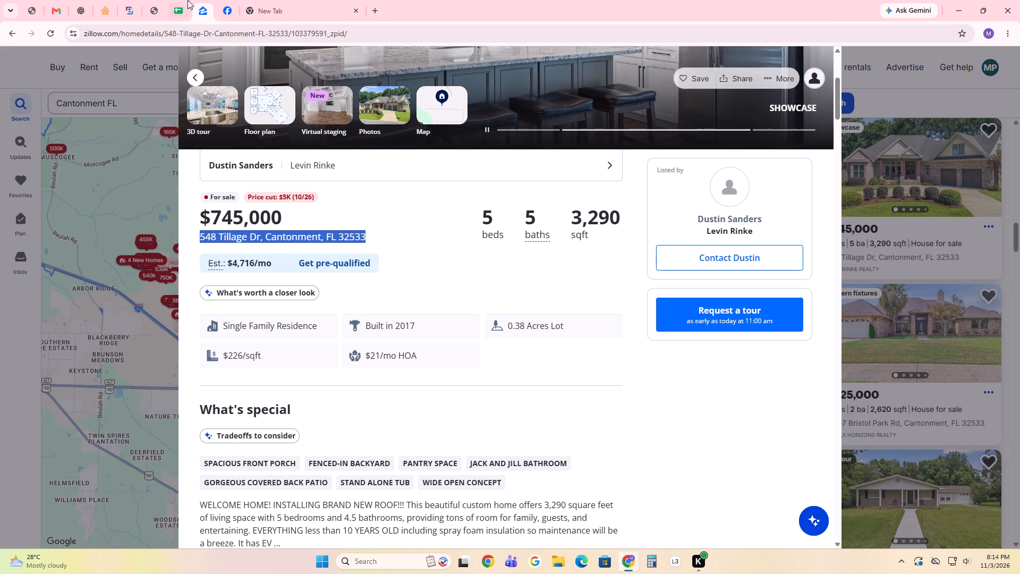
pyautogui.click(182, 13)
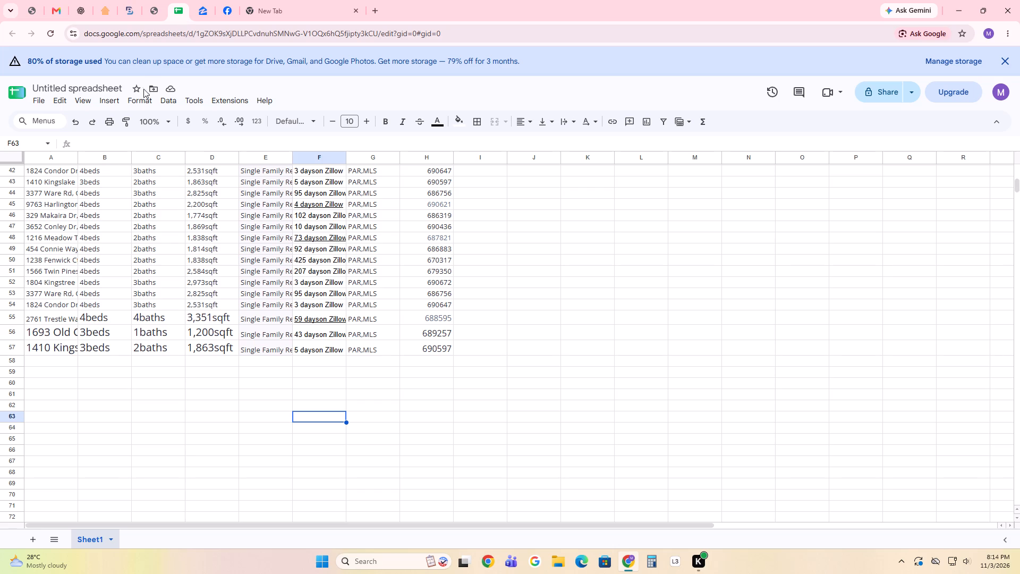
pyautogui.moveTo(47, 360); pyautogui.dragTo(55, 360)
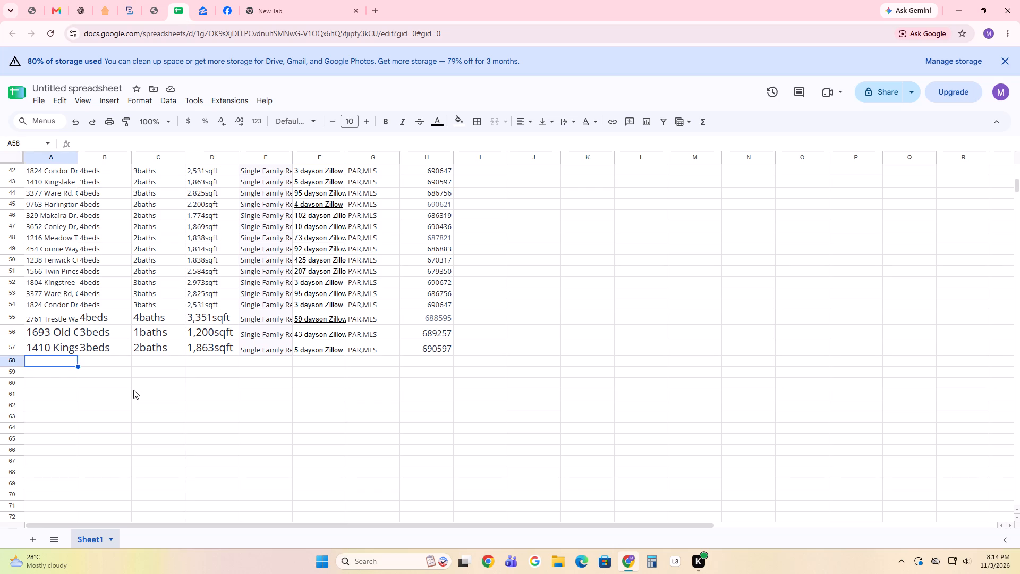
pyautogui.hotkey('ctrl', 'v')
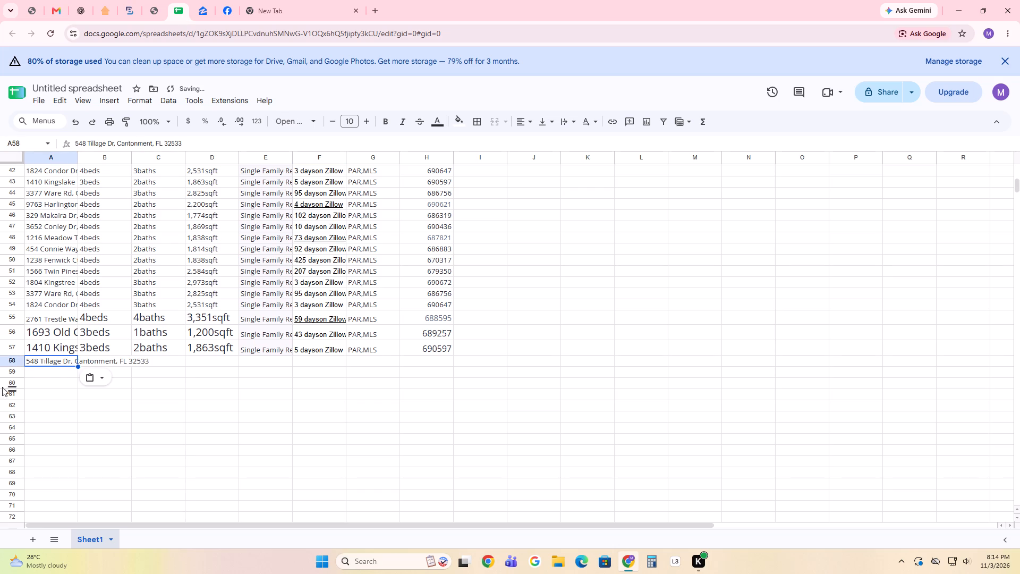
pyautogui.click(98, 404)
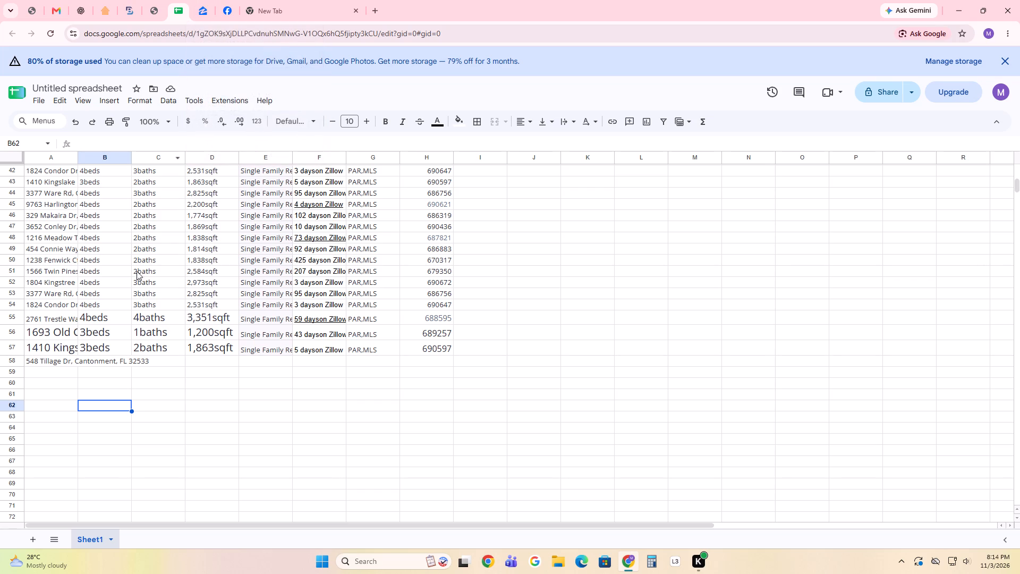
# Copy the 5 beds, 5 baths and 3,290 sqft figures from the Tillage Dr Zillow listing into the spreadsheet starting at cell B58.
pyautogui.click(201, 11)
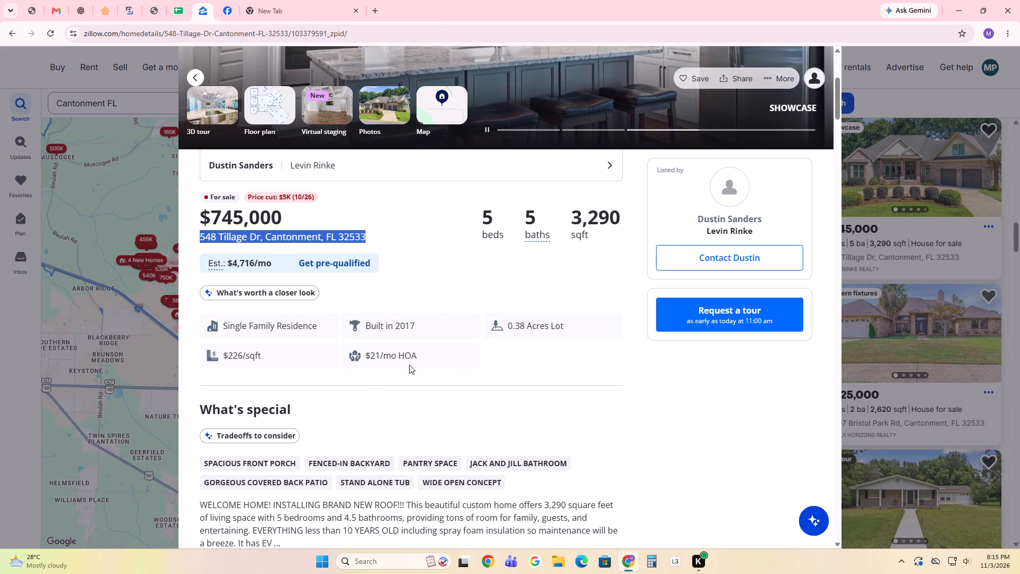
pyautogui.click(414, 218)
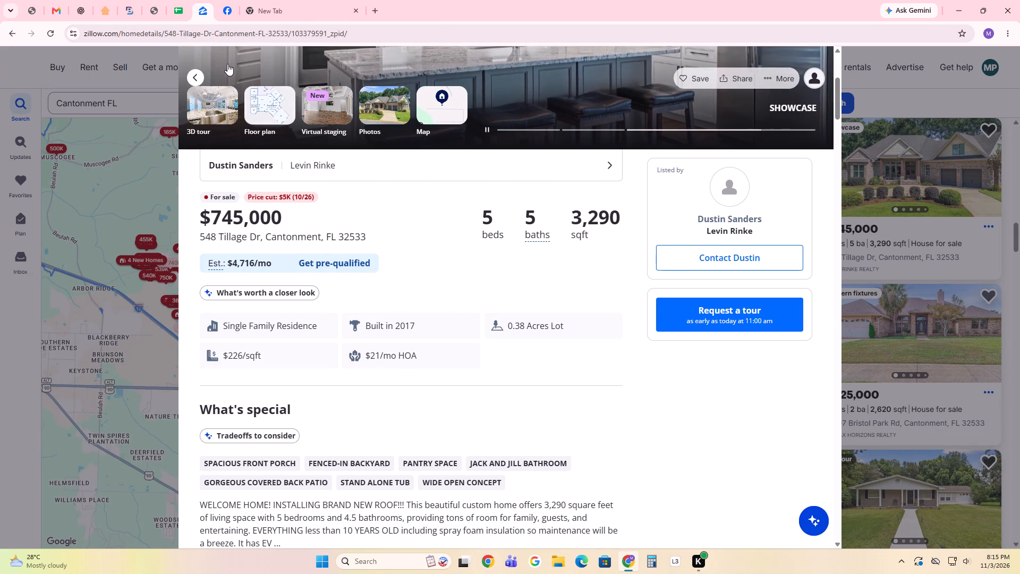
pyautogui.click(180, 6)
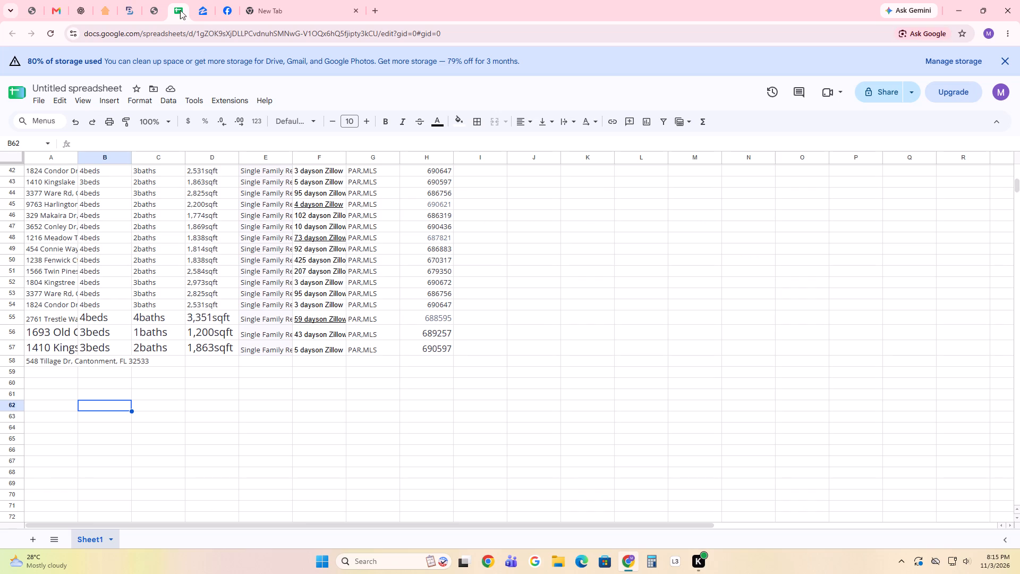
pyautogui.click(205, 12)
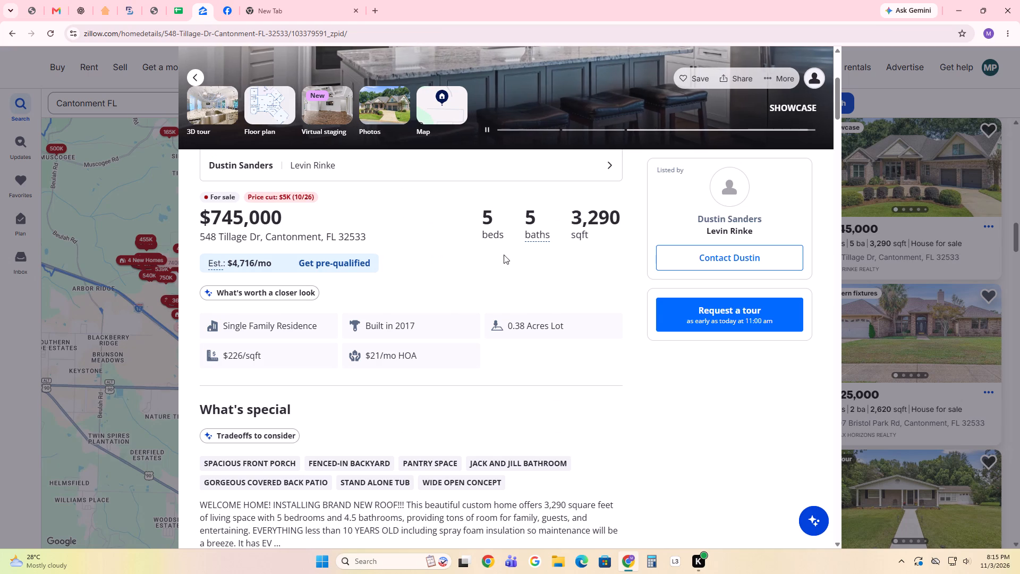
pyautogui.moveTo(479, 200); pyautogui.dragTo(563, 251)
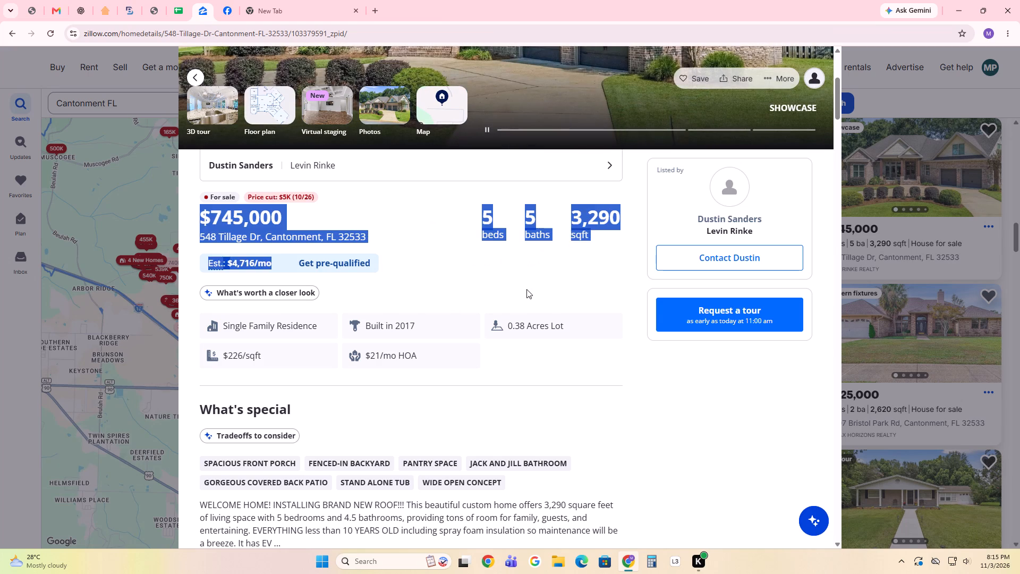
pyautogui.moveTo(526, 289); pyautogui.dragTo(532, 281)
pyautogui.click(532, 280)
pyautogui.moveTo(480, 200); pyautogui.dragTo(567, 223)
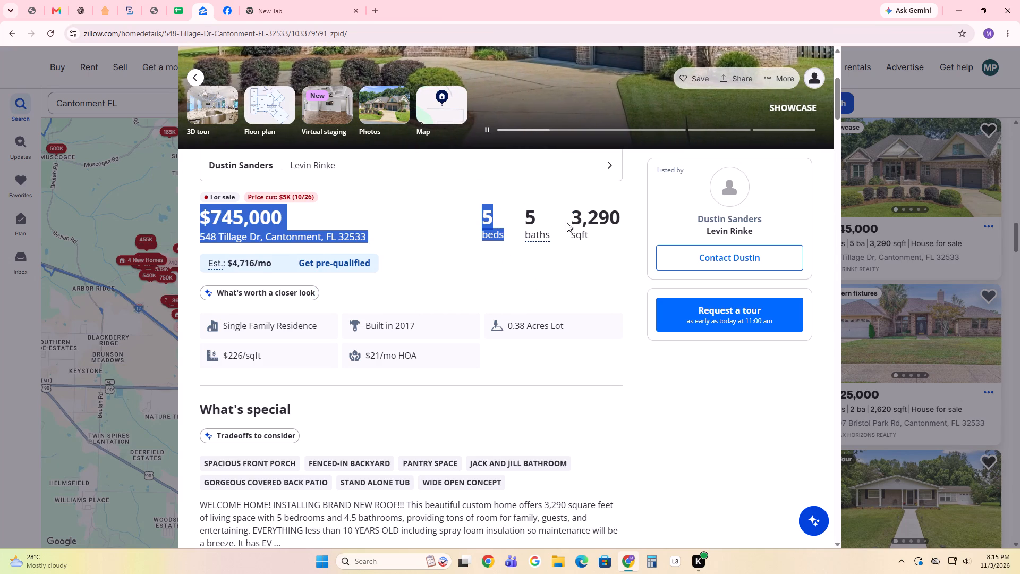
pyautogui.moveTo(567, 223); pyautogui.dragTo(598, 283)
pyautogui.doubleClick(420, 214)
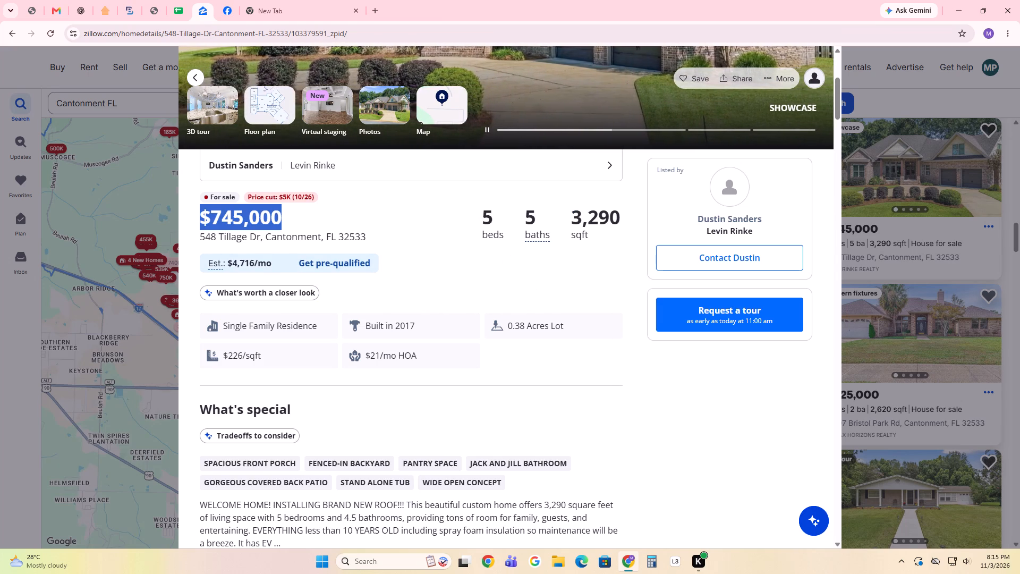
pyautogui.click(467, 206)
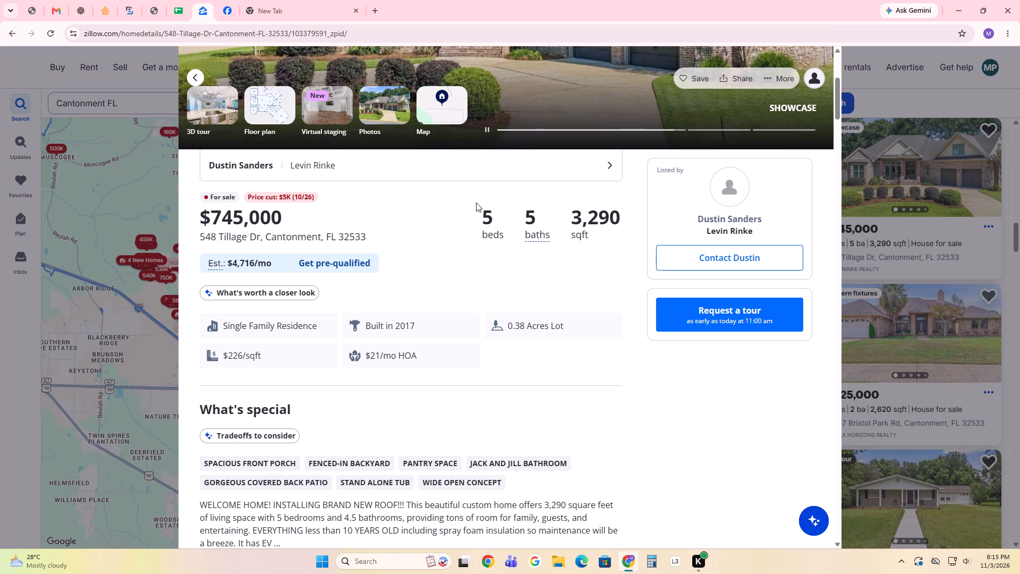
pyautogui.moveTo(477, 202); pyautogui.dragTo(596, 233)
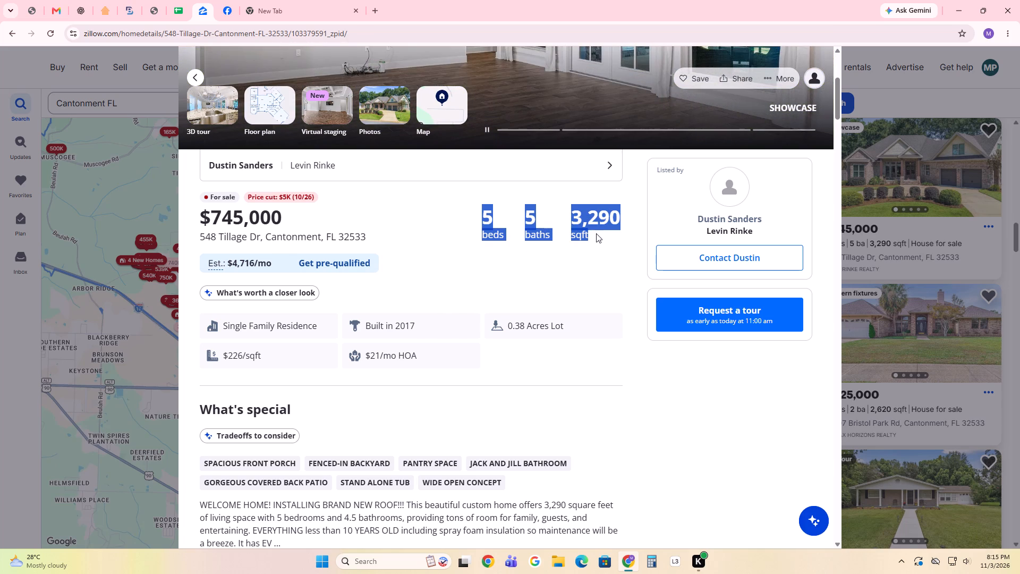
pyautogui.moveTo(596, 233); pyautogui.dragTo(597, 241)
pyautogui.hotkey('ctrl', 'c')
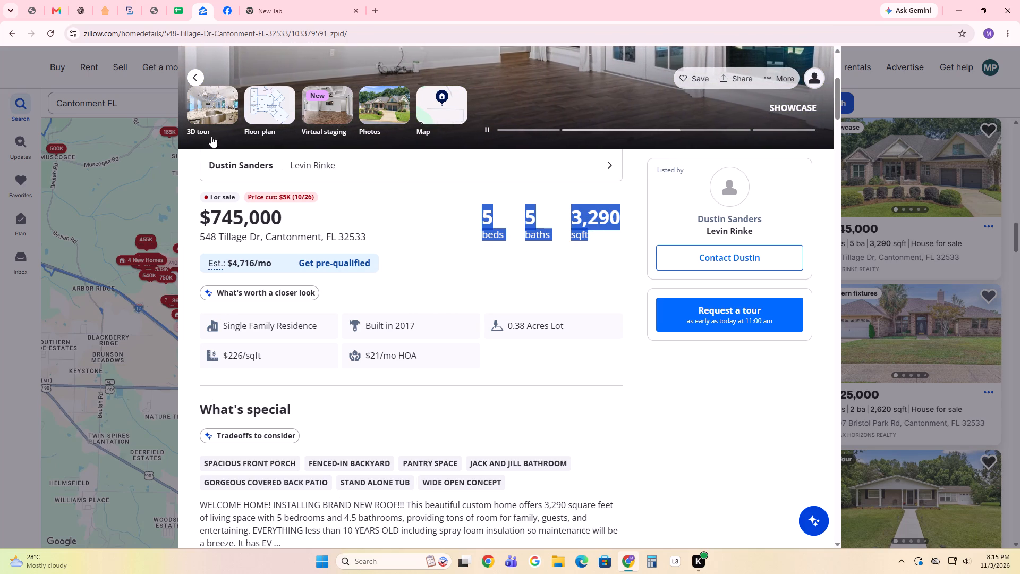
pyautogui.click(180, 14)
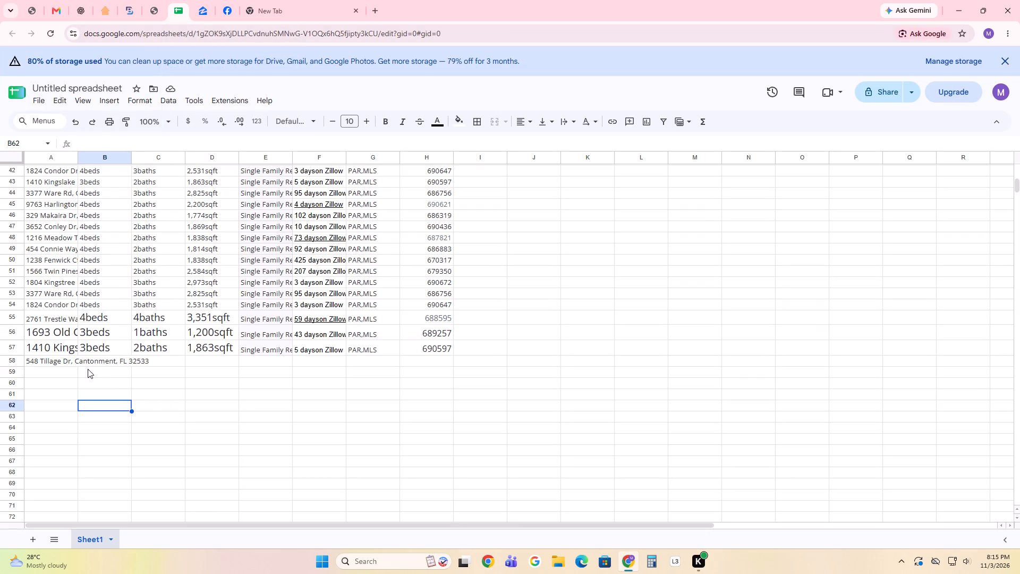
pyautogui.click(100, 364)
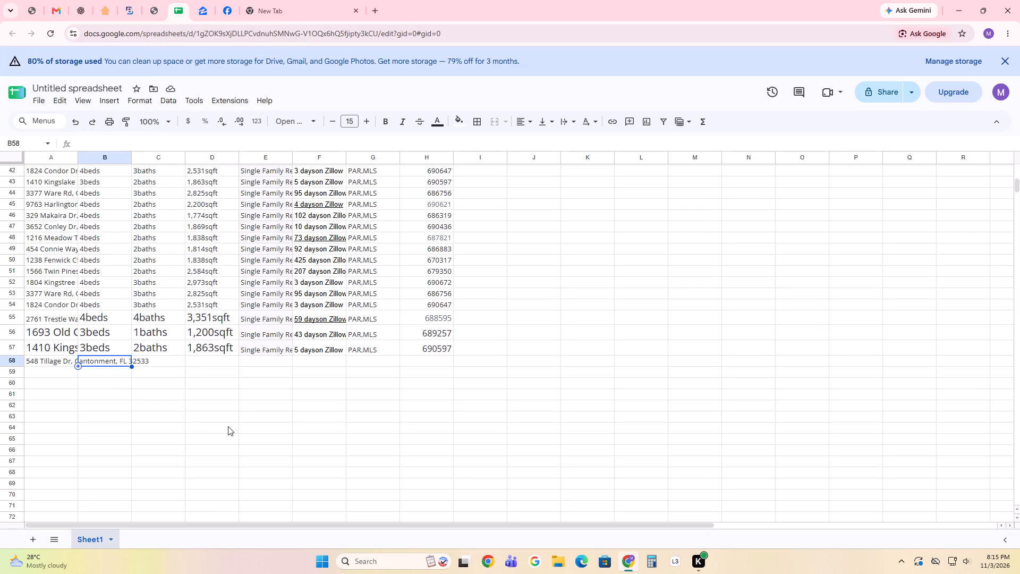
pyautogui.hotkey('ctrl', 'v')
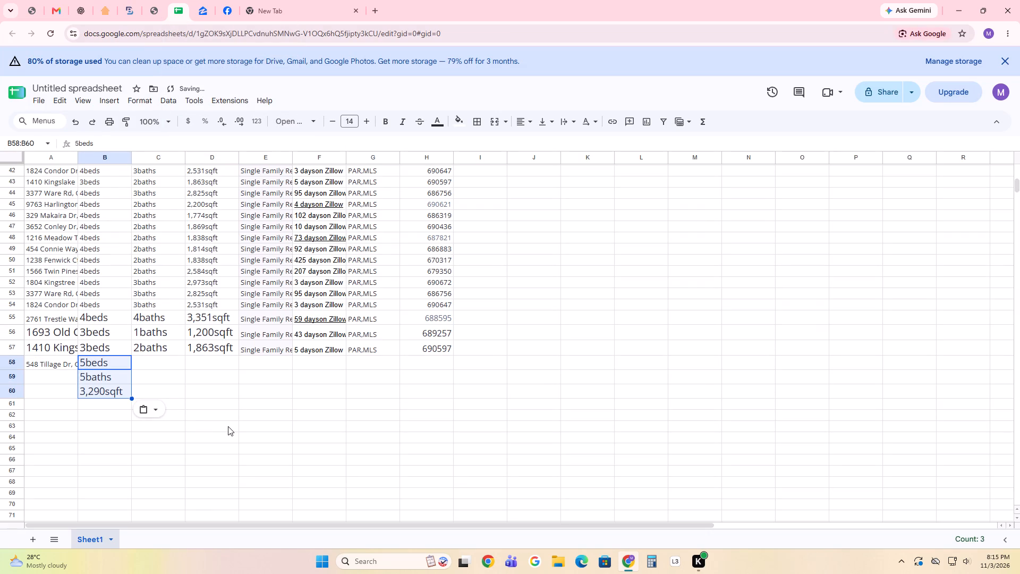
pyautogui.click(198, 406)
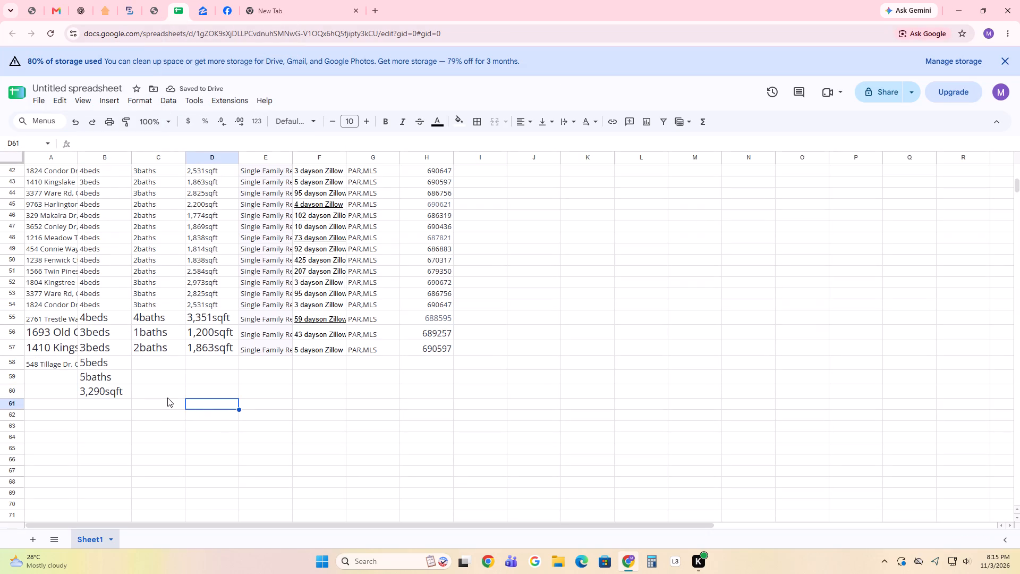
# Copy the 5baths entry from cell B59 into cell C58 for the Tillage Dr row.
pyautogui.click(109, 379)
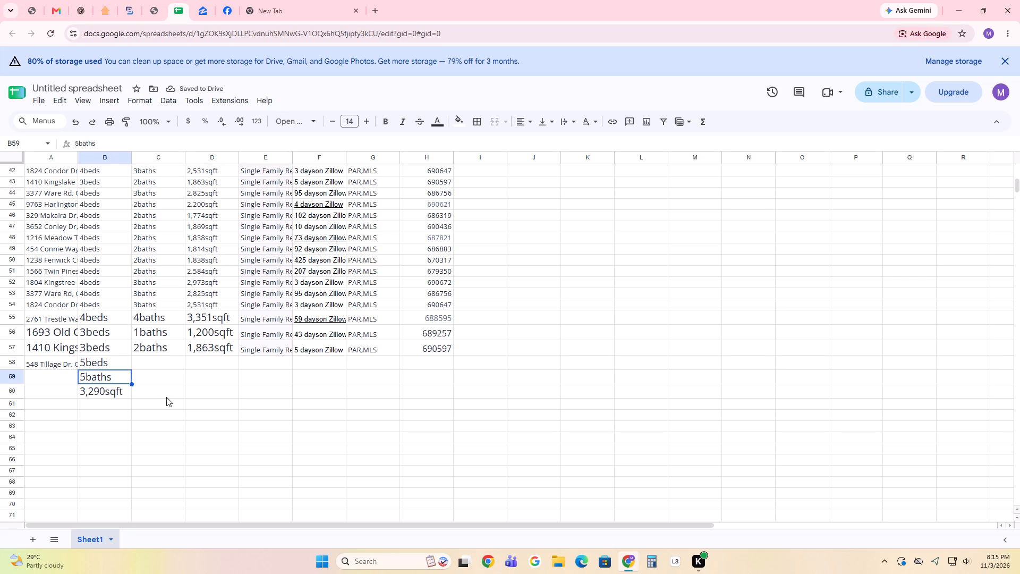
pyautogui.hotkey('ctrl', 'c')
pyautogui.moveTo(135, 364); pyautogui.dragTo(150, 368)
pyautogui.hotkey('ctrl', 'v')
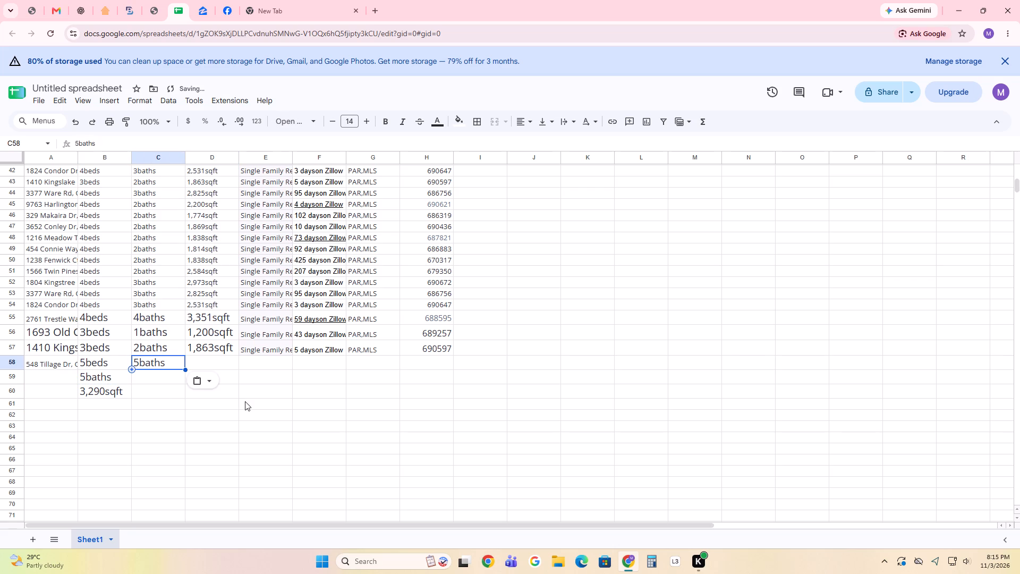
pyautogui.click(185, 386)
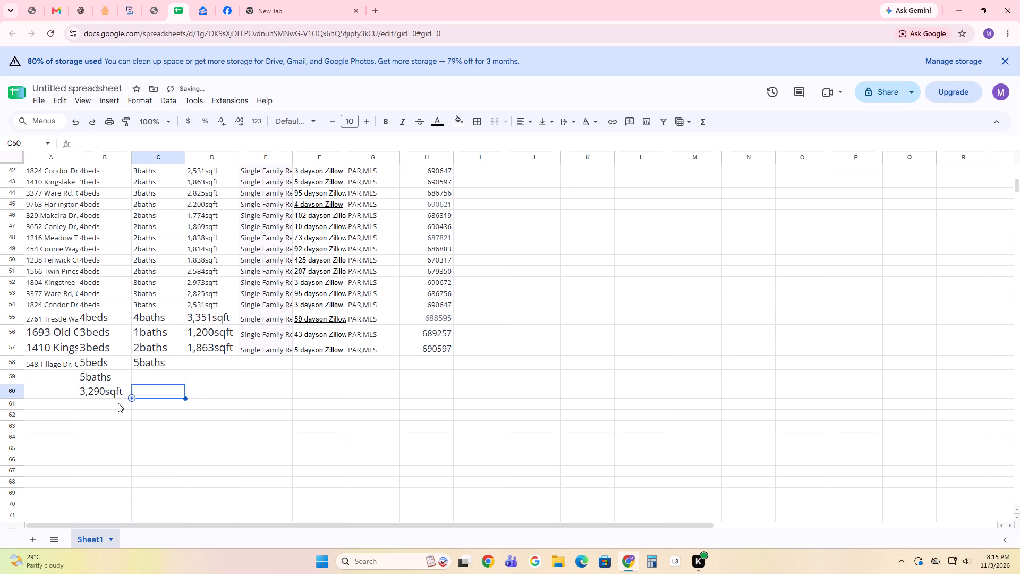
# Copy the 3,290sqft entry from cell B60 into cell D58 for the Tillage Dr row.
pyautogui.click(117, 398)
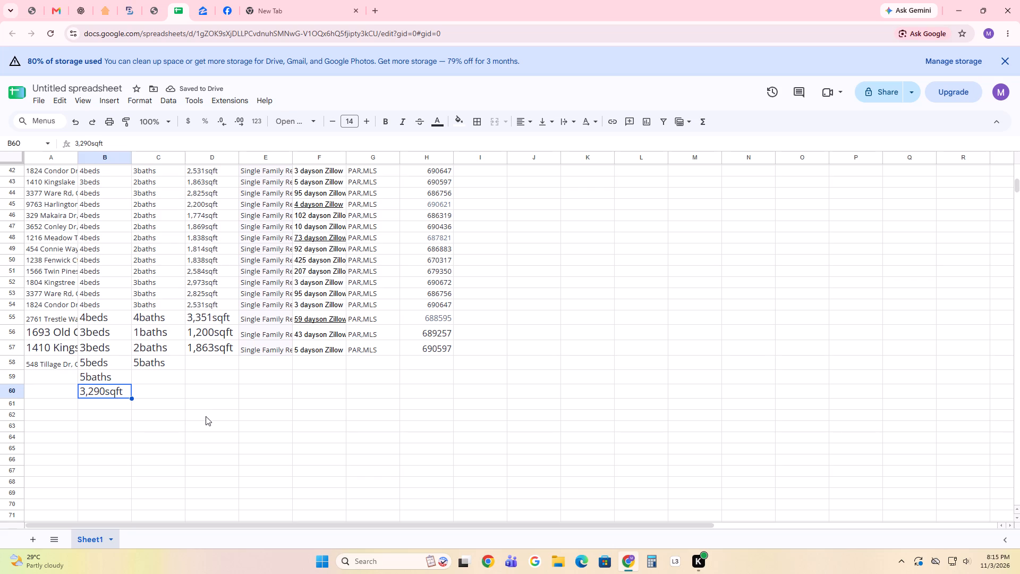
pyautogui.hotkey('ctrl', 'c')
pyautogui.click(194, 363)
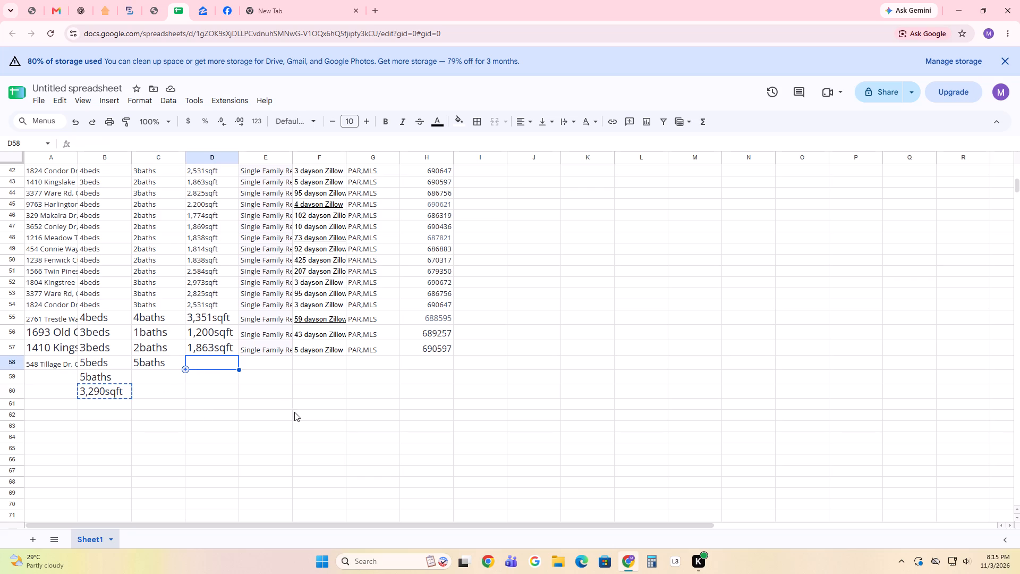
pyautogui.hotkey('ctrl', 'v')
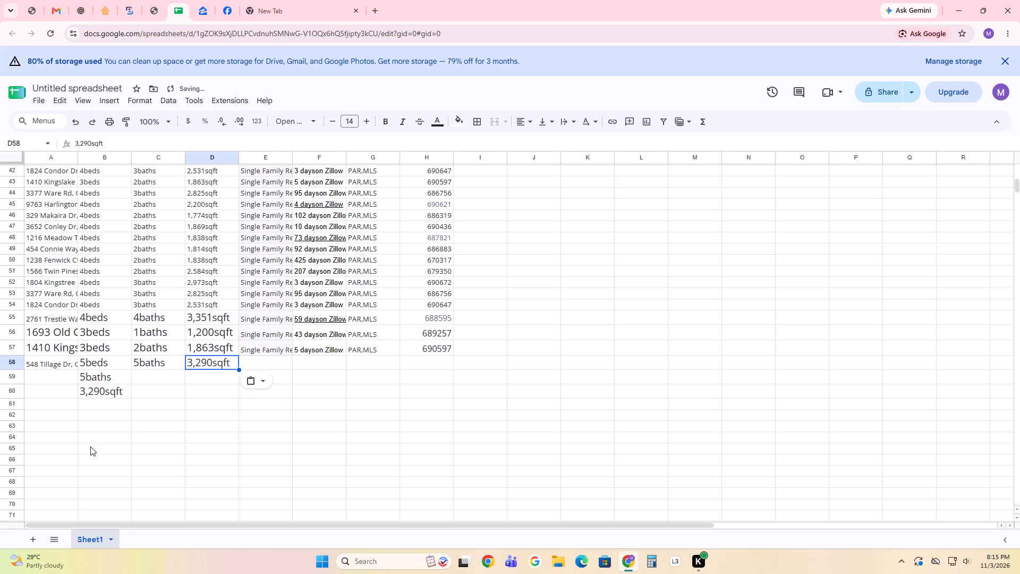
pyautogui.click(138, 430)
# Clear the leftover 5baths entry from cell B59 below the Tillage Dr row.
pyautogui.doubleClick(116, 379)
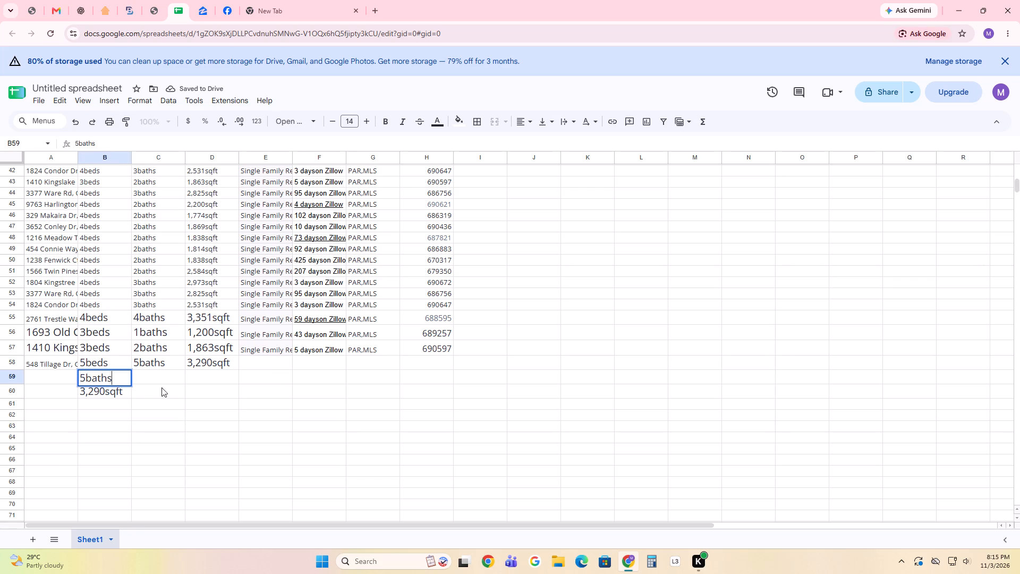
pyautogui.press('BackSpace')
pyautogui.press('BackSpace')
pyautogui.press('BackSpace')
pyautogui.press('BackSpace')
pyautogui.press('BackSpace')
pyautogui.press('BackSpace')
pyautogui.press('BackSpace')
pyautogui.press('BackSpace')
pyautogui.press('BackSpace')
pyautogui.press('BackSpace')
pyautogui.press('BackSpace')
pyautogui.press('BackSpace')
# Clear the leftover 3,290sqft entry from cell B60 below the Tillage Dr row.
pyautogui.doubleClick(118, 393)
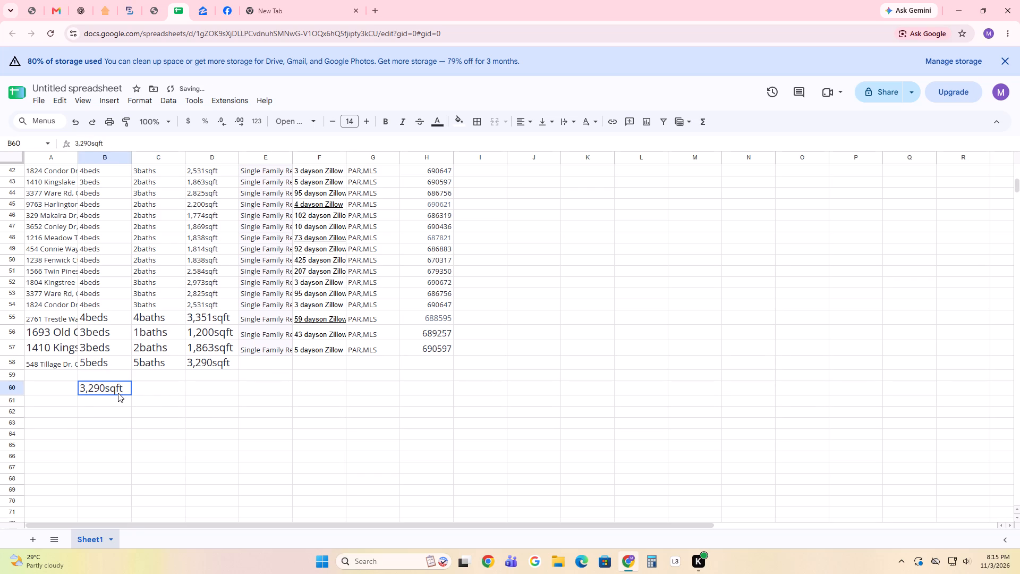
pyautogui.press('BackSpace')
pyautogui.press('BackSpace')
pyautogui.press('BackSpace')
pyautogui.press('BackSpace')
pyautogui.press('BackSpace')
pyautogui.press('BackSpace')
pyautogui.press('BackSpace')
pyautogui.press('BackSpace')
pyautogui.press('BackSpace')
pyautogui.press('BackSpace')
pyautogui.press('BackSpace')
pyautogui.press('BackSpace')
pyautogui.press('BackSpace')
pyautogui.press('BackSpace')
pyautogui.press('BackSpace')
pyautogui.press('BackSpace')
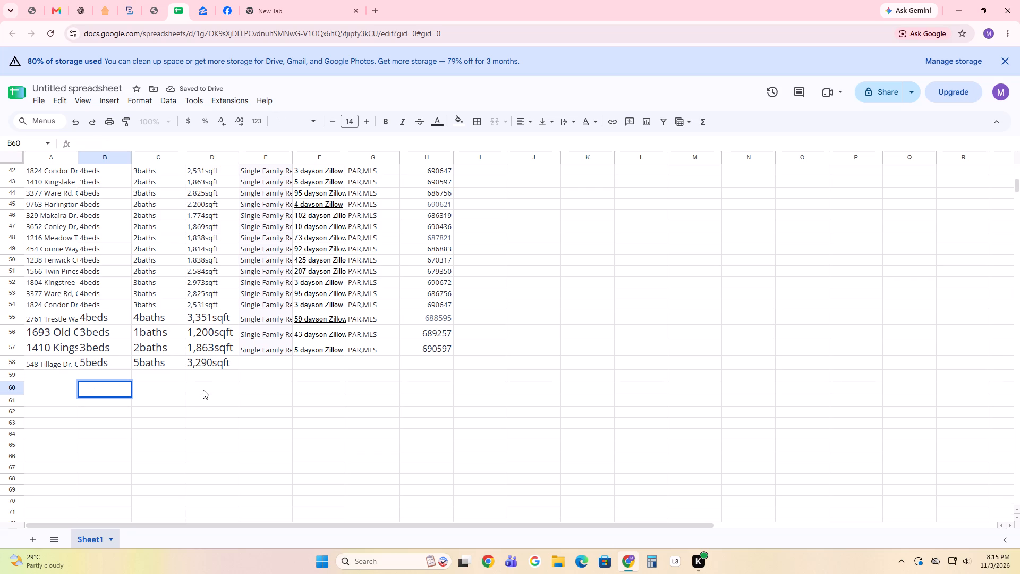
pyautogui.click(203, 390)
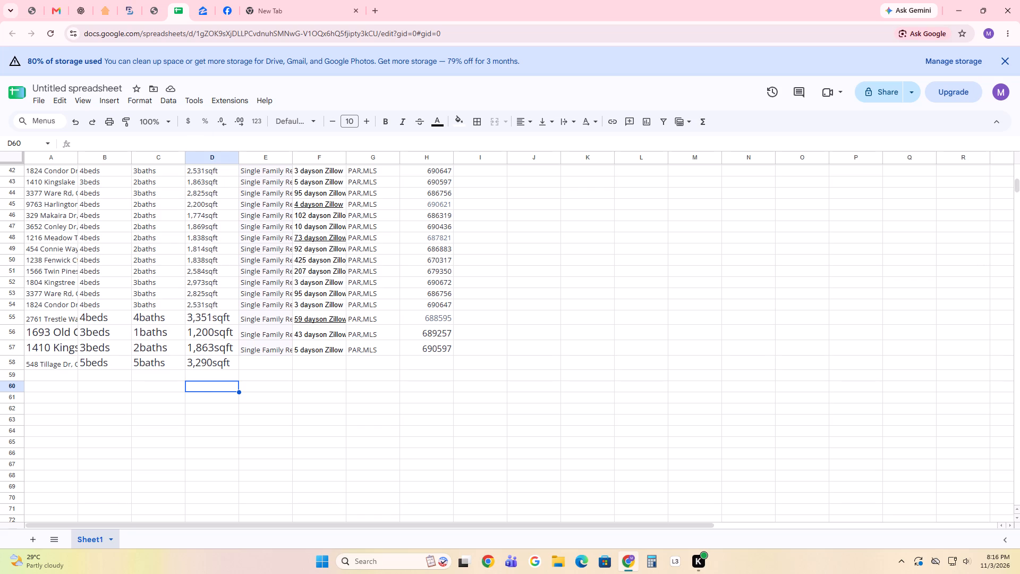
# Copy the 40 days on Zillow figure from the Tillage Dr Zillow listing into cell F58 of the spreadsheet.
pyautogui.click(203, 10)
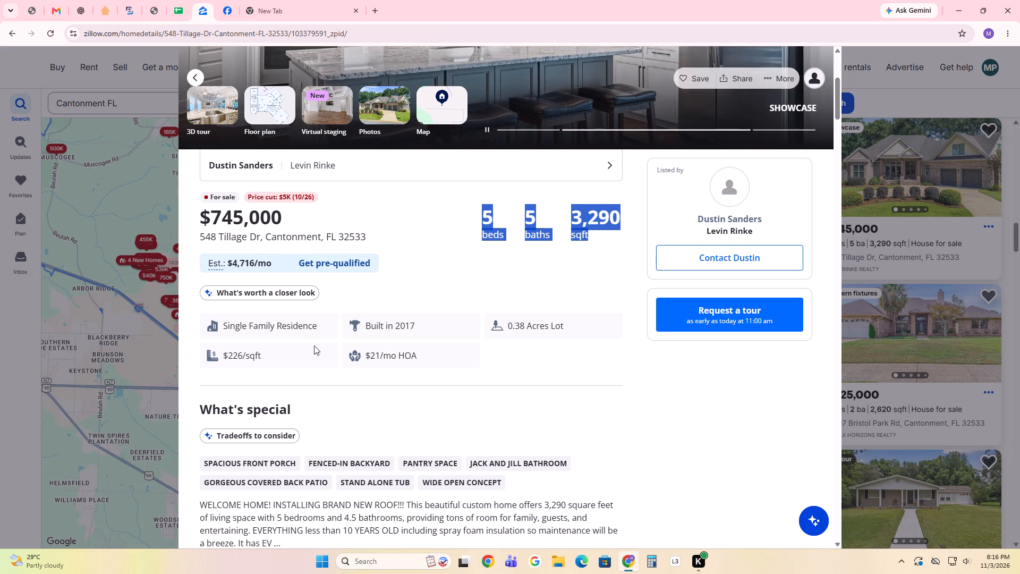
pyautogui.click(602, 381)
pyautogui.scroll(-4, 514, 395)
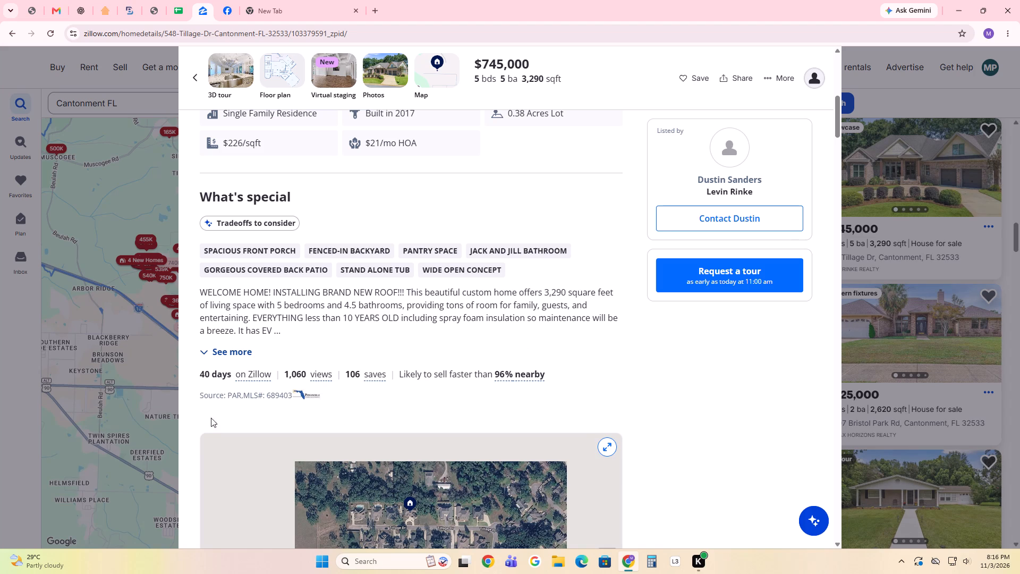
pyautogui.moveTo(200, 374); pyautogui.dragTo(254, 377)
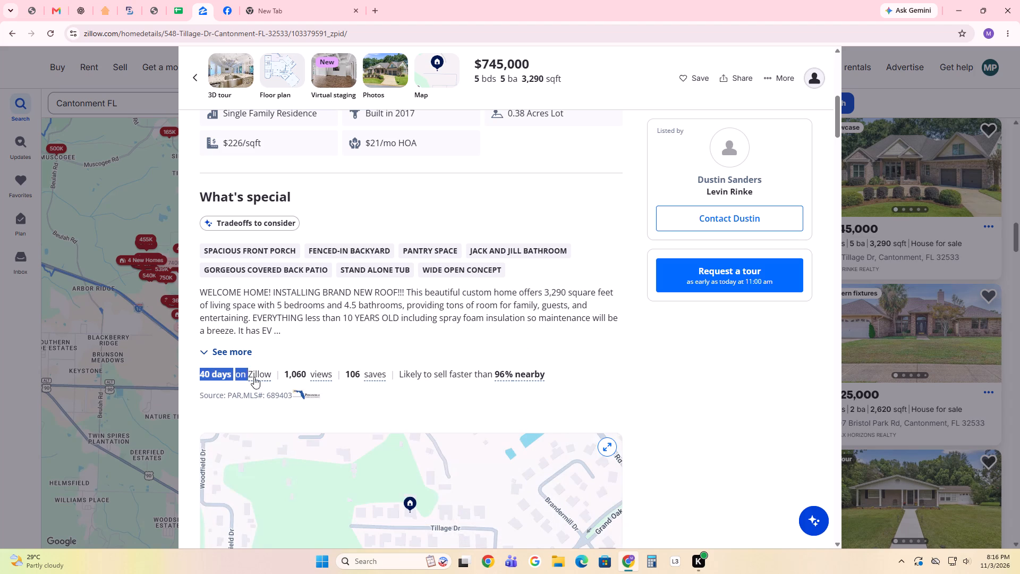
pyautogui.moveTo(254, 377); pyautogui.dragTo(278, 377)
pyautogui.hotkey('ctrl', 'c')
pyautogui.click(184, 7)
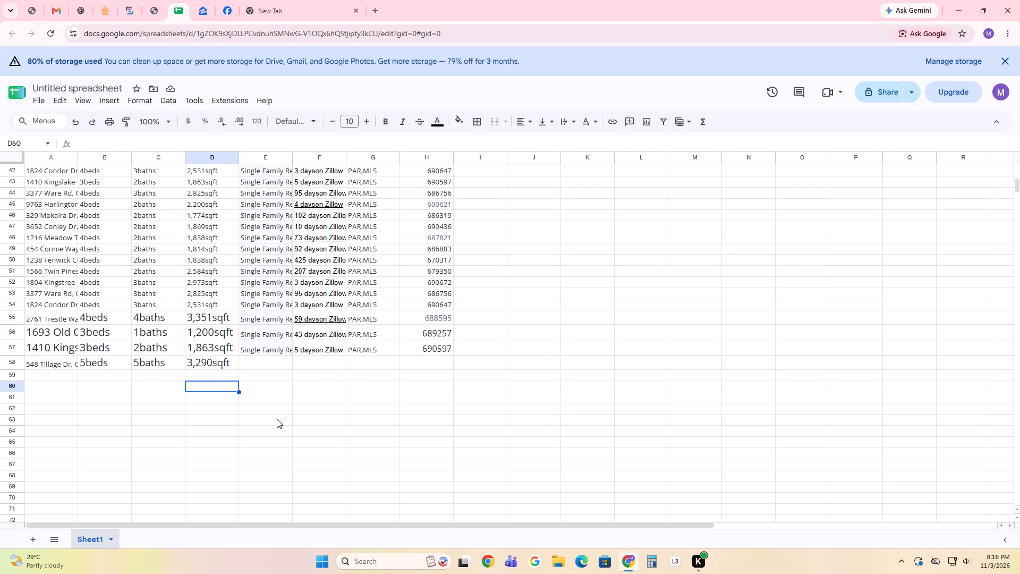
pyautogui.click(331, 364)
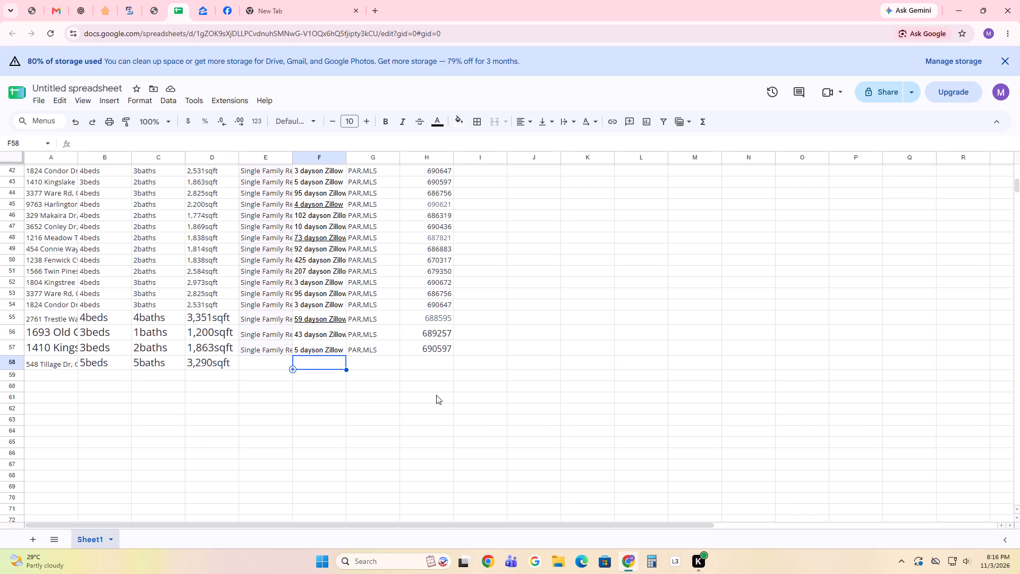
pyautogui.hotkey('ctrl', 'v')
pyautogui.click(437, 395)
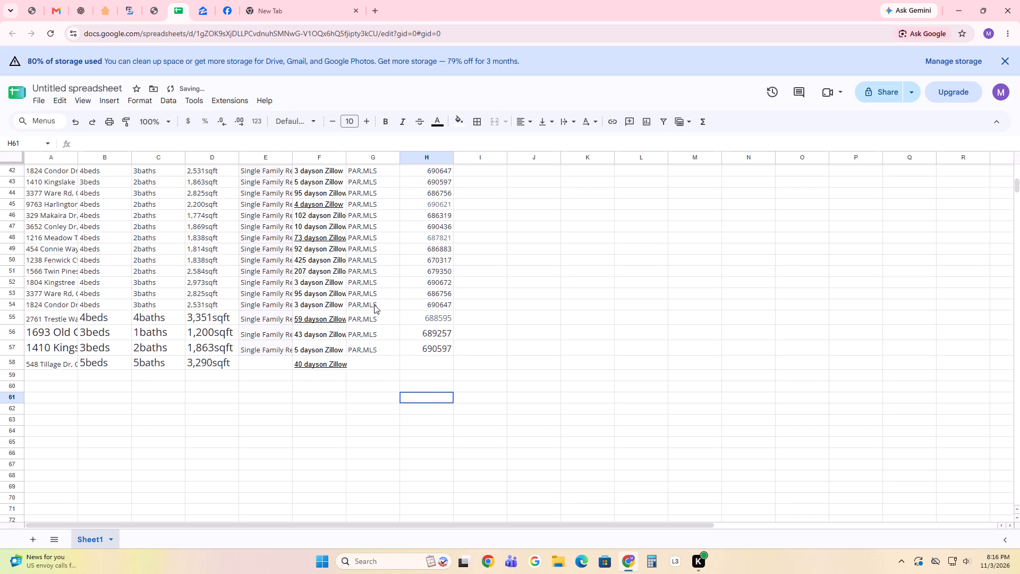
# Copy the MLS number 689403 from the Tillage Dr Zillow listing into cell H58 of the spreadsheet.
pyautogui.click(198, 11)
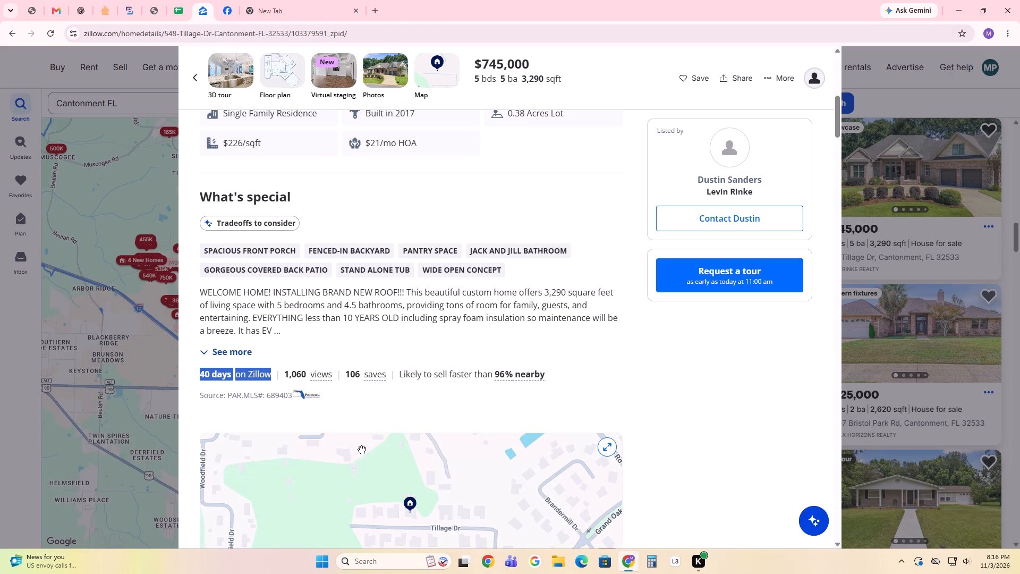
pyautogui.click(592, 364)
pyautogui.moveTo(264, 394); pyautogui.dragTo(307, 400)
pyautogui.click(373, 398)
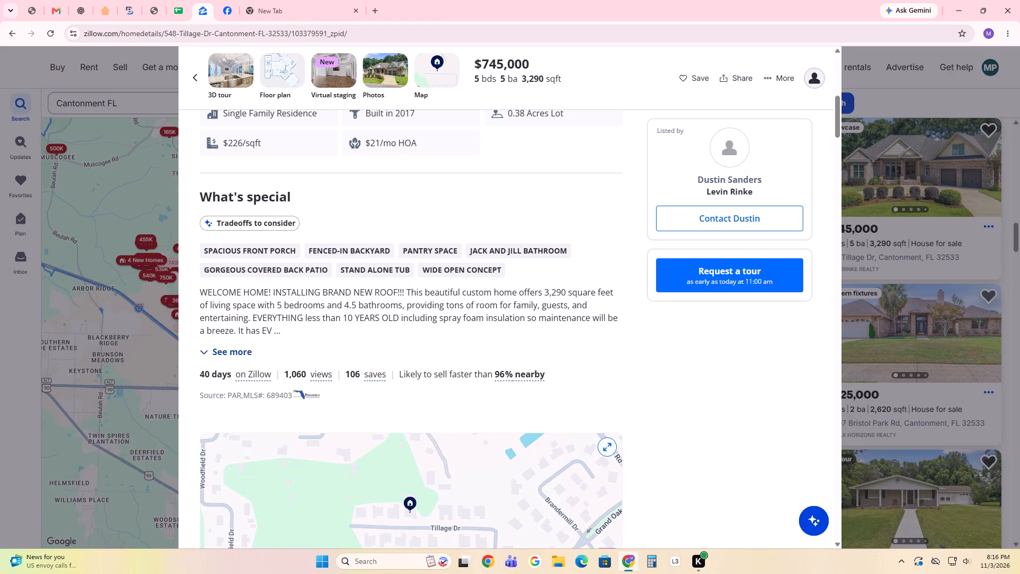
pyautogui.moveTo(264, 393); pyautogui.dragTo(291, 395)
pyautogui.hotkey('ctrl', 'c')
pyautogui.click(176, 14)
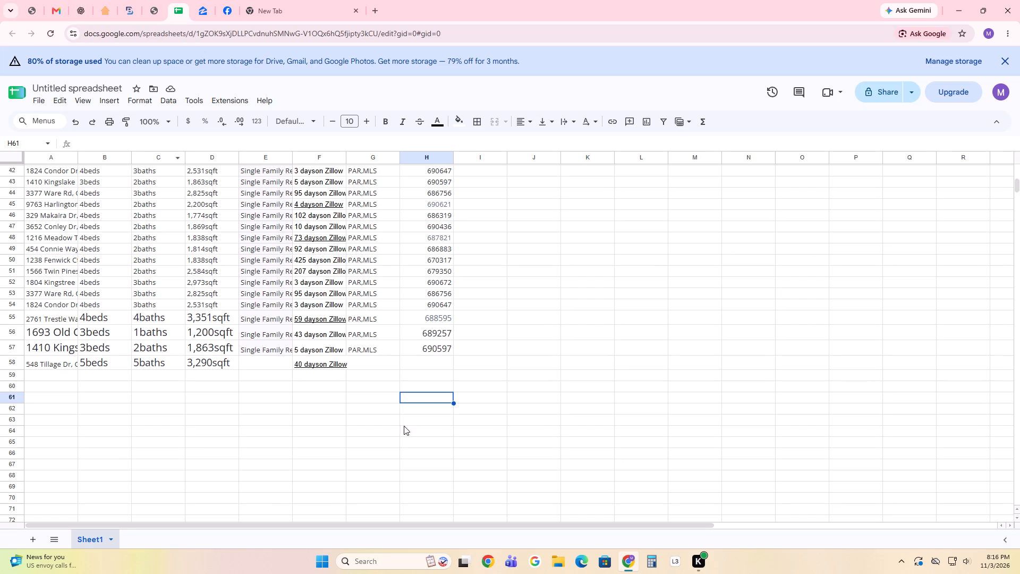
pyautogui.click(420, 363)
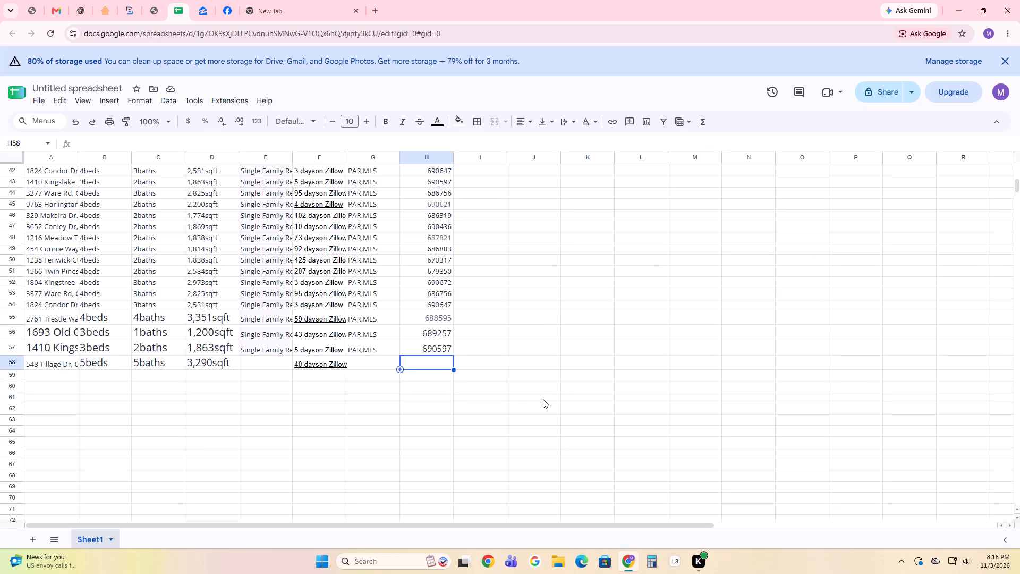
pyautogui.hotkey('ctrl', 'v')
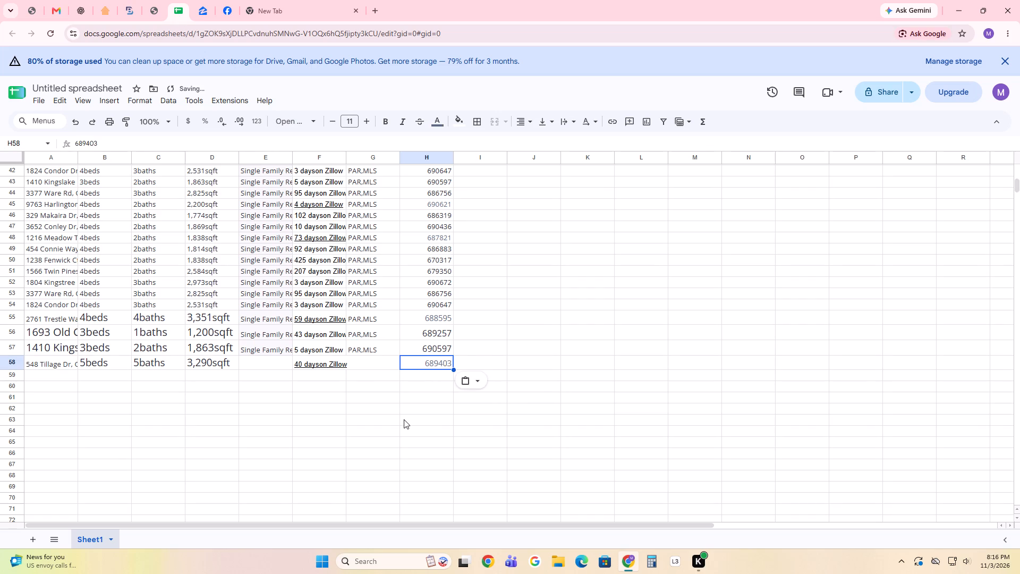
pyautogui.click(404, 419)
# Copy the PAR,MLS source entry from cell G57 into cell G58 for the Tillage Dr row.
pyautogui.click(369, 347)
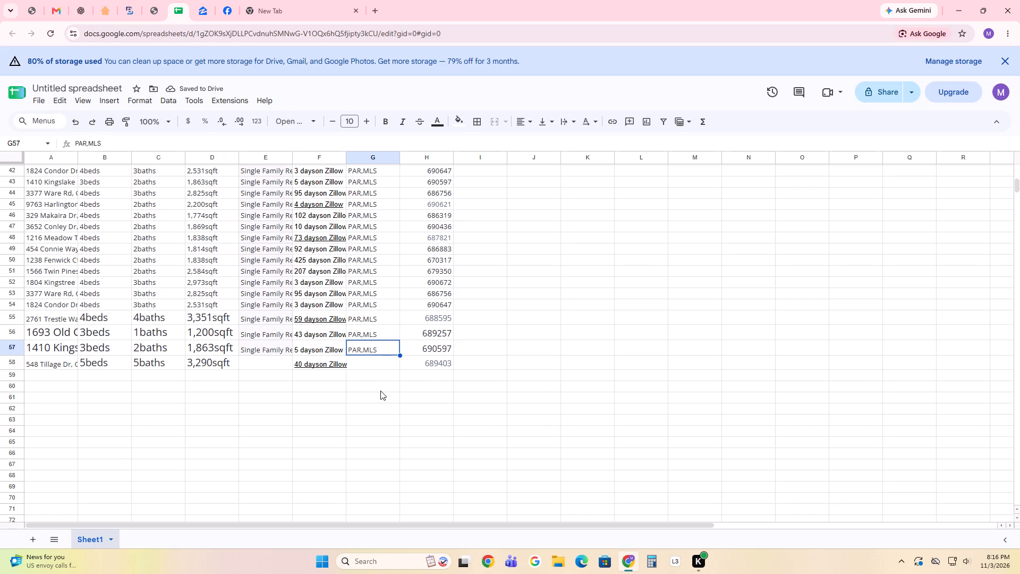
pyautogui.hotkey('ctrl', 'c')
pyautogui.click(381, 362)
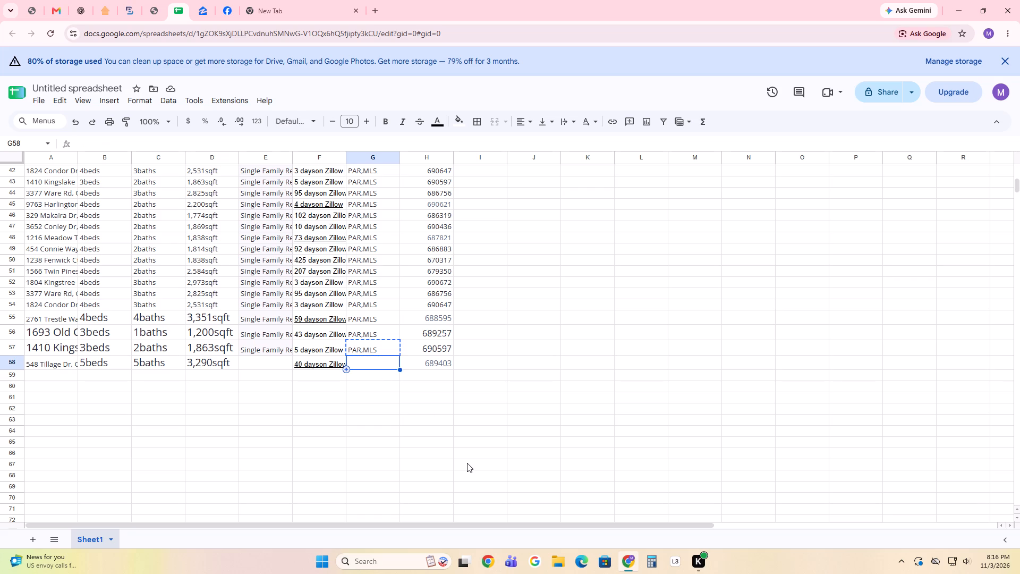
pyautogui.hotkey('ctrl', 'v')
pyautogui.click(276, 400)
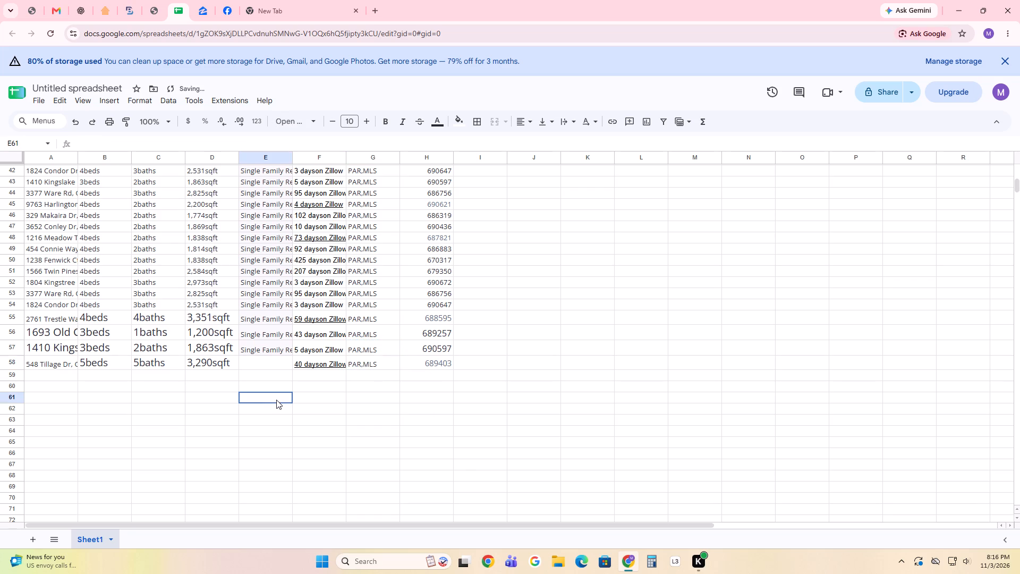
# Copy the Single Family Residence home type from cell E57 into cell E58 for the Tillage Dr row.
pyautogui.click(267, 347)
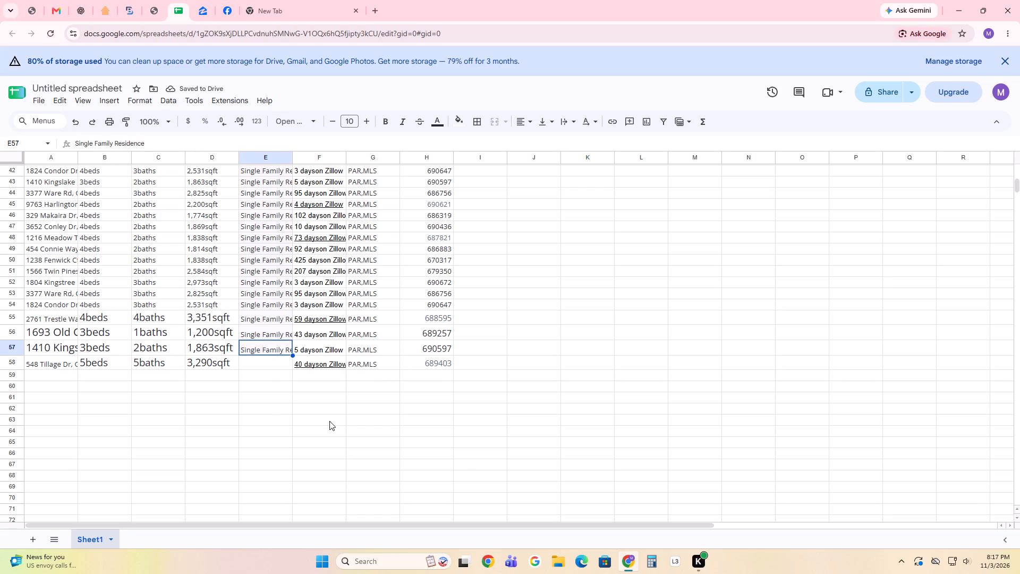
pyautogui.hotkey('ctrl', 'c')
pyautogui.click(254, 360)
pyautogui.hotkey('ctrl', 'v')
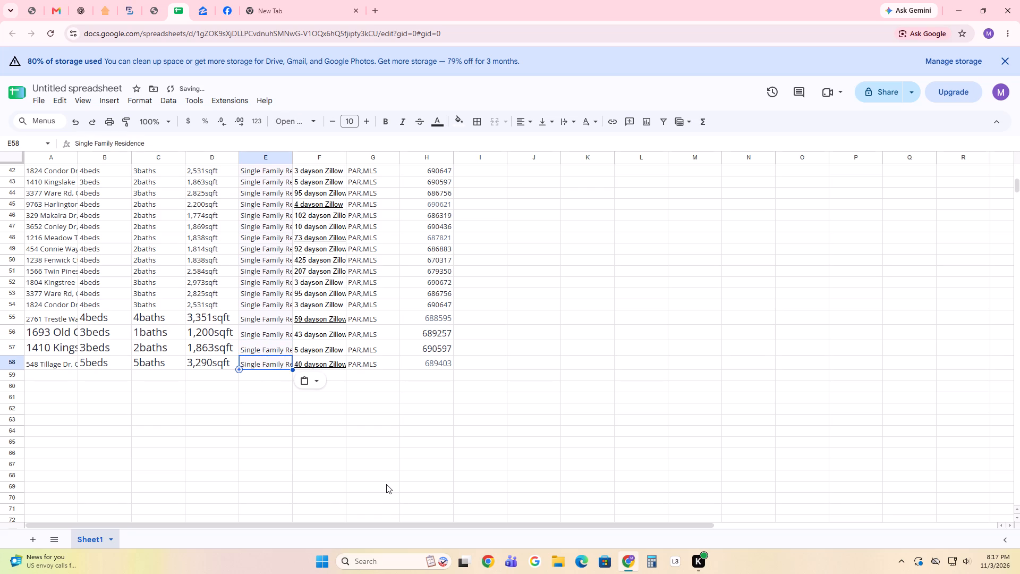
pyautogui.click(263, 433)
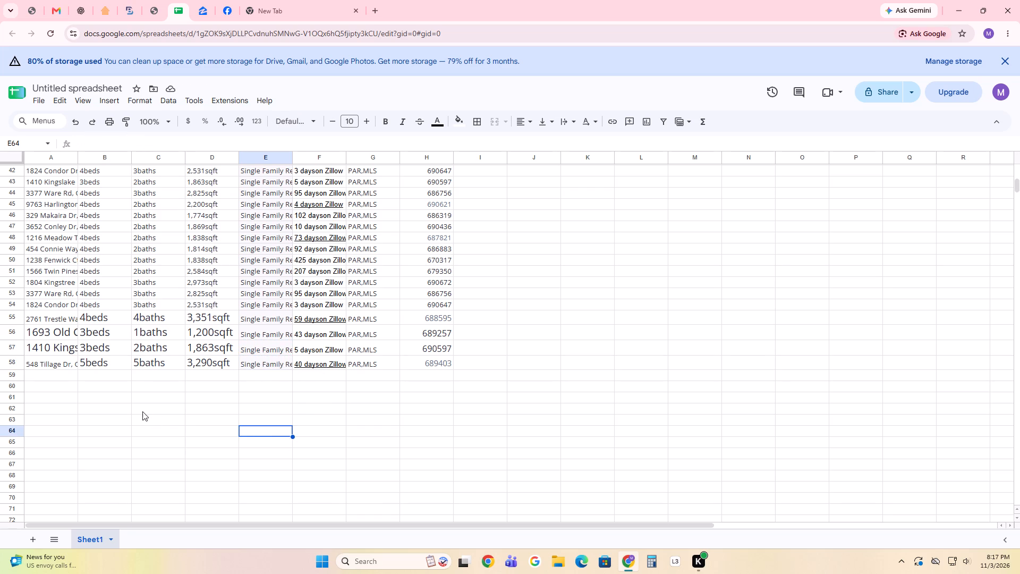
# Close the Tillage Dr listing on Zillow and open the $425,000 Bristol Park Rd listing from the Cantonment search results.
pyautogui.click(199, 11)
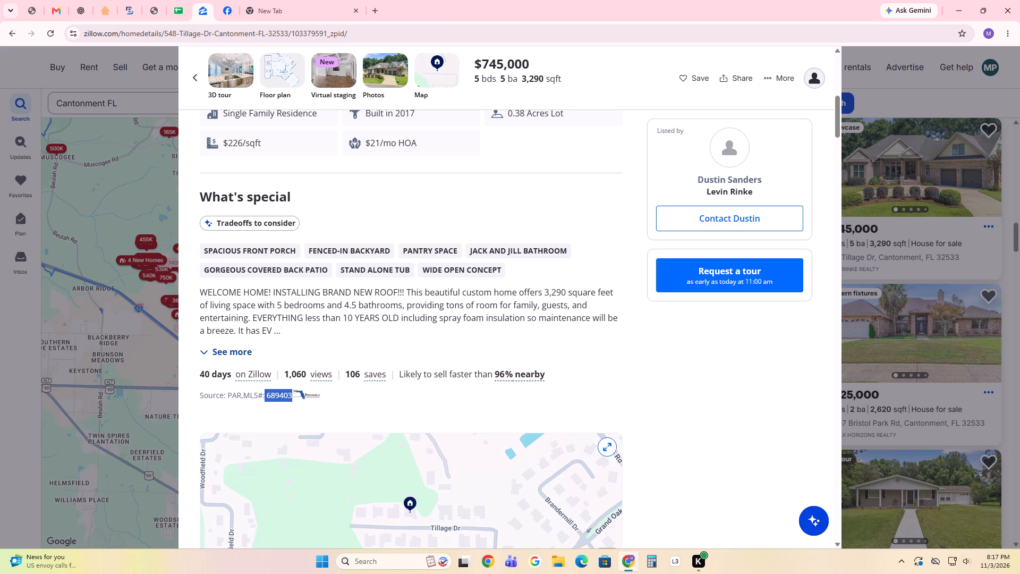
pyautogui.click(429, 407)
pyautogui.scroll(4, 429, 407)
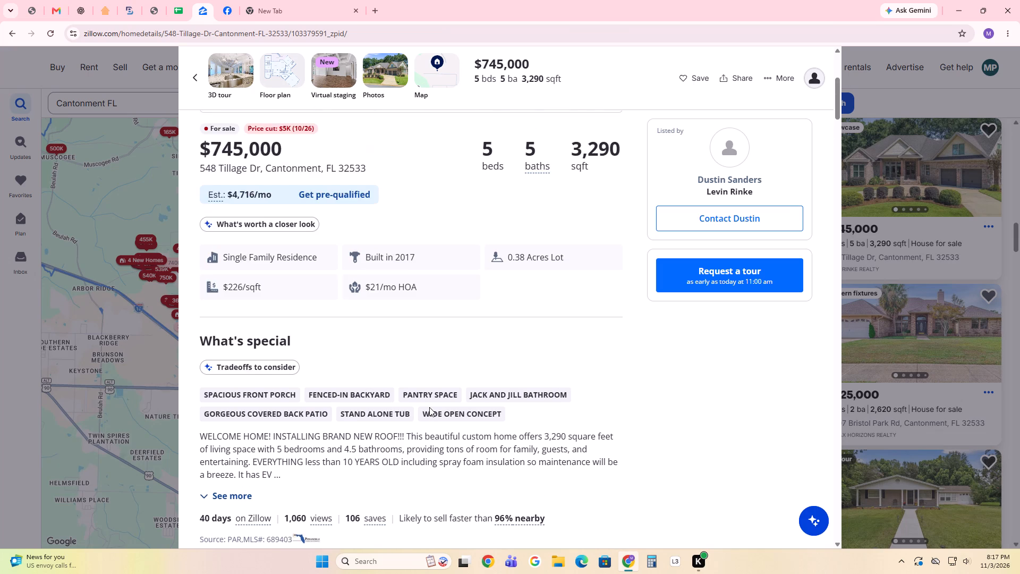
pyautogui.scroll(8, 429, 407)
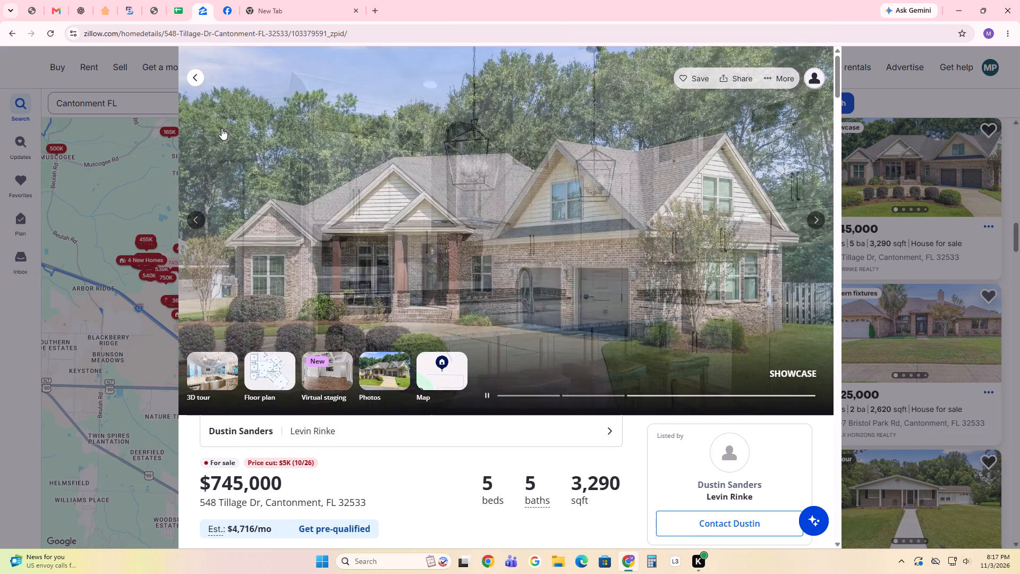
pyautogui.click(197, 77)
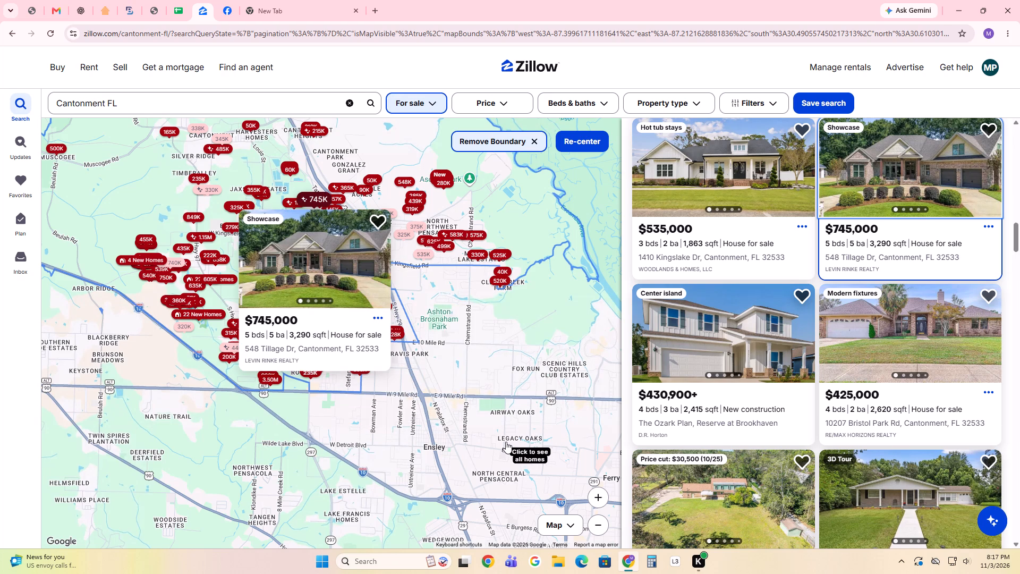
pyautogui.click(904, 336)
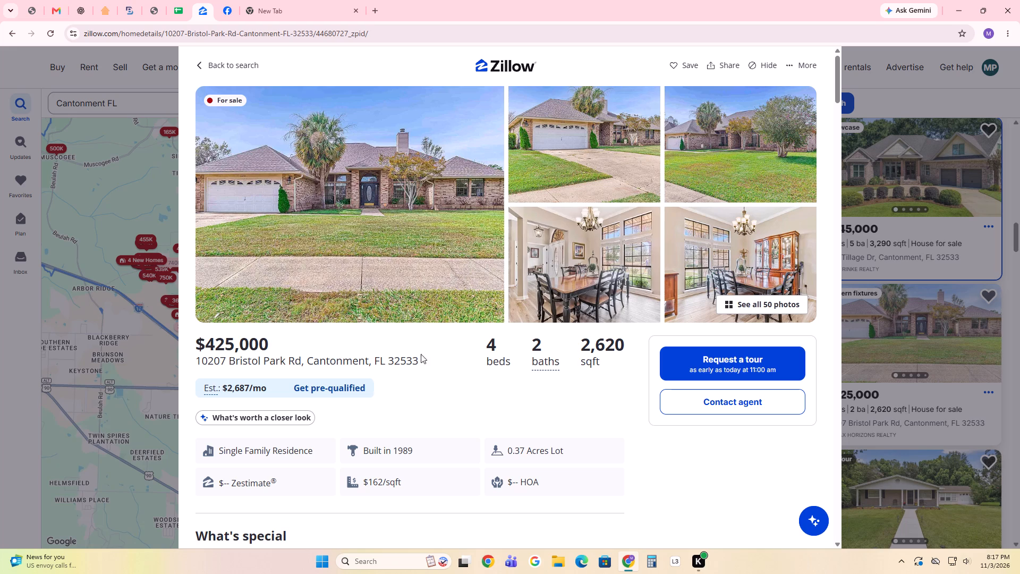
# Copy the full Bristol Park Rd address from the Zillow listing into cell A59 of the spreadsheet.
pyautogui.moveTo(190, 357); pyautogui.dragTo(404, 371)
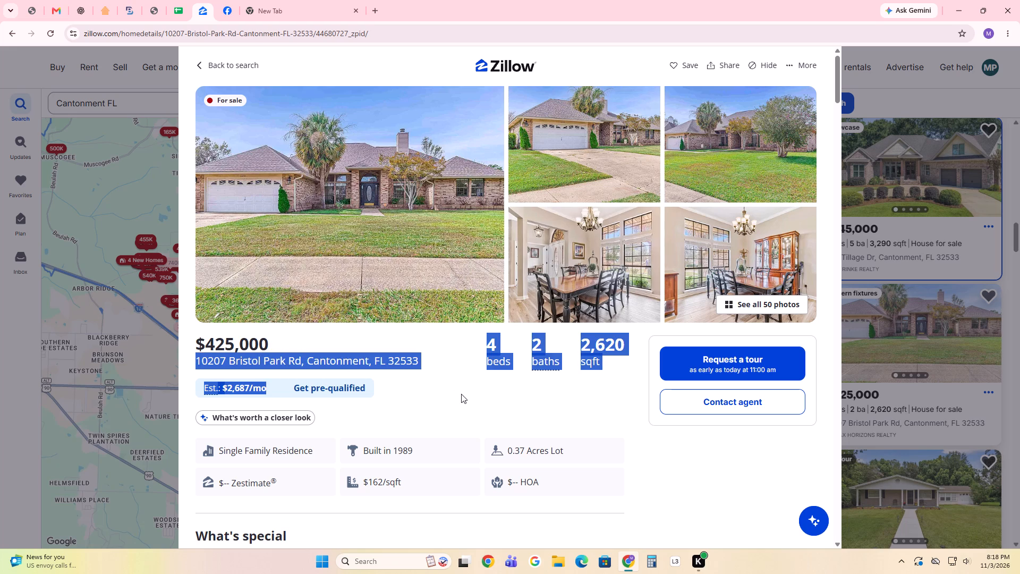
pyautogui.doubleClick(461, 394)
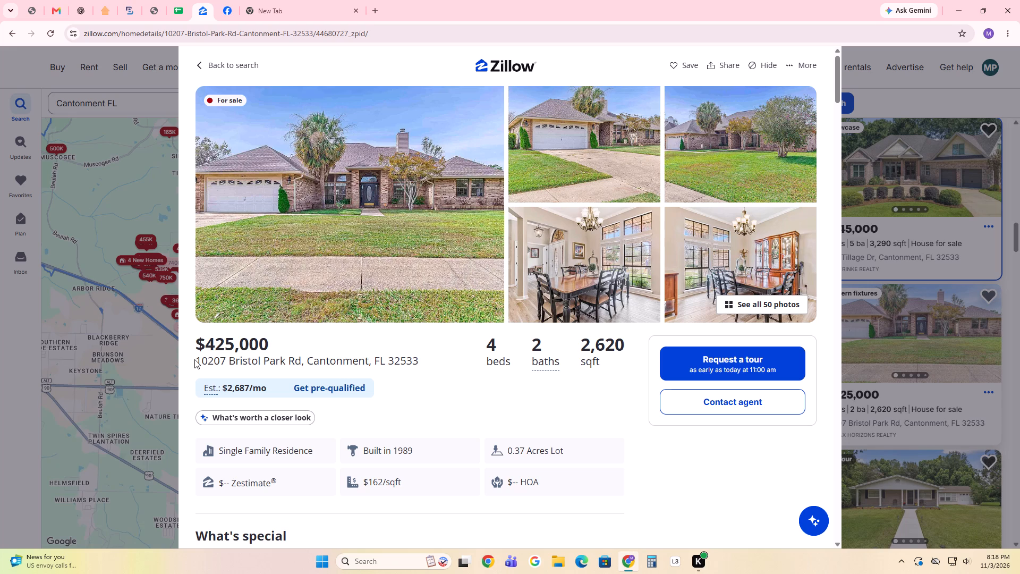
pyautogui.moveTo(194, 359); pyautogui.dragTo(440, 354)
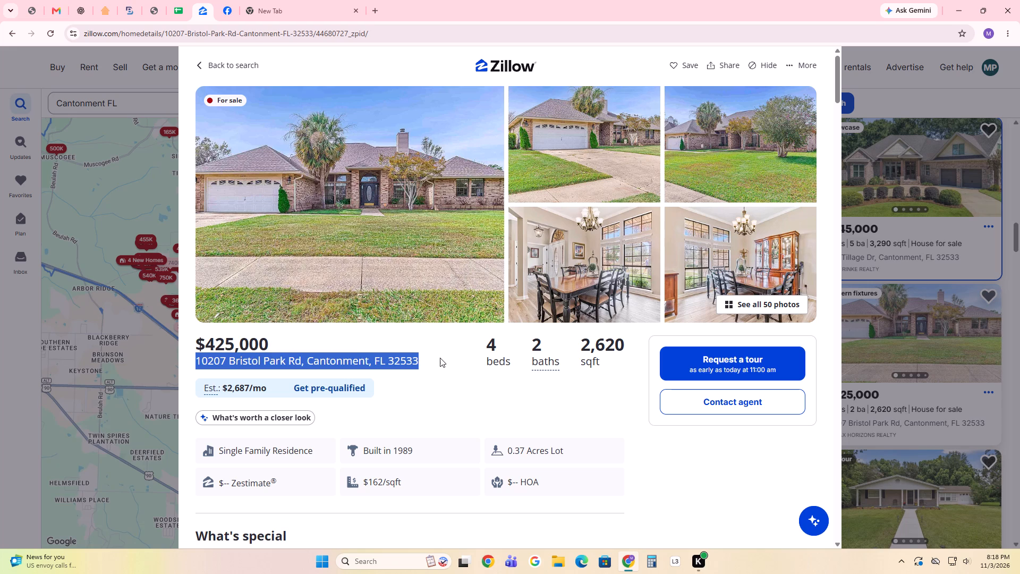
pyautogui.hotkey('ctrl', 'c')
pyautogui.click(181, 10)
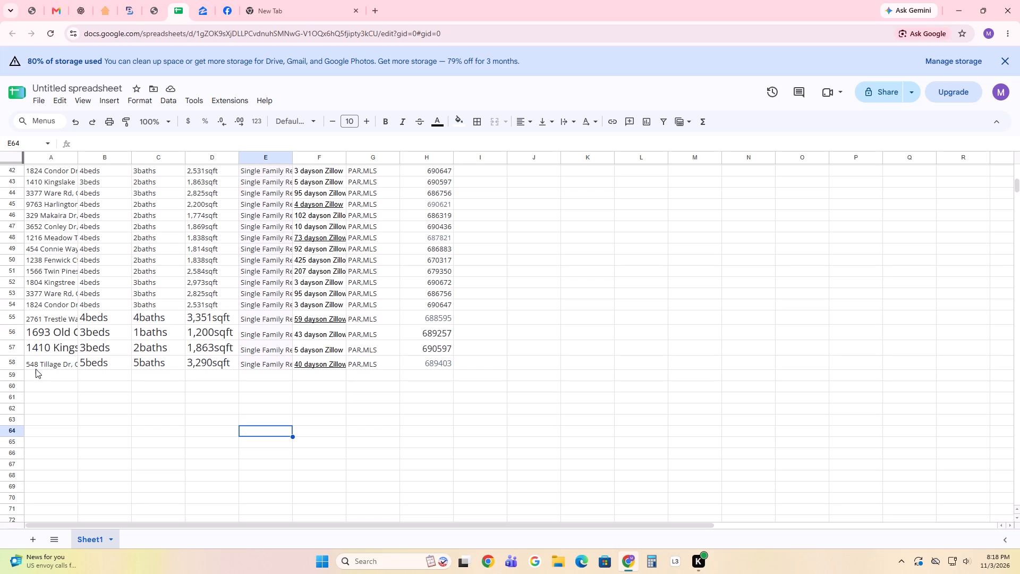
pyautogui.click(38, 374)
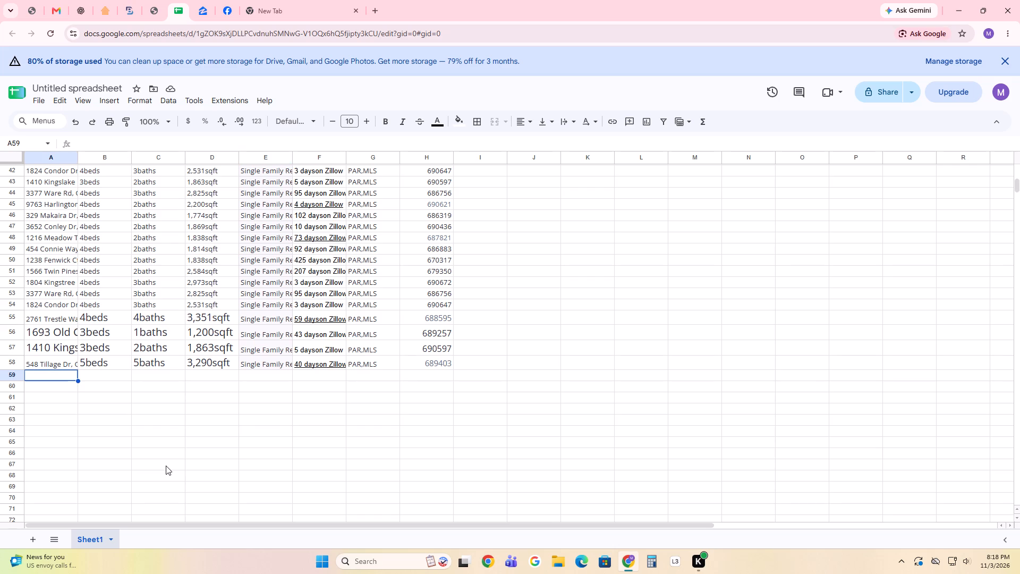
pyautogui.hotkey('ctrl', 'v')
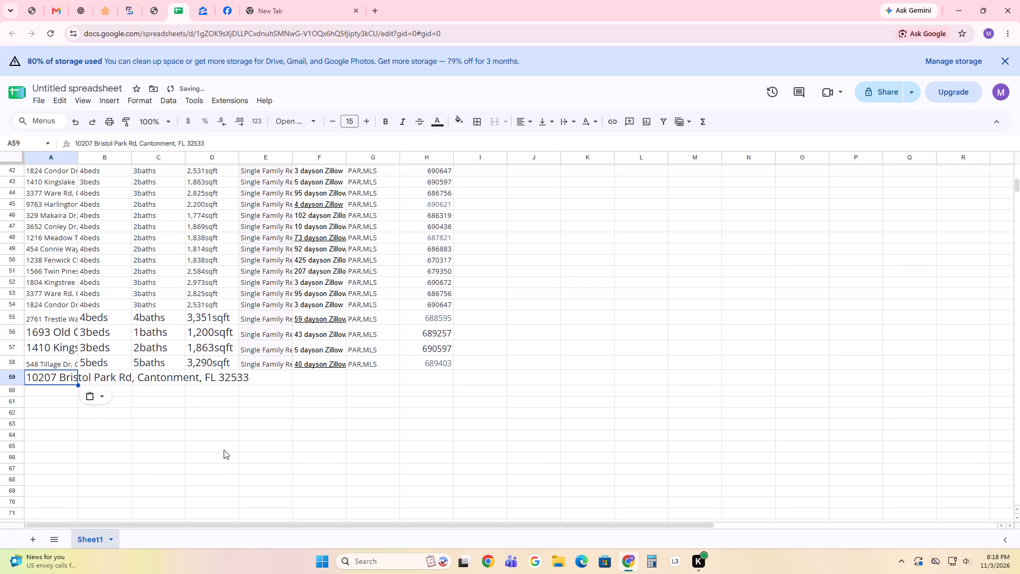
pyautogui.click(224, 450)
# Copy the beds, baths and square footage block from the Bristol Park Rd Zillow listing into the spreadsheet starting at cell B59.
pyautogui.click(199, 12)
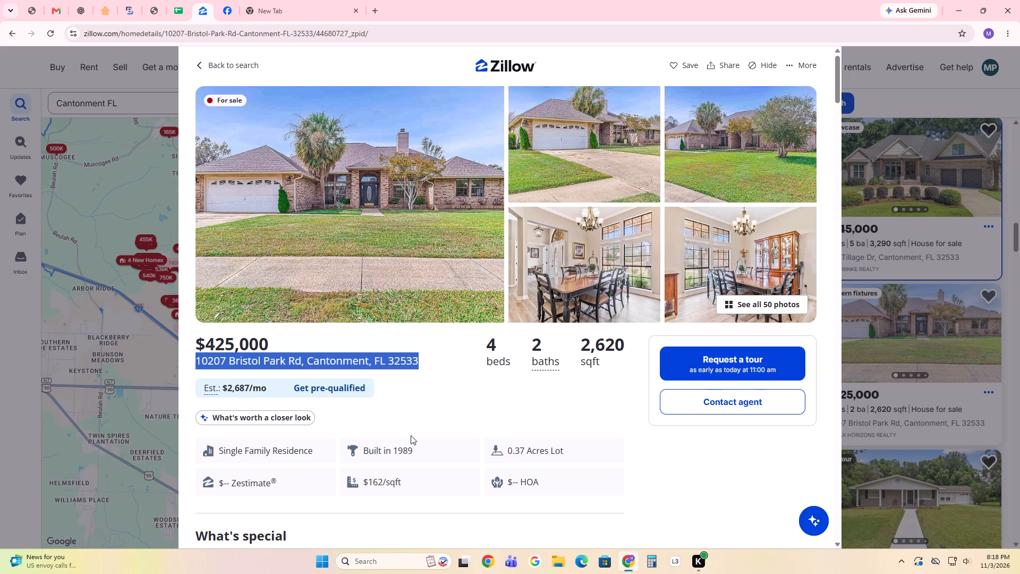
pyautogui.click(445, 359)
pyautogui.moveTo(489, 337); pyautogui.dragTo(517, 340)
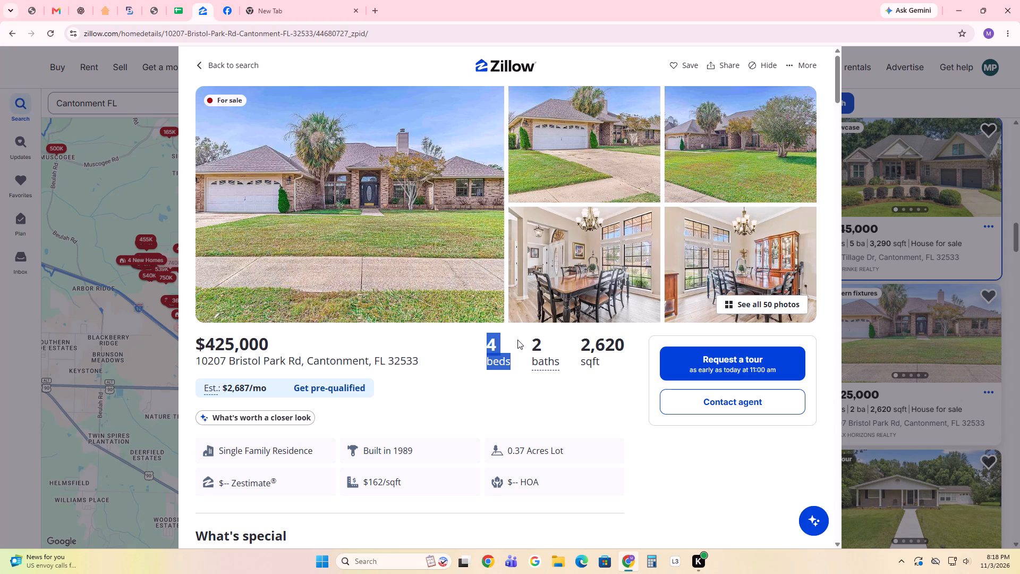
pyautogui.moveTo(517, 340); pyautogui.dragTo(619, 372)
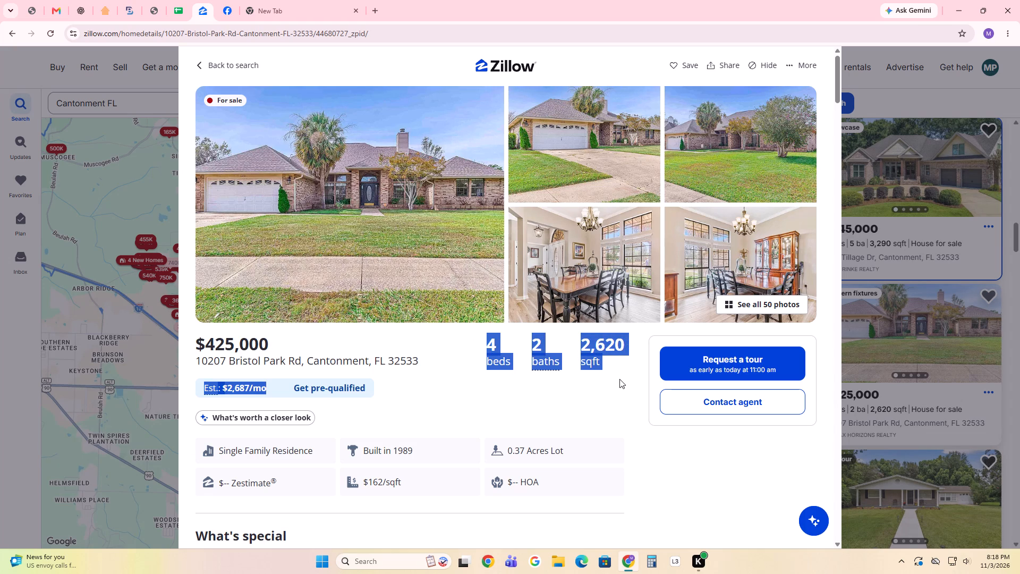
pyautogui.hotkey('ctrl', 'c')
pyautogui.click(180, 12)
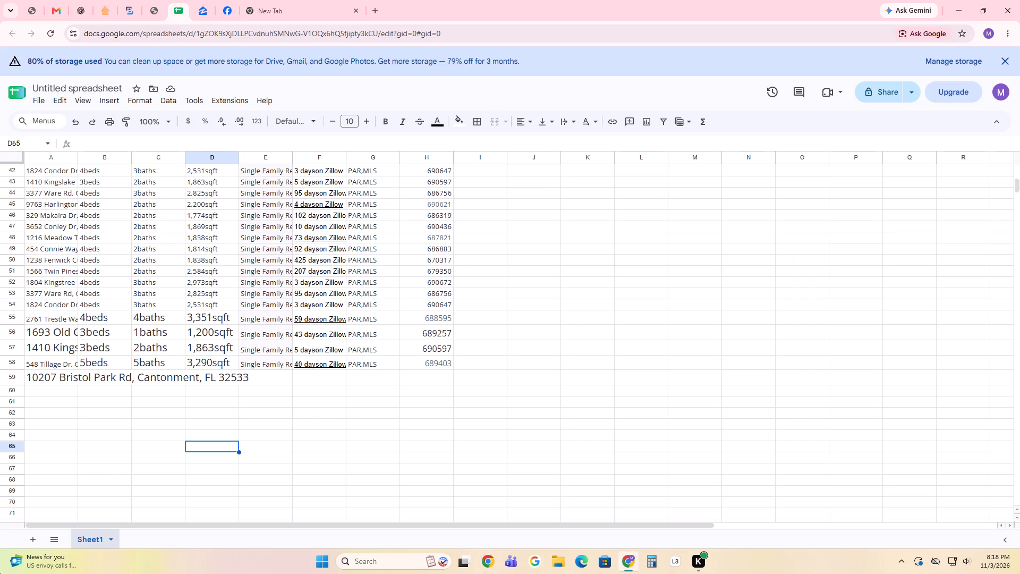
pyautogui.click(102, 378)
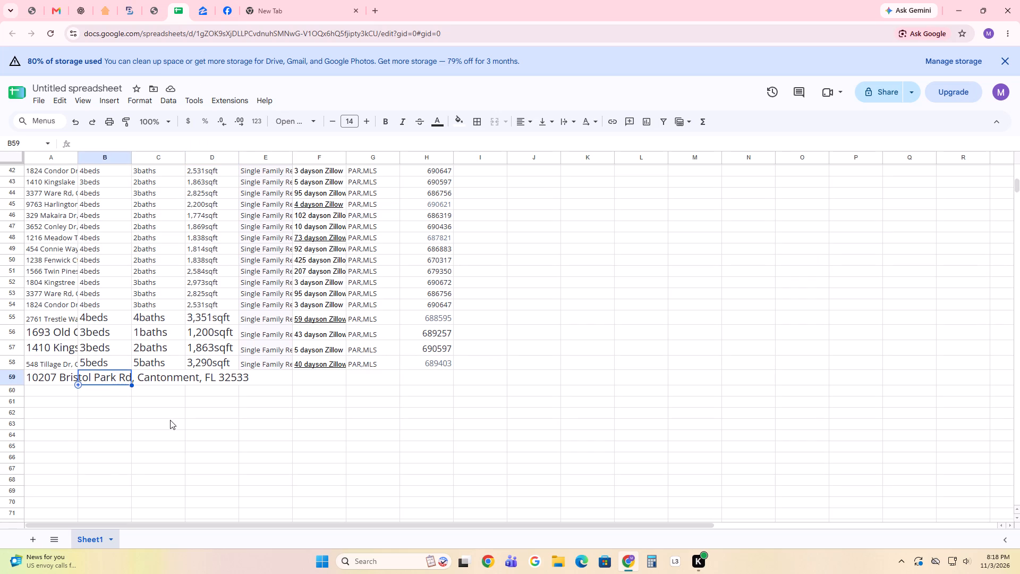
pyautogui.hotkey('ctrl', 'v')
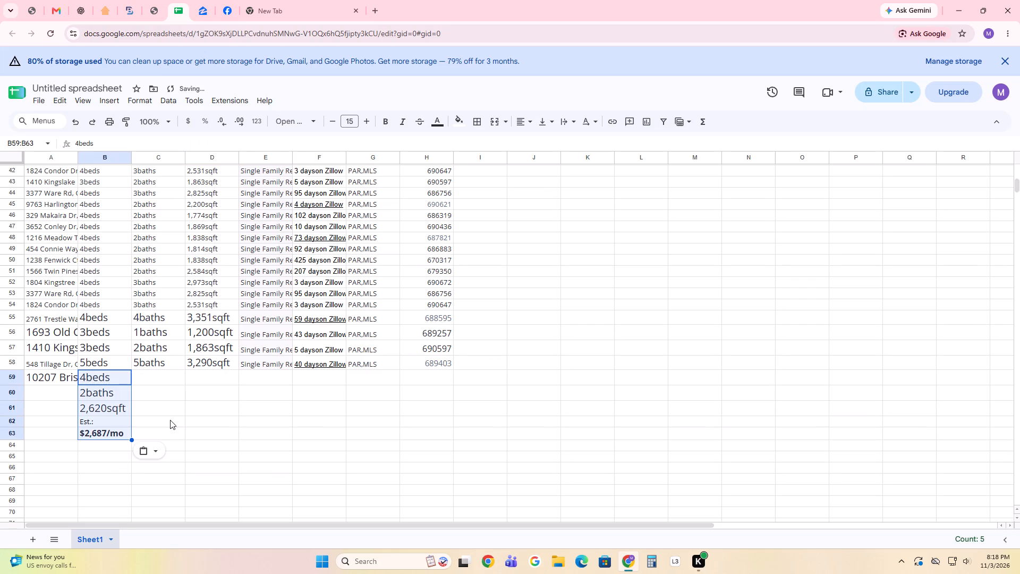
pyautogui.click(170, 420)
# Copy the 2baths entry from cell B60 into cell C59 for the Bristol Park Rd row.
pyautogui.click(95, 392)
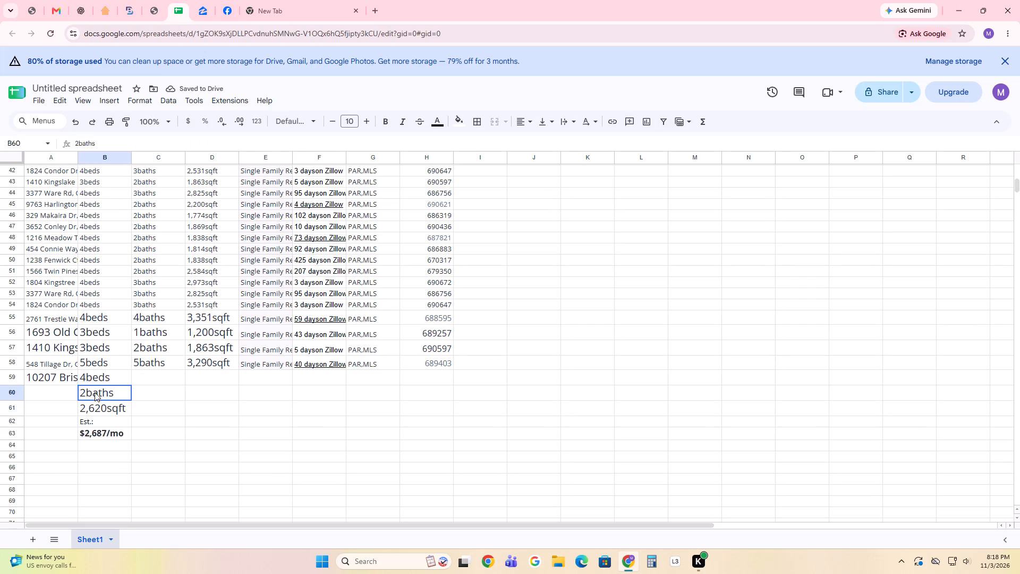
pyautogui.hotkey('ctrl', 'c')
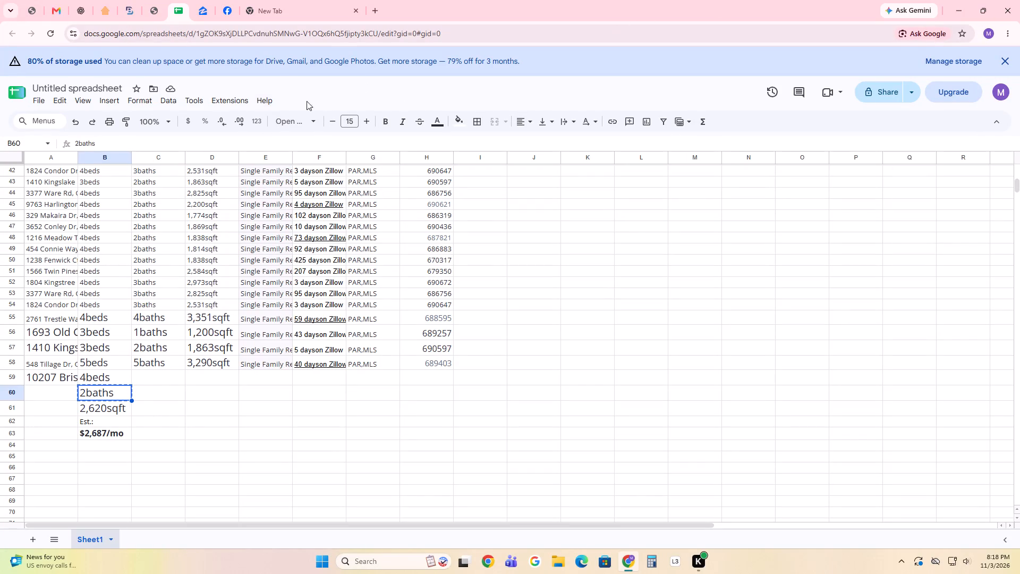
pyautogui.click(156, 375)
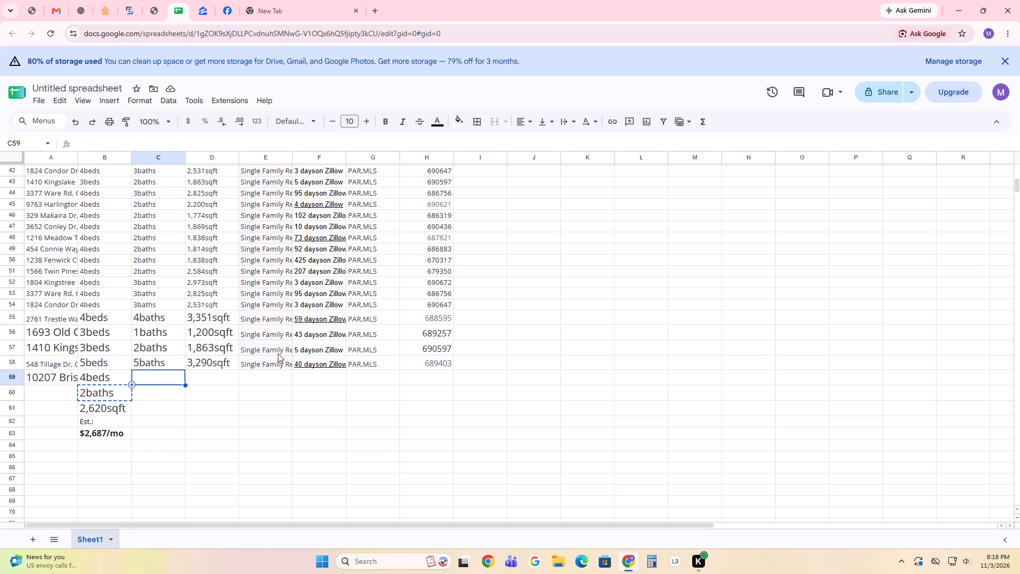
pyautogui.hotkey('ctrl', 'v')
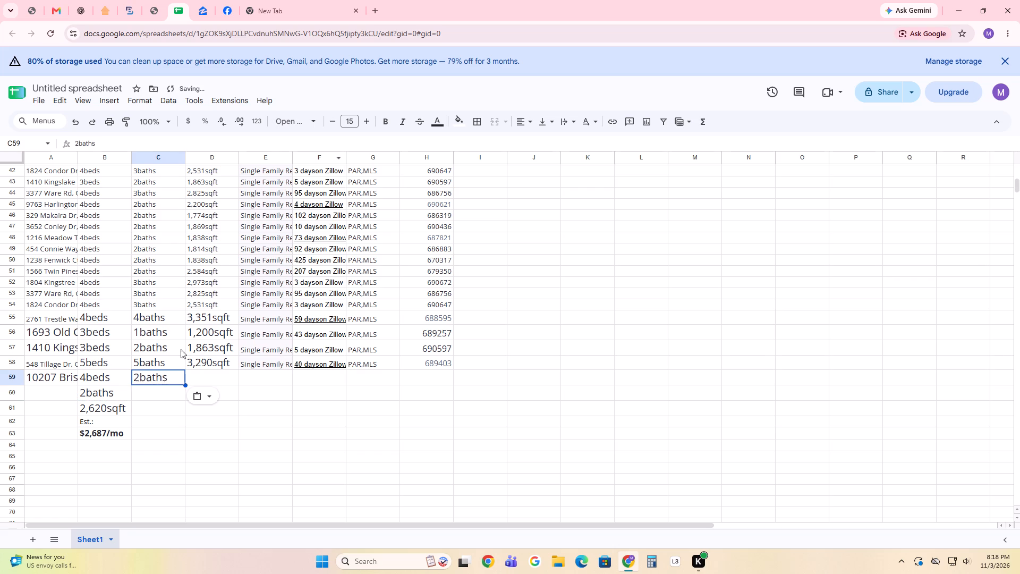
pyautogui.click(152, 395)
# Copy the 2,620sqft entry from cell B61 into cell D59 for the Bristol Park Rd row.
pyautogui.click(104, 409)
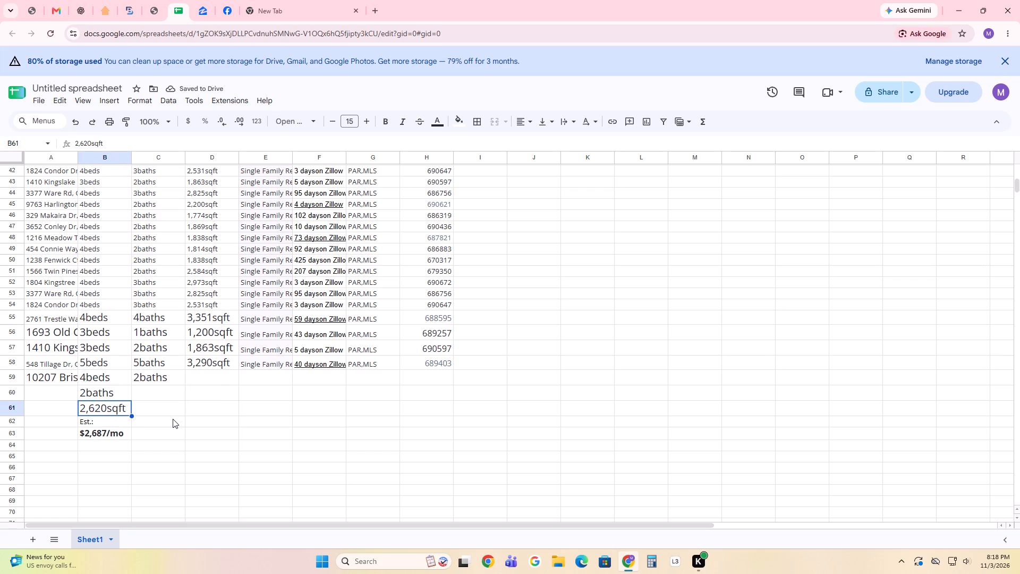
pyautogui.hotkey('ctrl', 'c')
pyautogui.click(218, 381)
pyautogui.hotkey('ctrl', 'v')
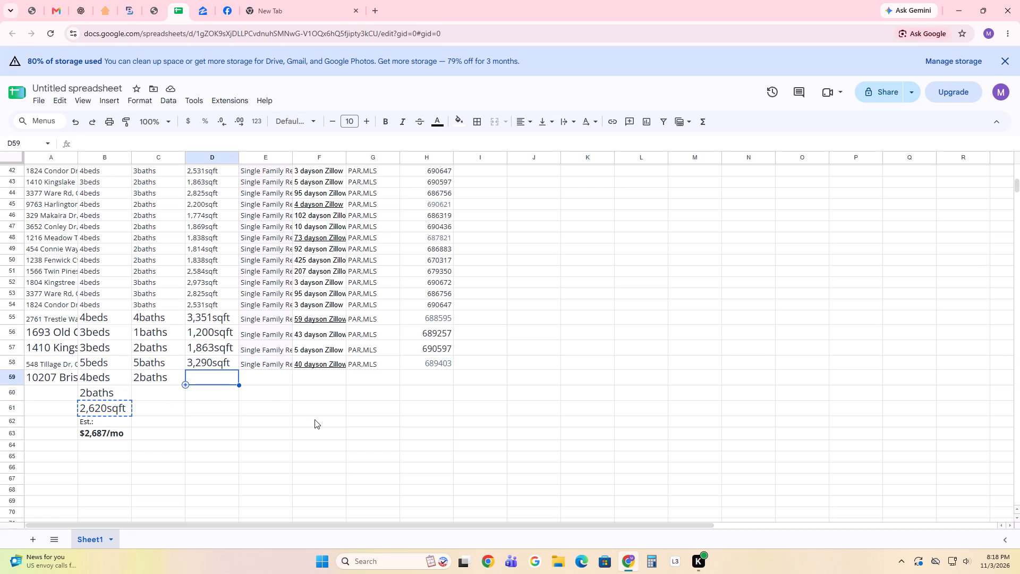
# Clear the duplicate baths and square footage entries from cells B60 and B61.
pyautogui.click(132, 412)
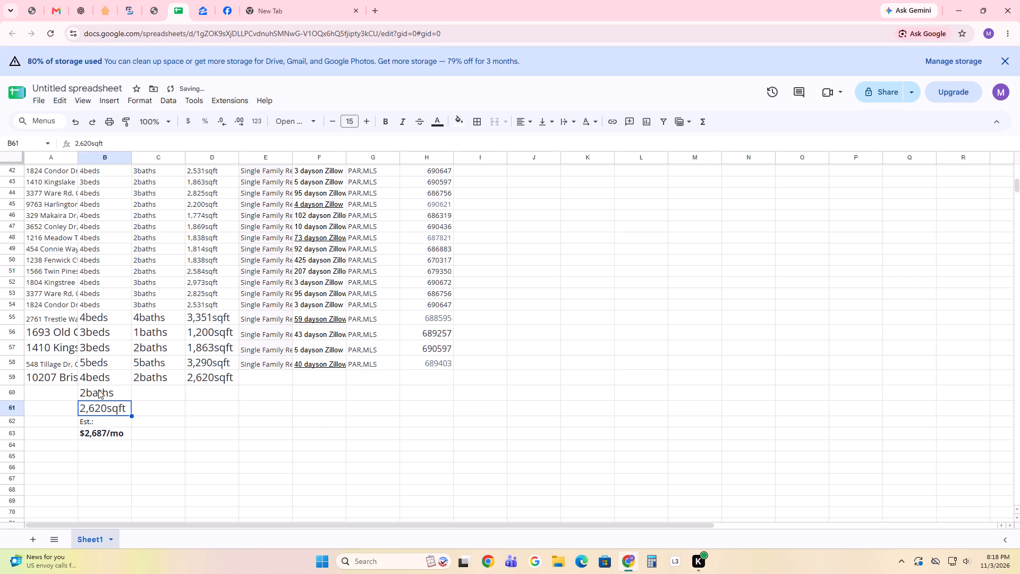
pyautogui.doubleClick(119, 400)
pyautogui.doubleClick(114, 390)
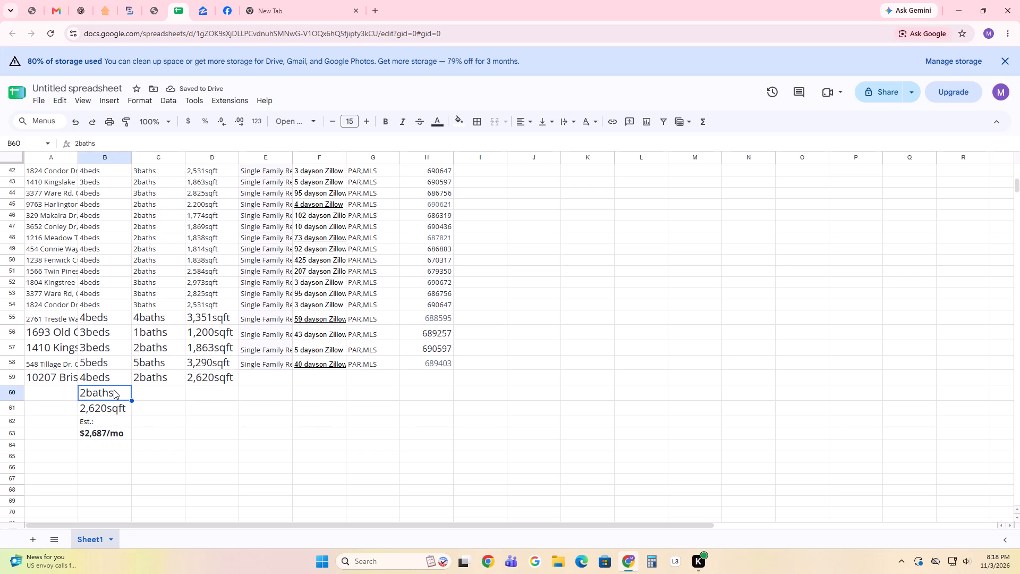
pyautogui.press('BackSpace')
pyautogui.press('BackSpace')
pyautogui.press('BackSpace')
pyautogui.press('BackSpace')
pyautogui.press('BackSpace')
pyautogui.press('BackSpace')
pyautogui.press('BackSpace')
pyautogui.press('BackSpace')
pyautogui.press('BackSpace')
pyautogui.press('BackSpace')
pyautogui.press('BackSpace')
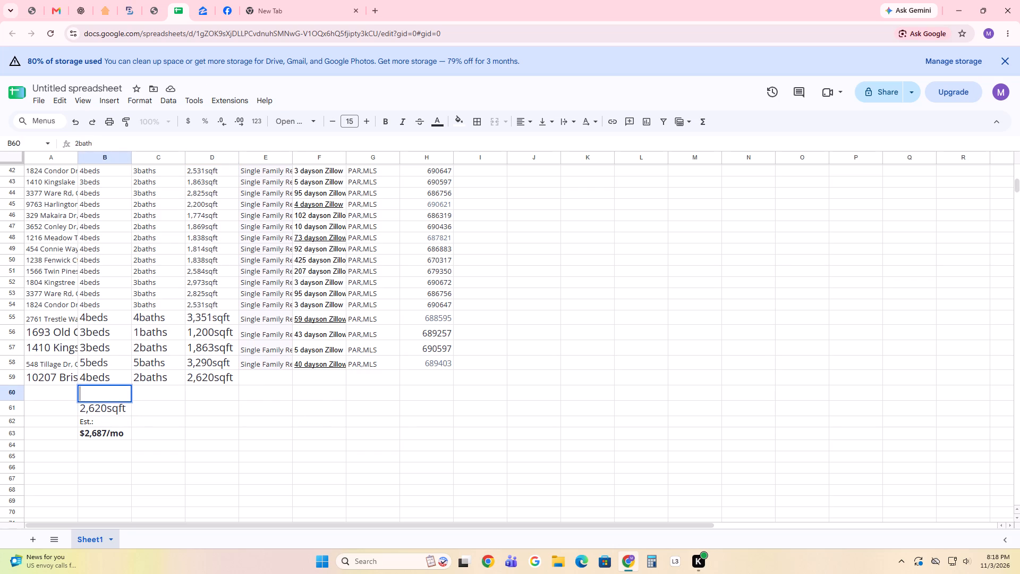
pyautogui.doubleClick(120, 406)
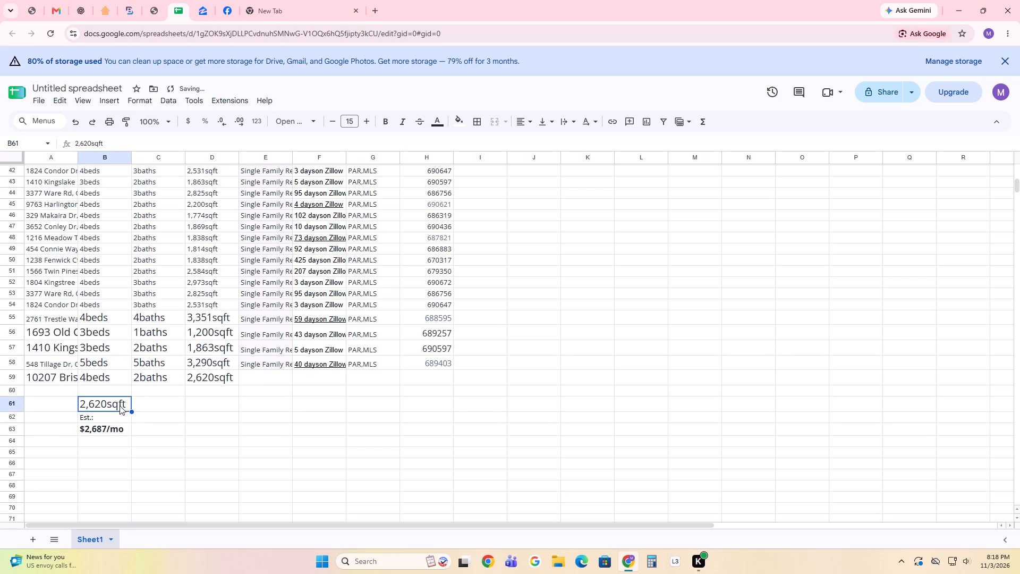
pyautogui.press('BackSpace')
pyautogui.press('BackSpace')
pyautogui.press('BackSpace')
pyautogui.press('BackSpace')
pyautogui.press('BackSpace')
pyautogui.press('BackSpace')
pyautogui.press('BackSpace')
pyautogui.press('BackSpace')
pyautogui.press('BackSpace')
pyautogui.press('BackSpace')
pyautogui.press('BackSpace')
pyautogui.press('BackSpace')
pyautogui.press('BackSpace')
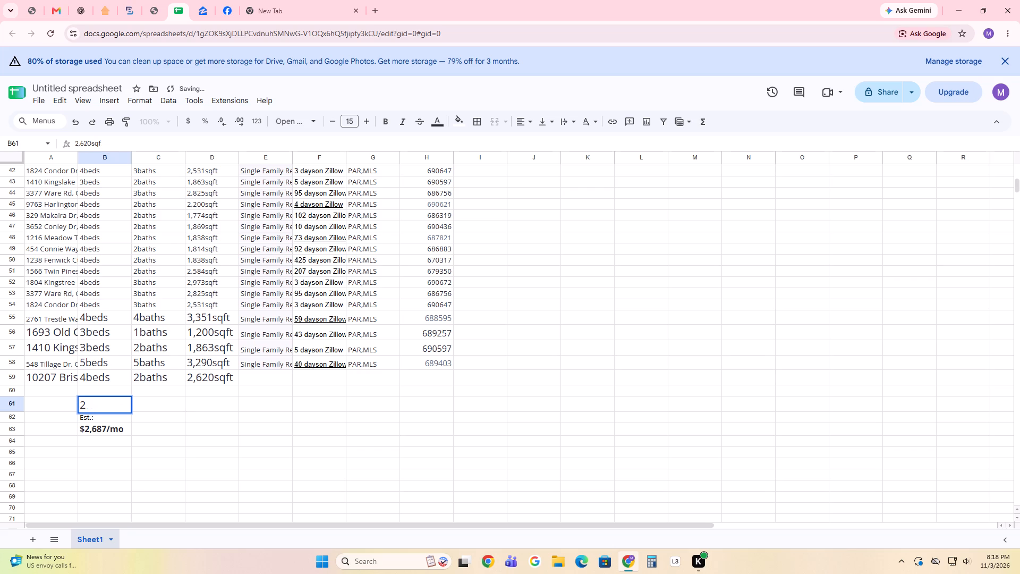
# Clear the leftover Est. label and monthly payment from cells B62 and B63.
pyautogui.doubleClick(99, 419)
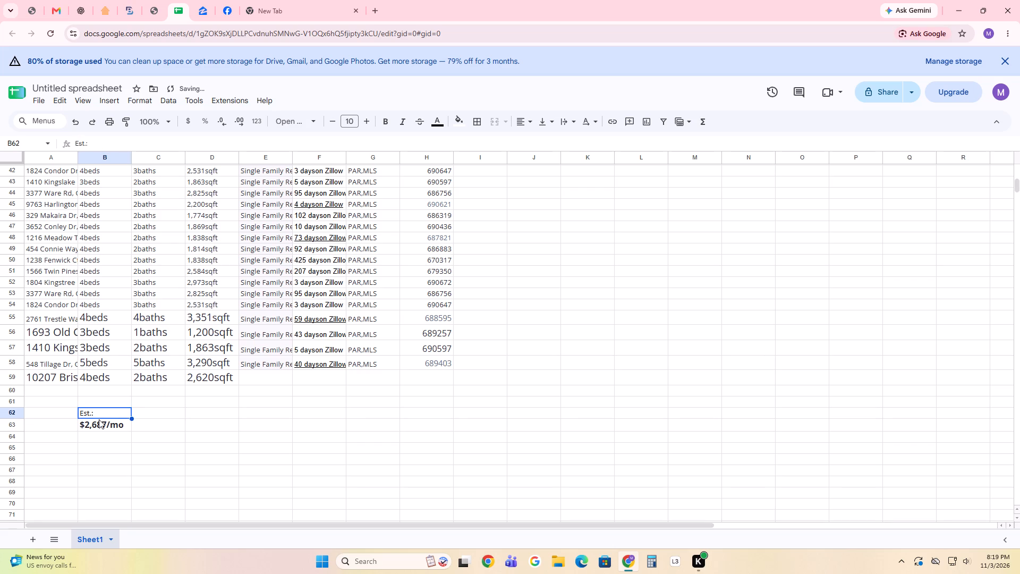
pyautogui.press('BackSpace')
pyautogui.press('BackSpace')
pyautogui.press('BackSpace')
pyautogui.press('BackSpace')
pyautogui.press('BackSpace')
pyautogui.press('BackSpace')
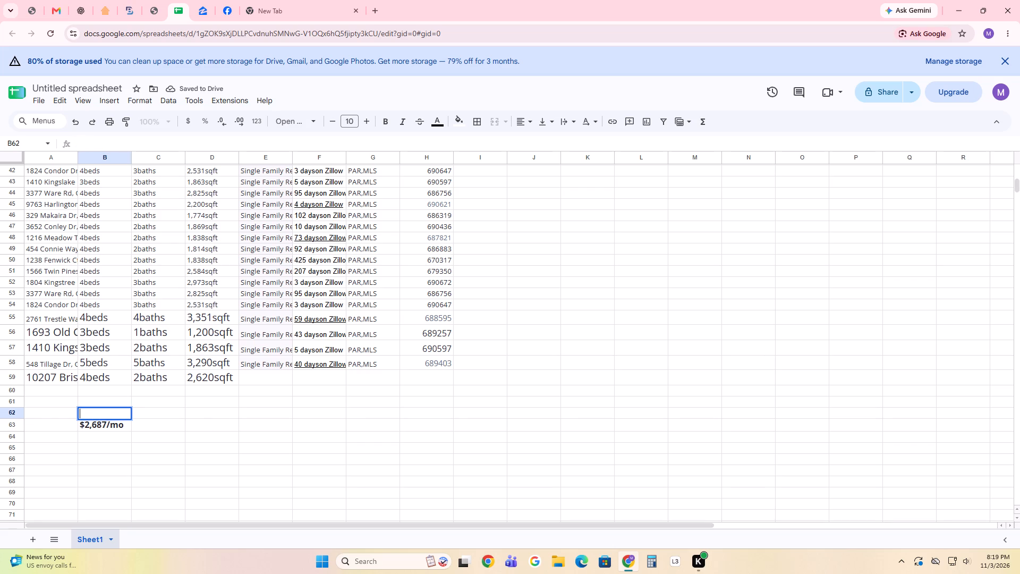
pyautogui.doubleClick(120, 424)
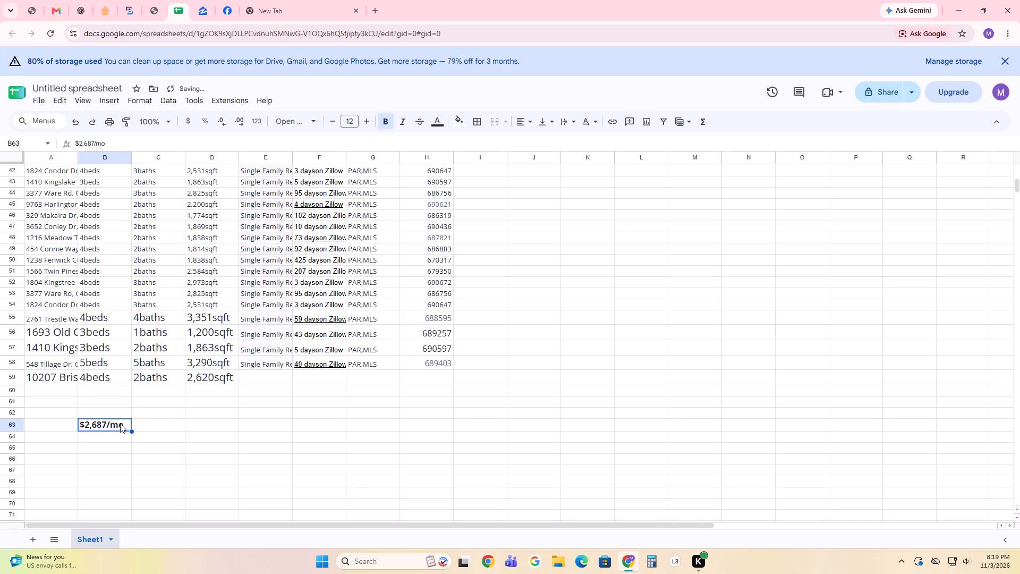
pyautogui.press('BackSpace')
pyautogui.press('BackSpace')
pyautogui.press('BackSpace')
pyautogui.press('BackSpace')
pyautogui.press('BackSpace')
pyautogui.press('BackSpace')
pyautogui.press('BackSpace')
pyautogui.press('BackSpace')
pyautogui.press('BackSpace')
pyautogui.press('BackSpace')
pyautogui.press('BackSpace')
pyautogui.press('BackSpace')
pyautogui.press('BackSpace')
pyautogui.press('BackSpace')
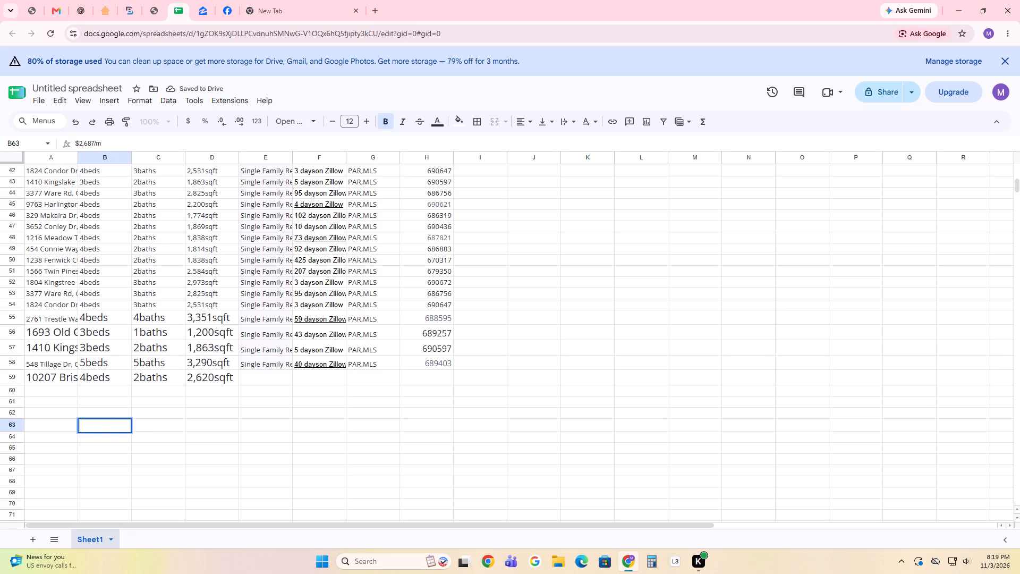
pyautogui.click(242, 426)
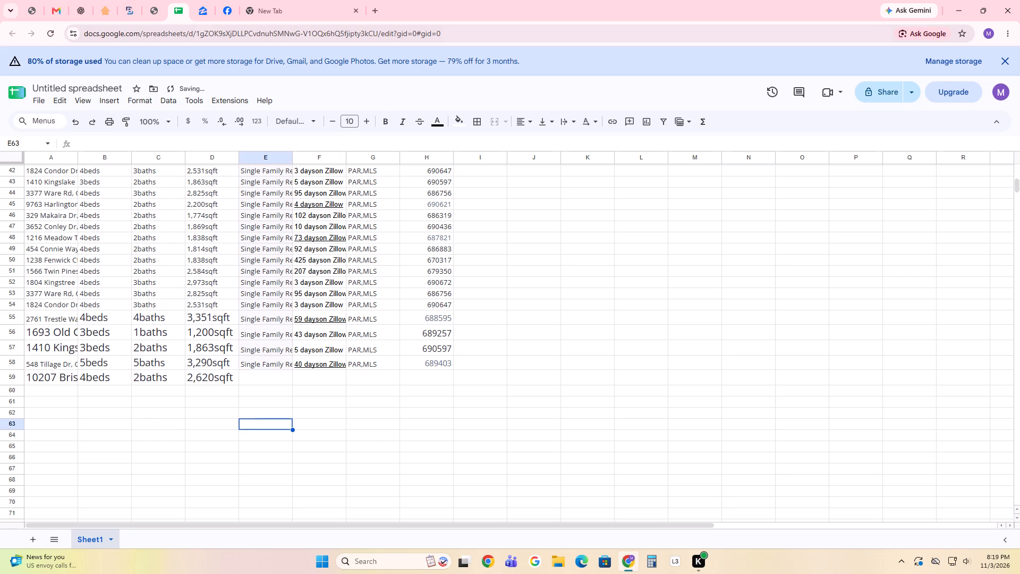
# Copy the 6 days on Zillow text from the Bristol Park Rd Zillow listing into cell F59 of the spreadsheet.
pyautogui.click(201, 11)
pyautogui.click(456, 408)
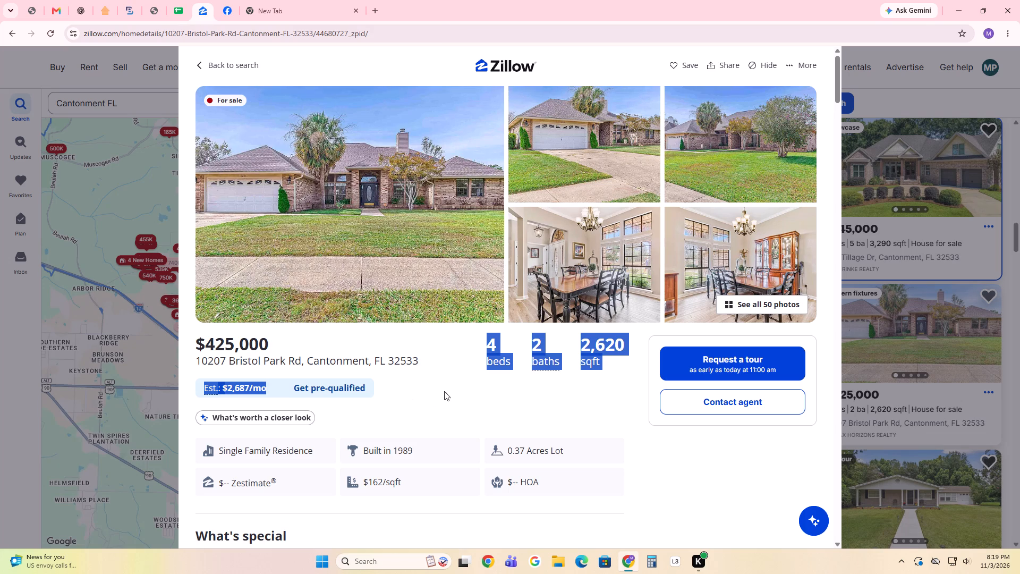
pyautogui.scroll(-7, 442, 389)
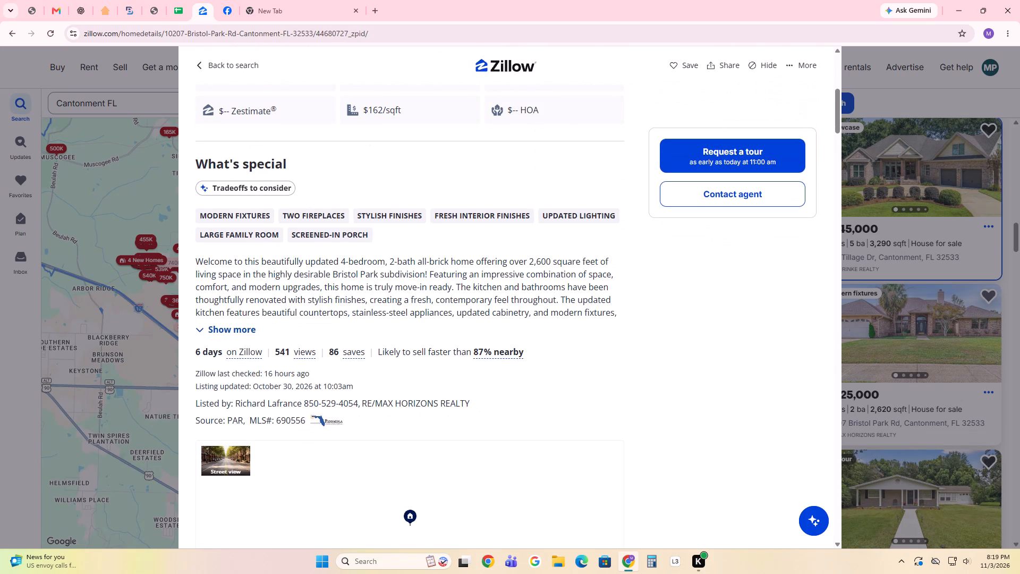
pyautogui.moveTo(195, 353); pyautogui.dragTo(265, 350)
pyautogui.click(265, 350)
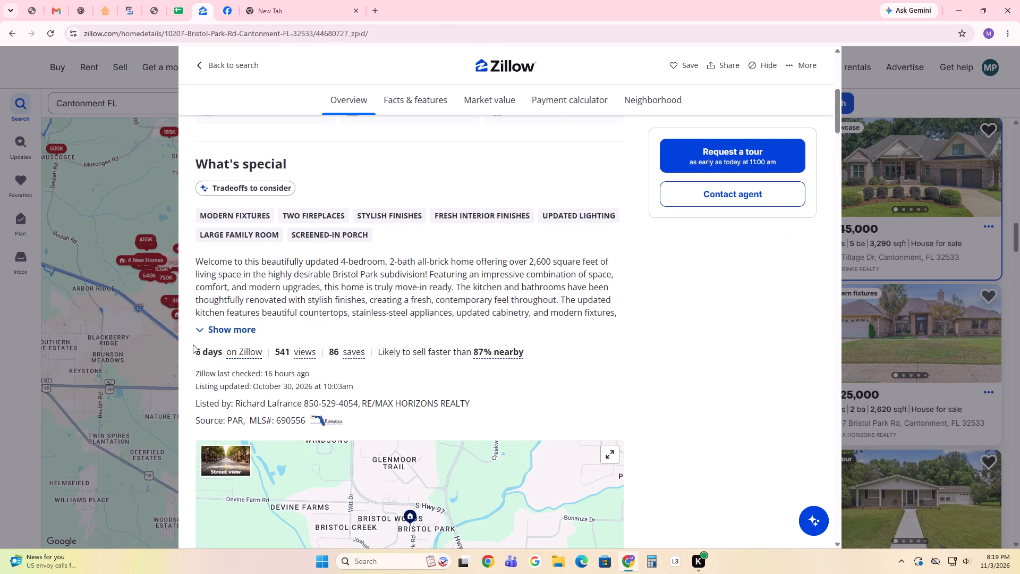
pyautogui.moveTo(193, 346); pyautogui.dragTo(263, 351)
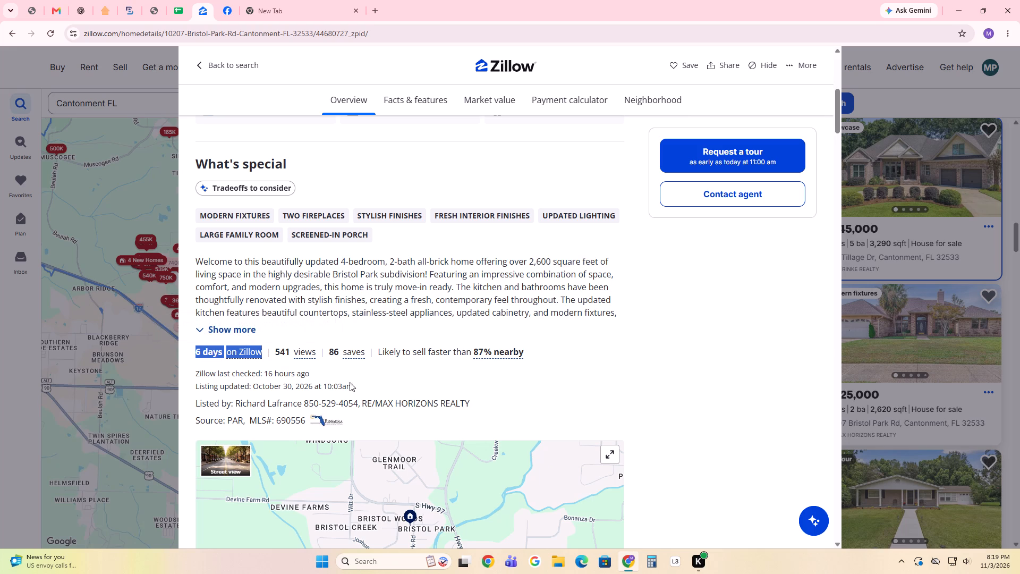
pyautogui.hotkey('ctrl', 'c')
pyautogui.click(183, 7)
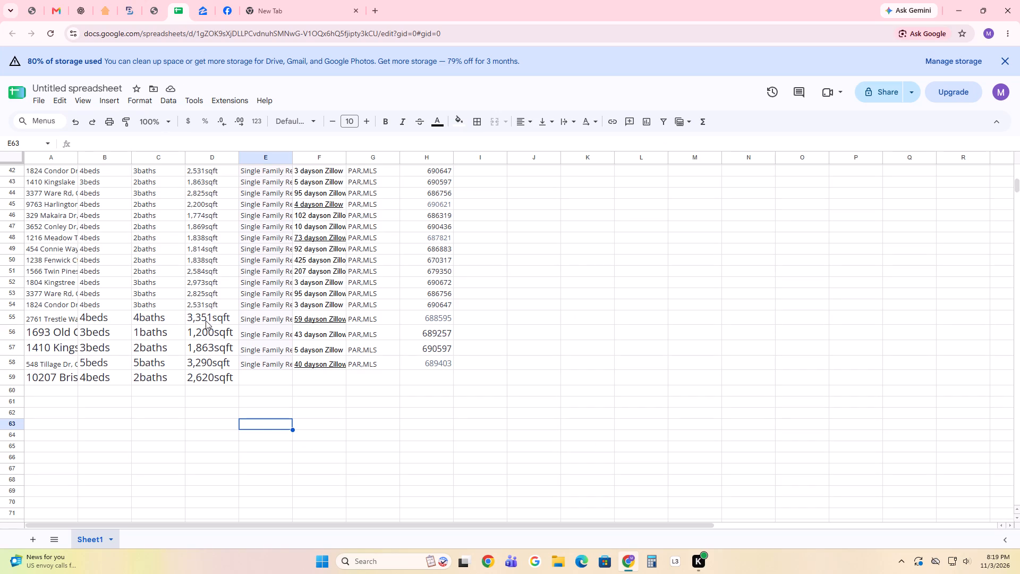
pyautogui.click(302, 381)
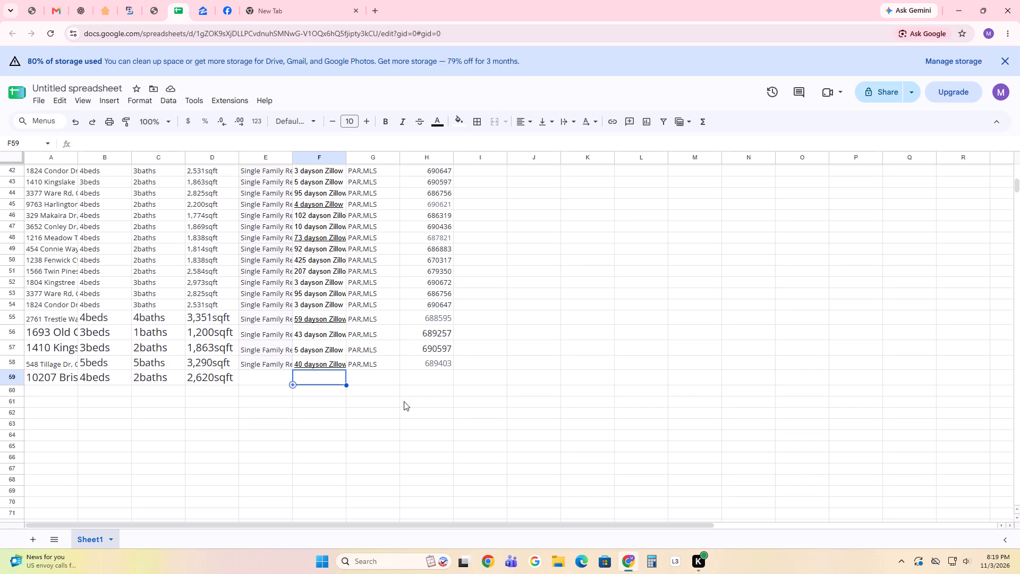
pyautogui.hotkey('ctrl', 'v')
pyautogui.click(409, 387)
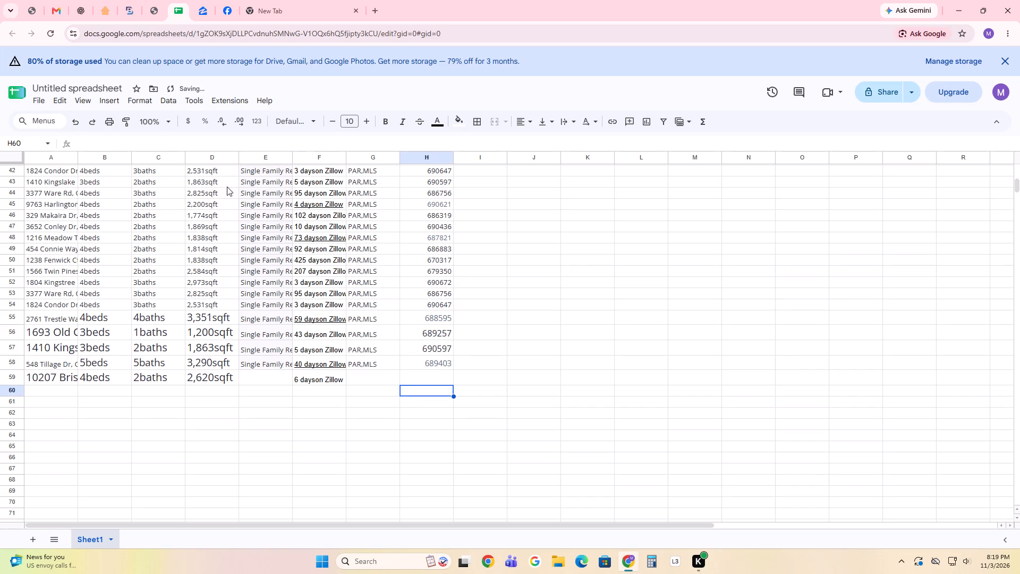
# Copy MLS number 690556 from the Bristol Park Rd Zillow listing into cell H59 of the spreadsheet.
pyautogui.click(198, 9)
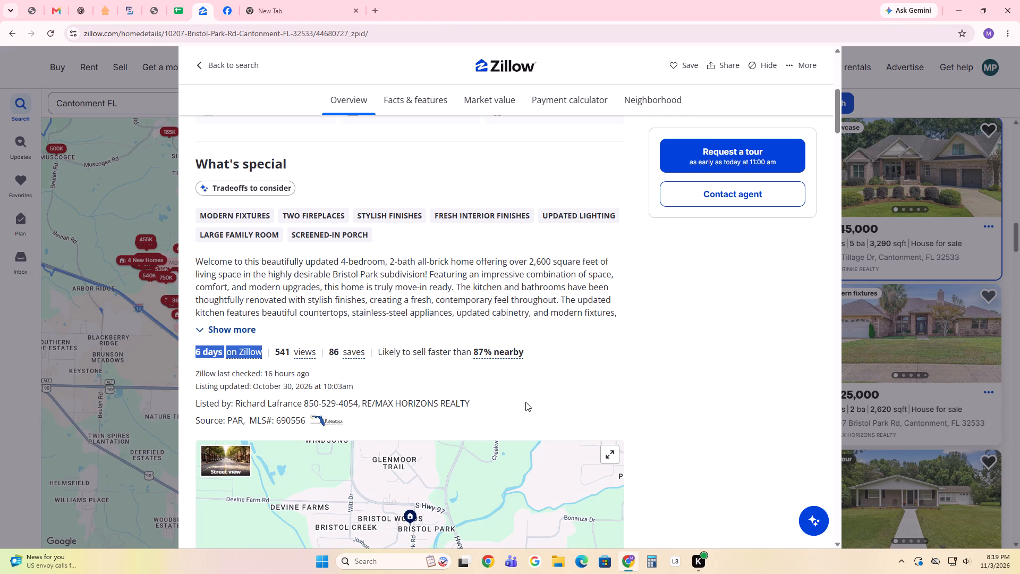
pyautogui.click(534, 394)
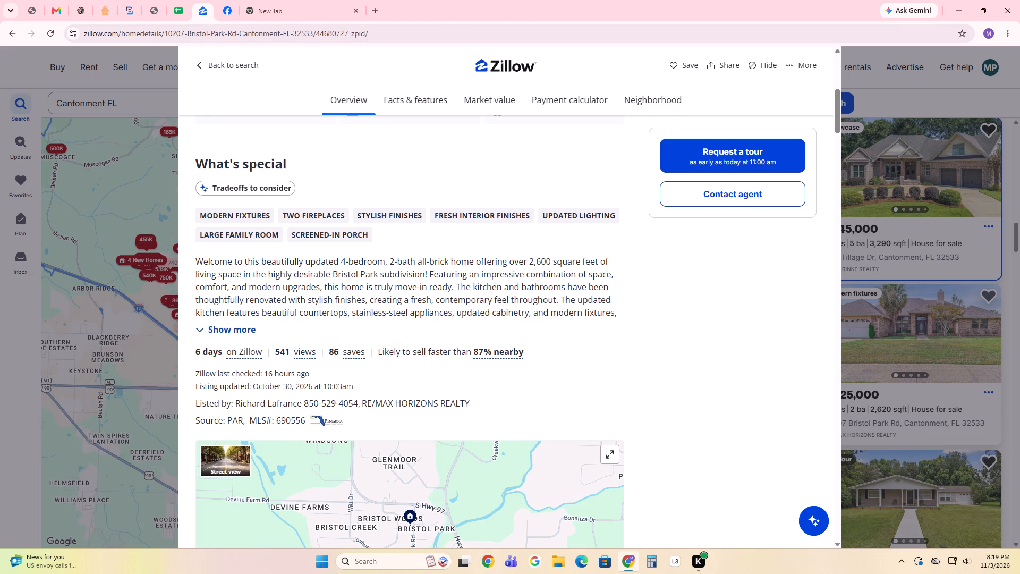
pyautogui.moveTo(273, 419); pyautogui.dragTo(309, 424)
pyautogui.hotkey('ctrl', 'c')
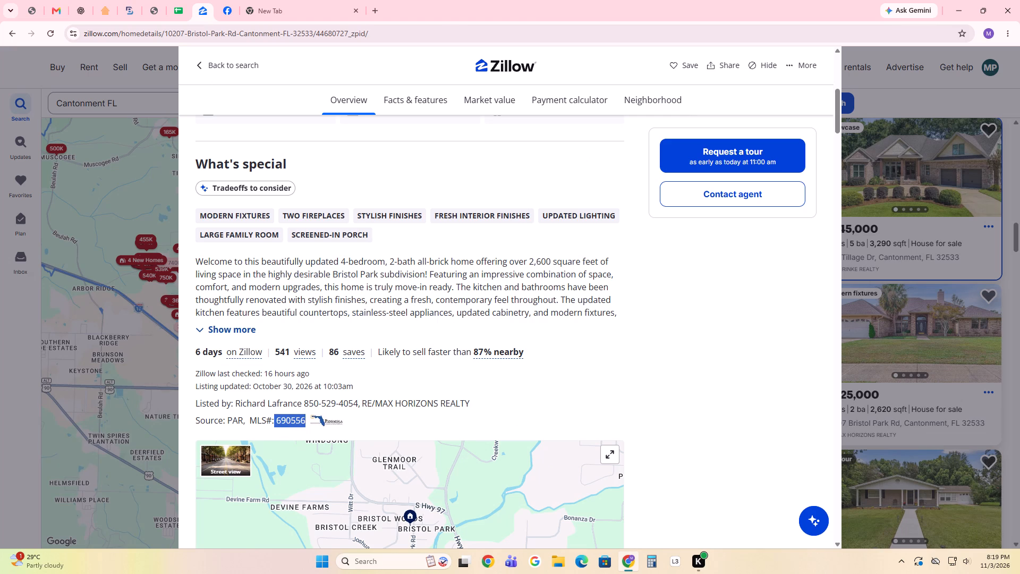
pyautogui.scroll(1, 391, 403)
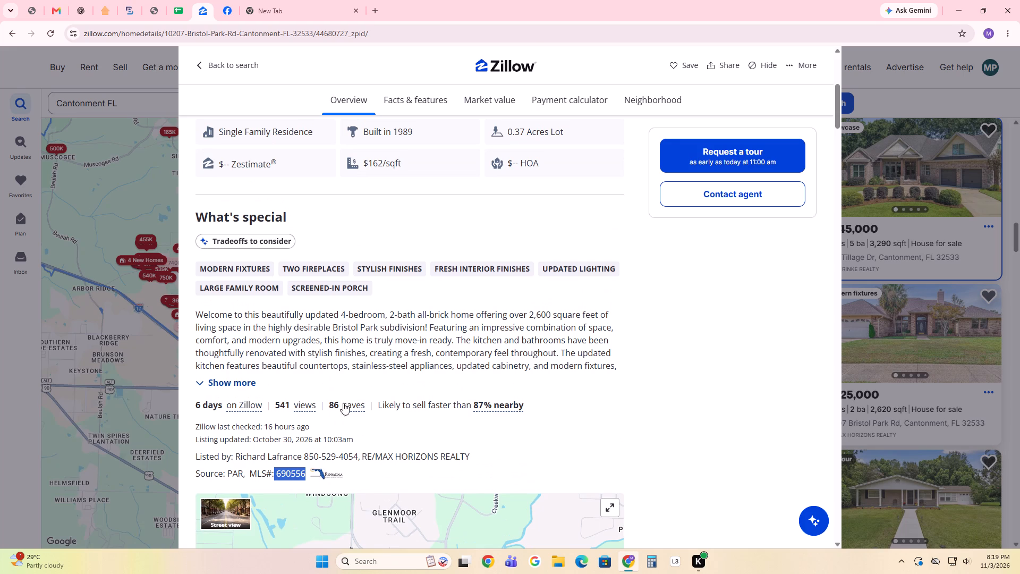
pyautogui.click(183, 10)
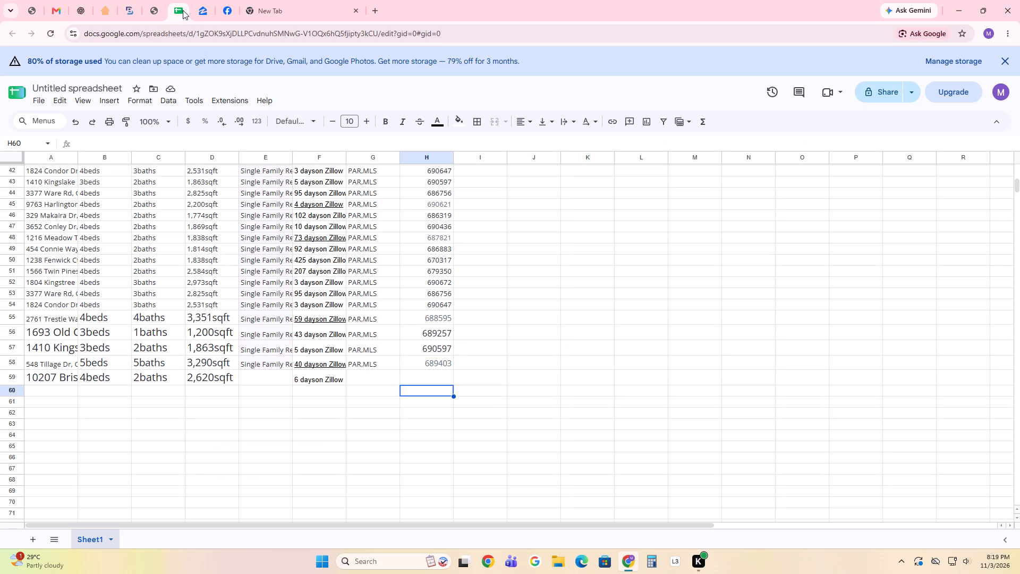
pyautogui.click(430, 376)
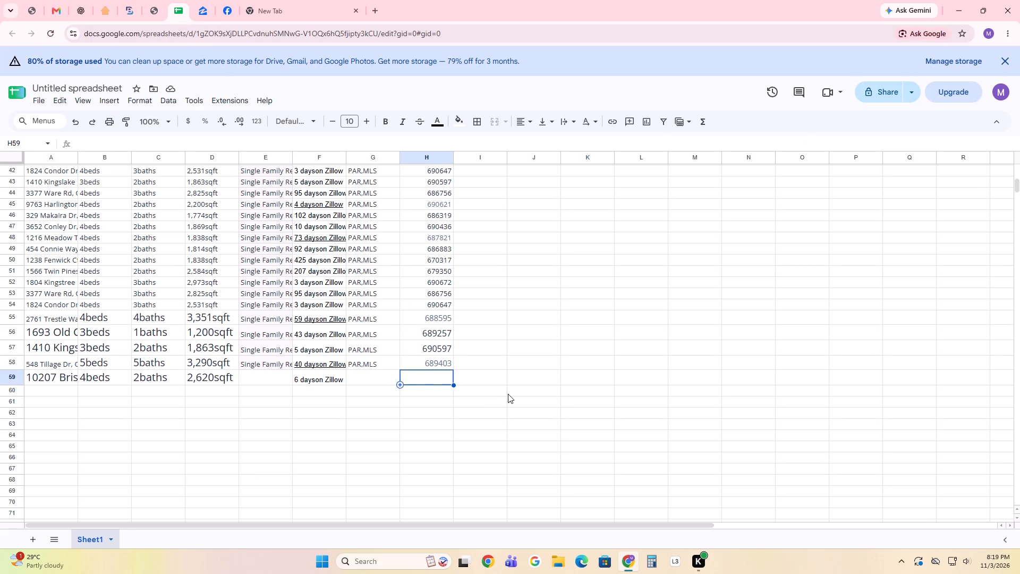
pyautogui.hotkey('ctrl', 'v')
pyautogui.click(339, 398)
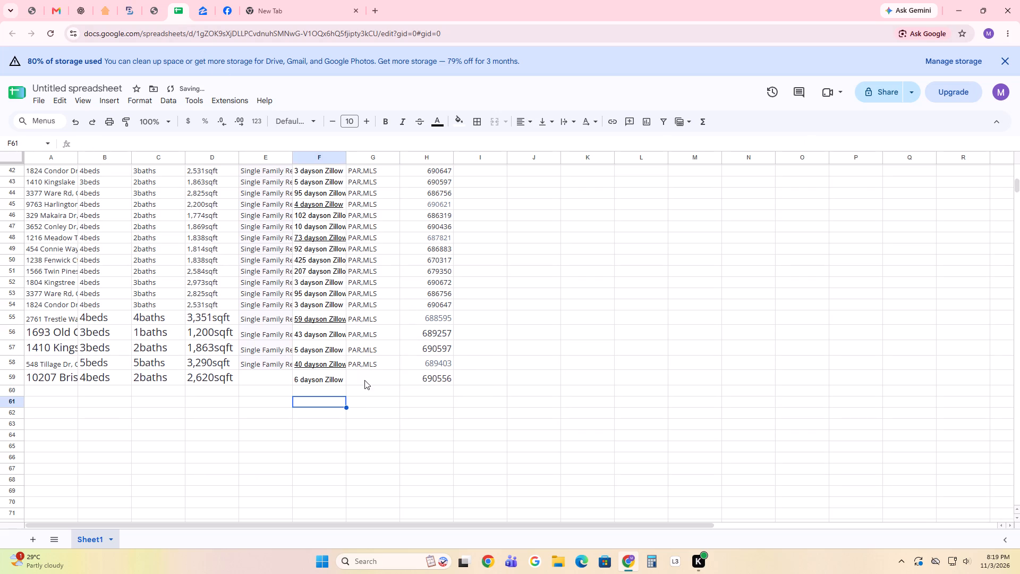
# Copy the PAR,MLS source entry from cell G58 into cell G59 for the Bristol Park Rd row.
pyautogui.click(364, 365)
pyautogui.hotkey('ctrl', 'c')
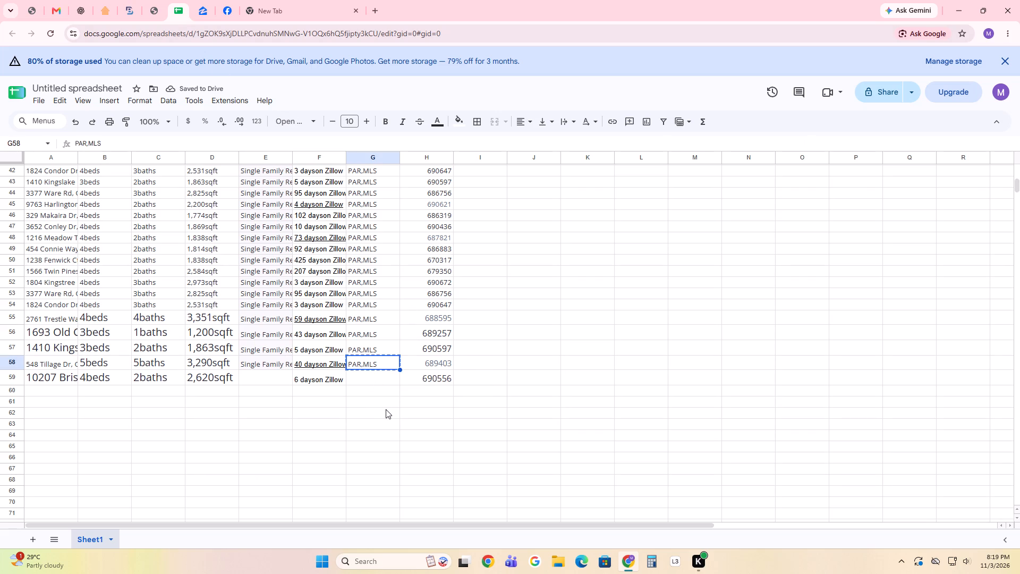
pyautogui.click(384, 378)
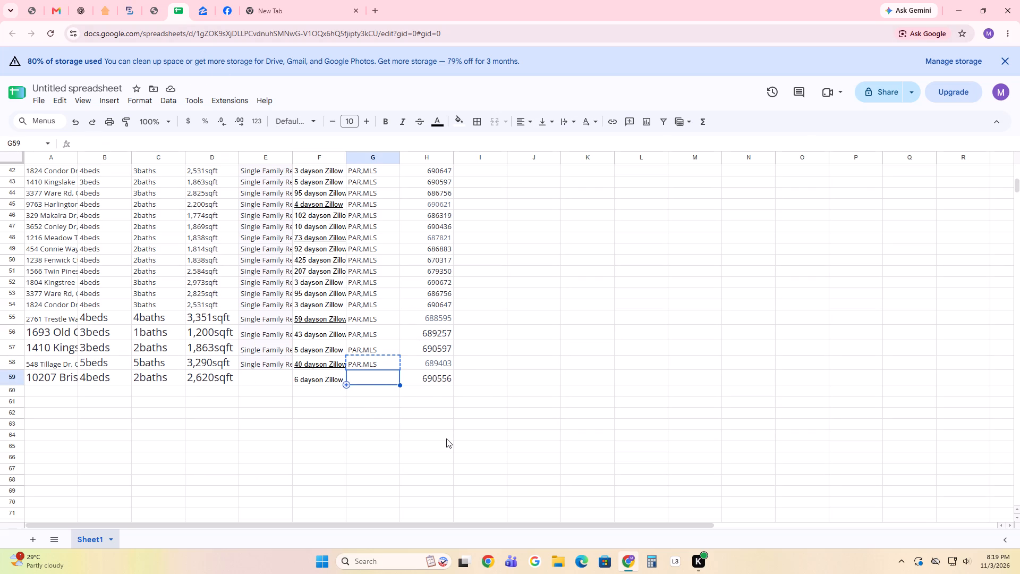
pyautogui.hotkey('ctrl', 'v')
# Copy the Single Family Residence entry from cell E58 into cell E59 for the Bristol Park Rd row.
pyautogui.click(255, 365)
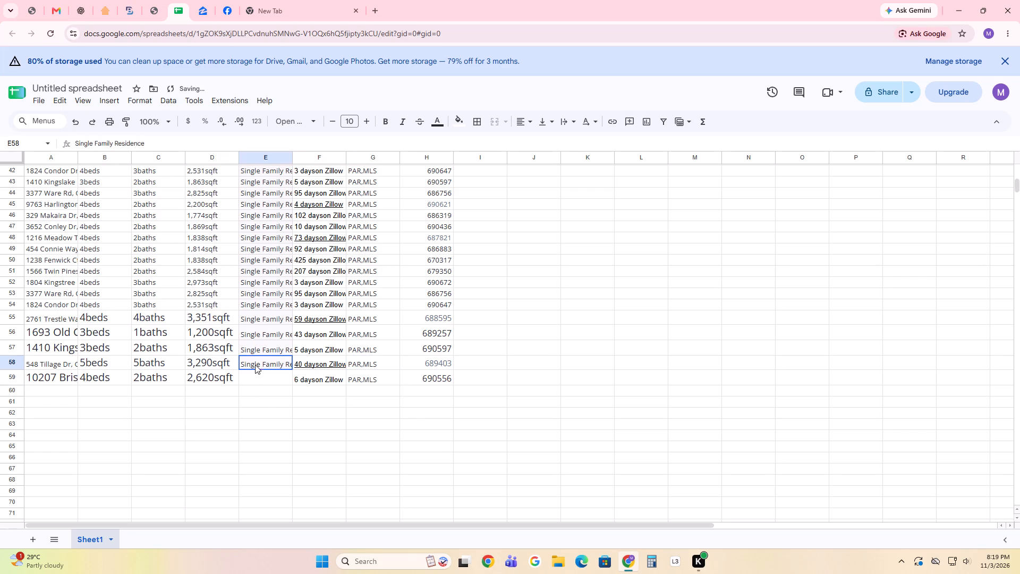
pyautogui.hotkey('ctrl', 'c')
pyautogui.click(254, 380)
pyautogui.hotkey('ctrl', 'v')
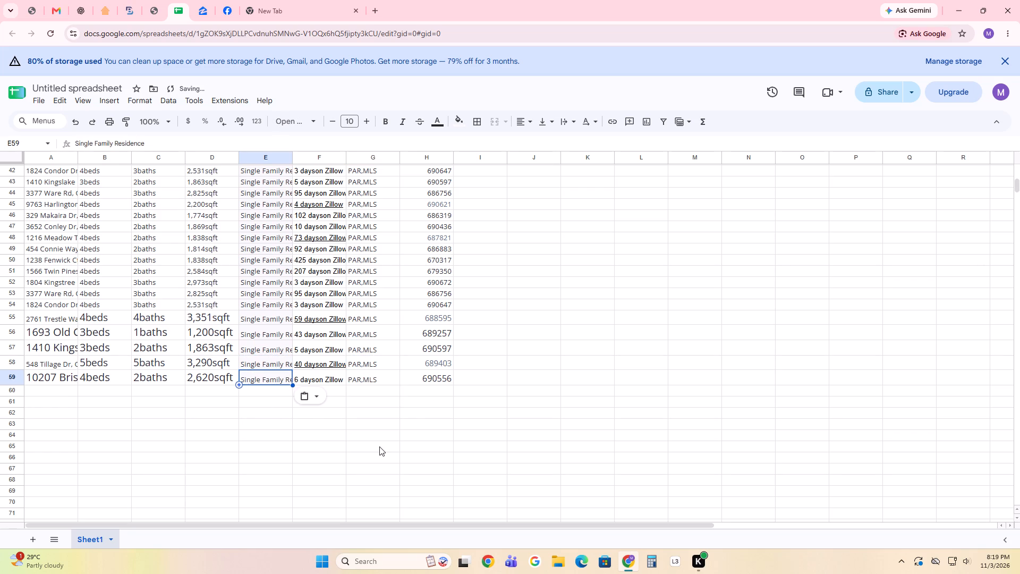
pyautogui.click(379, 446)
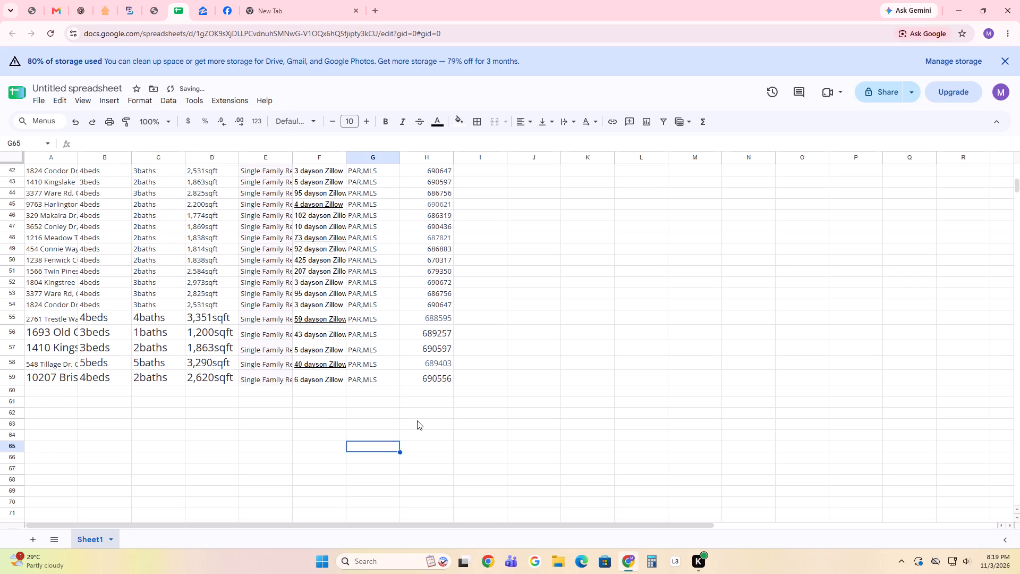
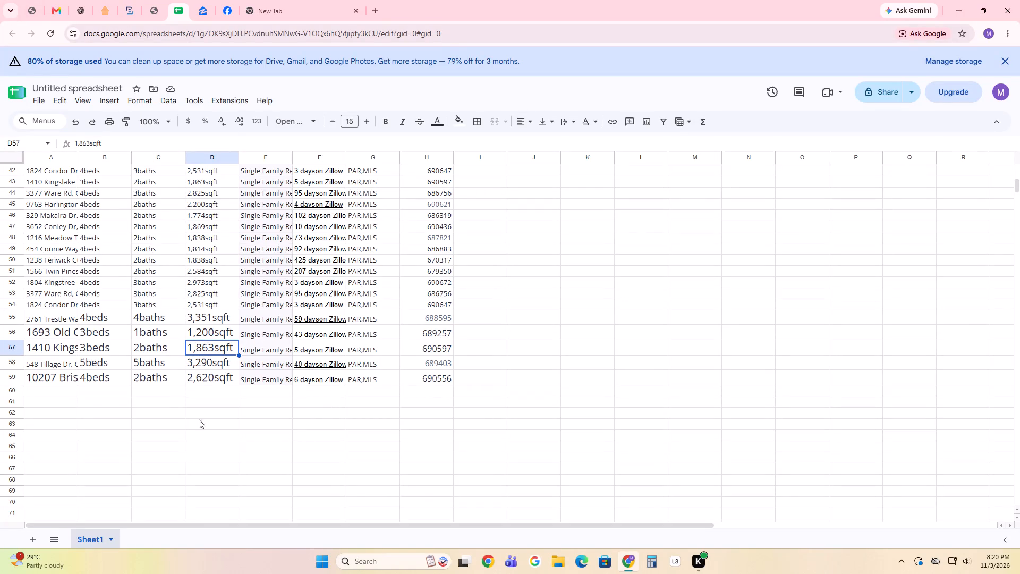
# Leave the Bristol Park Rd listing and open the $499,000 Edendale Ln listing from the Zillow search results.
pyautogui.click(199, 10)
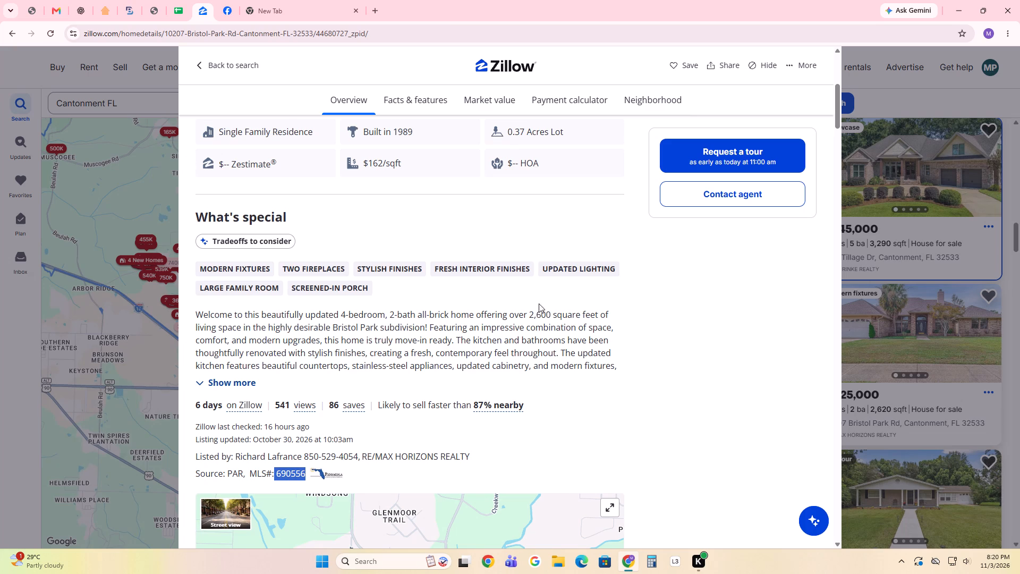
pyautogui.click(710, 303)
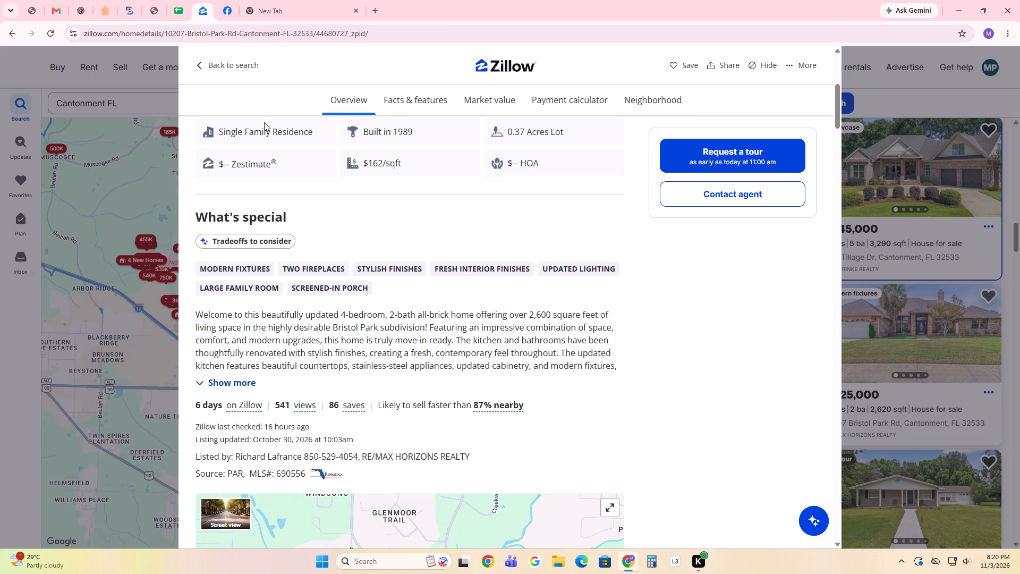
pyautogui.click(200, 65)
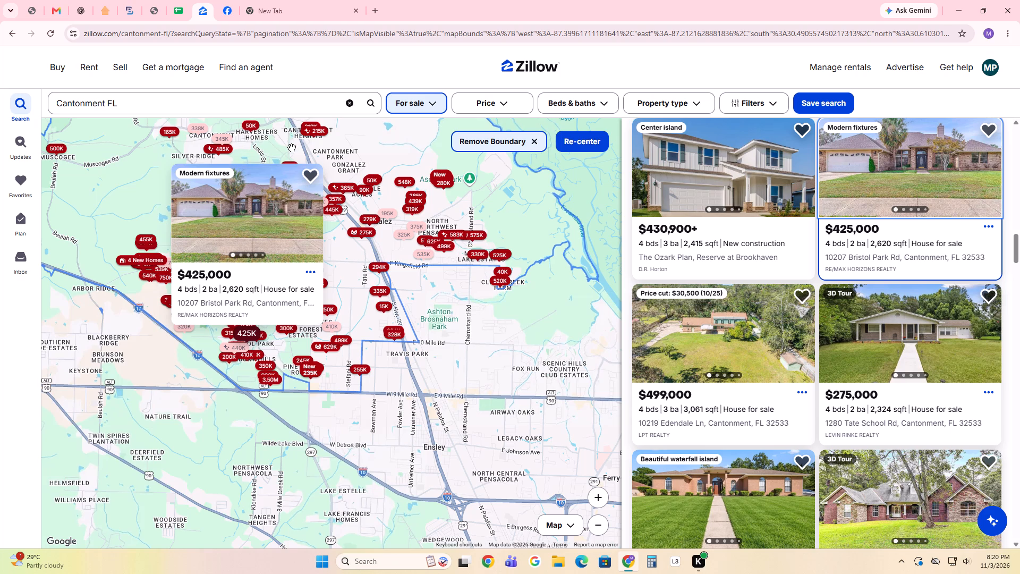
pyautogui.click(177, 8)
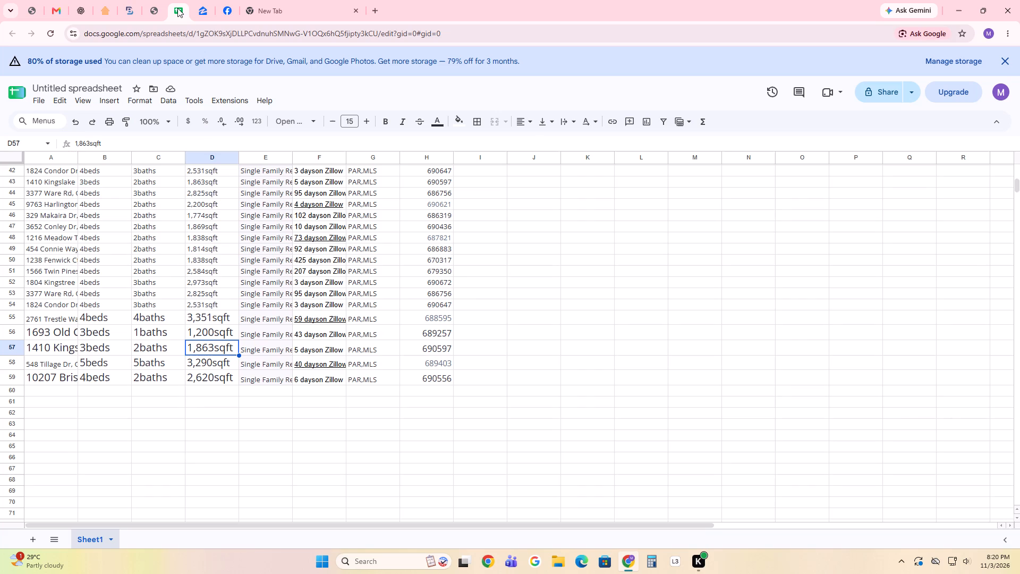
pyautogui.click(202, 12)
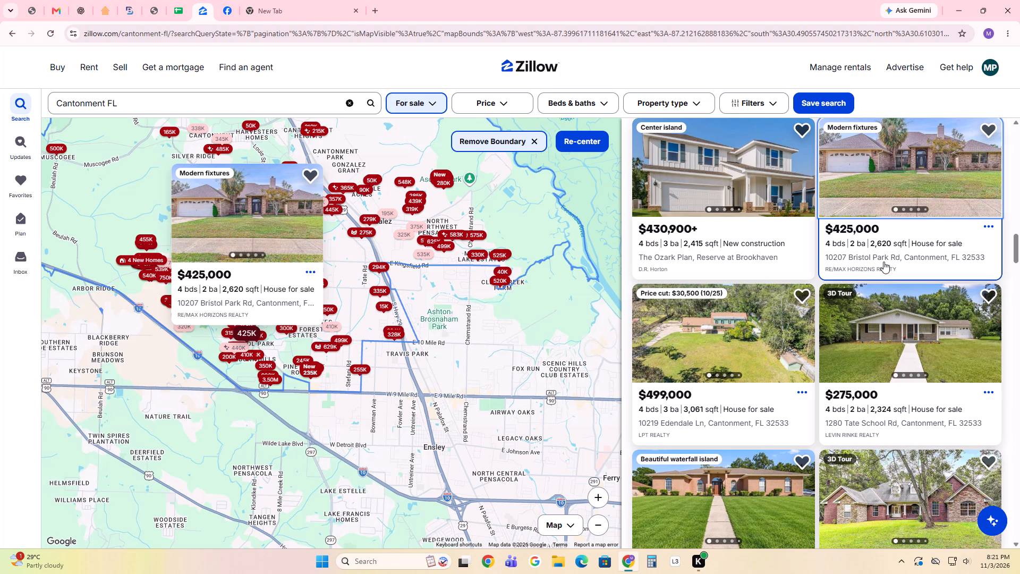
pyautogui.click(746, 319)
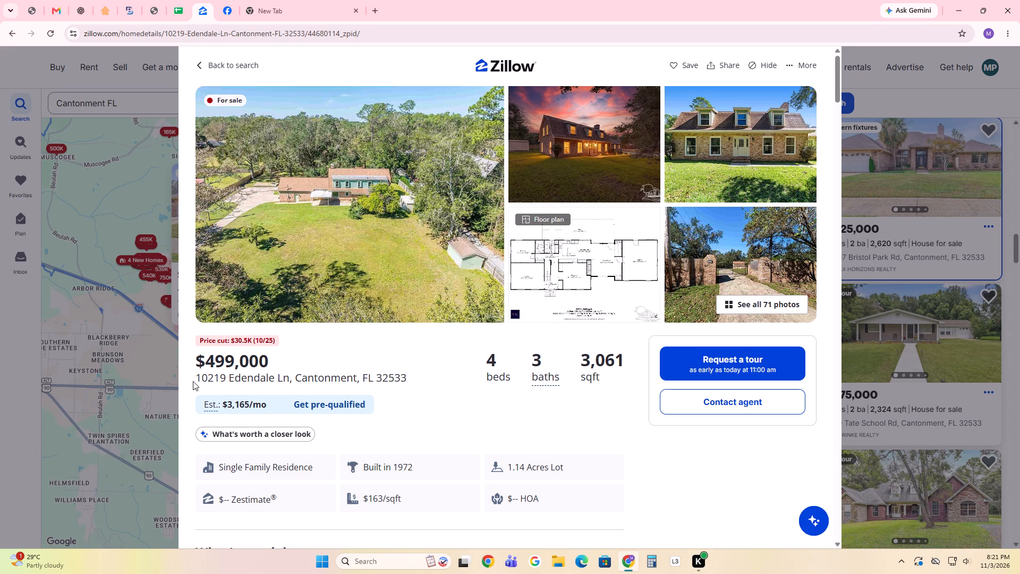
# Copy the full address from the Edendale Ln Zillow listing into cell A60 of the spreadsheet.
pyautogui.moveTo(194, 377); pyautogui.dragTo(360, 381)
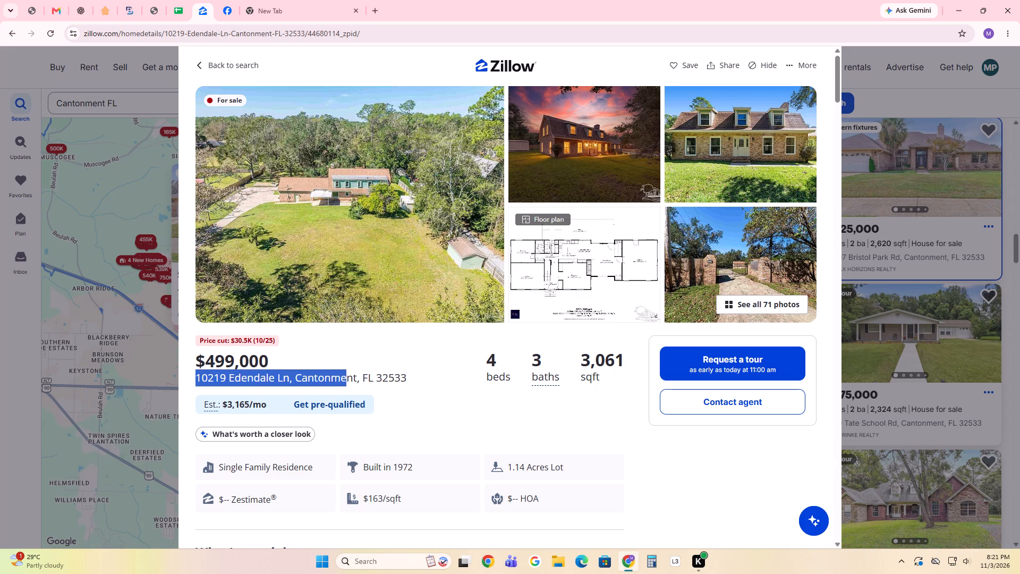
pyautogui.moveTo(360, 381); pyautogui.dragTo(420, 382)
pyautogui.hotkey('ctrl', 'c')
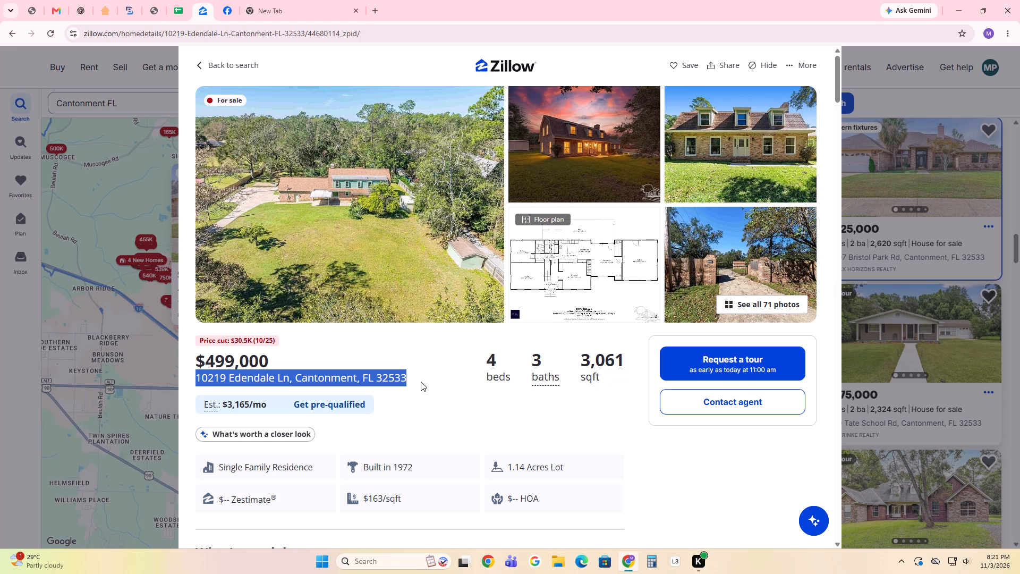
pyautogui.click(179, 8)
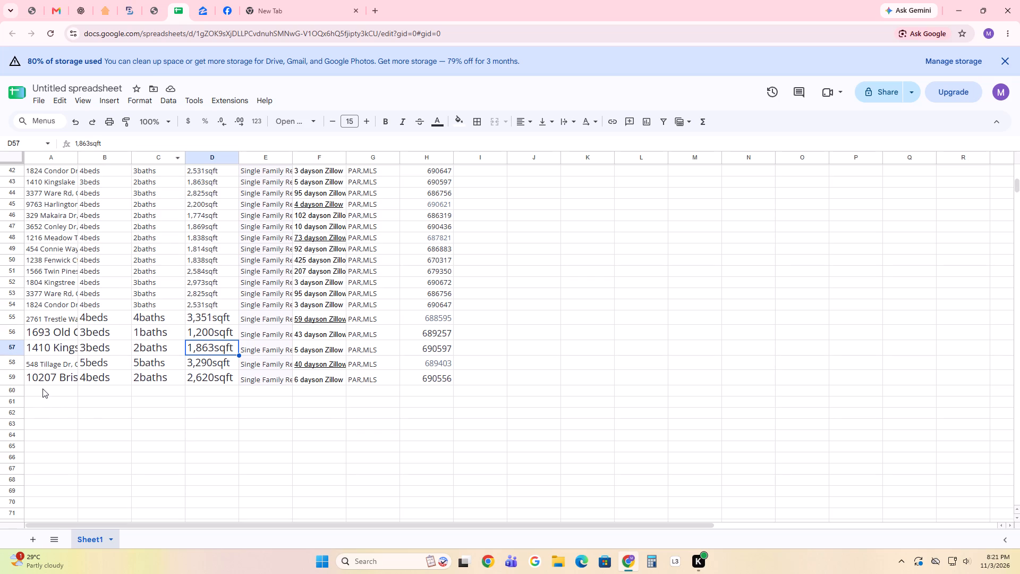
pyautogui.click(42, 389)
pyautogui.hotkey('ctrl', 'v')
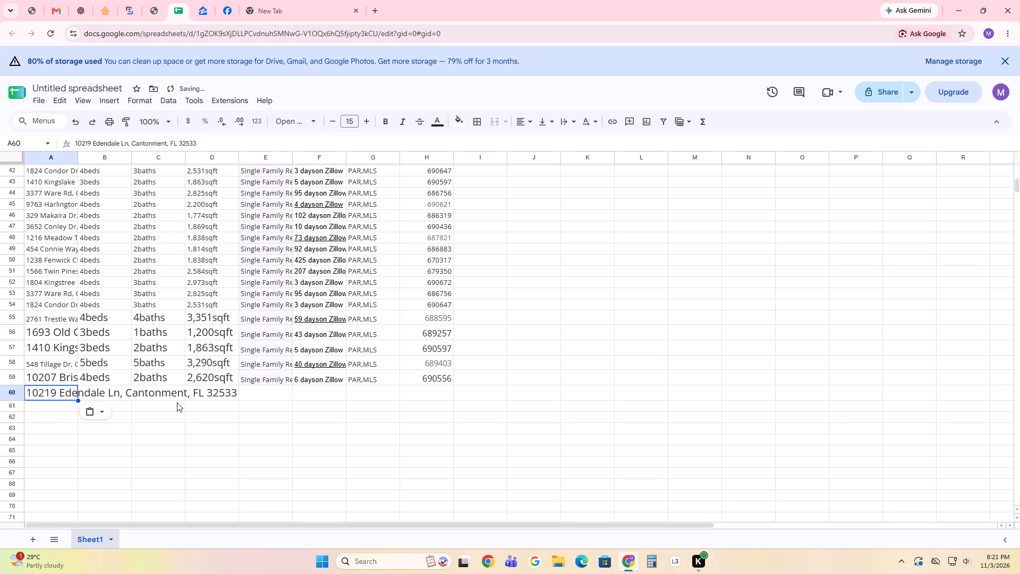
pyautogui.click(194, 400)
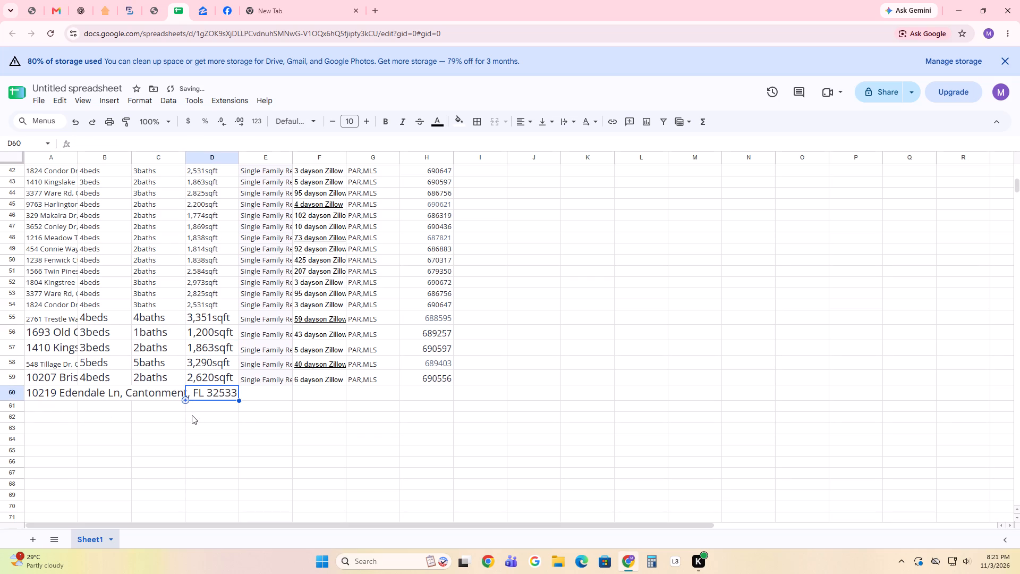
pyautogui.click(192, 415)
# Copy the 4 beds, 3 baths and 3,061 sqft figures from the Edendale Ln listing into the spreadsheet starting at cell B60.
pyautogui.click(203, 10)
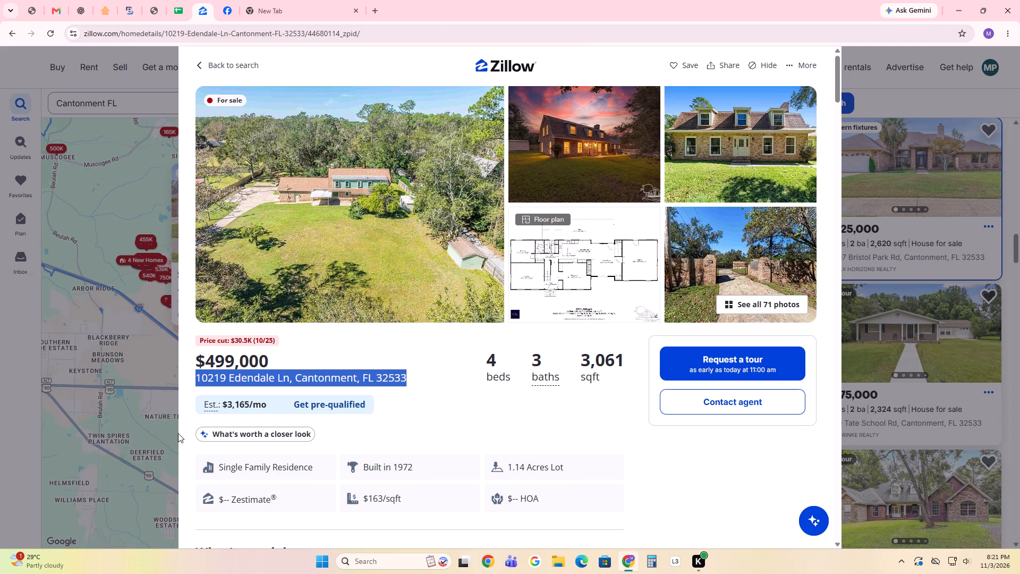
pyautogui.click(476, 406)
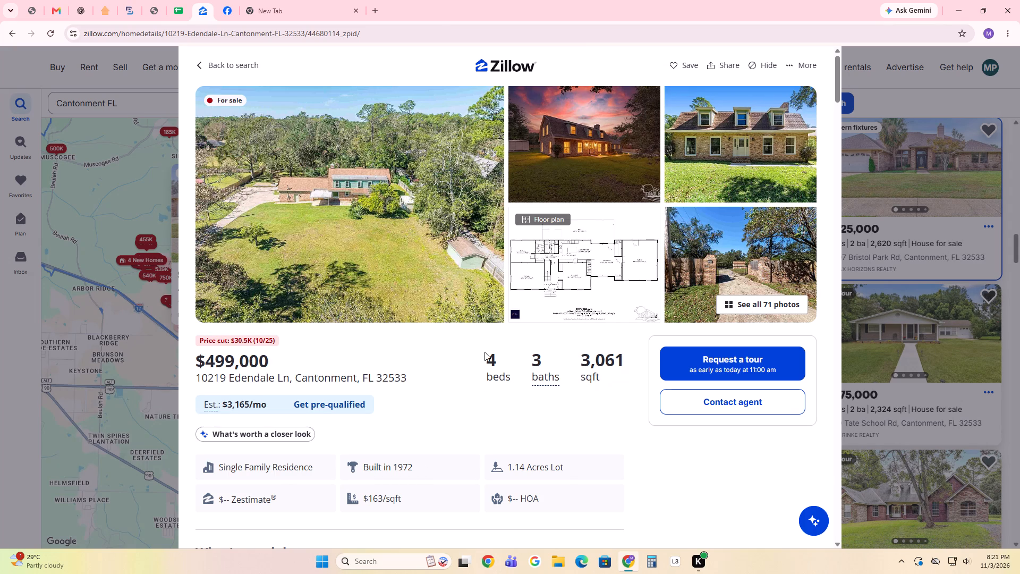
pyautogui.moveTo(484, 352); pyautogui.dragTo(613, 384)
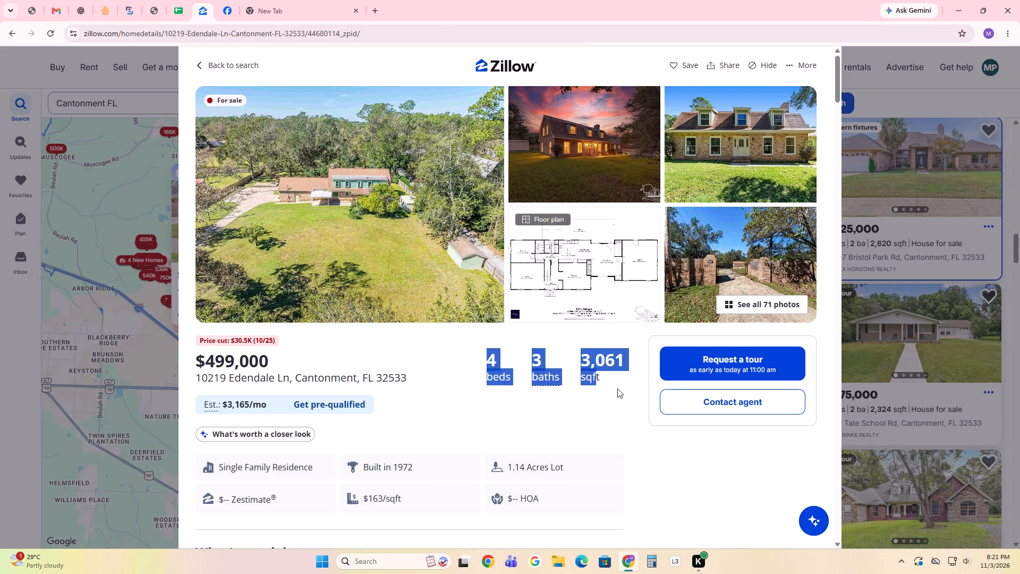
pyautogui.hotkey('ctrl', 'c')
pyautogui.click(177, 13)
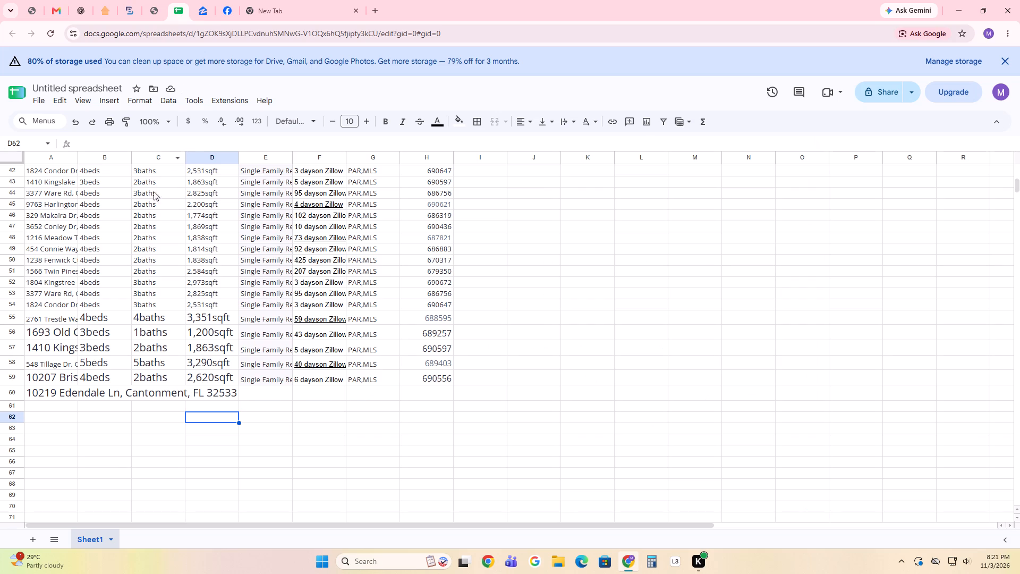
pyautogui.click(100, 393)
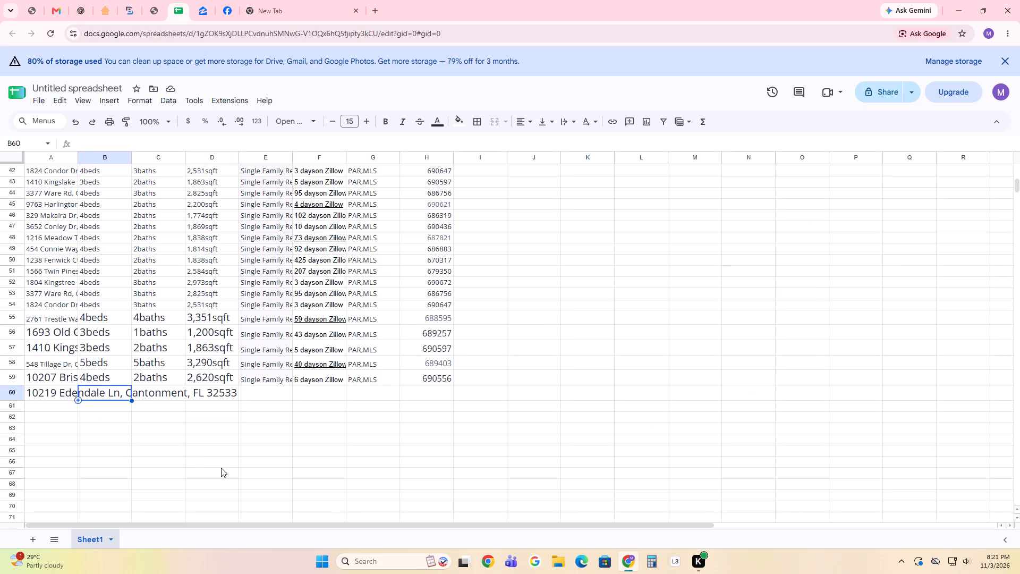
pyautogui.hotkey('ctrl', 'v')
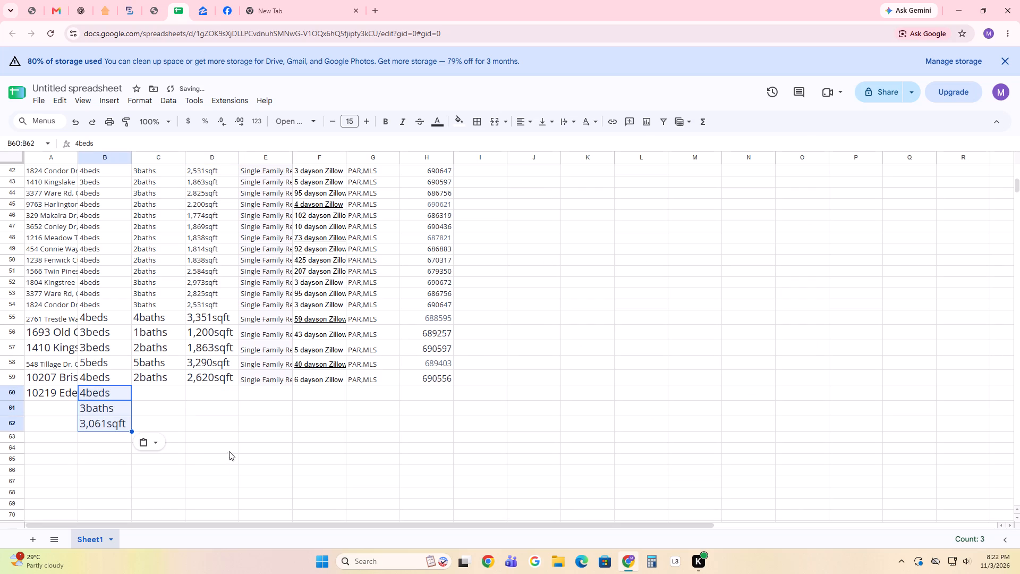
pyautogui.moveTo(237, 440); pyautogui.dragTo(232, 440)
# Copy the 3baths entry from cell B61 into cell C60 for the Edendale Ln row.
pyautogui.click(97, 403)
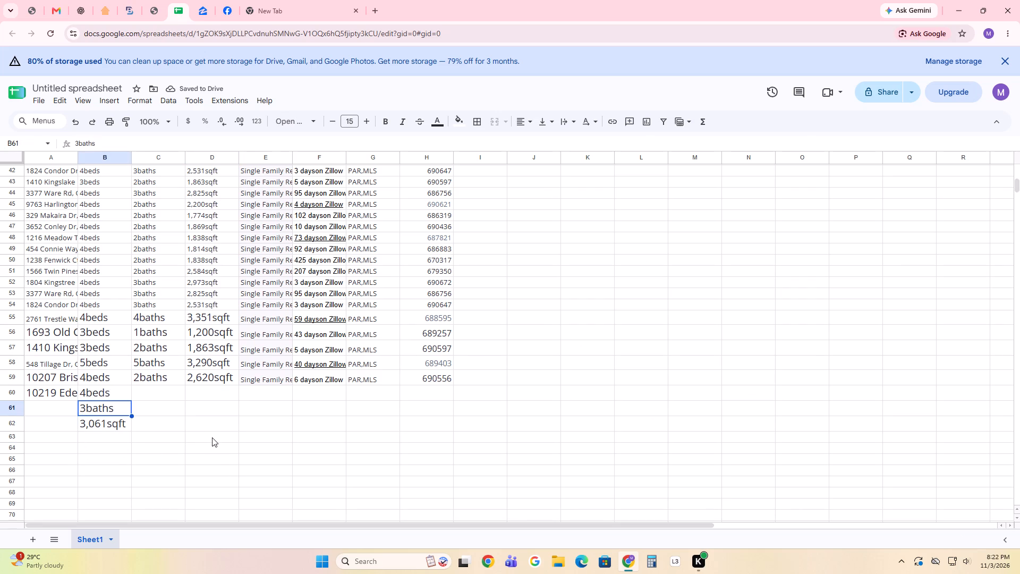
pyautogui.hotkey('ctrl', 'c')
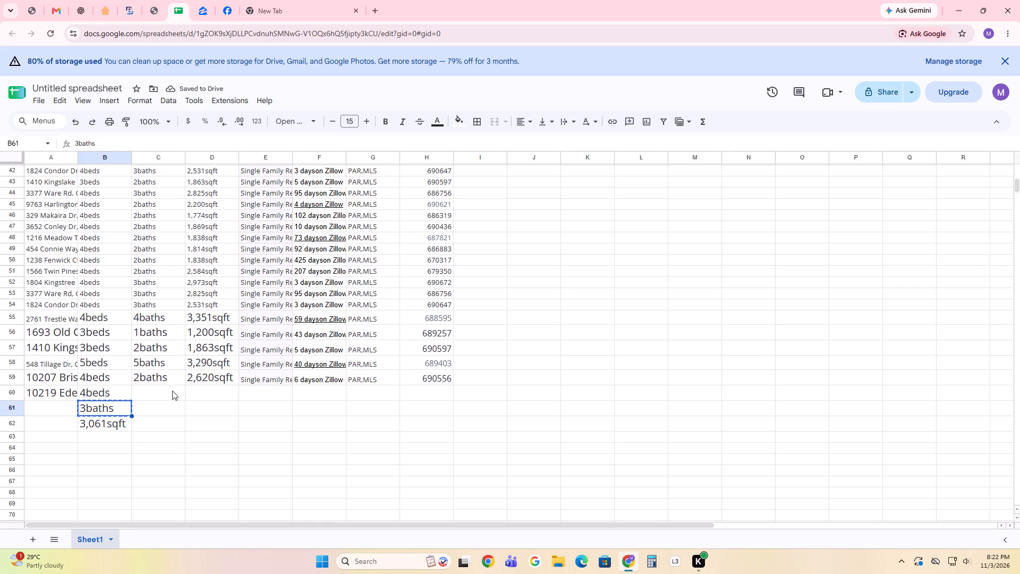
pyautogui.click(172, 391)
pyautogui.hotkey('ctrl', 'v')
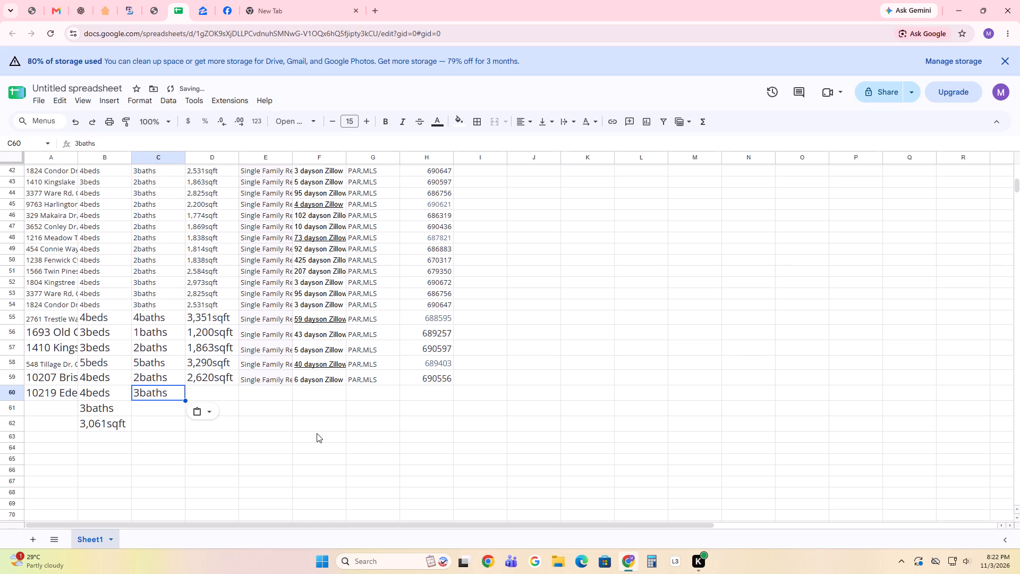
pyautogui.click(179, 433)
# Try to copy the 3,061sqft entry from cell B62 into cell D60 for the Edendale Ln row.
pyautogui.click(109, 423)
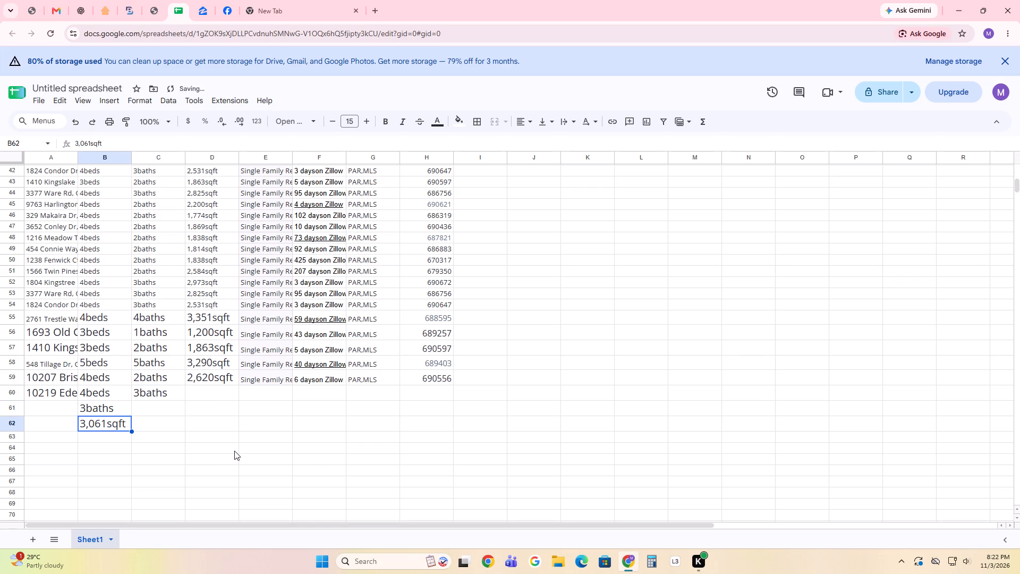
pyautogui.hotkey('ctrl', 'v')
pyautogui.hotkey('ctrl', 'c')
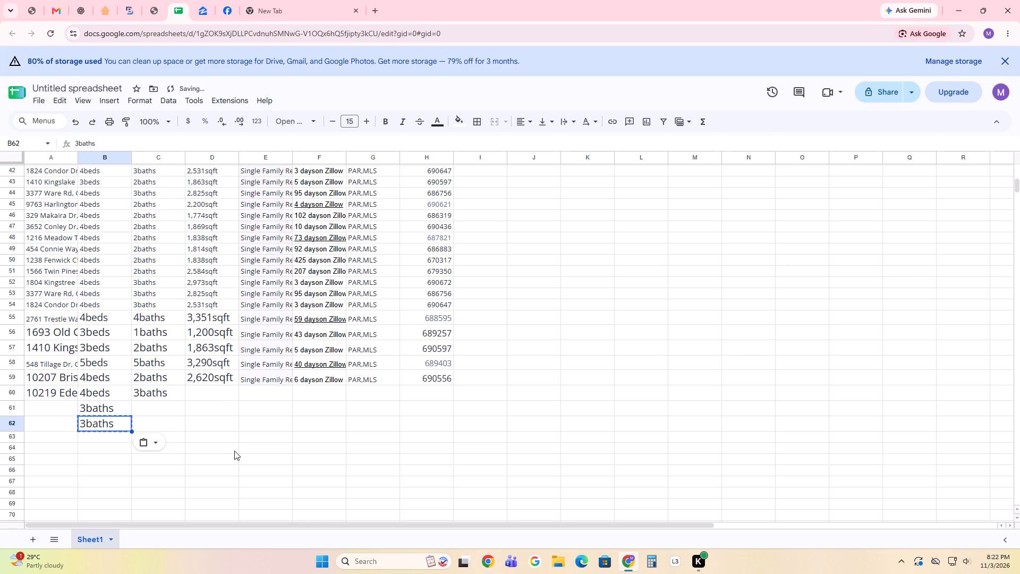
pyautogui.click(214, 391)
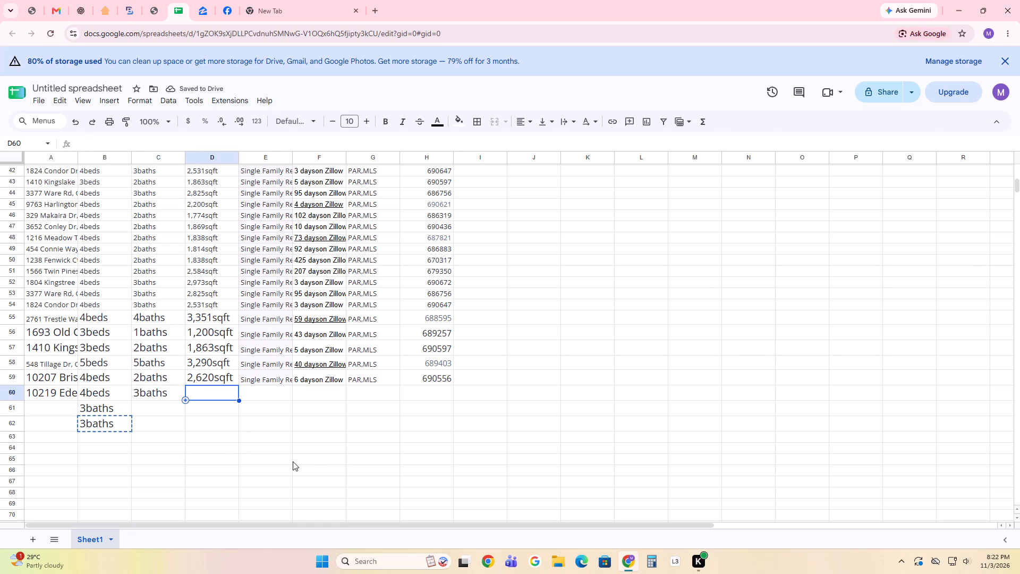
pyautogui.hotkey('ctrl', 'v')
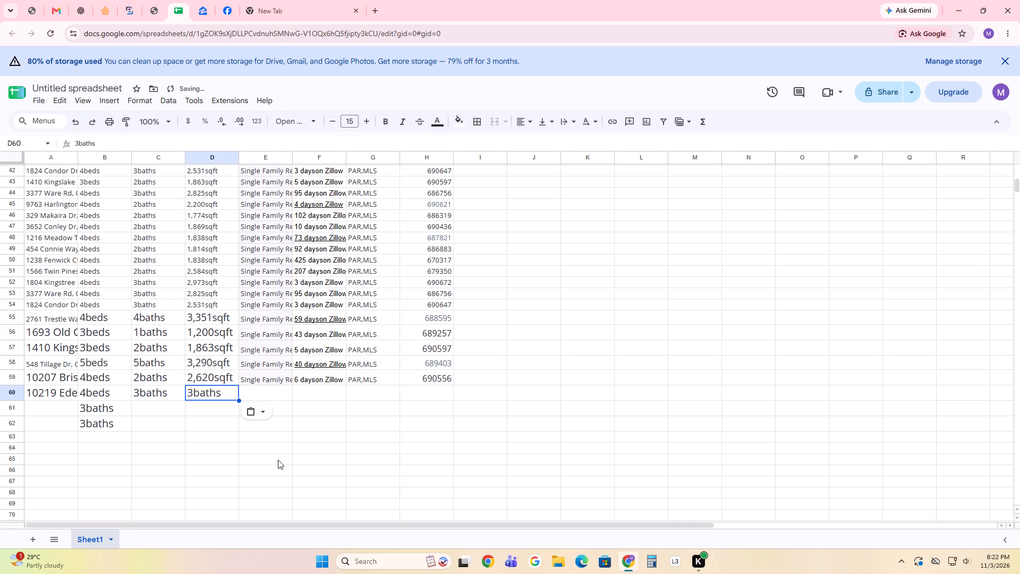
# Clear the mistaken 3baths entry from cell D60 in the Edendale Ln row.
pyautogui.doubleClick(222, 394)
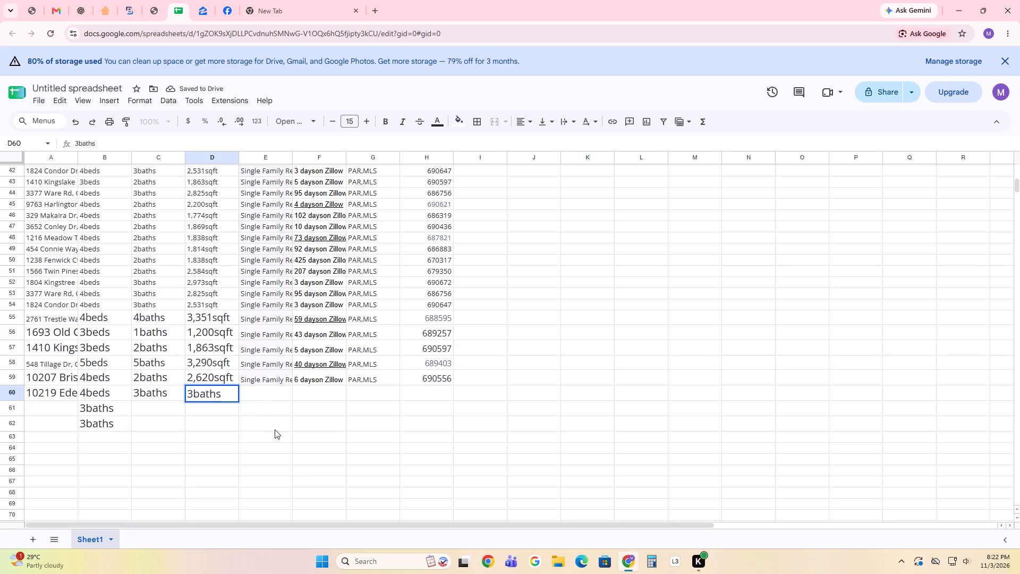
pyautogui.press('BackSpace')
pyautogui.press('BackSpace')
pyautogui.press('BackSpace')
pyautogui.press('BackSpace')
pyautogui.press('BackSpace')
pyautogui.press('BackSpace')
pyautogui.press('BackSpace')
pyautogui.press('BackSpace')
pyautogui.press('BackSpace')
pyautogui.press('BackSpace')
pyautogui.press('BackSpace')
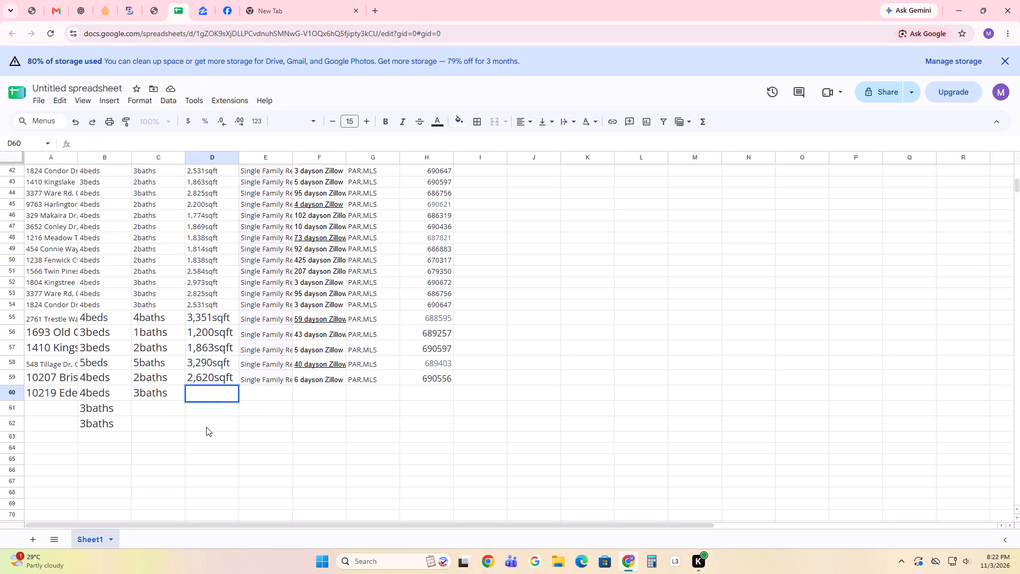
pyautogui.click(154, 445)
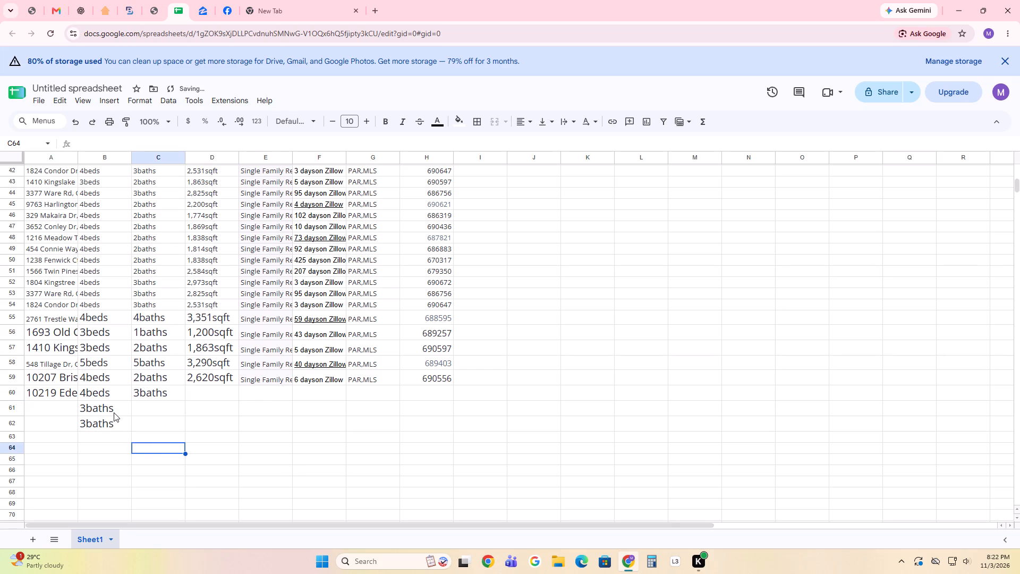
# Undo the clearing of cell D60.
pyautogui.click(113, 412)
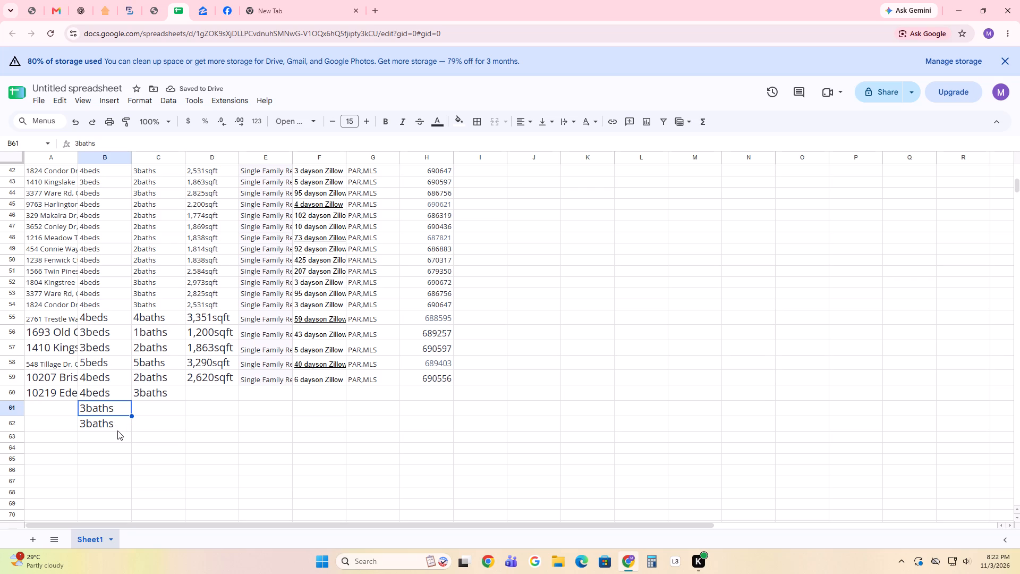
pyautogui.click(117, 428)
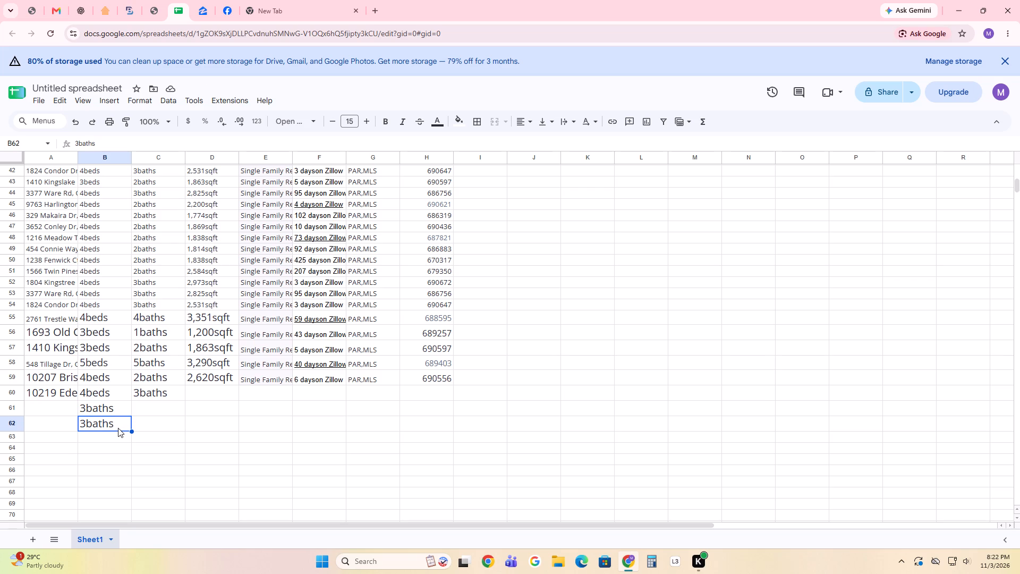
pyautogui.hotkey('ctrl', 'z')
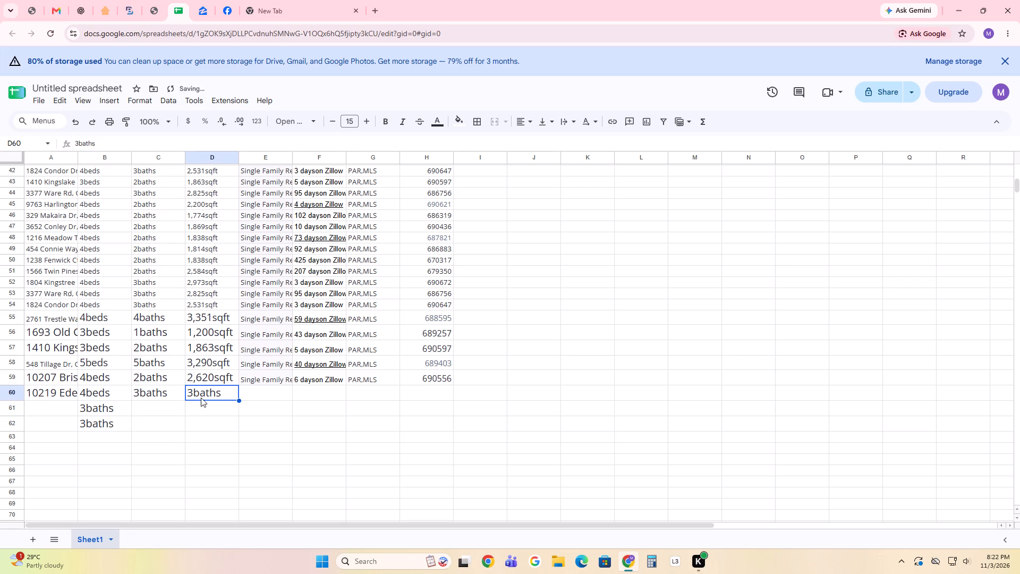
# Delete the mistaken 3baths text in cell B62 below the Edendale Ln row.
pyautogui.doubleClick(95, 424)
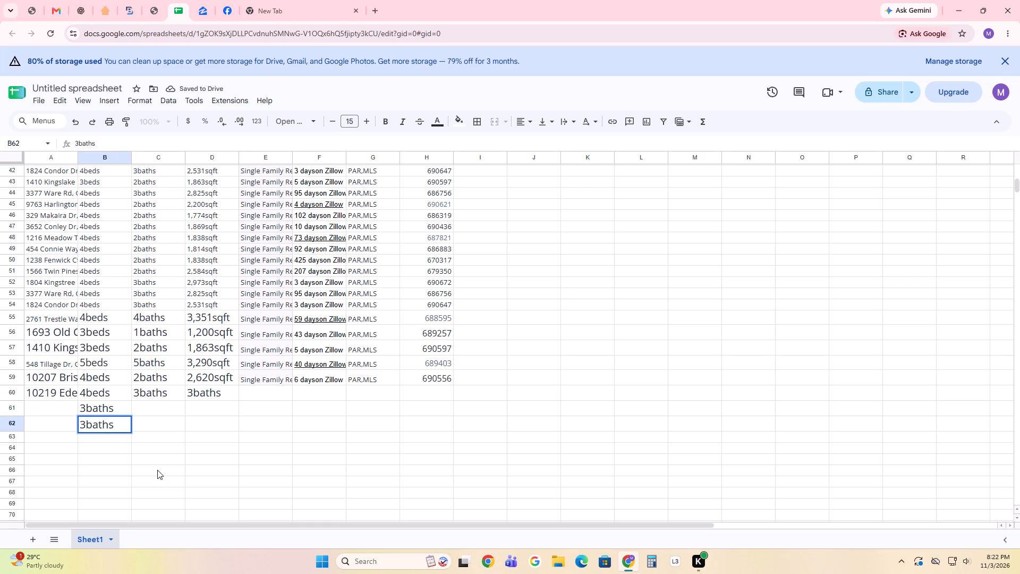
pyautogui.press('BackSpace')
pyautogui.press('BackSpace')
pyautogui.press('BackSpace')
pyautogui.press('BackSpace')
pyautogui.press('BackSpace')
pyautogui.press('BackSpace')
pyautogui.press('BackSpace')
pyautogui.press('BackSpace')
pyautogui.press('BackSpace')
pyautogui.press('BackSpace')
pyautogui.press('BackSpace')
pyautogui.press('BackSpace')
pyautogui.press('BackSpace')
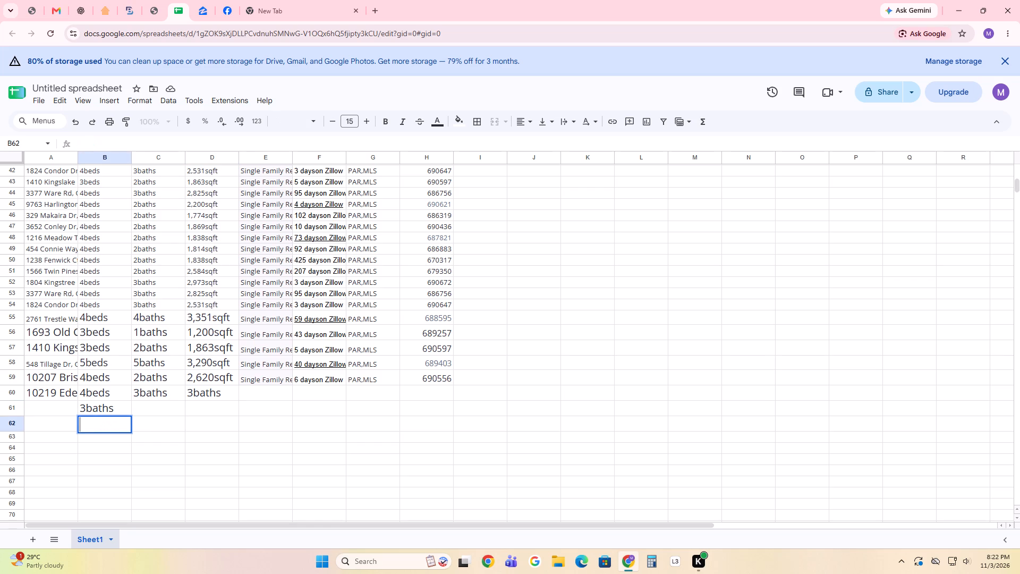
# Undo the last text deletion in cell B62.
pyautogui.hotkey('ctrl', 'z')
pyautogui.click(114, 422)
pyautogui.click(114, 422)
# Delete the stray 3baths text from cell B61 below the Edendale Ln row.
pyautogui.click(121, 405)
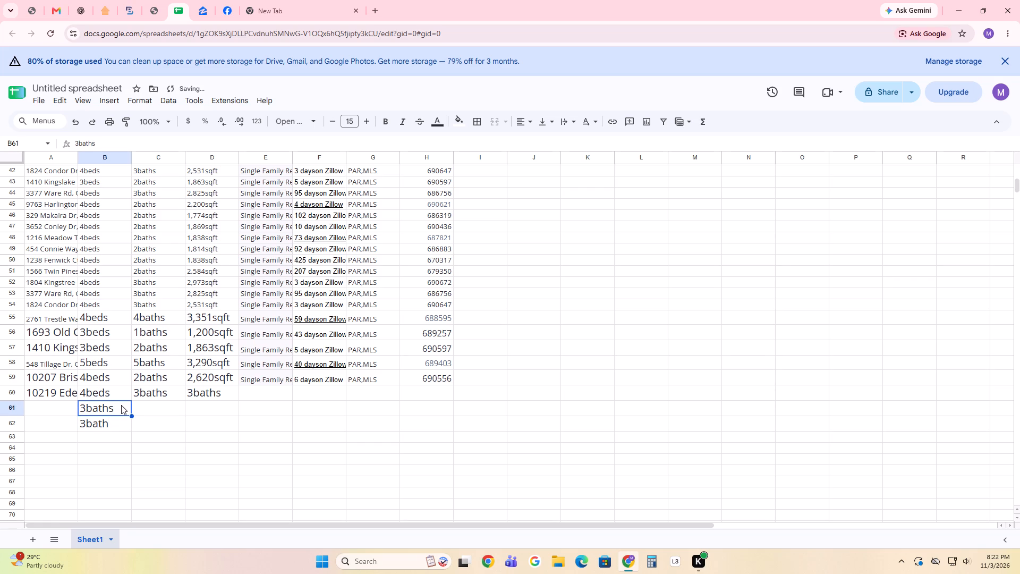
pyautogui.doubleClick(122, 407)
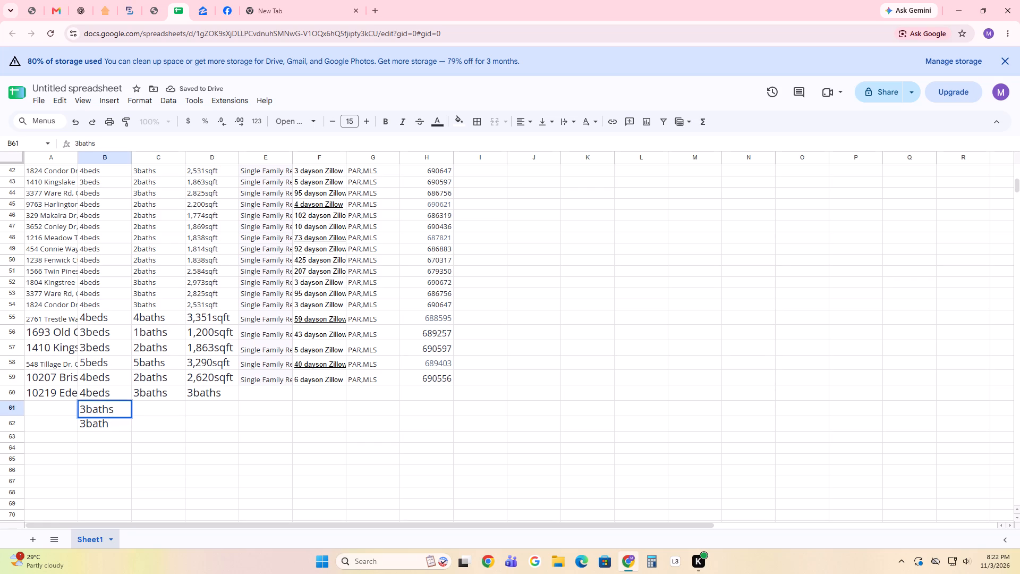
pyautogui.press('BackSpace')
pyautogui.press('BackSpace')
pyautogui.press('BackSpace')
pyautogui.press('BackSpace')
pyautogui.press('BackSpace')
pyautogui.press('BackSpace')
pyautogui.press('BackSpace')
pyautogui.press('BackSpace')
pyautogui.press('BackSpace')
pyautogui.press('BackSpace')
pyautogui.press('BackSpace')
pyautogui.press('BackSpace')
pyautogui.press('BackSpace')
pyautogui.press('BackSpace')
pyautogui.press('BackSpace')
pyautogui.press('BackSpace')
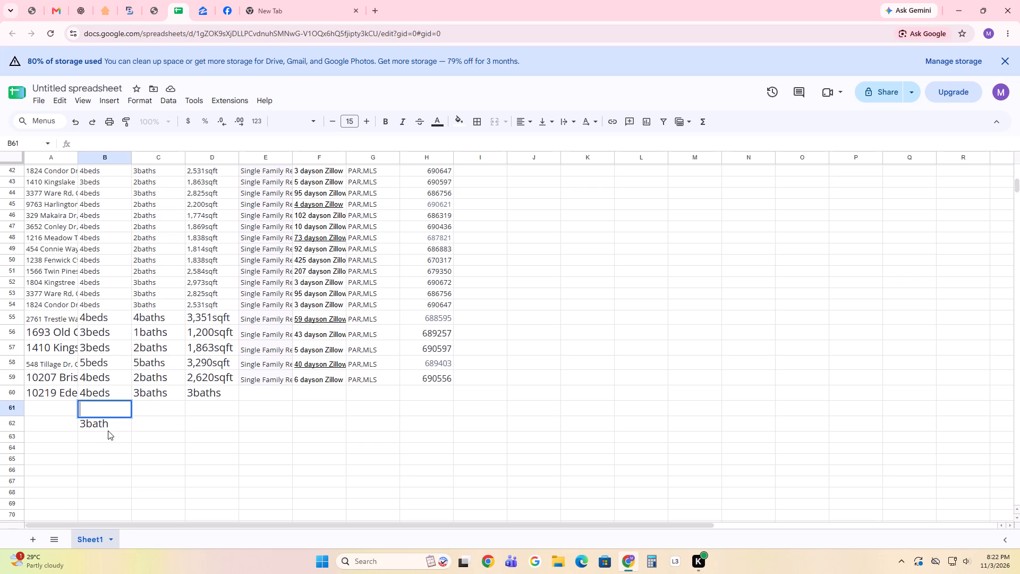
# Delete the leftover 3bath text from cell B62.
pyautogui.doubleClick(109, 427)
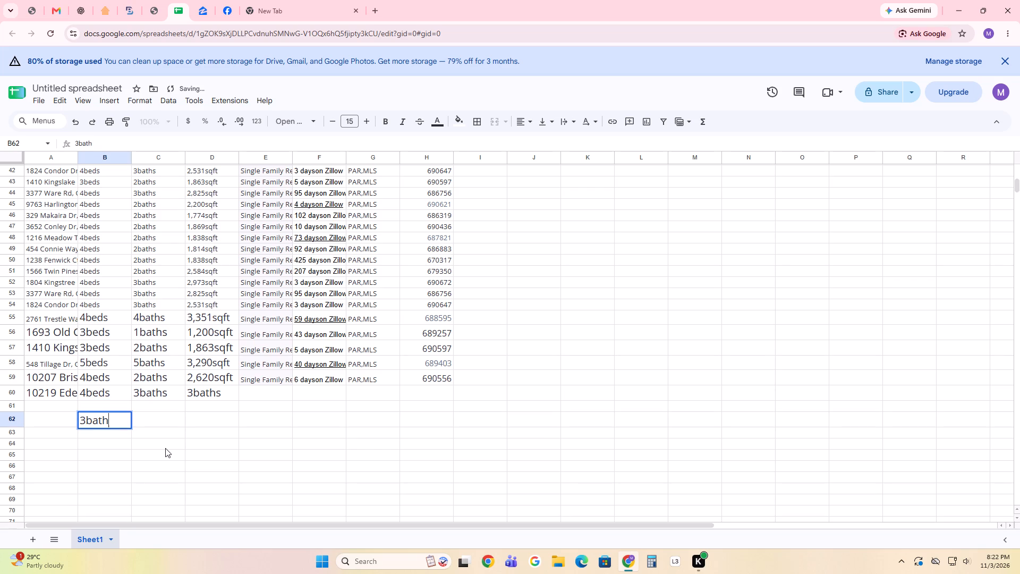
pyautogui.press('BackSpace')
pyautogui.press('BackSpace')
pyautogui.press('BackSpace')
pyautogui.press('BackSpace')
pyautogui.press('BackSpace')
pyautogui.press('BackSpace')
pyautogui.press('BackSpace')
pyautogui.press('BackSpace')
pyautogui.press('BackSpace')
pyautogui.press('BackSpace')
pyautogui.press('BackSpace')
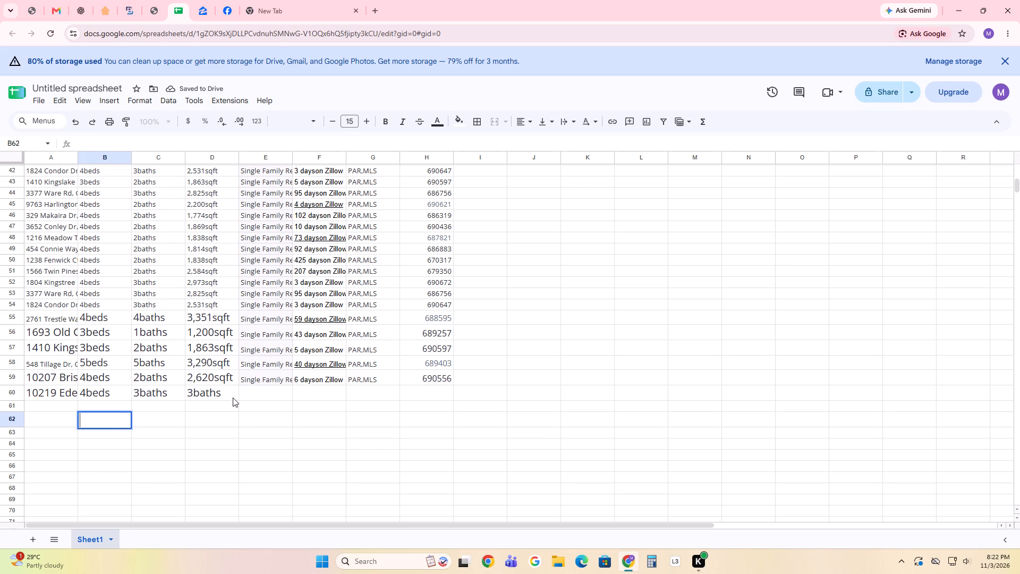
# Clear the mistaken 3baths entry from the Edendale Ln row's square footage cell D60.
pyautogui.doubleClick(227, 391)
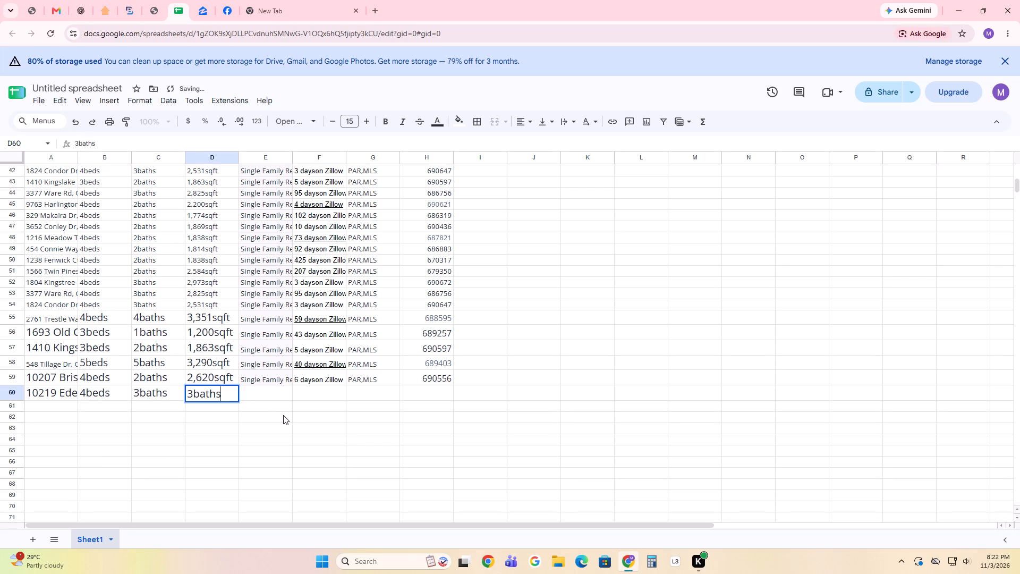
pyautogui.press('BackSpace')
pyautogui.press('BackSpace')
pyautogui.press('BackSpace')
pyautogui.press('BackSpace')
pyautogui.press('BackSpace')
pyautogui.press('BackSpace')
pyautogui.press('BackSpace')
pyautogui.press('BackSpace')
pyautogui.press('BackSpace')
pyautogui.press('BackSpace')
pyautogui.press('BackSpace')
pyautogui.press('BackSpace')
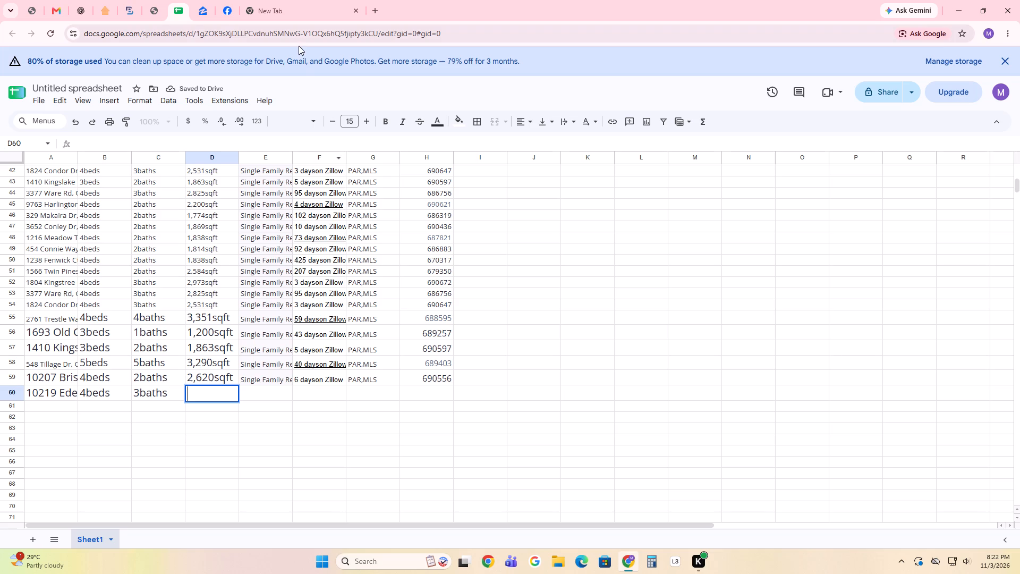
# Copy 3,061 sqft from the Edendale Ln Zillow listing into cell D60 of the spreadsheet.
pyautogui.click(210, 5)
pyautogui.moveTo(619, 429); pyautogui.dragTo(620, 413)
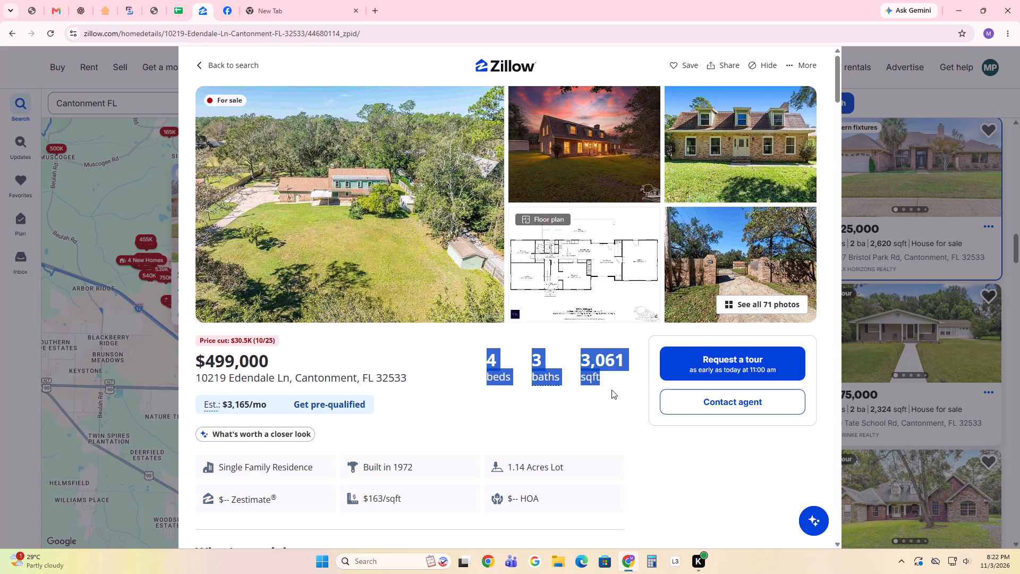
pyautogui.moveTo(577, 359); pyautogui.dragTo(614, 385)
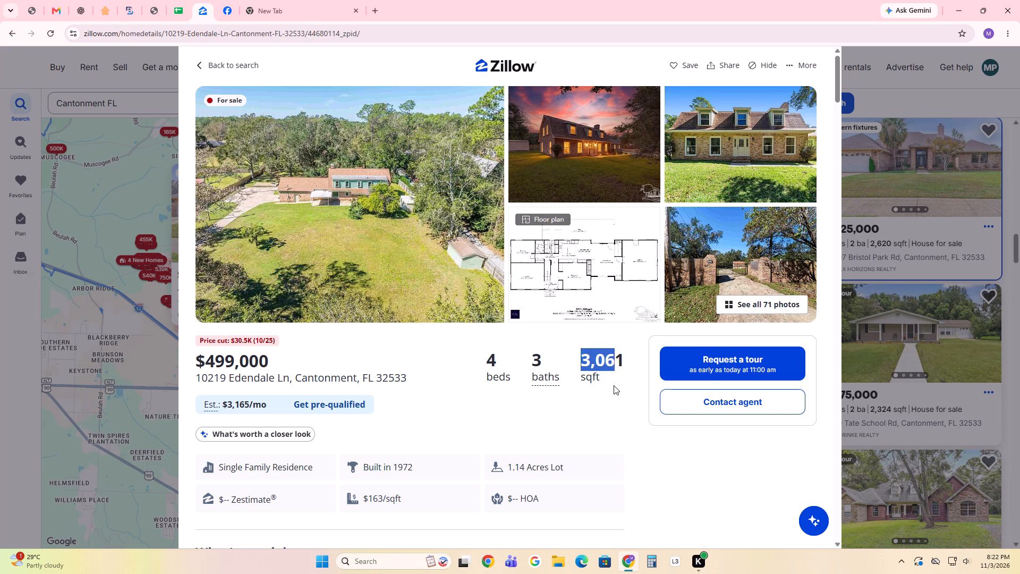
pyautogui.hotkey('ctrl', 'c')
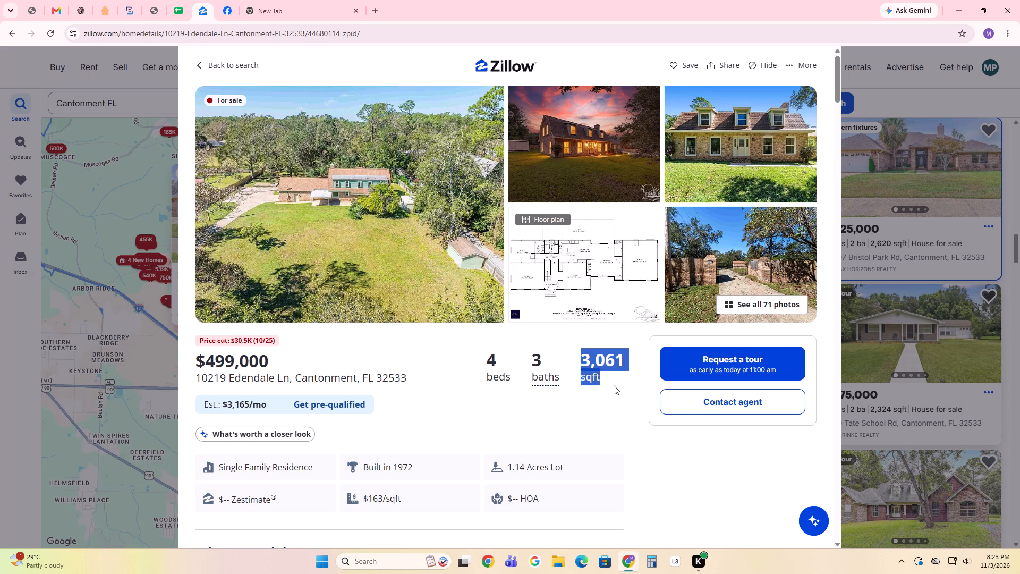
pyautogui.click(171, 5)
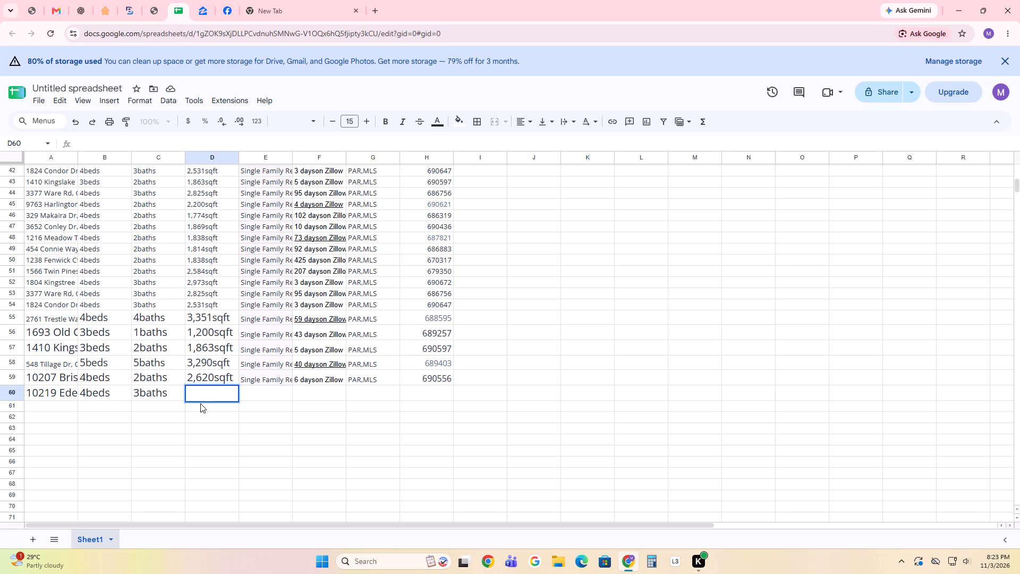
pyautogui.click(209, 390)
pyautogui.click(210, 444)
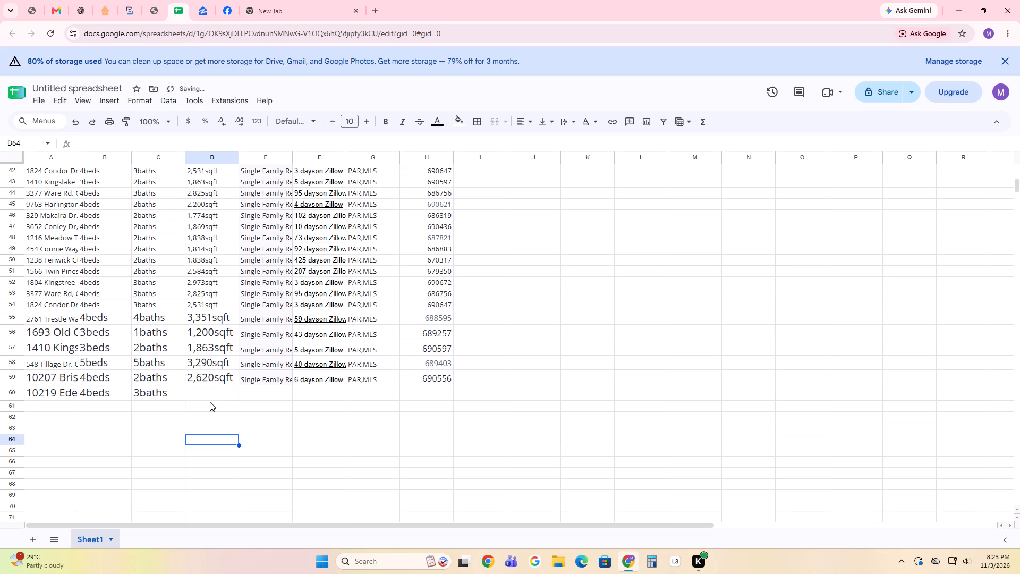
pyautogui.moveTo(209, 393); pyautogui.dragTo(214, 394)
pyautogui.hotkey('ctrl', 'v')
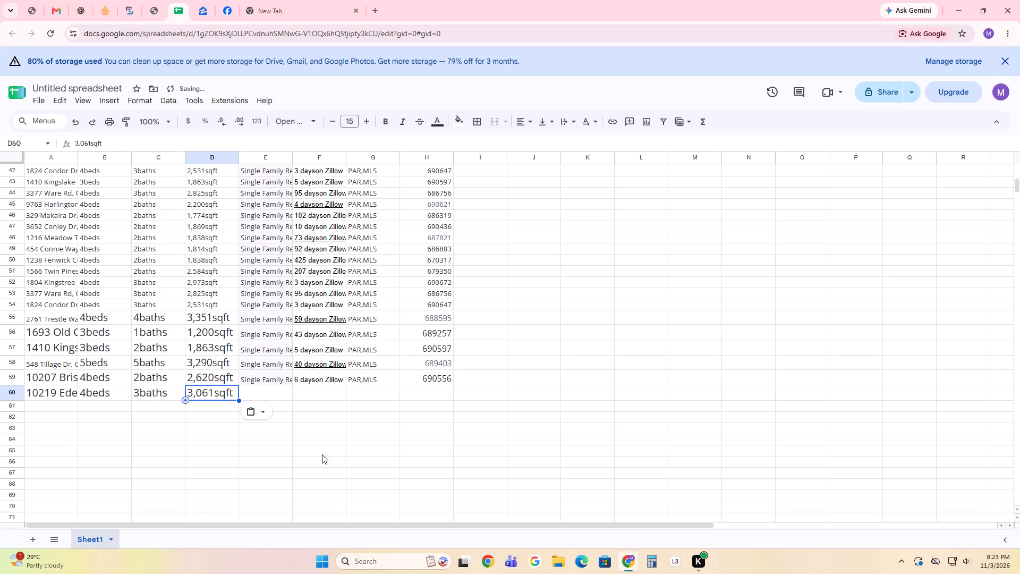
pyautogui.click(322, 452)
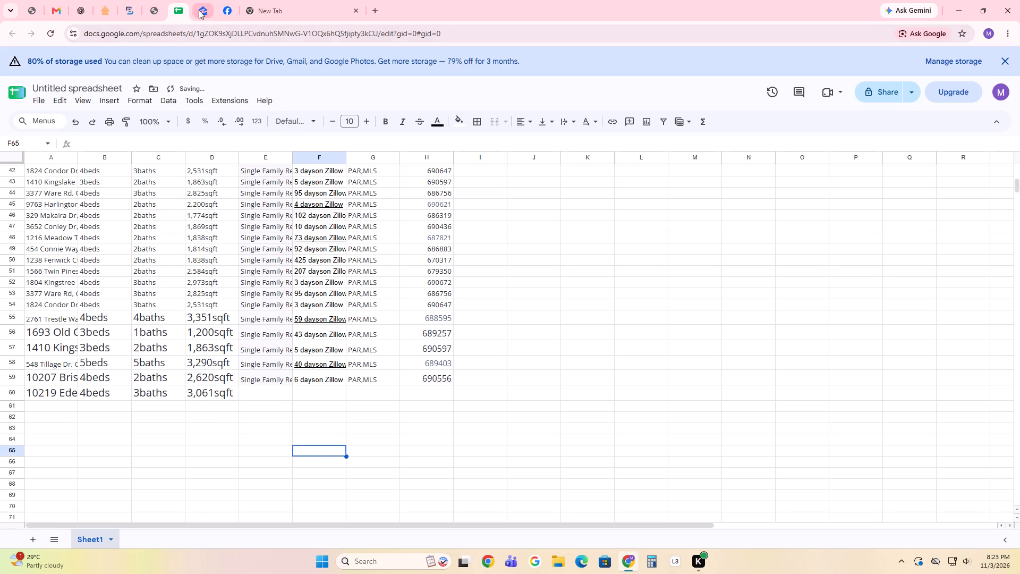
# Copy "13 days on Zillow" from the Edendale Ln listing into cell F60 of the spreadsheet.
pyautogui.click(199, 10)
pyautogui.scroll(-2, 411, 428)
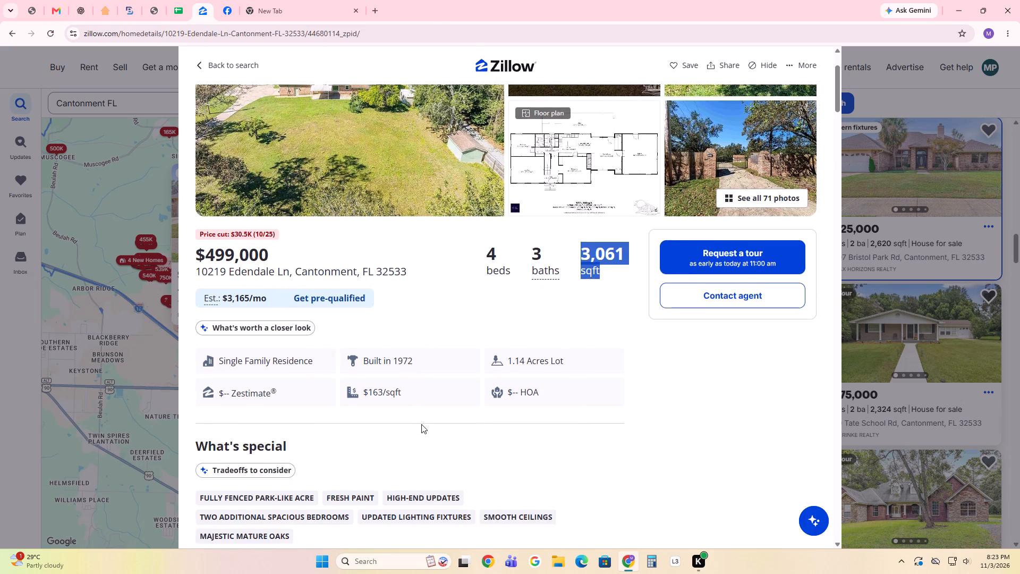
pyautogui.scroll(-5, 421, 424)
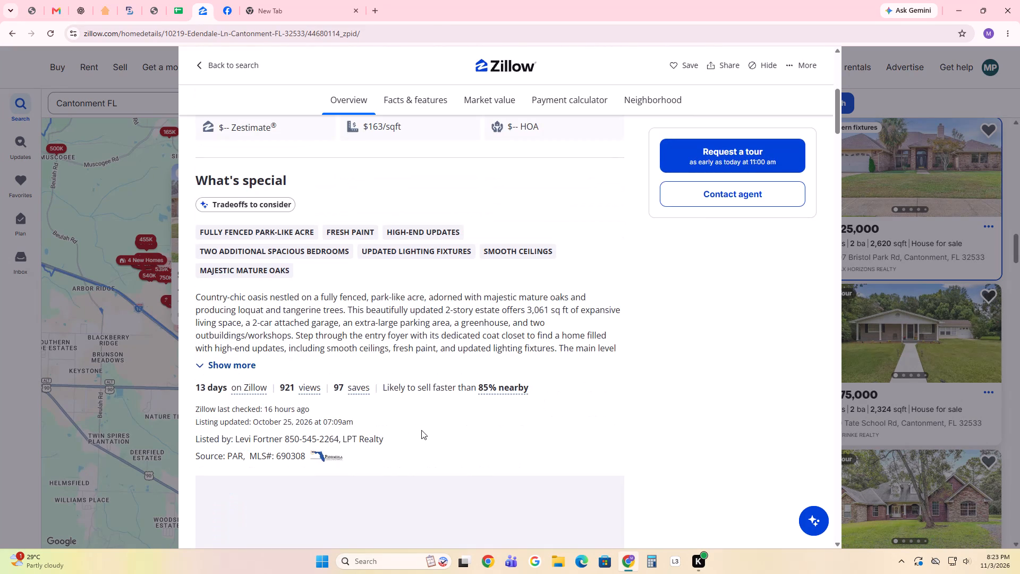
pyautogui.click(657, 362)
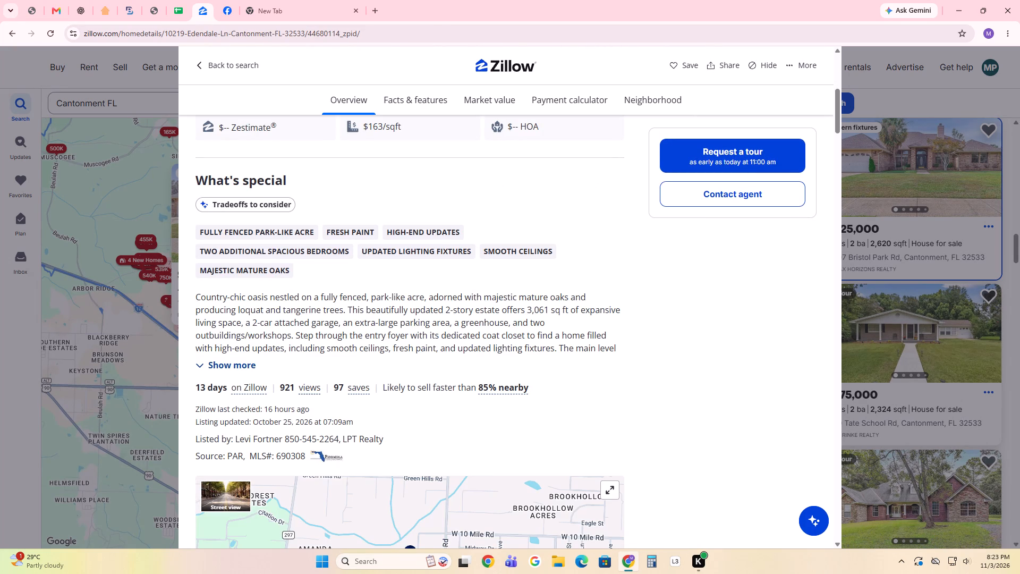
pyautogui.moveTo(192, 386); pyautogui.dragTo(266, 391)
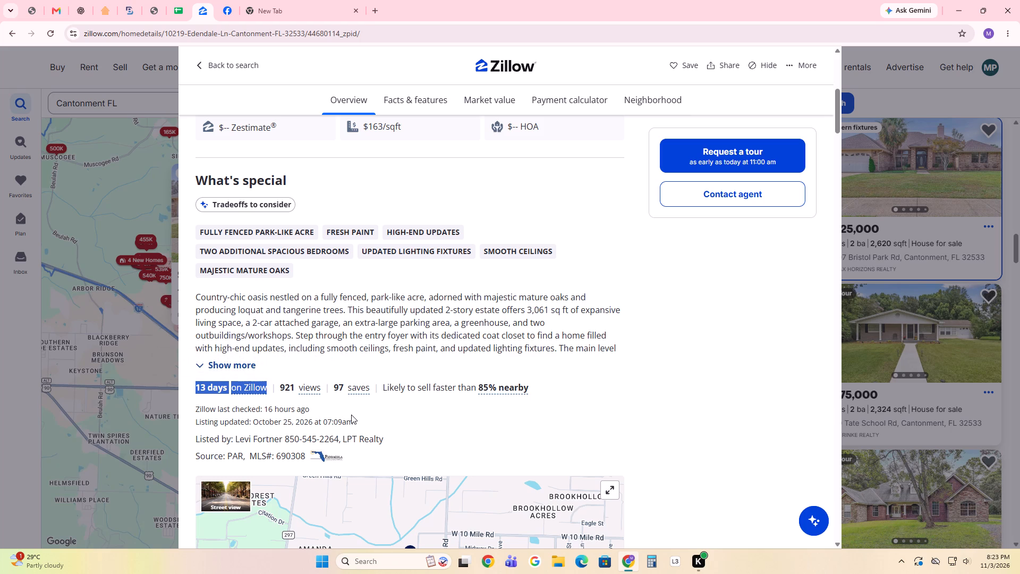
pyautogui.hotkey('ctrl', 'c')
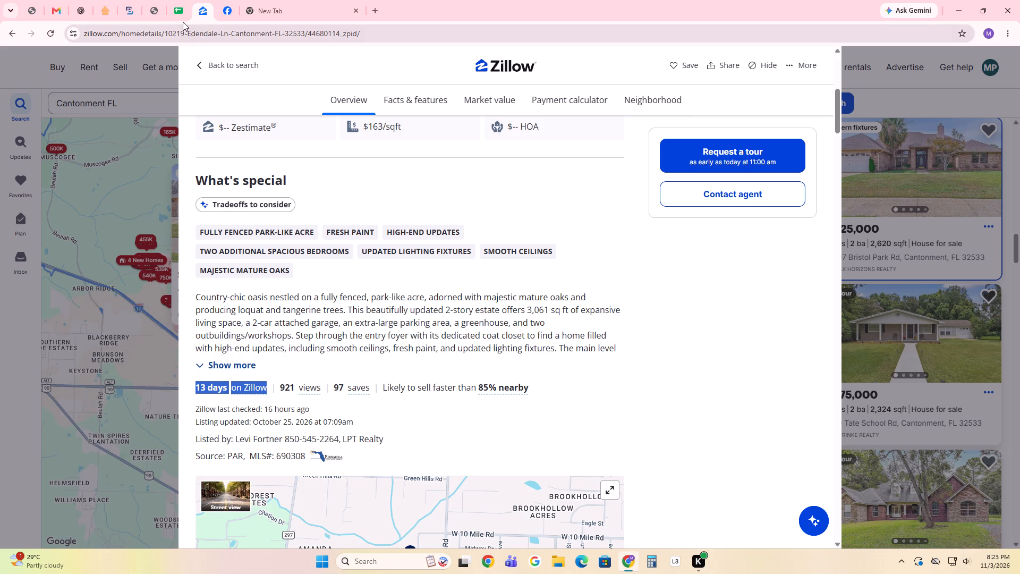
pyautogui.click(181, 11)
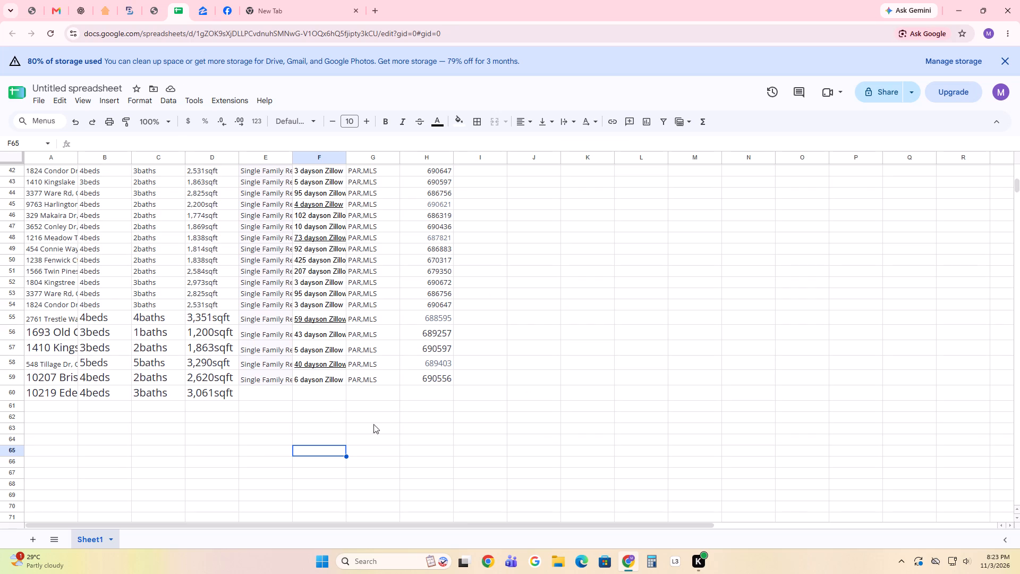
pyautogui.click(320, 396)
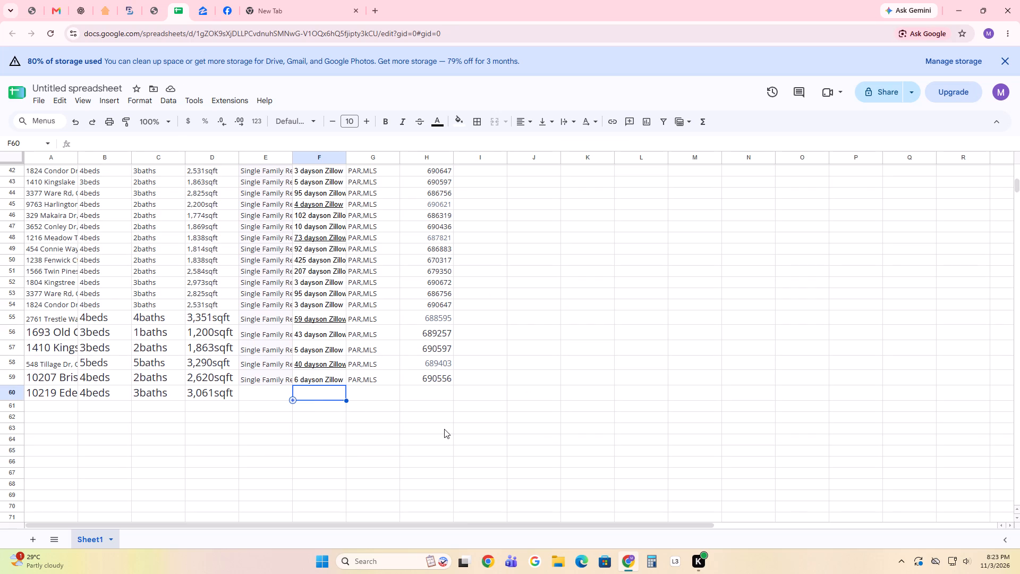
pyautogui.hotkey('ctrl', 'v')
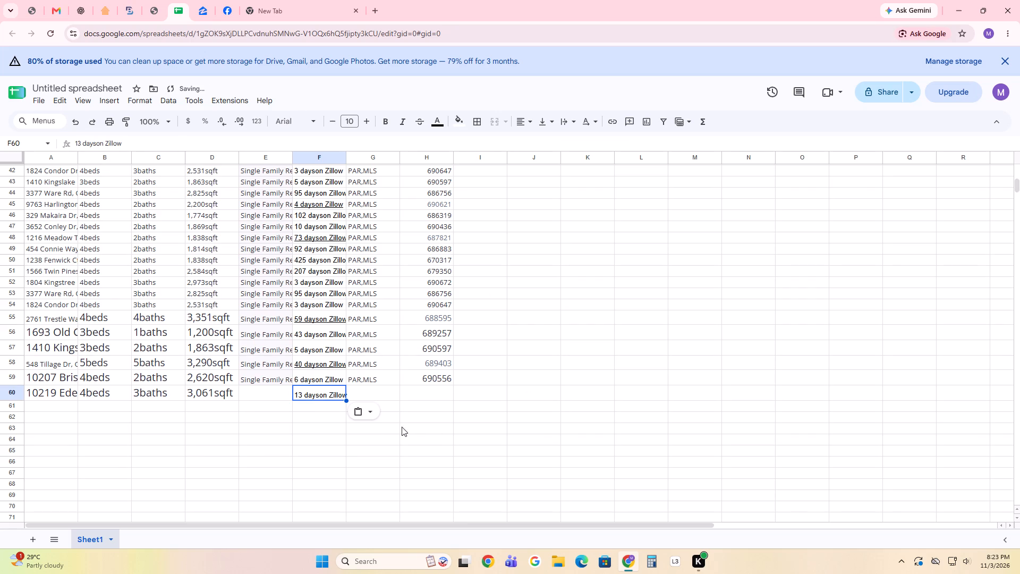
pyautogui.click(400, 428)
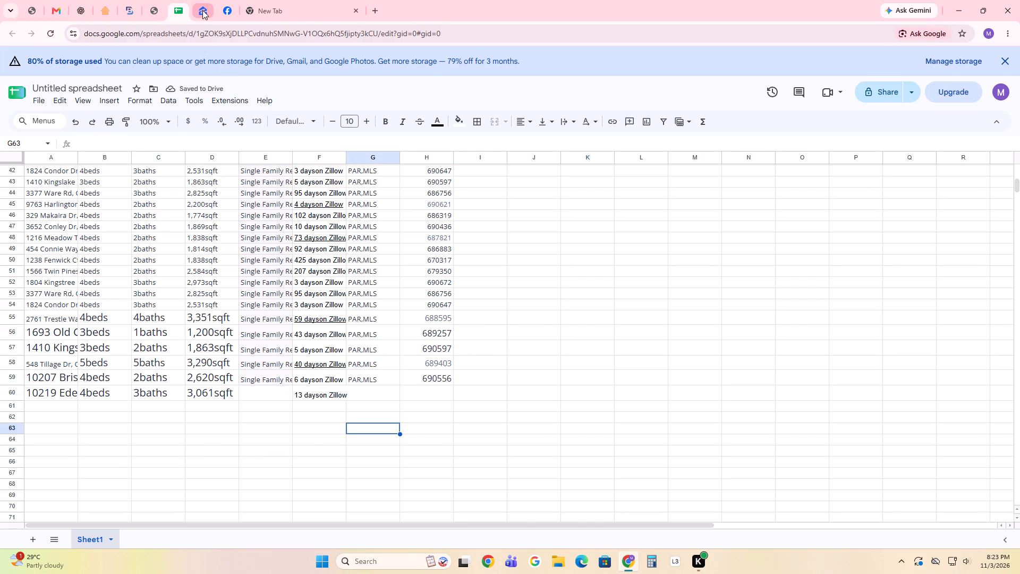
# Copy the MLS number 690308 from the Edendale Ln Zillow listing into cell H60 of the spreadsheet.
pyautogui.click(202, 10)
pyautogui.click(485, 444)
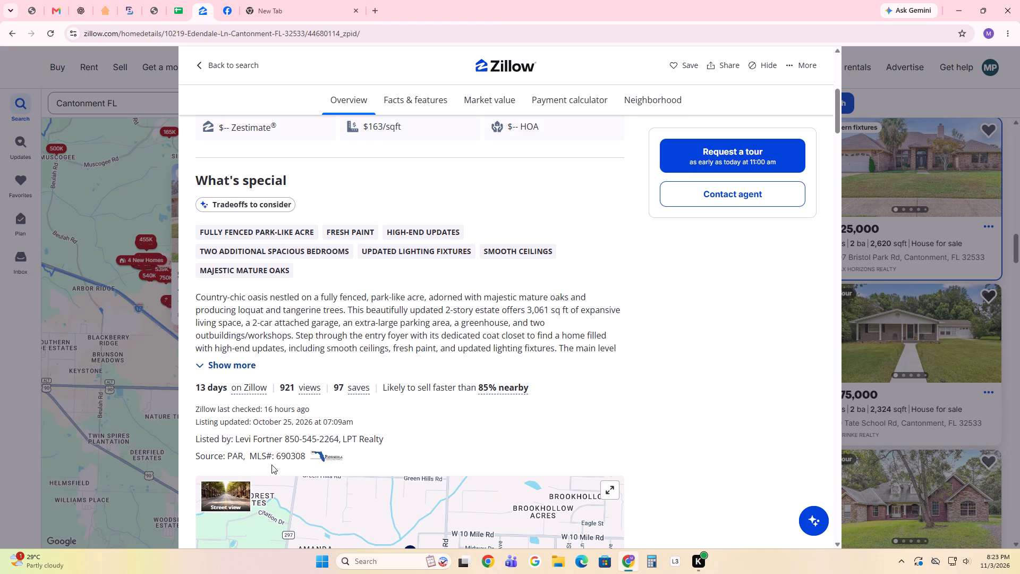
pyautogui.moveTo(274, 455); pyautogui.dragTo(311, 460)
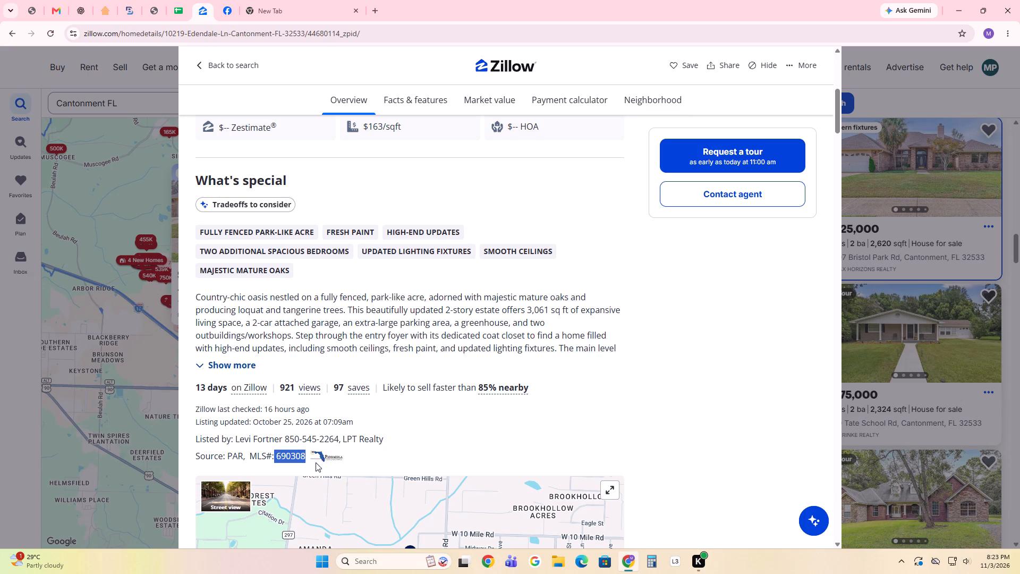
pyautogui.hotkey('ctrl', 'c')
pyautogui.click(177, 10)
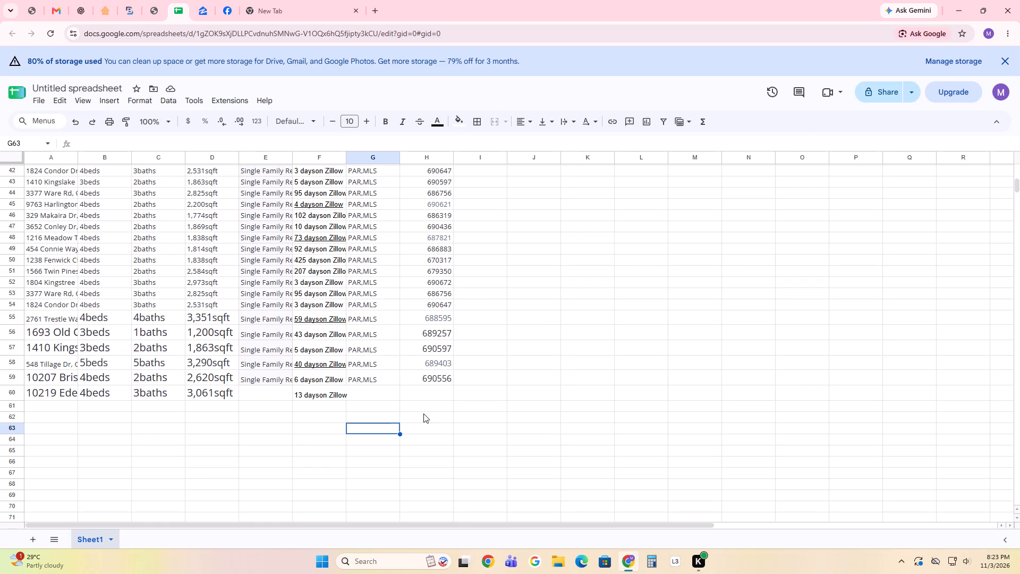
pyautogui.click(429, 387)
pyautogui.hotkey('ctrl', 'v')
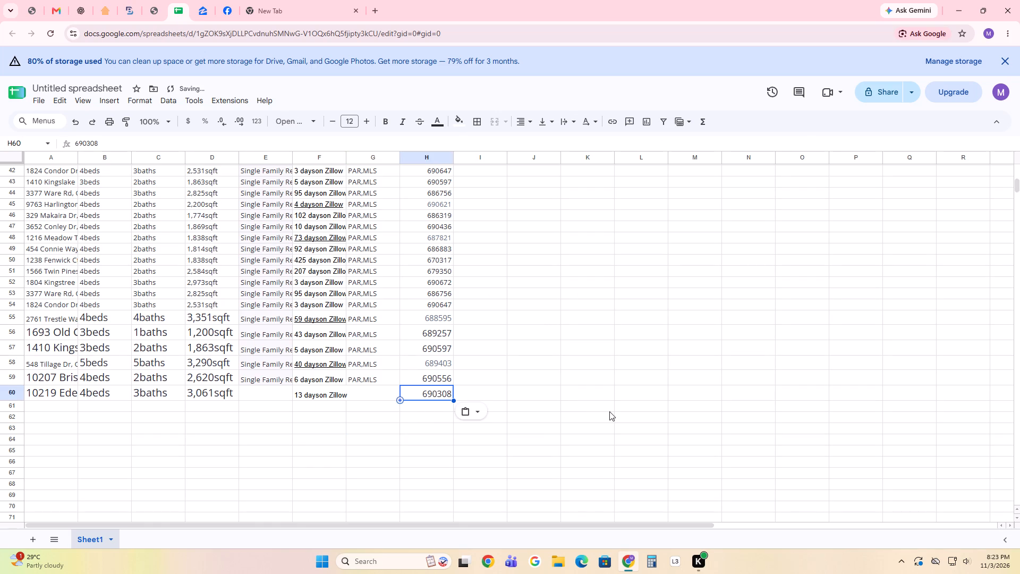
# Copy the PAR,MLS source entry from cell G59 into G60 for the Edendale Ln row.
pyautogui.click(376, 378)
pyautogui.hotkey('ctrl', 'c')
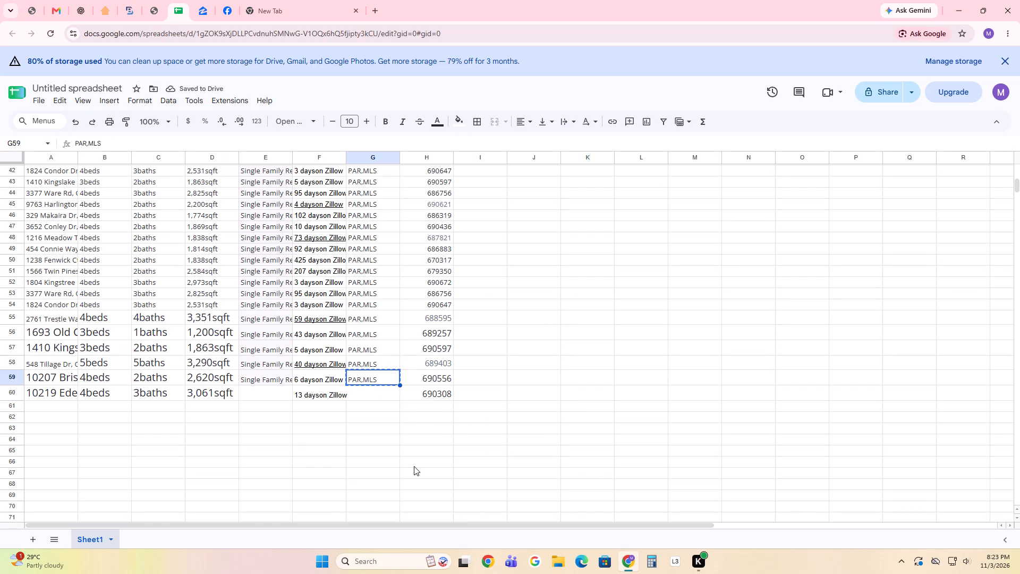
pyautogui.moveTo(374, 392); pyautogui.dragTo(381, 396)
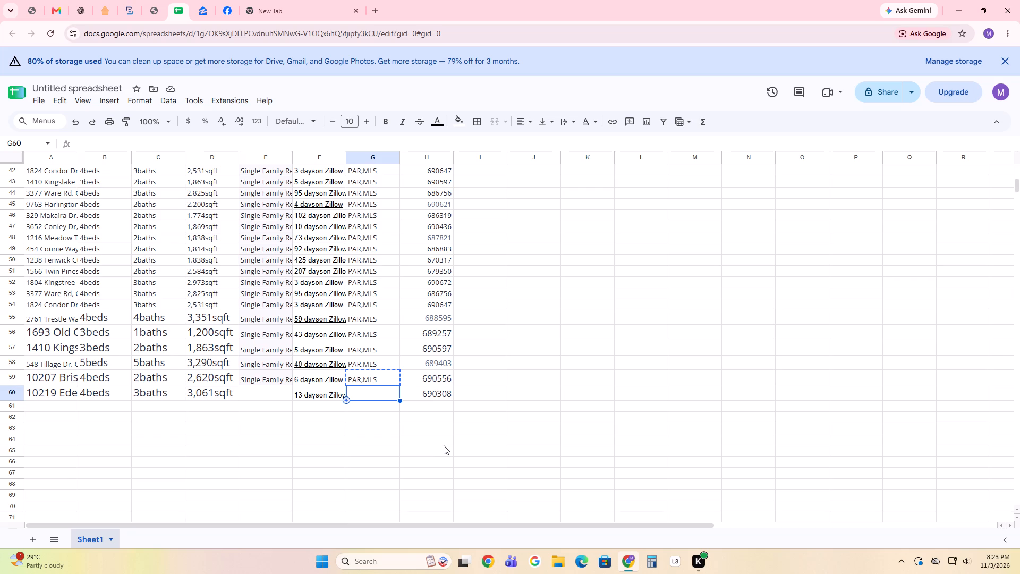
pyautogui.hotkey('ctrl', 'v')
pyautogui.click(376, 438)
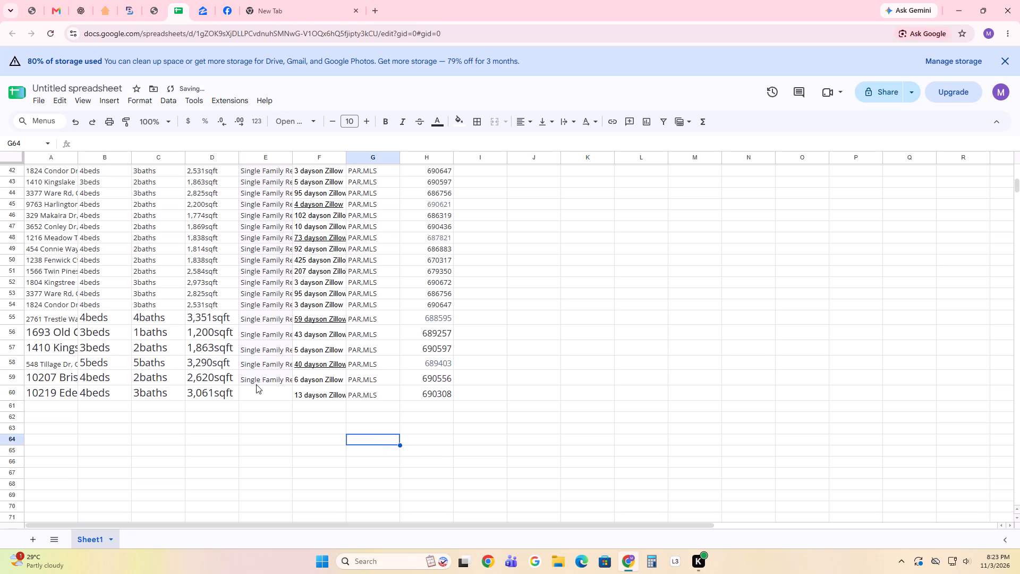
# Copy the Single Family Residence entry from cell E59 into E60 for the Edendale Ln row.
pyautogui.click(257, 379)
pyautogui.hotkey('ctrl', 'c')
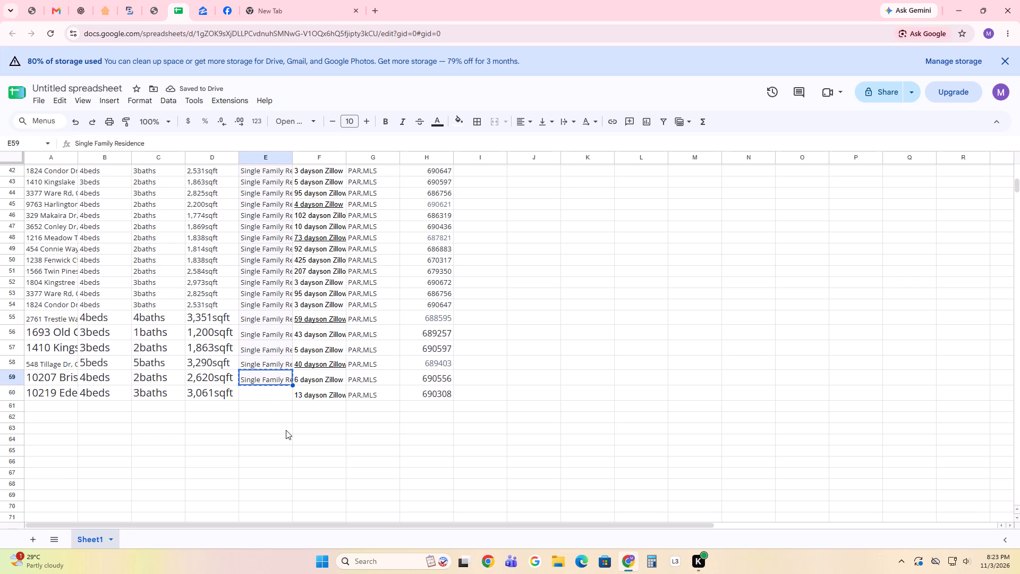
pyautogui.moveTo(259, 393); pyautogui.dragTo(267, 403)
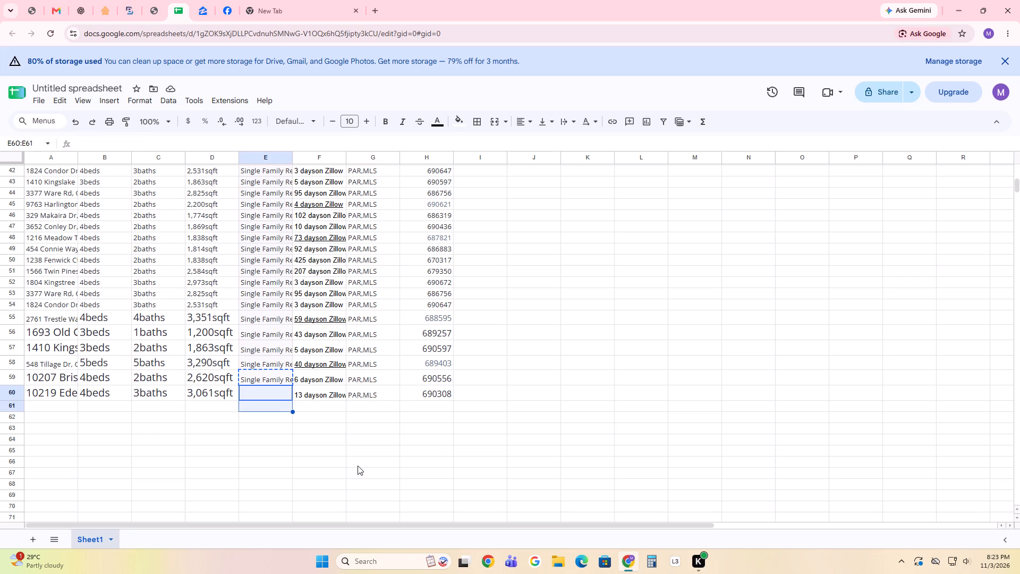
pyautogui.click(215, 417)
pyautogui.click(265, 392)
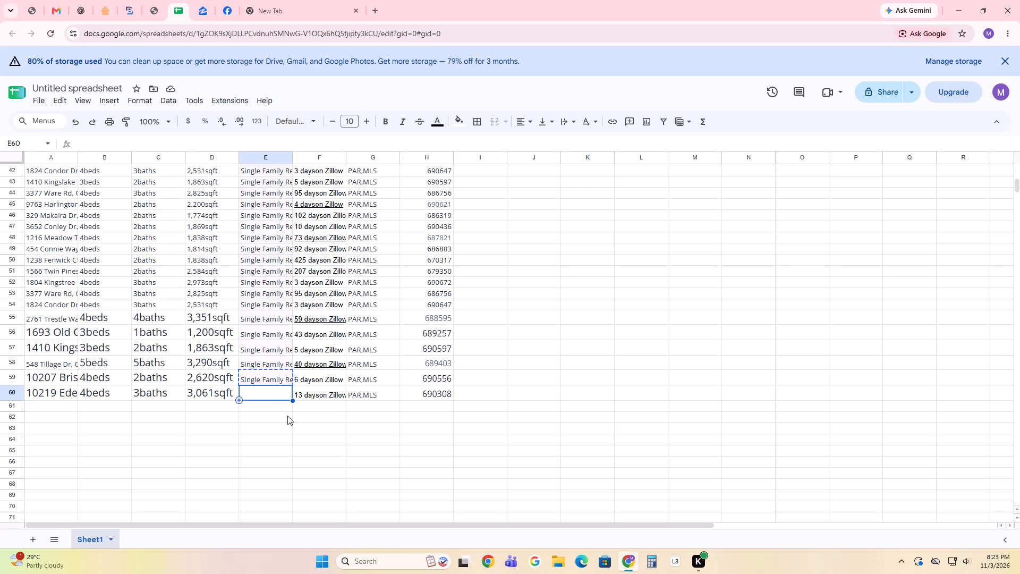
pyautogui.hotkey('ctrl', 'v')
pyautogui.click(336, 454)
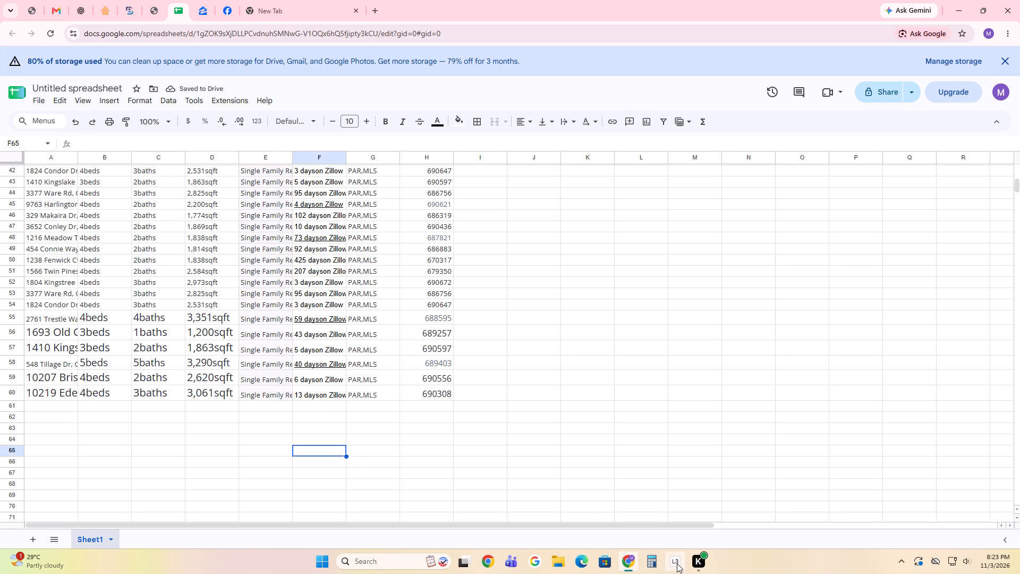
# Switch to Calculator, multiply 5 by 63.44, multiply that result by 2, and return to the spreadsheet.
pyautogui.click(653, 561)
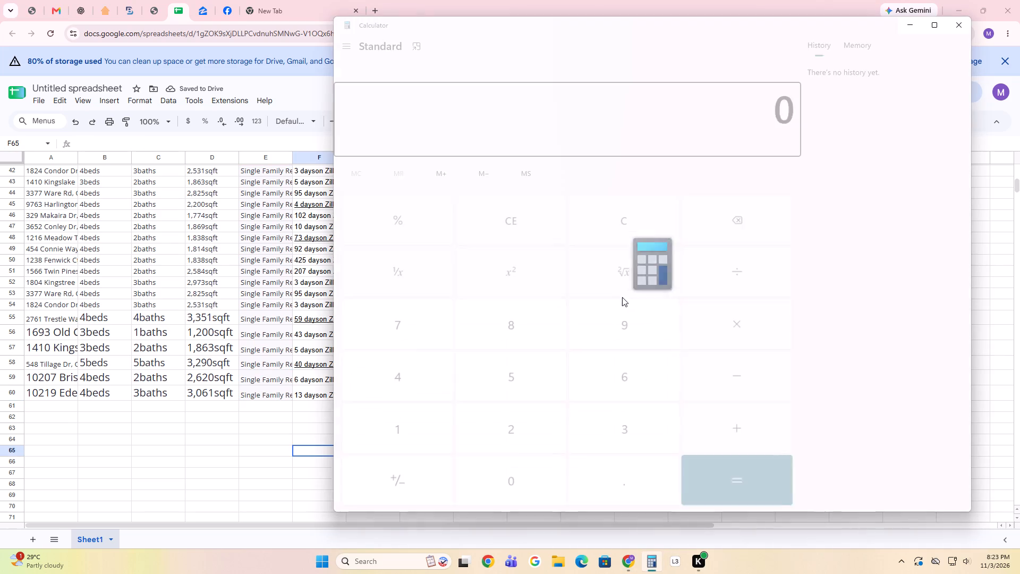
pyautogui.click(511, 203)
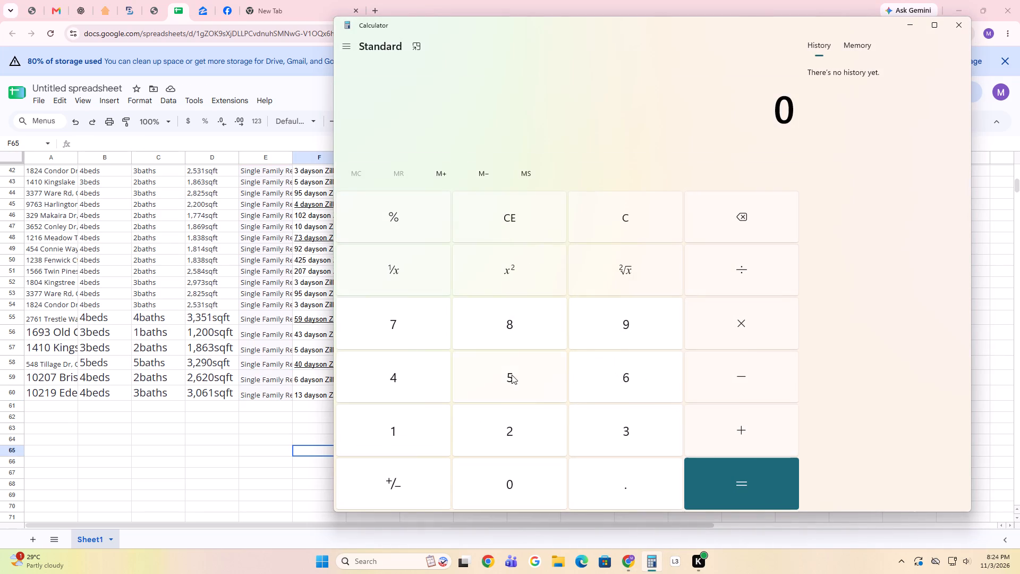
pyautogui.moveTo(508, 375); pyautogui.dragTo(521, 375)
pyautogui.click(739, 319)
pyautogui.click(637, 372)
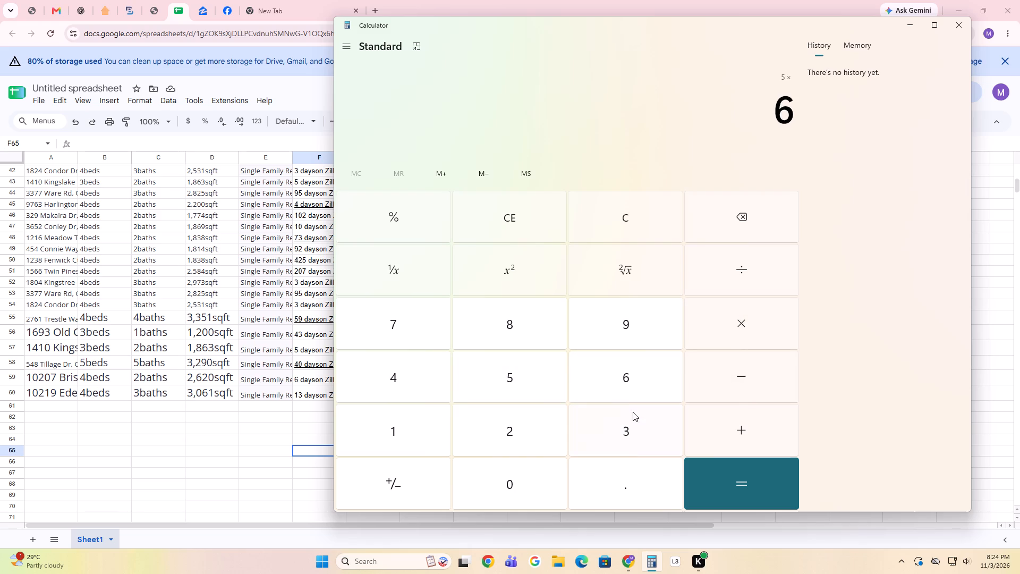
pyautogui.click(631, 424)
pyautogui.click(628, 470)
pyautogui.doubleClick(401, 379)
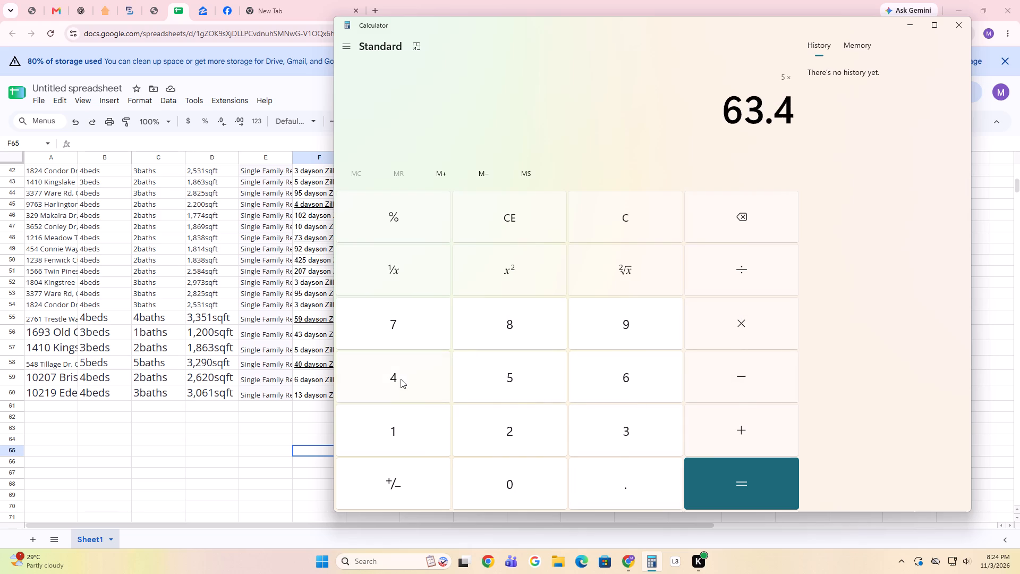
pyautogui.click(743, 474)
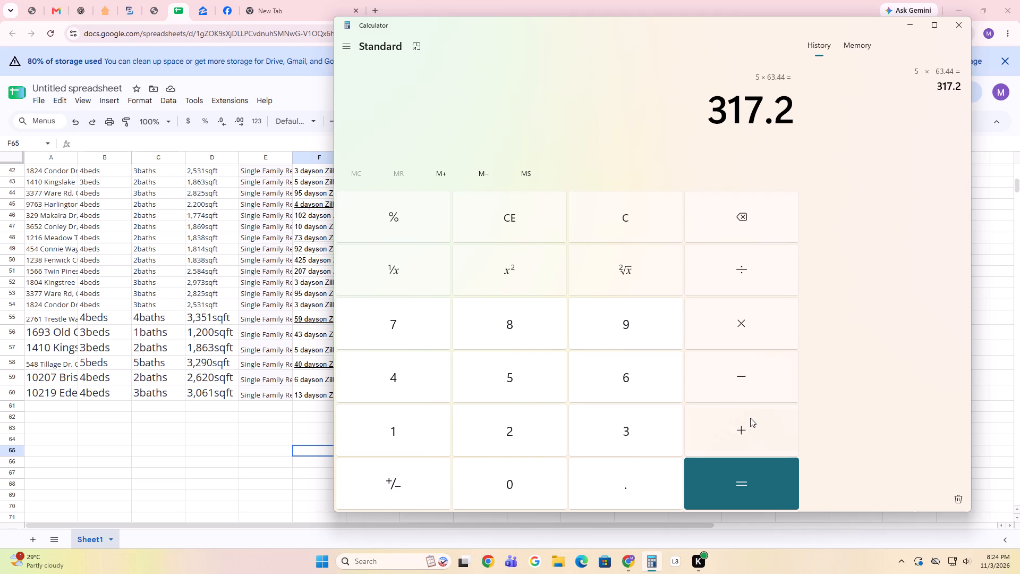
pyautogui.click(738, 324)
pyautogui.click(509, 437)
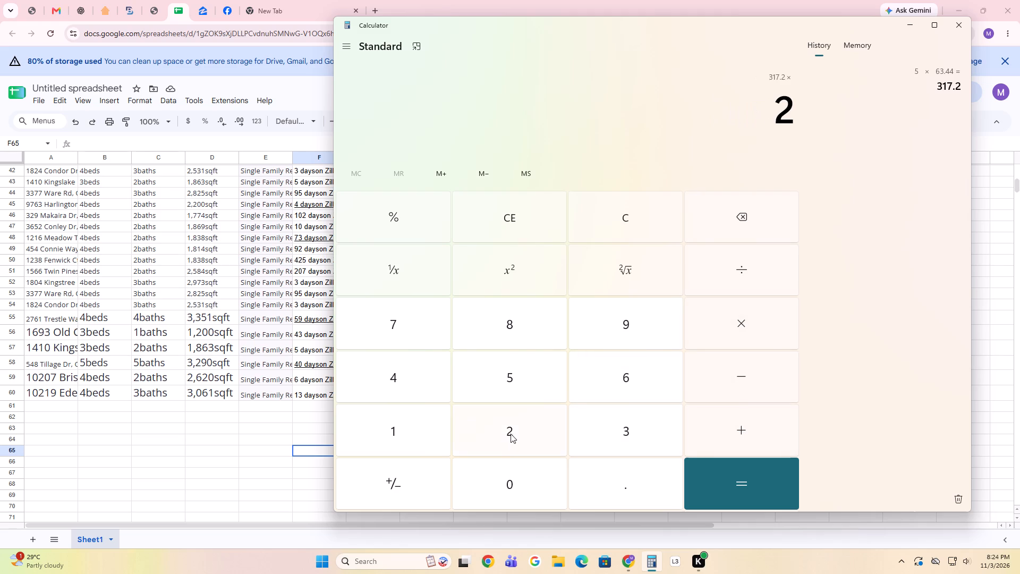
pyautogui.click(727, 477)
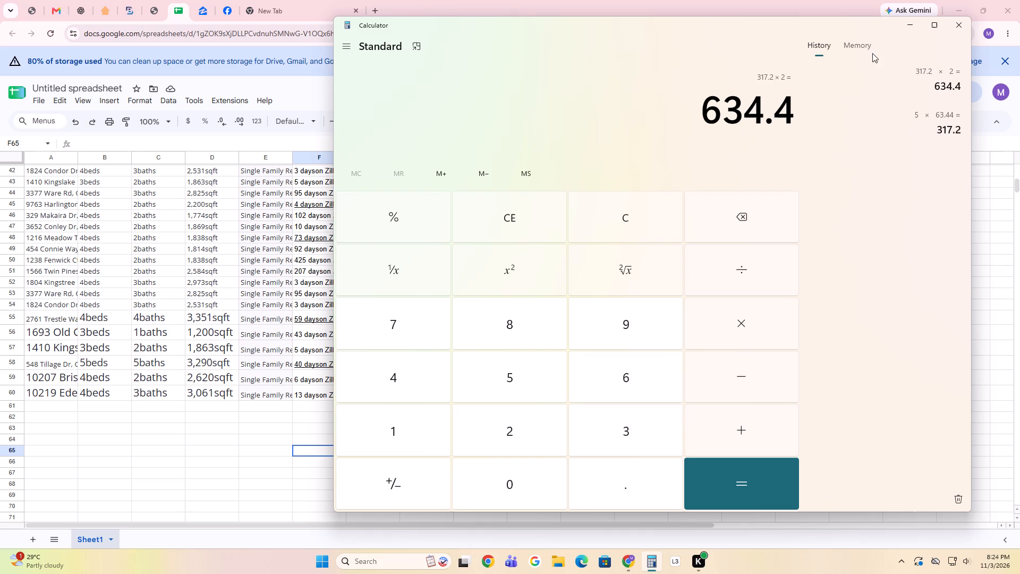
pyautogui.click(912, 24)
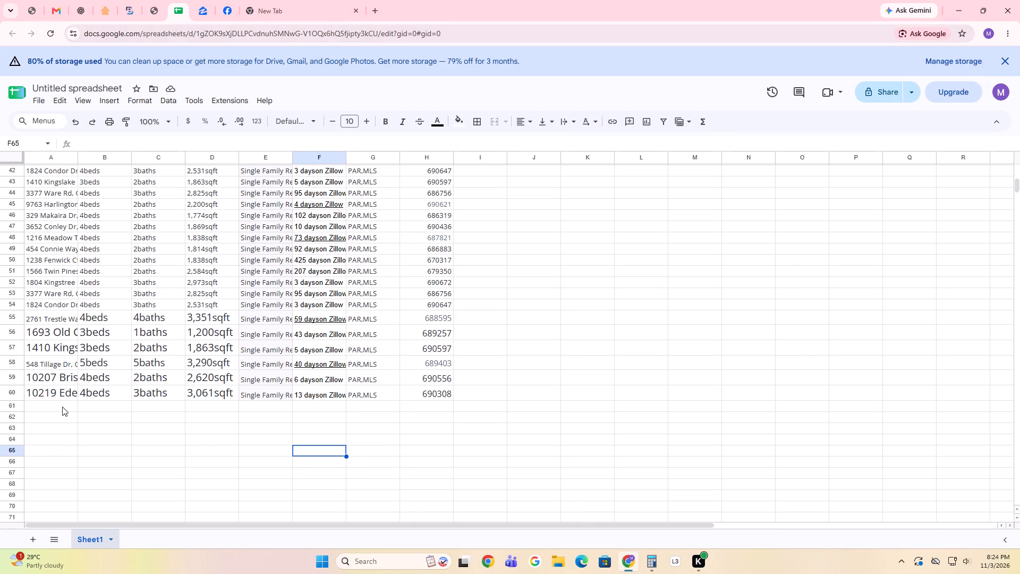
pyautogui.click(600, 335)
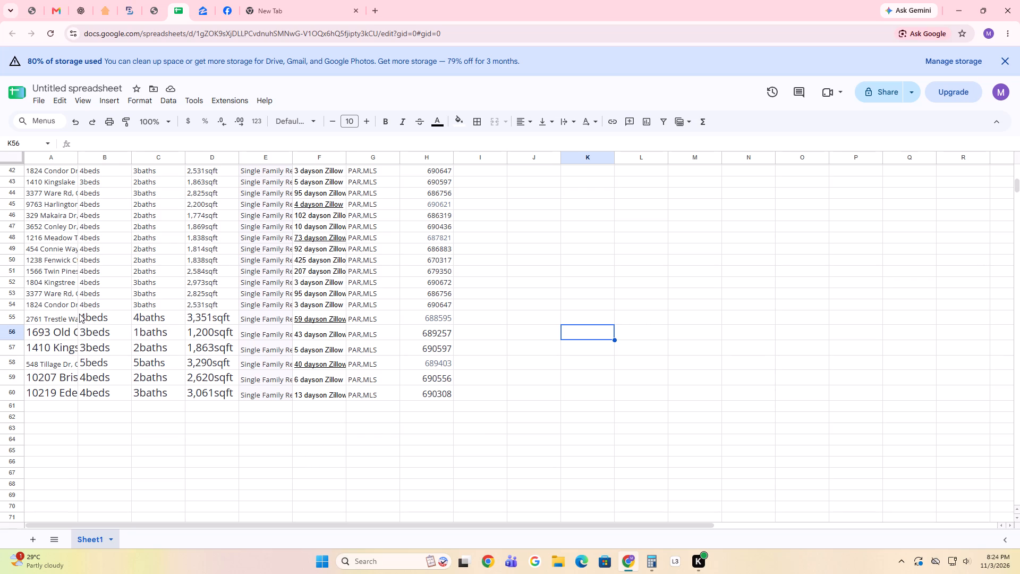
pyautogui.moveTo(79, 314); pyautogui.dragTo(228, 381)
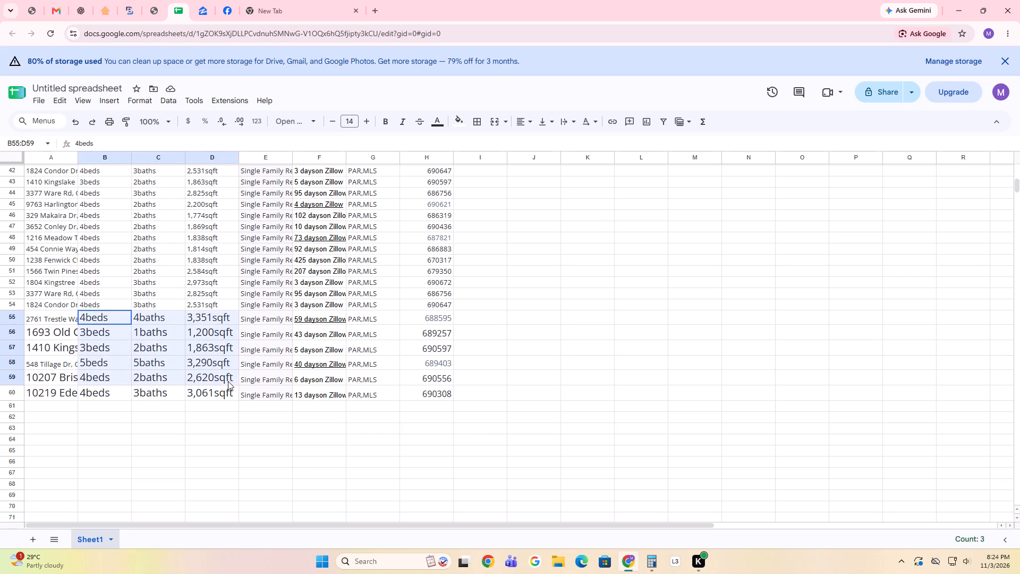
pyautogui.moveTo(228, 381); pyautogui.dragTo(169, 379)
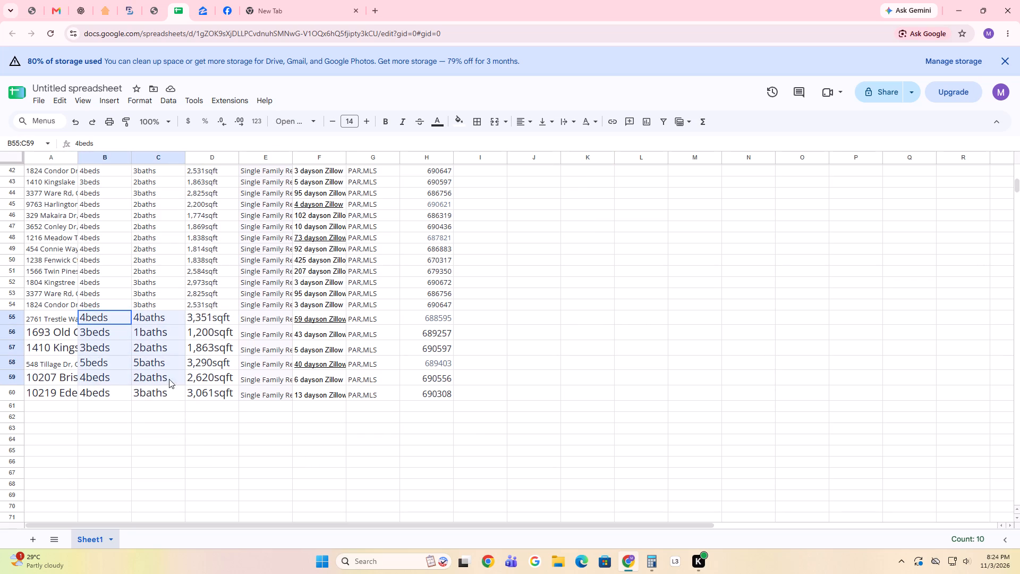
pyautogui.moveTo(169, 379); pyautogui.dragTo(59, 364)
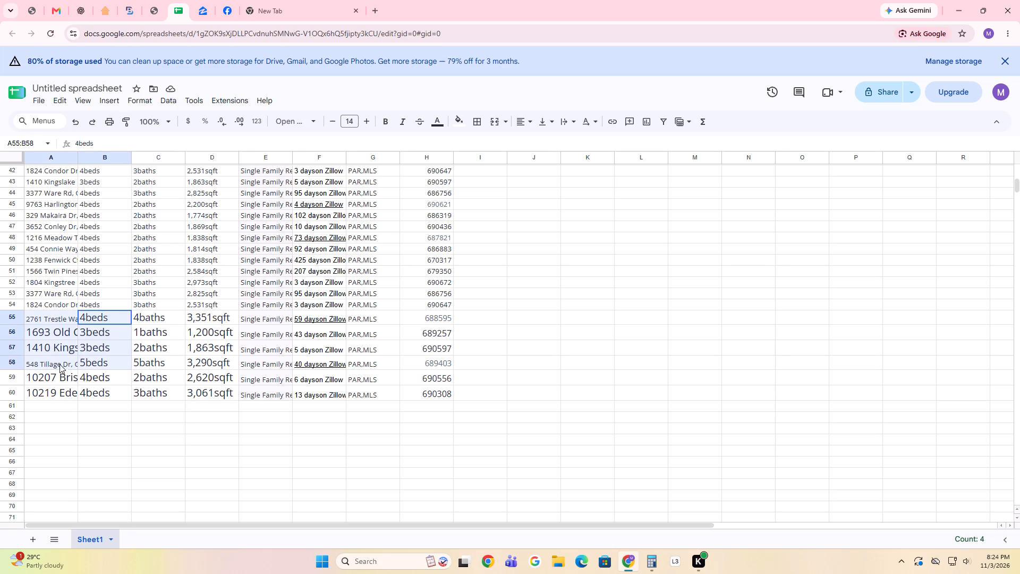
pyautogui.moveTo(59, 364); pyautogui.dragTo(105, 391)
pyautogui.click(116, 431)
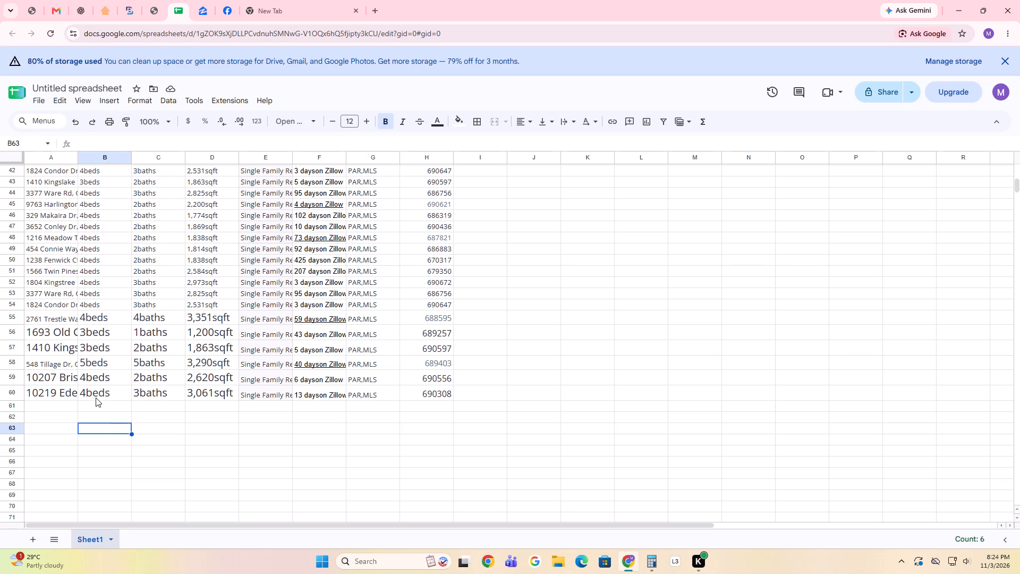
# Set the font size of cells A56:D62, covering address, beds, baths and square footage, to 10.
pyautogui.moveTo(27, 330); pyautogui.dragTo(198, 319)
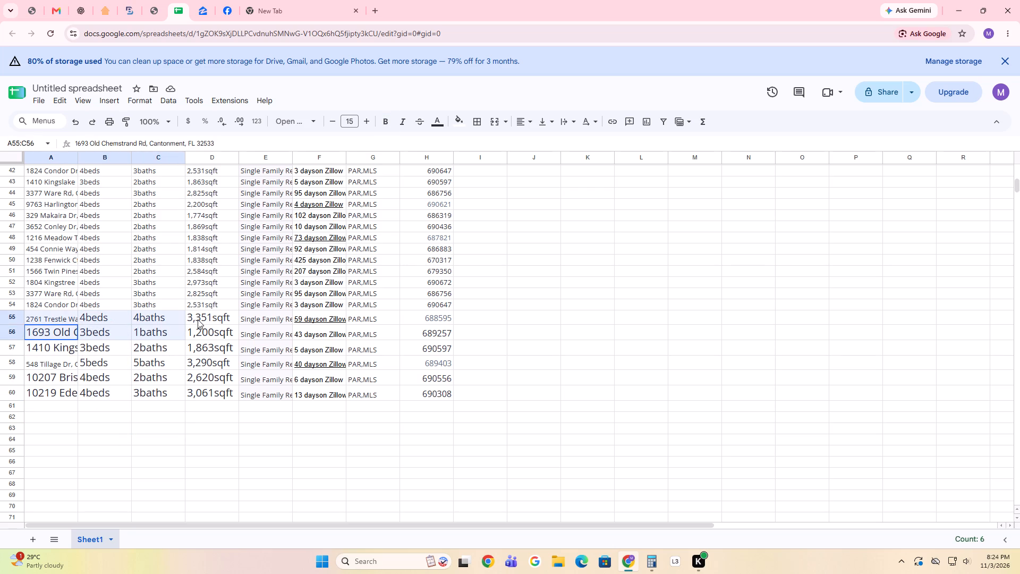
pyautogui.moveTo(198, 319); pyautogui.dragTo(224, 414)
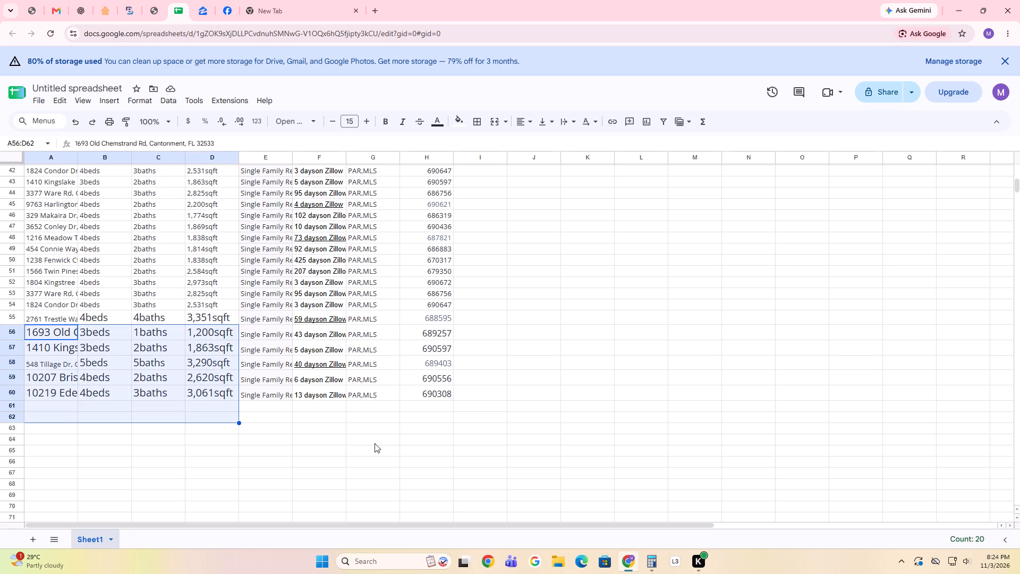
pyautogui.click(353, 123)
pyautogui.click(348, 206)
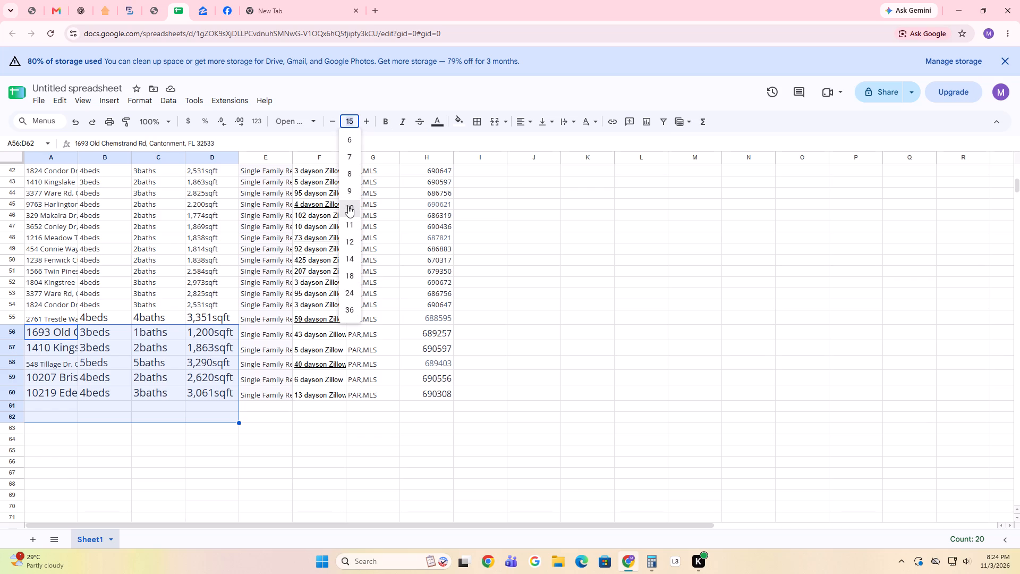
pyautogui.click(266, 431)
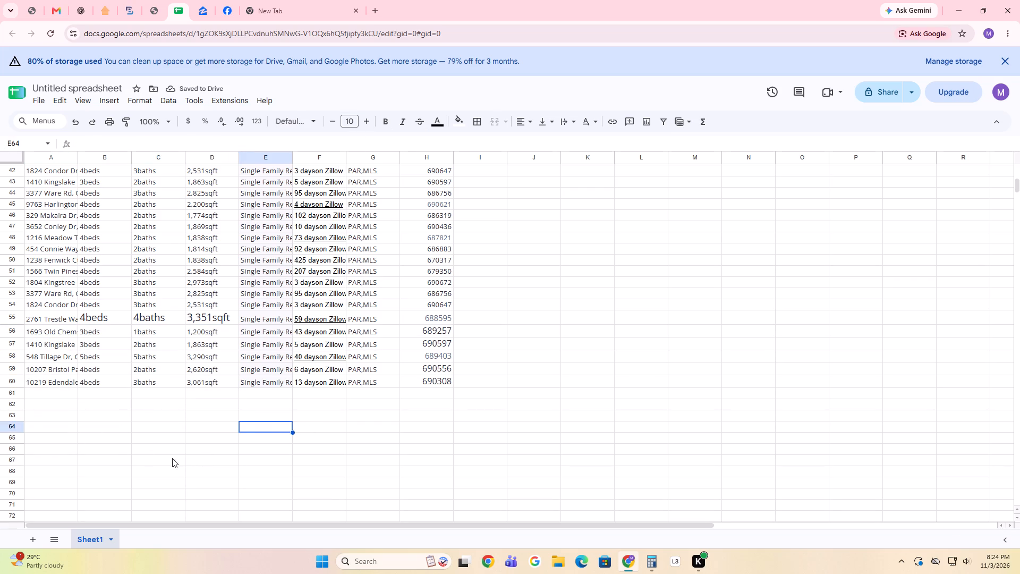
# Set the font size of cells B54:E55 to 10 so the Trestle row matches the other rows.
pyautogui.moveTo(80, 307); pyautogui.dragTo(149, 311)
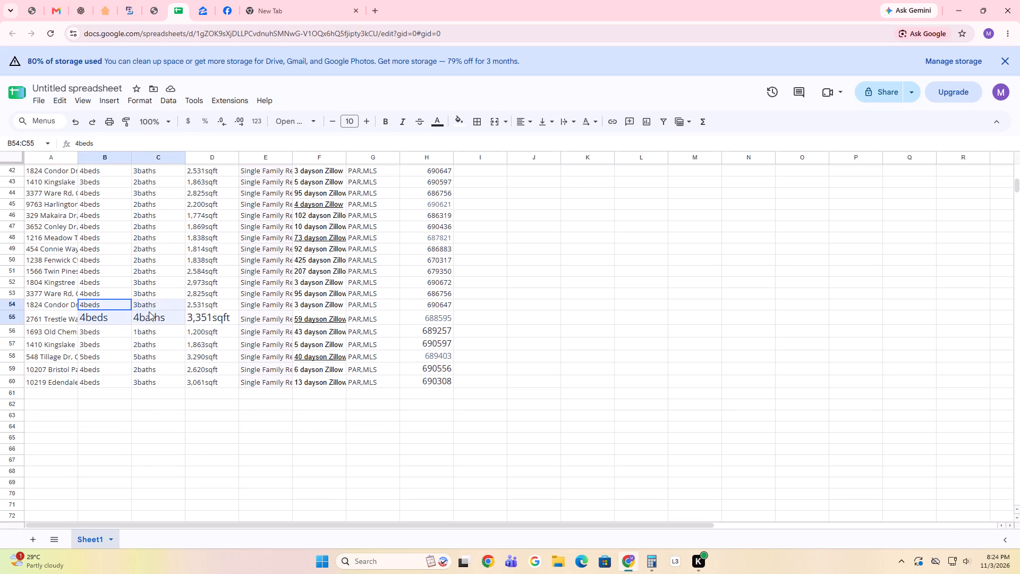
pyautogui.moveTo(149, 311); pyautogui.dragTo(248, 322)
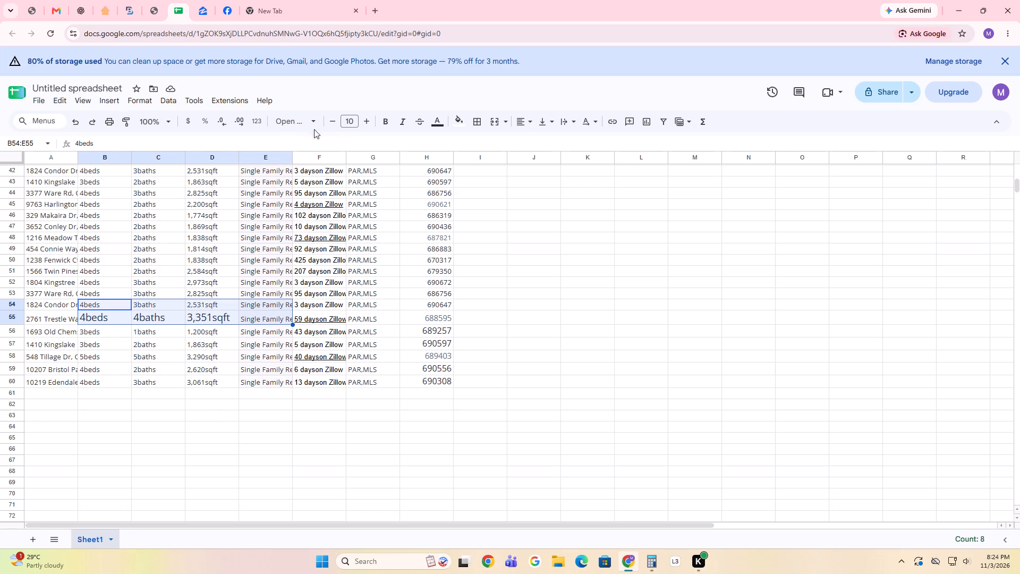
pyautogui.click(350, 123)
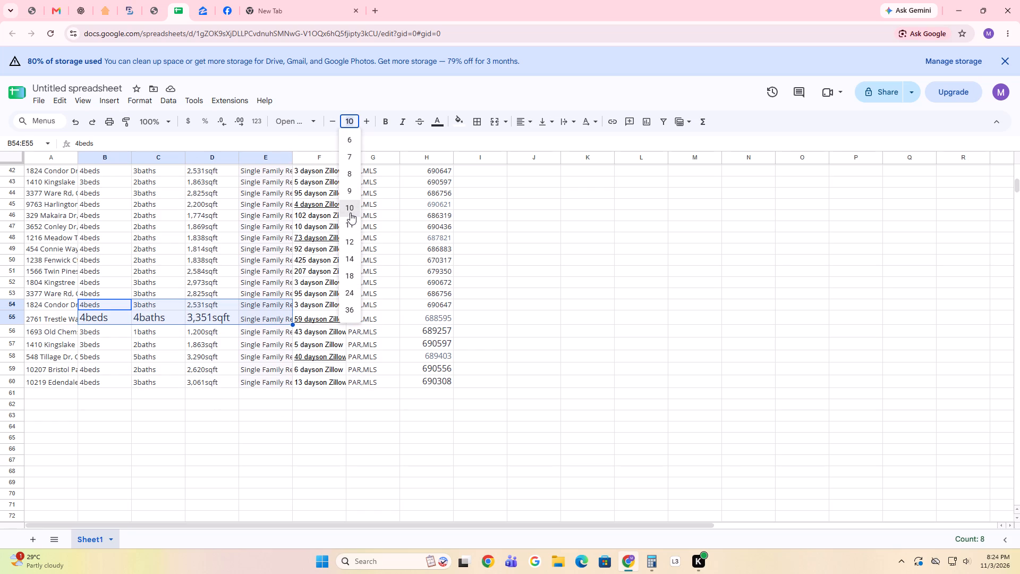
pyautogui.click(350, 206)
pyautogui.click(260, 431)
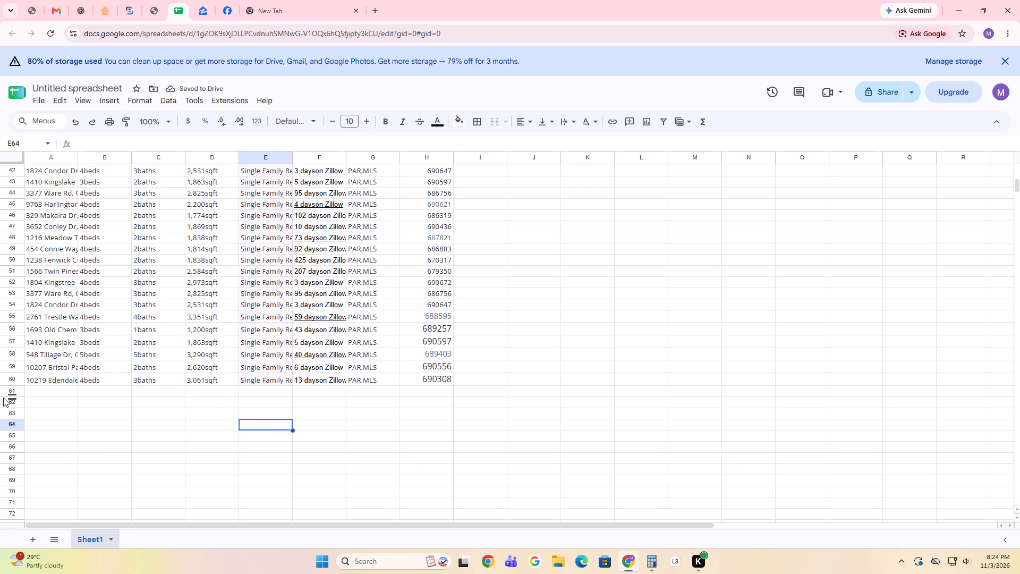
pyautogui.click(199, 9)
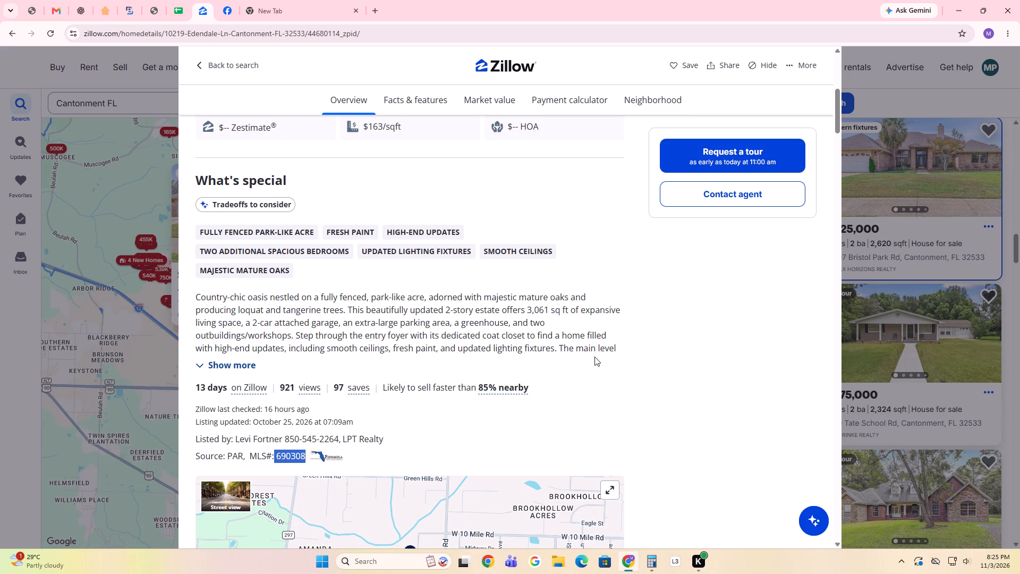
pyautogui.scroll(-2, 579, 362)
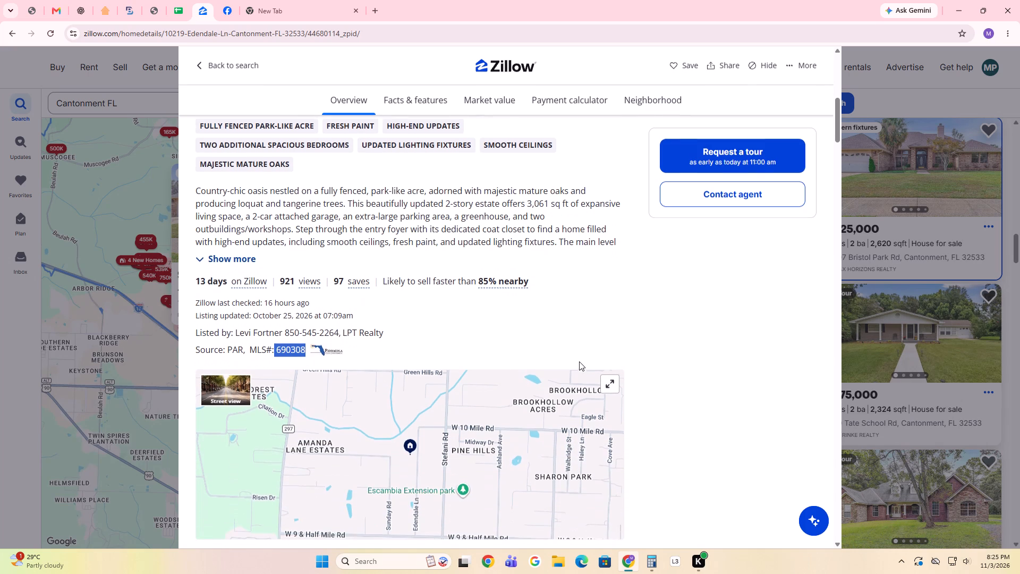
pyautogui.scroll(-2, 625, 339)
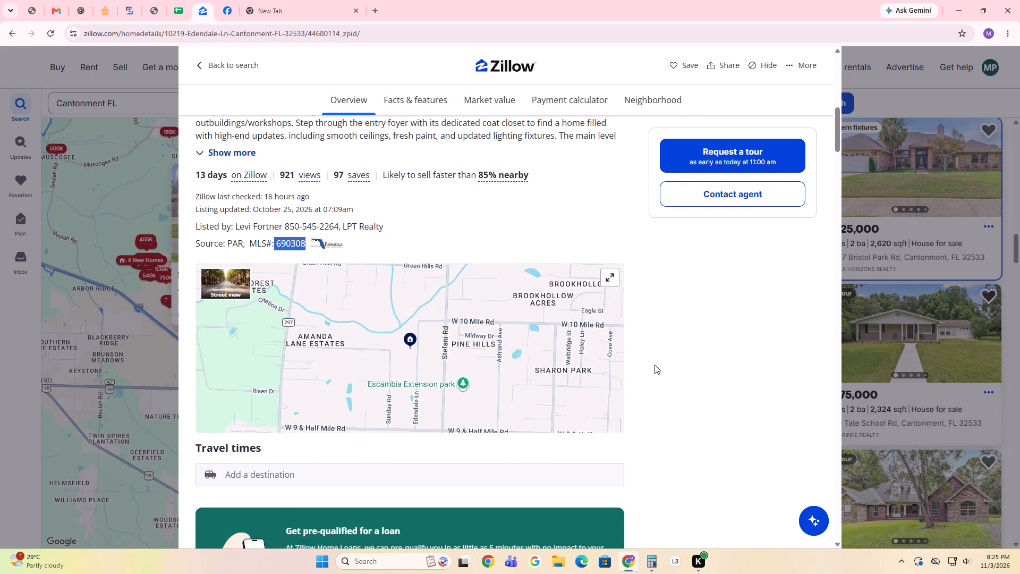
pyautogui.click(667, 298)
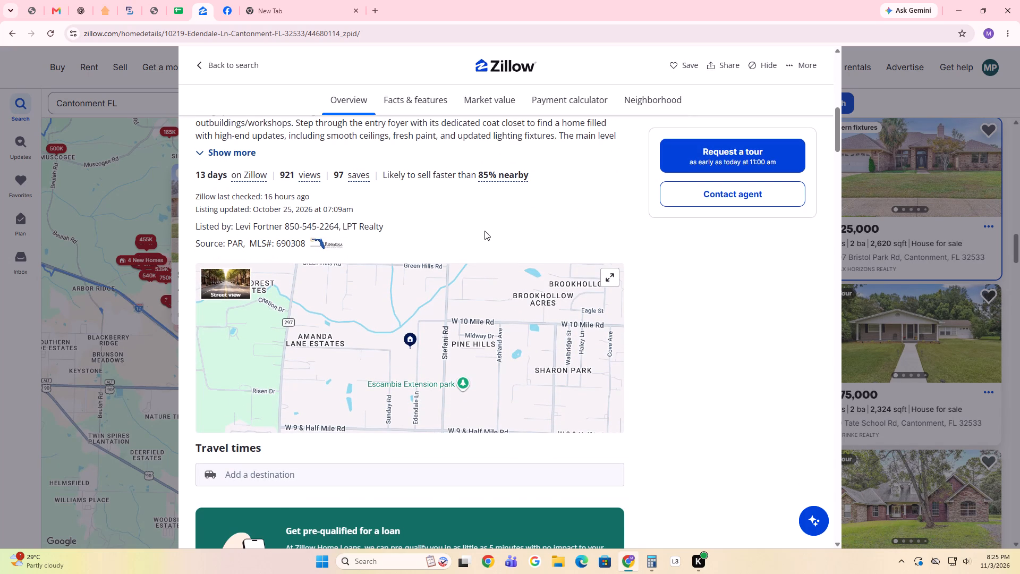
pyautogui.scroll(9, 486, 232)
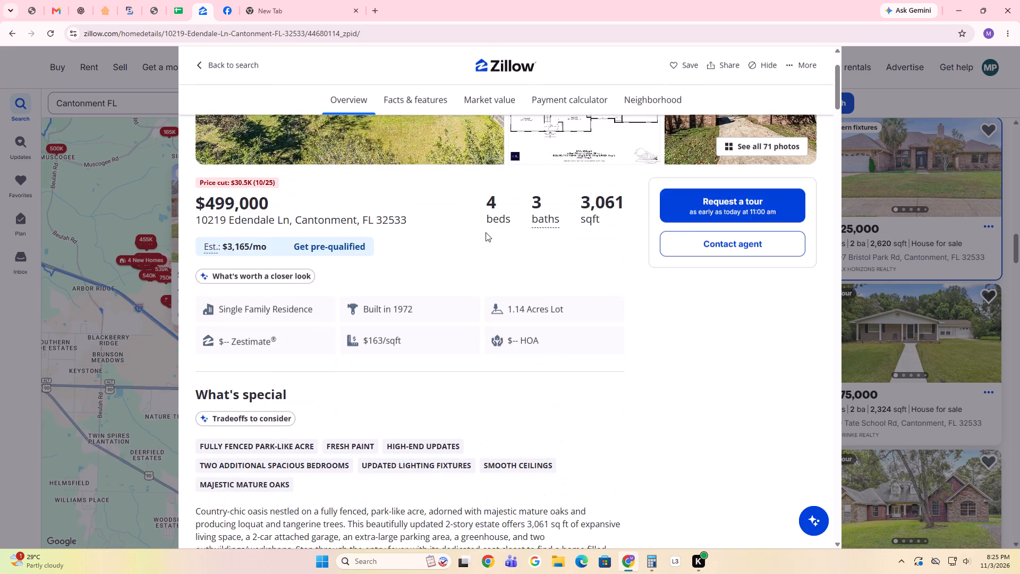
pyautogui.scroll(7, 486, 232)
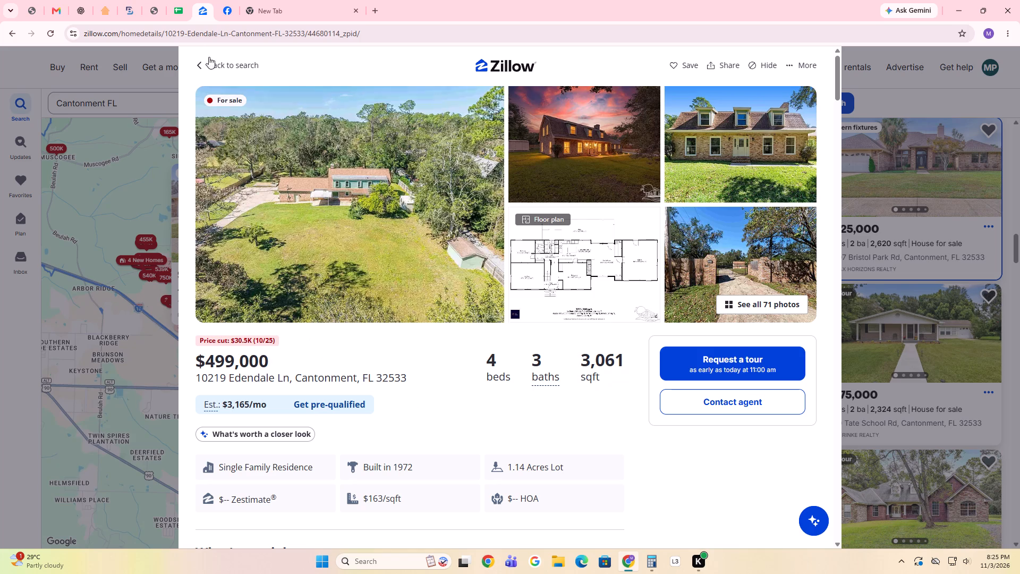
pyautogui.click(184, 11)
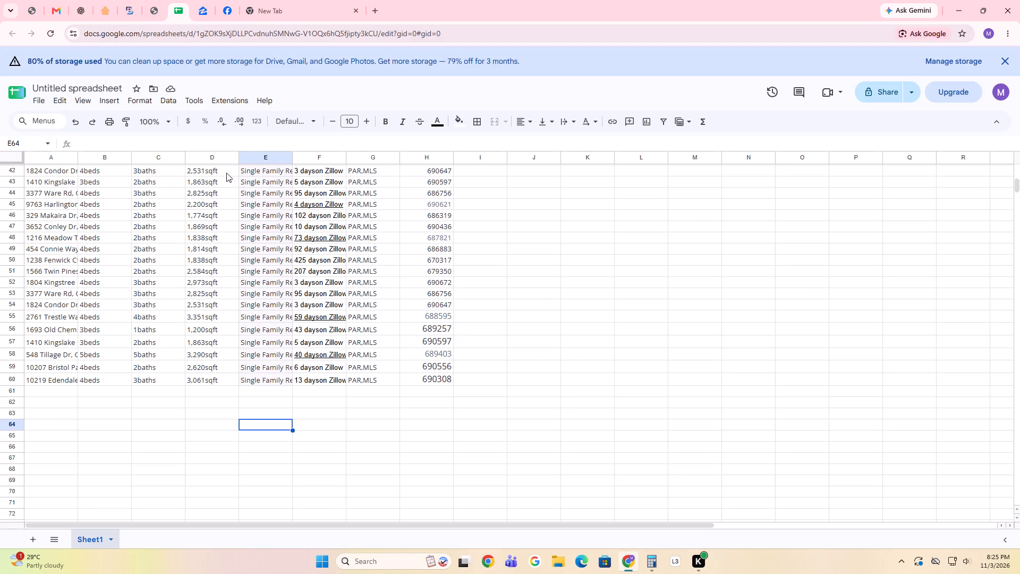
pyautogui.click(204, 12)
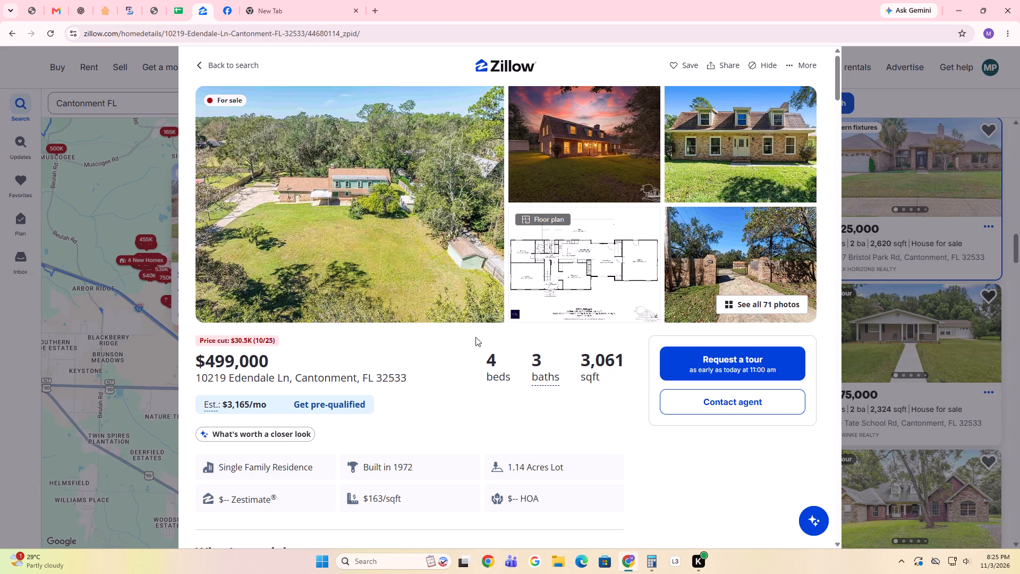
pyautogui.click(202, 64)
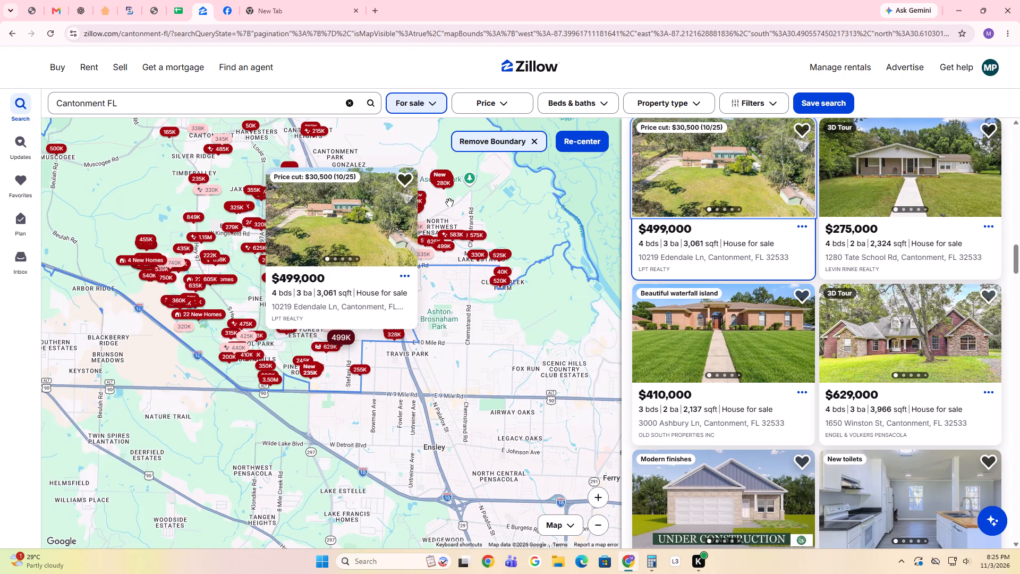
pyautogui.click(882, 167)
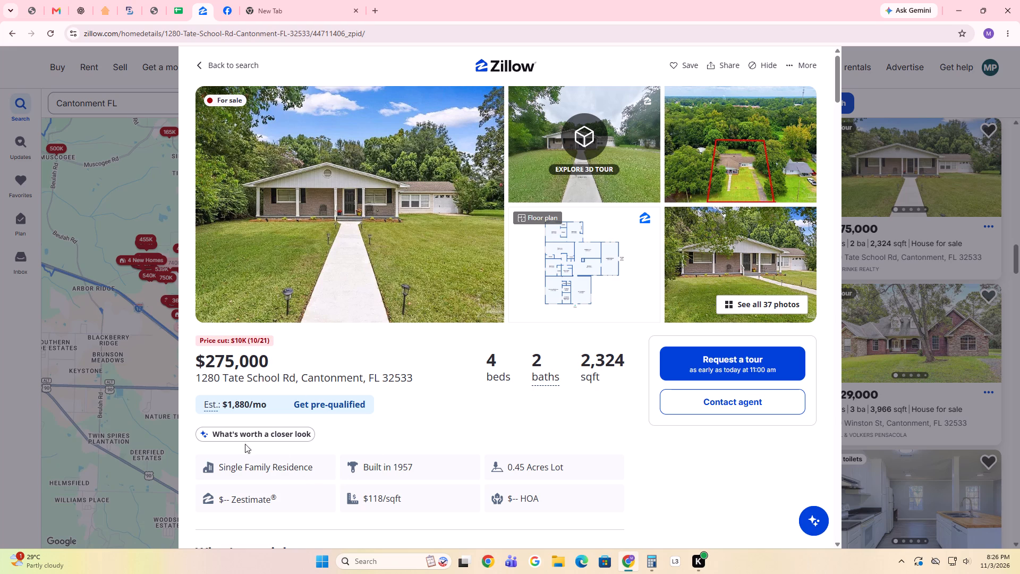
pyautogui.moveTo(193, 377); pyautogui.dragTo(425, 384)
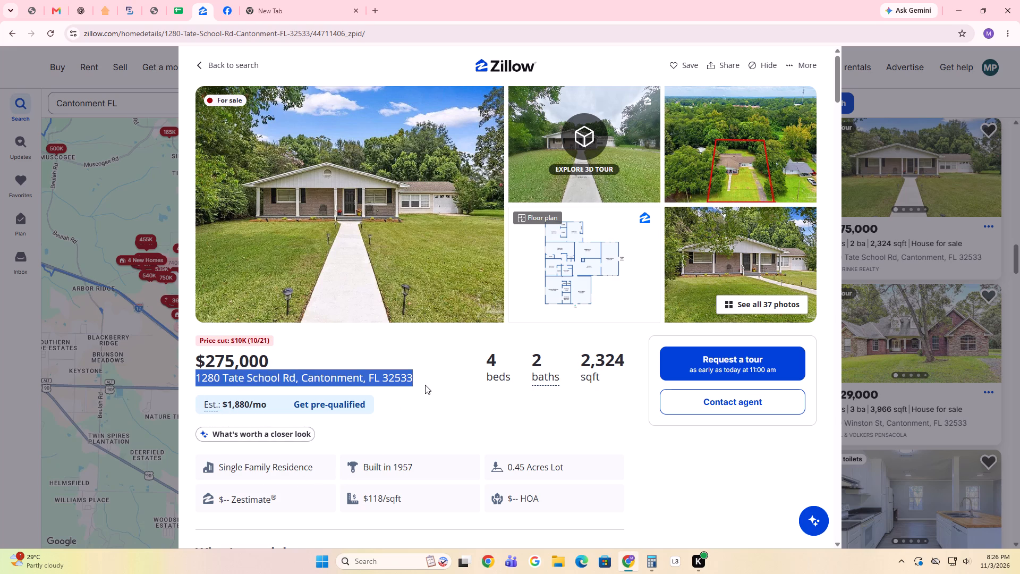
pyautogui.hotkey('ctrl', 'c')
pyautogui.click(183, 9)
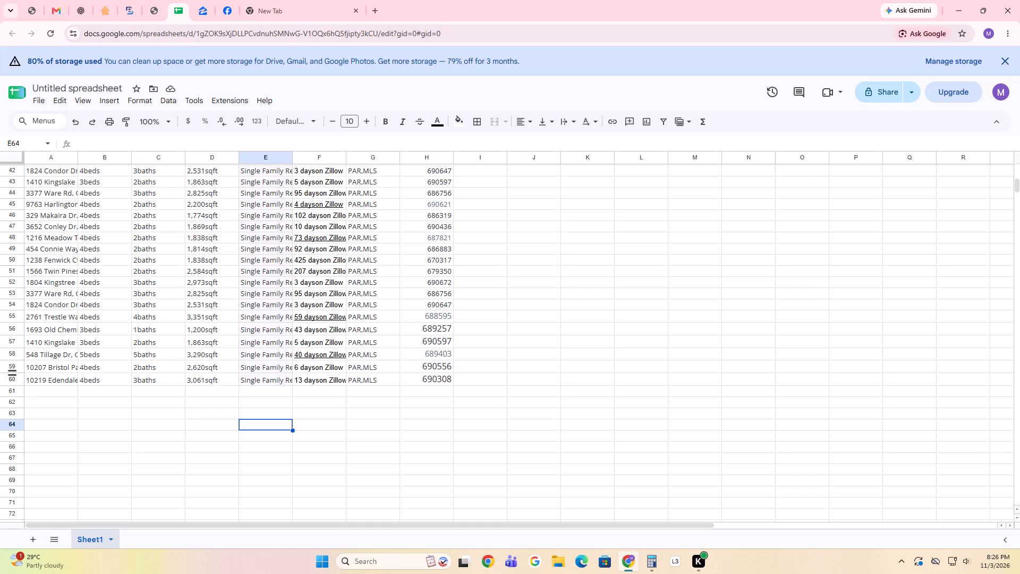
pyautogui.click(33, 390)
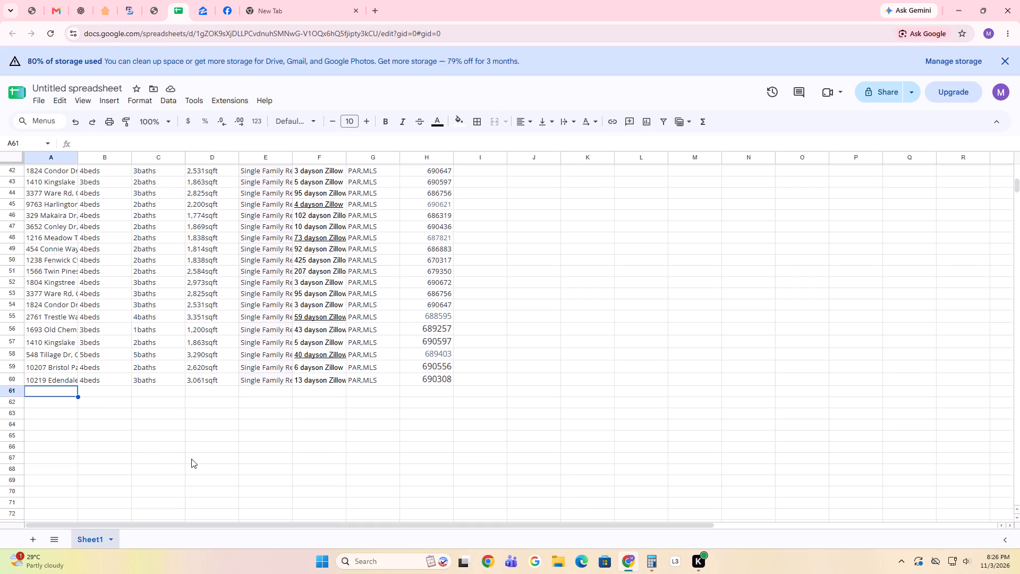
pyautogui.hotkey('ctrl', 'v')
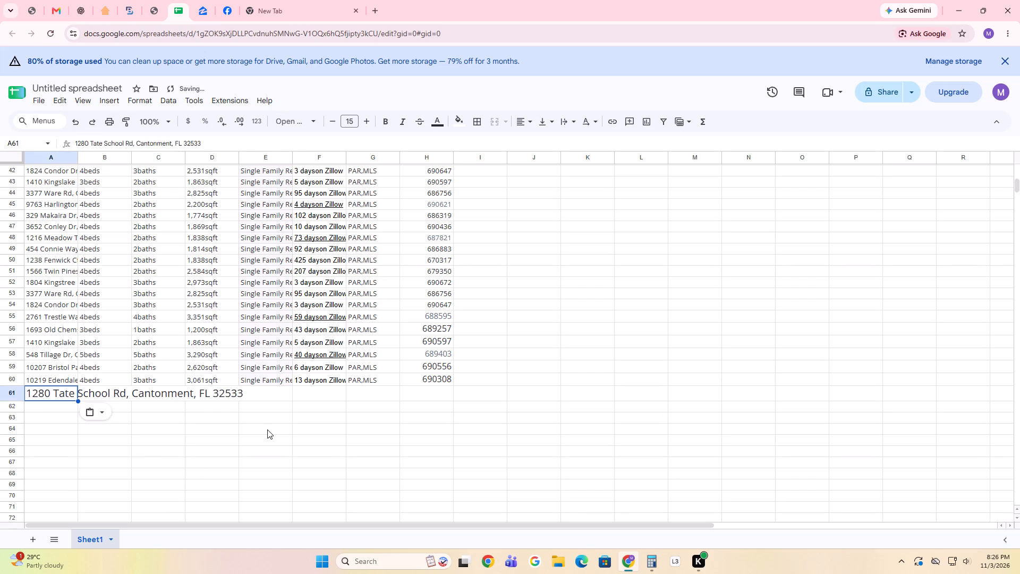
pyautogui.click(268, 429)
pyautogui.scroll(-2, 362, 387)
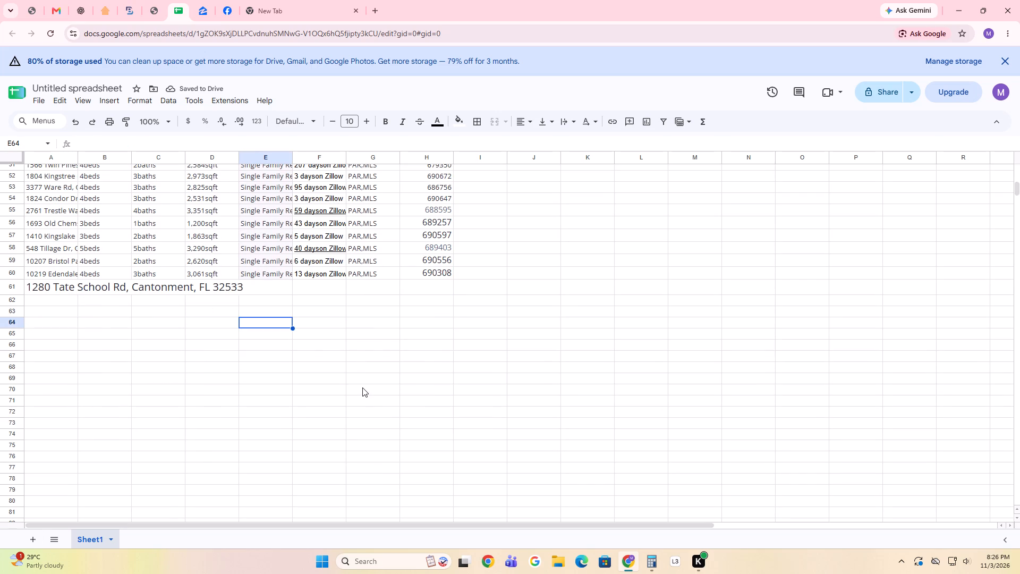
# Copy the beds, baths and square footage block from the Zillow listing into the spreadsheet starting at cell B61.
pyautogui.click(205, 10)
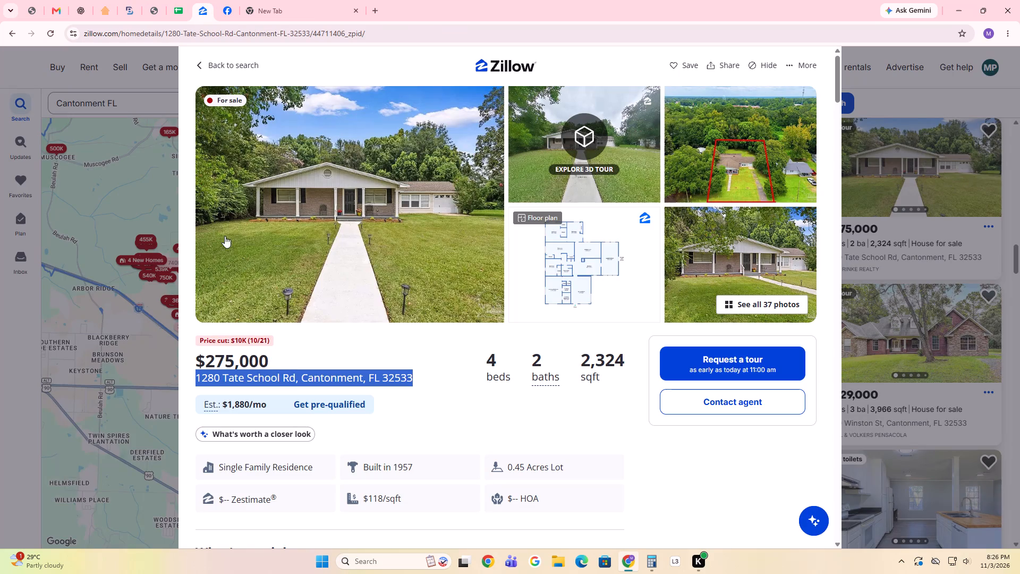
pyautogui.click(477, 402)
pyautogui.moveTo(481, 352); pyautogui.dragTo(498, 351)
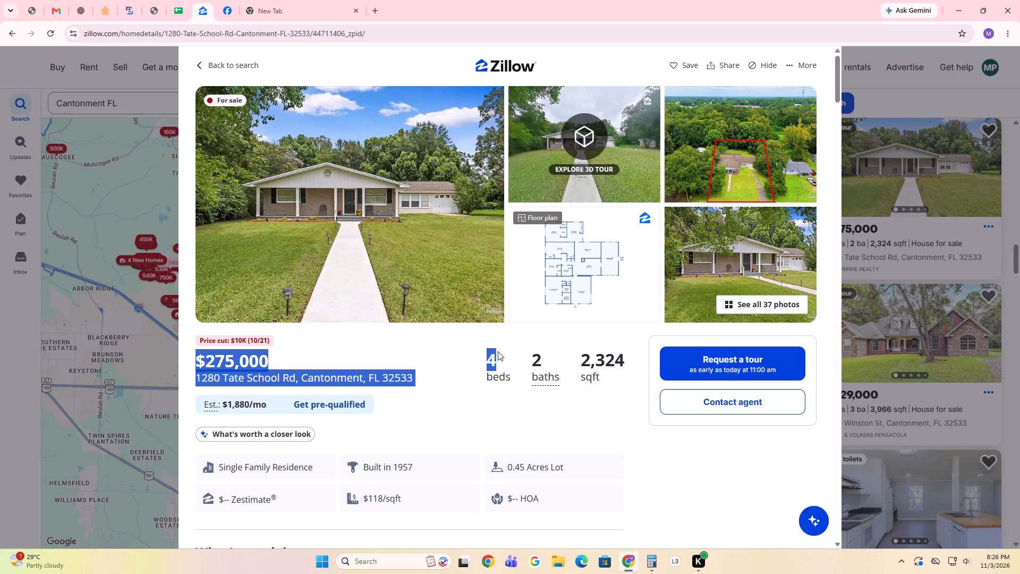
pyautogui.moveTo(498, 351); pyautogui.dragTo(568, 368)
pyautogui.moveTo(534, 423); pyautogui.dragTo(537, 412)
pyautogui.moveTo(486, 353); pyautogui.dragTo(507, 360)
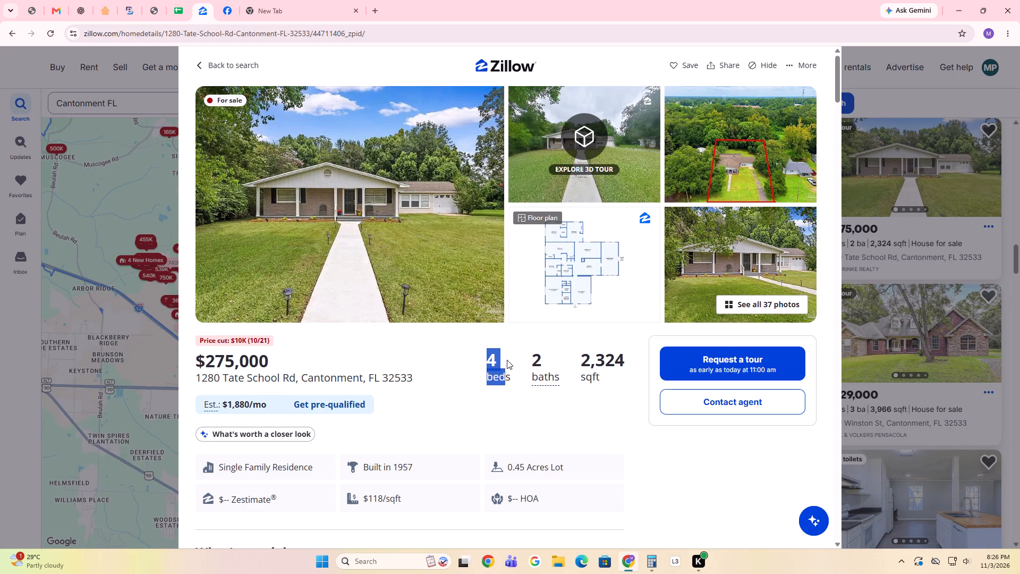
pyautogui.moveTo(507, 360); pyautogui.dragTo(621, 388)
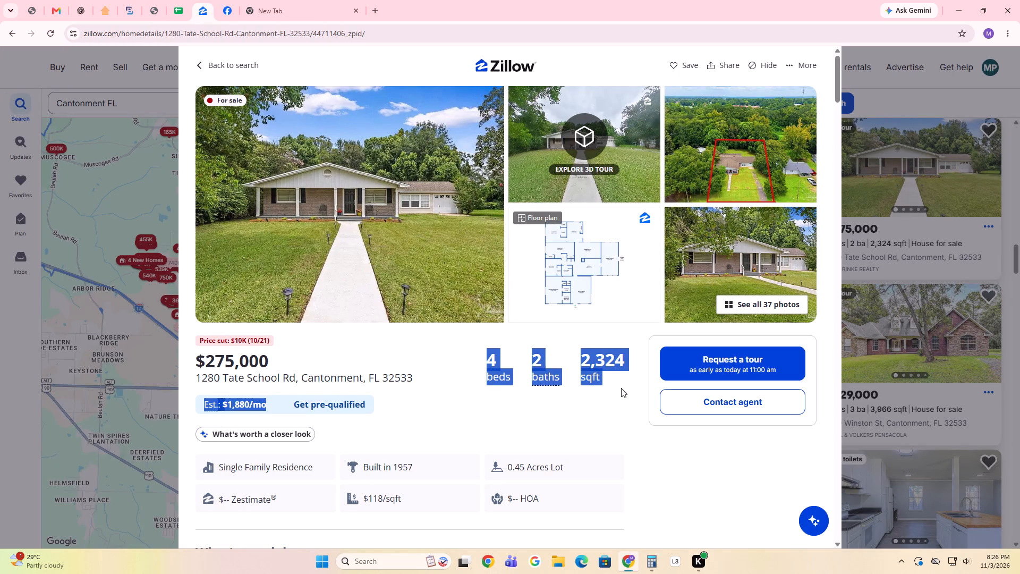
pyautogui.moveTo(621, 388); pyautogui.dragTo(620, 394)
pyautogui.hotkey('ctrl', 'c')
pyautogui.click(182, 11)
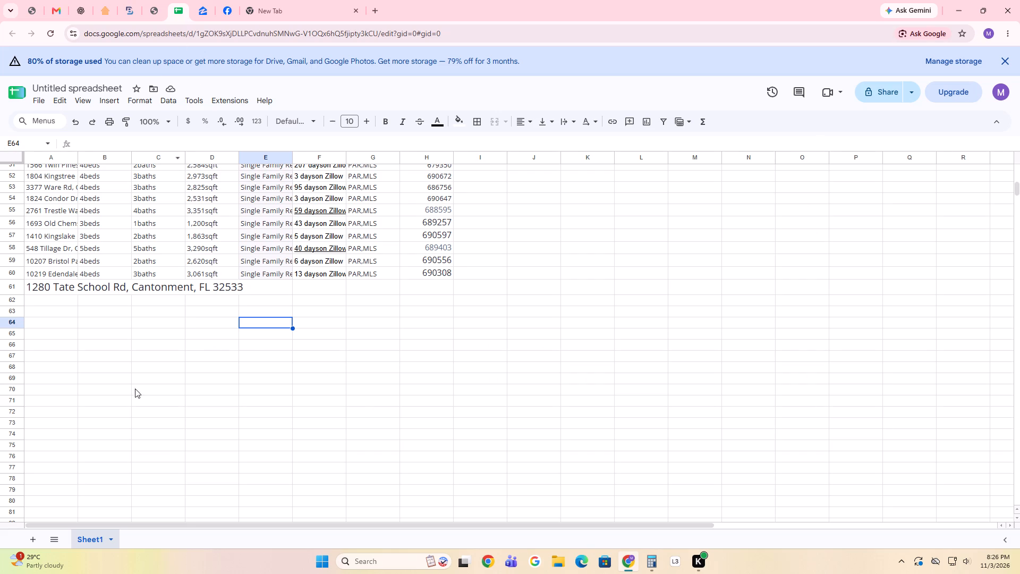
pyautogui.click(96, 285)
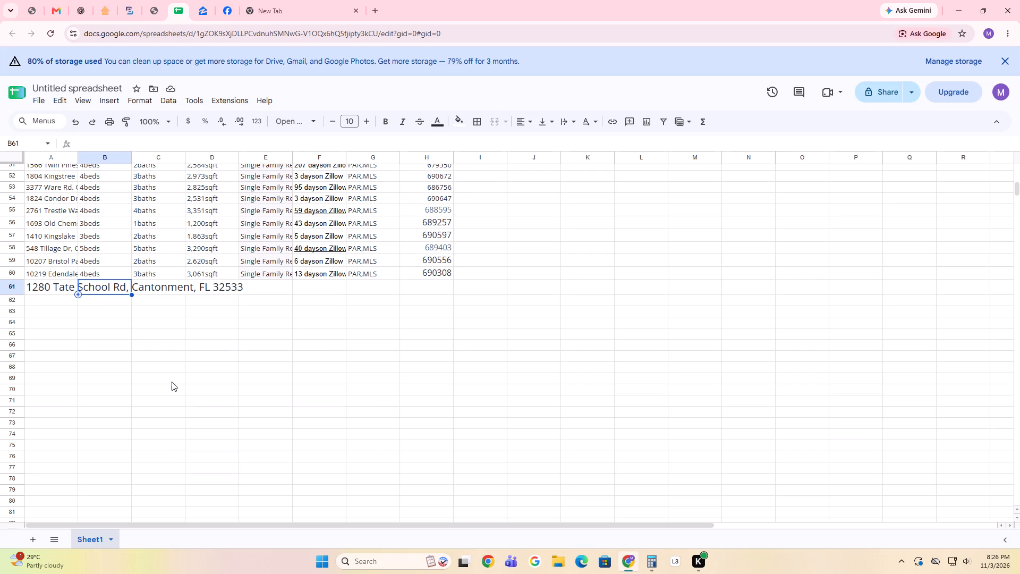
pyautogui.hotkey('ctrl', 'v')
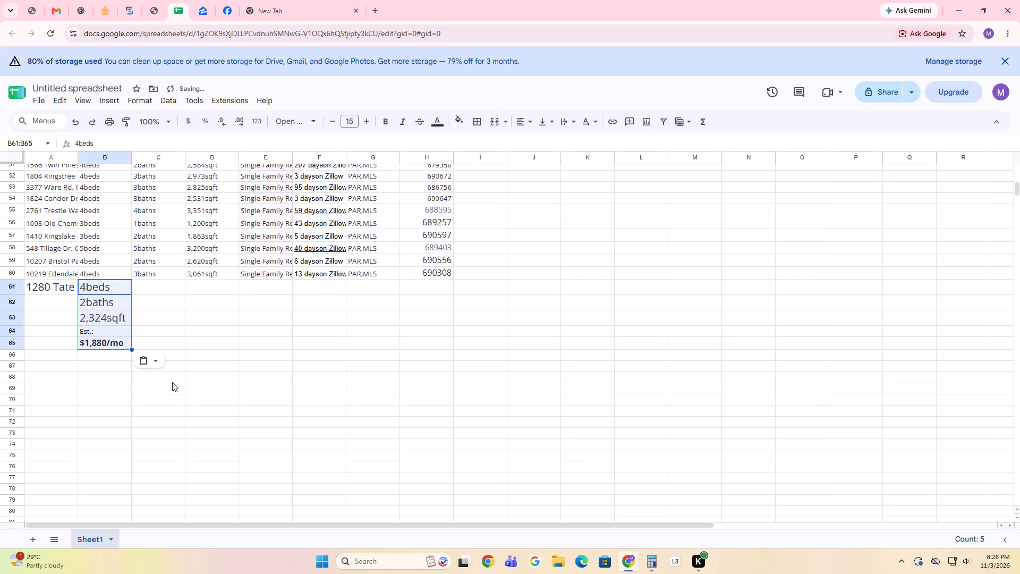
pyautogui.click(181, 382)
# Copy 2baths from B62 into C61 and 2,324sqft from B63 into D61, beside the beds entry.
pyautogui.click(103, 301)
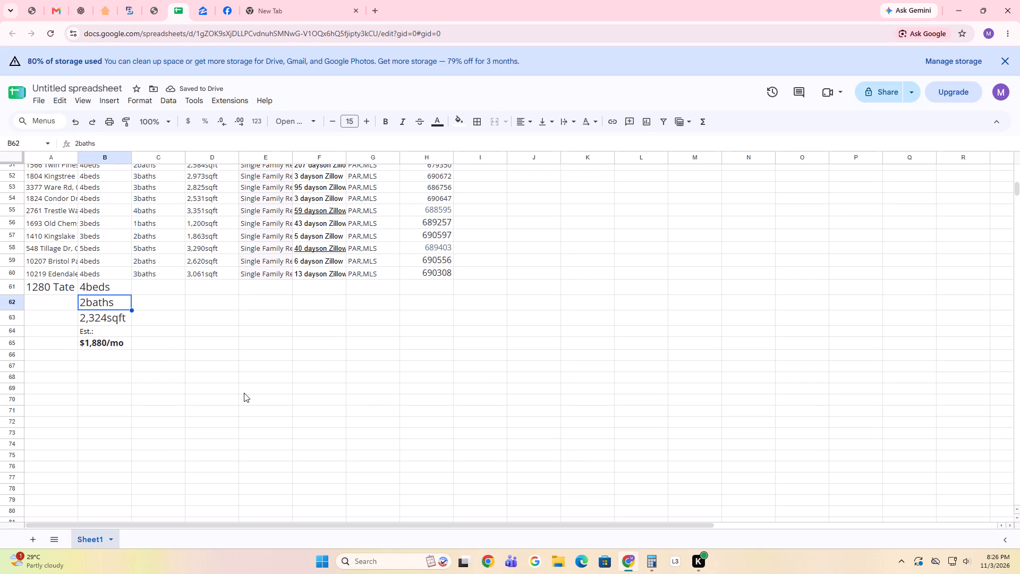
pyautogui.hotkey('ctrl', 'c')
pyautogui.click(160, 282)
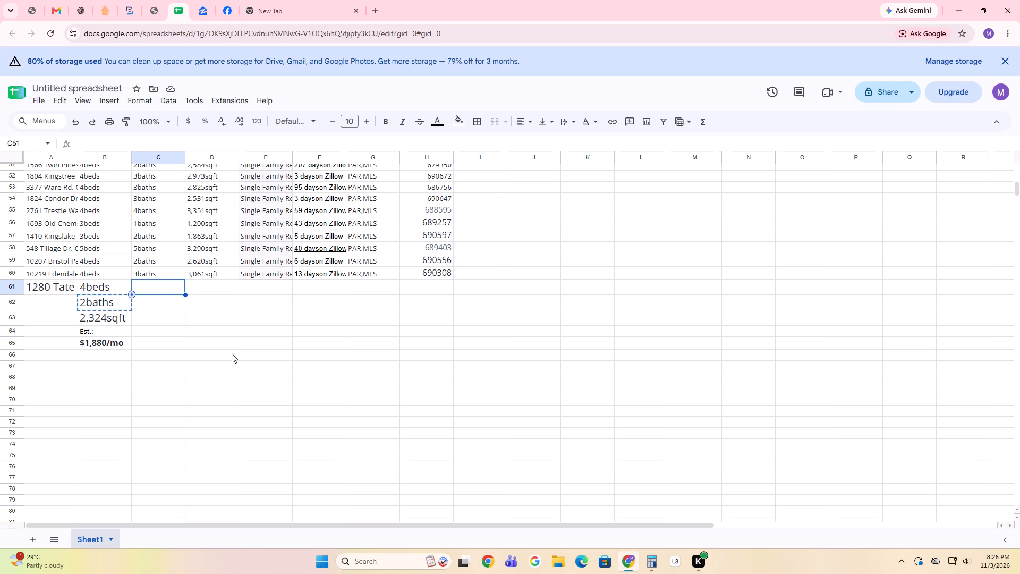
pyautogui.hotkey('ctrl', 'v')
pyautogui.click(212, 356)
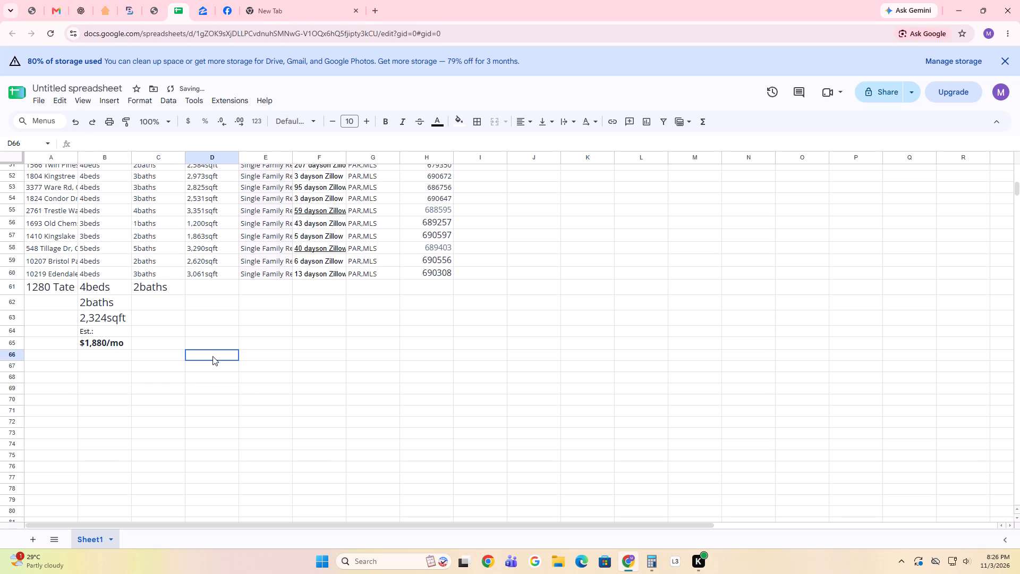
pyautogui.click(115, 316)
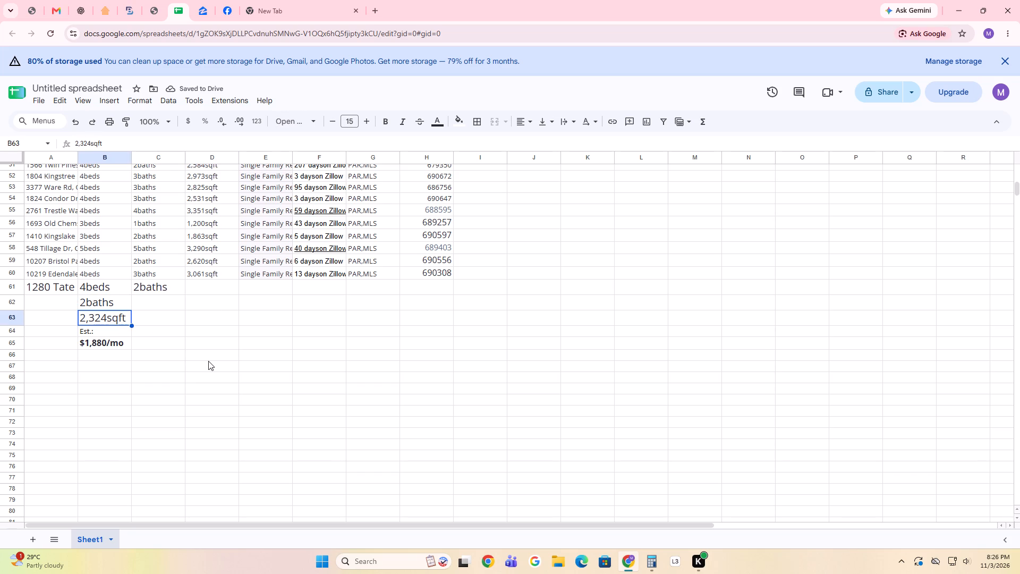
pyautogui.hotkey('ctrl', 'c')
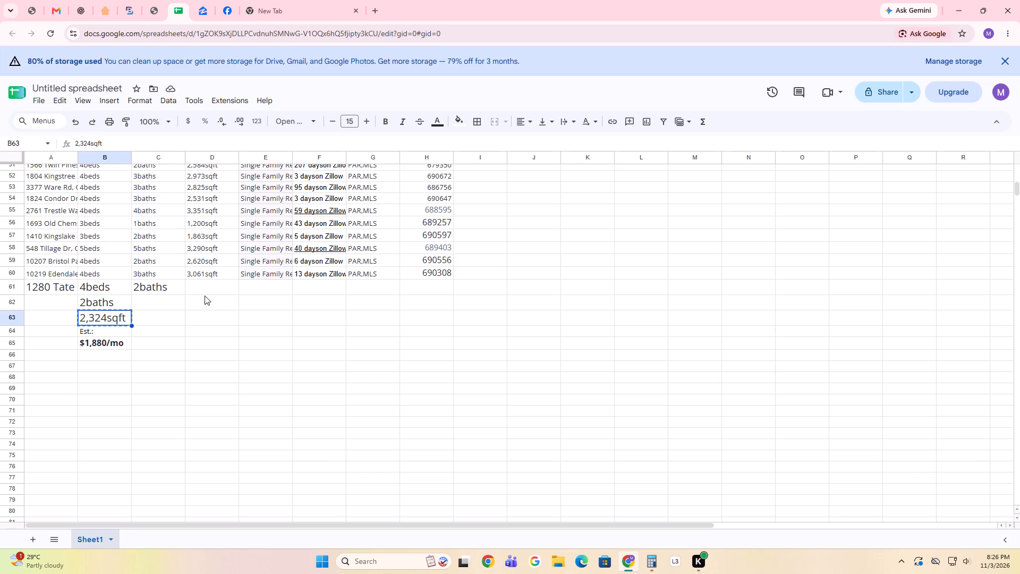
pyautogui.click(209, 286)
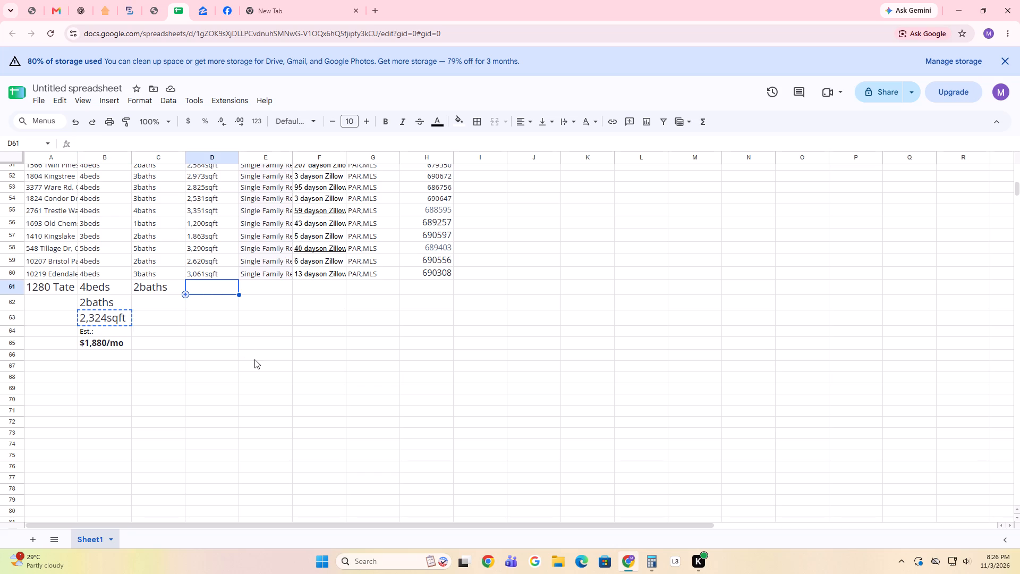
pyautogui.hotkey('ctrl', 'v')
pyautogui.click(220, 356)
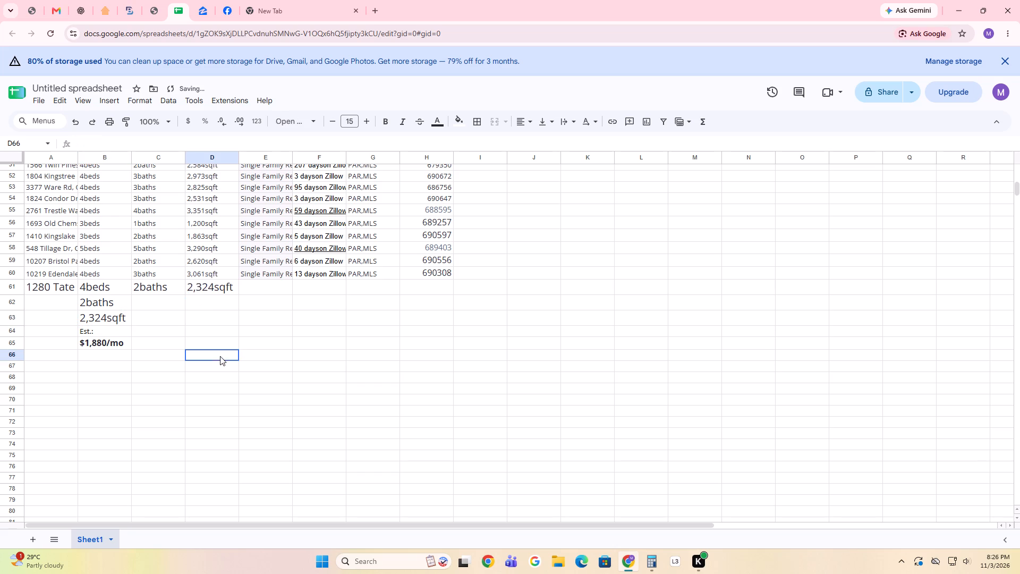
# Clear the leftover 2baths and 2,324sqft entries from cells B62 and B63.
pyautogui.doubleClick(116, 301)
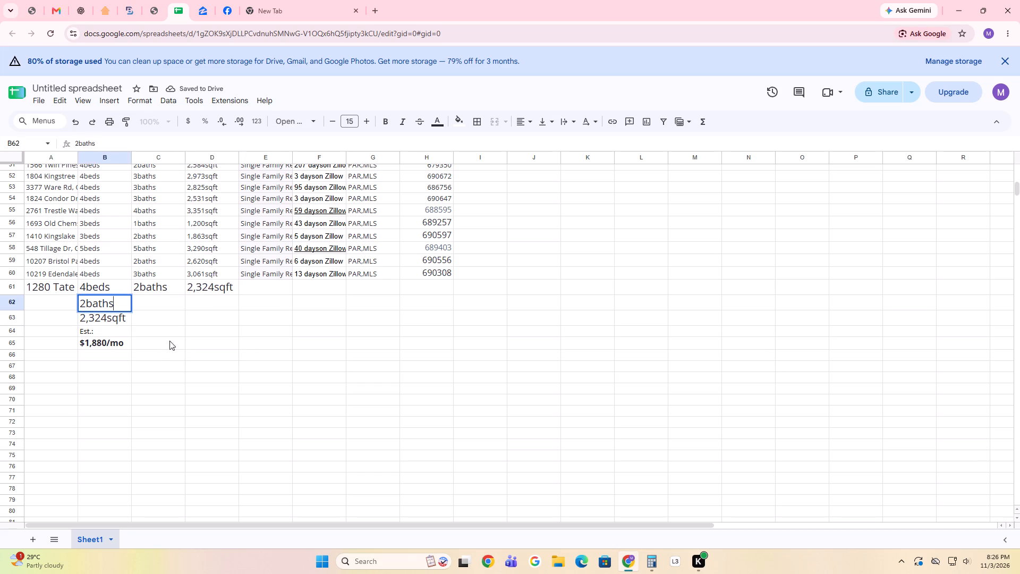
pyautogui.press('BackSpace')
pyautogui.press('BackSpace')
pyautogui.press('BackSpace')
pyautogui.press('BackSpace')
pyautogui.press('BackSpace')
pyautogui.press('BackSpace')
pyautogui.press('BackSpace')
pyautogui.press('BackSpace')
pyautogui.press('BackSpace')
pyautogui.press('BackSpace')
pyautogui.doubleClick(125, 324)
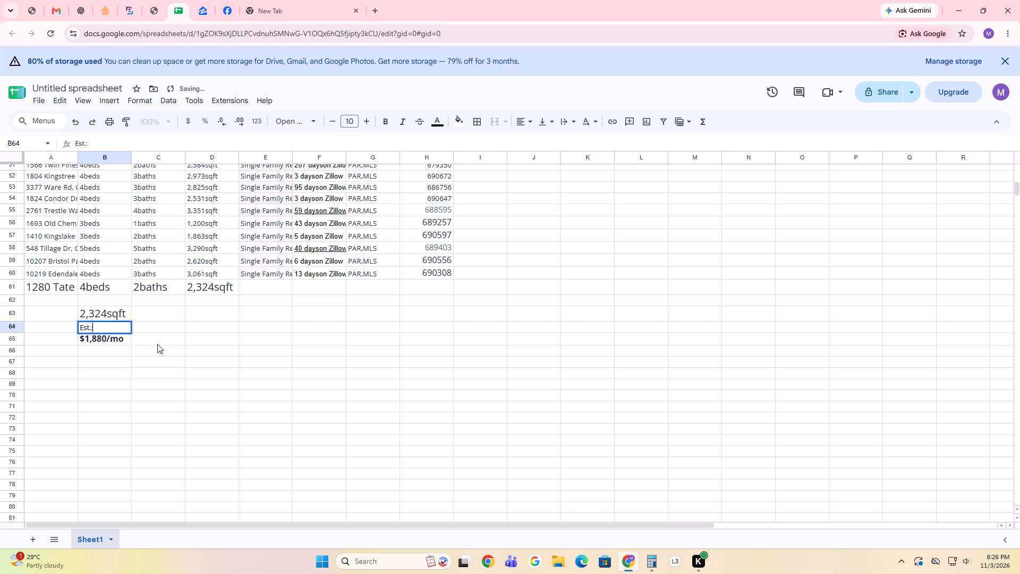
pyautogui.doubleClick(117, 316)
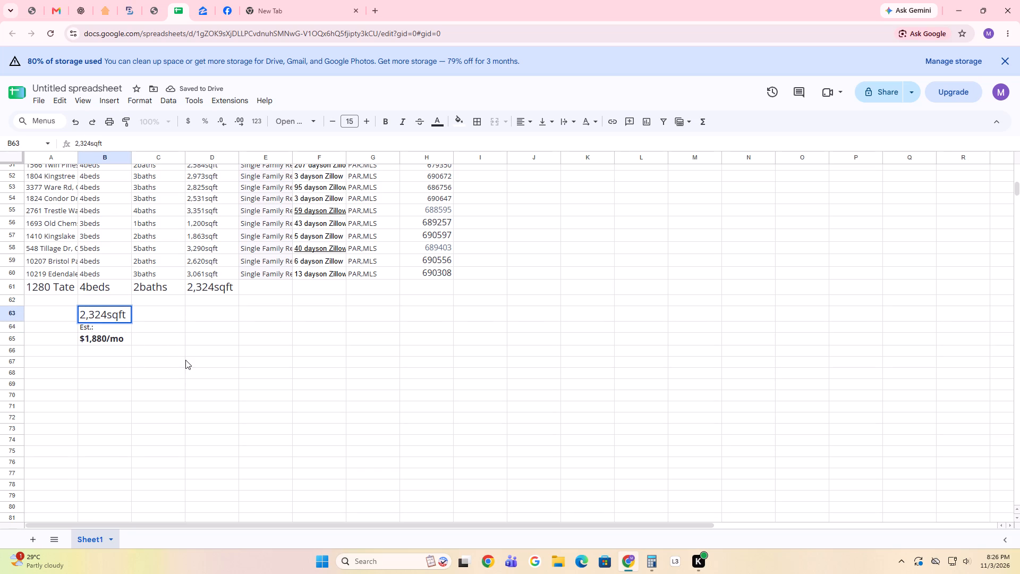
pyautogui.press('BackSpace')
pyautogui.press('BackSpace')
pyautogui.press('BackSpace')
pyautogui.press('BackSpace')
pyautogui.press('BackSpace')
pyautogui.press('BackSpace')
pyautogui.press('BackSpace')
pyautogui.press('BackSpace')
pyautogui.press('BackSpace')
pyautogui.press('BackSpace')
pyautogui.press('BackSpace')
pyautogui.press('BackSpace')
pyautogui.press('BackSpace')
pyautogui.press('BackSpace')
pyautogui.press('BackSpace')
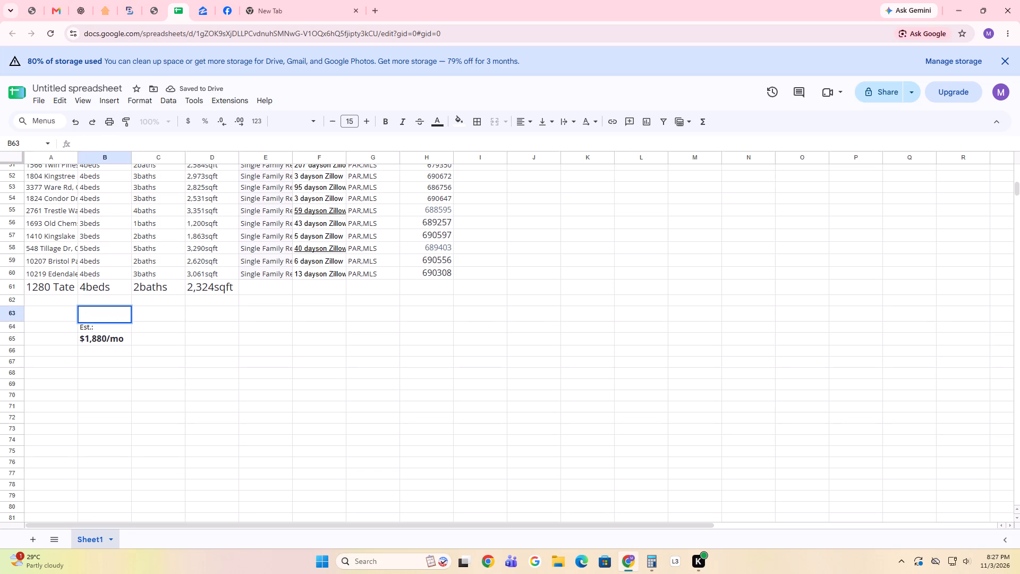
# Clear the leftover Est.: and $1,880/mo entries from cells B64 and B65.
pyautogui.doubleClick(107, 324)
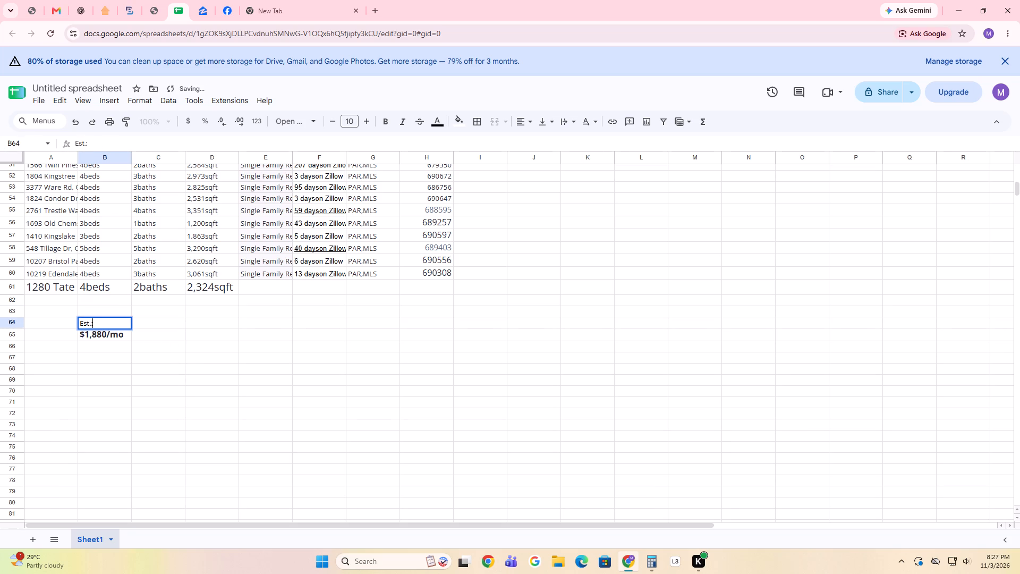
pyautogui.press('BackSpace')
pyautogui.press('BackSpace')
pyautogui.press('BackSpace')
pyautogui.press('BackSpace')
pyautogui.press('BackSpace')
pyautogui.press('BackSpace')
pyautogui.press('BackSpace')
pyautogui.press('BackSpace')
pyautogui.press('BackSpace')
pyautogui.press('BackSpace')
pyautogui.doubleClick(119, 339)
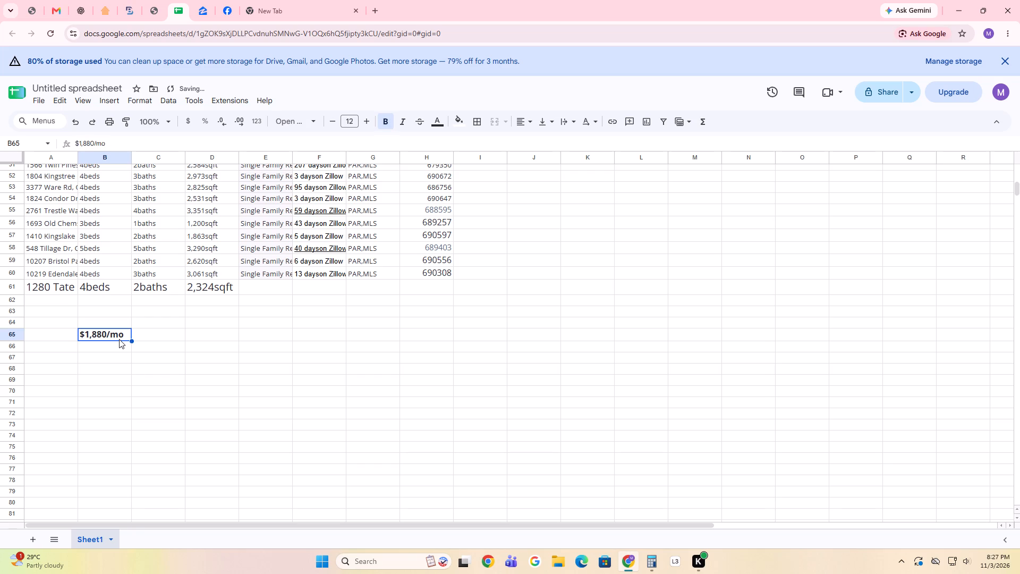
pyautogui.press('BackSpace')
pyautogui.press('BackSpace')
pyautogui.press('BackSpace')
pyautogui.press('BackSpace')
pyautogui.press('BackSpace')
pyautogui.press('BackSpace')
pyautogui.press('BackSpace')
pyautogui.press('BackSpace')
pyautogui.press('BackSpace')
pyautogui.press('BackSpace')
pyautogui.press('BackSpace')
pyautogui.press('BackSpace')
pyautogui.press('BackSpace')
pyautogui.press('BackSpace')
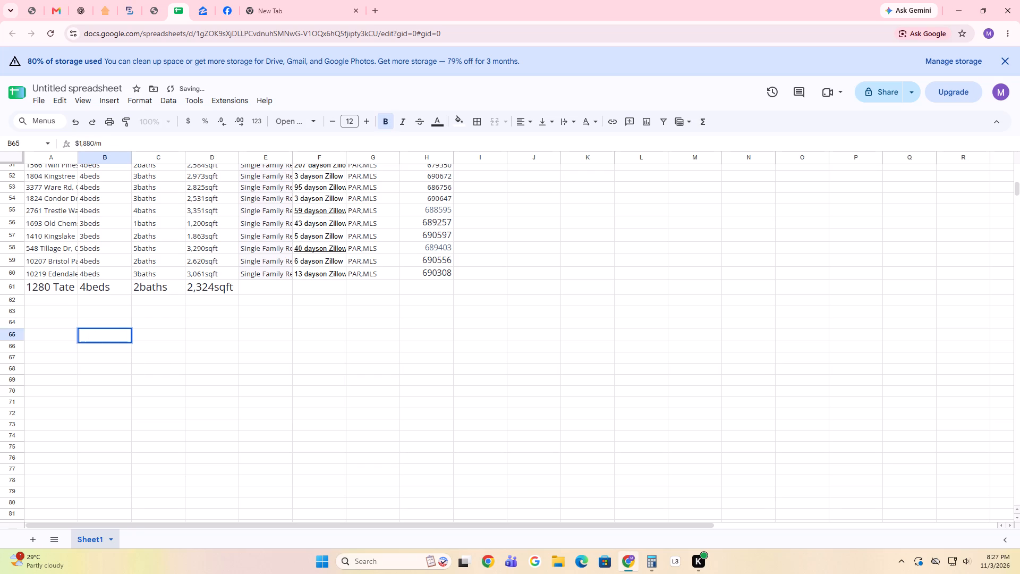
pyautogui.click(224, 375)
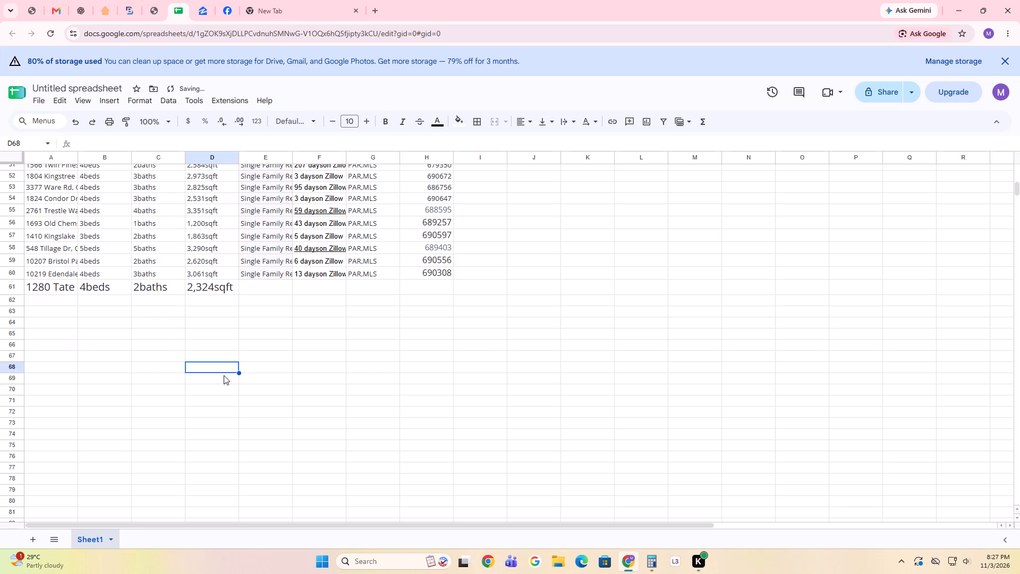
pyautogui.click(200, 15)
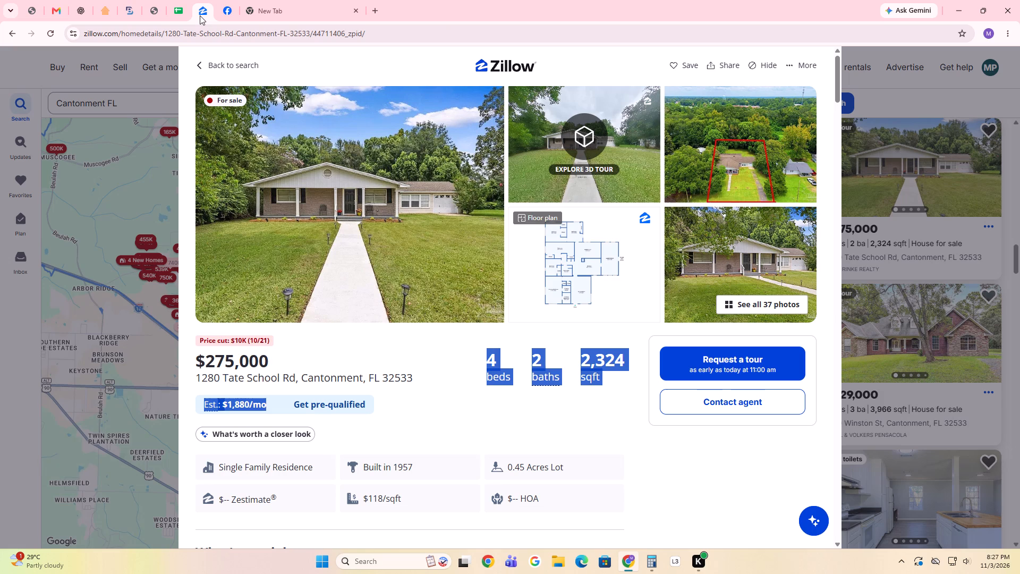
pyautogui.click(437, 402)
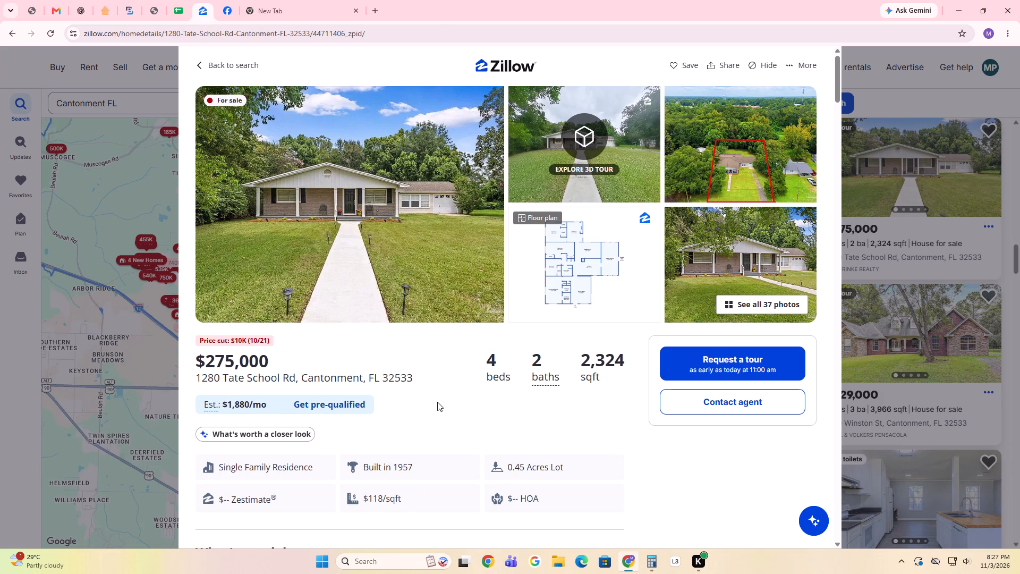
pyautogui.scroll(-5, 437, 402)
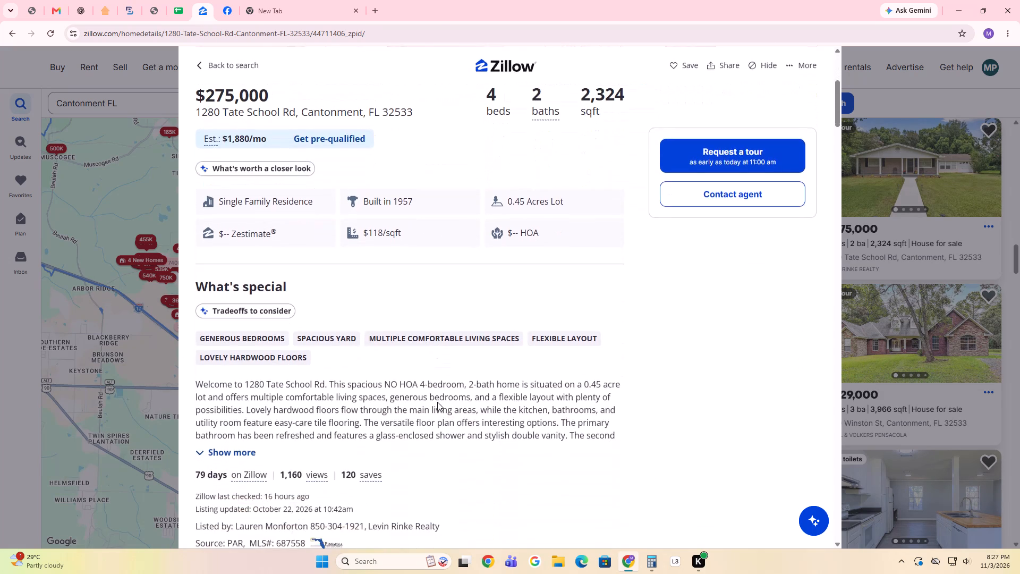
pyautogui.scroll(-3, 400, 412)
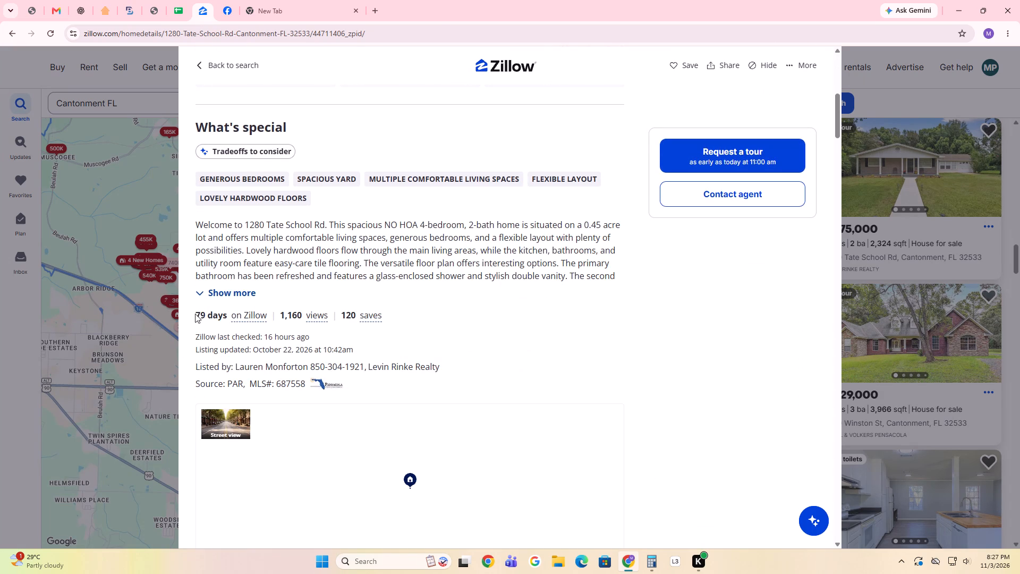
pyautogui.moveTo(195, 311); pyautogui.dragTo(262, 313)
pyautogui.moveTo(260, 313); pyautogui.dragTo(253, 313)
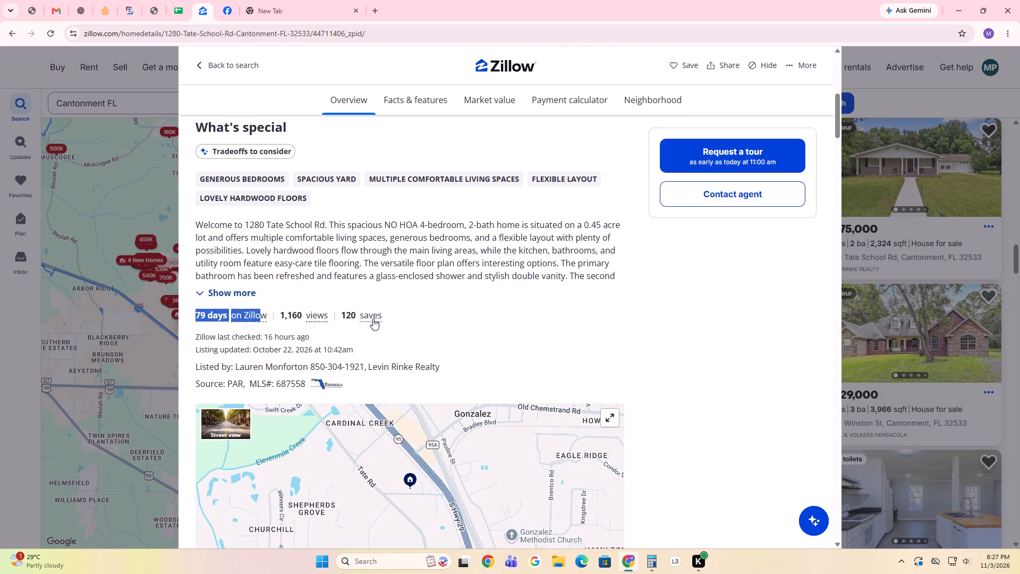
pyautogui.moveTo(438, 322); pyautogui.dragTo(404, 322)
pyautogui.moveTo(194, 309); pyautogui.dragTo(221, 310)
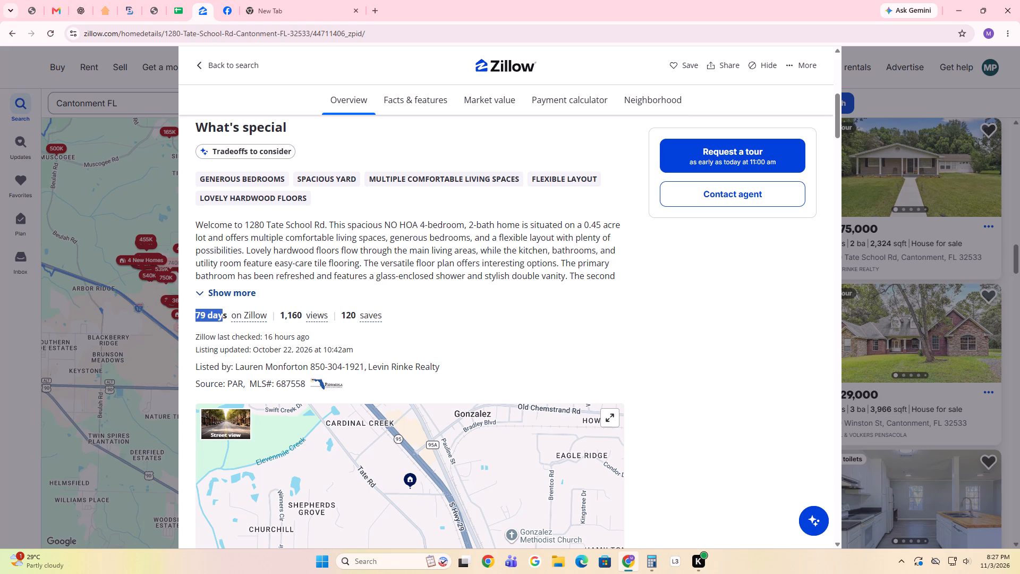
pyautogui.moveTo(221, 310); pyautogui.dragTo(267, 310)
pyautogui.hotkey('ctrl', 'c')
pyautogui.click(179, 10)
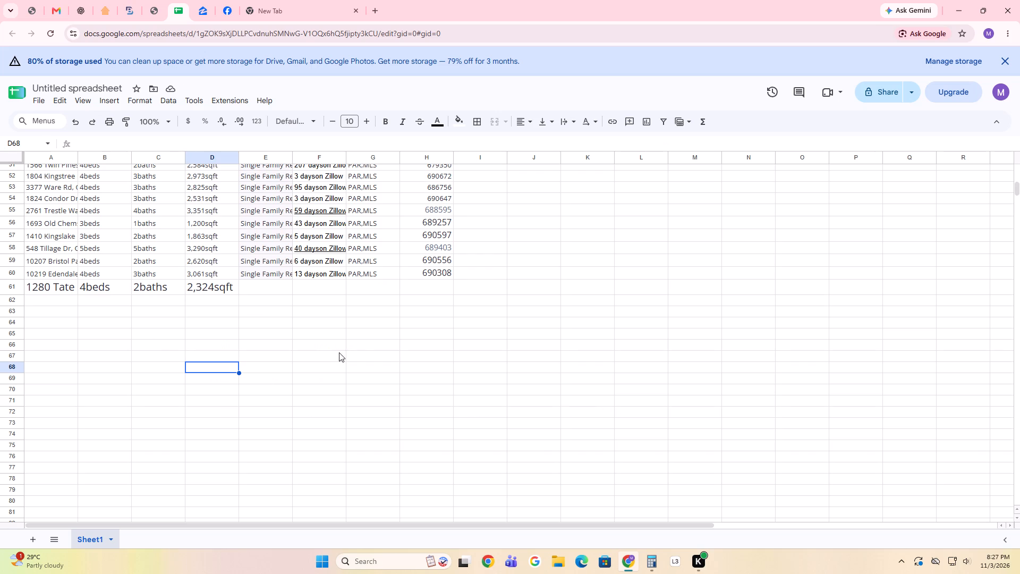
pyautogui.click(321, 286)
pyautogui.hotkey('ctrl', 'v')
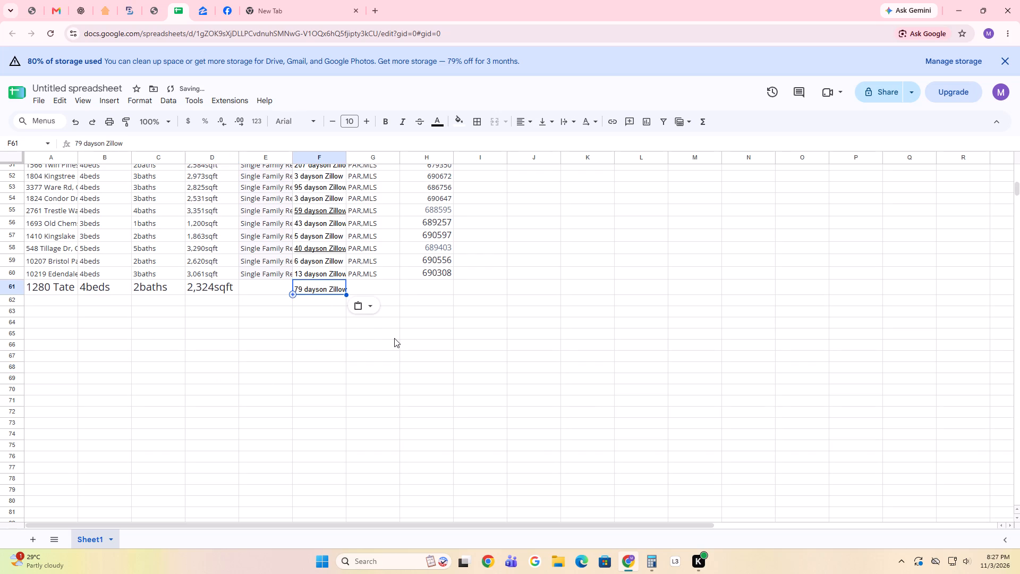
# Copy the MLS number 687558 from the Zillow listing into spreadsheet cell H61.
pyautogui.click(202, 11)
pyautogui.click(425, 330)
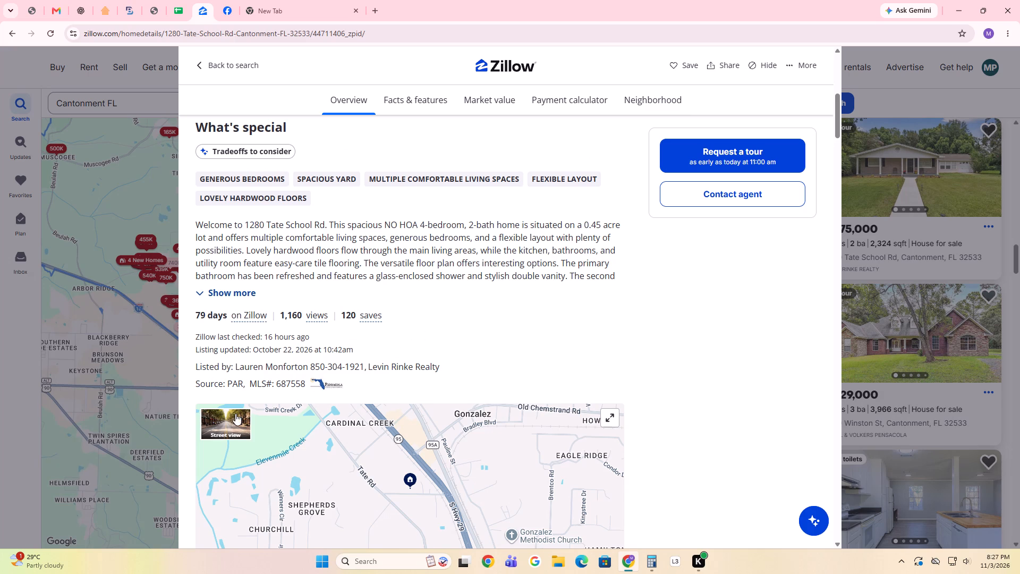
pyautogui.moveTo(273, 382); pyautogui.dragTo(313, 386)
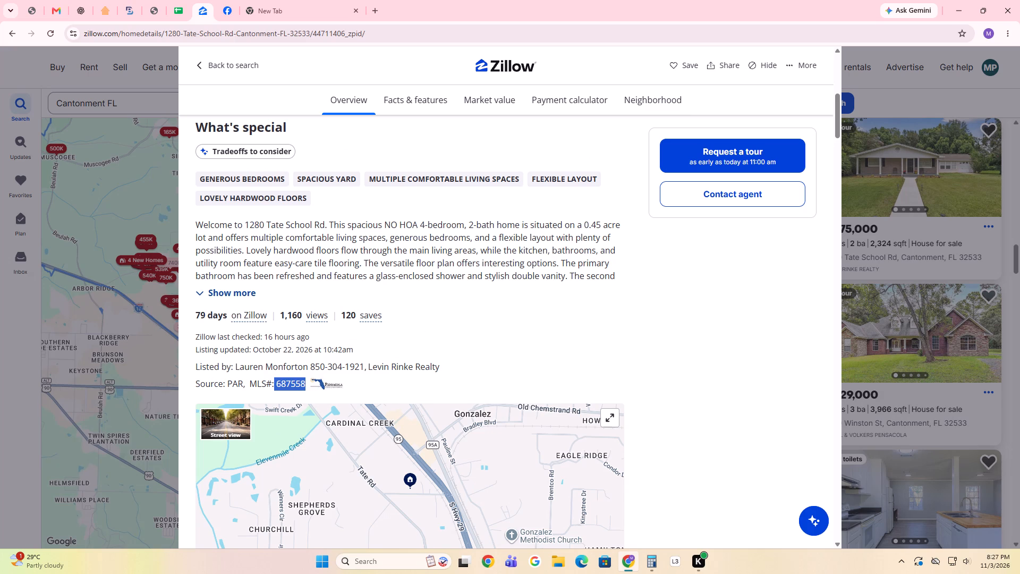
pyautogui.hotkey('ctrl', 'c')
pyautogui.click(176, 13)
pyautogui.click(438, 286)
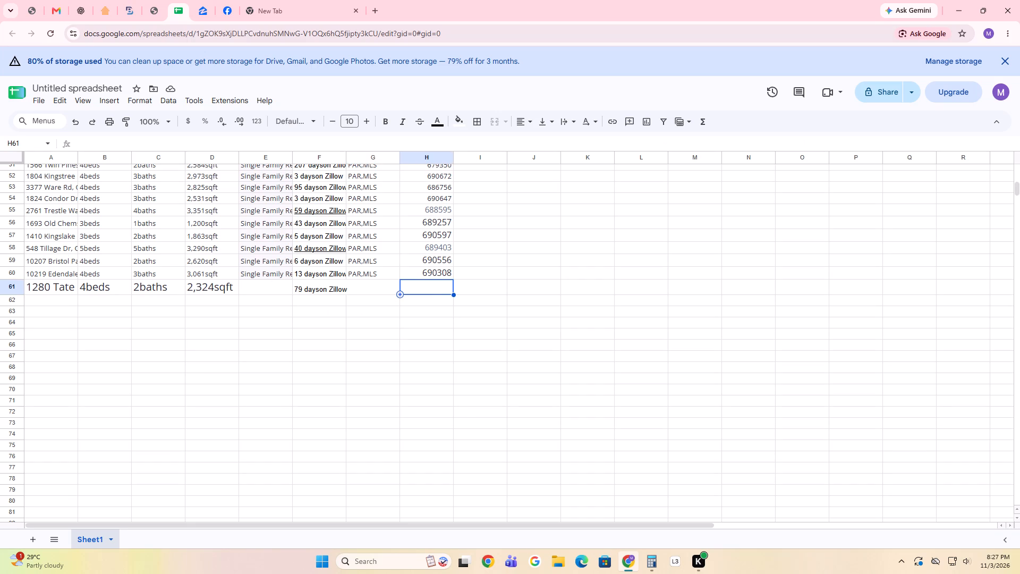
pyautogui.hotkey('ctrl', 'v')
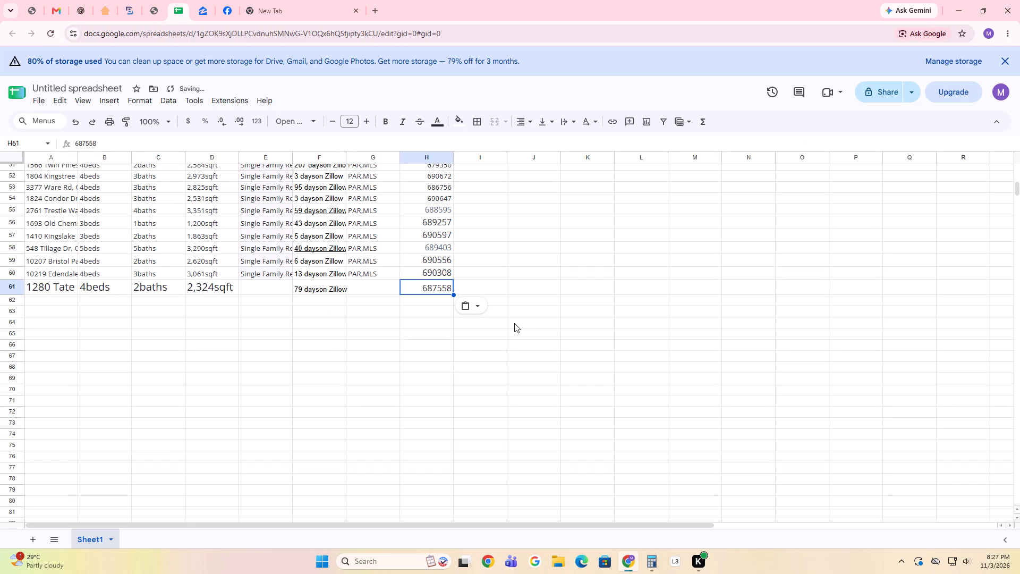
pyautogui.click(405, 368)
# Copy the PAR,MLS source entry from cell G60 into G61.
pyautogui.click(365, 273)
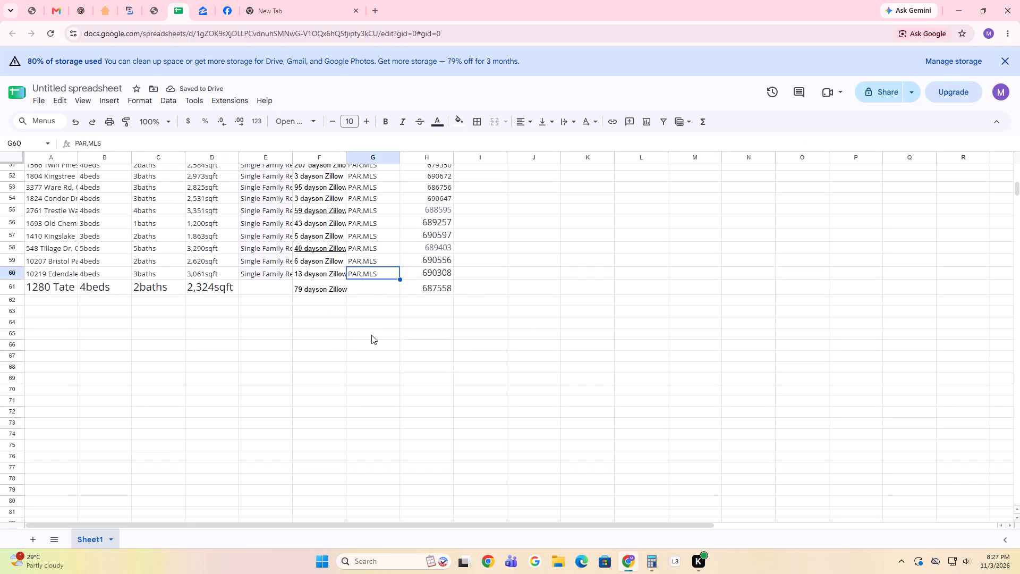
pyautogui.hotkey('ctrl', 'c')
pyautogui.click(371, 283)
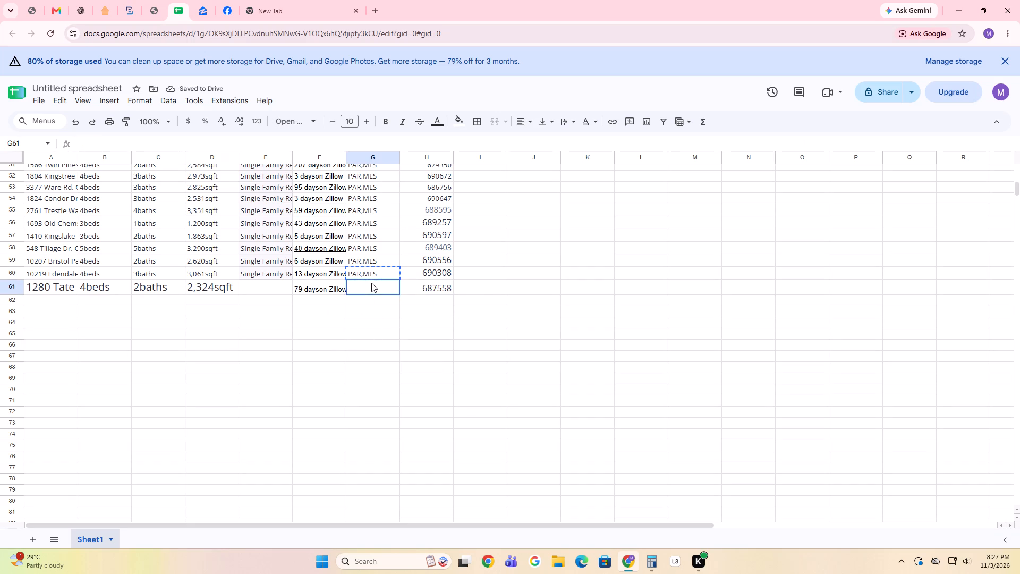
pyautogui.hotkey('ctrl', 'v')
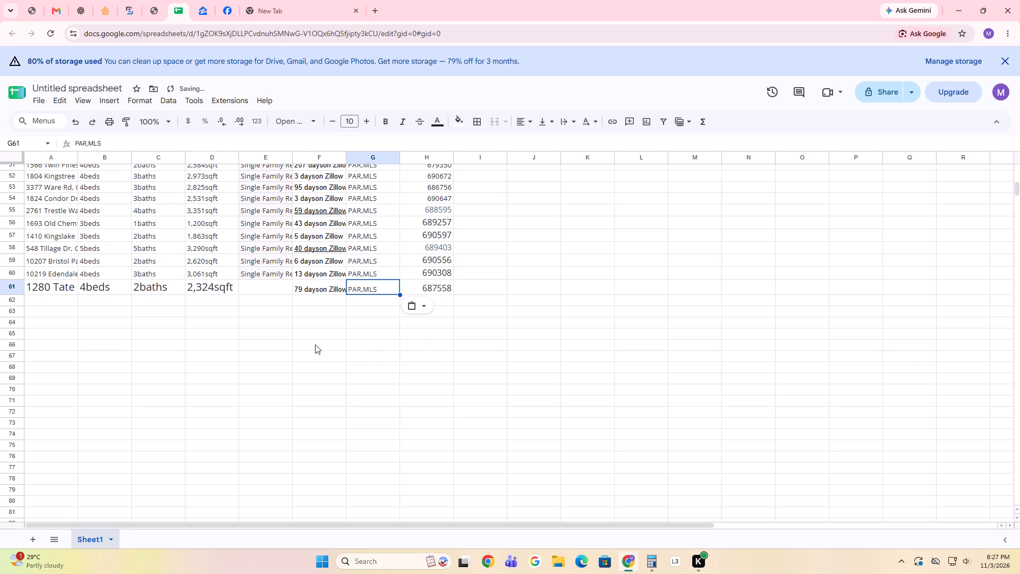
# Copy the Single Family Residence home type from cell E60 into E61.
pyautogui.click(269, 274)
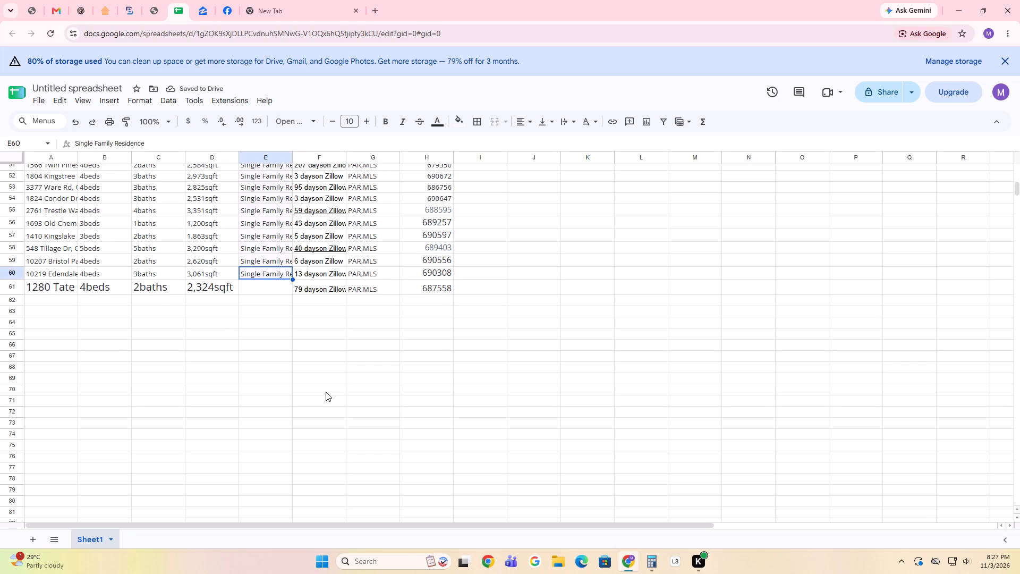
pyautogui.hotkey('ctrl', 'c')
pyautogui.click(273, 290)
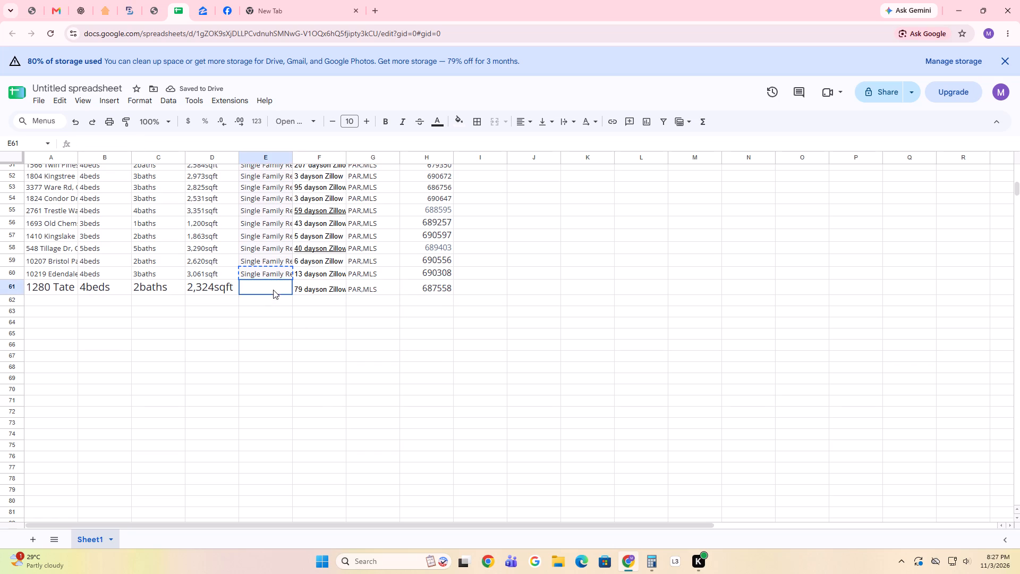
pyautogui.hotkey('ctrl', 'v')
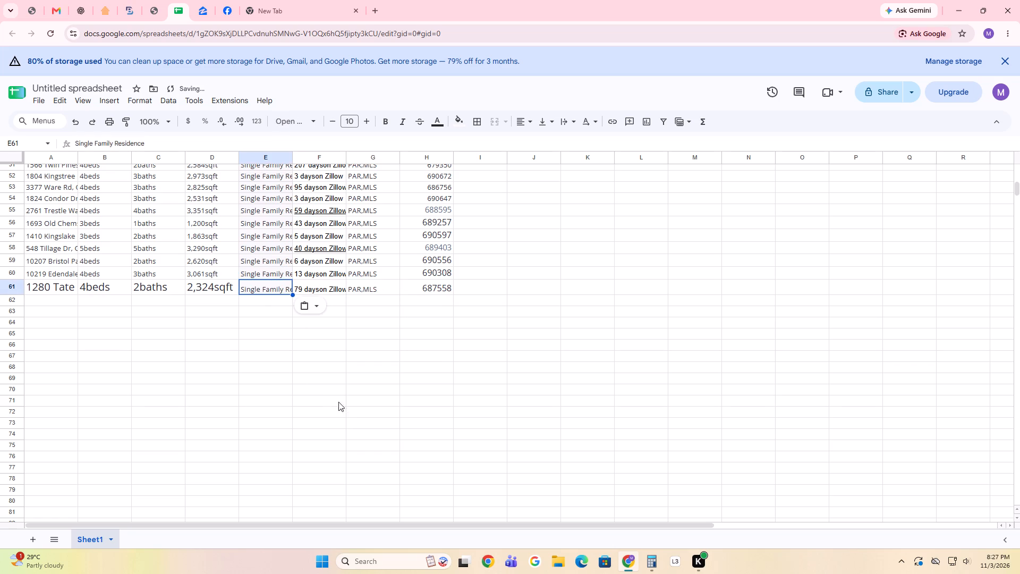
pyautogui.click(237, 390)
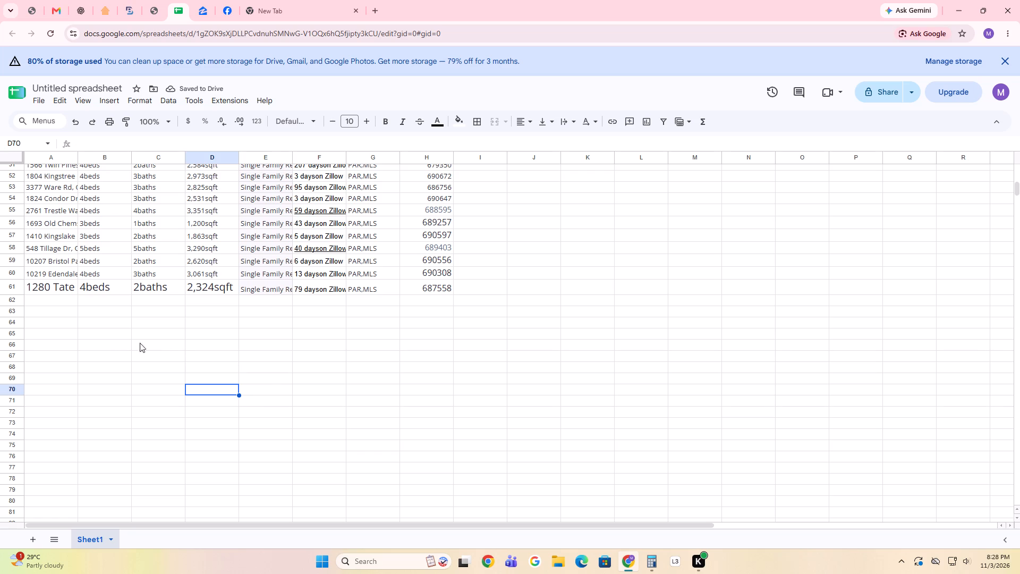
pyautogui.click(205, 12)
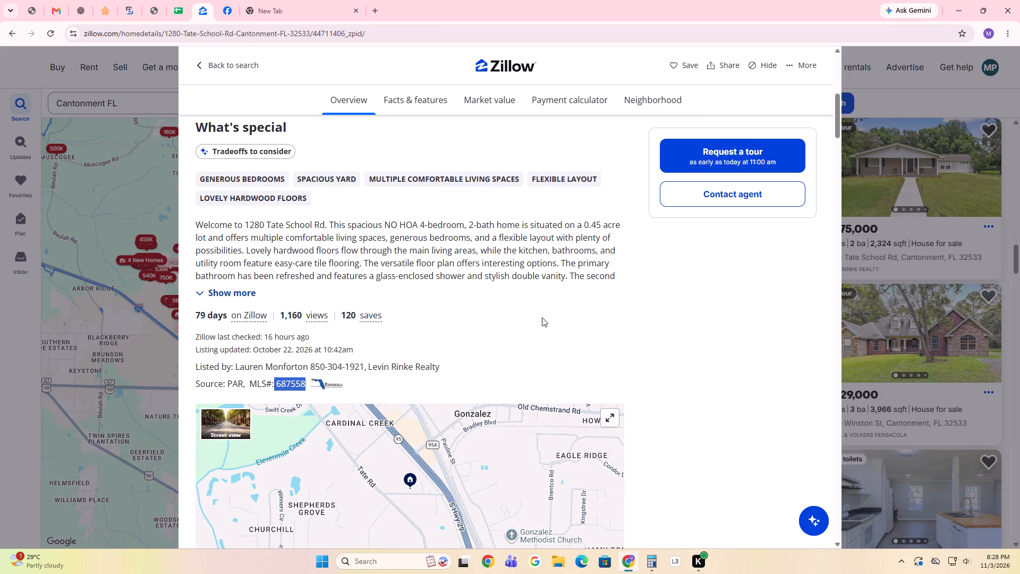
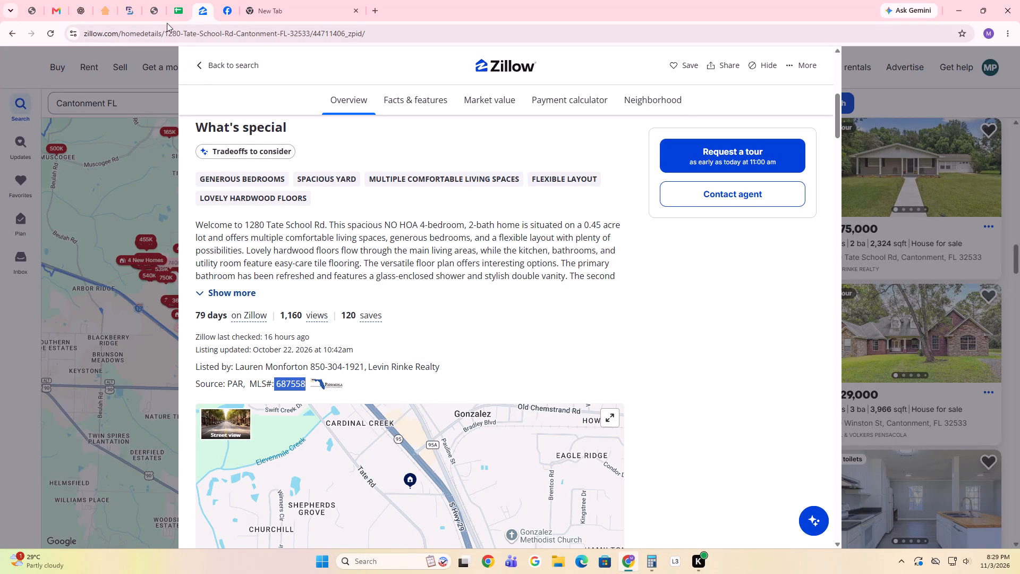
# Return to the Zillow search results for Cantonment and open the $410,000 three-bedroom brick home listing.
pyautogui.click(177, 5)
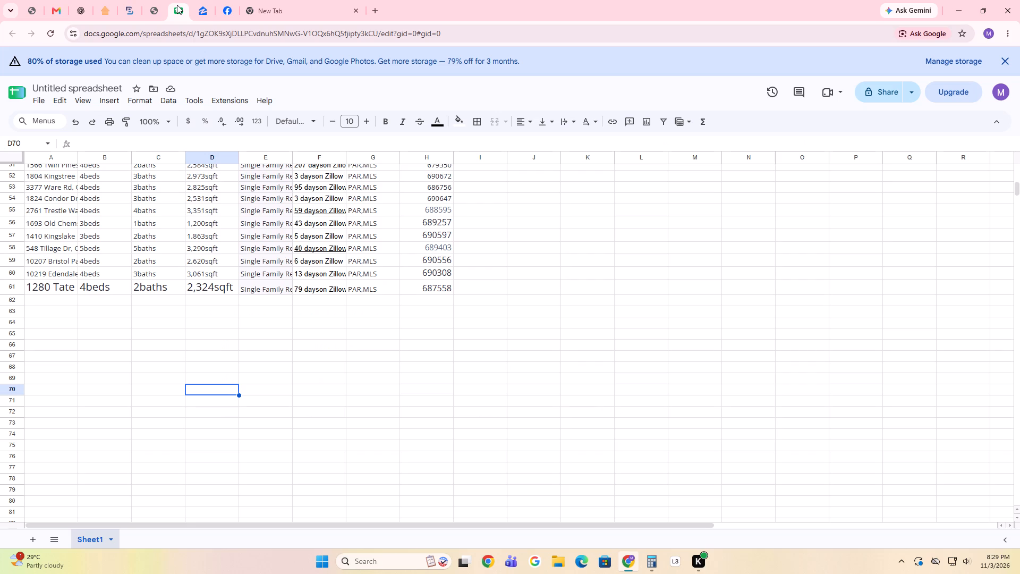
pyautogui.click(202, 11)
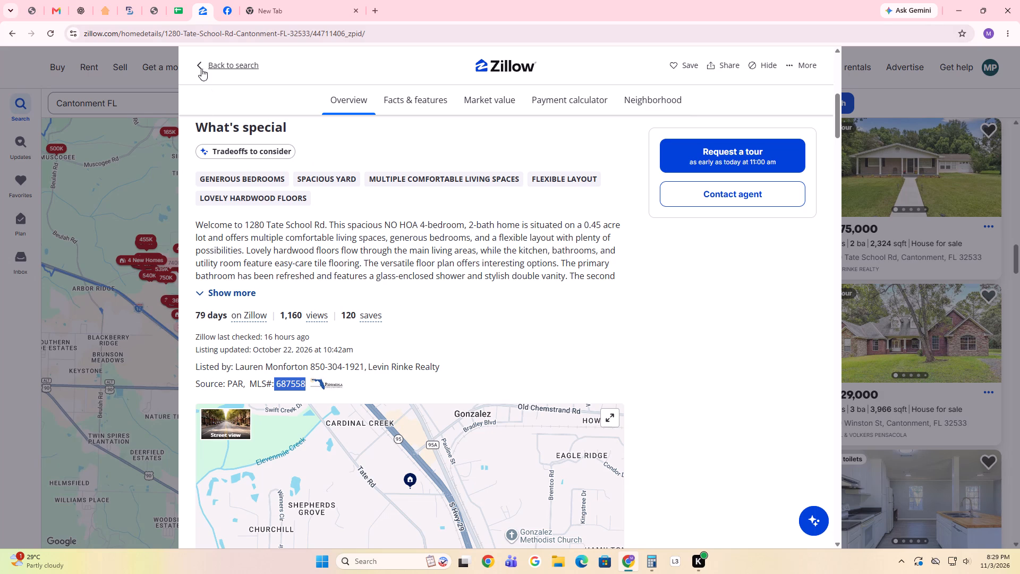
pyautogui.click(200, 64)
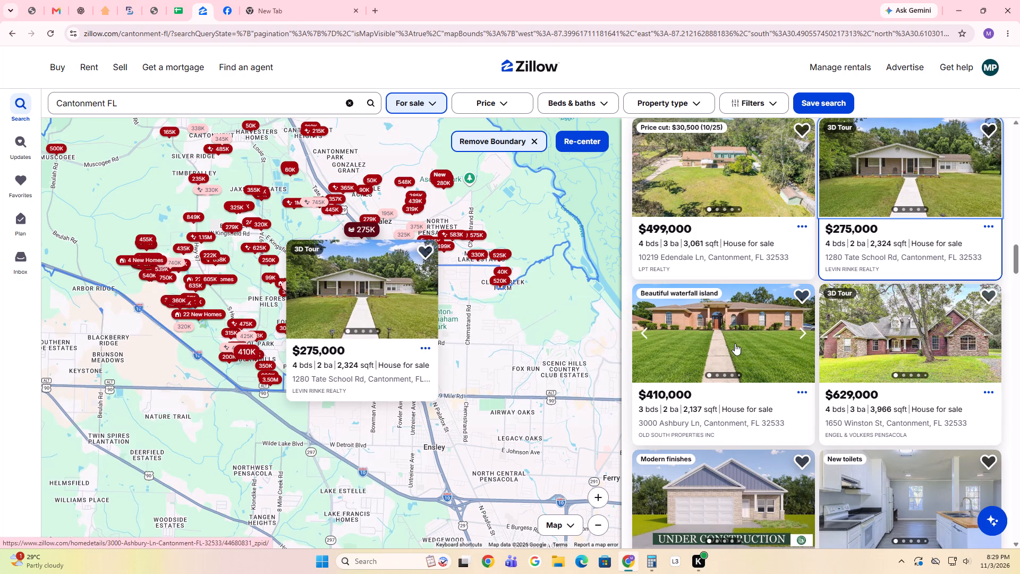
pyautogui.click(750, 336)
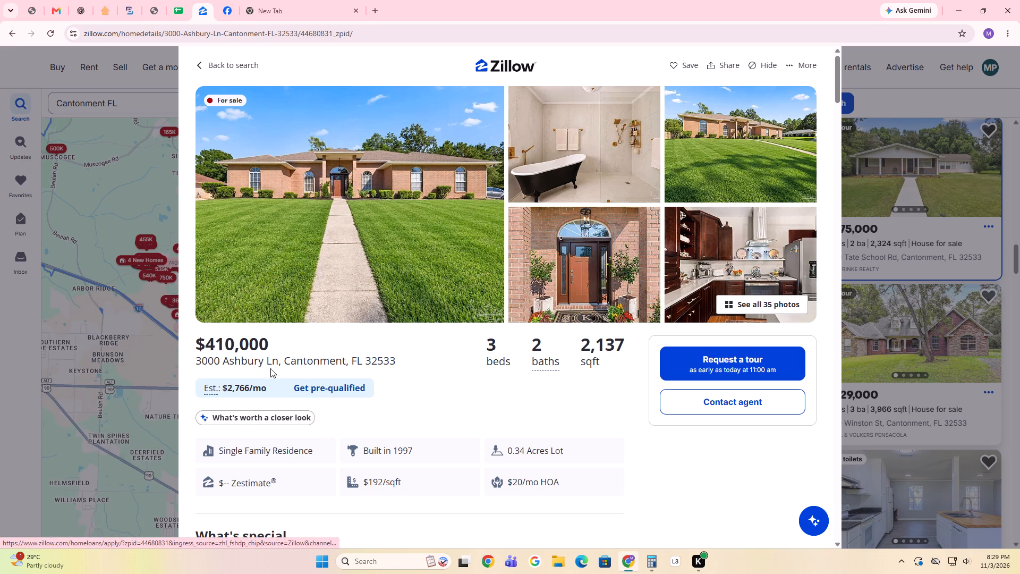
# Copy the full address from the $410,000 listing into cell A62 of the spreadsheet.
pyautogui.moveTo(193, 358); pyautogui.dragTo(270, 369)
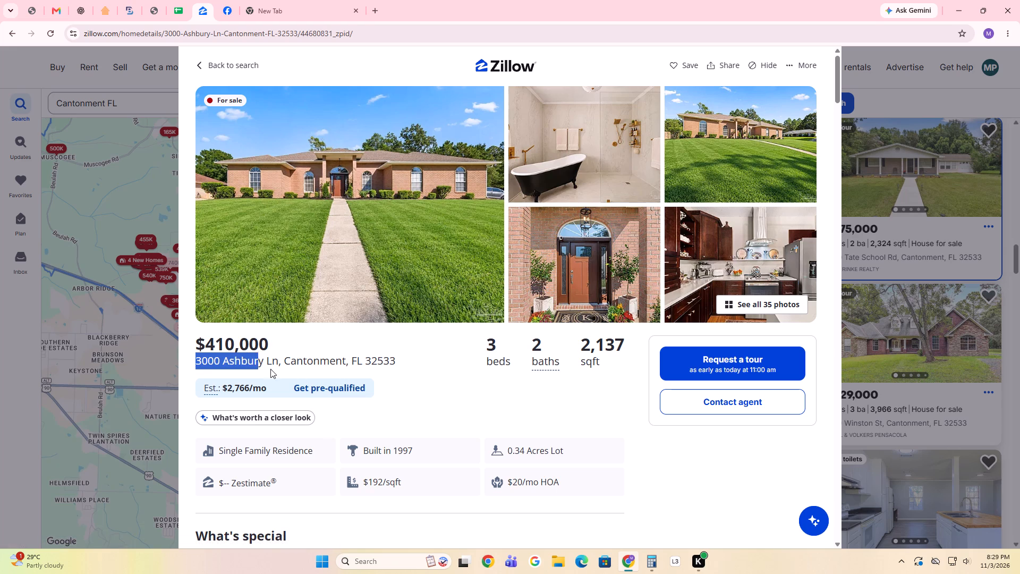
pyautogui.moveTo(270, 369); pyautogui.dragTo(419, 376)
pyautogui.doubleClick(420, 381)
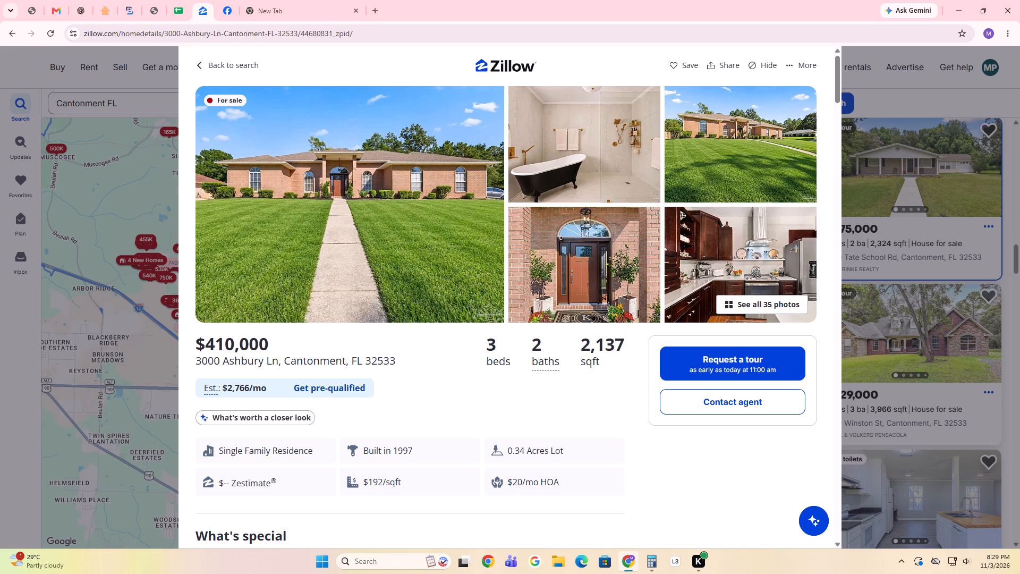
pyautogui.moveTo(197, 361); pyautogui.dragTo(409, 375)
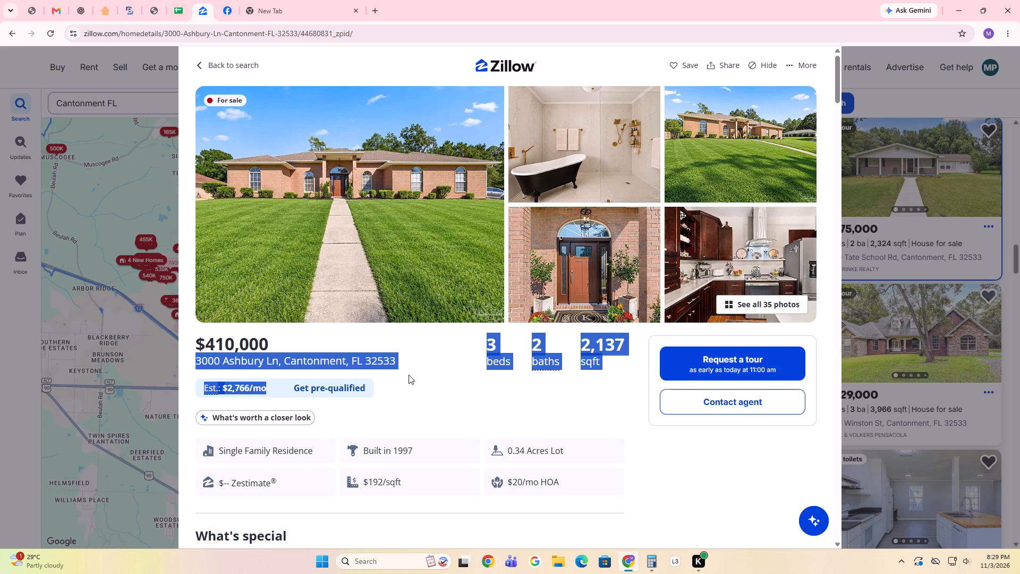
pyautogui.doubleClick(409, 375)
pyautogui.moveTo(194, 358); pyautogui.dragTo(231, 358)
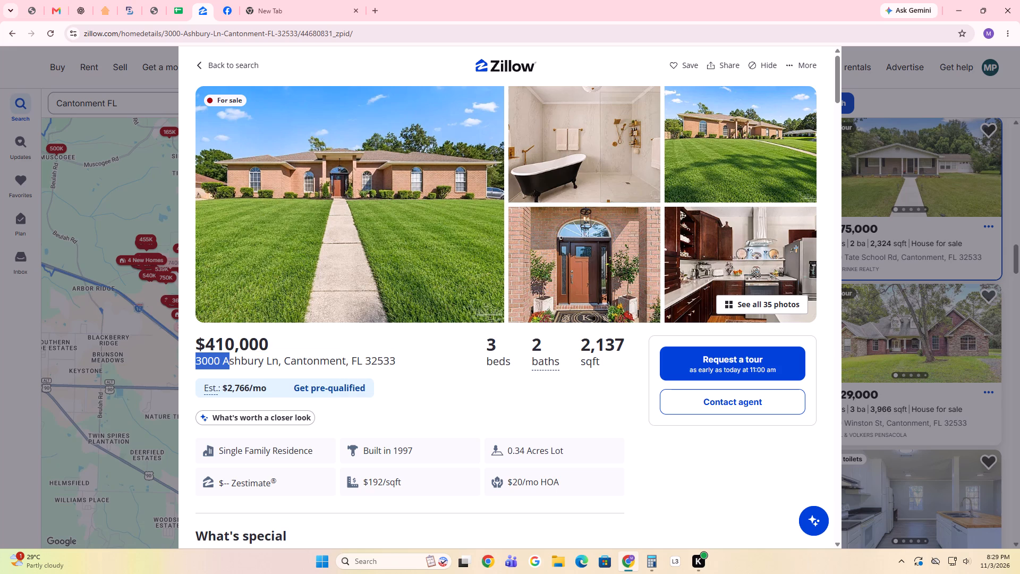
pyautogui.moveTo(231, 358); pyautogui.dragTo(411, 372)
pyautogui.doubleClick(411, 373)
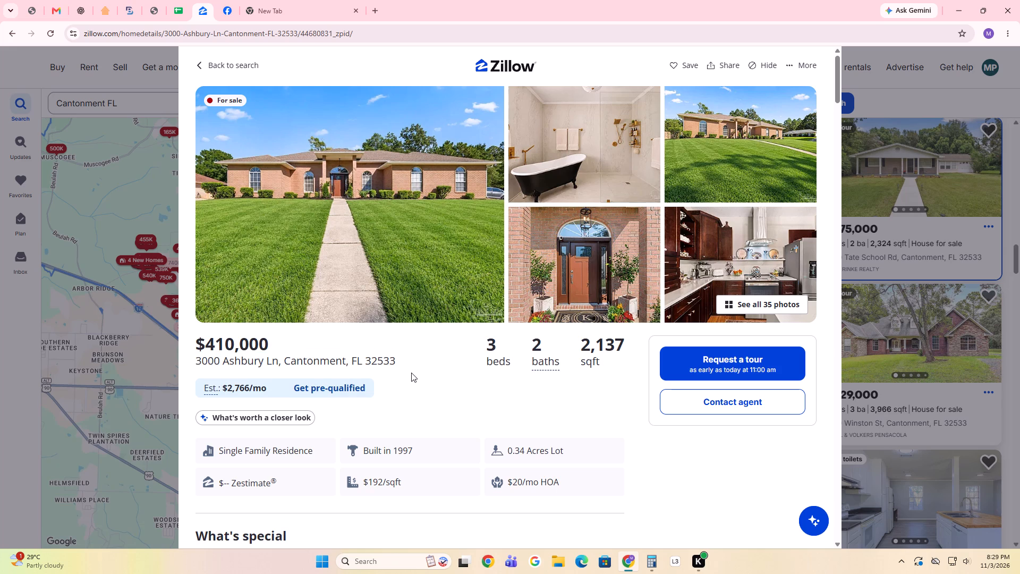
pyautogui.moveTo(195, 358); pyautogui.dragTo(278, 358)
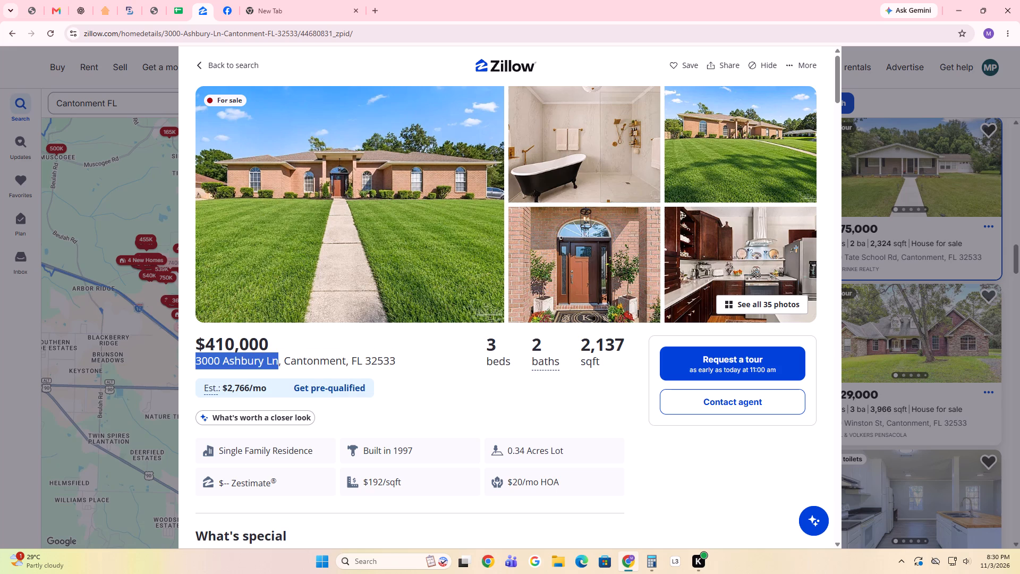
pyautogui.moveTo(278, 358); pyautogui.dragTo(405, 365)
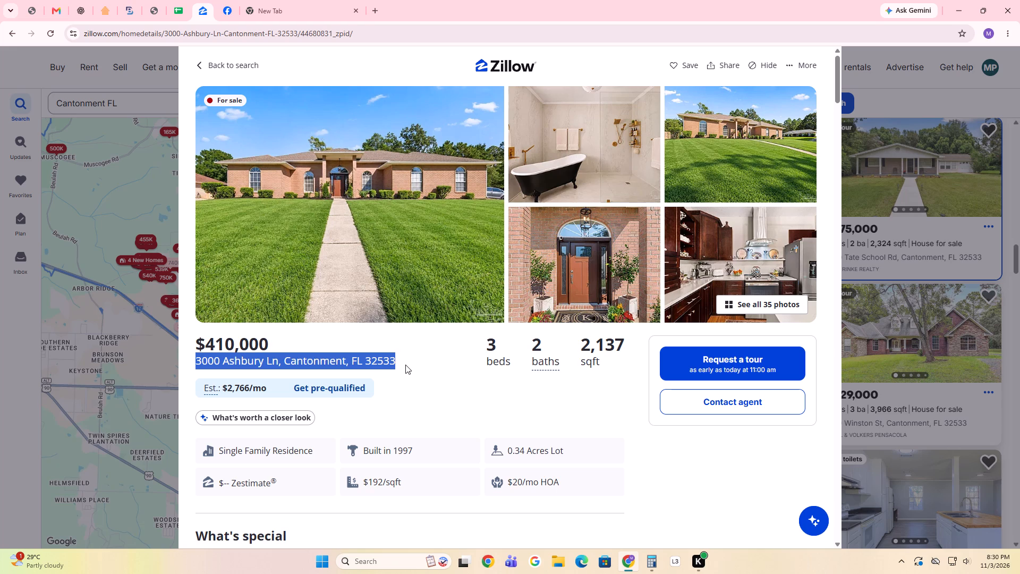
pyautogui.hotkey('ctrl', 'c')
pyautogui.click(186, 9)
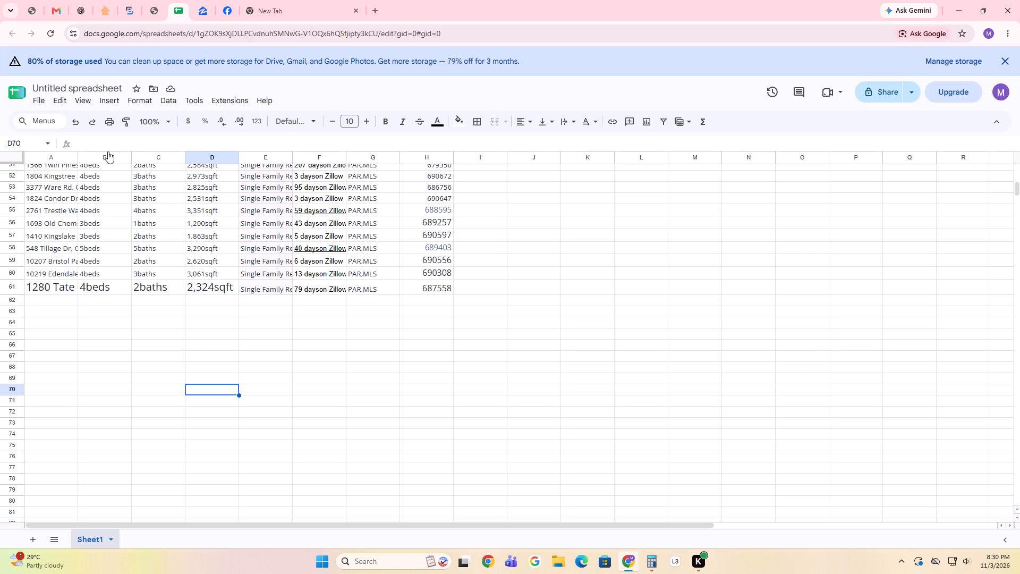
pyautogui.click(49, 300)
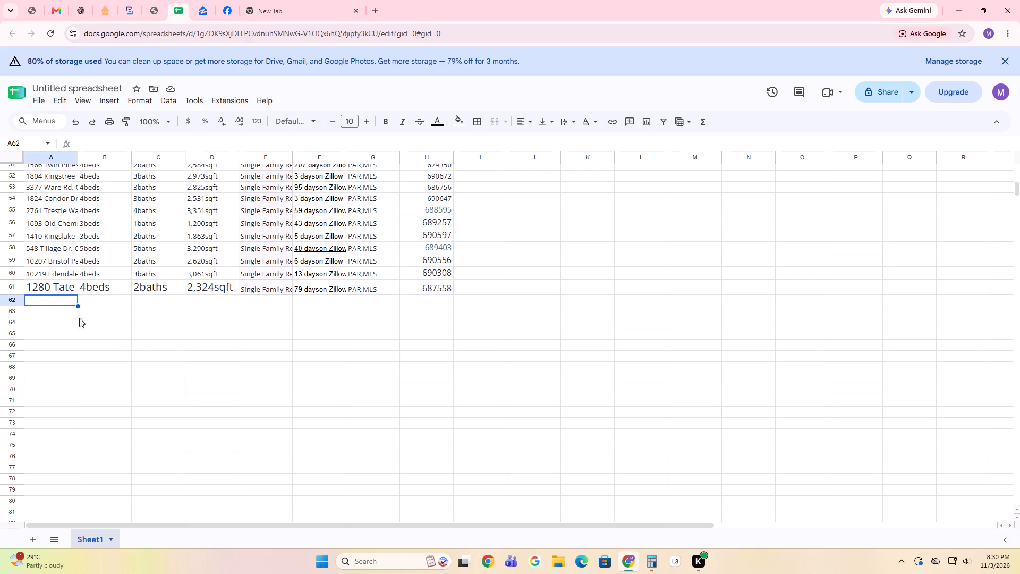
pyautogui.hotkey('ctrl', 'v')
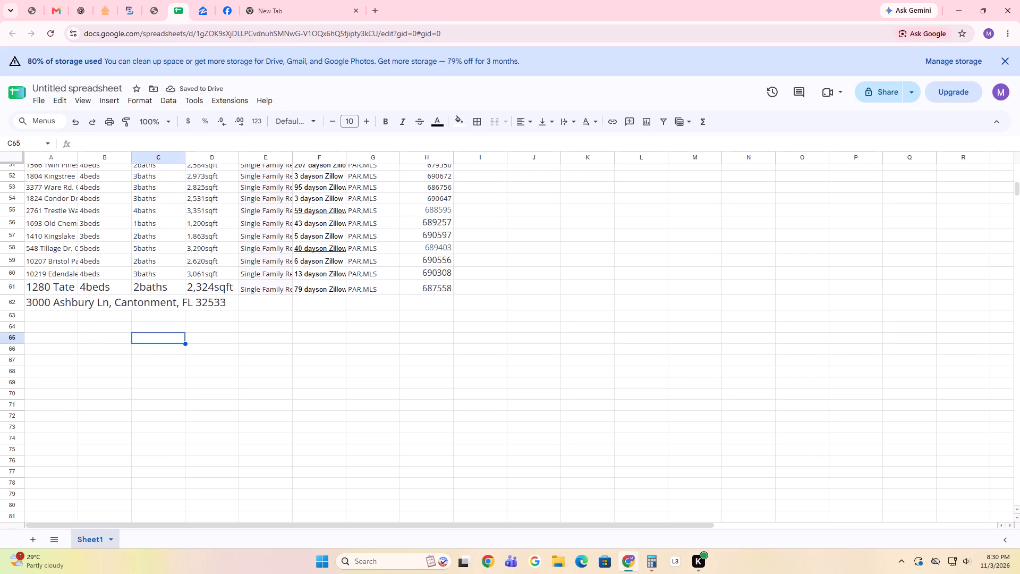
# Copy the listing's 3 beds, 2 baths and 2,137 sqft figures together into the spreadsheet, starting at cell B62.
pyautogui.click(204, 7)
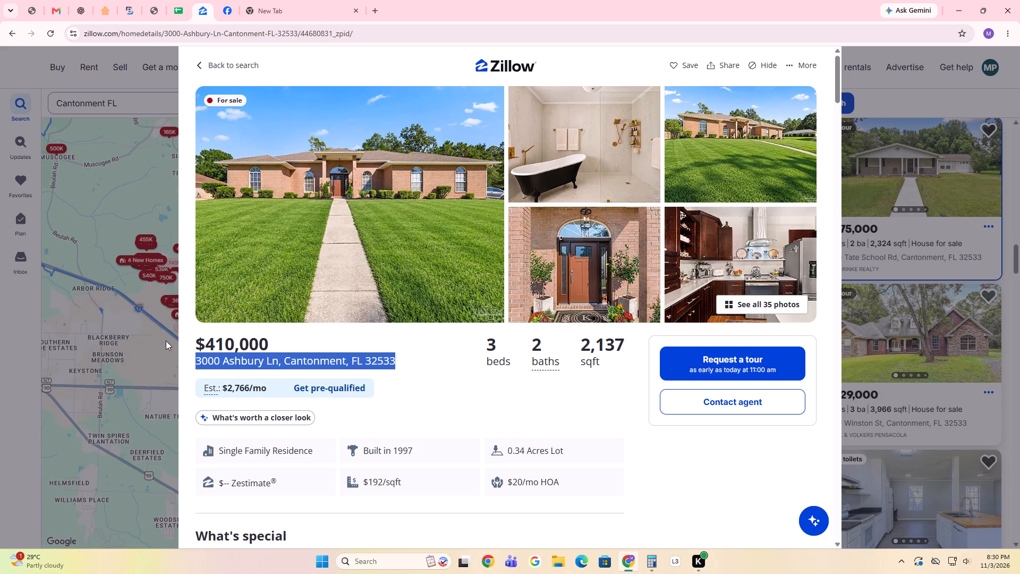
pyautogui.moveTo(420, 355); pyautogui.dragTo(439, 361)
pyautogui.moveTo(492, 334); pyautogui.dragTo(516, 353)
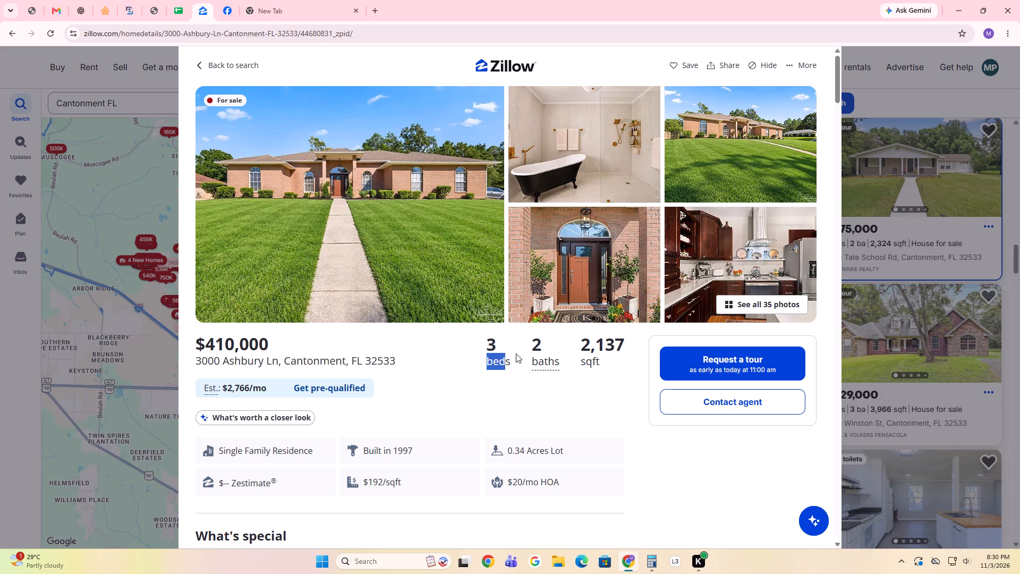
pyautogui.moveTo(516, 353); pyautogui.dragTo(550, 361)
pyautogui.moveTo(458, 336); pyautogui.dragTo(467, 338)
pyautogui.moveTo(488, 336); pyautogui.dragTo(500, 353)
pyautogui.moveTo(500, 353); pyautogui.dragTo(613, 358)
pyautogui.click(613, 358)
pyautogui.moveTo(613, 358); pyautogui.dragTo(611, 377)
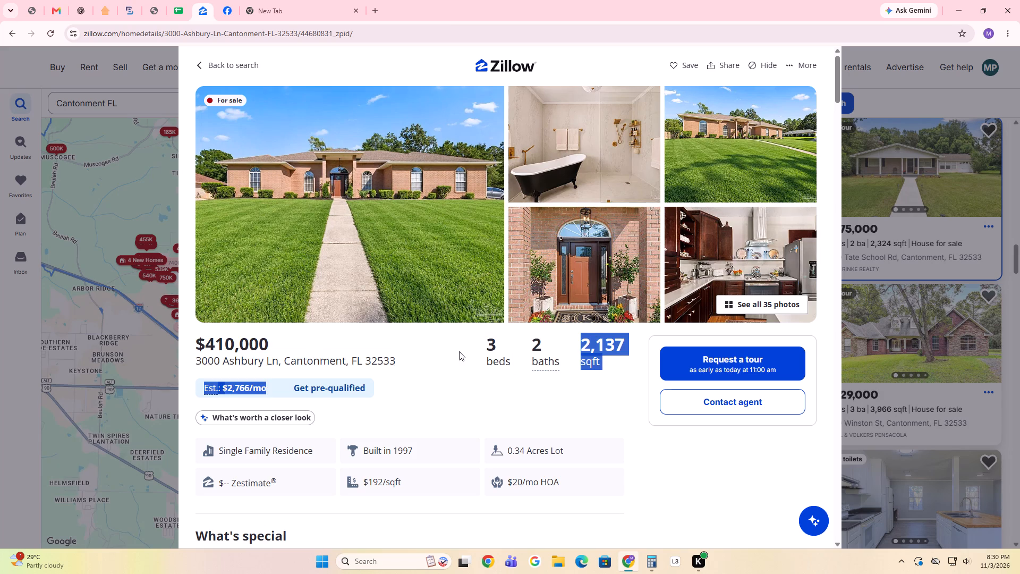
pyautogui.click(459, 351)
pyautogui.moveTo(488, 337); pyautogui.dragTo(562, 365)
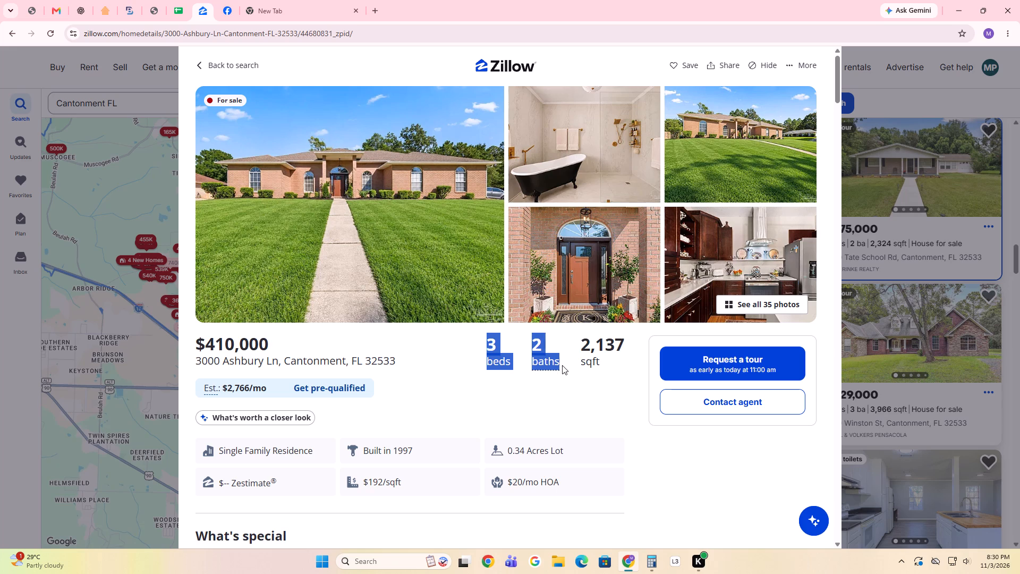
pyautogui.moveTo(562, 365); pyautogui.dragTo(615, 363)
pyautogui.doubleClick(459, 350)
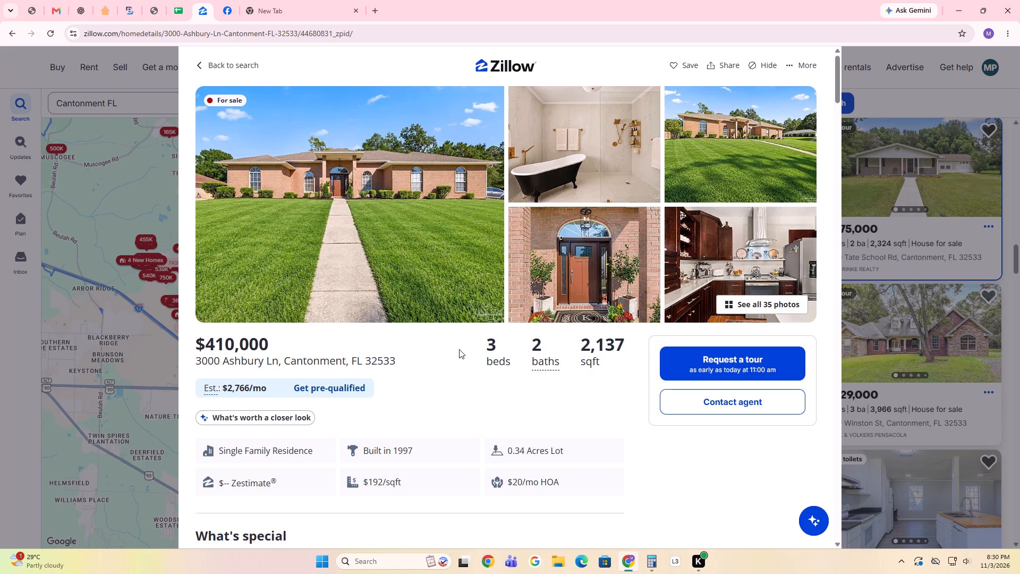
pyautogui.moveTo(488, 339); pyautogui.dragTo(514, 365)
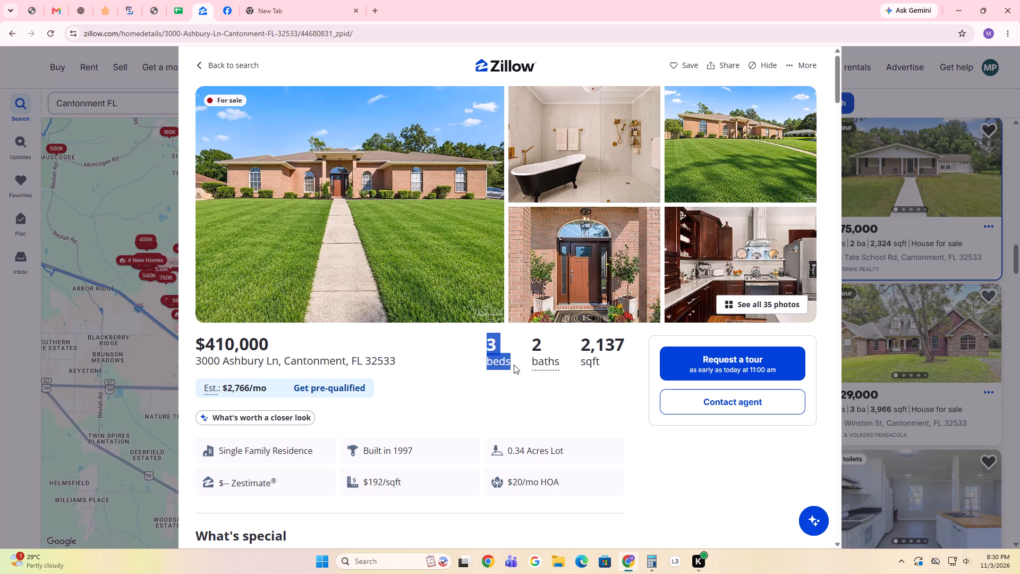
pyautogui.moveTo(514, 365); pyautogui.dragTo(610, 367)
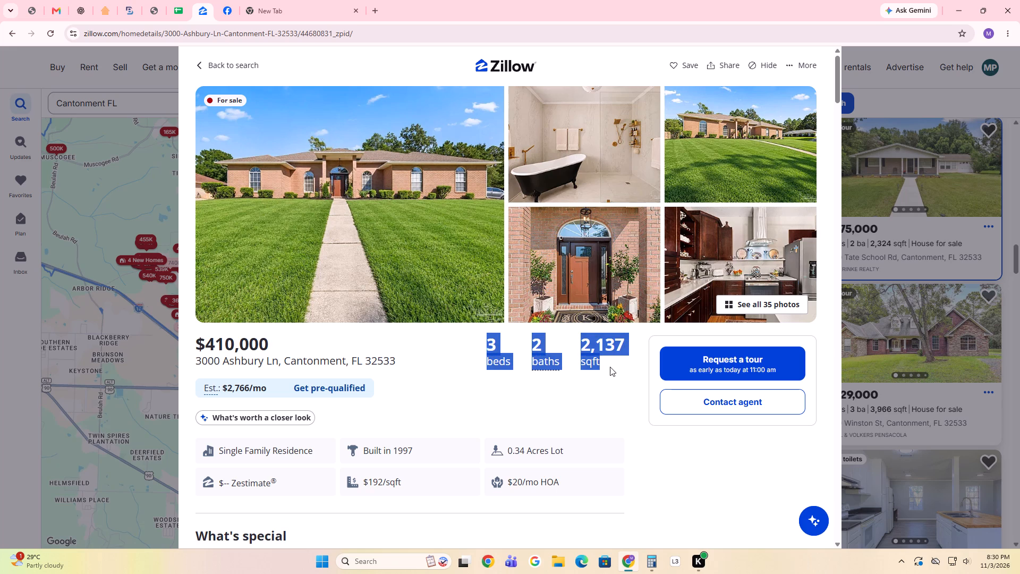
pyautogui.moveTo(610, 367); pyautogui.dragTo(610, 367)
pyautogui.hotkey('ctrl', 'c')
pyautogui.click(178, 12)
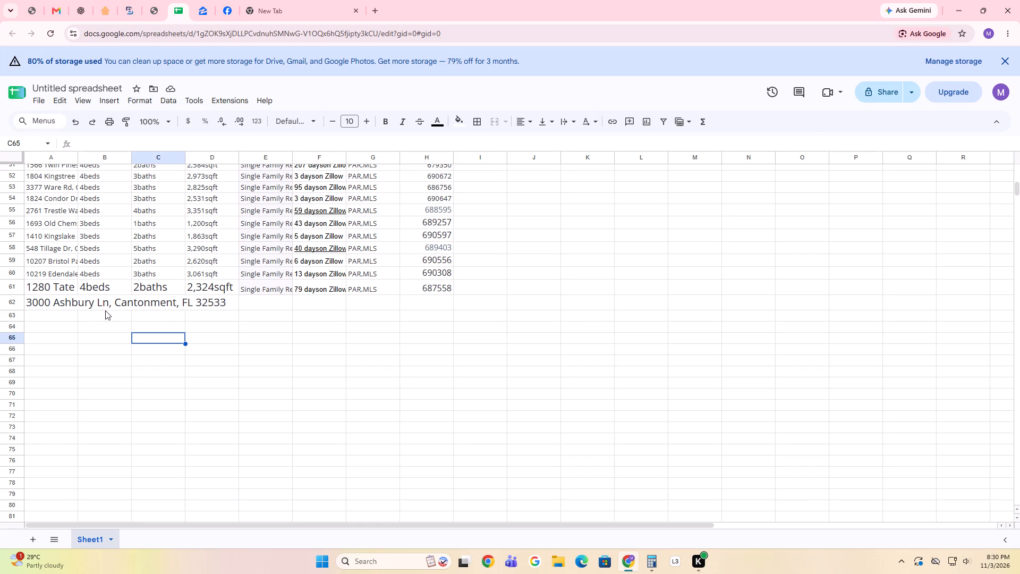
pyautogui.click(95, 302)
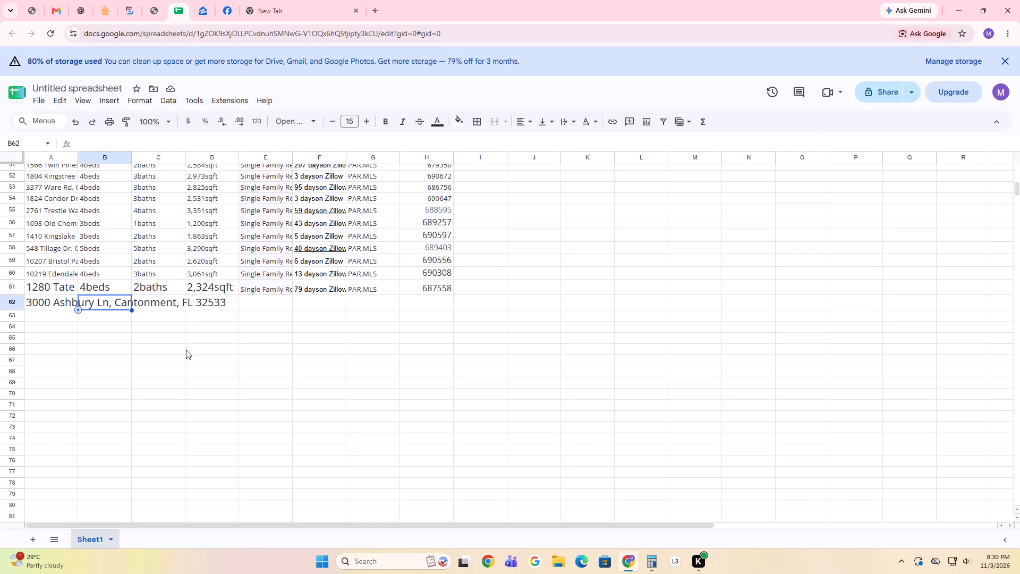
pyautogui.hotkey('ctrl', 'v')
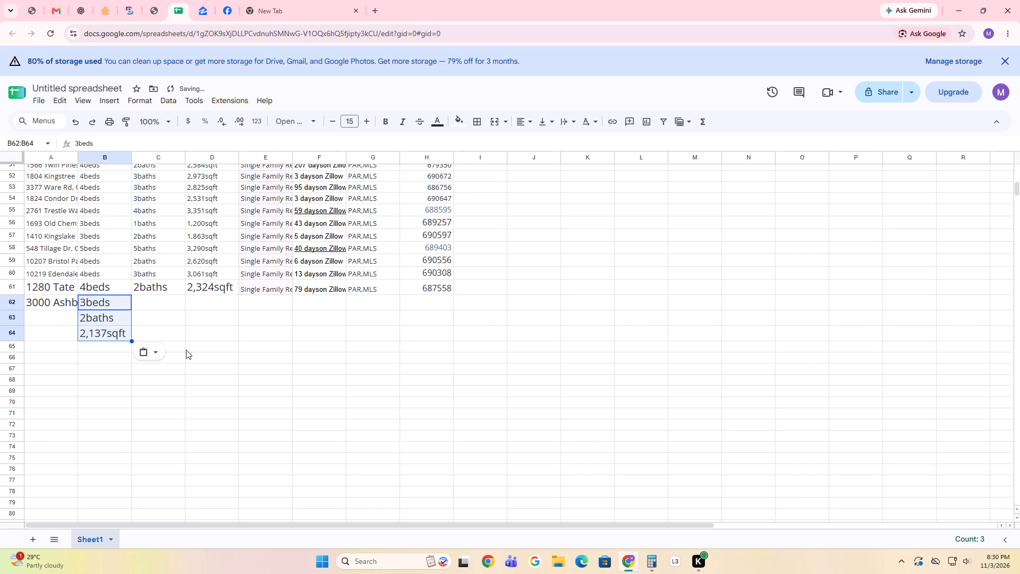
pyautogui.click(196, 348)
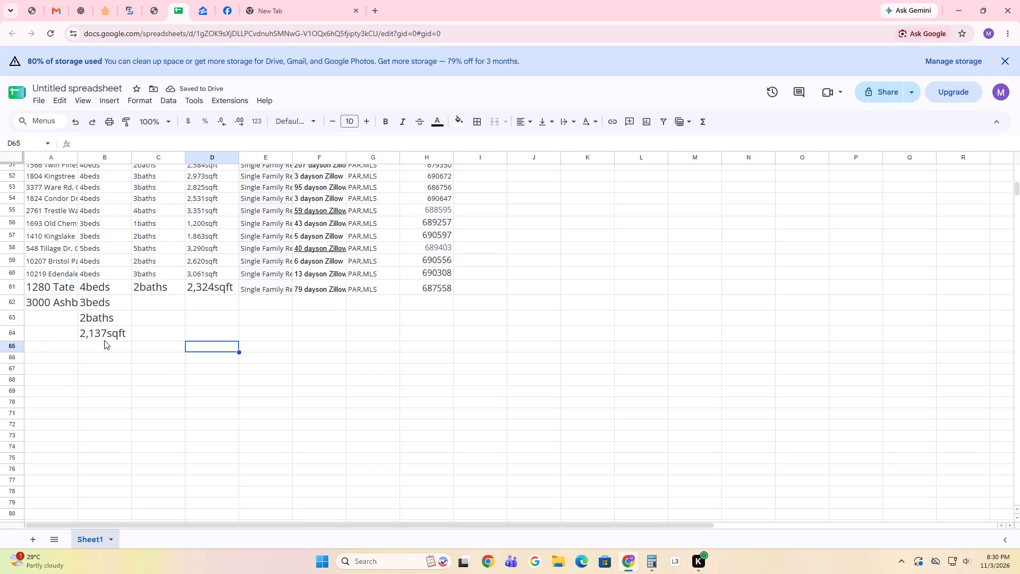
# Copy the 2baths value from cell B63 into C62, in the baths column of the new row.
pyautogui.click(103, 319)
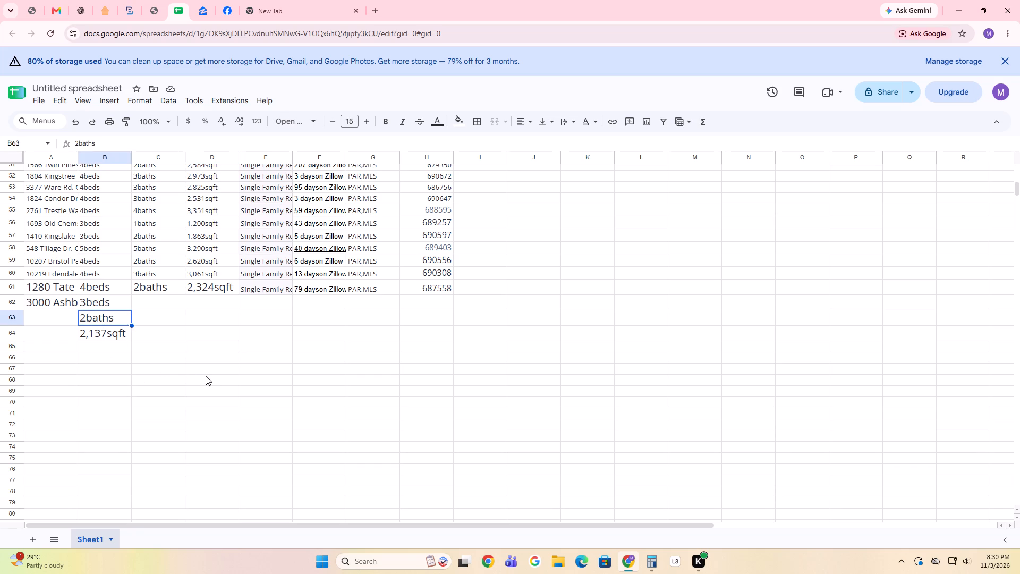
pyautogui.hotkey('ctrl', 'c')
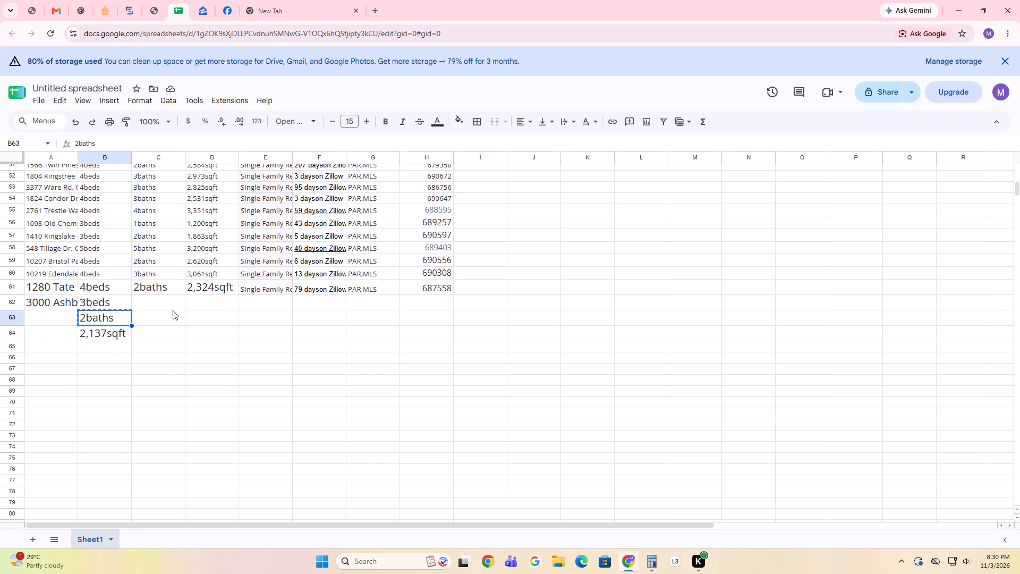
pyautogui.click(166, 307)
pyautogui.hotkey('ctrl', 'v')
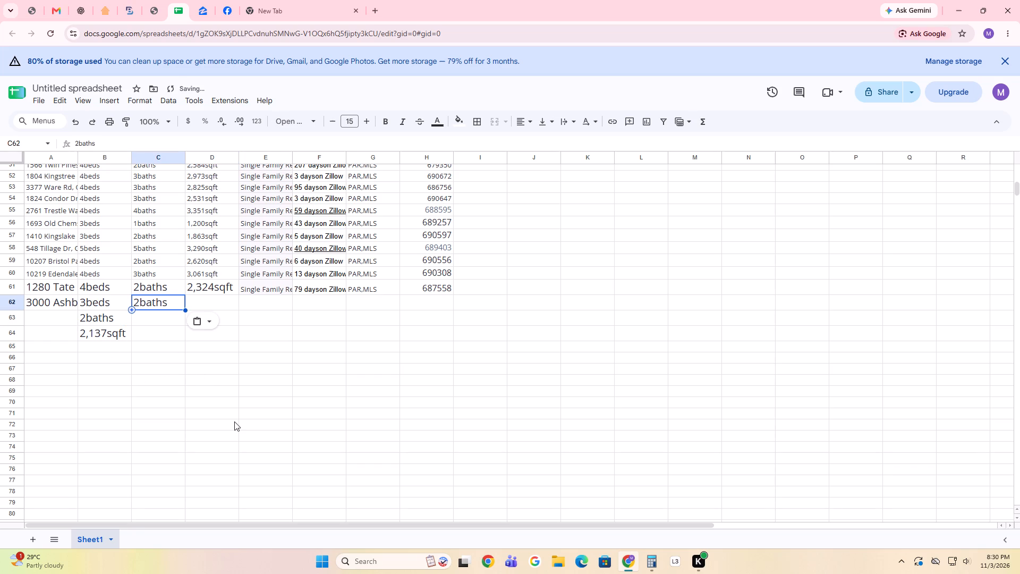
pyautogui.click(169, 369)
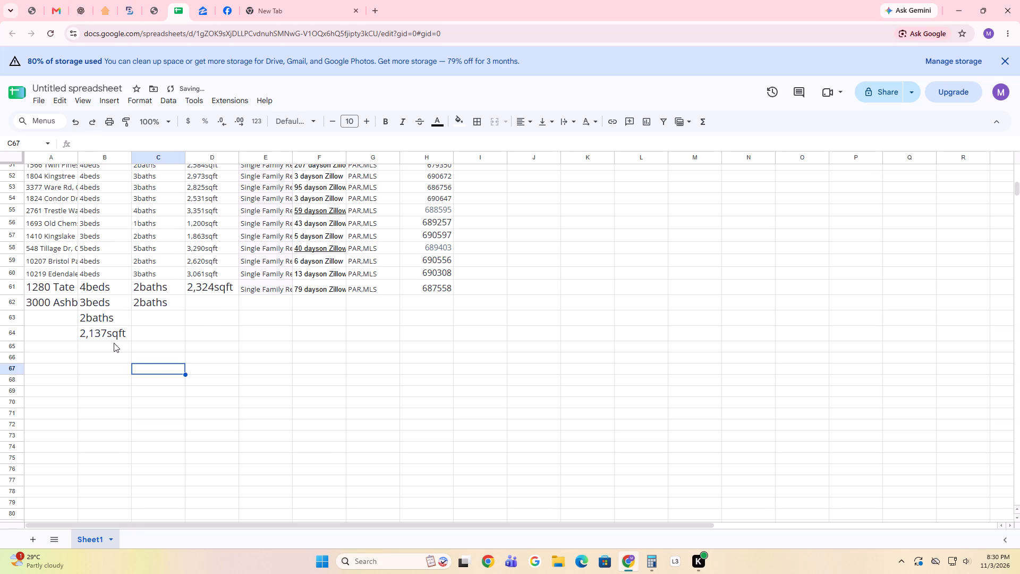
# Copy the 2,137sqft value from cell B64 into D62, in the sqft column of the new row.
pyautogui.click(110, 334)
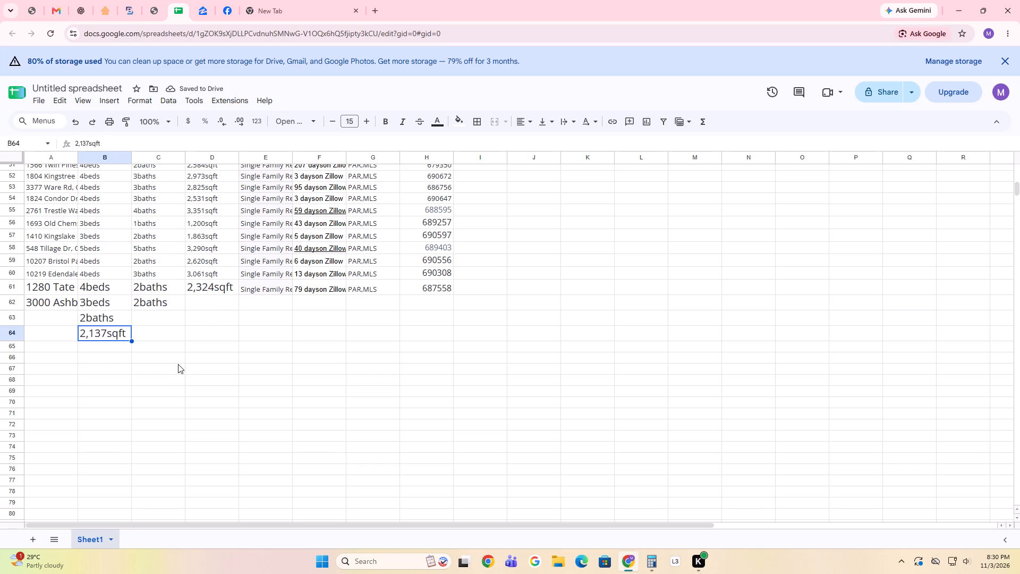
pyautogui.hotkey('ctrl', 'c')
pyautogui.click(207, 301)
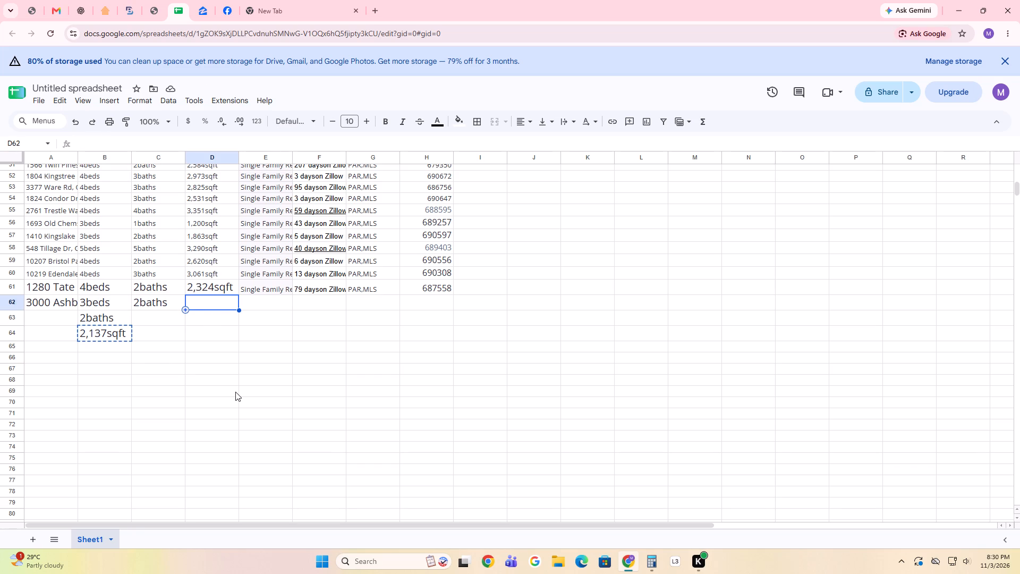
pyautogui.hotkey('ctrl', 'v')
pyautogui.click(159, 380)
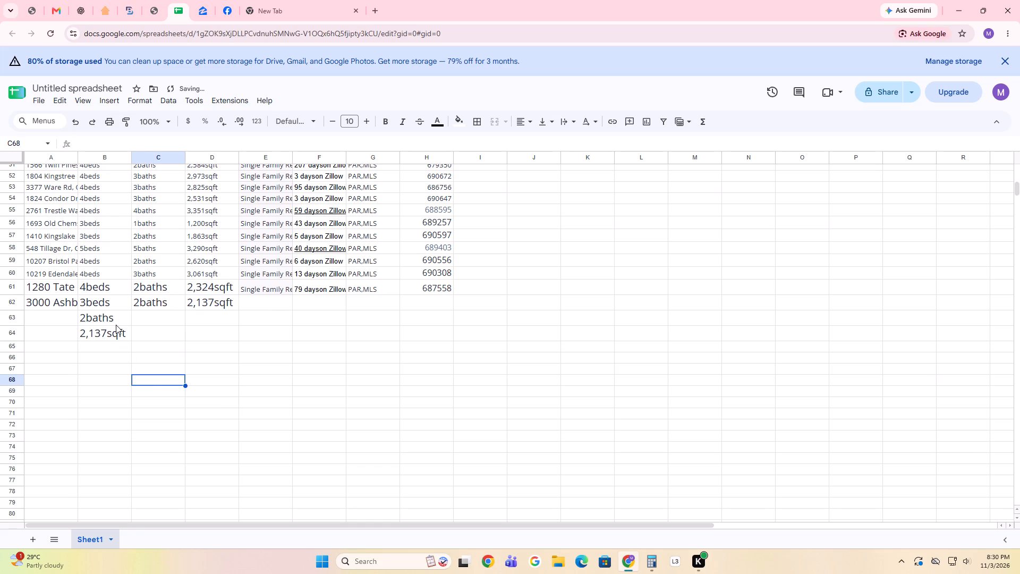
# Clear the leftover 2baths and 2,137sqft entries from cells B63 and B64.
pyautogui.doubleClick(115, 320)
pyautogui.press('BackSpace')
pyautogui.press('BackSpace')
pyautogui.press('BackSpace')
pyautogui.press('BackSpace')
pyautogui.press('BackSpace')
pyautogui.press('BackSpace')
pyautogui.press('BackSpace')
pyautogui.press('BackSpace')
pyautogui.press('BackSpace')
pyautogui.press('BackSpace')
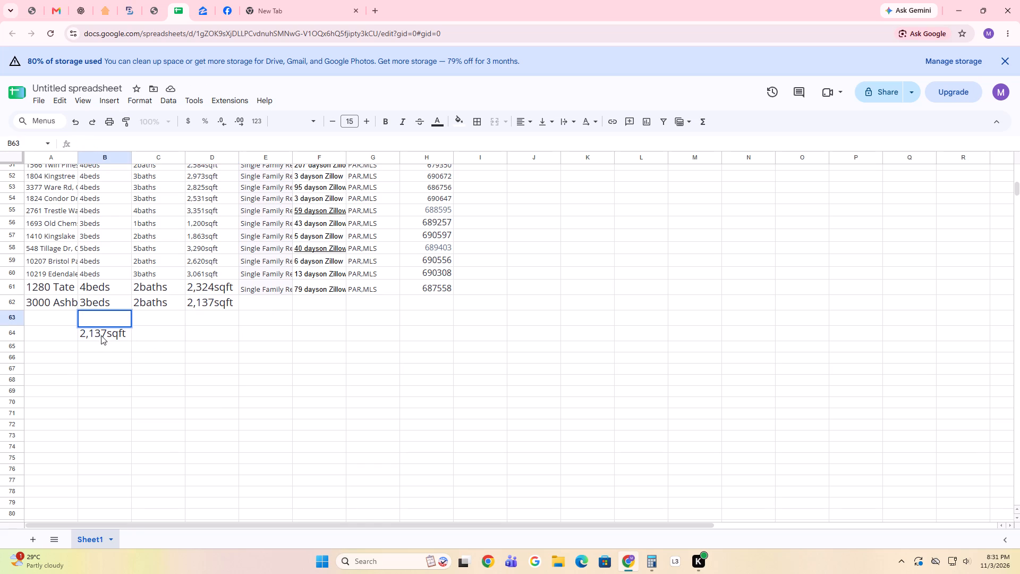
pyautogui.doubleClick(120, 334)
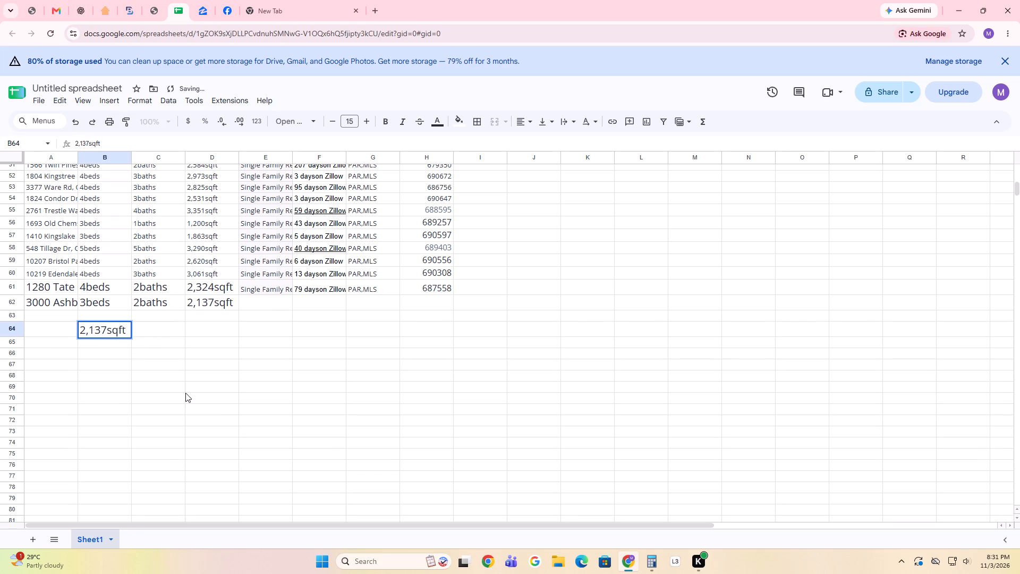
pyautogui.press('BackSpace')
pyautogui.press('BackSpace')
pyautogui.press('BackSpace')
pyautogui.press('BackSpace')
pyautogui.press('BackSpace')
pyautogui.press('BackSpace')
pyautogui.press('BackSpace')
pyautogui.press('BackSpace')
pyautogui.press('BackSpace')
pyautogui.press('BackSpace')
pyautogui.press('BackSpace')
pyautogui.press('BackSpace')
pyautogui.press('BackSpace')
pyautogui.press('BackSpace')
pyautogui.press('BackSpace')
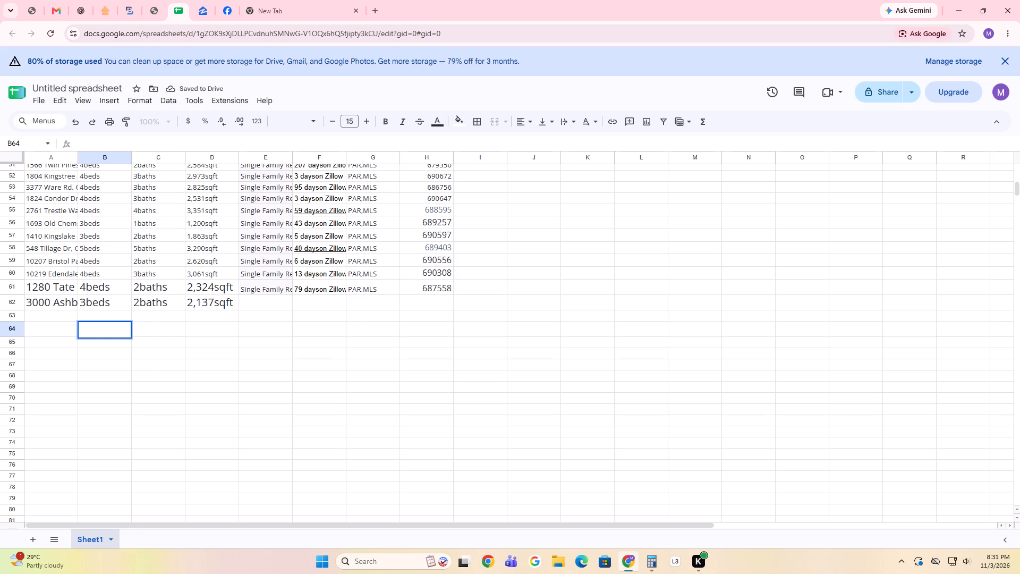
pyautogui.click(205, 404)
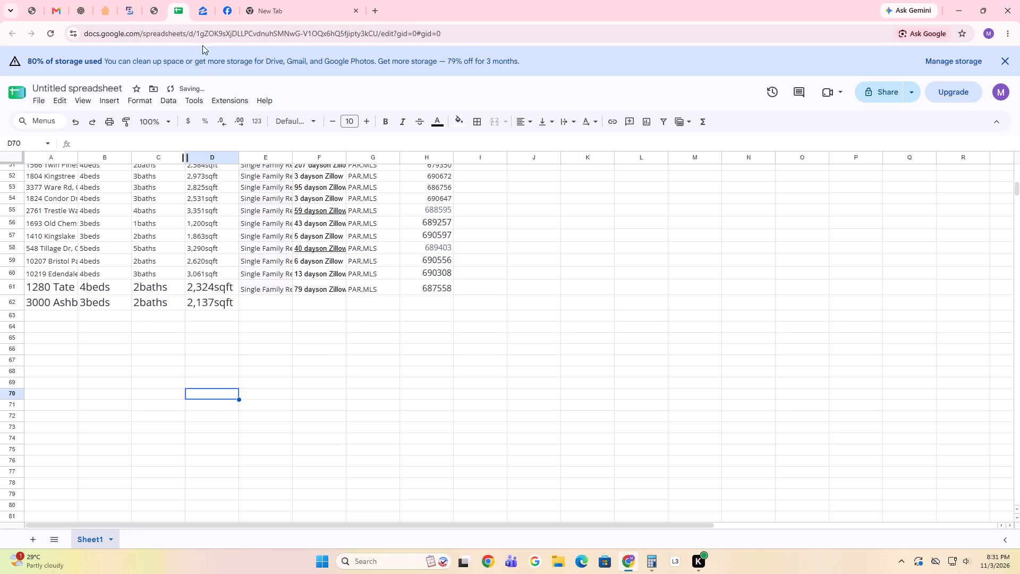
# Copy the 28 days on Zillow figure from the $410,000 listing into cell F62 of the spreadsheet.
pyautogui.click(201, 9)
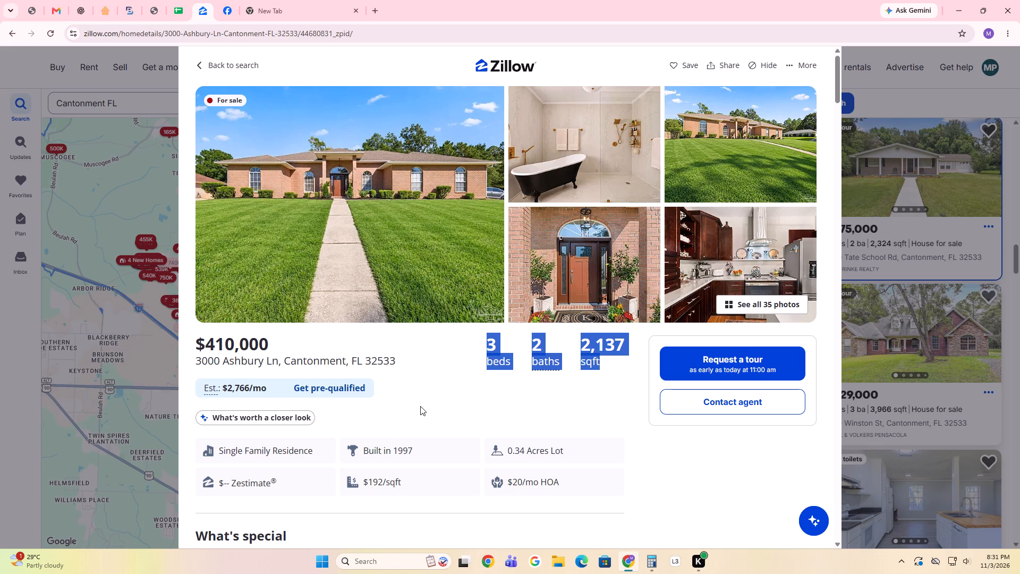
pyautogui.click(421, 406)
pyautogui.scroll(-2, 421, 406)
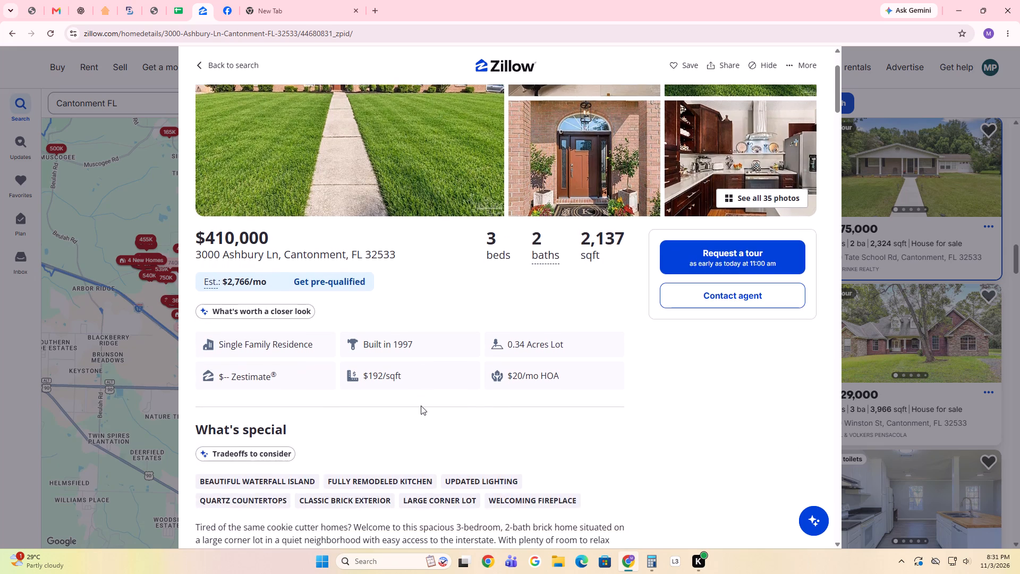
pyautogui.scroll(-5, 421, 406)
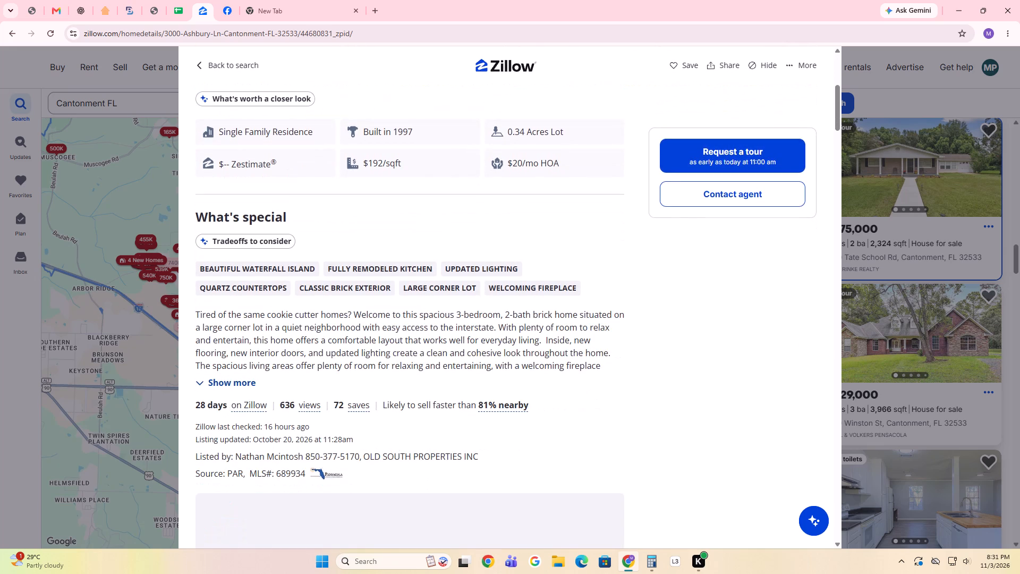
pyautogui.moveTo(196, 349); pyautogui.dragTo(273, 349)
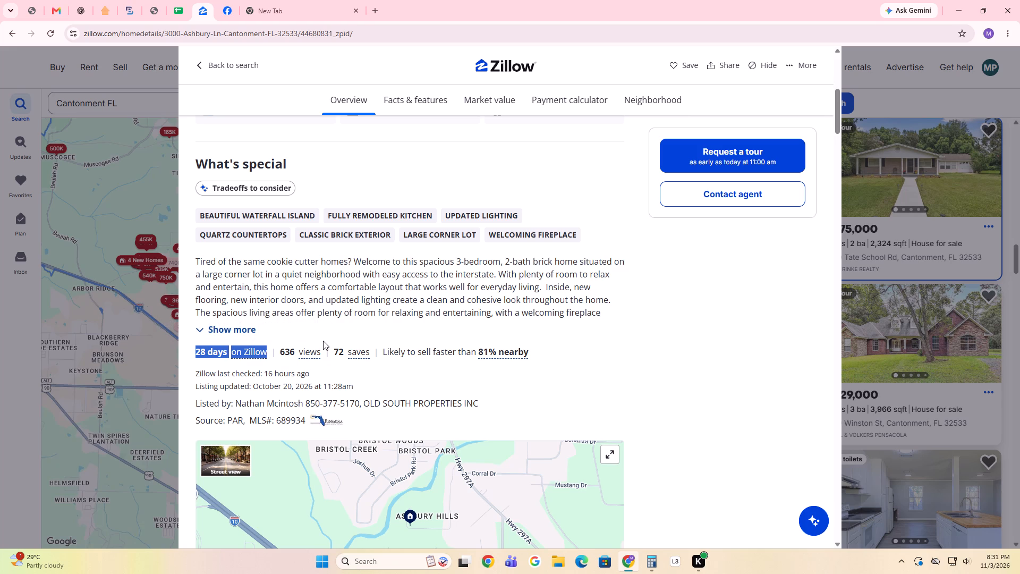
pyautogui.hotkey('ctrl', 'c')
pyautogui.click(182, 9)
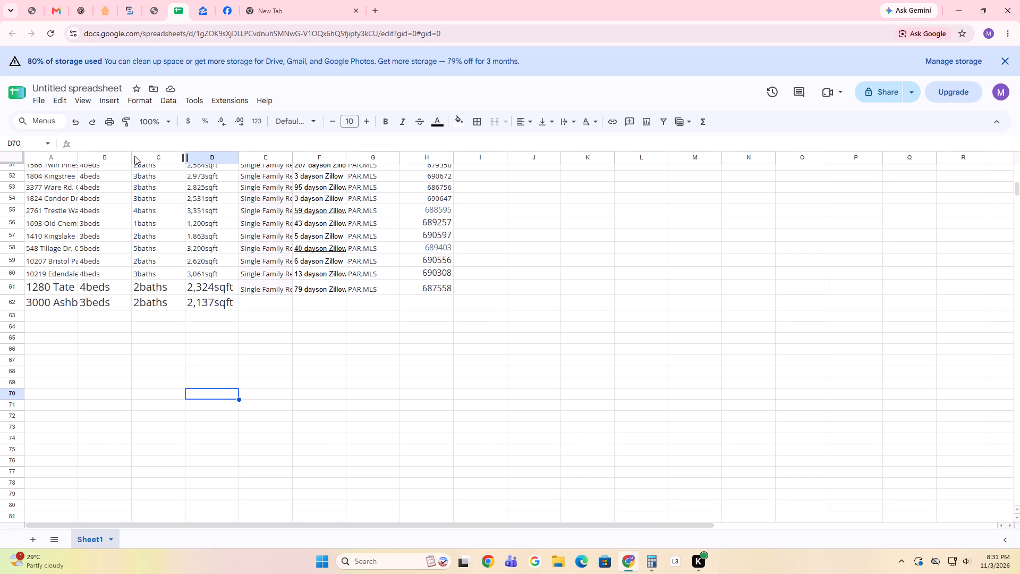
pyautogui.click(317, 302)
pyautogui.hotkey('ctrl', 'v')
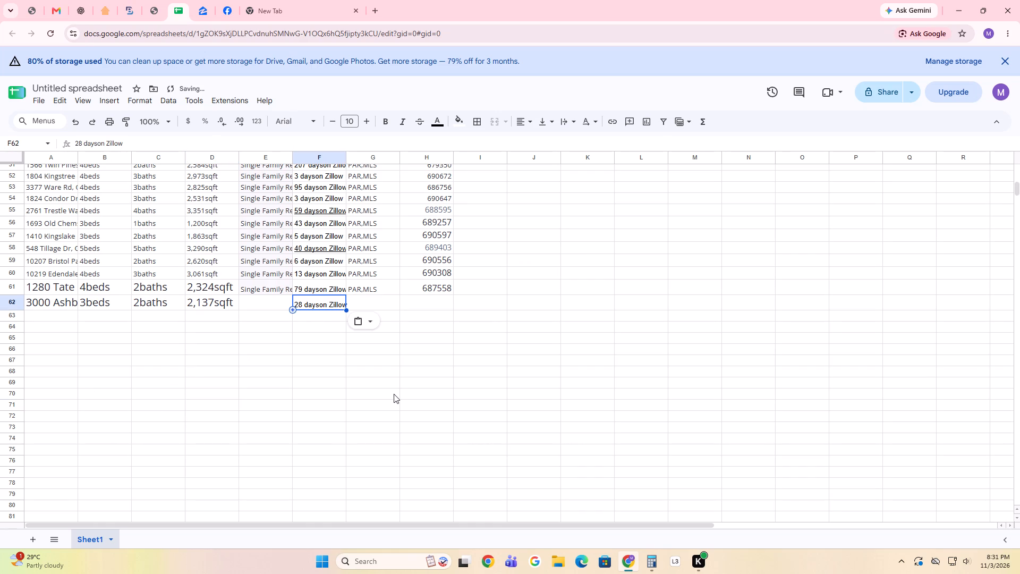
pyautogui.click(272, 369)
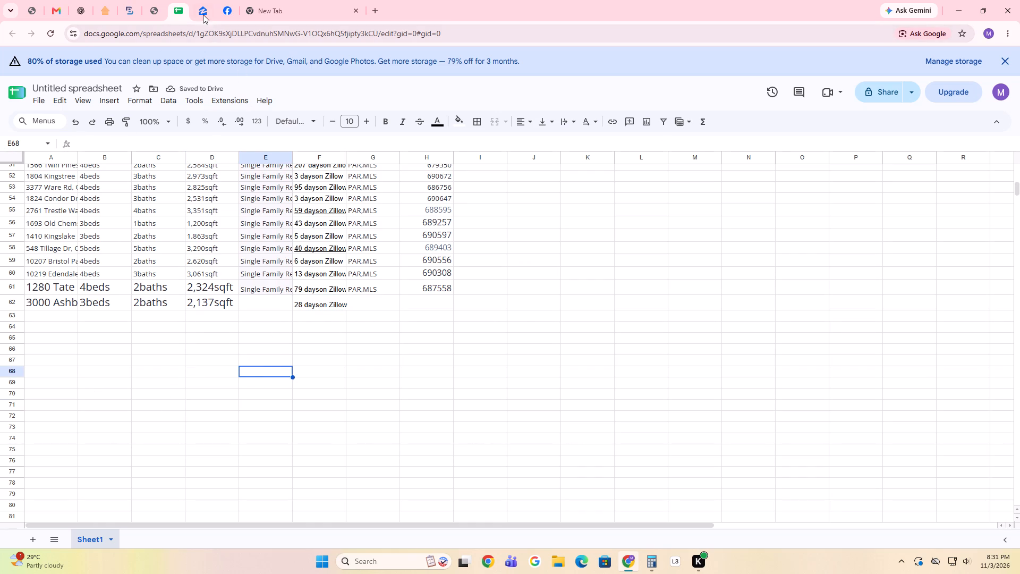
# Copy the MLS number 689934 from the $410,000 Zillow listing into cell H62 of the spreadsheet.
pyautogui.click(199, 12)
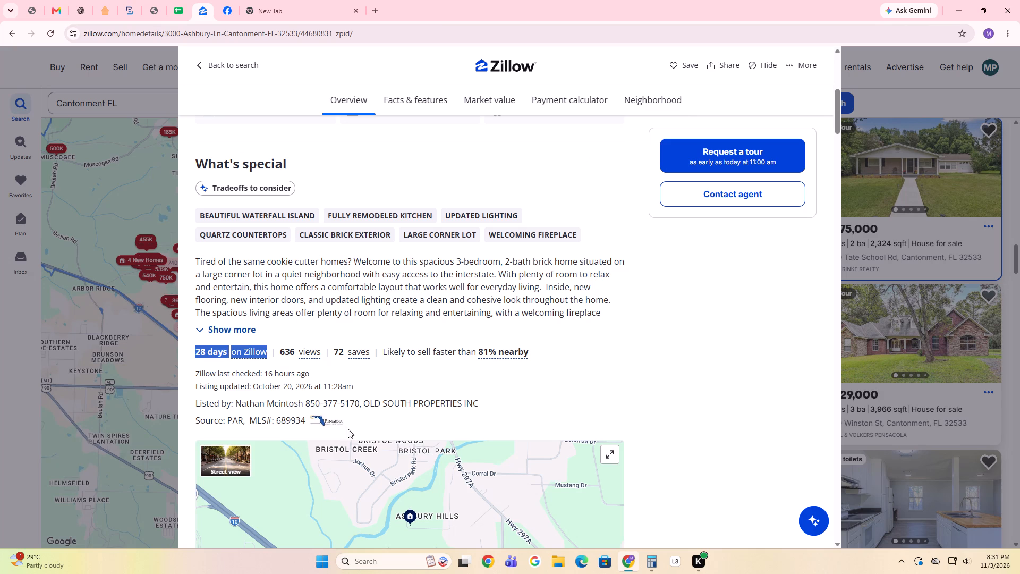
pyautogui.click(370, 420)
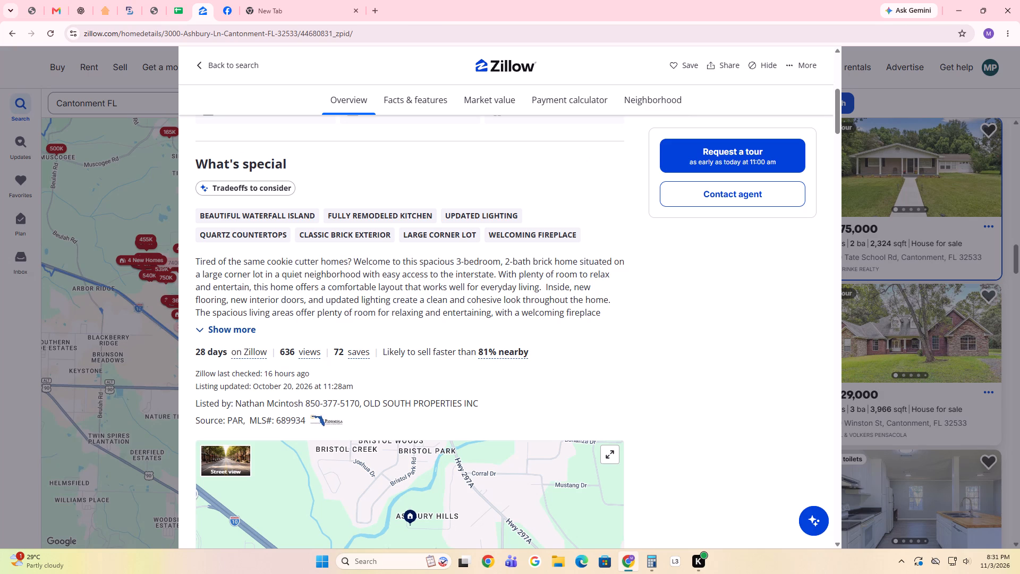
pyautogui.moveTo(275, 418); pyautogui.dragTo(309, 420)
pyautogui.hotkey('ctrl', 'c')
pyautogui.click(184, 7)
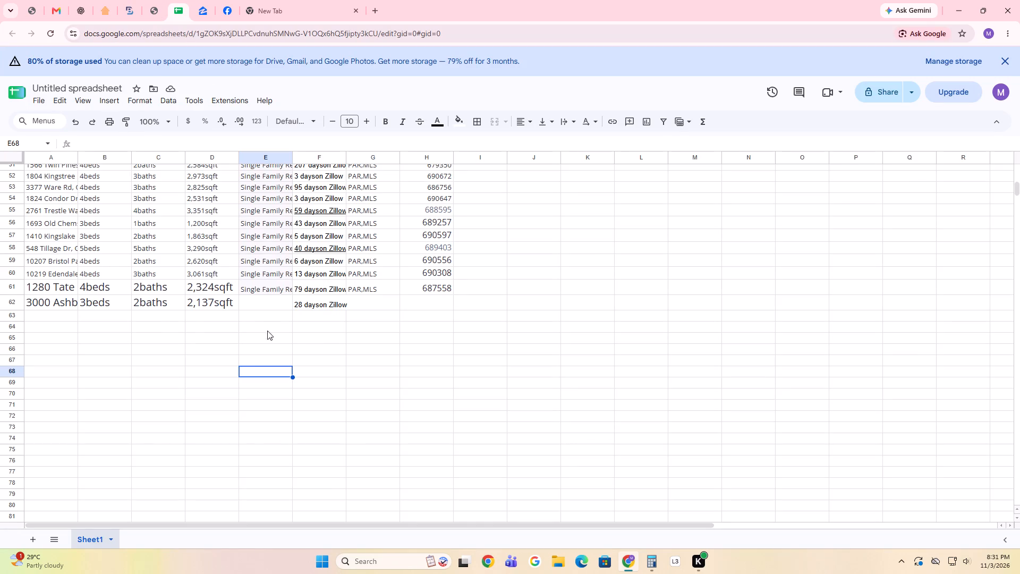
pyautogui.click(422, 305)
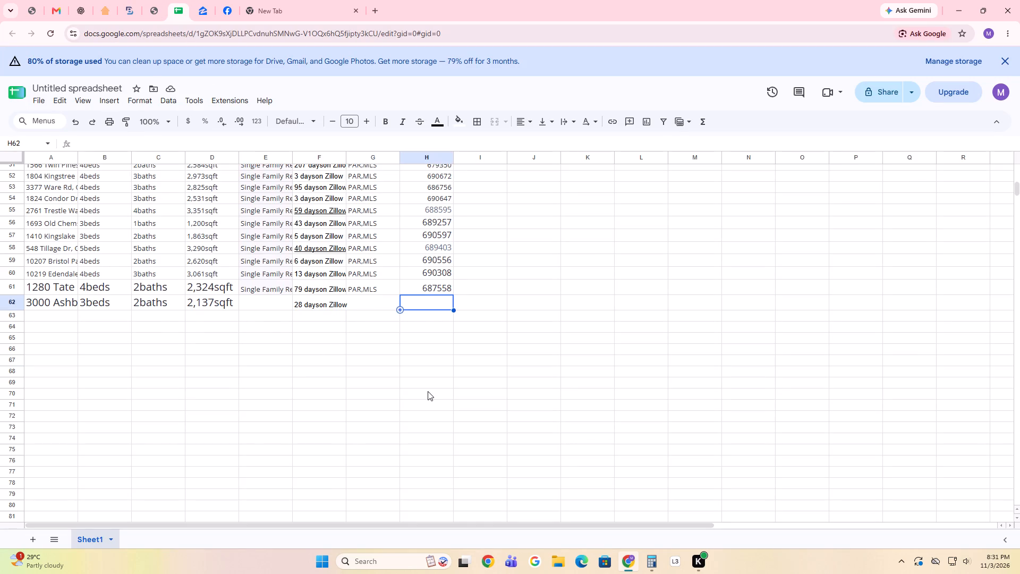
pyautogui.hotkey('ctrl', 'v')
pyautogui.click(396, 356)
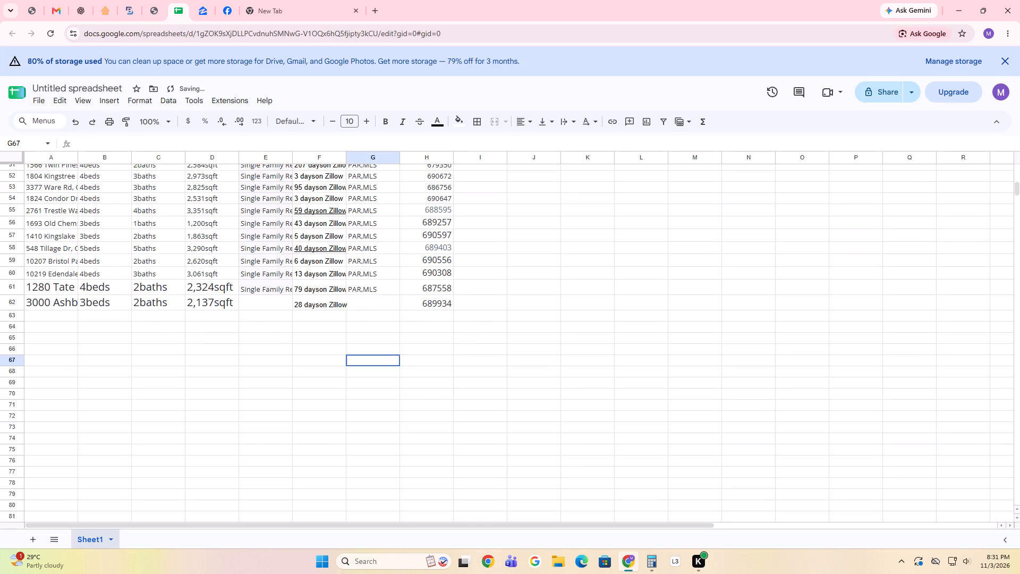
# Copy the PAR,MLS source label from cell G61 into G62.
pyautogui.click(361, 284)
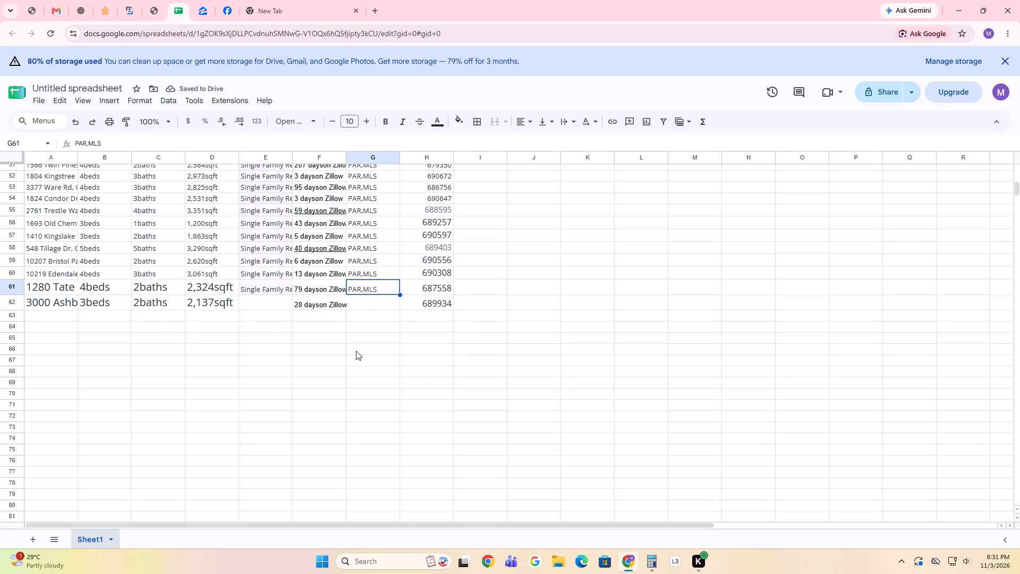
pyautogui.hotkey('ctrl', 'c')
pyautogui.moveTo(382, 298); pyautogui.dragTo(382, 307)
pyautogui.hotkey('ctrl', 'v')
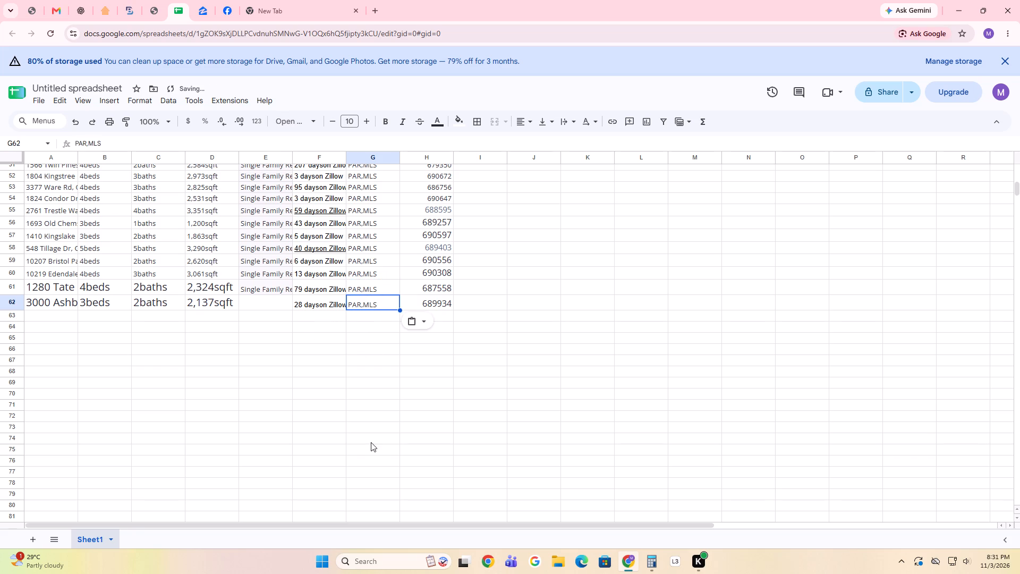
pyautogui.click(369, 361)
# Copy the Single Family Residence property type from cell E61 into E62.
pyautogui.moveTo(252, 290); pyautogui.dragTo(252, 297)
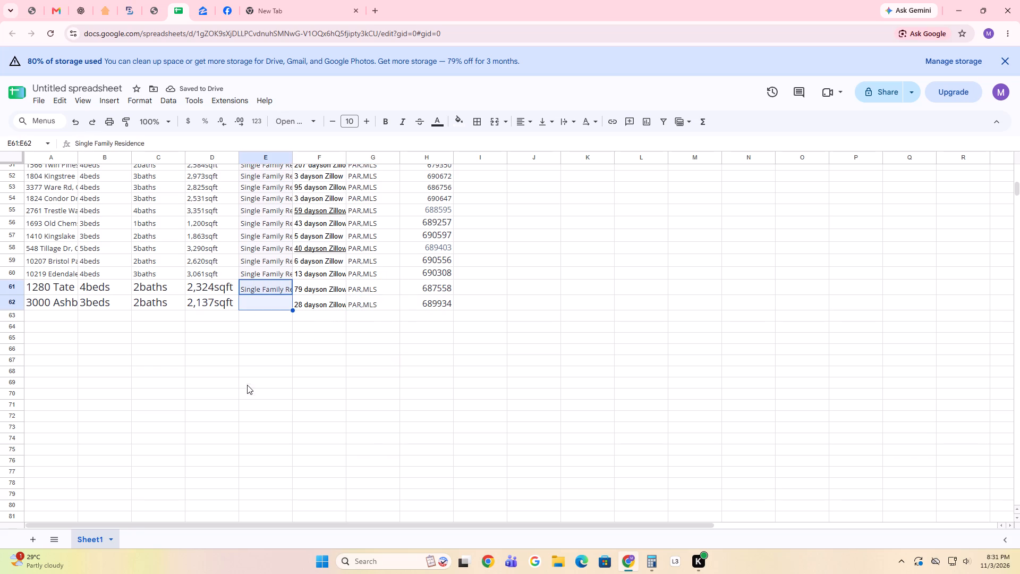
pyautogui.click(294, 357)
pyautogui.click(271, 288)
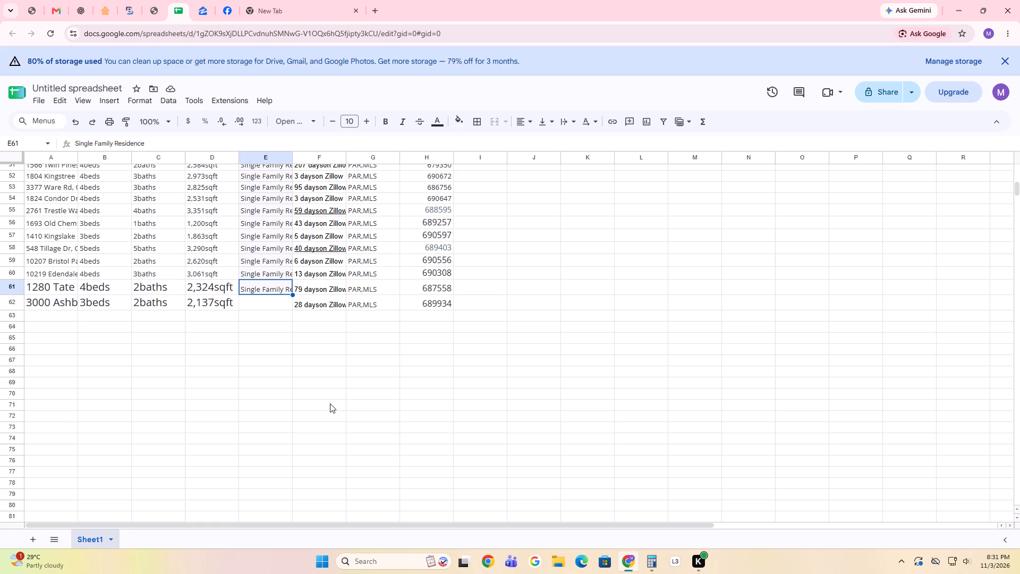
pyautogui.hotkey('ctrl', 'c')
pyautogui.click(272, 305)
pyautogui.hotkey('ctrl', 'v')
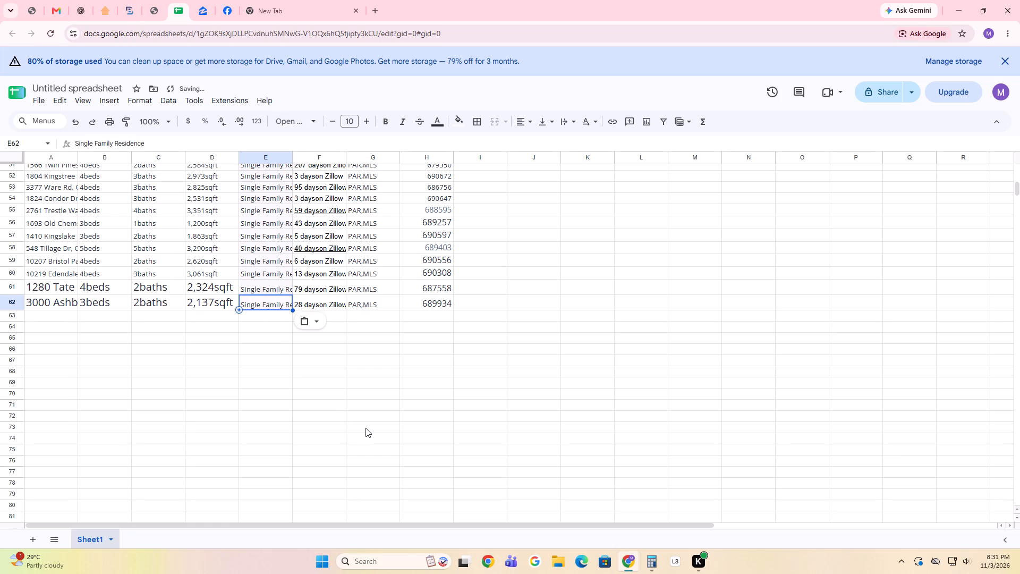
pyautogui.click(365, 428)
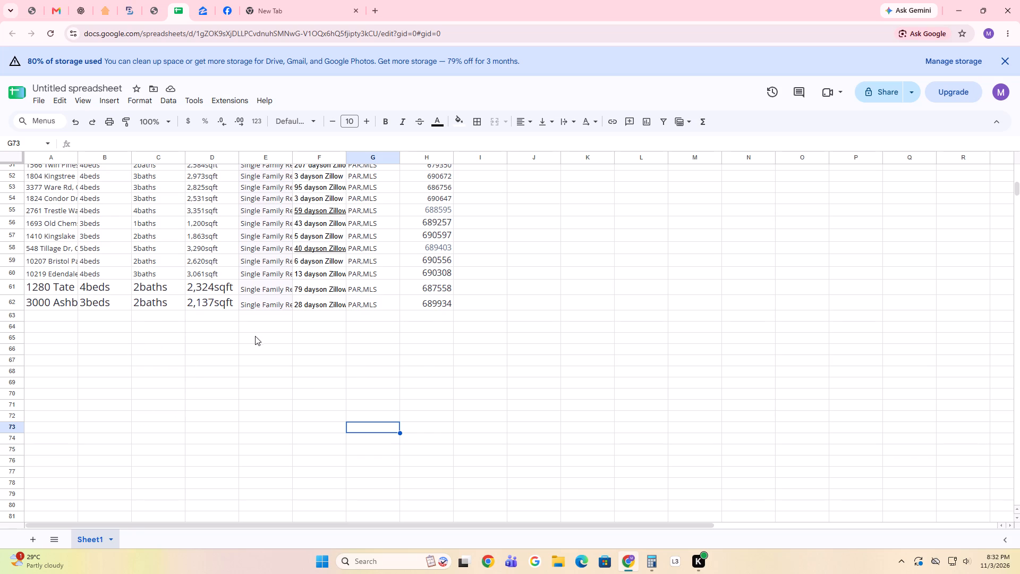
# Return to the Zillow search results for Cantonment and open the $629,000 four-bedroom, 3,966 sqft home listing.
pyautogui.click(205, 10)
pyautogui.click(198, 65)
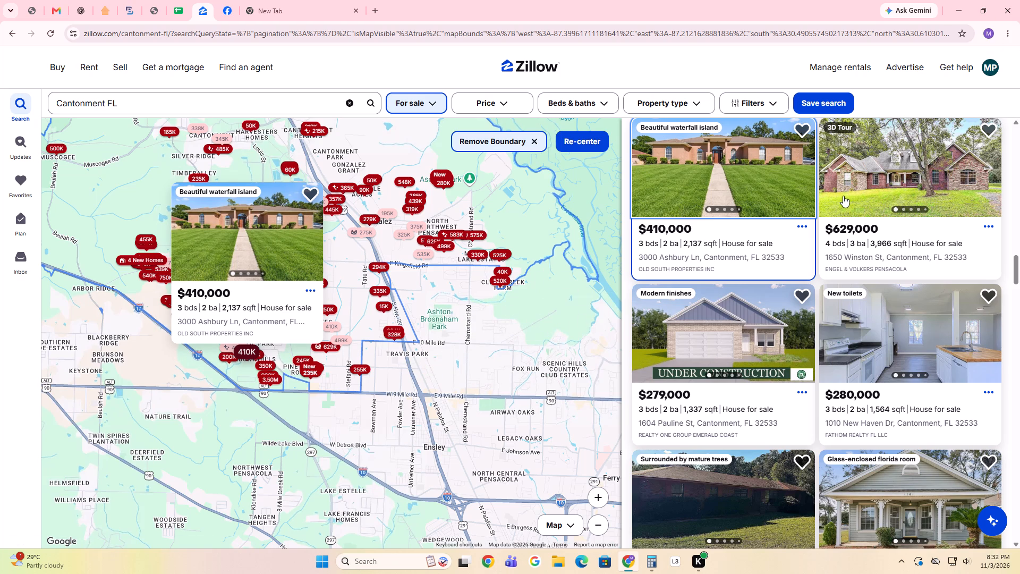
pyautogui.click(880, 171)
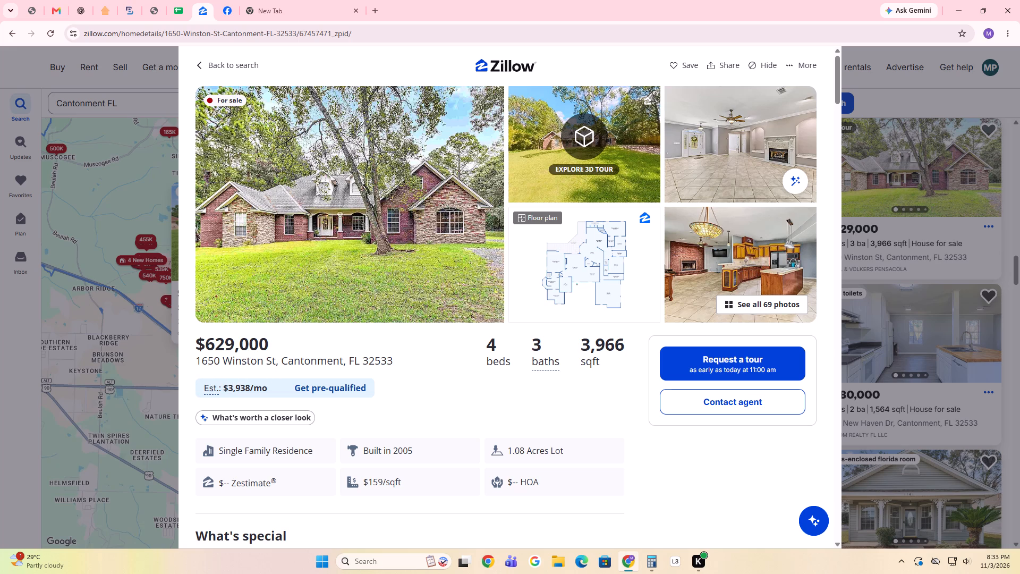
# Copy the full property address from the $629,000 Zillow listing into cell A63 of the spreadsheet.
pyautogui.moveTo(196, 359); pyautogui.dragTo(297, 354)
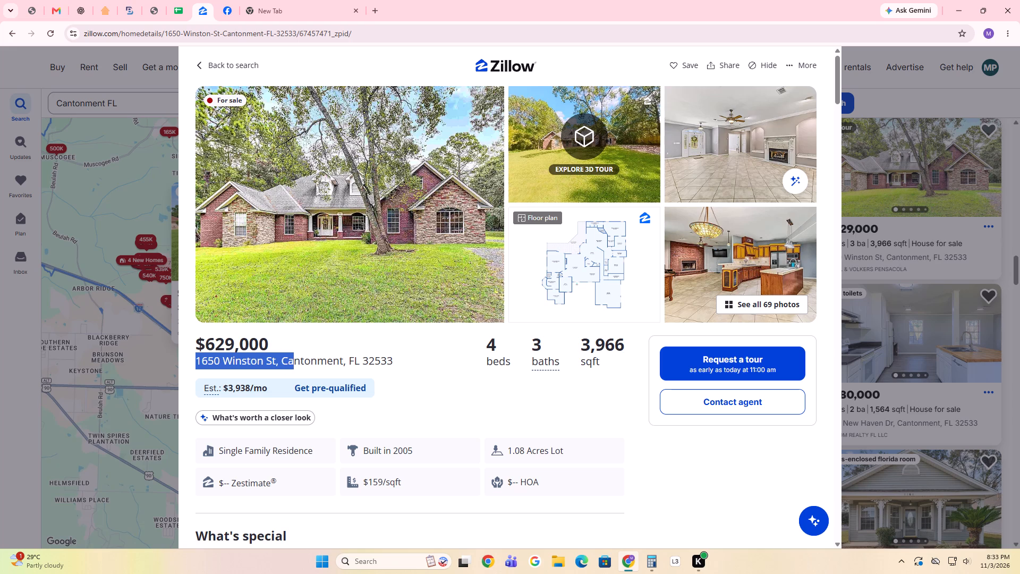
pyautogui.moveTo(297, 354); pyautogui.dragTo(358, 350)
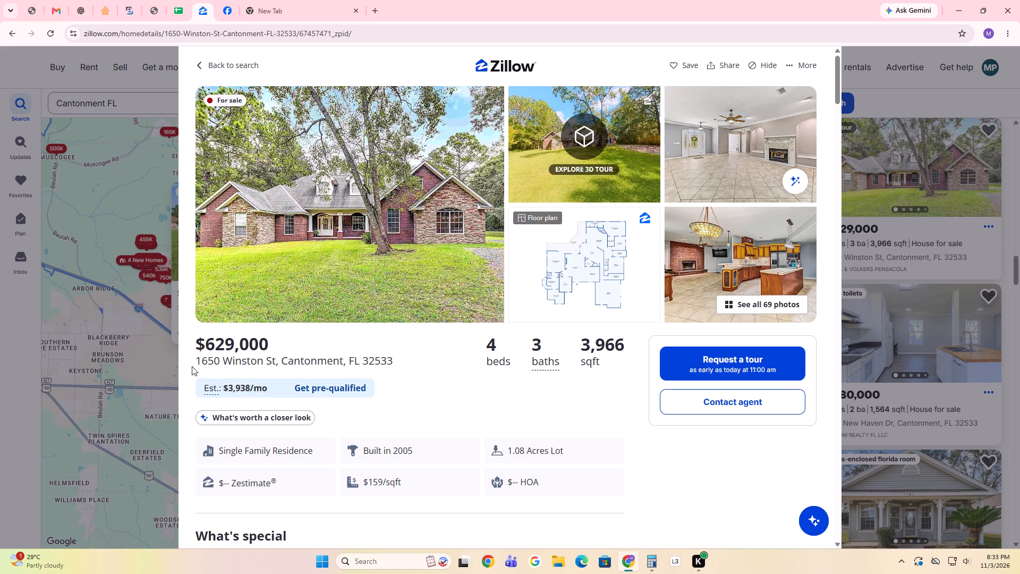
pyautogui.moveTo(194, 358); pyautogui.dragTo(234, 356)
pyautogui.moveTo(191, 357); pyautogui.dragTo(236, 357)
pyautogui.moveTo(236, 357); pyautogui.dragTo(237, 357)
pyautogui.click(190, 365)
pyautogui.click(193, 358)
pyautogui.moveTo(194, 357); pyautogui.dragTo(362, 357)
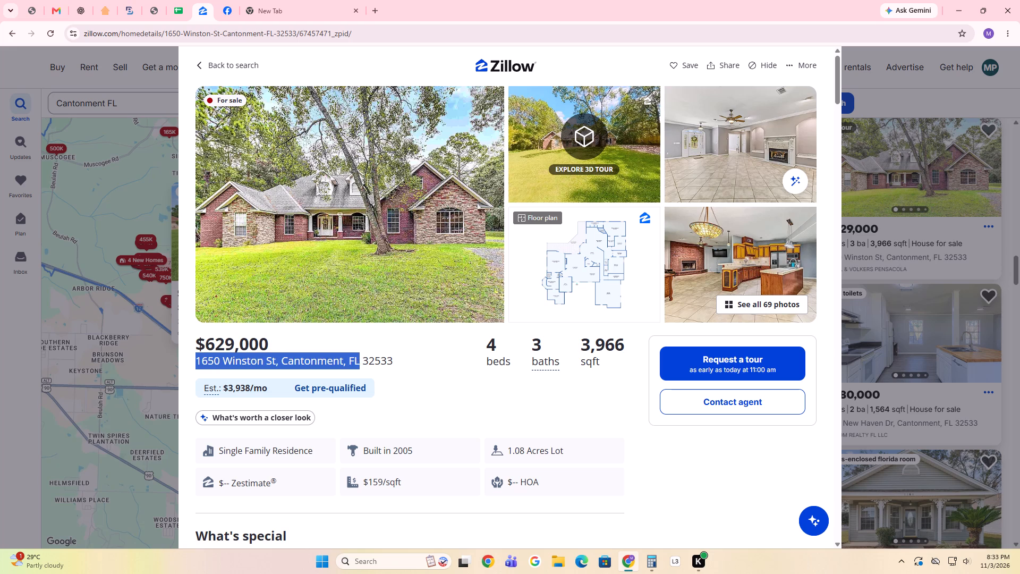
pyautogui.moveTo(362, 357); pyautogui.dragTo(401, 357)
pyautogui.hotkey('ctrl', 'c')
pyautogui.click(179, 13)
pyautogui.click(53, 318)
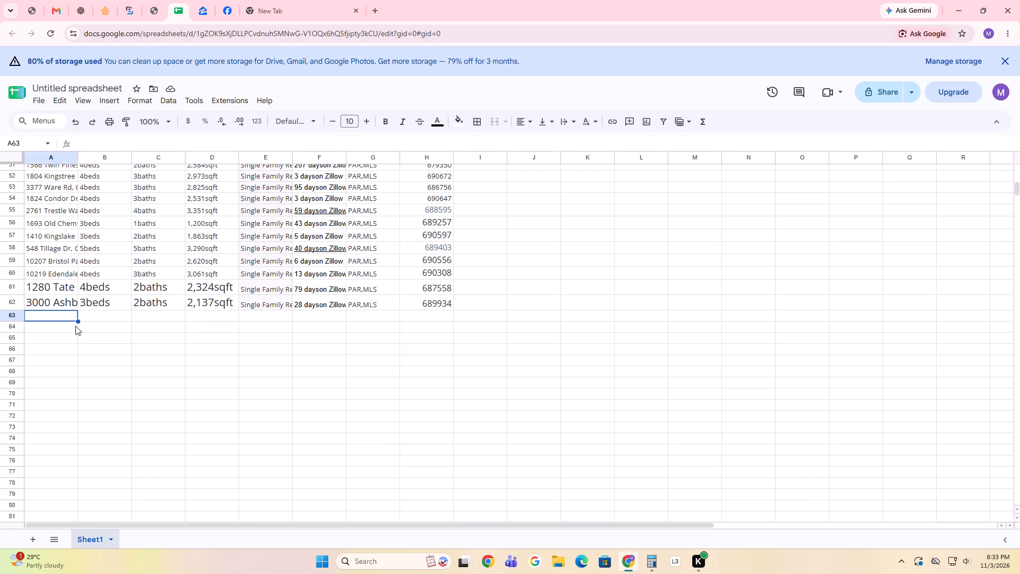
pyautogui.hotkey('ctrl', 'v')
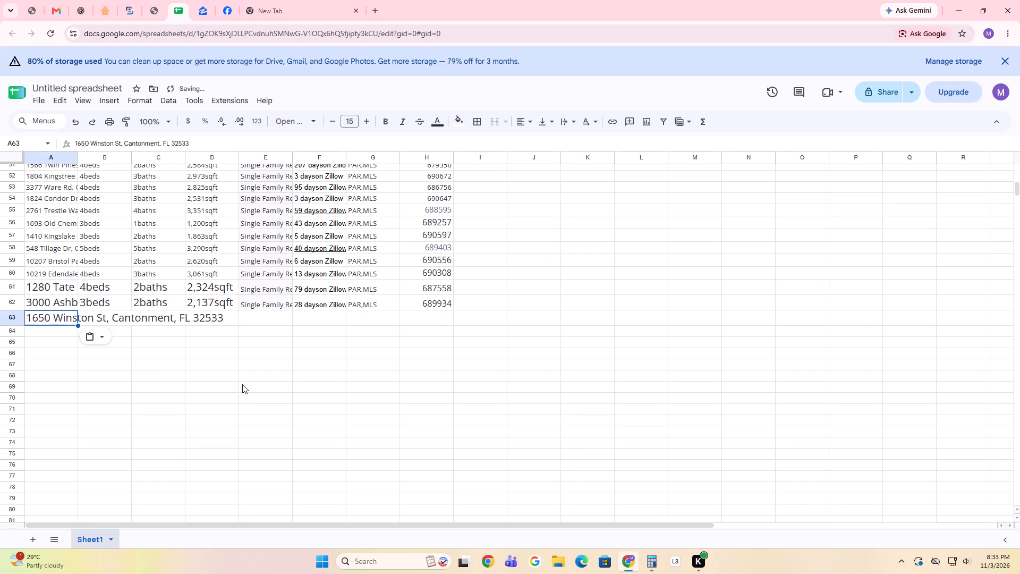
pyautogui.click(242, 384)
# Copy the beds, baths and sqft figures from the $629,000 Zillow listing into the spreadsheet starting at cell B63.
pyautogui.click(202, 13)
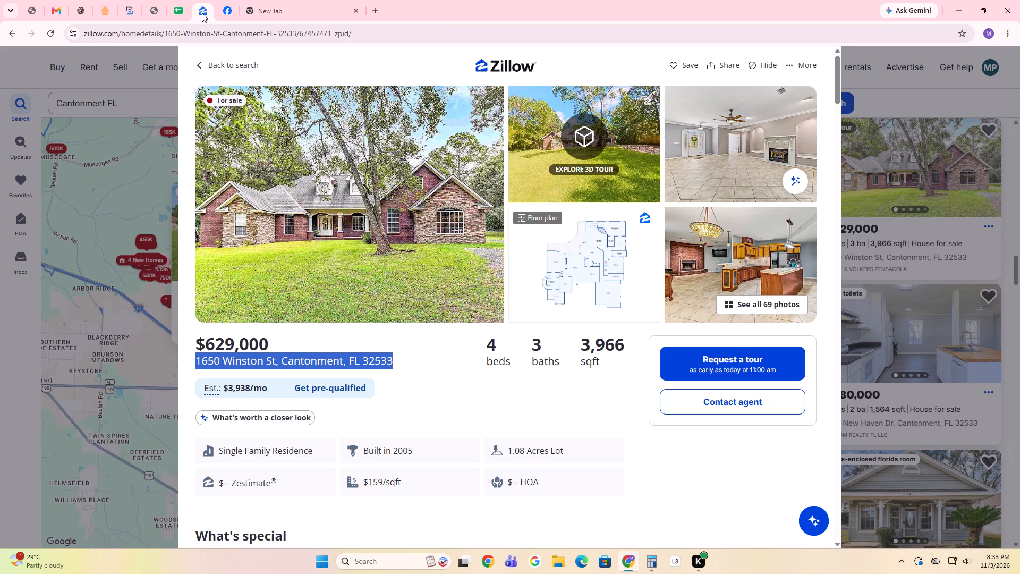
pyautogui.click(450, 379)
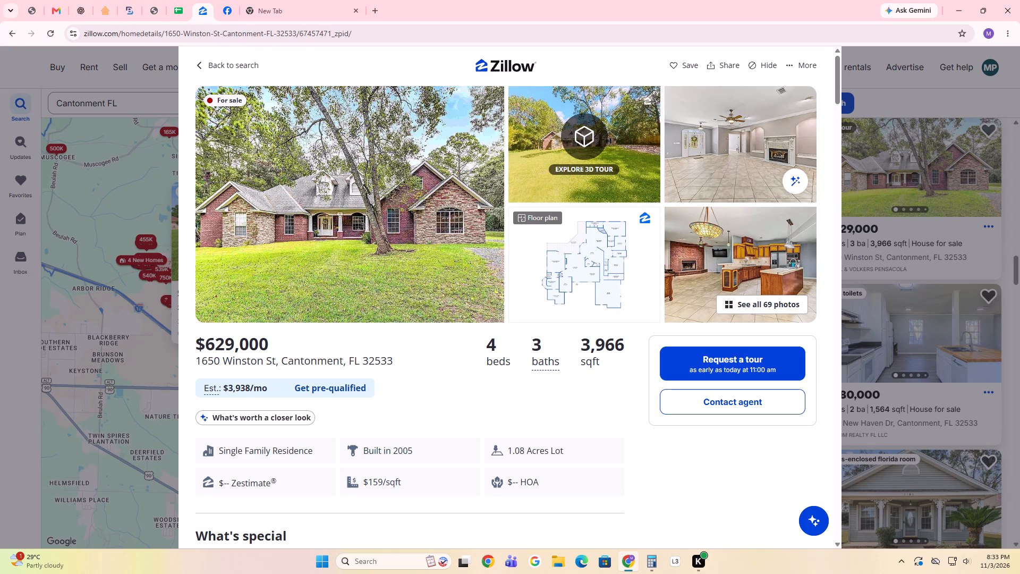
pyautogui.moveTo(487, 337); pyautogui.dragTo(613, 370)
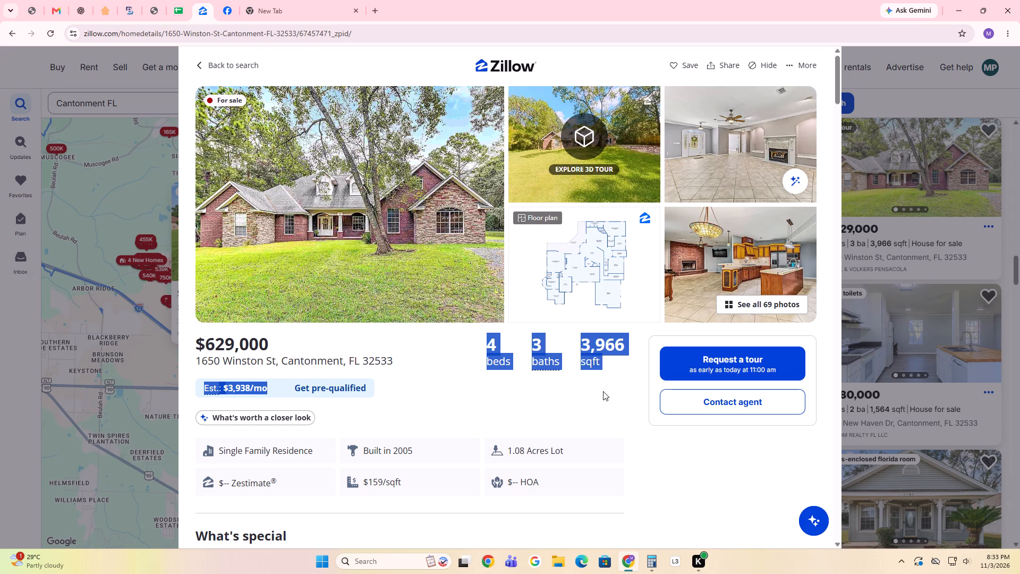
pyautogui.hotkey('ctrl', 'c')
pyautogui.click(178, 6)
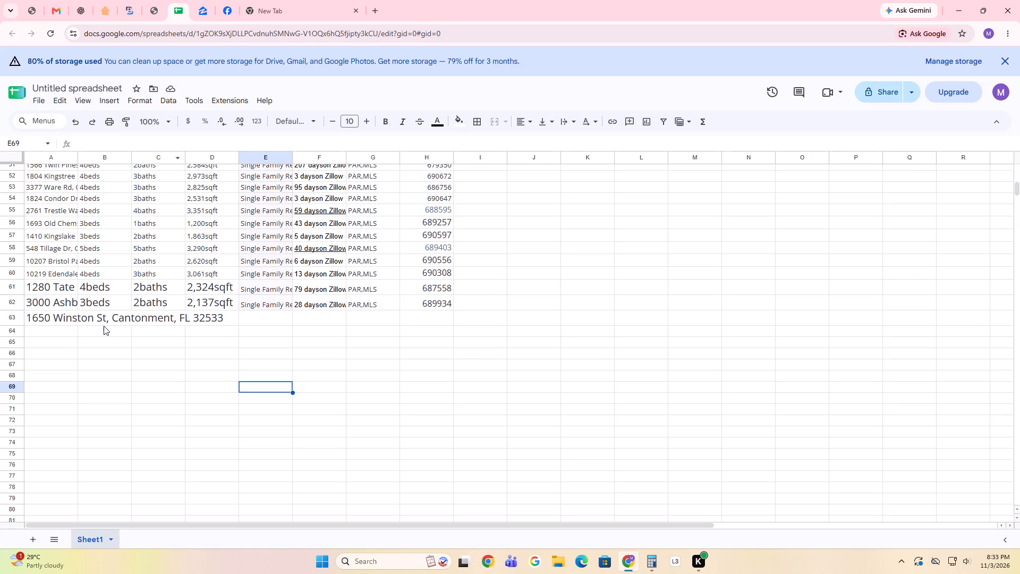
pyautogui.click(93, 320)
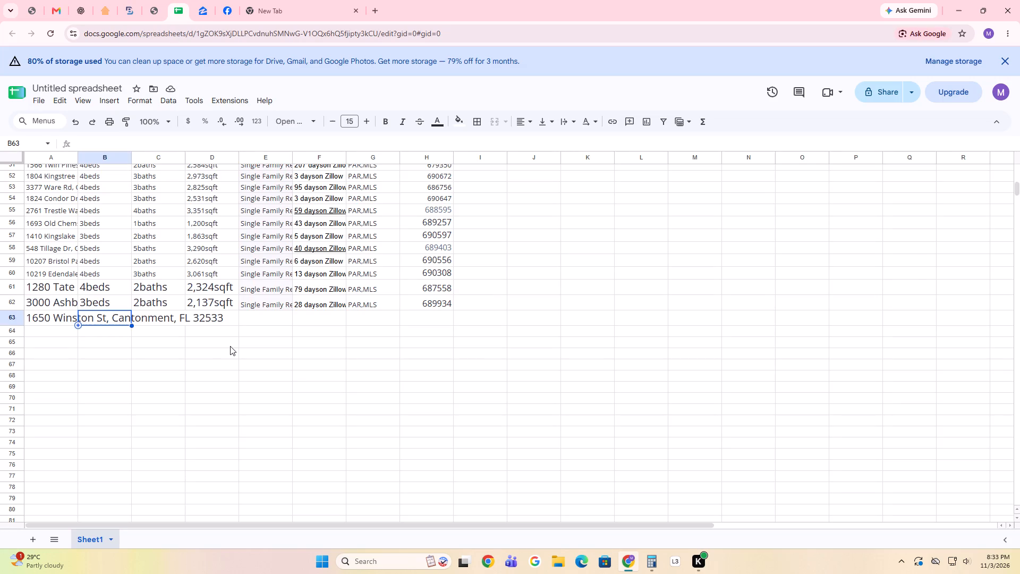
pyautogui.hotkey('ctrl', 'v')
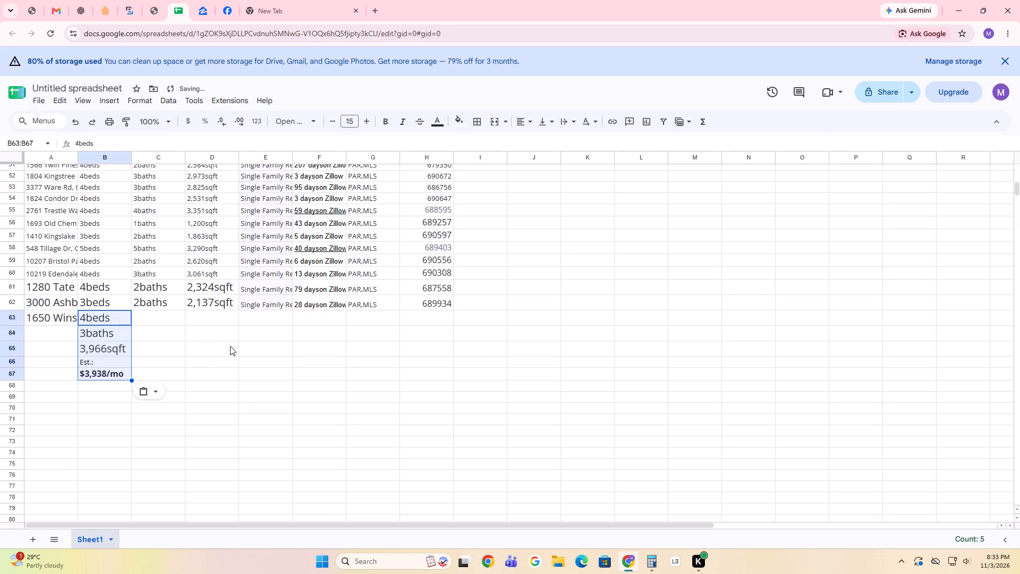
pyautogui.click(200, 358)
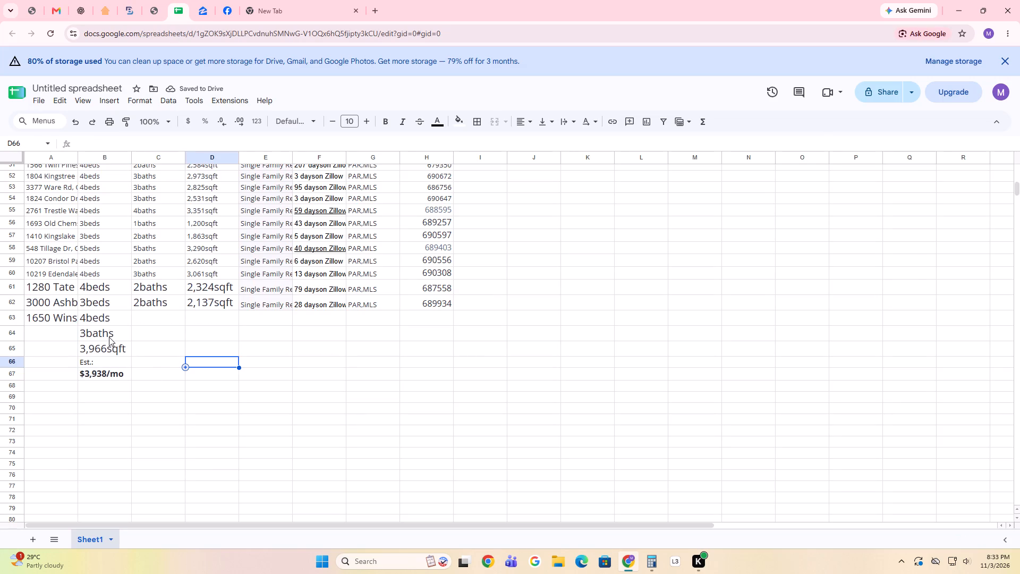
# Copy the 3baths value from cell B64 into C63.
pyautogui.click(109, 337)
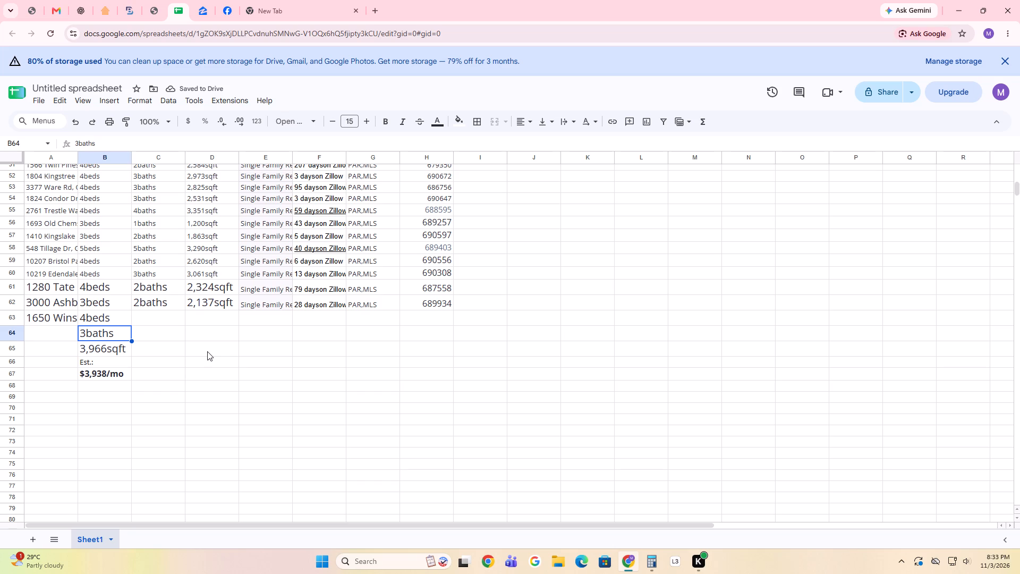
pyautogui.hotkey('ctrl', 'c')
pyautogui.click(147, 321)
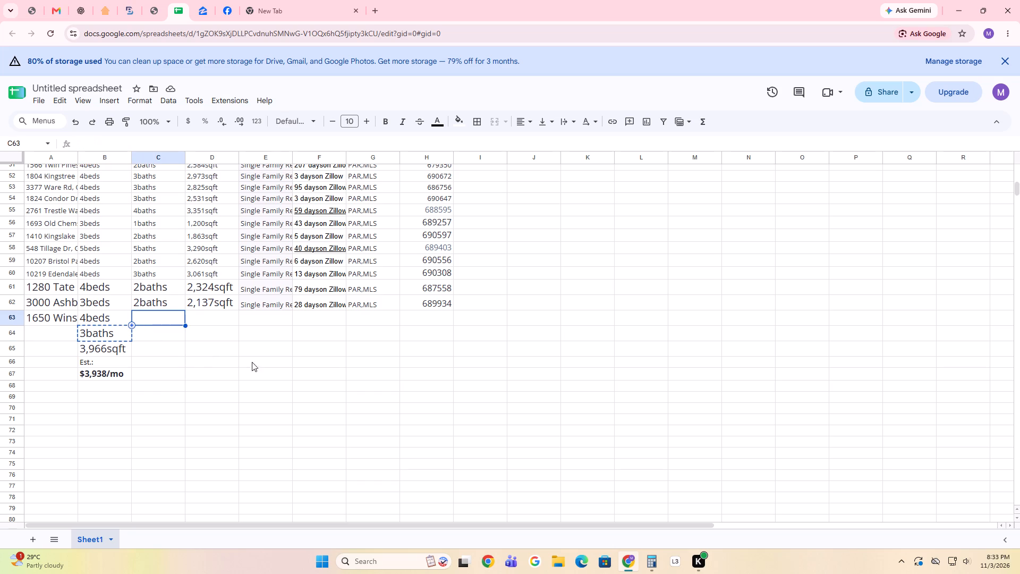
pyautogui.hotkey('ctrl', 'v')
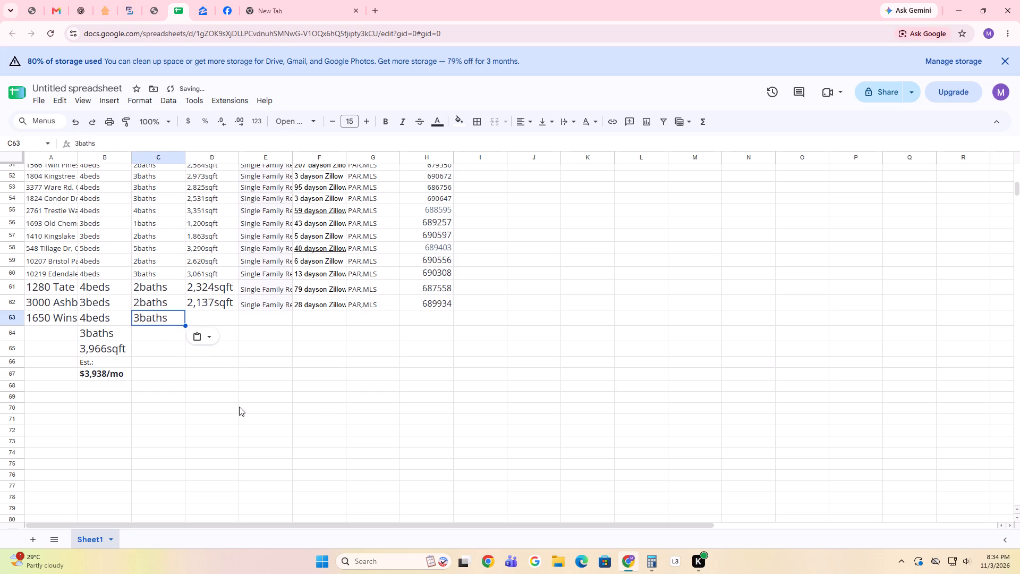
# Copy the 3,966sqft value from cell B65 into D63.
pyautogui.click(119, 354)
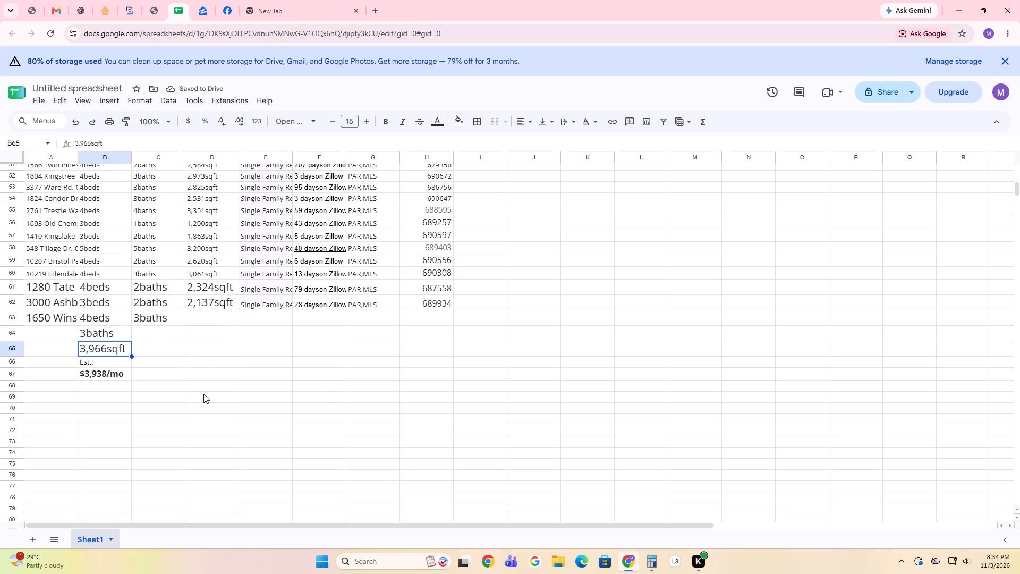
pyautogui.hotkey('ctrl', 'c')
pyautogui.click(198, 317)
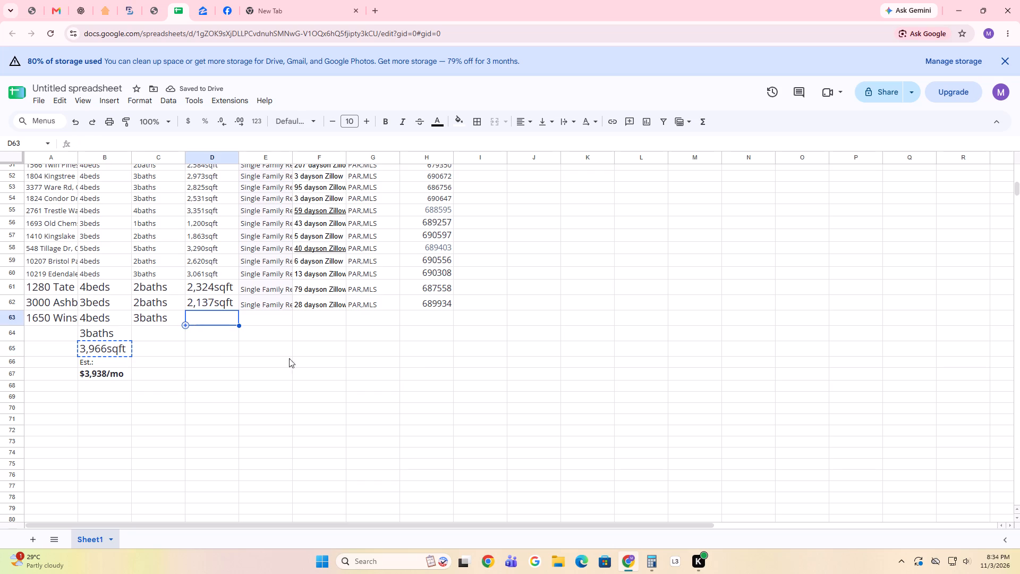
pyautogui.hotkey('ctrl', 'v')
pyautogui.click(284, 375)
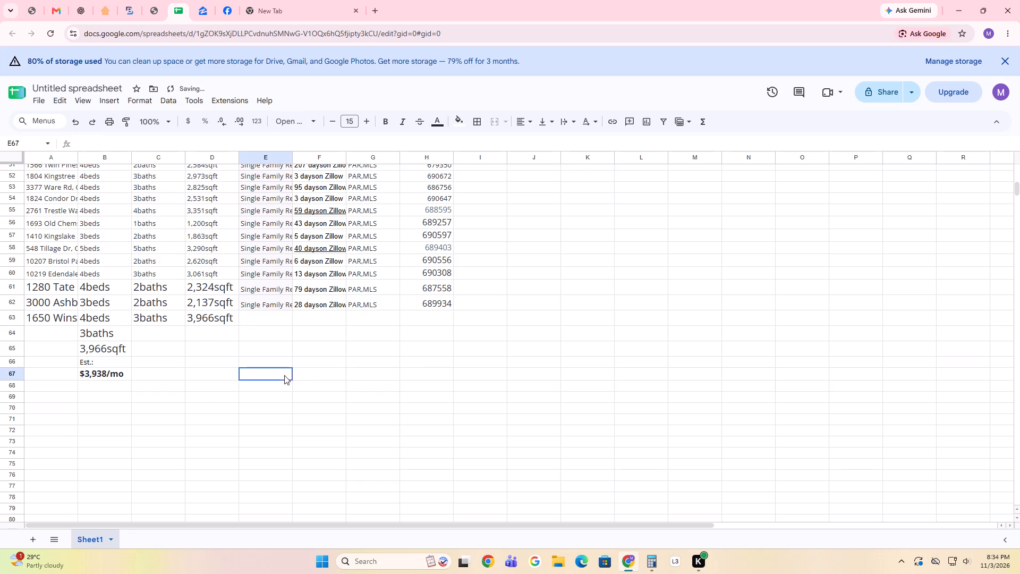
# Clear the leftover baths and sqft values from cells B64 and B65.
pyautogui.doubleClick(116, 334)
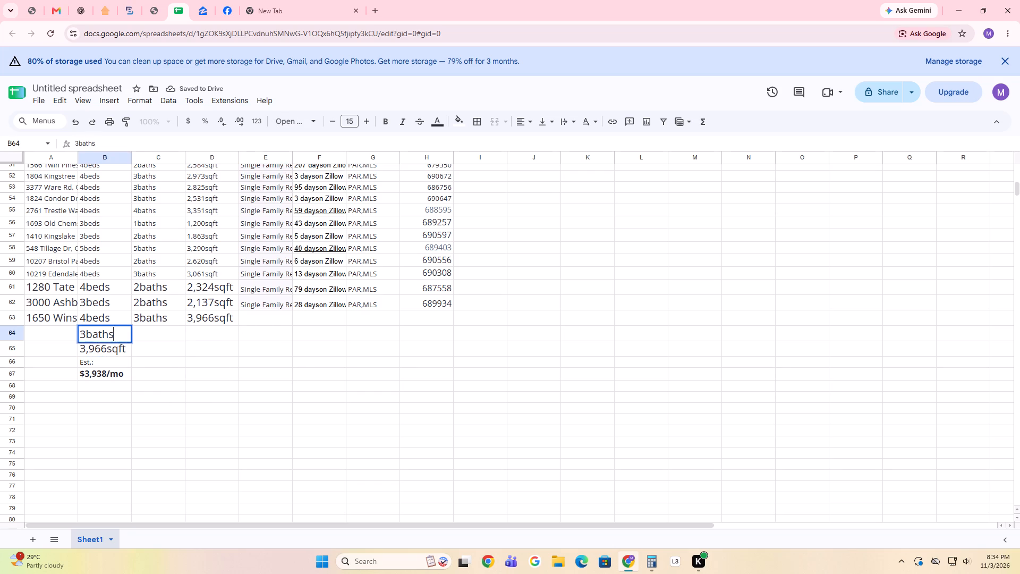
pyautogui.press('BackSpace')
pyautogui.press('BackSpace')
pyautogui.press('BackSpace')
pyautogui.press('BackSpace')
pyautogui.press('BackSpace')
pyautogui.press('BackSpace')
pyautogui.press('BackSpace')
pyautogui.press('BackSpace')
pyautogui.press('BackSpace')
pyautogui.press('BackSpace')
pyautogui.press('BackSpace')
pyautogui.press('BackSpace')
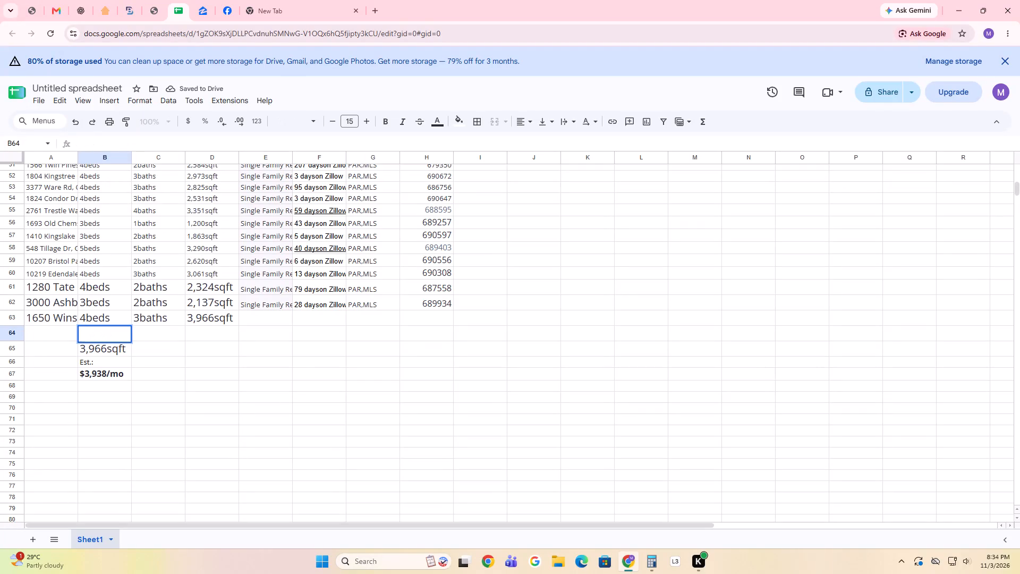
pyautogui.doubleClick(127, 350)
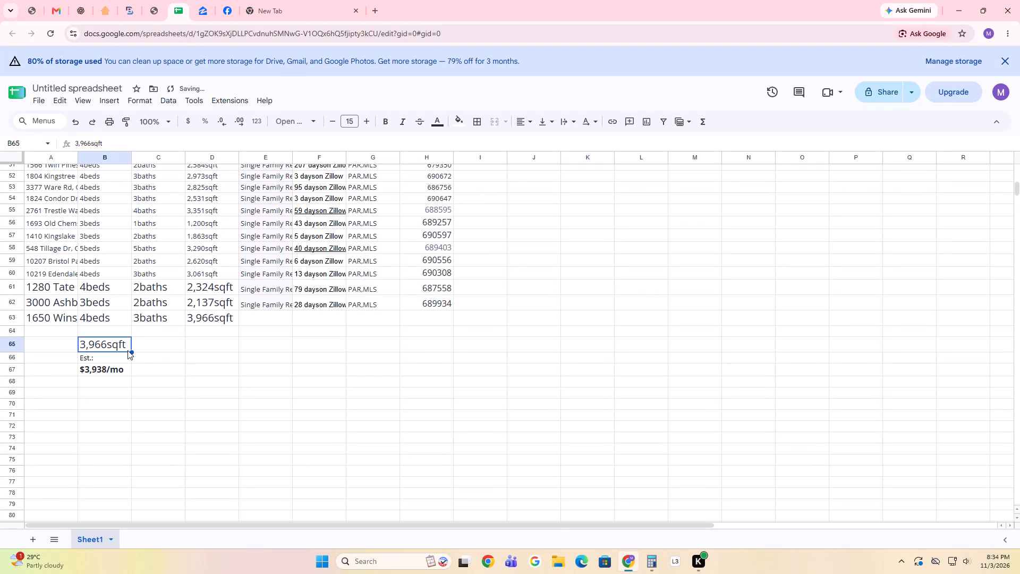
pyautogui.press('BackSpace')
pyautogui.press('BackSpace')
pyautogui.press('BackSpace')
pyautogui.press('BackSpace')
pyautogui.press('BackSpace')
pyautogui.press('BackSpace')
pyautogui.press('BackSpace')
pyautogui.press('BackSpace')
pyautogui.press('BackSpace')
pyautogui.press('BackSpace')
pyautogui.press('BackSpace')
pyautogui.press('BackSpace')
pyautogui.press('BackSpace')
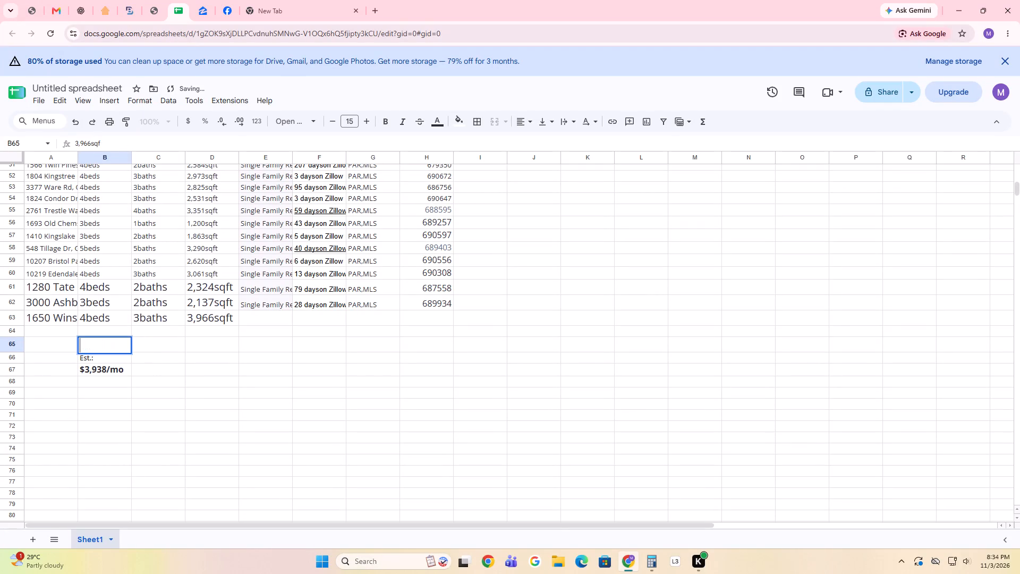
# Clear the leftover Est. label and monthly payment from cells B66 and B67.
pyautogui.doubleClick(101, 360)
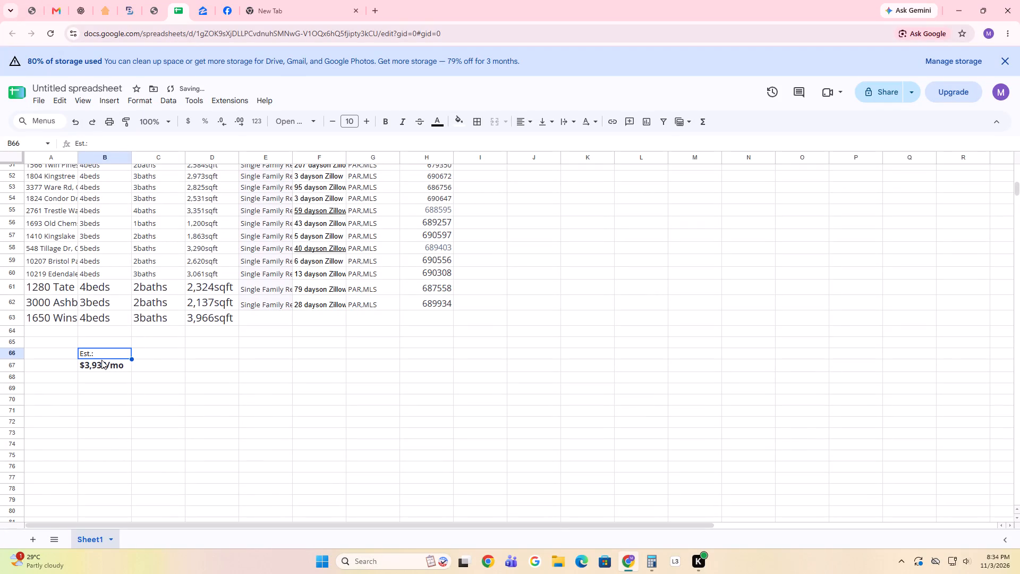
pyautogui.press('BackSpace')
pyautogui.press('BackSpace')
pyautogui.press('BackSpace')
pyautogui.press('BackSpace')
pyautogui.press('BackSpace')
pyautogui.press('BackSpace')
pyautogui.press('BackSpace')
pyautogui.press('BackSpace')
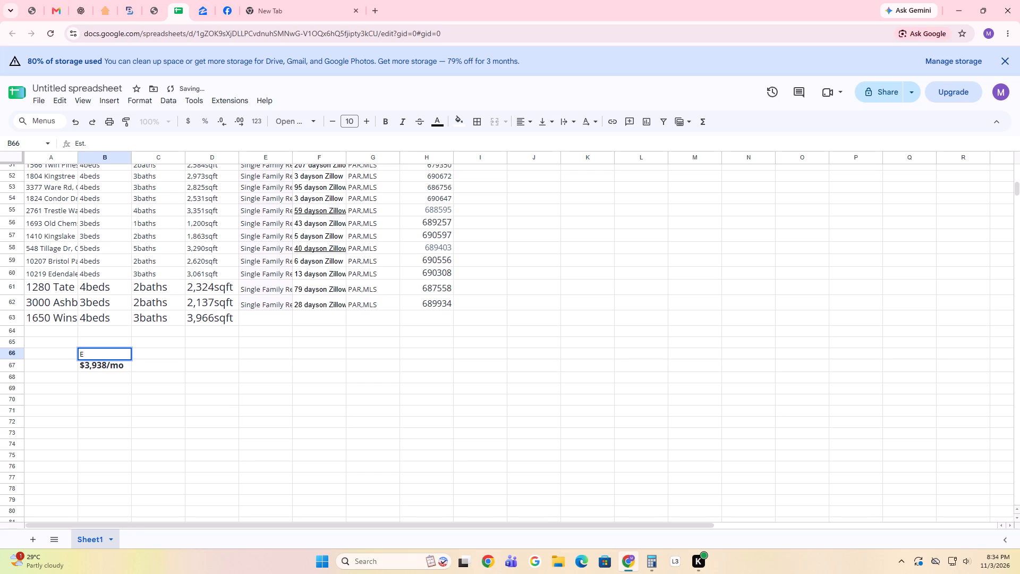
pyautogui.doubleClick(126, 362)
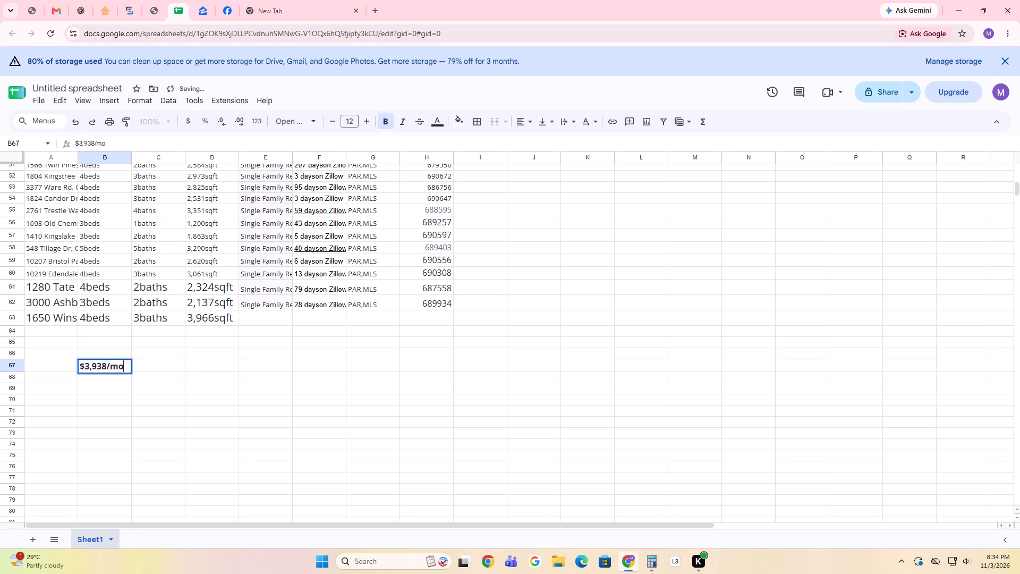
pyautogui.press('BackSpace')
pyautogui.press('BackSpace')
pyautogui.press('BackSpace')
pyautogui.press('BackSpace')
pyautogui.press('BackSpace')
pyautogui.press('BackSpace')
pyautogui.press('BackSpace')
pyautogui.press('BackSpace')
pyautogui.press('BackSpace')
pyautogui.press('BackSpace')
pyautogui.press('BackSpace')
pyautogui.press('BackSpace')
pyautogui.press('BackSpace')
pyautogui.press('BackSpace')
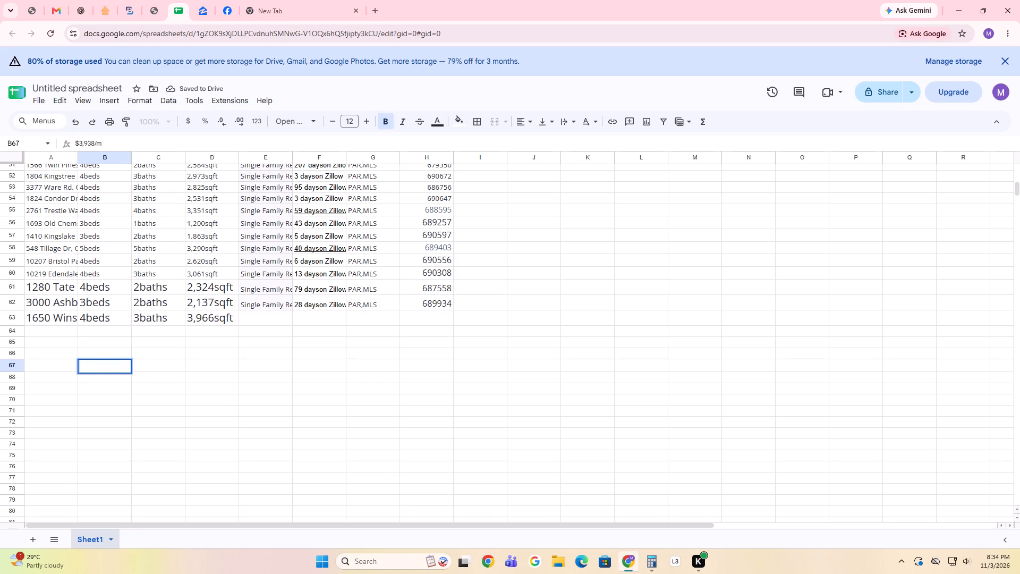
pyautogui.click(262, 390)
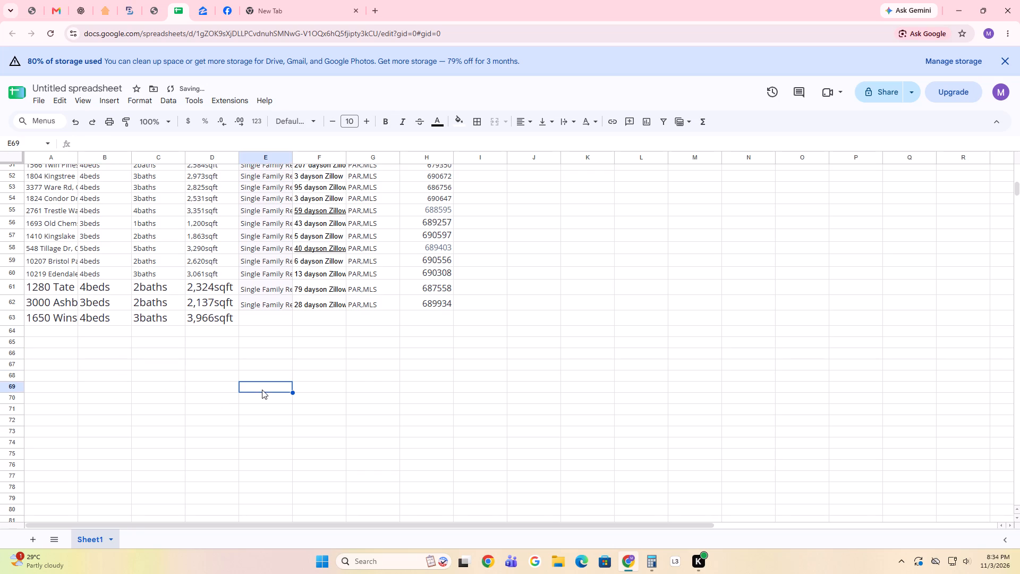
# Copy "29 days on Zillow" from the Winston St listing on Zillow into cell F63 of the spreadsheet.
pyautogui.click(203, 9)
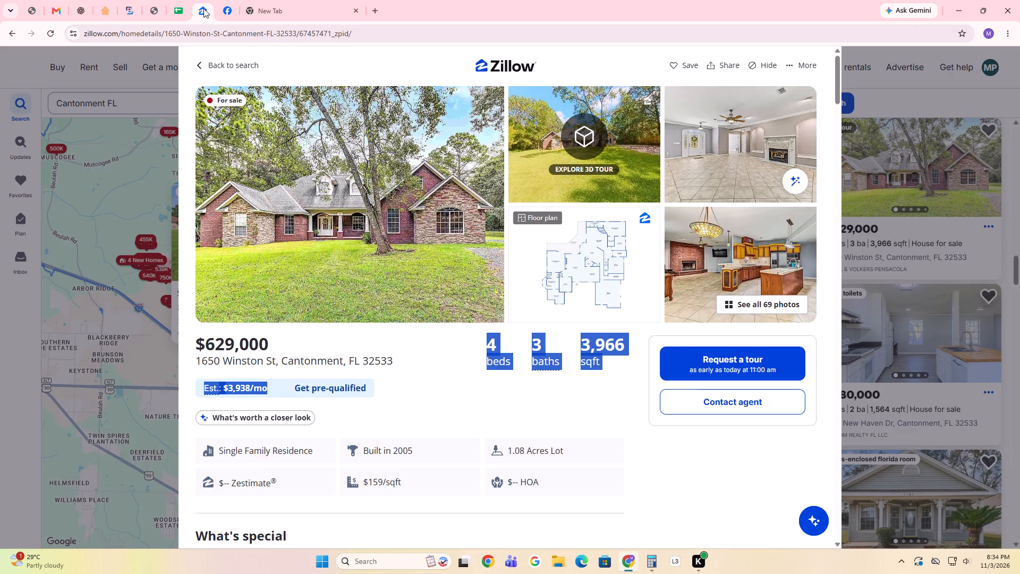
pyautogui.click(445, 363)
pyautogui.scroll(-7, 445, 363)
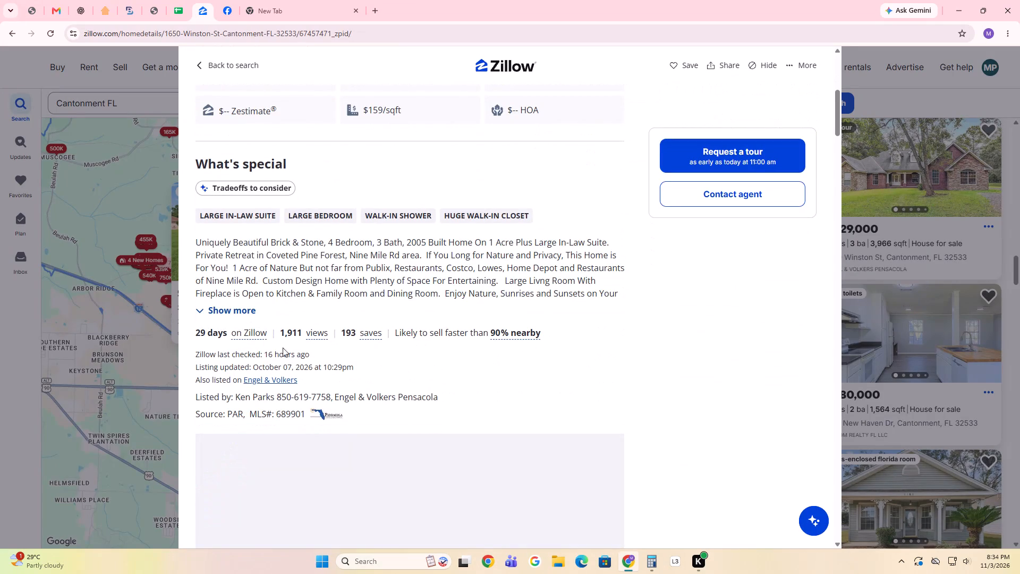
pyautogui.moveTo(190, 331); pyautogui.dragTo(269, 330)
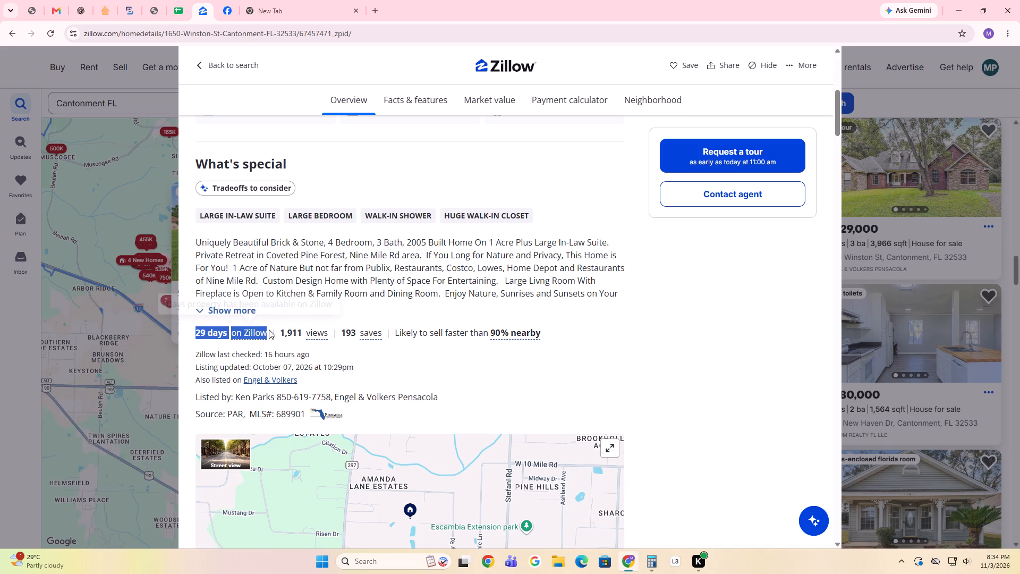
pyautogui.hotkey('ctrl', 'c')
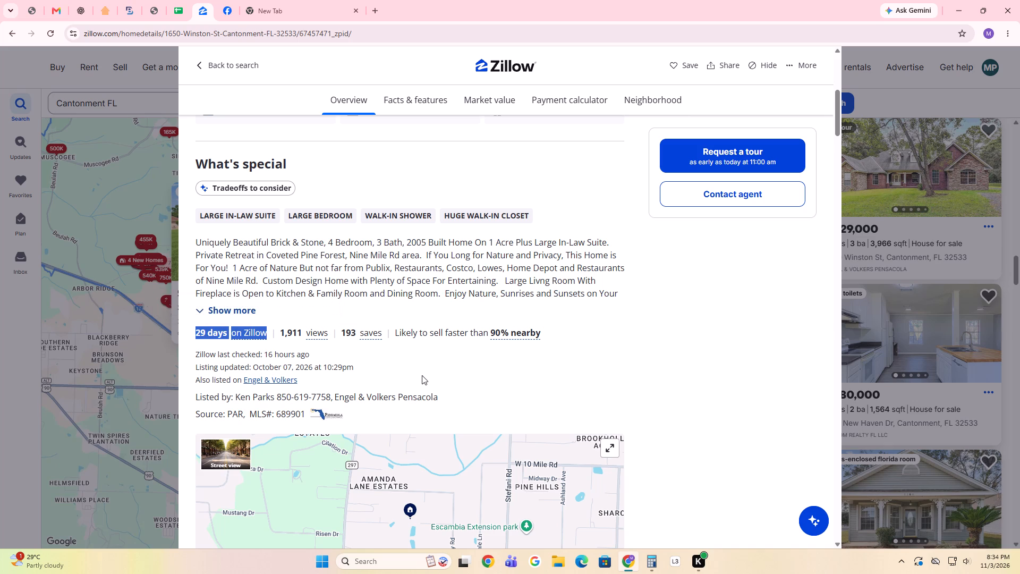
pyautogui.click(178, 8)
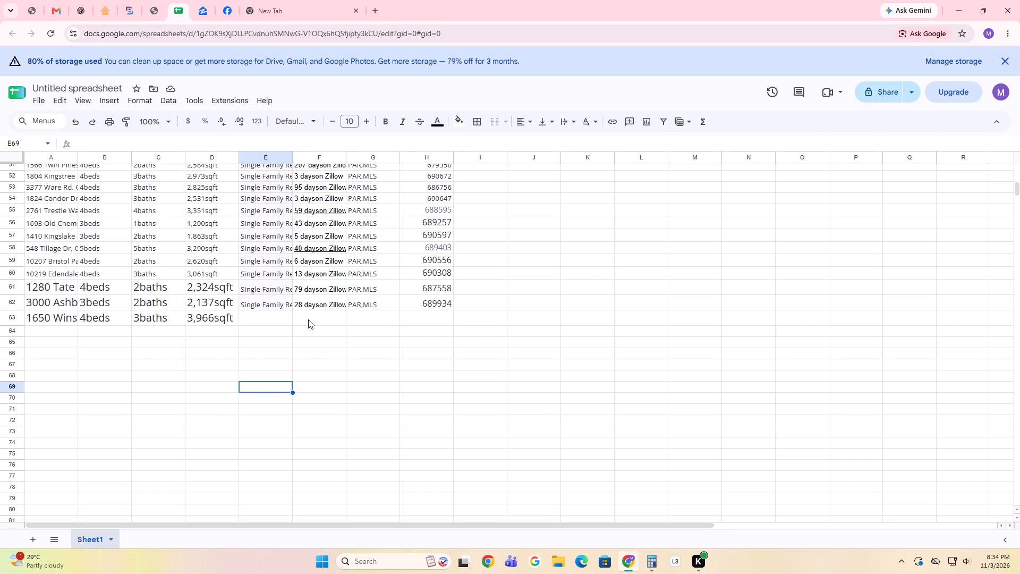
pyautogui.click(308, 319)
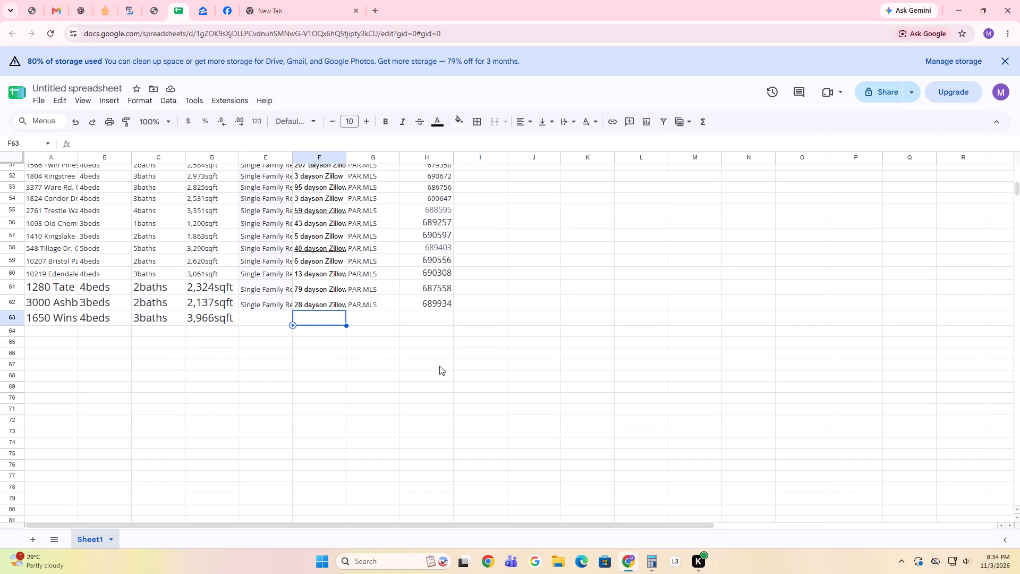
pyautogui.hotkey('ctrl', 'v')
pyautogui.click(436, 366)
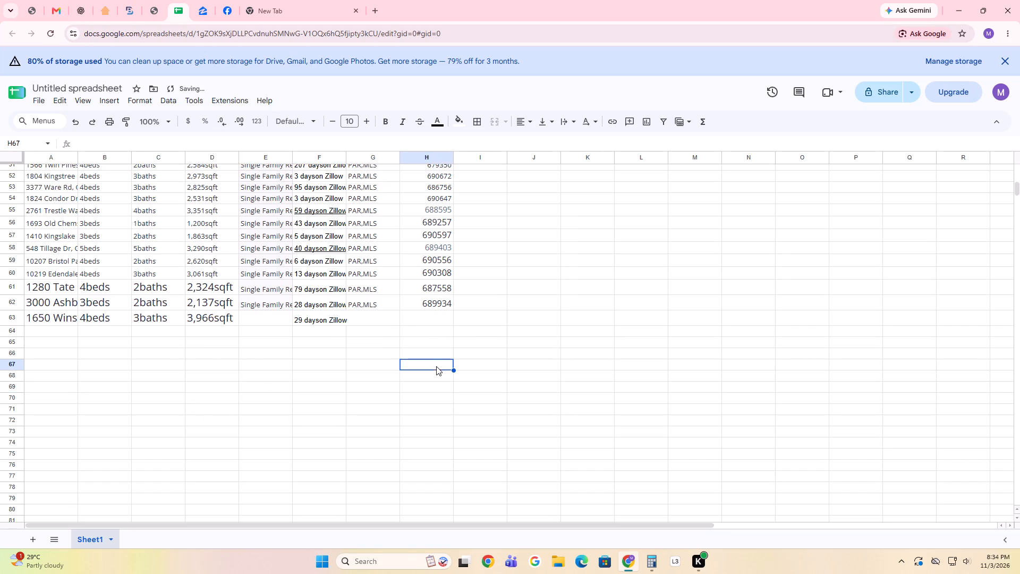
# Copy the MLS number 689901 from the Winston St listing on Zillow into cell H63 of the spreadsheet.
pyautogui.click(200, 7)
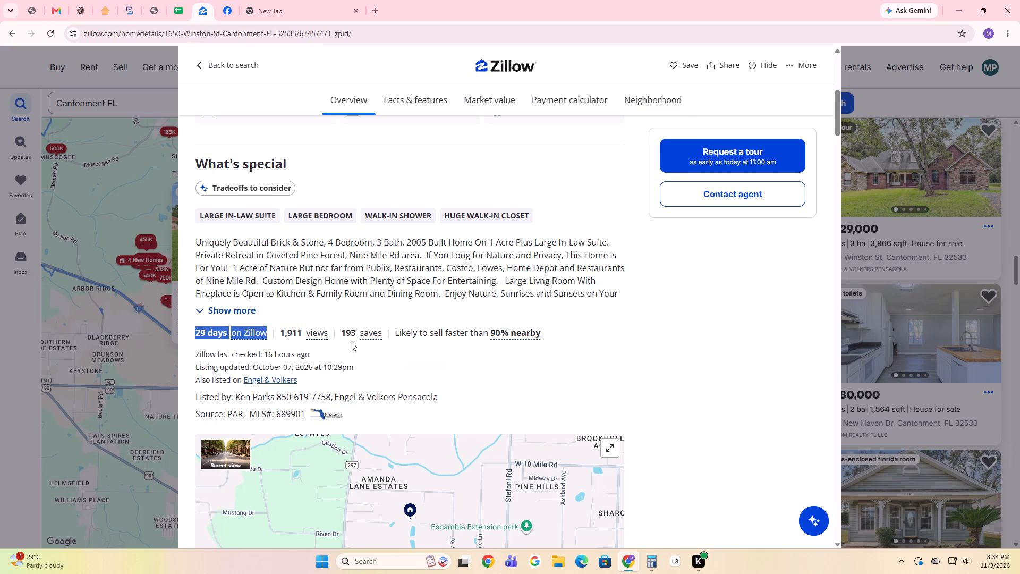
pyautogui.click(639, 316)
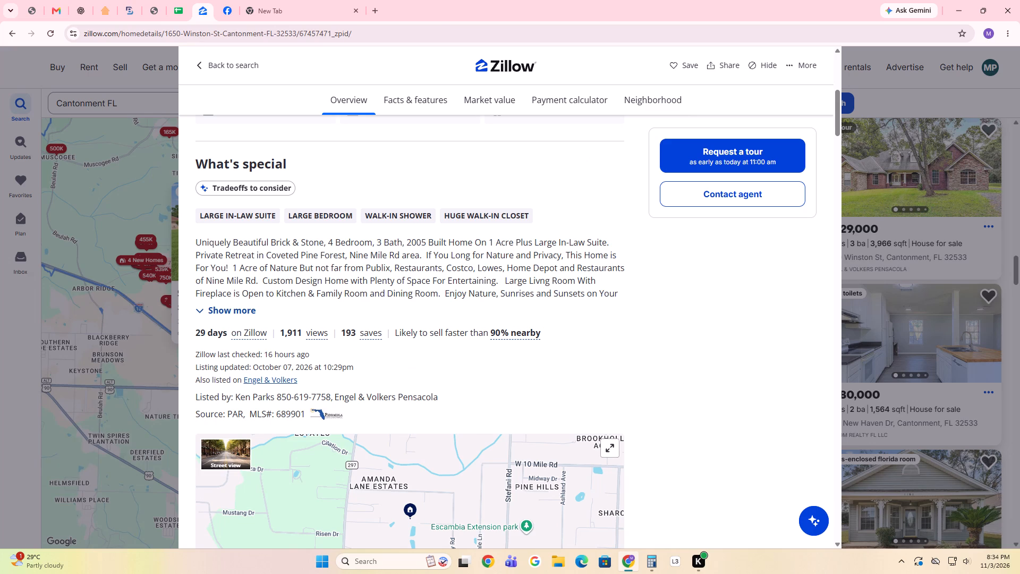
pyautogui.moveTo(274, 411); pyautogui.dragTo(318, 418)
pyautogui.hotkey('ctrl', 'c')
pyautogui.click(176, 11)
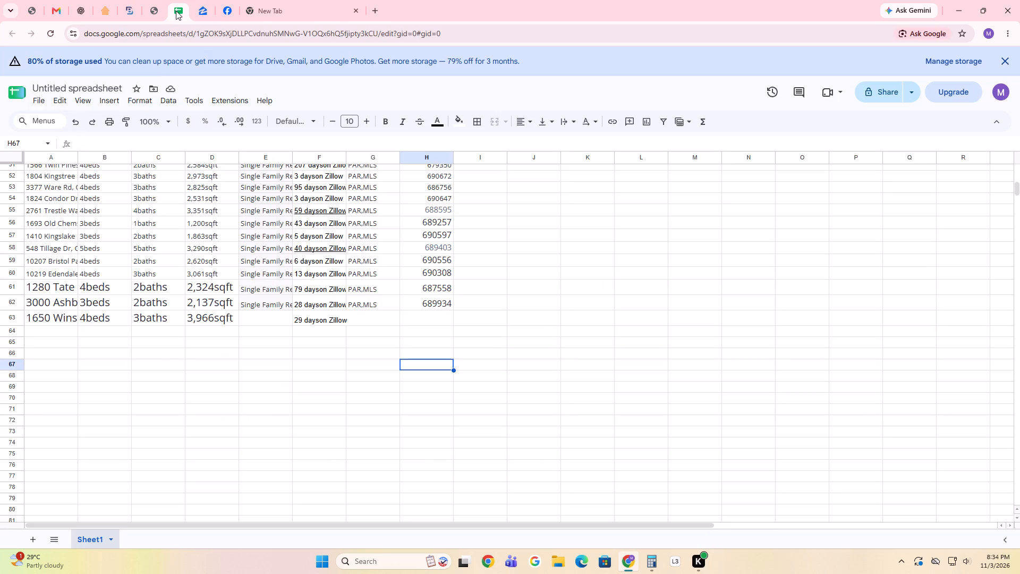
pyautogui.click(436, 323)
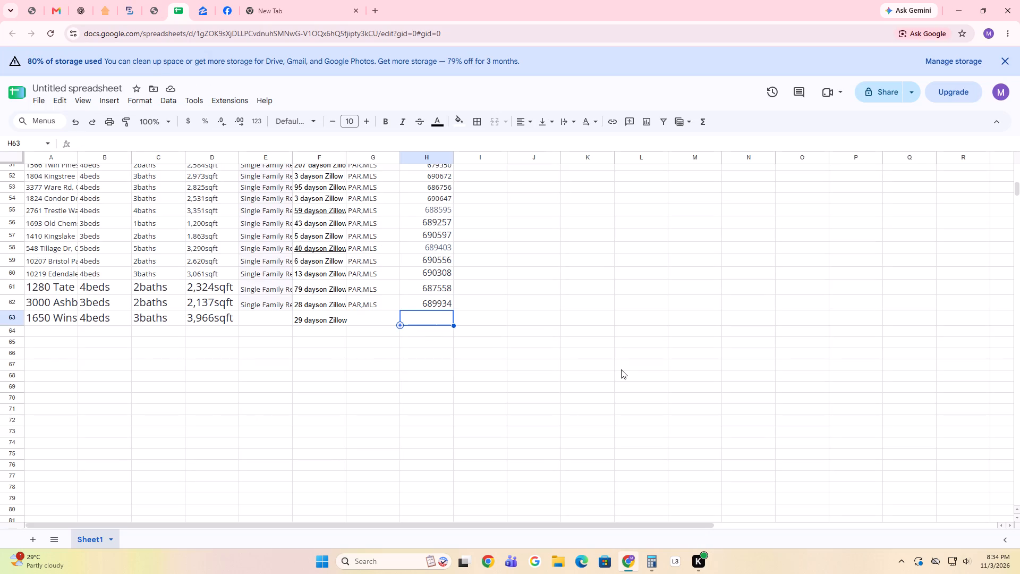
pyautogui.hotkey('ctrl', 'v')
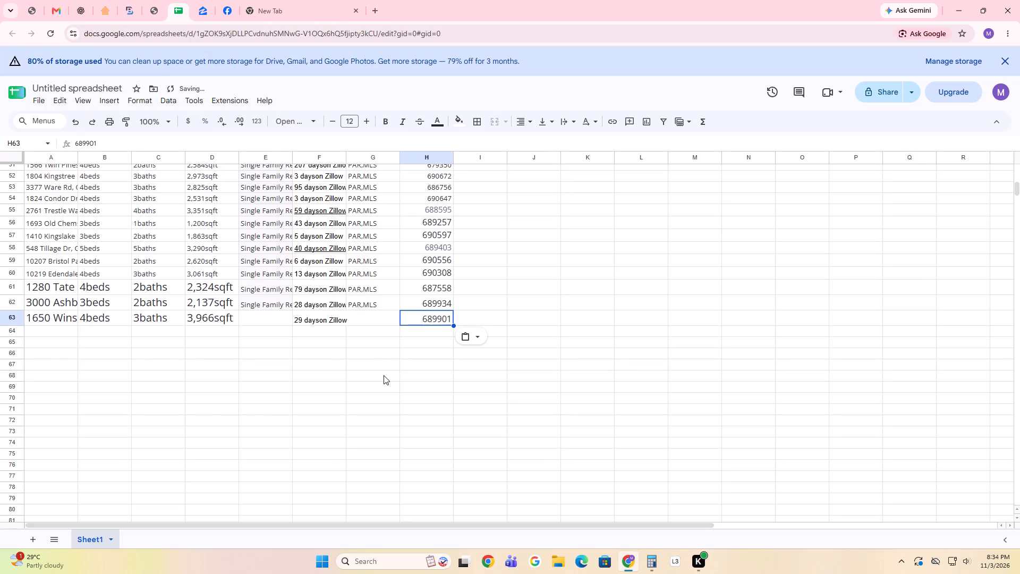
pyautogui.click(384, 375)
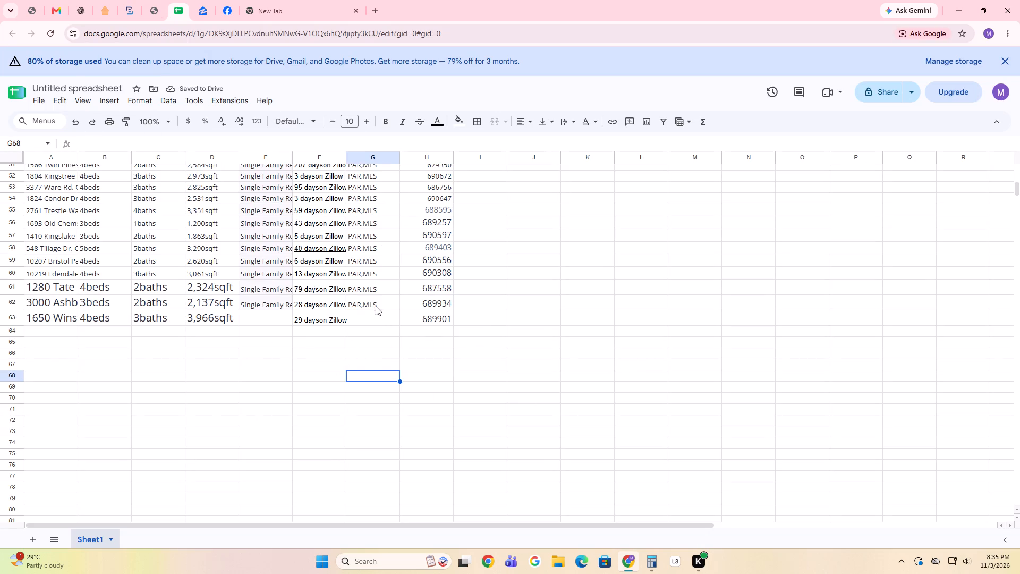
# Copy the PAR,MLS source value from cell G62 into G63.
pyautogui.click(376, 306)
pyautogui.hotkey('ctrl', 'c')
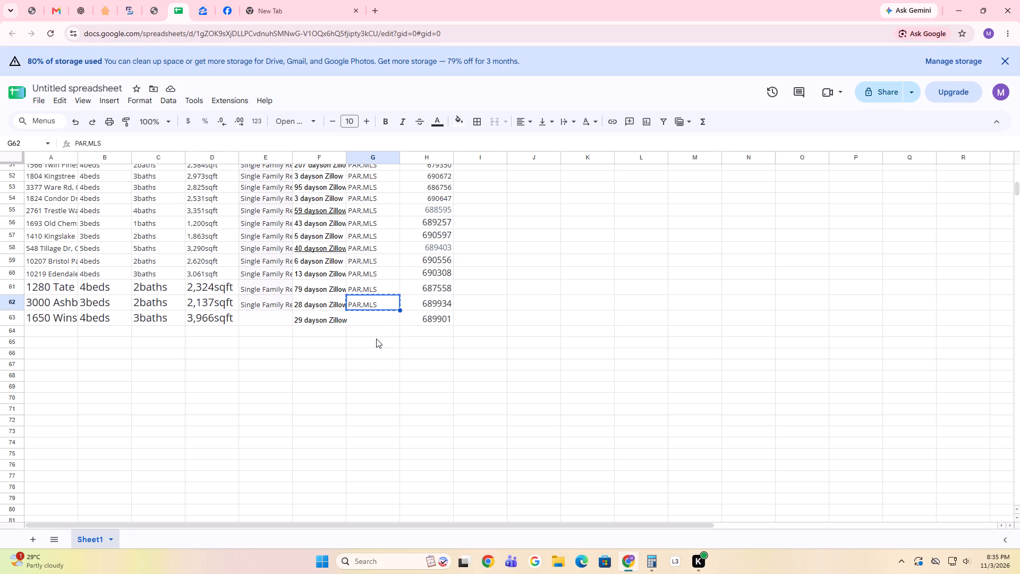
pyautogui.click(374, 317)
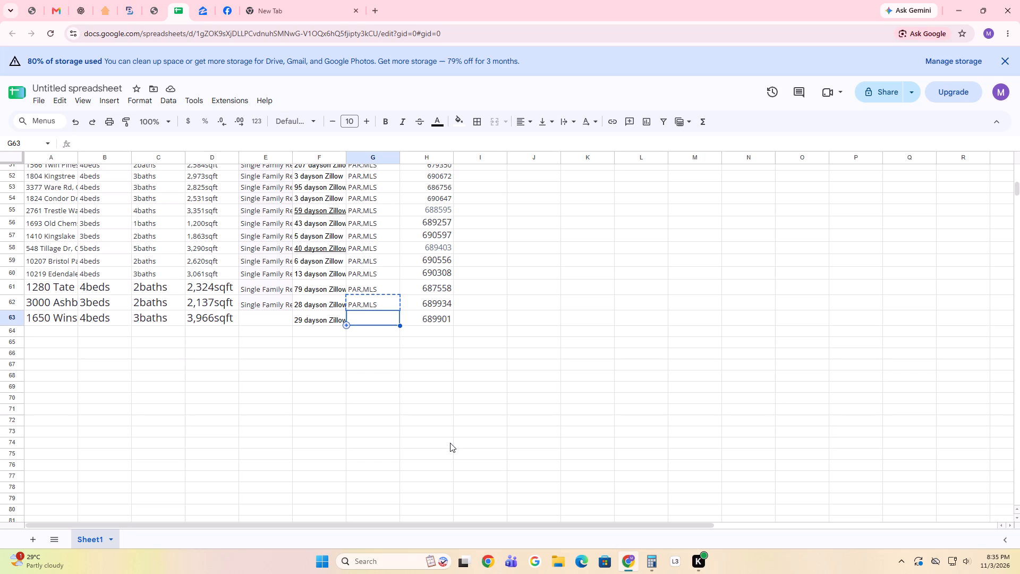
pyautogui.hotkey('ctrl', 'v')
pyautogui.click(334, 387)
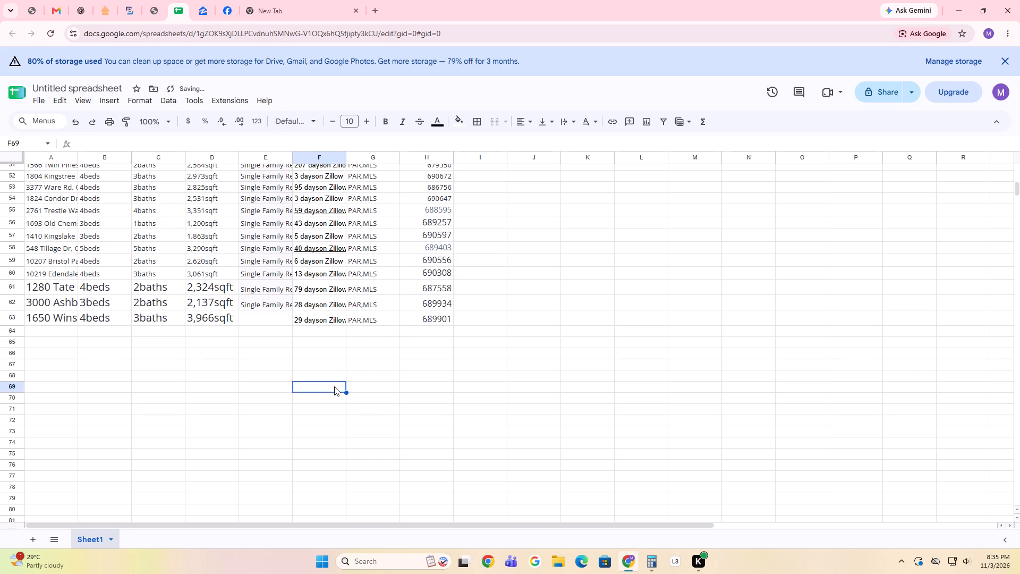
# Copy the Single Family Residence value from cell E62 into E63.
pyautogui.click(268, 301)
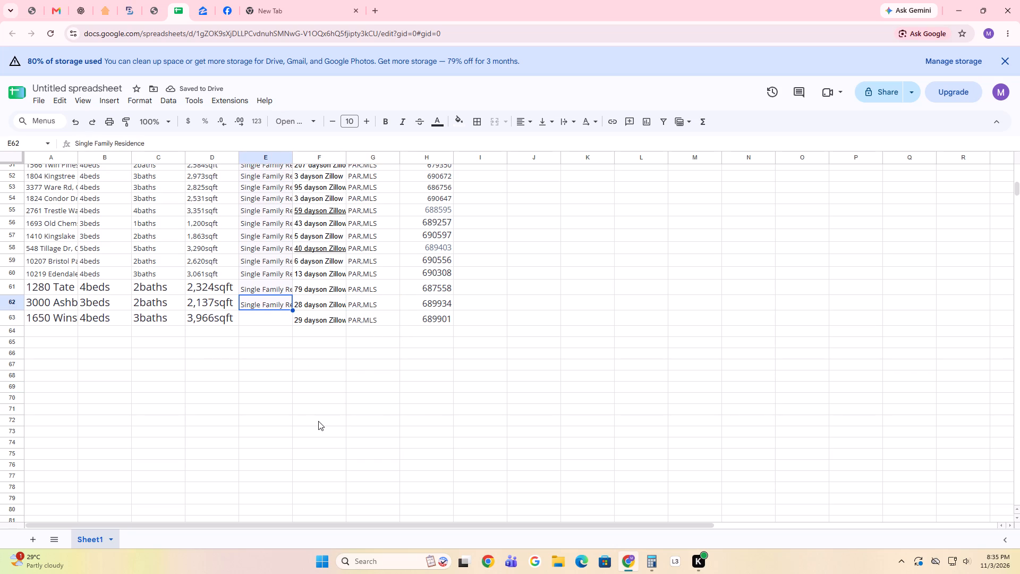
pyautogui.hotkey('ctrl', 'c')
pyautogui.click(284, 314)
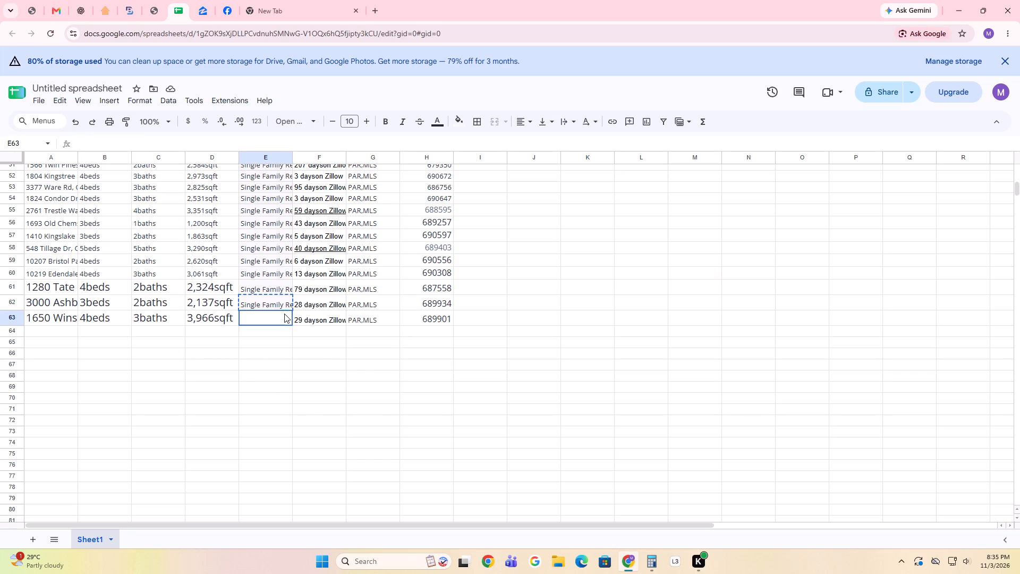
pyautogui.hotkey('ctrl', 'v')
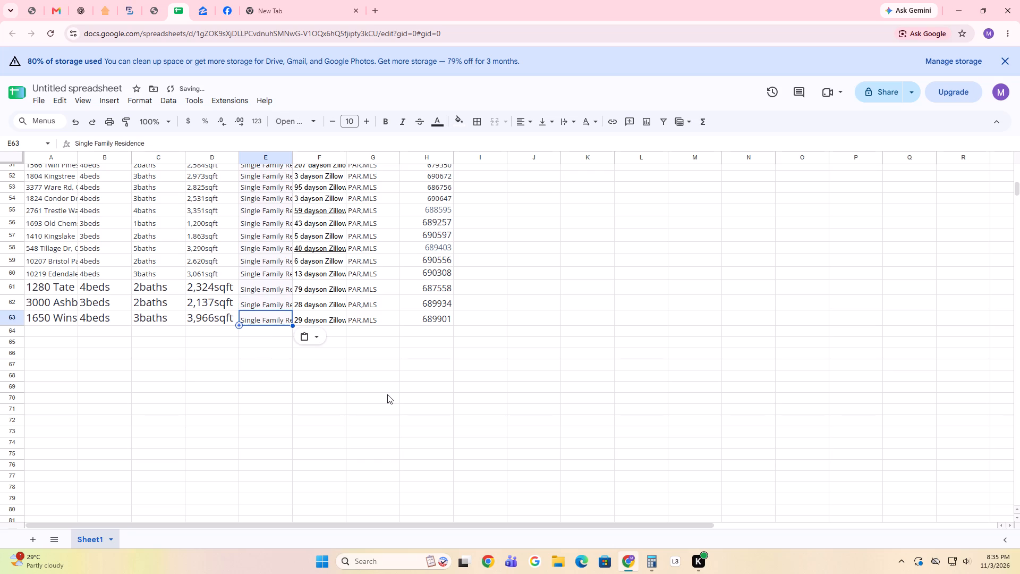
pyautogui.click(387, 394)
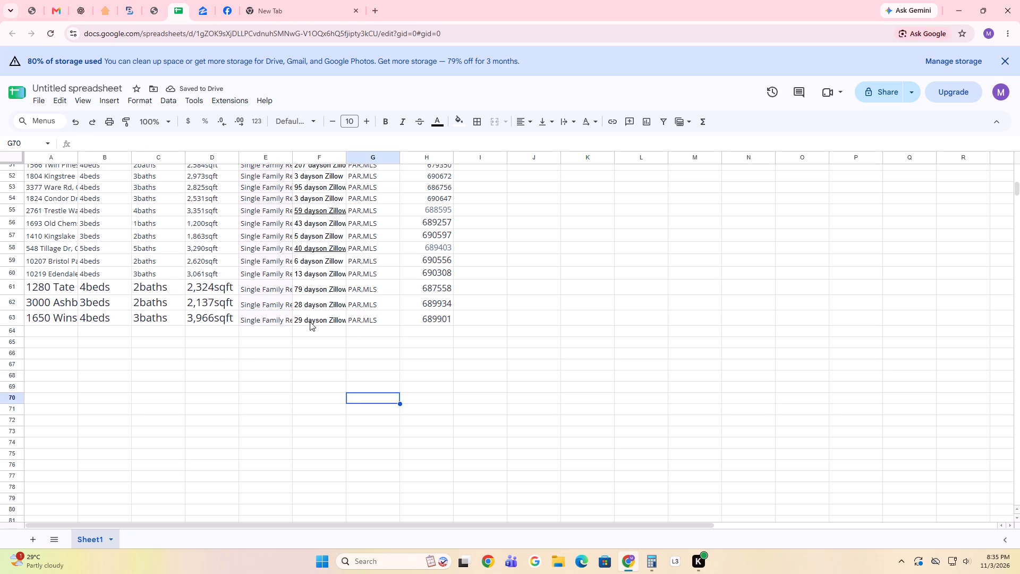
# Return to the Zillow search results and open the $279,000 Pauline St listing.
pyautogui.click(203, 13)
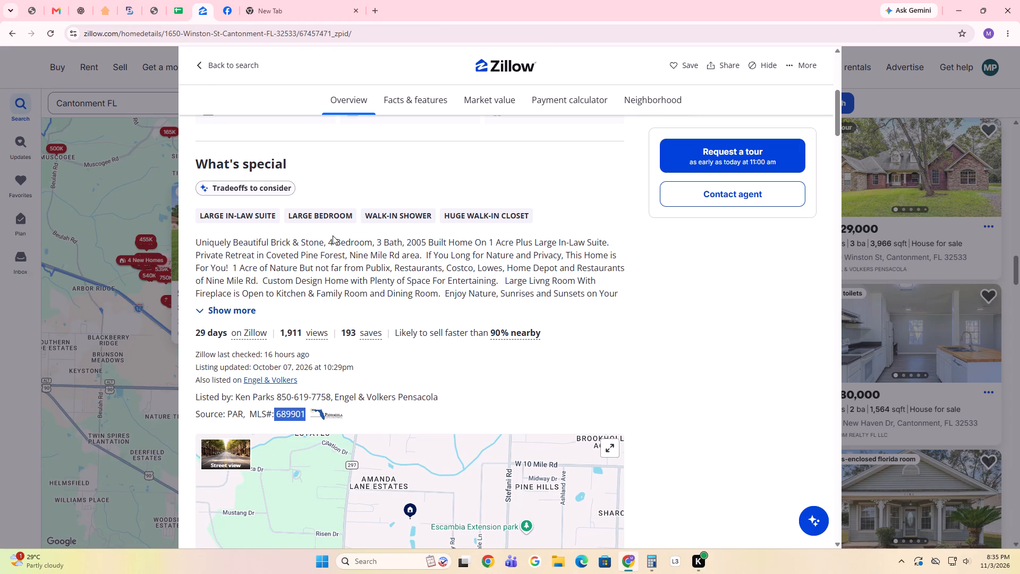
pyautogui.click(631, 345)
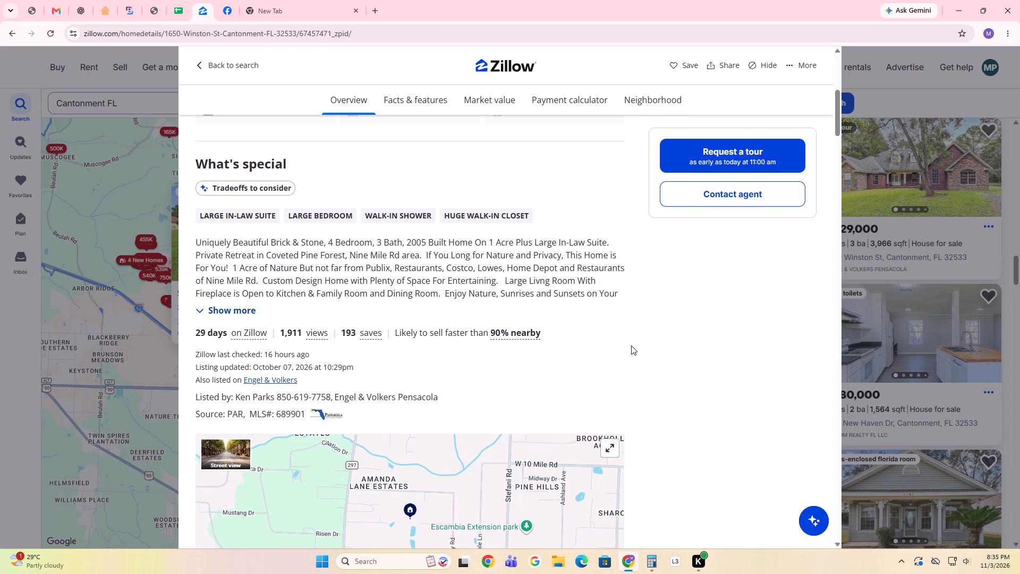
pyautogui.scroll(5, 631, 345)
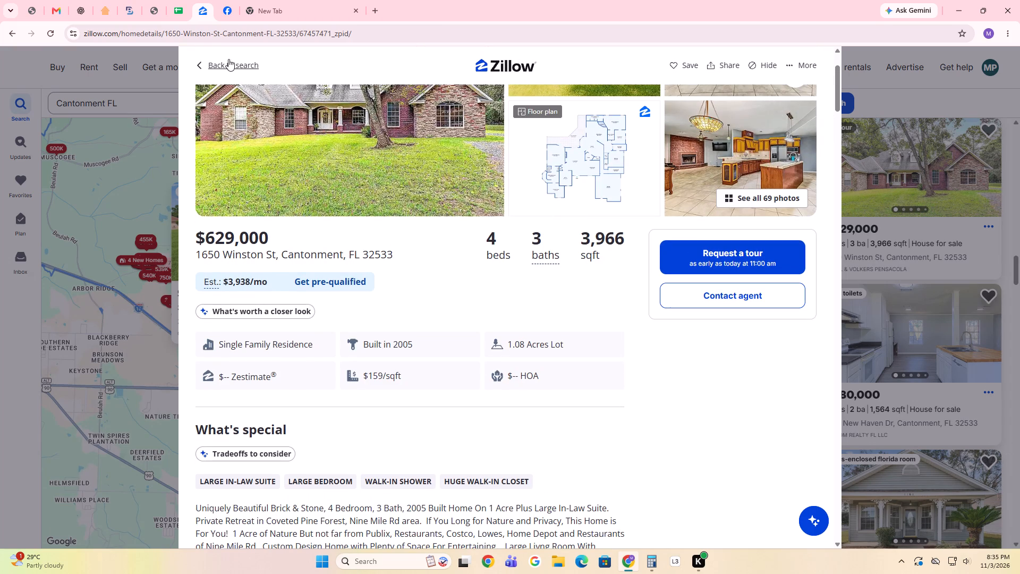
pyautogui.click(198, 65)
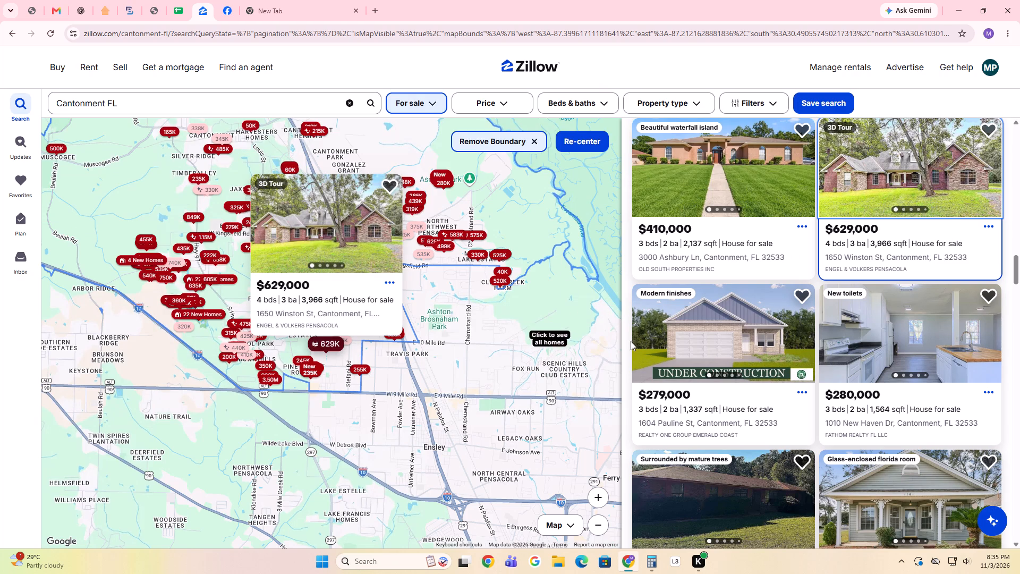
pyautogui.click(729, 333)
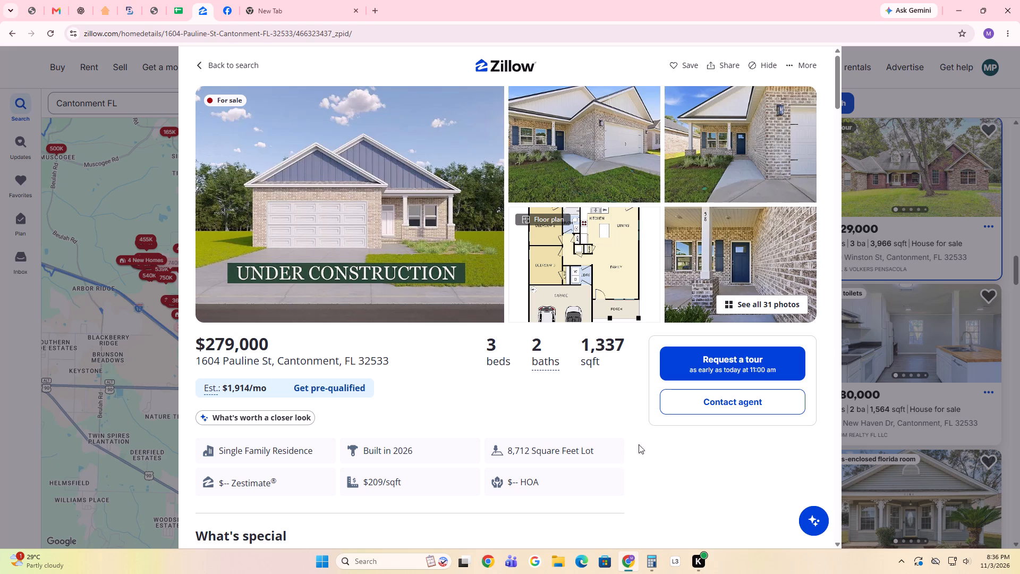
# Switch to Calculator, clear the previous result and enter 279.
pyautogui.click(653, 564)
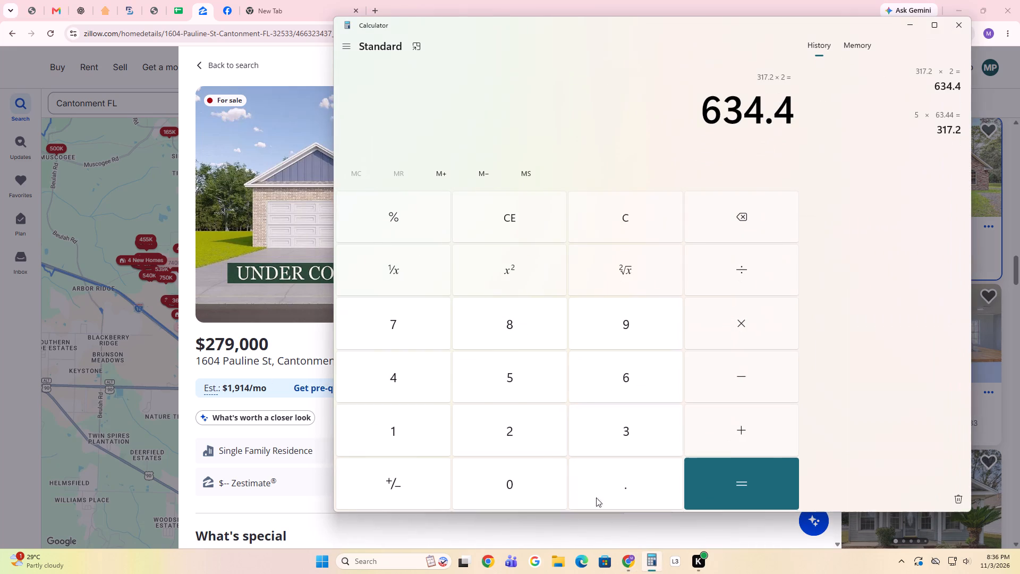
pyautogui.click(627, 215)
pyautogui.click(509, 431)
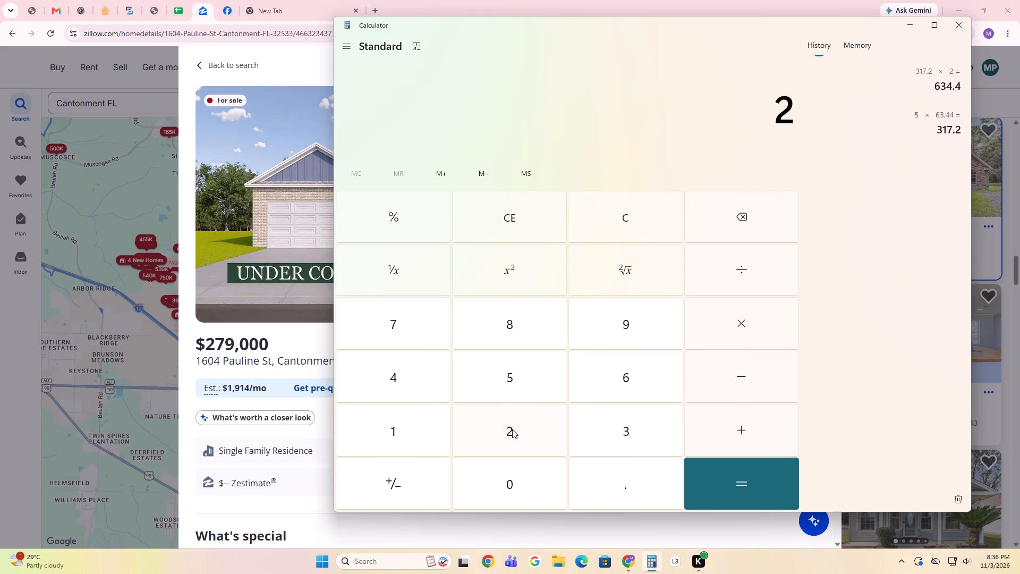
pyautogui.click(416, 328)
pyautogui.click(635, 326)
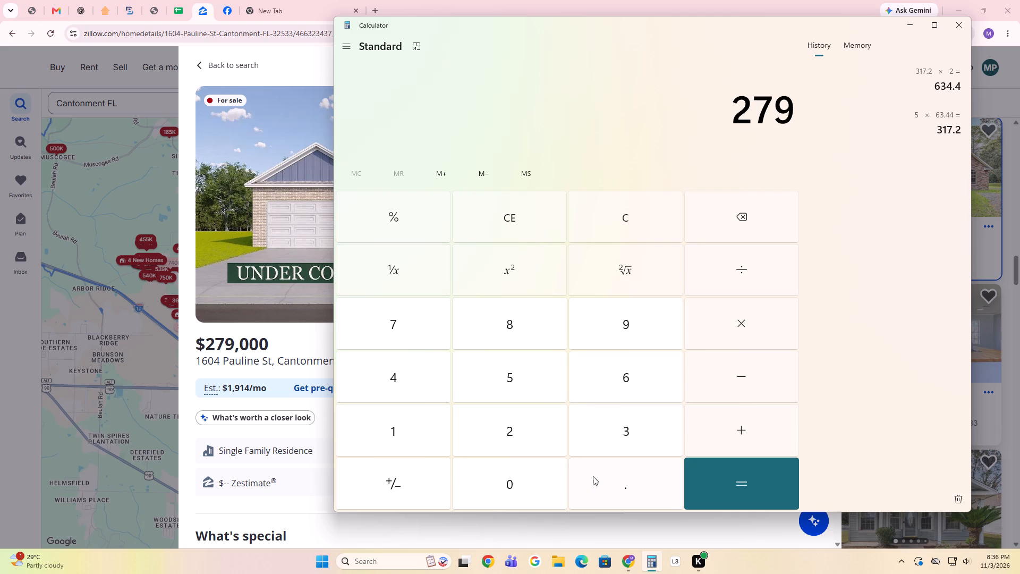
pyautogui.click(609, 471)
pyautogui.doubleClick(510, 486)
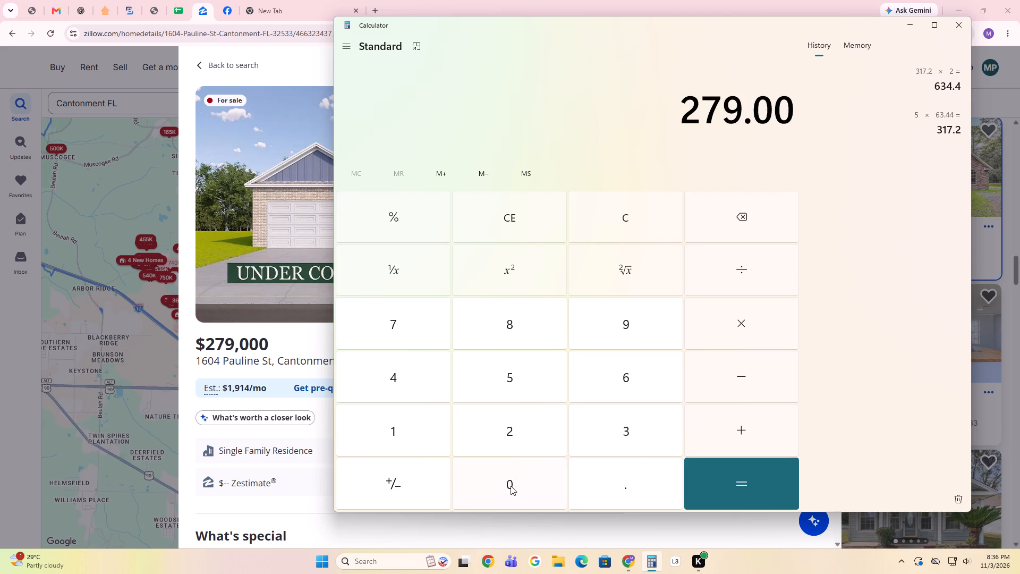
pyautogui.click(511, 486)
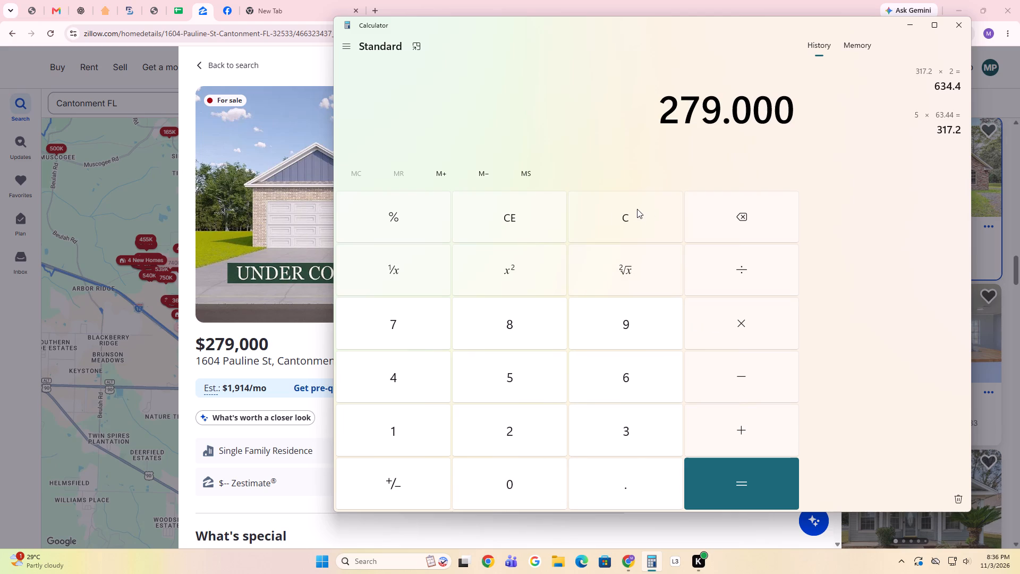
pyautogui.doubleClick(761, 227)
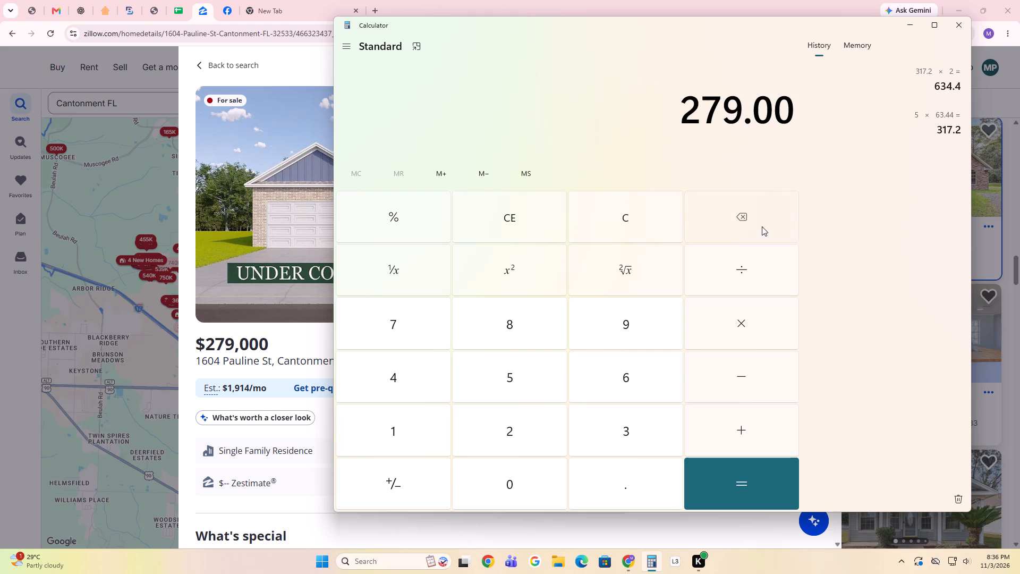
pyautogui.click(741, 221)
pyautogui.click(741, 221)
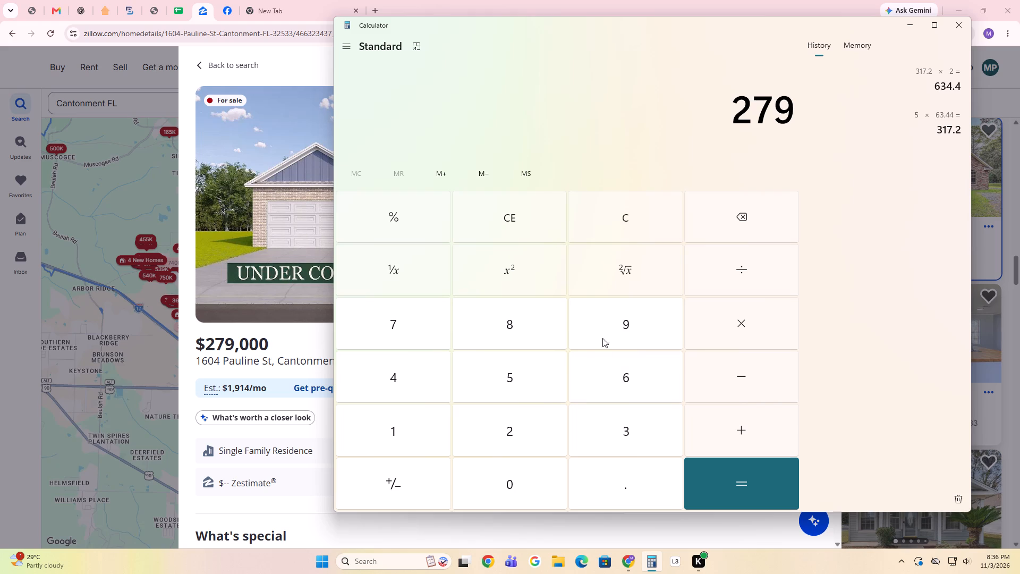
# Complete the entry as 279,000, multiply it by 63.44, clear the result and put Calculator away.
pyautogui.click(510, 493)
pyautogui.click(510, 488)
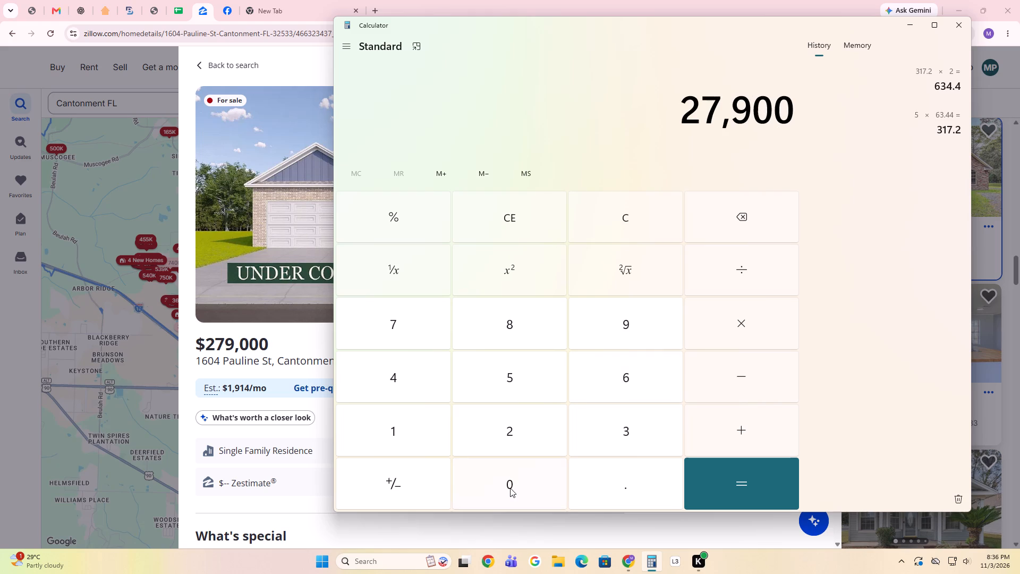
pyautogui.click(510, 488)
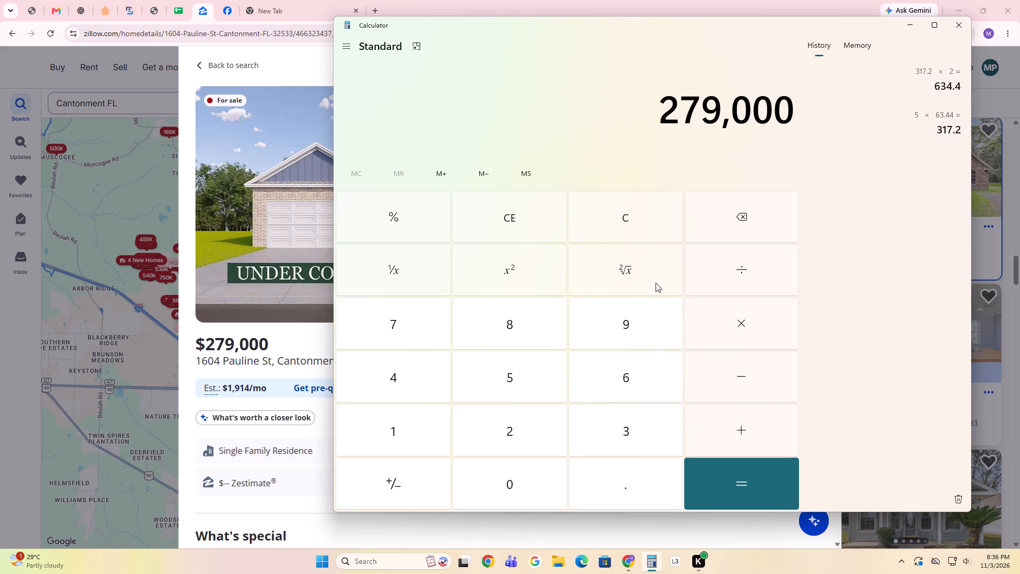
pyautogui.click(725, 322)
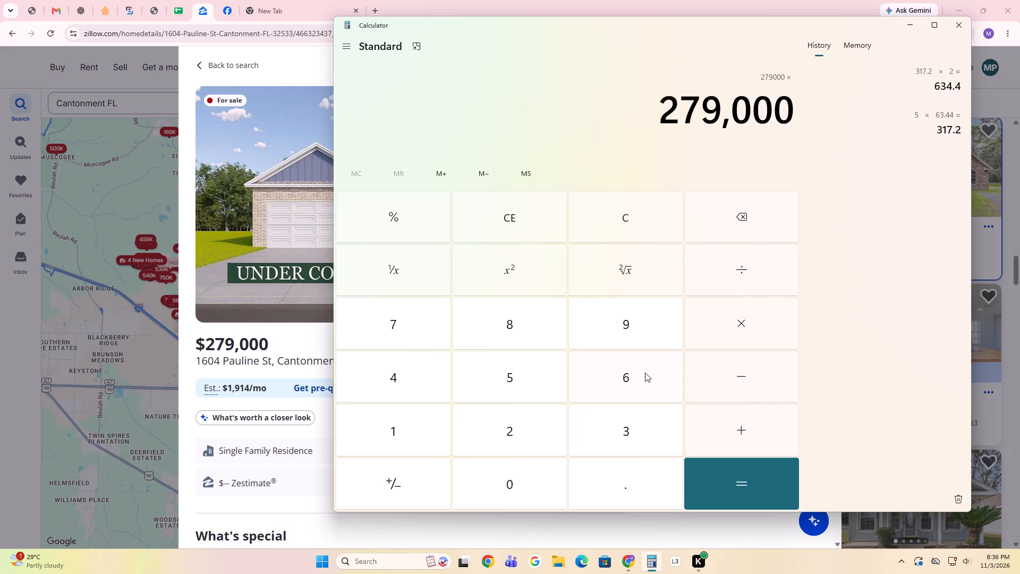
pyautogui.click(635, 374)
pyautogui.click(621, 427)
pyautogui.click(634, 483)
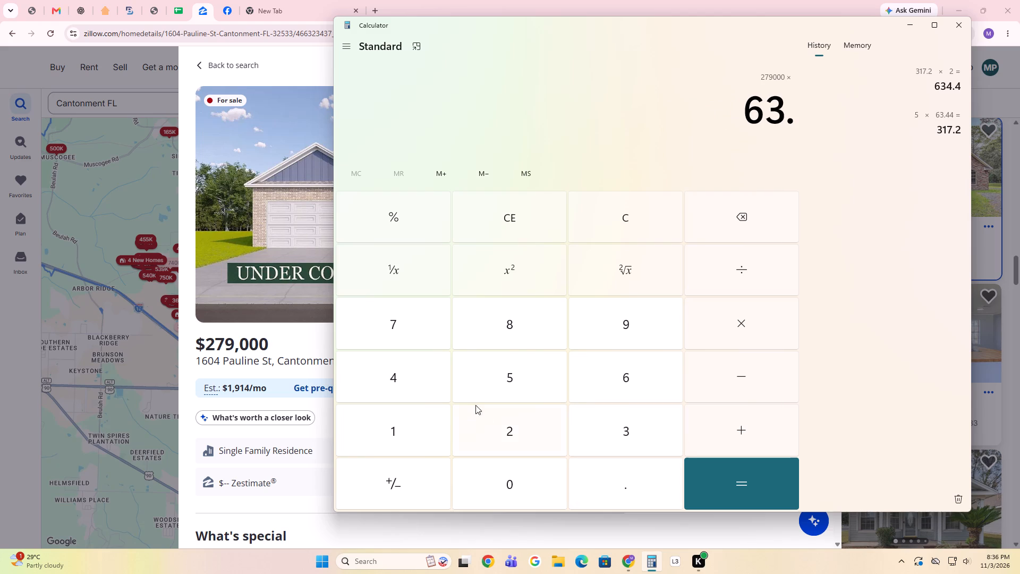
pyautogui.click(432, 376)
pyautogui.click(424, 376)
pyautogui.click(751, 487)
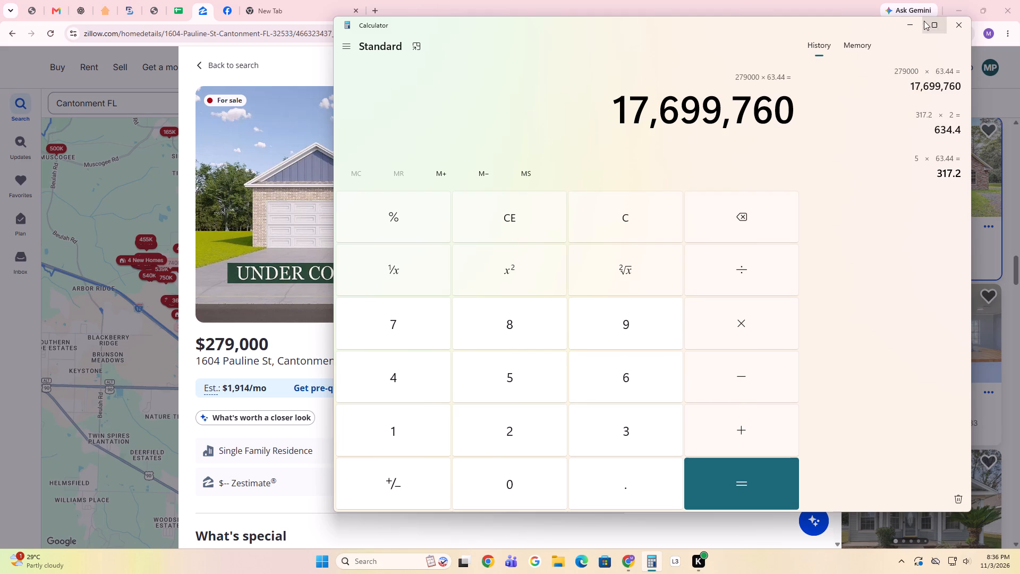
pyautogui.click(626, 223)
pyautogui.click(908, 24)
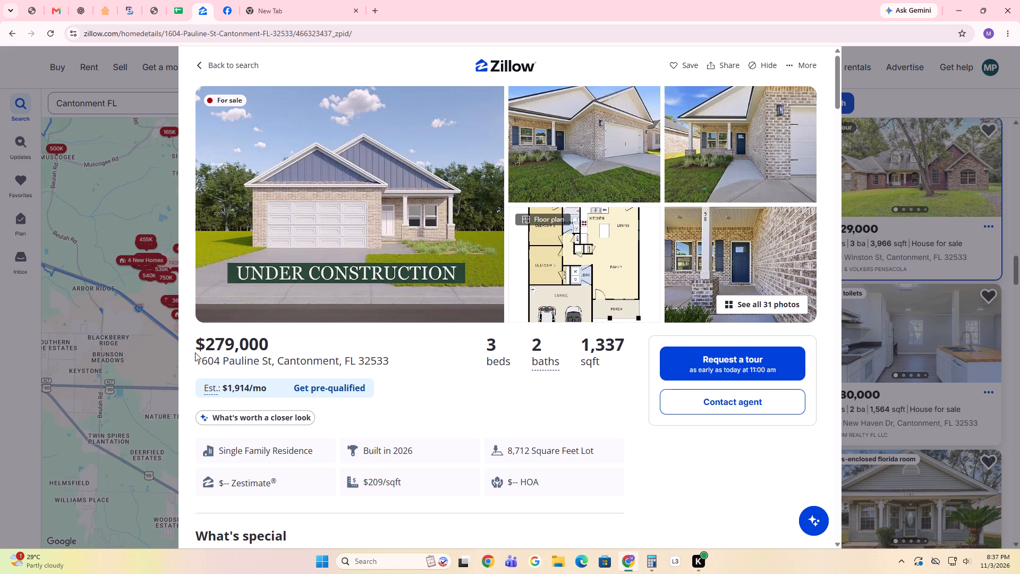
# Copy the full address of the Pauline St listing into cell A64 of the Google Sheet.
pyautogui.moveTo(194, 356); pyautogui.dragTo(218, 356)
pyautogui.moveTo(218, 356); pyautogui.dragTo(420, 370)
pyautogui.click(420, 371)
pyautogui.moveTo(194, 358); pyautogui.dragTo(390, 359)
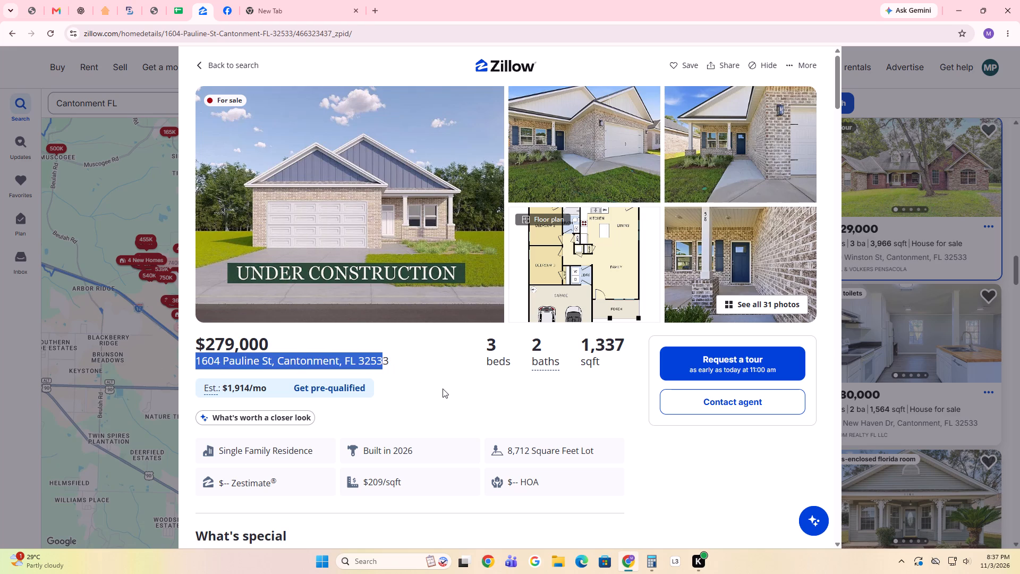
pyautogui.hotkey('ctrl', 'c')
pyautogui.click(181, 14)
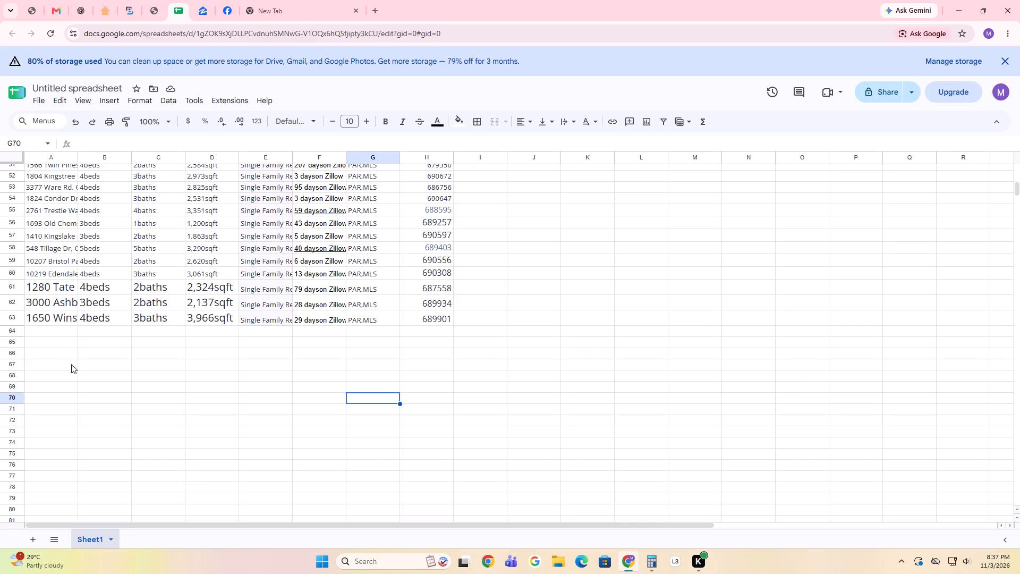
pyautogui.click(56, 331)
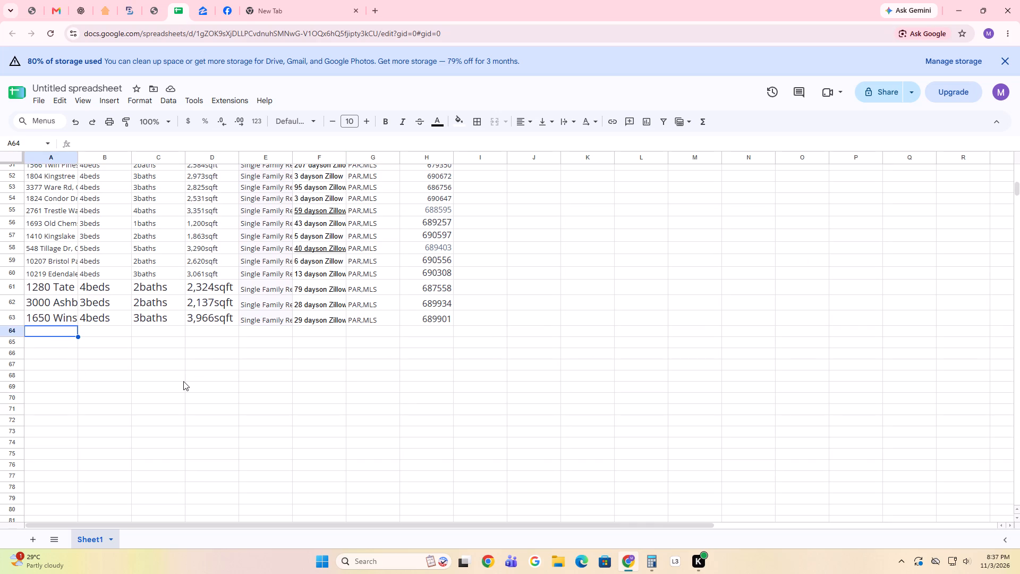
pyautogui.hotkey('ctrl', 'v')
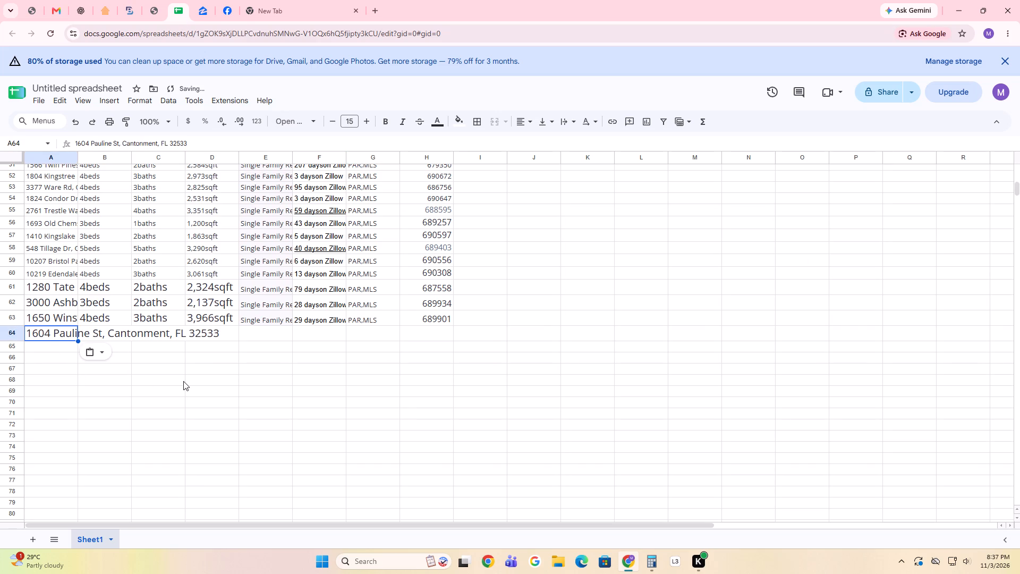
pyautogui.click(185, 405)
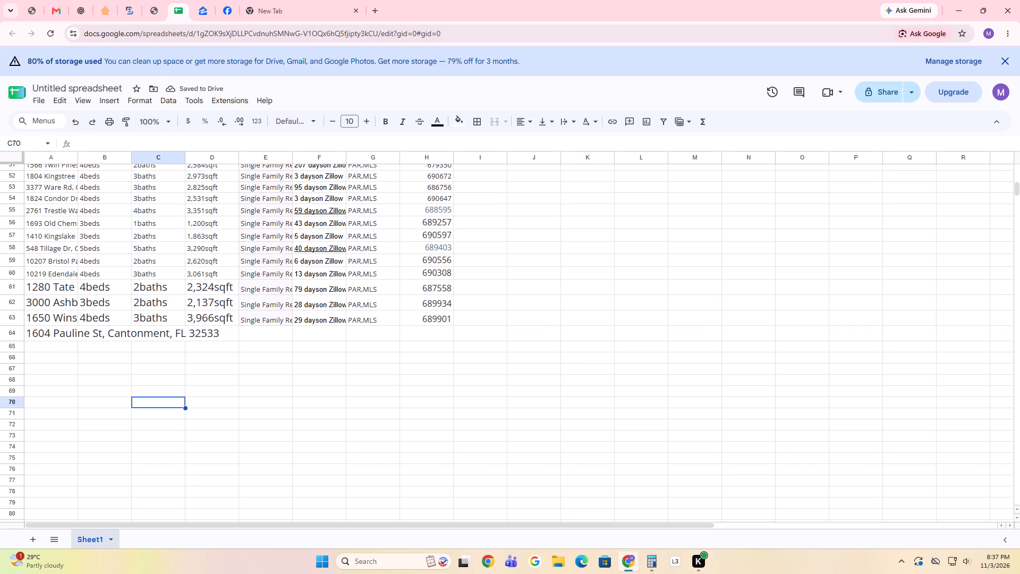
# Copy the Pauline St listing's beds, baths and sqft figures from Zillow into the sheet starting at cell B64.
pyautogui.click(202, 12)
pyautogui.click(438, 374)
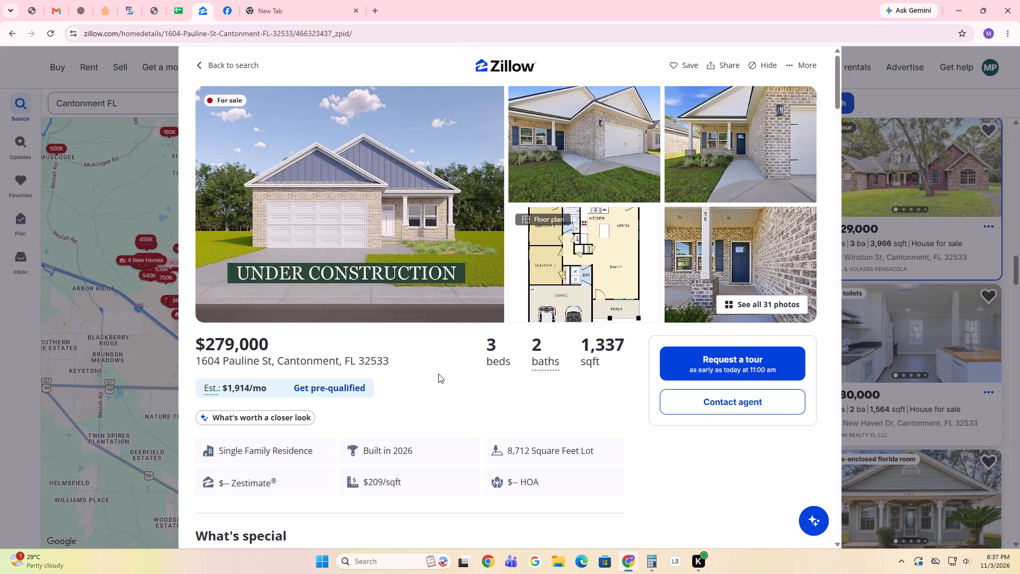
pyautogui.moveTo(488, 337); pyautogui.dragTo(555, 356)
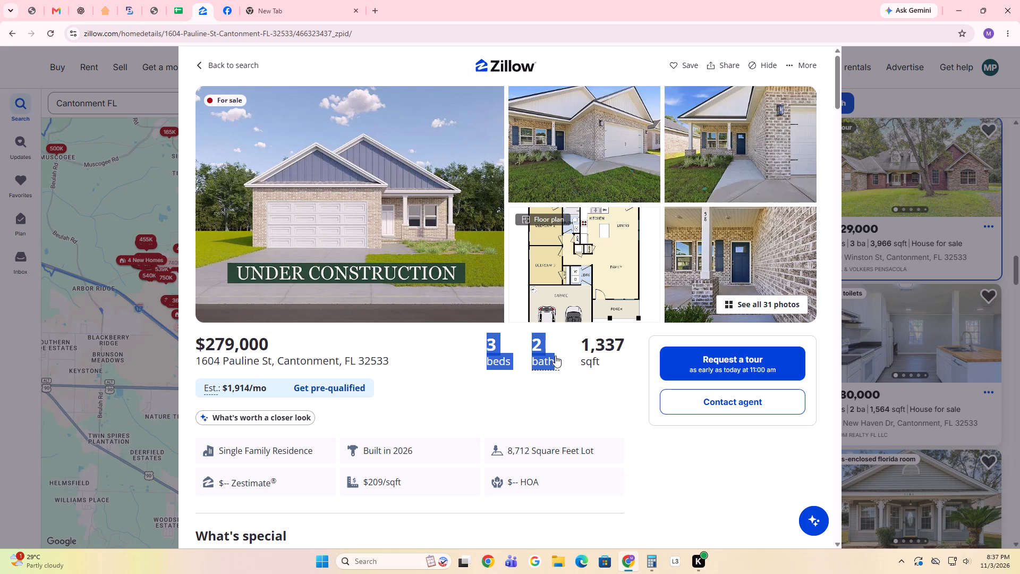
pyautogui.moveTo(555, 356); pyautogui.dragTo(607, 361)
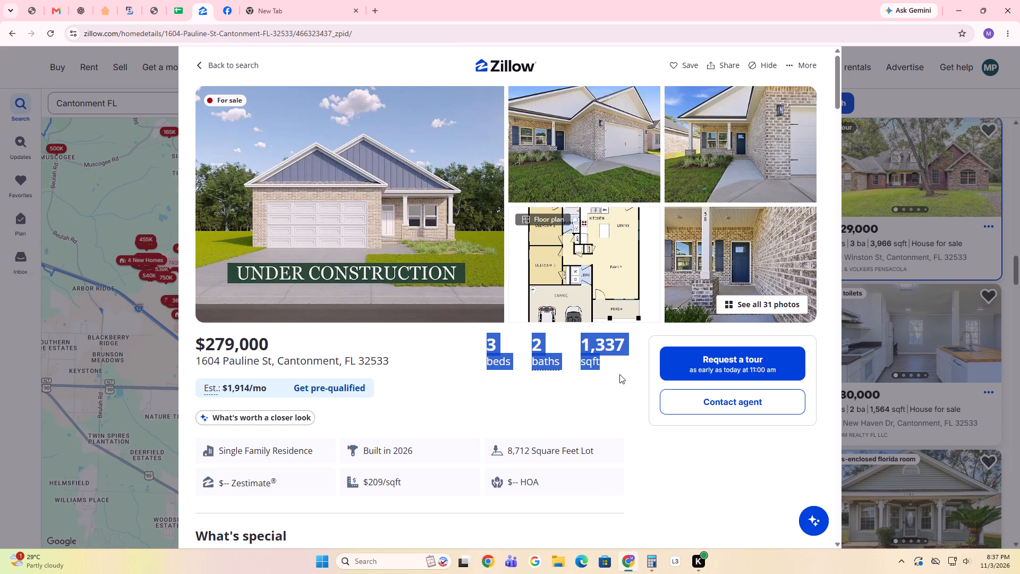
pyautogui.hotkey('ctrl', 'c')
pyautogui.click(182, 8)
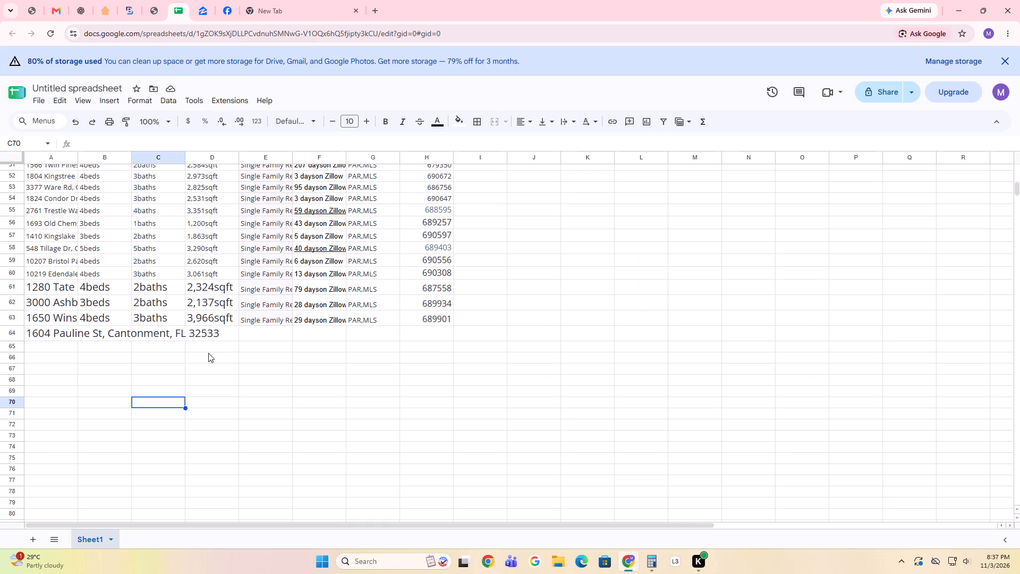
pyautogui.click(104, 331)
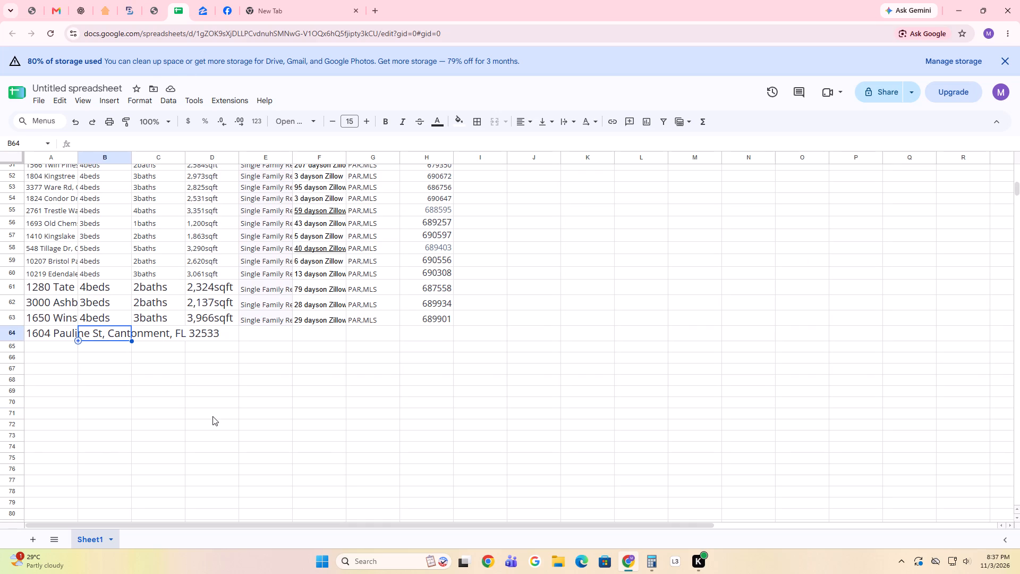
pyautogui.hotkey('ctrl', 'v')
pyautogui.click(212, 416)
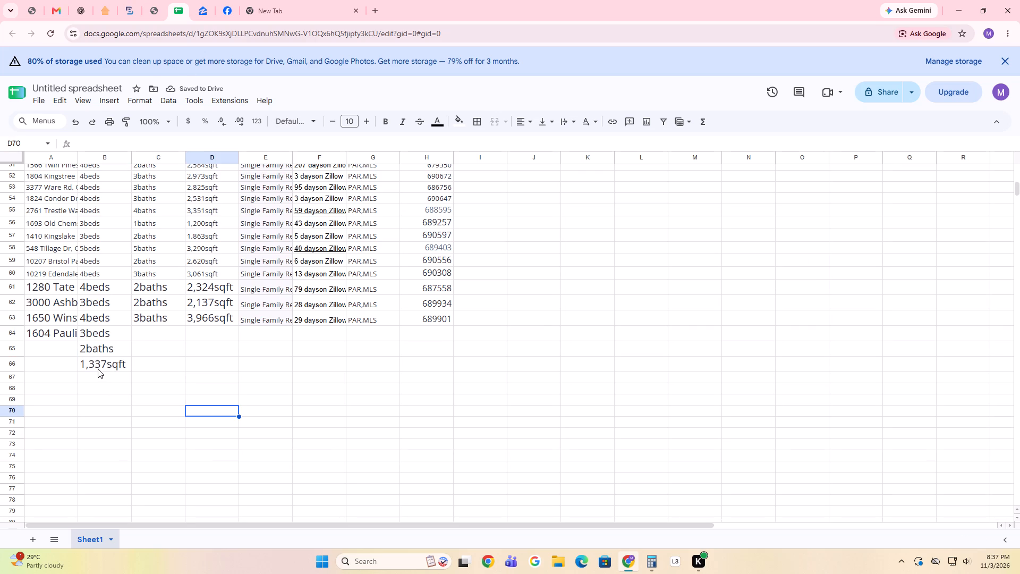
# Copy 2baths from cell B65 into C64 and 1,337sqft from cell B66 into D64.
pyautogui.click(104, 347)
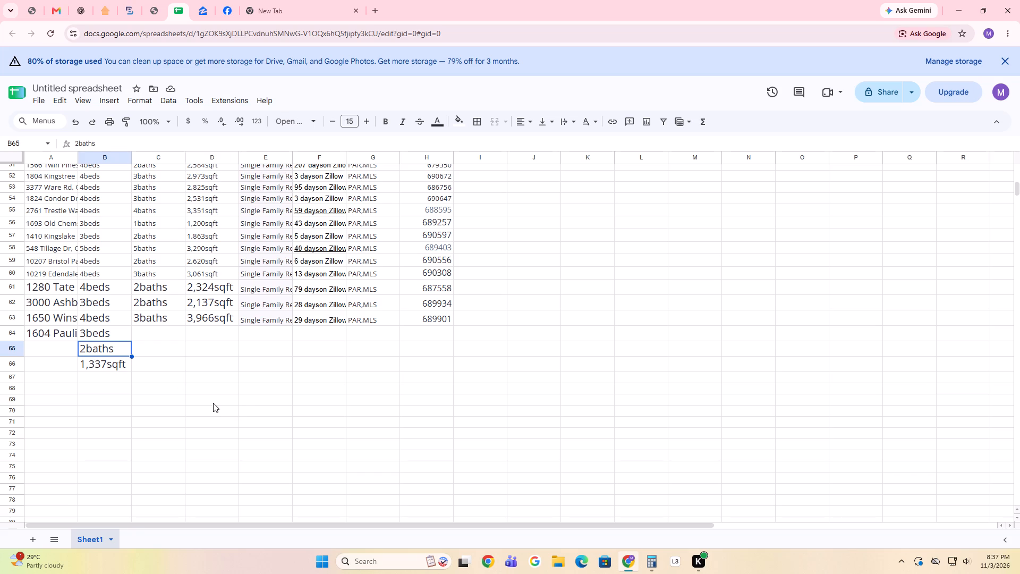
pyautogui.hotkey('ctrl', 'c')
pyautogui.click(155, 331)
pyautogui.hotkey('ctrl', 'v')
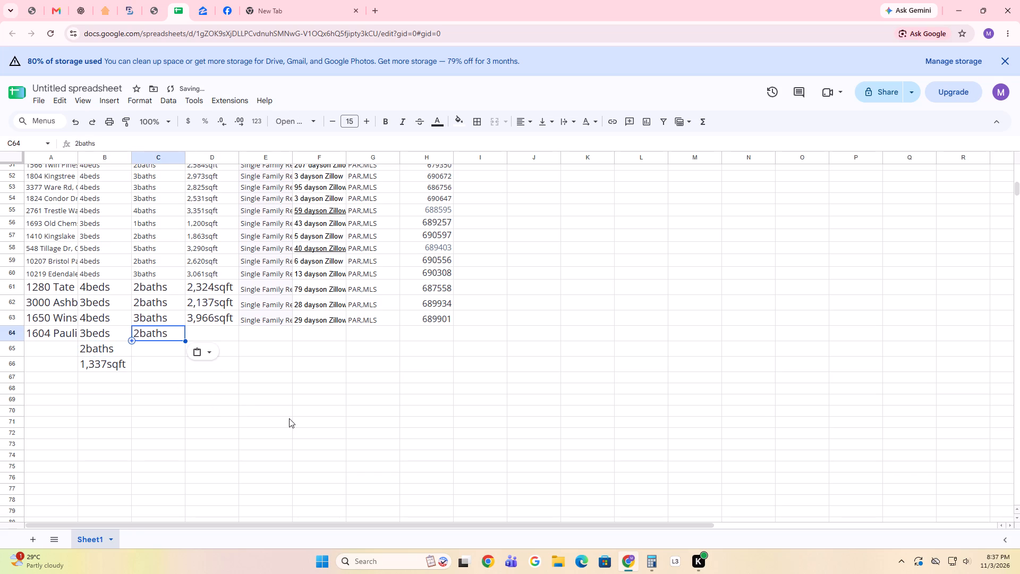
pyautogui.click(110, 366)
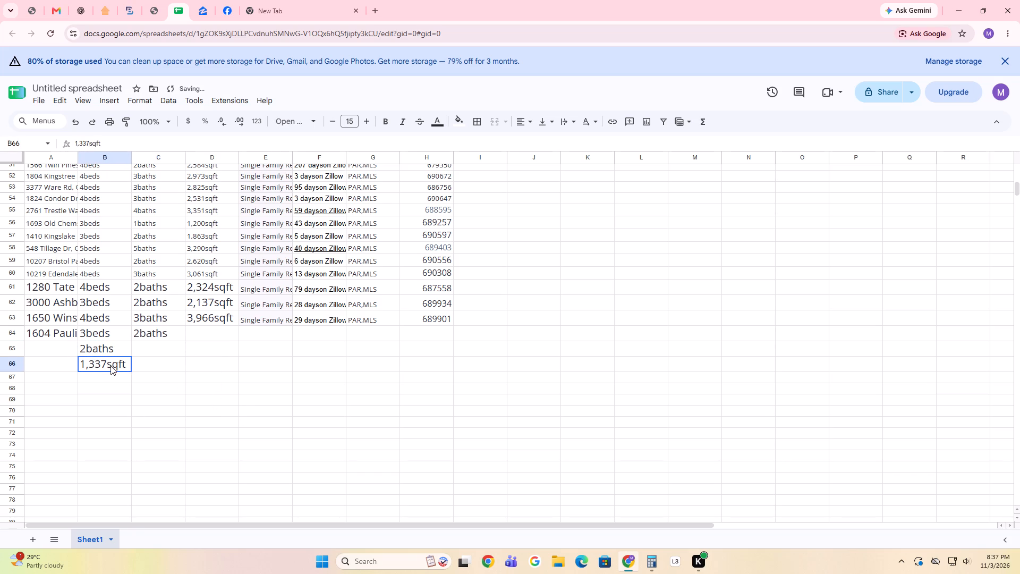
pyautogui.hotkey('ctrl', 'c')
pyautogui.click(206, 336)
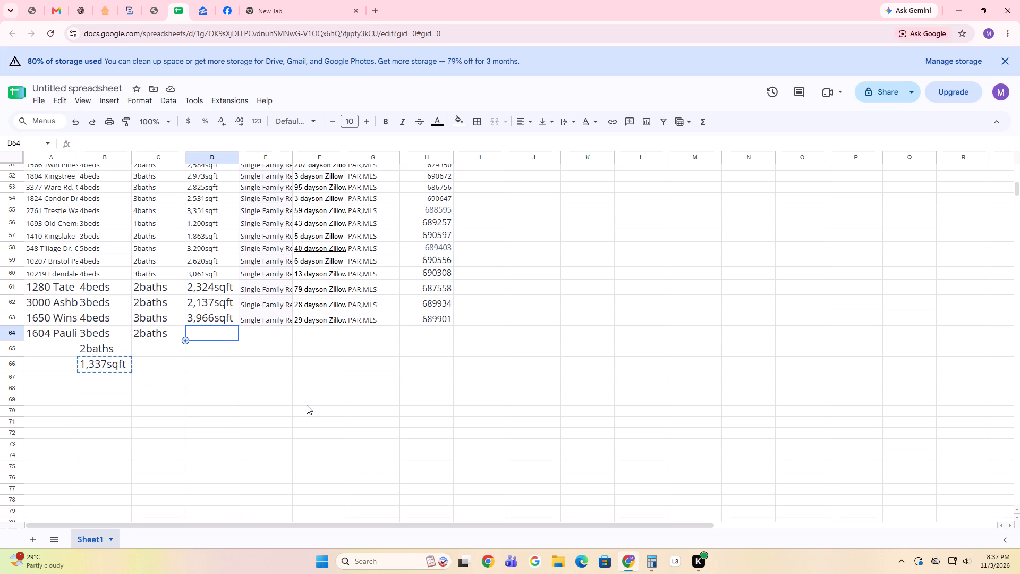
pyautogui.hotkey('ctrl', 'v')
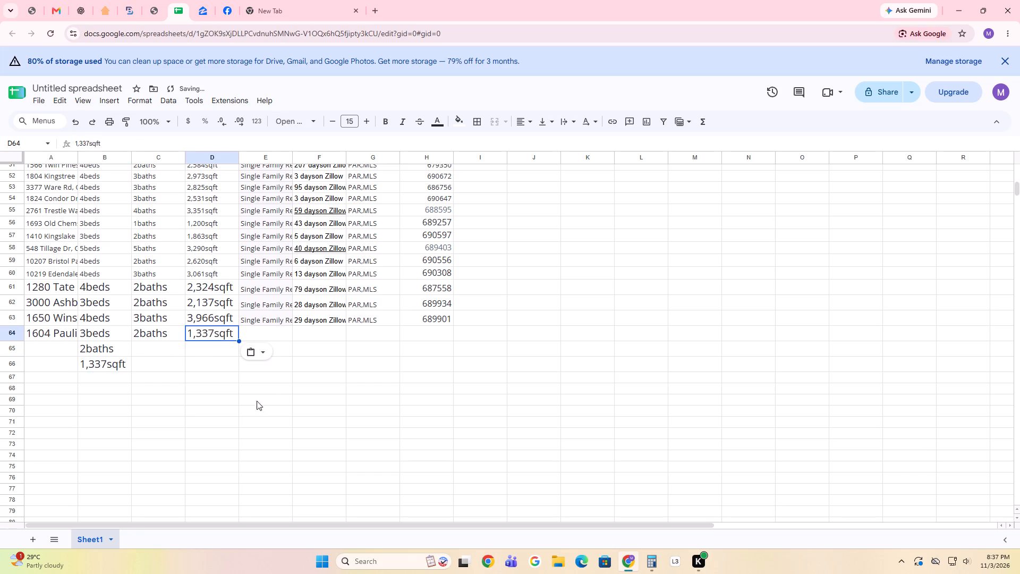
pyautogui.click(184, 385)
# Clear the leftover baths and sqft values from cells B65 and B66.
pyautogui.doubleClick(115, 348)
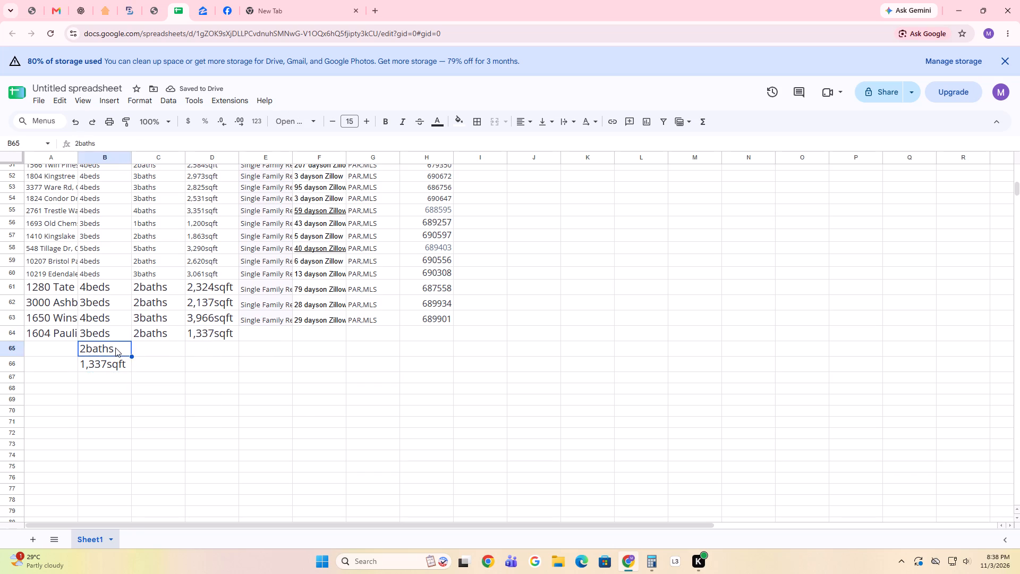
pyautogui.press('BackSpace')
pyautogui.press('BackSpace')
pyautogui.press('BackSpace')
pyautogui.press('BackSpace')
pyautogui.press('BackSpace')
pyautogui.press('BackSpace')
pyautogui.press('BackSpace')
pyautogui.press('BackSpace')
pyautogui.press('BackSpace')
pyautogui.press('BackSpace')
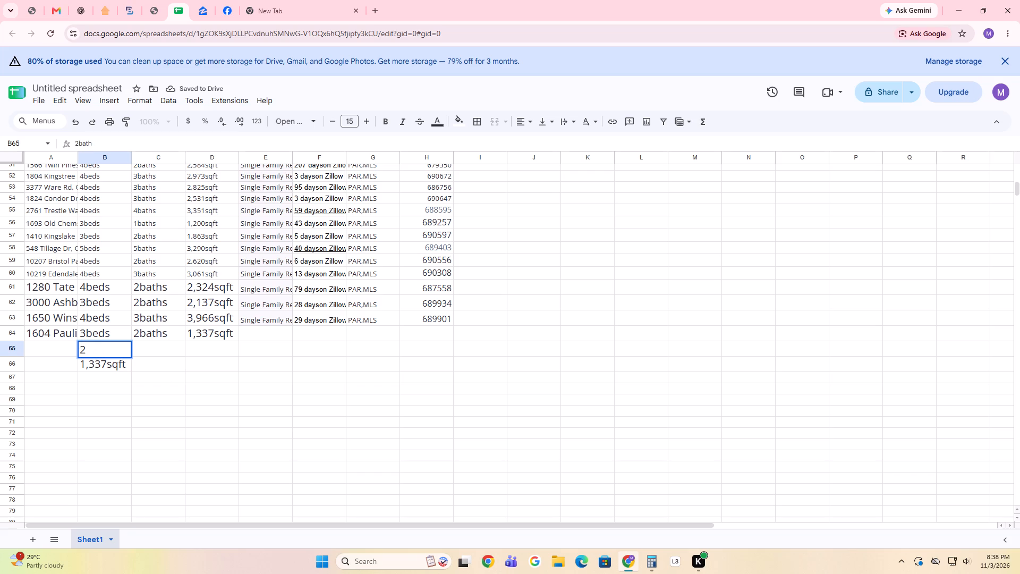
pyautogui.doubleClick(122, 366)
pyautogui.press('BackSpace')
pyautogui.press('BackSpace')
pyautogui.press('BackSpace')
pyautogui.press('BackSpace')
pyautogui.press('BackSpace')
pyautogui.press('BackSpace')
pyautogui.press('BackSpace')
pyautogui.press('BackSpace')
pyautogui.press('BackSpace')
pyautogui.press('BackSpace')
pyautogui.press('BackSpace')
pyautogui.press('BackSpace')
pyautogui.press('BackSpace')
pyautogui.press('BackSpace')
pyautogui.press('BackSpace')
pyautogui.press('BackSpace')
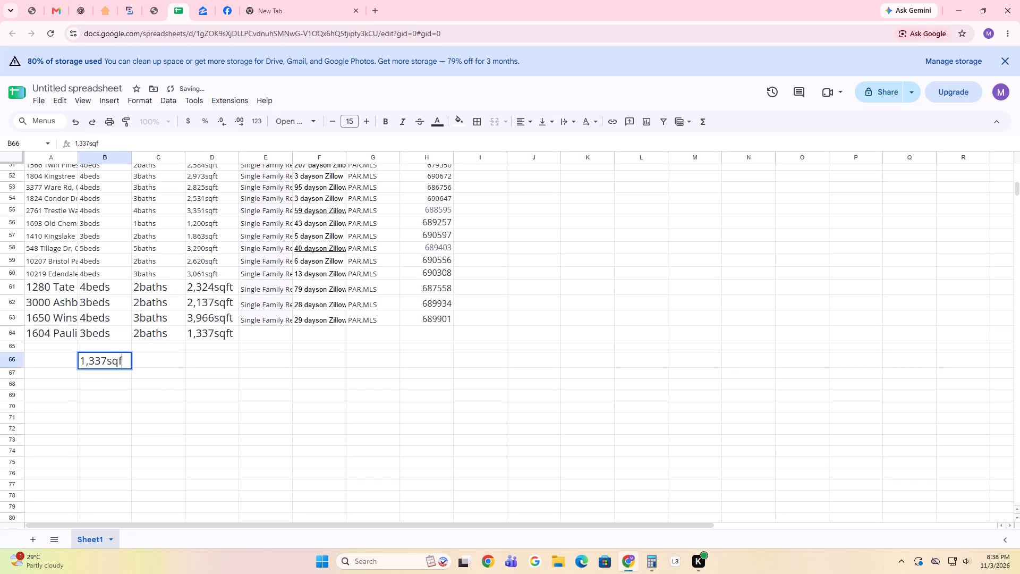
pyautogui.click(233, 413)
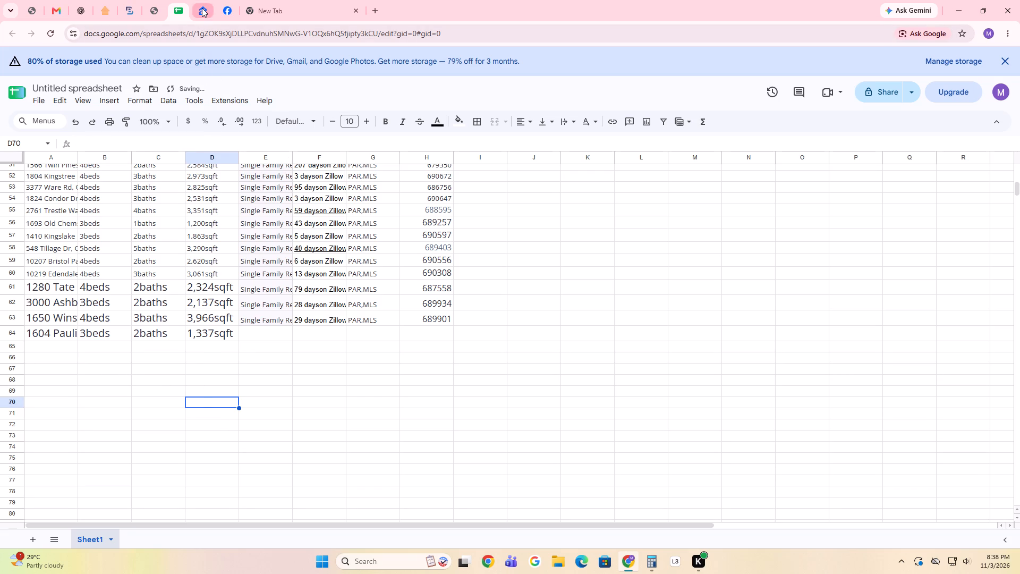
# Copy the Pauline St listing's 4 days on Zillow figure into cell F64 of the Google Sheet.
pyautogui.click(202, 8)
pyautogui.click(444, 386)
pyautogui.scroll(-1, 444, 386)
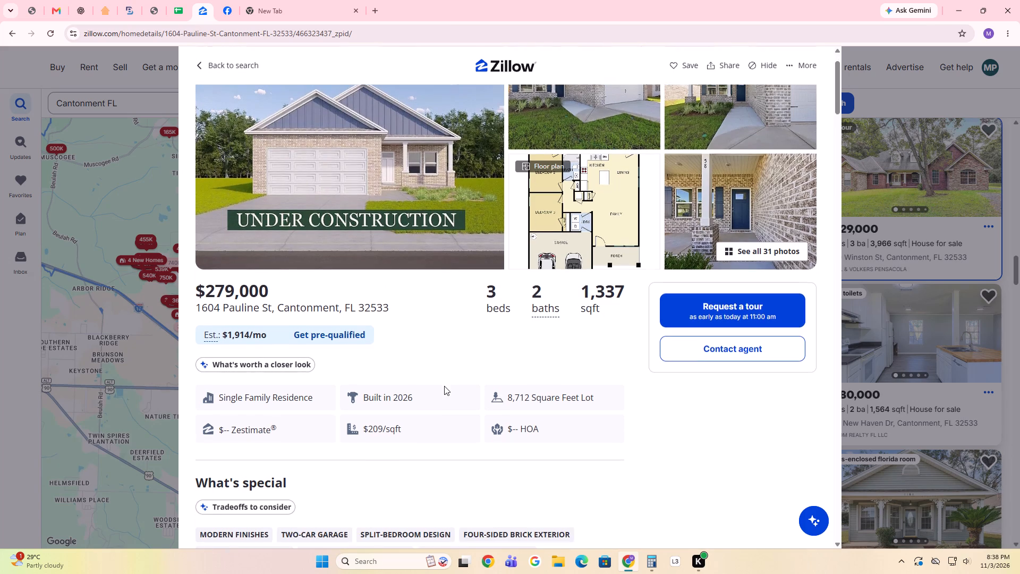
pyautogui.scroll(-6, 444, 386)
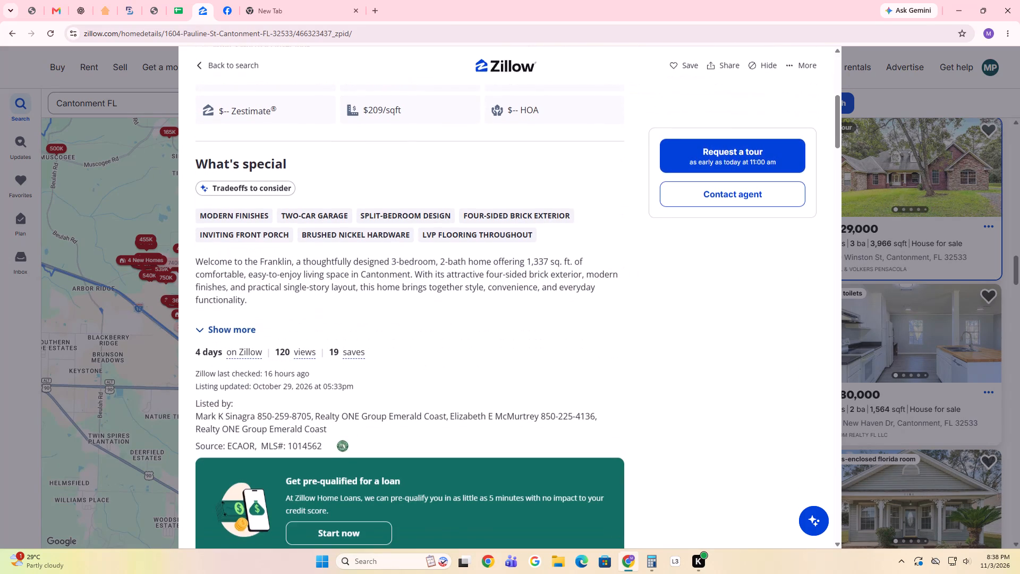
pyautogui.moveTo(194, 350); pyautogui.dragTo(207, 349)
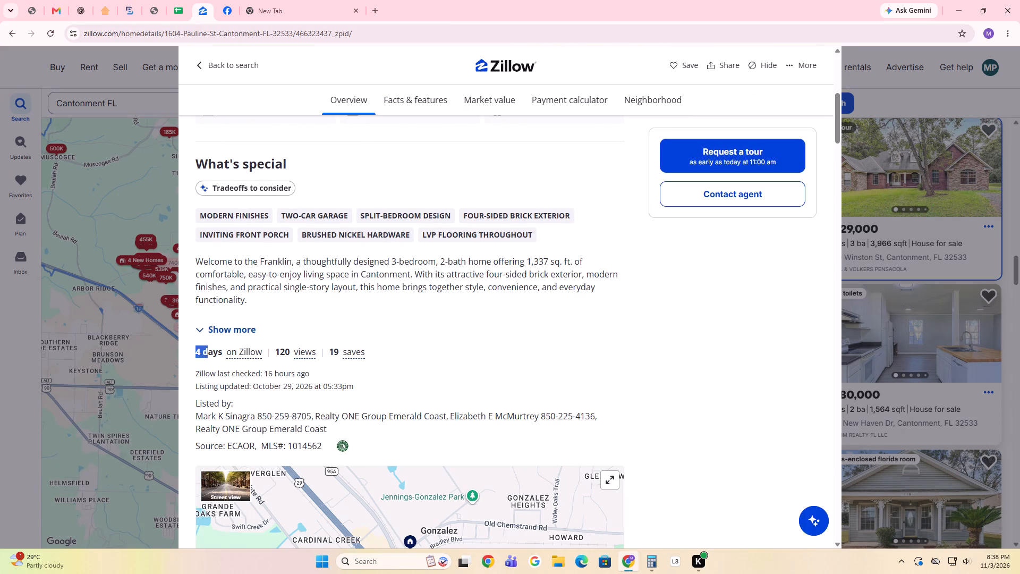
pyautogui.moveTo(207, 349); pyautogui.dragTo(263, 345)
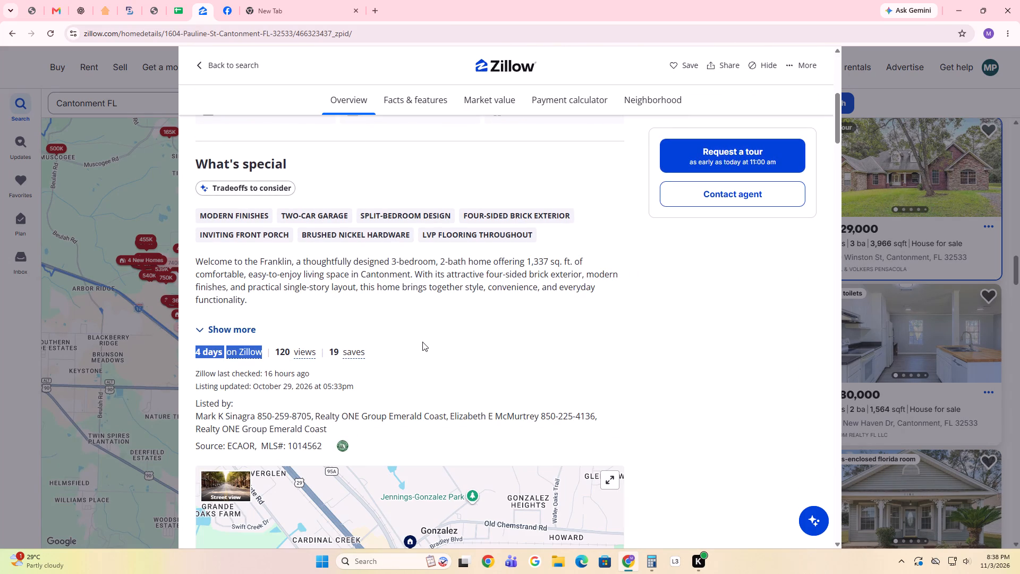
pyautogui.hotkey('ctrl', 'c')
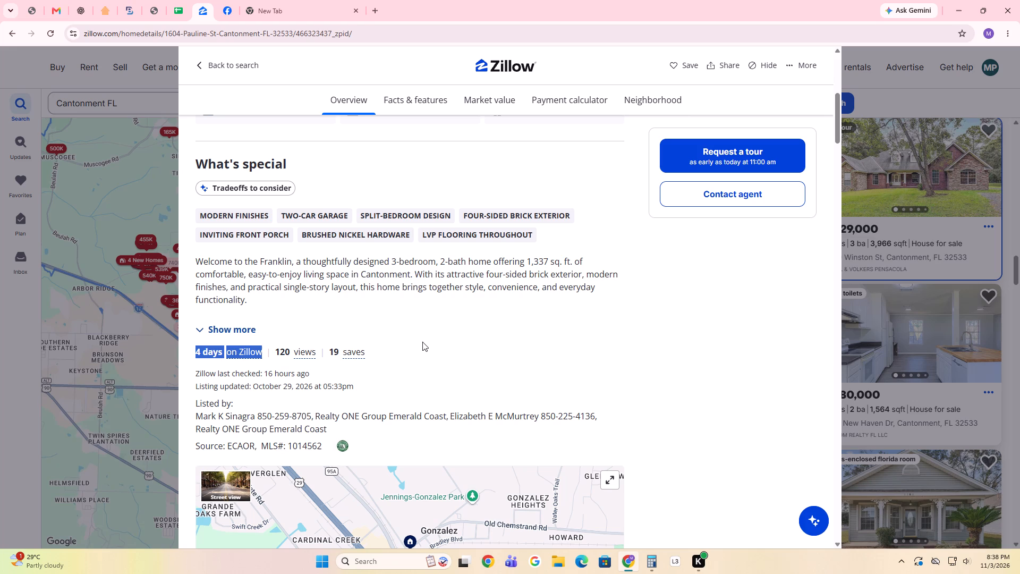
pyautogui.click(175, 12)
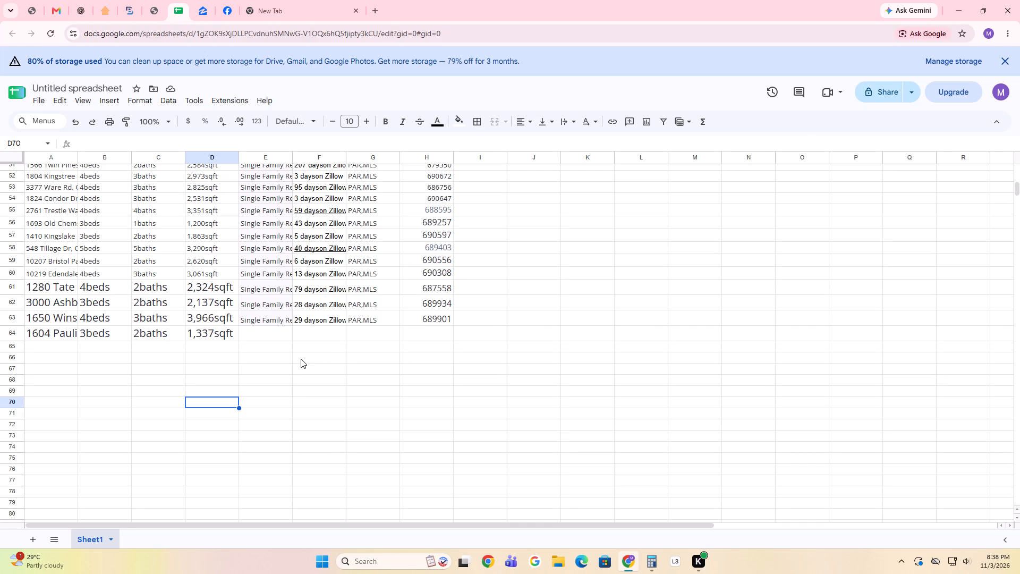
pyautogui.click(316, 334)
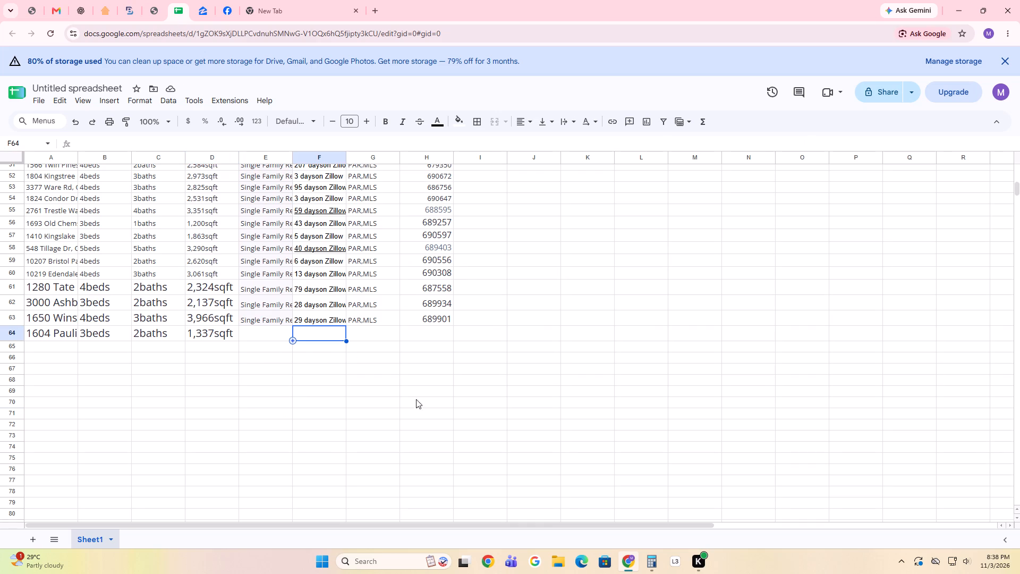
pyautogui.hotkey('ctrl', 'v')
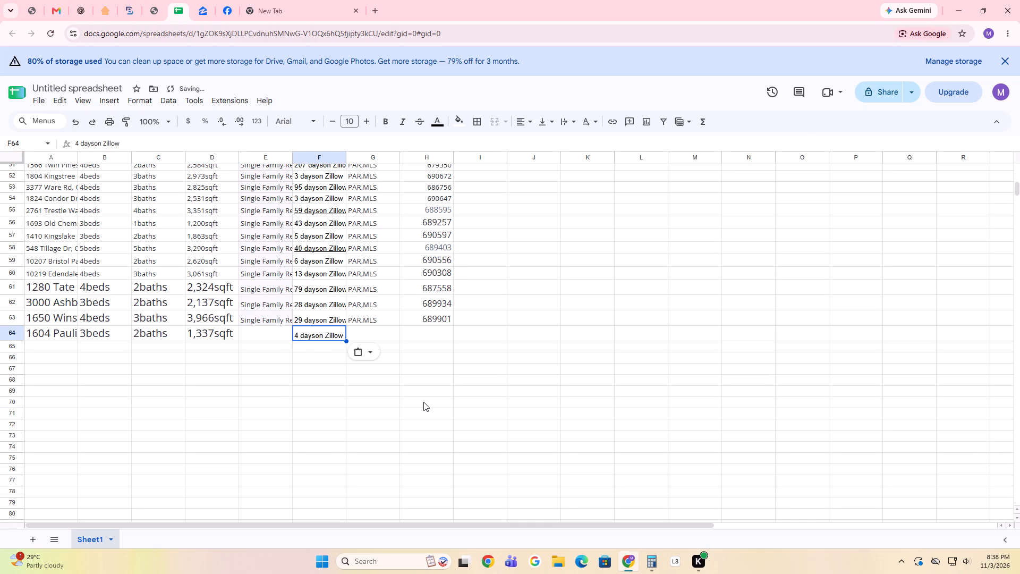
pyautogui.click(328, 416)
# Copy the Pauline St listing's MLS number 1014562 from Zillow into cell H64 of the Google Sheet.
pyautogui.click(200, 13)
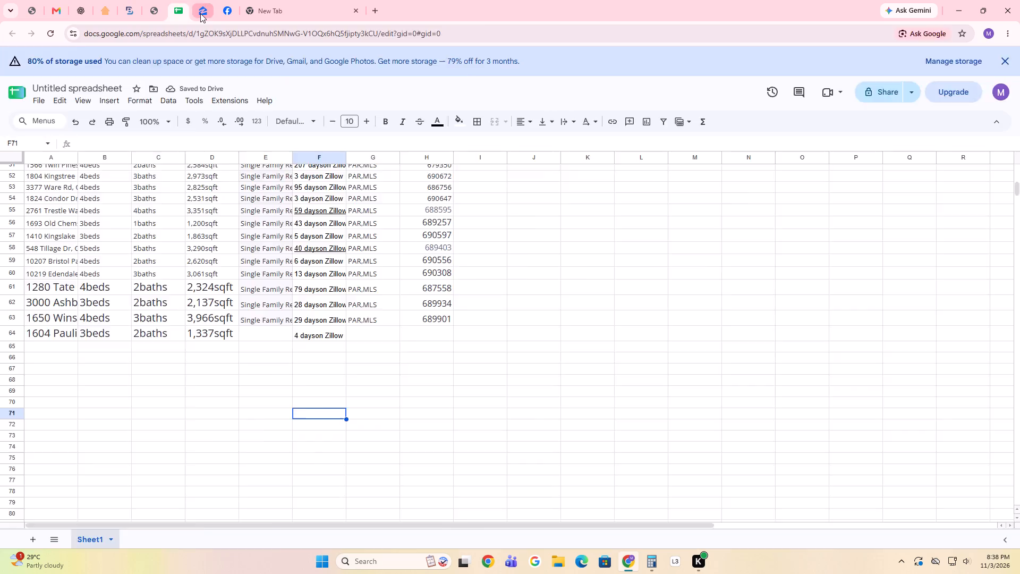
pyautogui.click(464, 351)
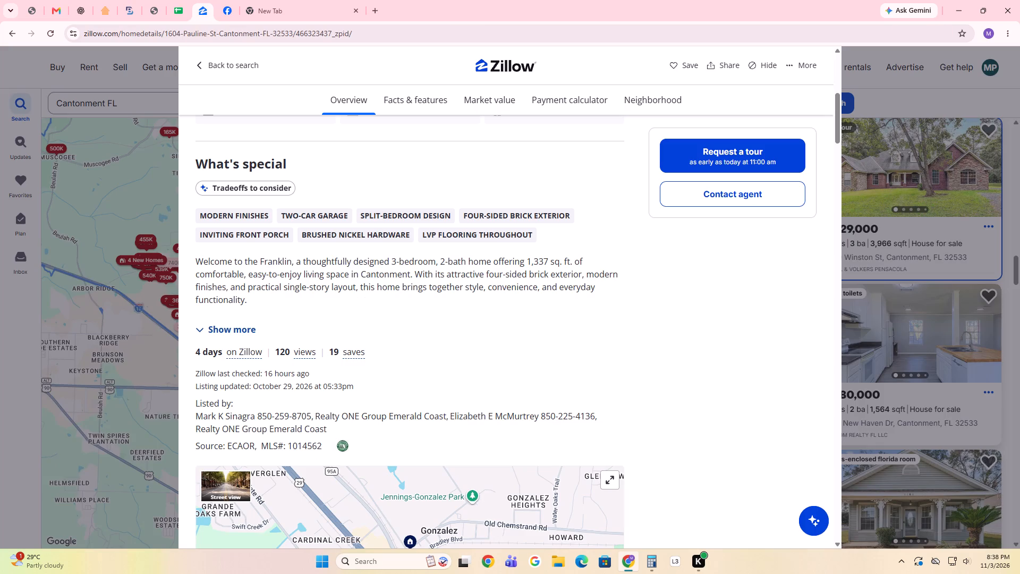
pyautogui.moveTo(288, 443); pyautogui.dragTo(320, 444)
pyautogui.hotkey('ctrl', 'c')
pyautogui.scroll(1, 439, 354)
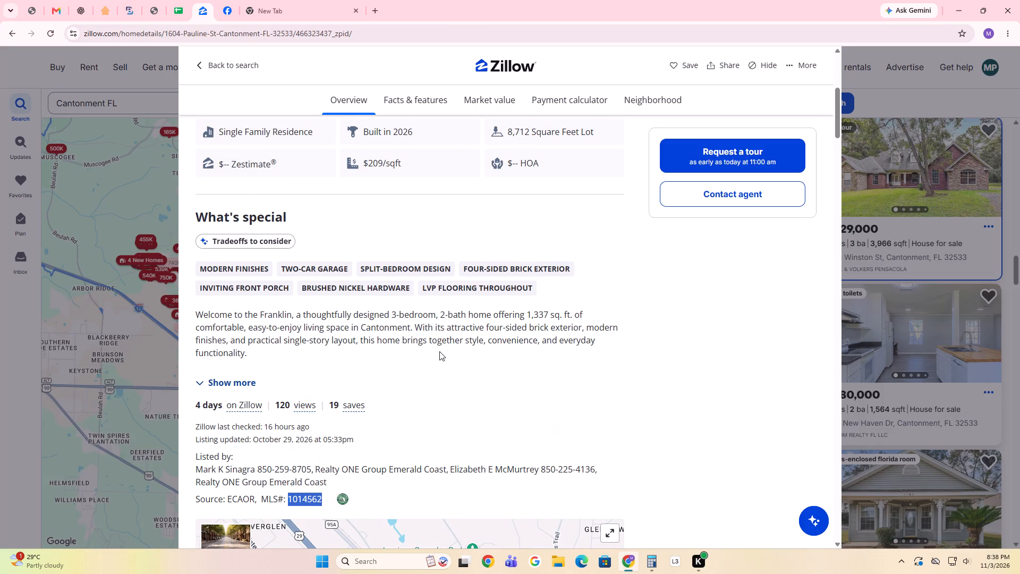
pyautogui.click(177, 11)
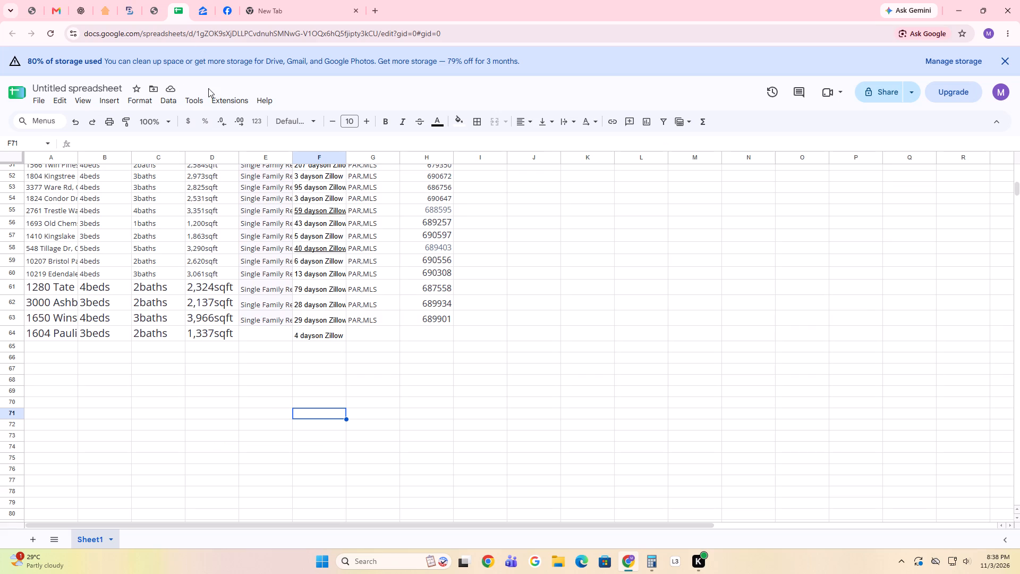
pyautogui.click(421, 330)
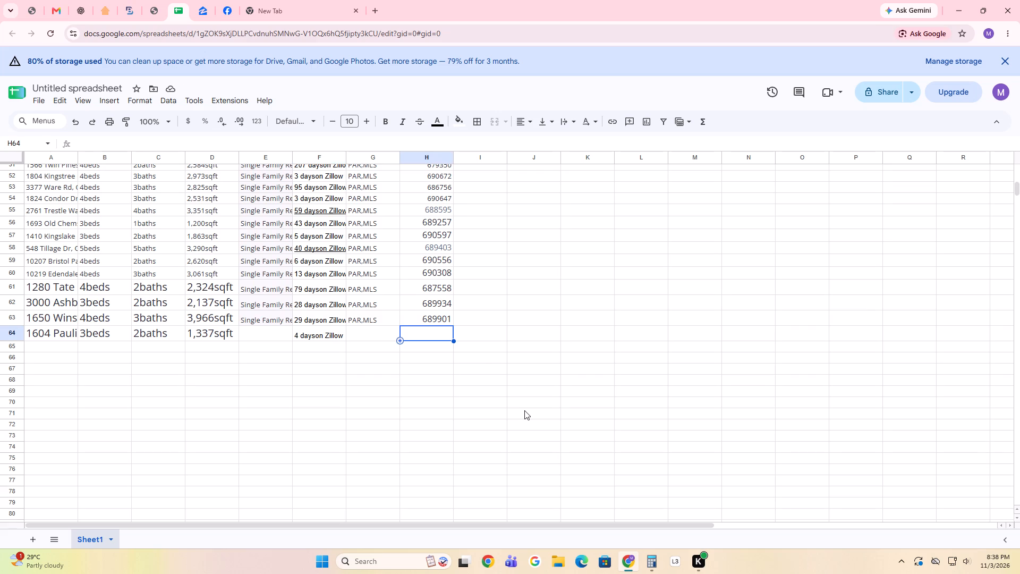
pyautogui.hotkey('ctrl', 'v')
pyautogui.click(375, 430)
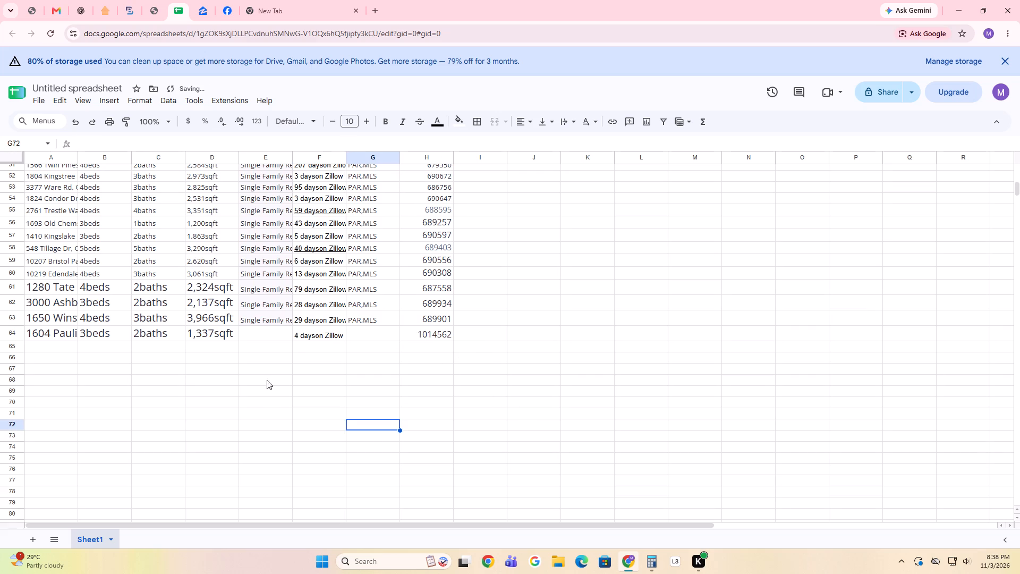
# Copy the source PAR,MLS from cell G63 into G64 and Single Family Residence from E63 into E64.
pyautogui.click(367, 320)
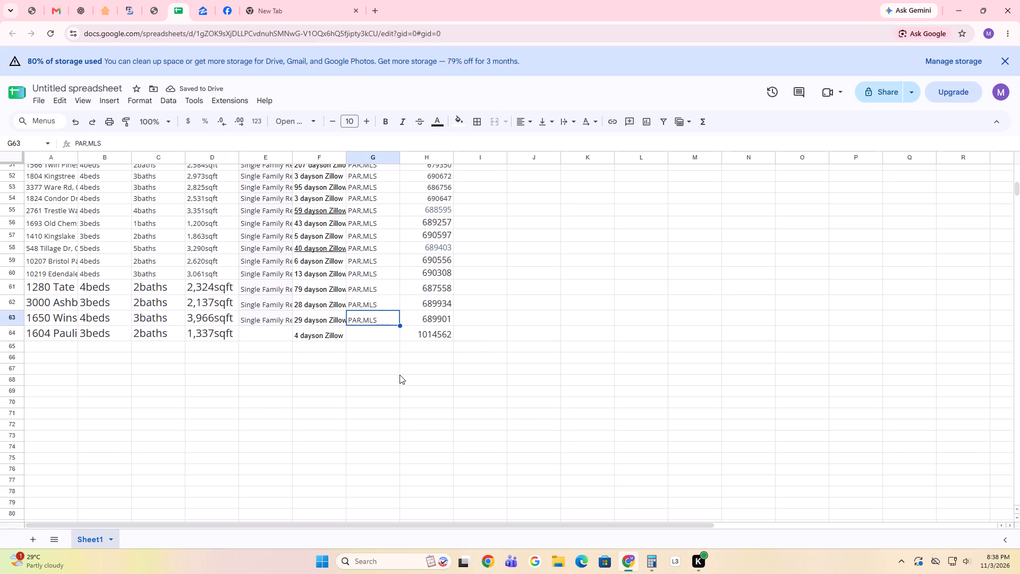
pyautogui.hotkey('ctrl', 'c')
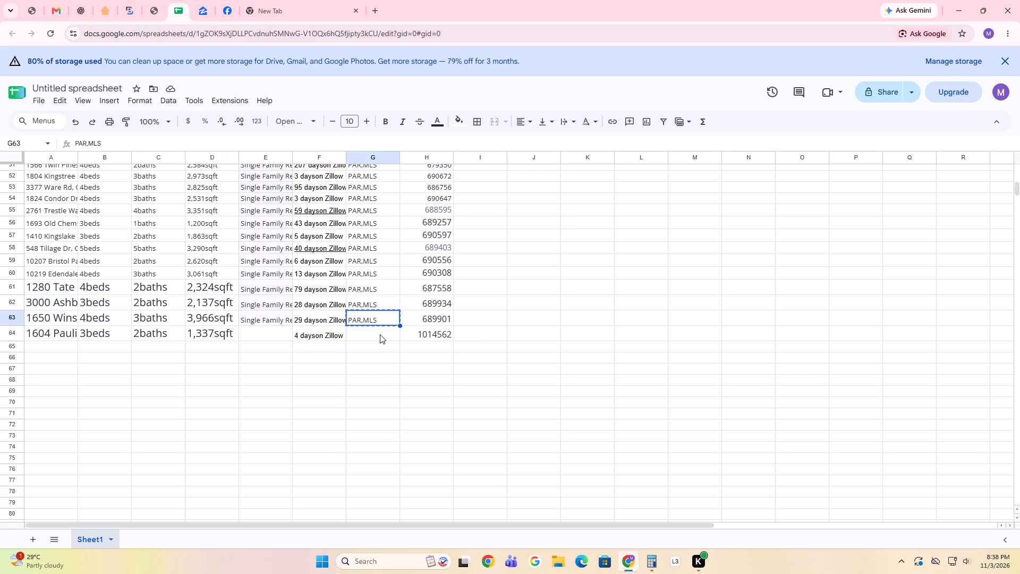
pyautogui.click(380, 334)
pyautogui.hotkey('ctrl', 'v')
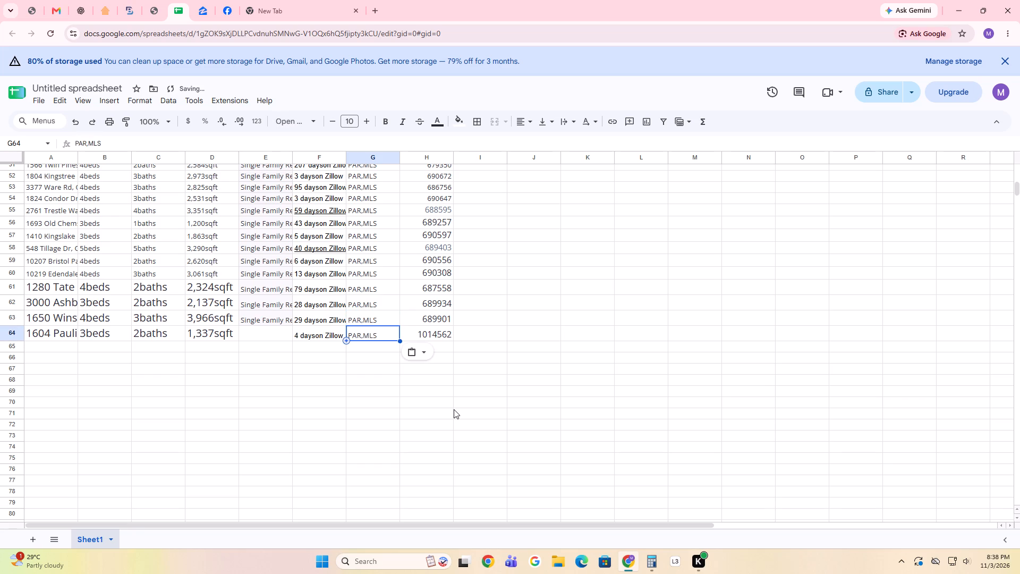
pyautogui.click(263, 321)
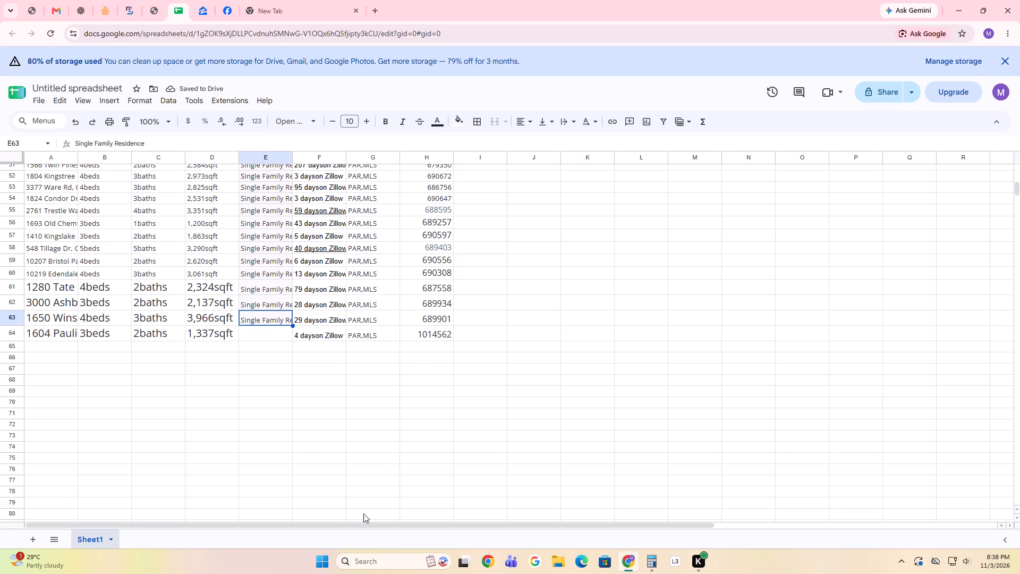
pyautogui.hotkey('ctrl', 'c')
pyautogui.click(274, 329)
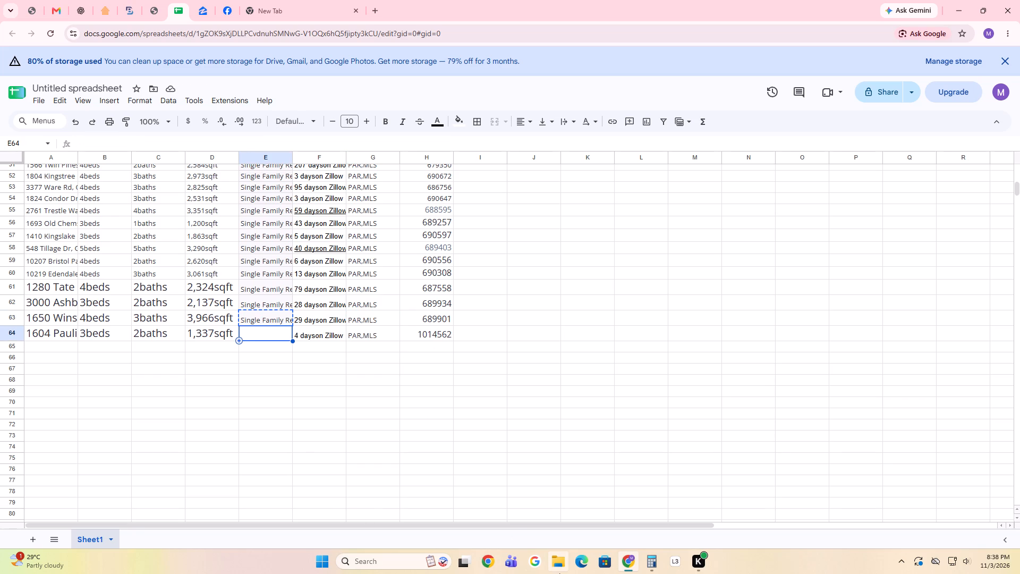
pyautogui.hotkey('ctrl', 'v')
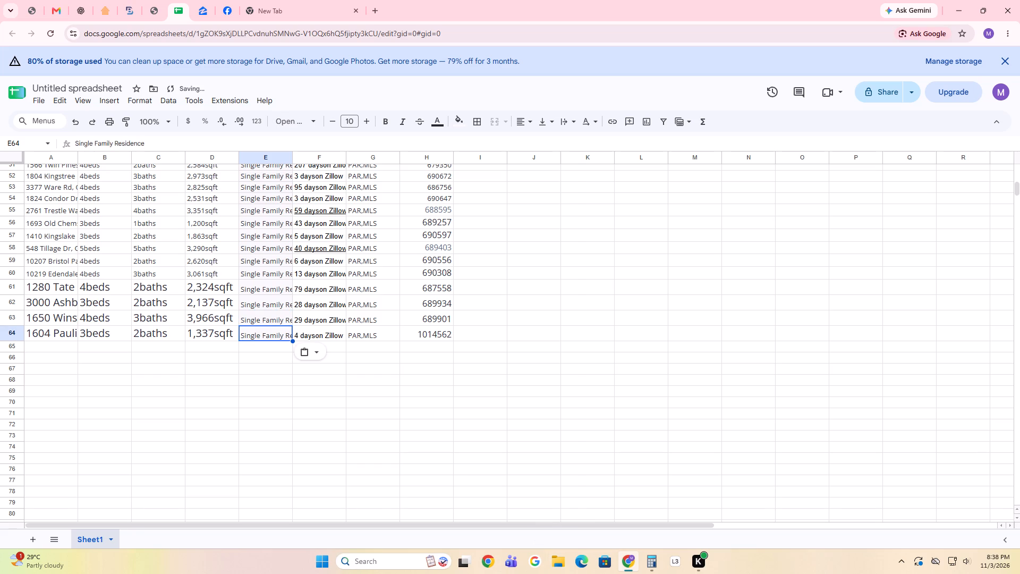
pyautogui.click(308, 415)
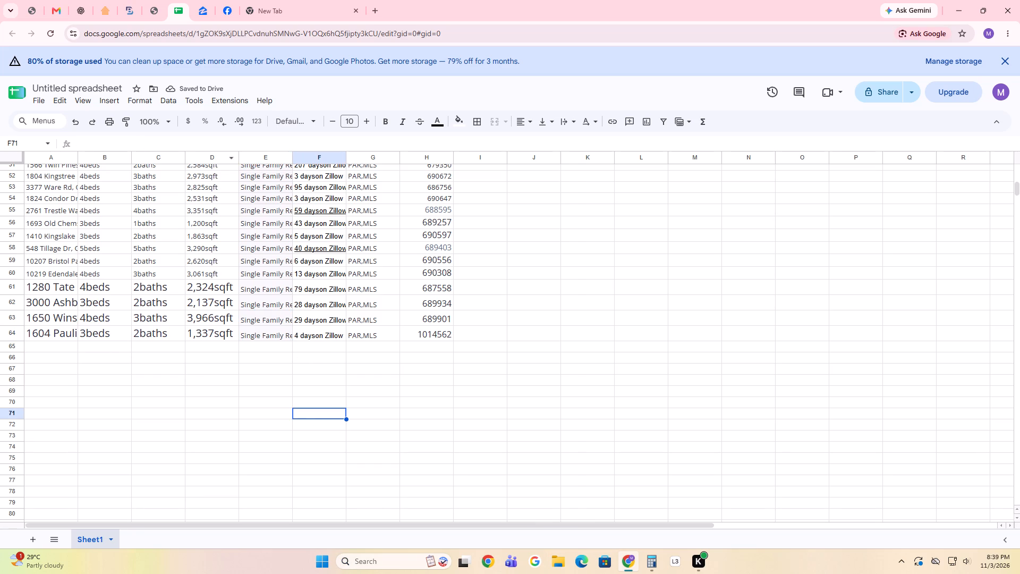
# Switch to Zillow and return from the Pauline St listing to the Cantonment search results.
pyautogui.click(201, 10)
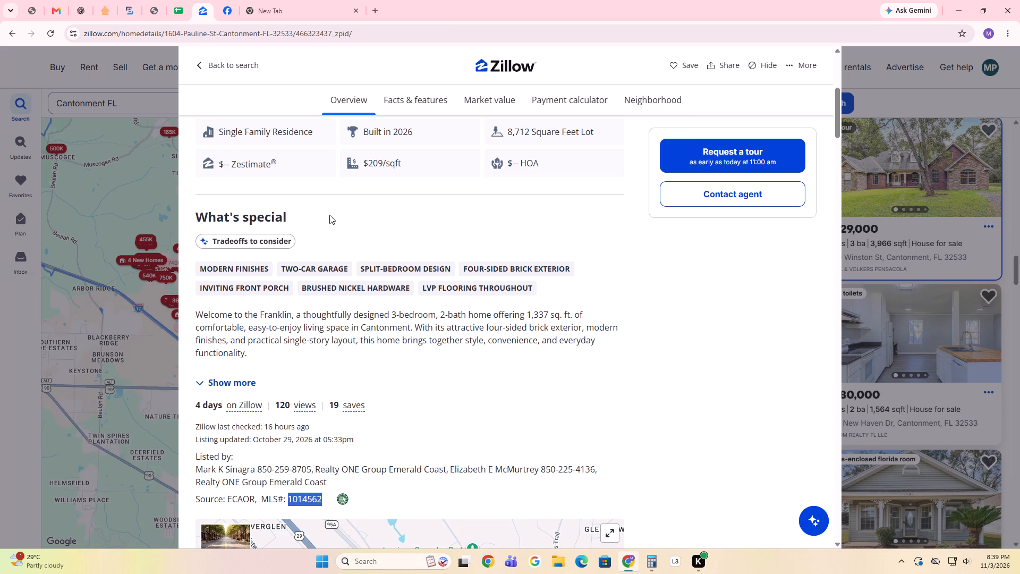
pyautogui.click(198, 63)
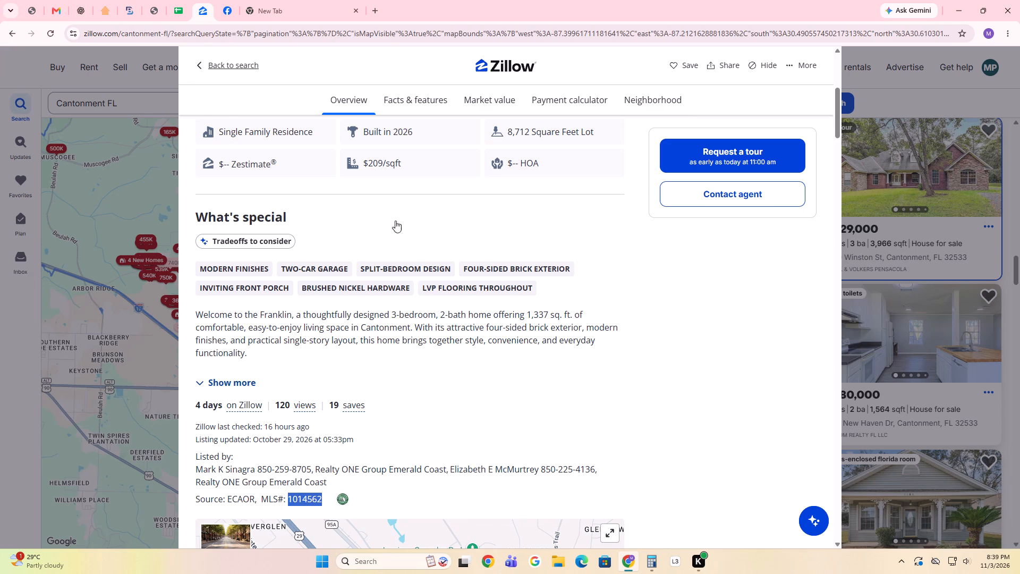
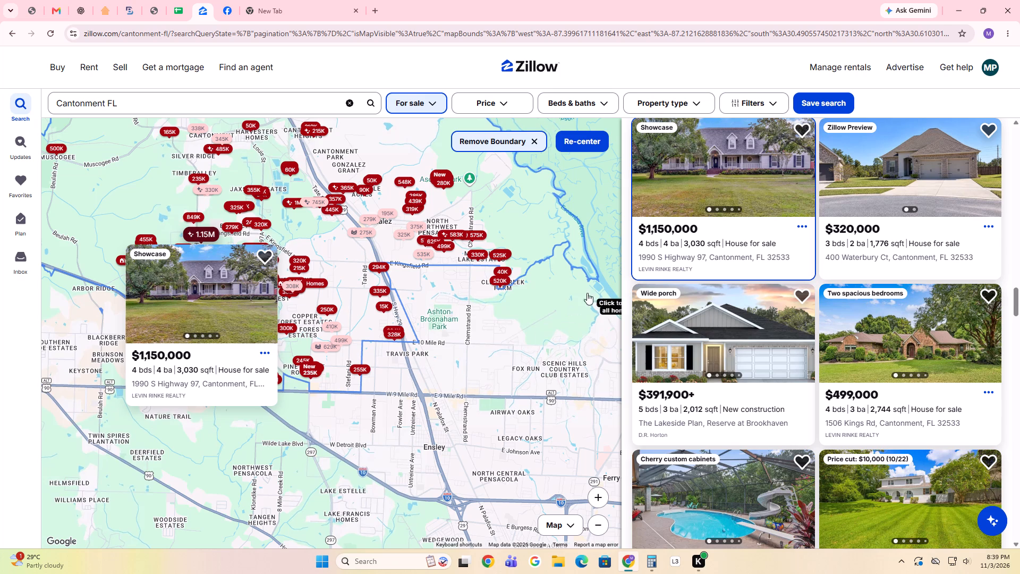
# Open the $320,000 Waterbury Ct listing on Zillow and copy its full address into cell A65 of the Google Sheet.
pyautogui.click(920, 194)
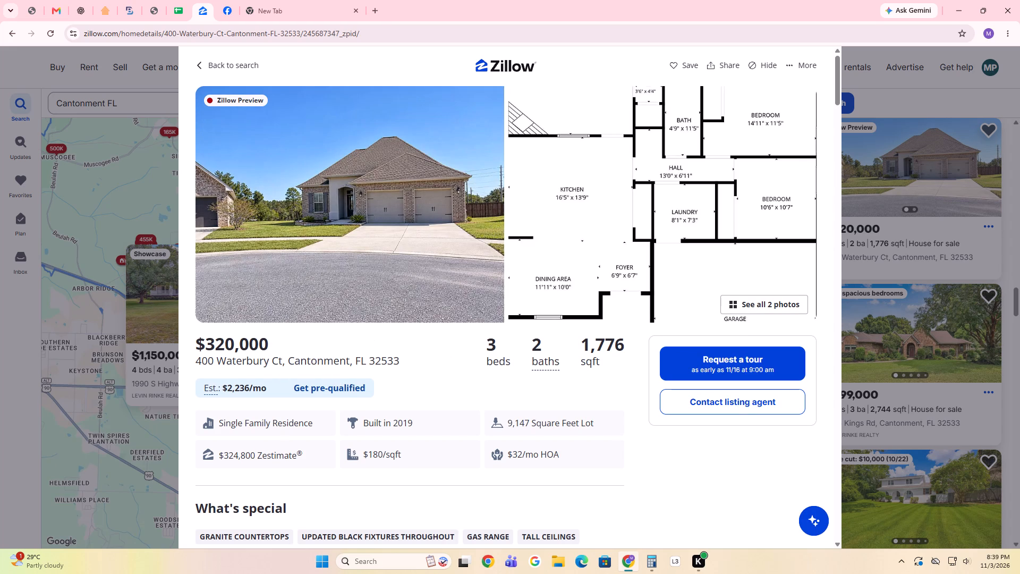
pyautogui.moveTo(191, 359); pyautogui.dragTo(274, 365)
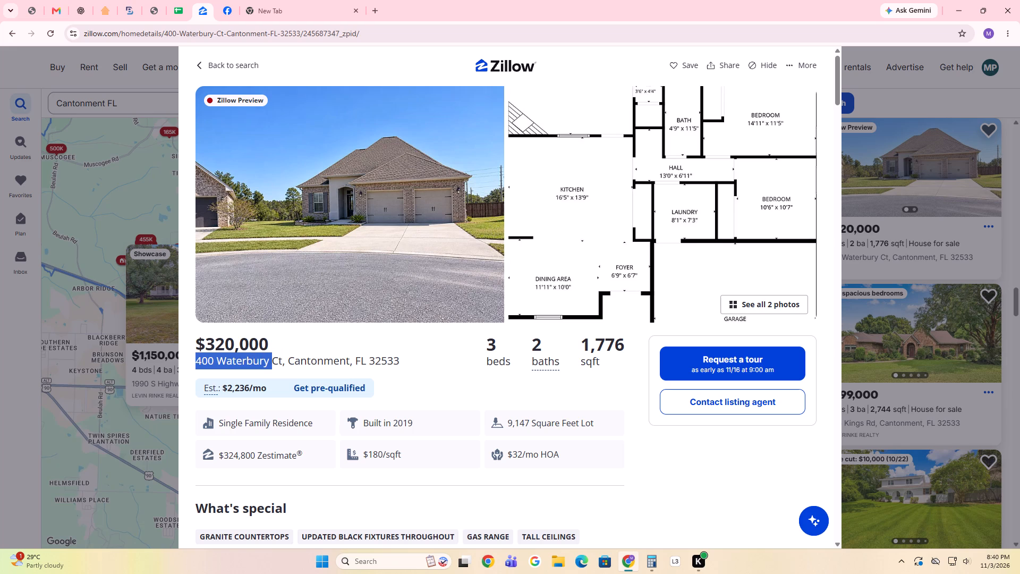
pyautogui.moveTo(274, 365); pyautogui.dragTo(426, 366)
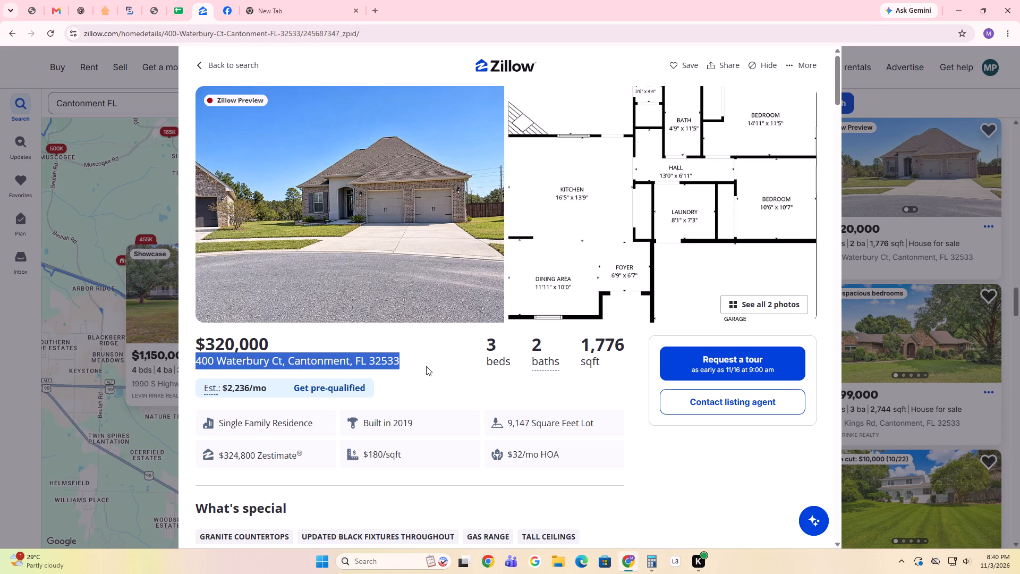
pyautogui.hotkey('ctrl', 'c')
pyautogui.click(181, 15)
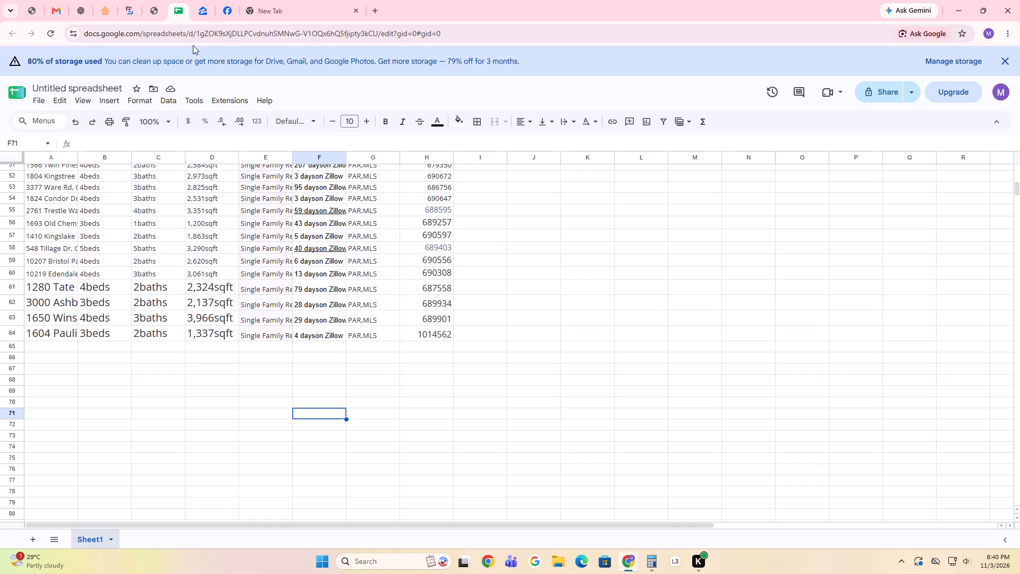
pyautogui.click(46, 349)
pyautogui.hotkey('ctrl', 'v')
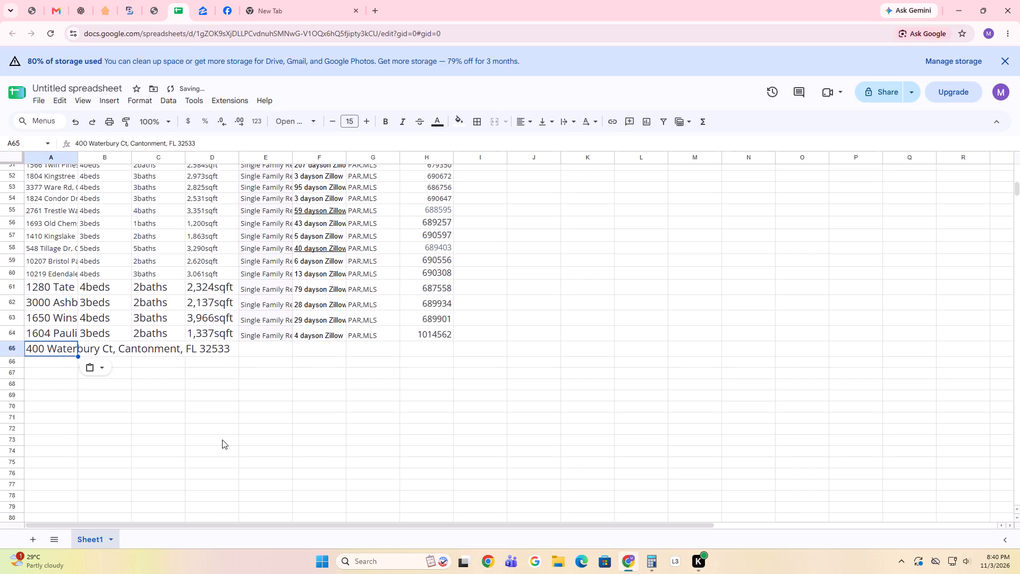
pyautogui.click(217, 384)
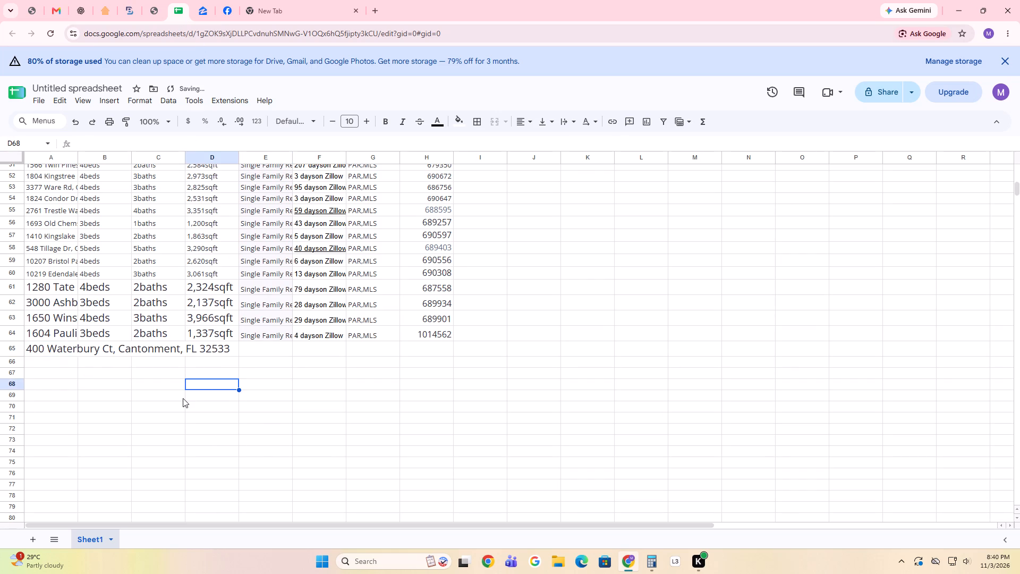
# Copy the Waterbury Ct listing's beds, baths and sqft block from Zillow into the Google Sheet starting at cell B65.
pyautogui.click(205, 10)
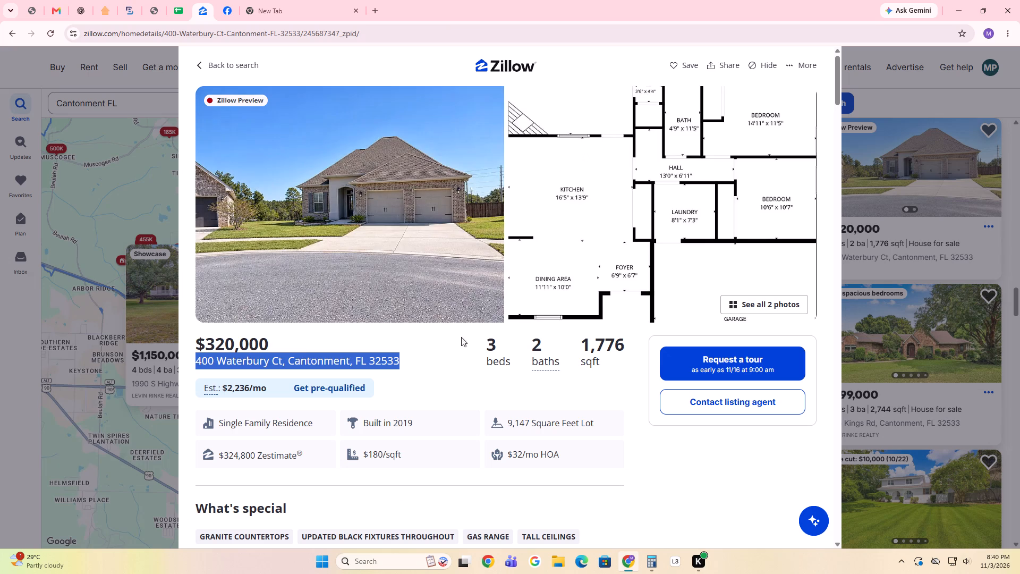
pyautogui.click(475, 362)
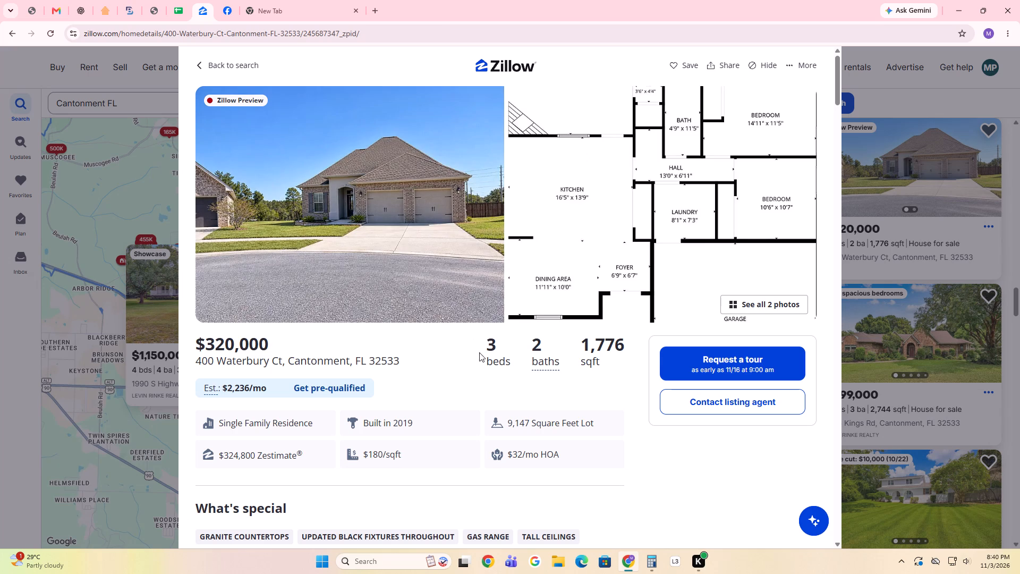
pyautogui.moveTo(489, 332); pyautogui.dragTo(569, 361)
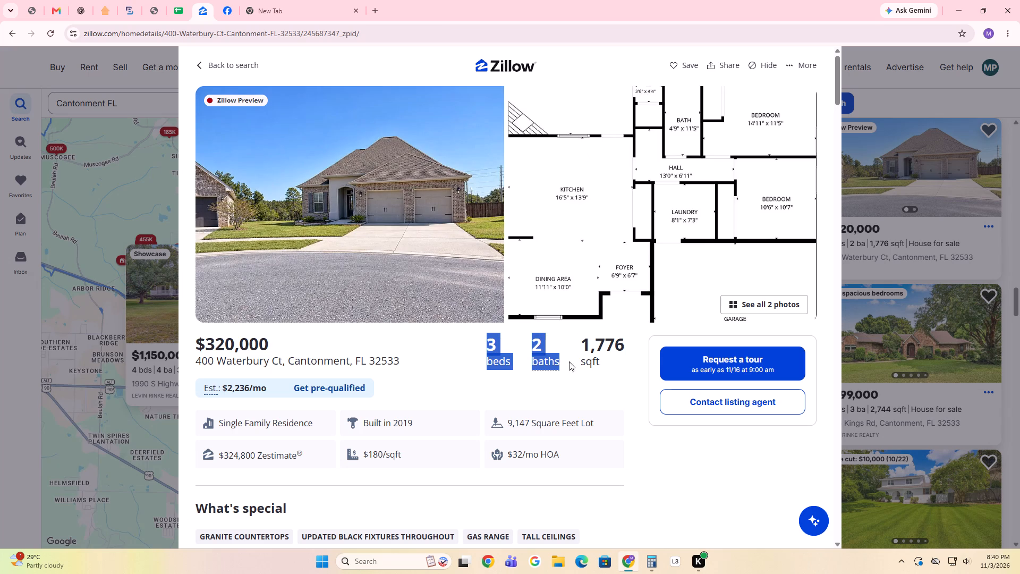
pyautogui.moveTo(569, 361); pyautogui.dragTo(609, 375)
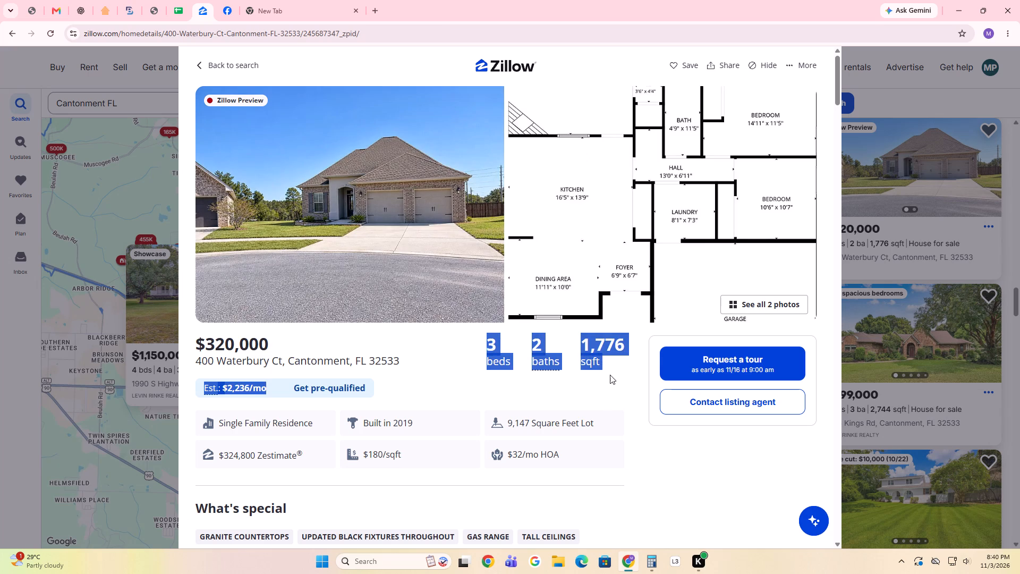
pyautogui.hotkey('ctrl', 'c')
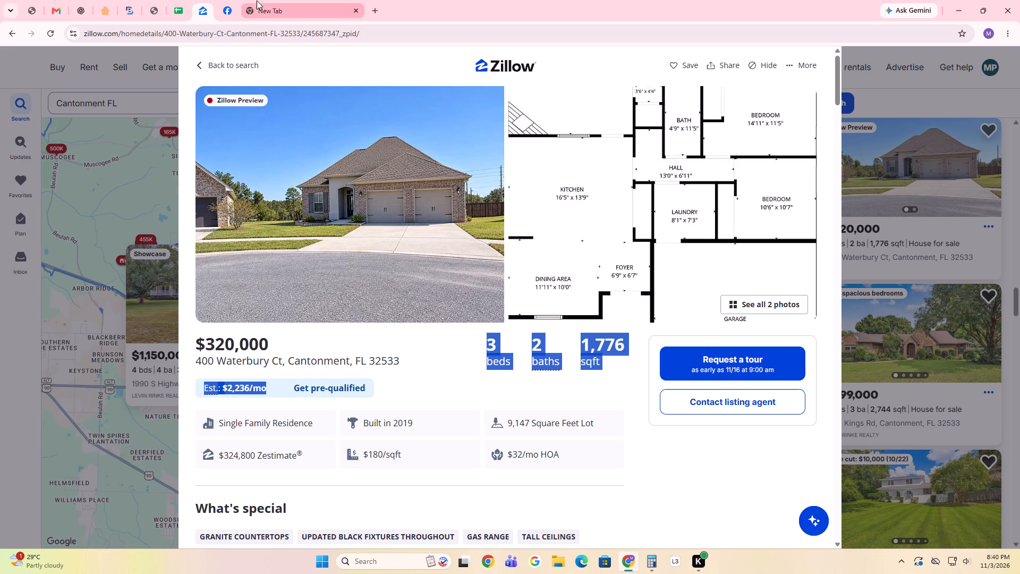
pyautogui.click(180, 10)
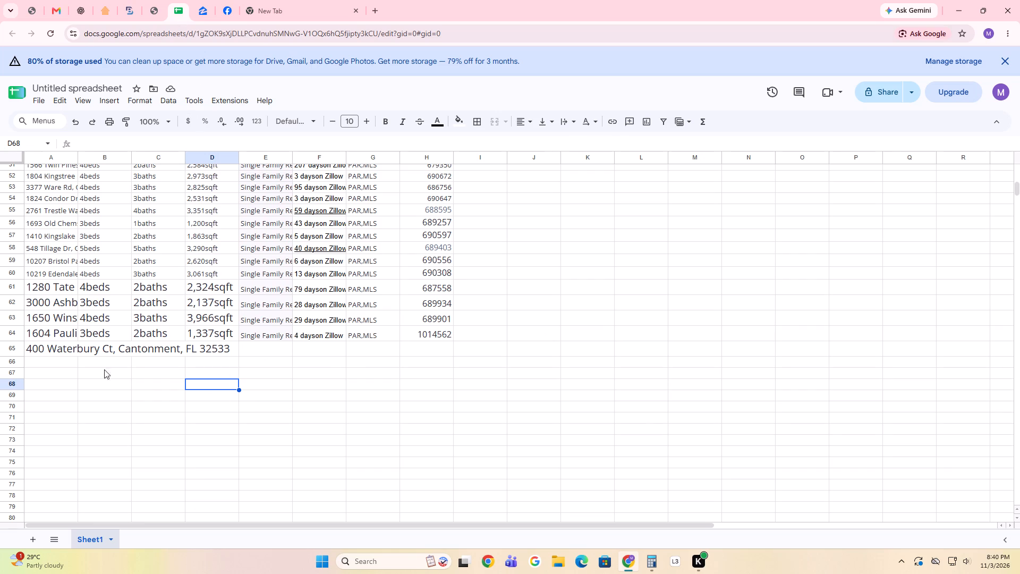
pyautogui.click(88, 351)
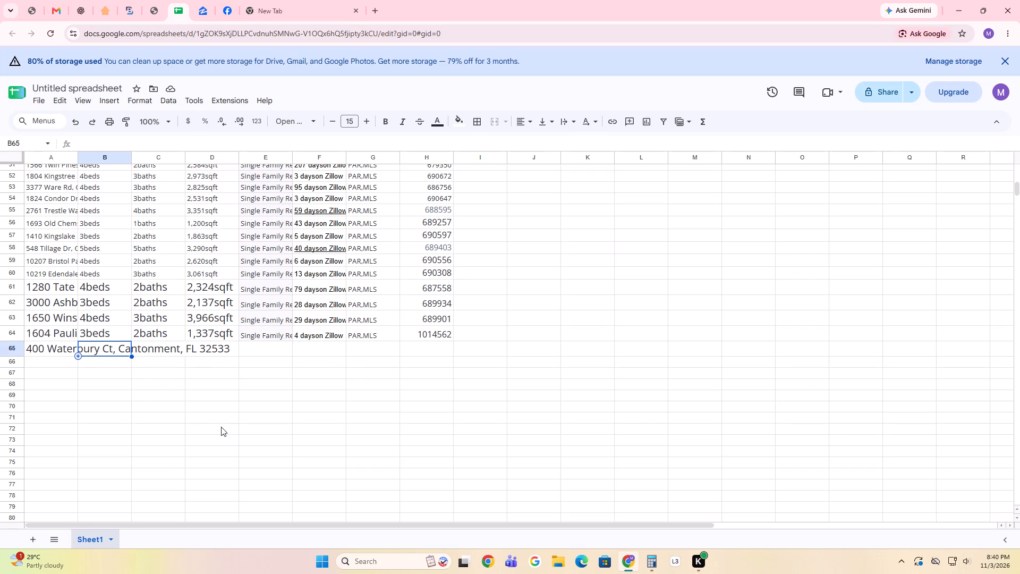
pyautogui.hotkey('ctrl', 'v')
pyautogui.click(240, 402)
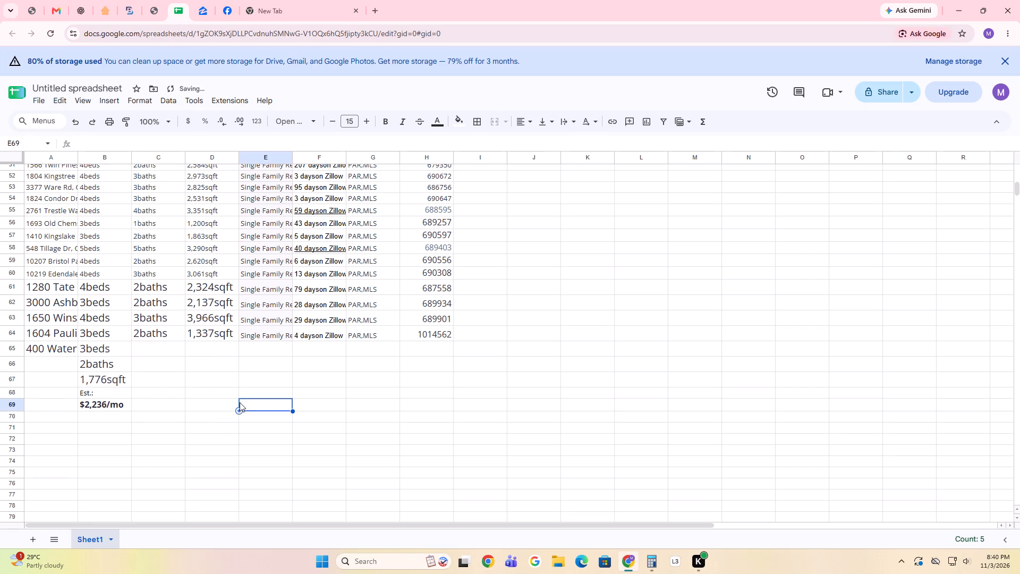
# Copy 2baths from cell B66 into C65 and 1,776sqft from B67 into D65.
pyautogui.click(107, 359)
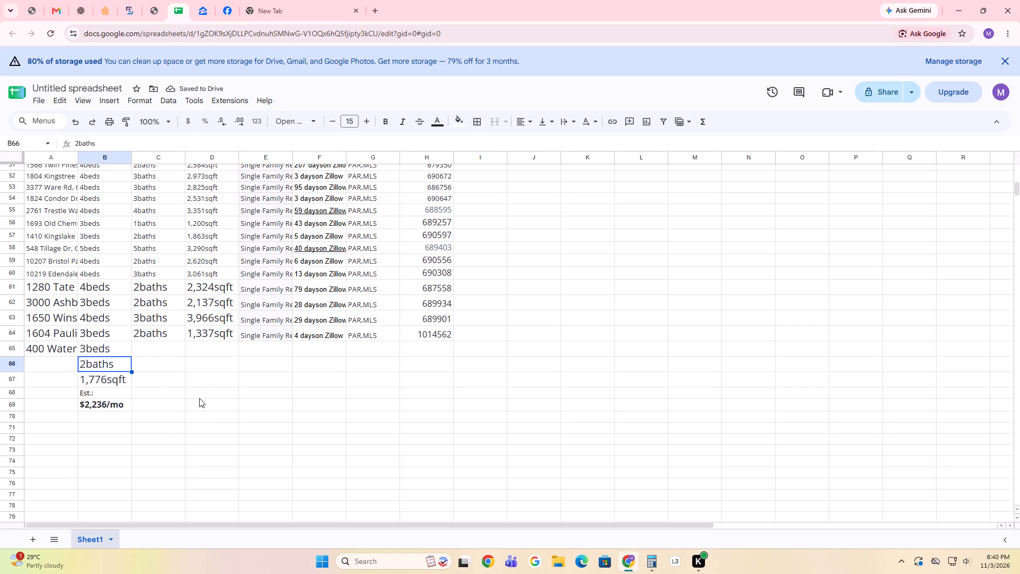
pyautogui.hotkey('ctrl', 'c')
pyautogui.click(152, 339)
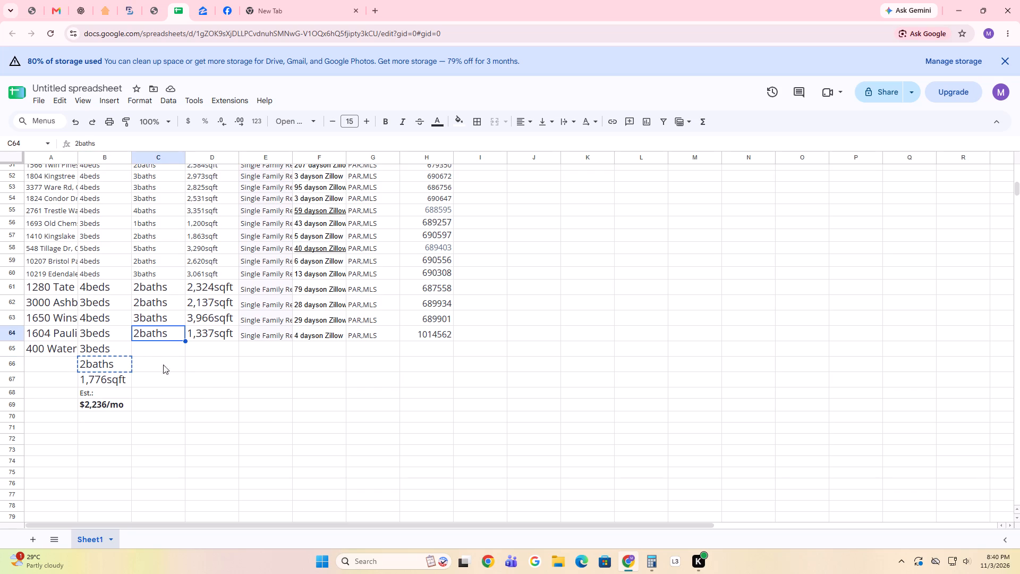
pyautogui.click(149, 350)
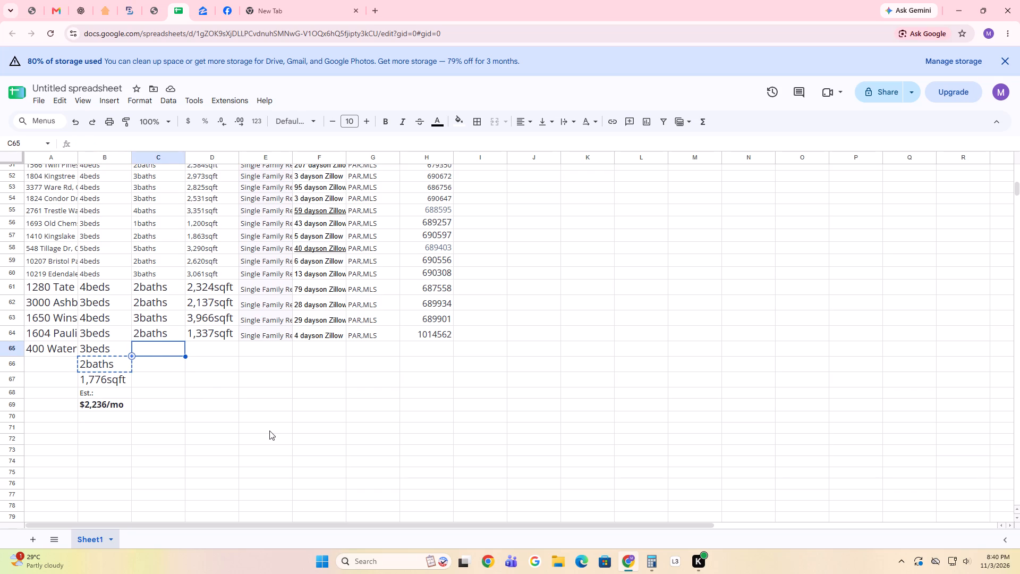
pyautogui.hotkey('ctrl', 'v')
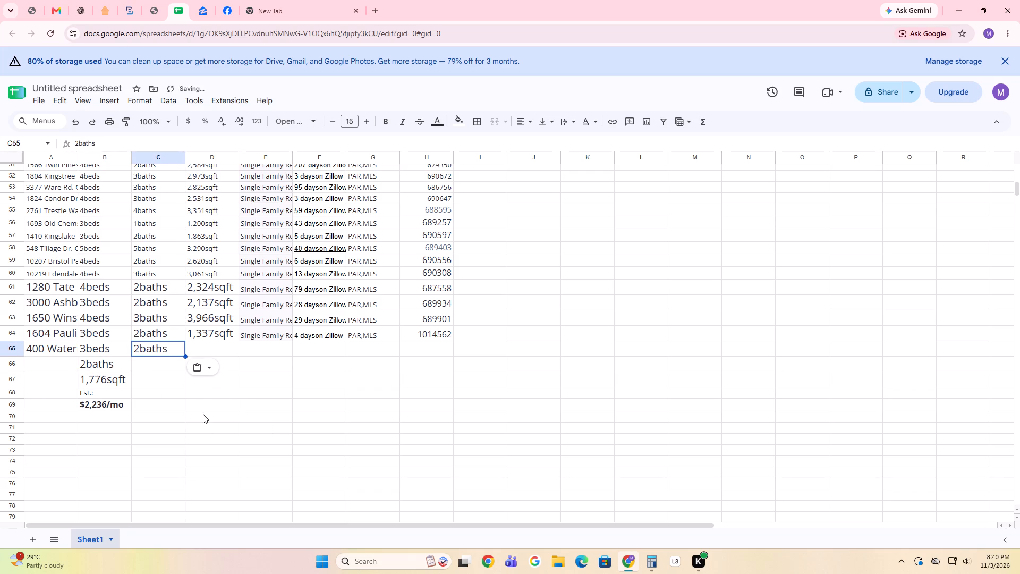
pyautogui.click(203, 414)
pyautogui.click(110, 377)
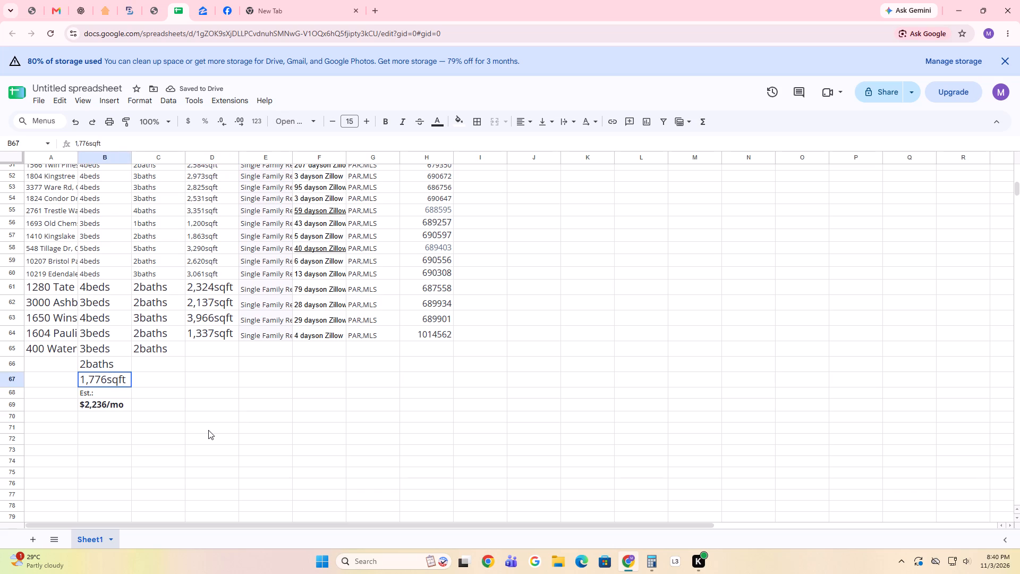
pyautogui.hotkey('ctrl', 'c')
pyautogui.click(220, 354)
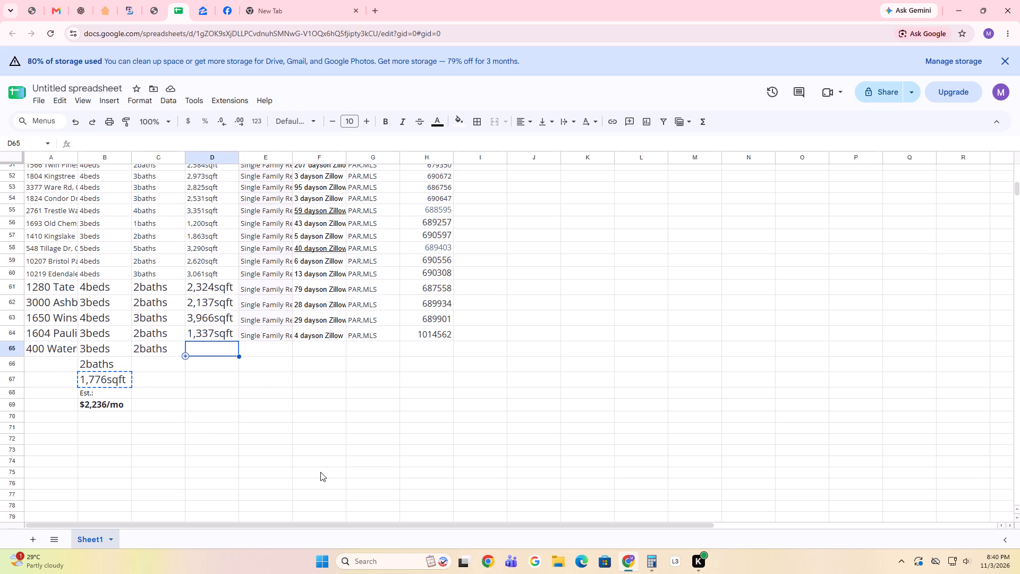
pyautogui.hotkey('ctrl', 'v')
pyautogui.click(227, 426)
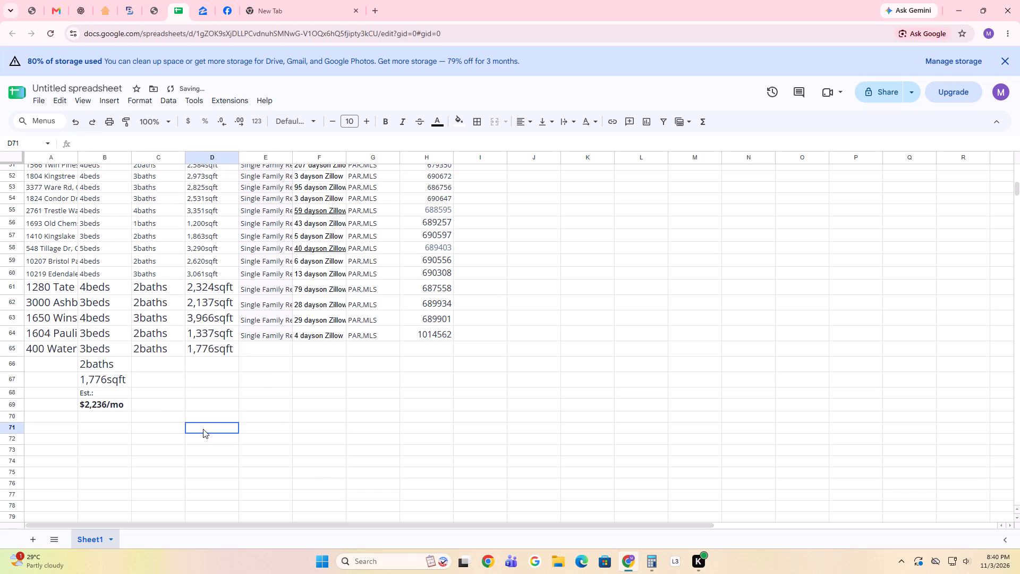
# Clear the leftover baths and sqft entries from cells B66 and B67.
pyautogui.doubleClick(115, 365)
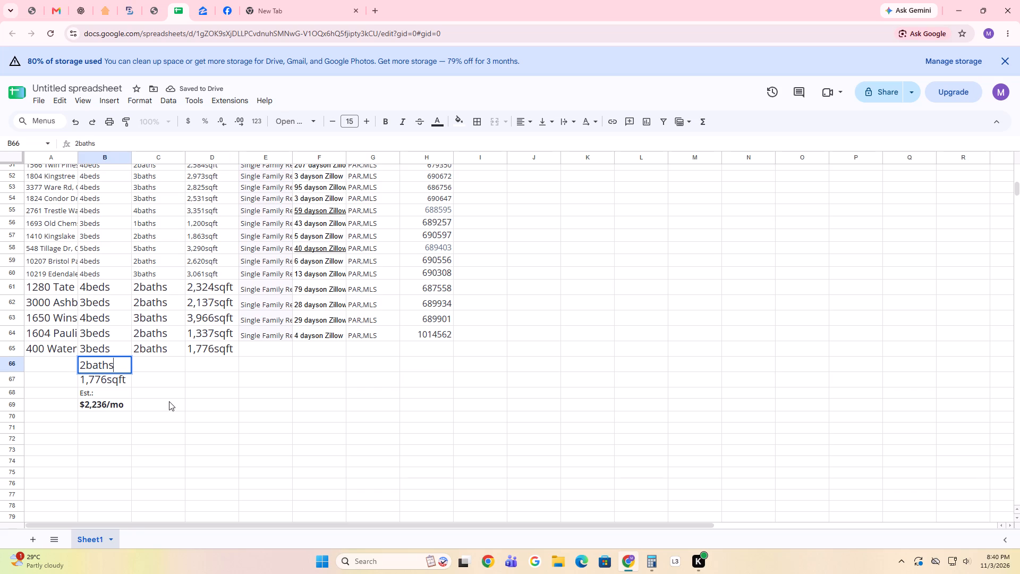
pyautogui.press('BackSpace')
pyautogui.press('BackSpace')
pyautogui.press('BackSpace')
pyautogui.press('BackSpace')
pyautogui.press('BackSpace')
pyautogui.press('BackSpace')
pyautogui.press('BackSpace')
pyautogui.press('BackSpace')
pyautogui.press('BackSpace')
pyautogui.press('BackSpace')
pyautogui.press('BackSpace')
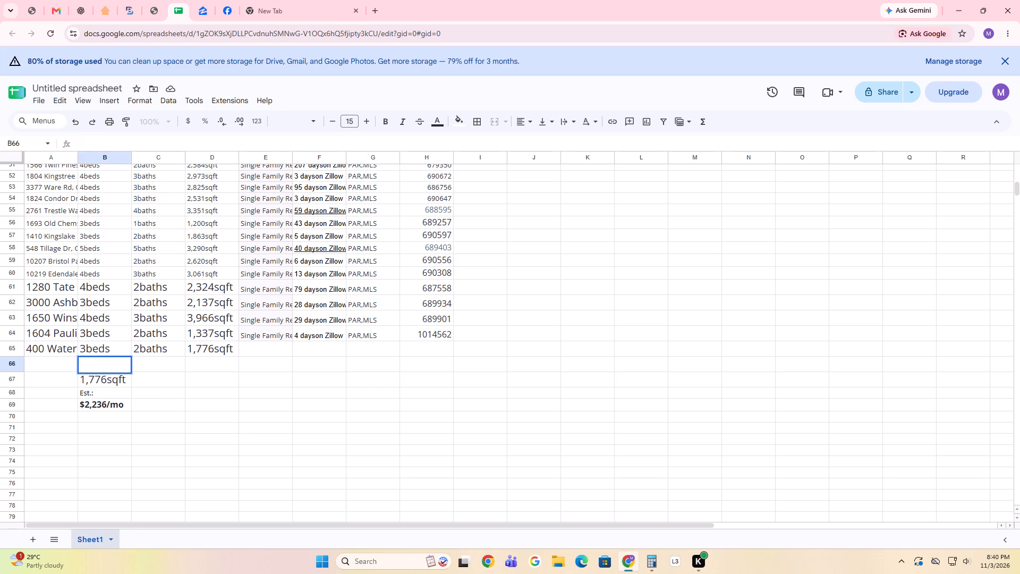
pyautogui.doubleClick(123, 384)
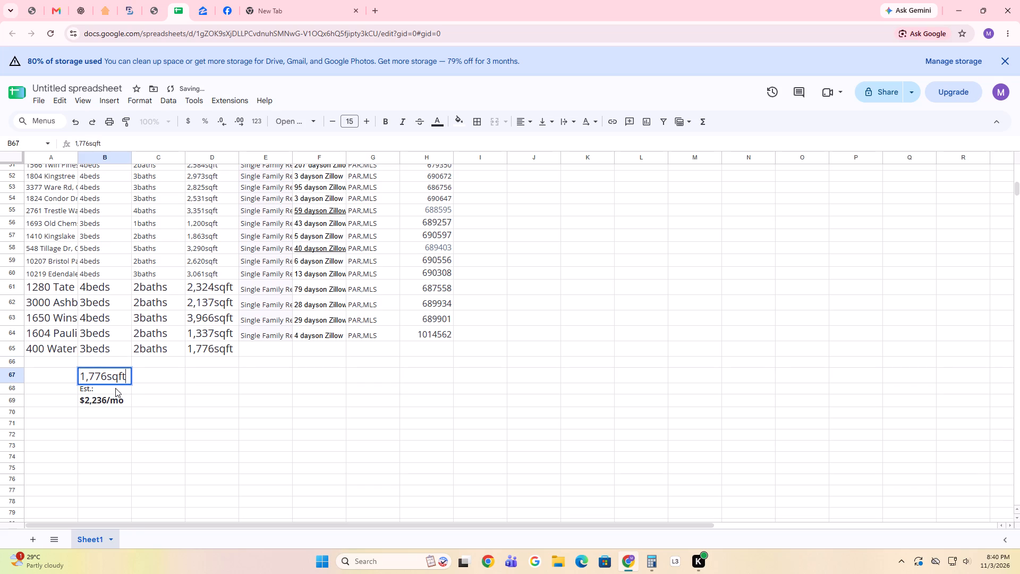
pyautogui.press('BackSpace')
pyautogui.press('BackSpace')
pyautogui.press('BackSpace')
pyautogui.press('BackSpace')
pyautogui.press('BackSpace')
pyautogui.press('BackSpace')
pyautogui.press('BackSpace')
pyautogui.press('BackSpace')
pyautogui.press('BackSpace')
pyautogui.press('BackSpace')
pyautogui.press('BackSpace')
pyautogui.press('BackSpace')
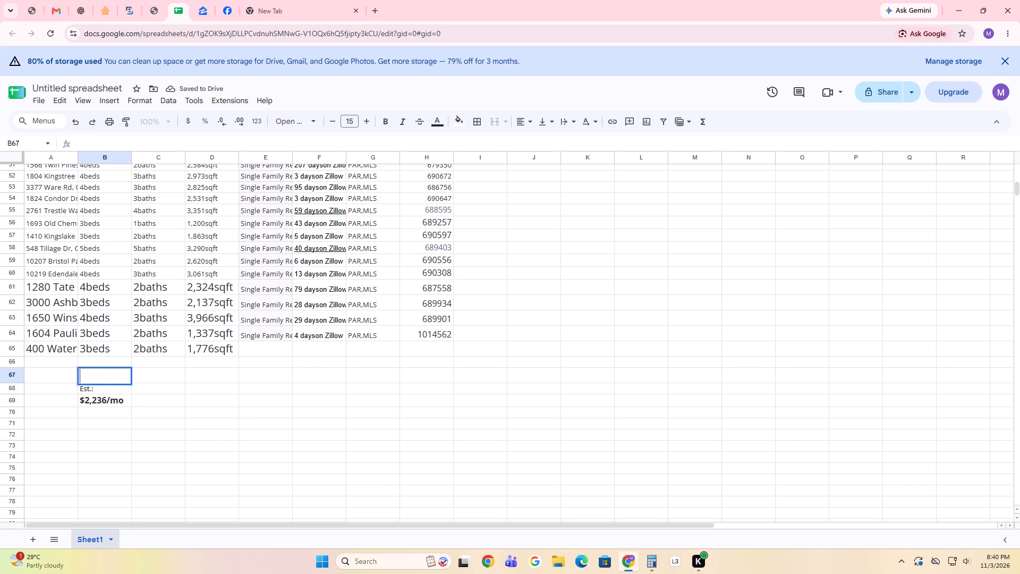
# Clear the leftover Est. label and monthly payment from cells B68 and B69.
pyautogui.doubleClick(98, 391)
pyautogui.click(99, 387)
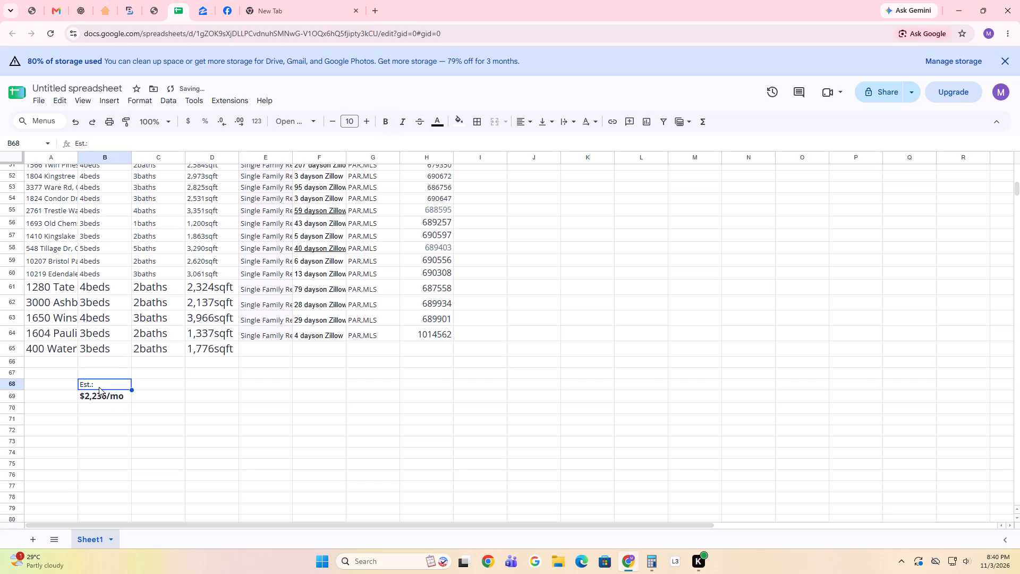
pyautogui.click(99, 387)
pyautogui.press('BackSpace')
pyautogui.press('BackSpace')
pyautogui.press('BackSpace')
pyautogui.press('BackSpace')
pyautogui.press('BackSpace')
pyautogui.press('BackSpace')
pyautogui.press('BackSpace')
pyautogui.press('BackSpace')
pyautogui.press('BackSpace')
pyautogui.press('BackSpace')
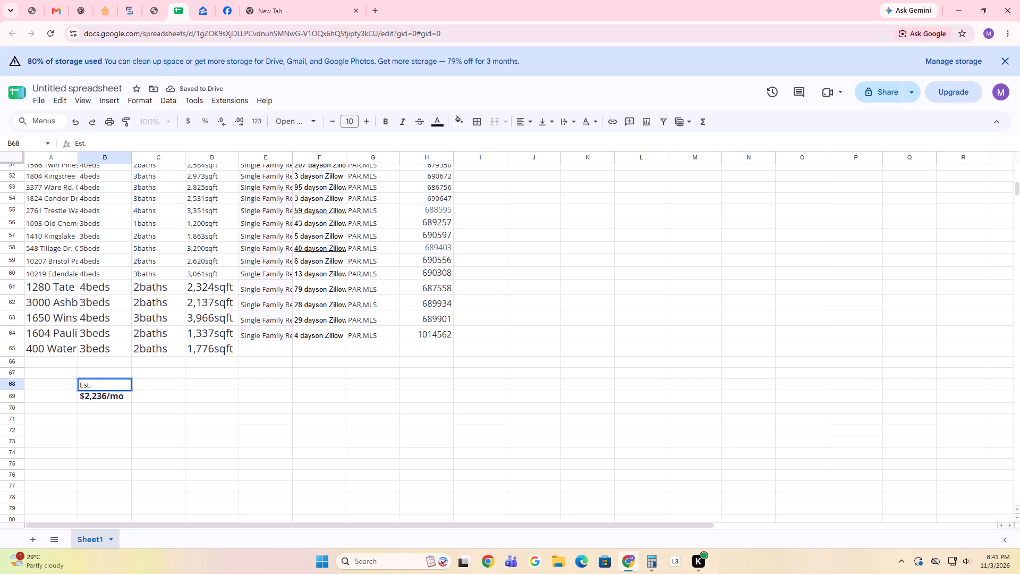
pyautogui.doubleClick(113, 399)
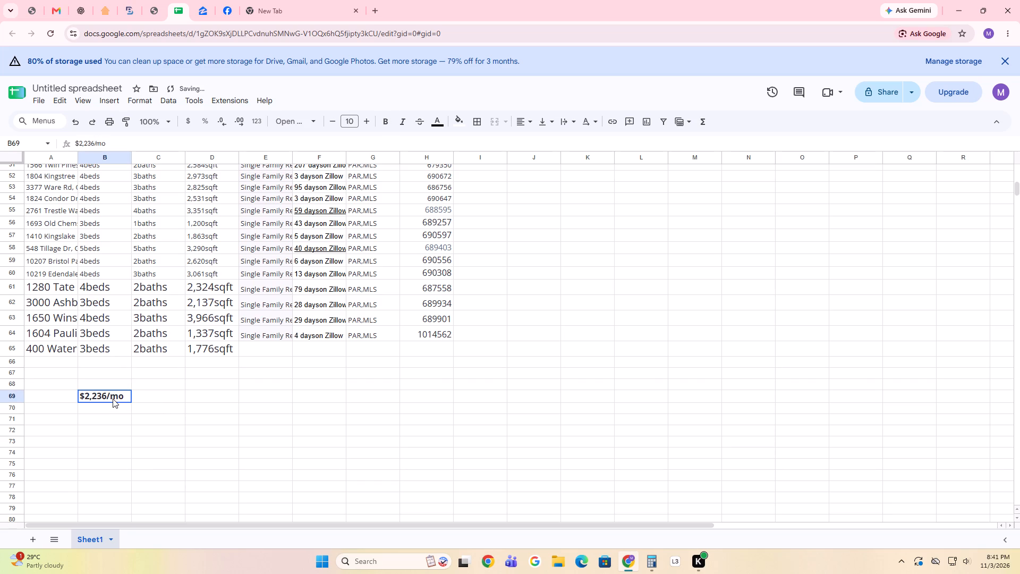
pyautogui.press('BackSpace')
pyautogui.press('BackSpace')
pyautogui.press('BackSpace')
pyautogui.press('BackSpace')
pyautogui.press('BackSpace')
pyautogui.press('BackSpace')
pyautogui.press('BackSpace')
pyautogui.press('BackSpace')
pyautogui.press('BackSpace')
pyautogui.press('BackSpace')
pyautogui.press('BackSpace')
pyautogui.press('BackSpace')
pyautogui.press('BackSpace')
pyautogui.press('BackSpace')
pyautogui.press('BackSpace')
pyautogui.press('BackSpace')
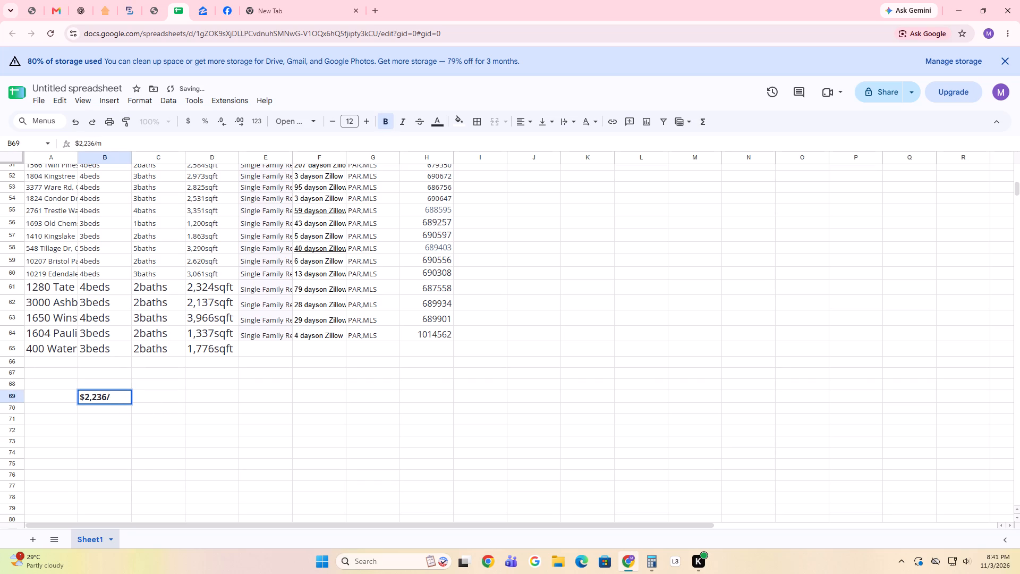
pyautogui.click(243, 417)
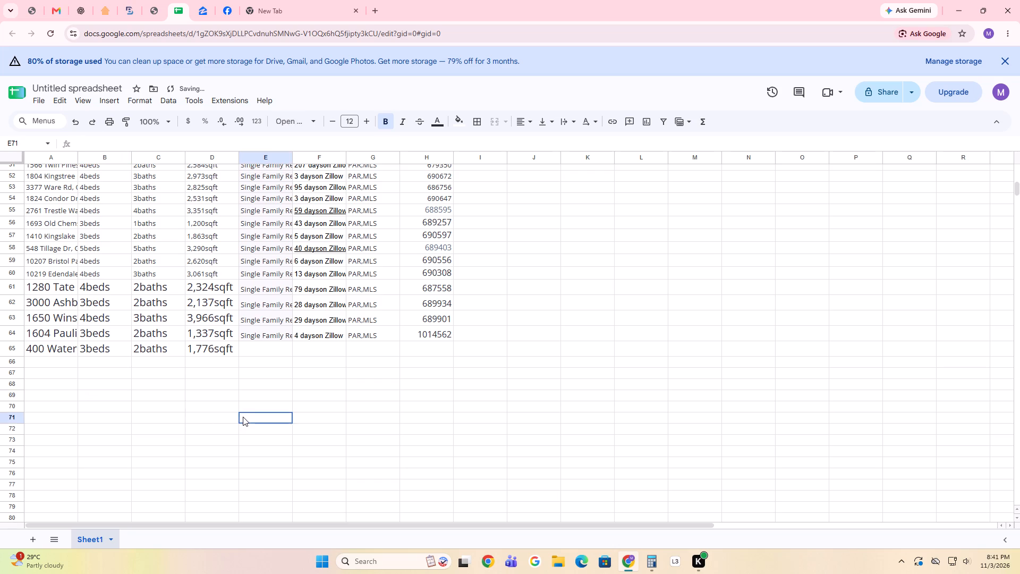
pyautogui.click(206, 14)
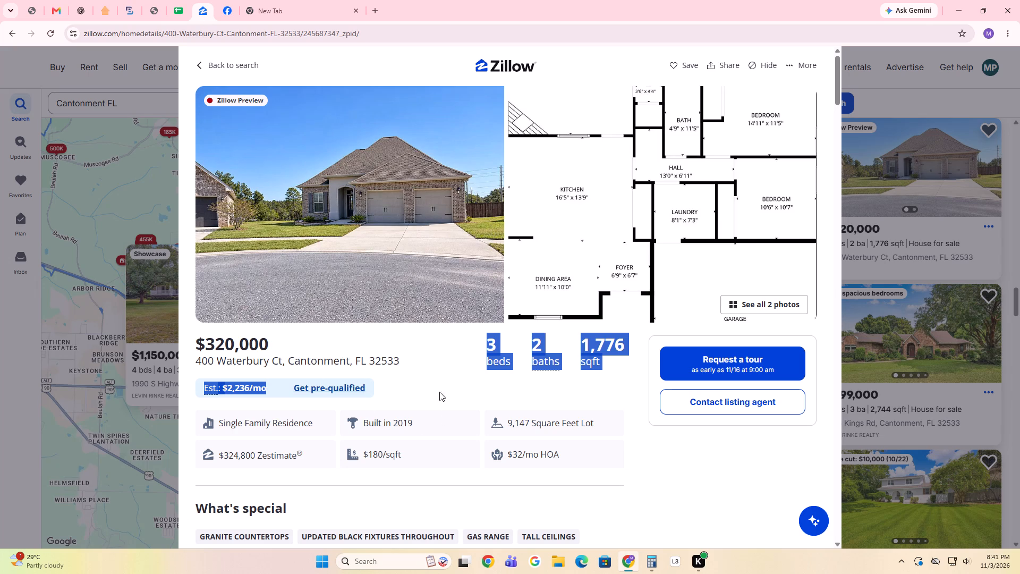
pyautogui.click(441, 388)
pyautogui.scroll(-4, 434, 437)
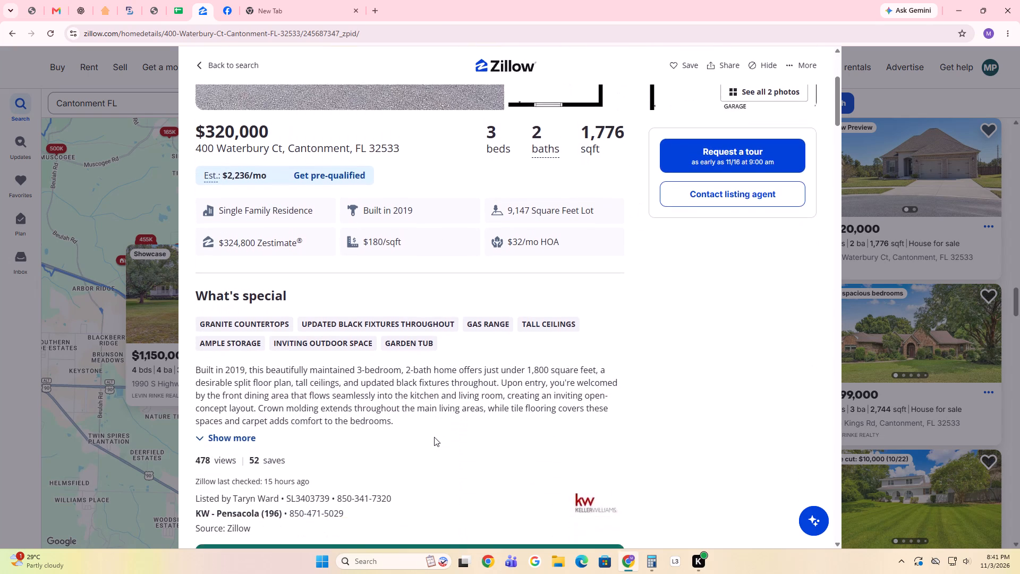
pyautogui.scroll(-1, 434, 437)
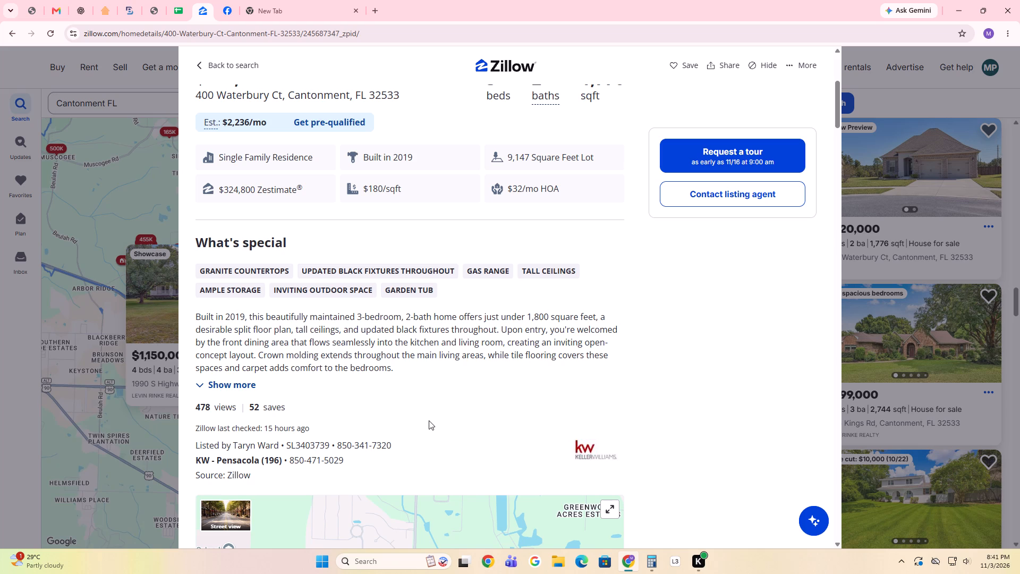
pyautogui.scroll(-1, 429, 416)
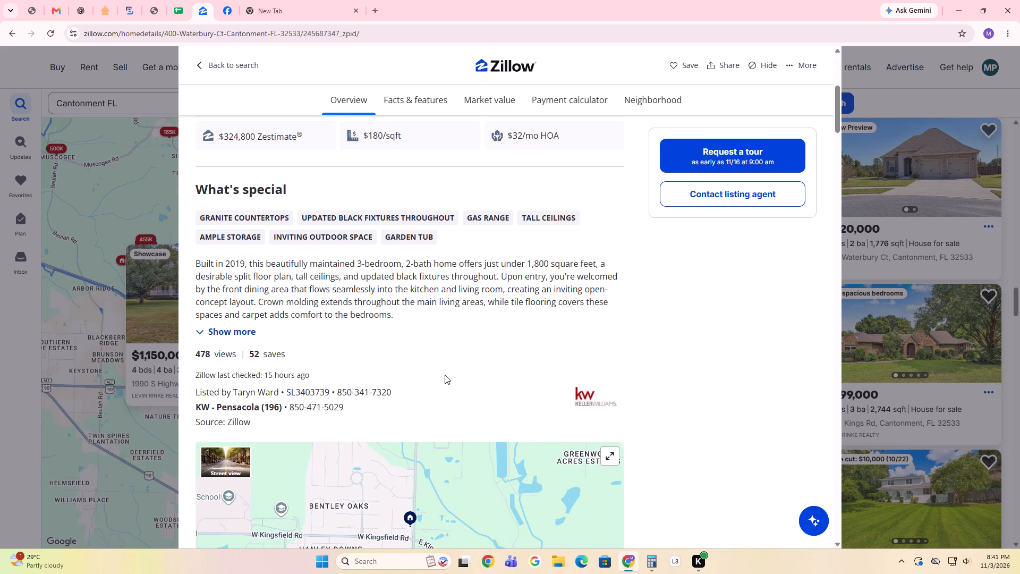
pyautogui.scroll(9, 445, 375)
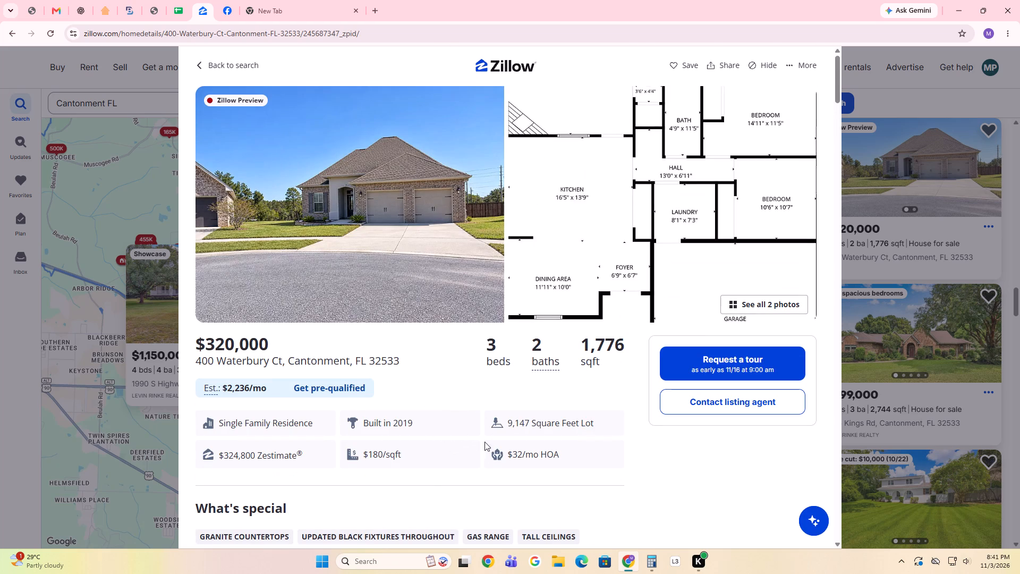
# Copy the source name Zillow from the Waterbury Ct listing into cell F65 of the Google Sheet.
pyautogui.scroll(-1, 450, 431)
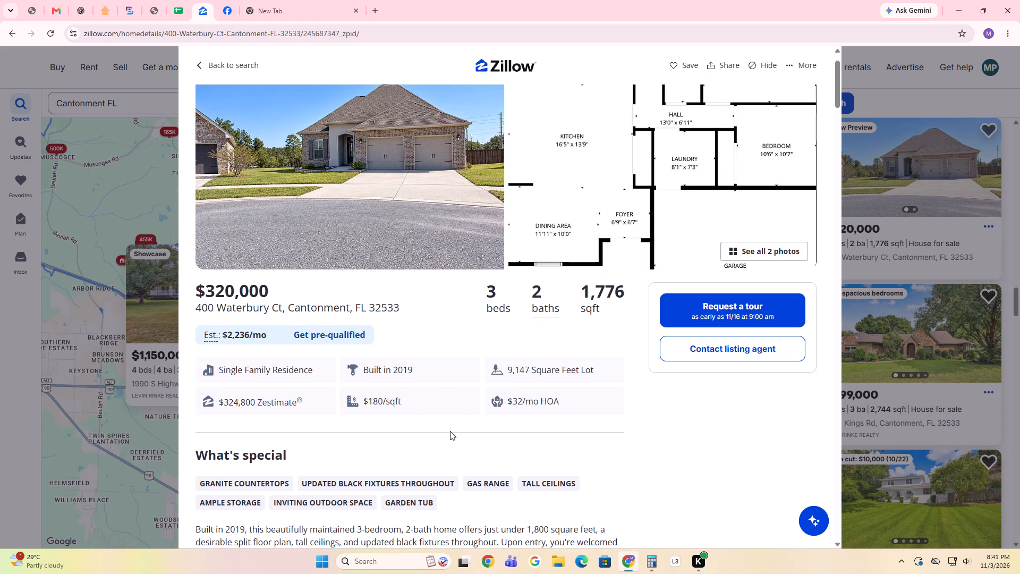
pyautogui.scroll(-1, 452, 429)
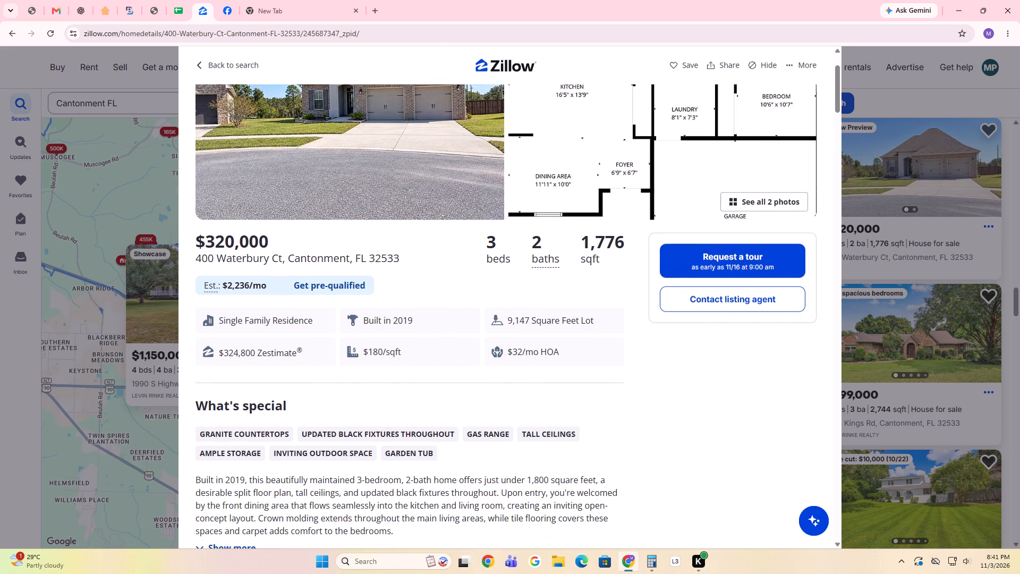
pyautogui.scroll(-1, 452, 429)
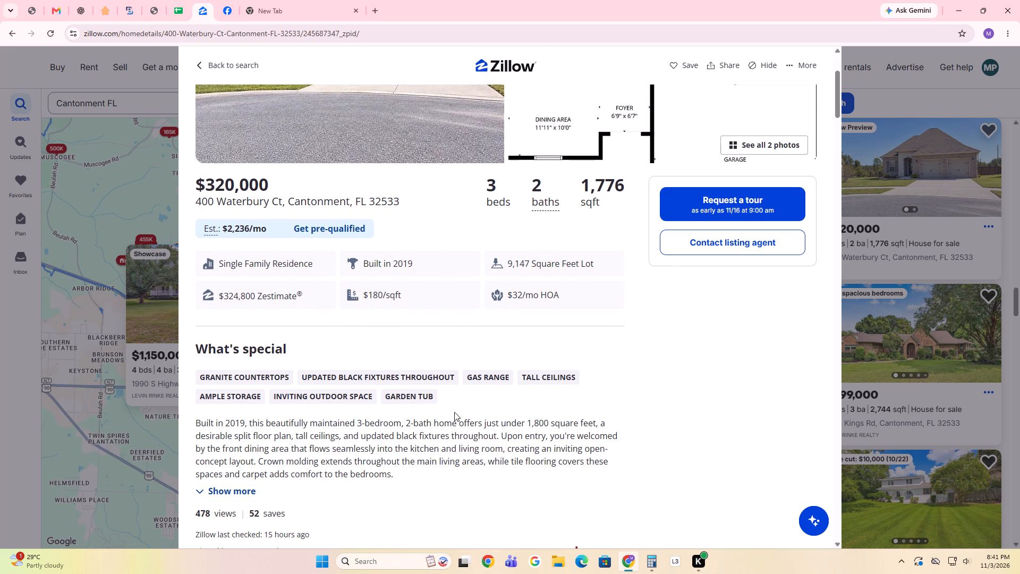
pyautogui.scroll(-3, 372, 438)
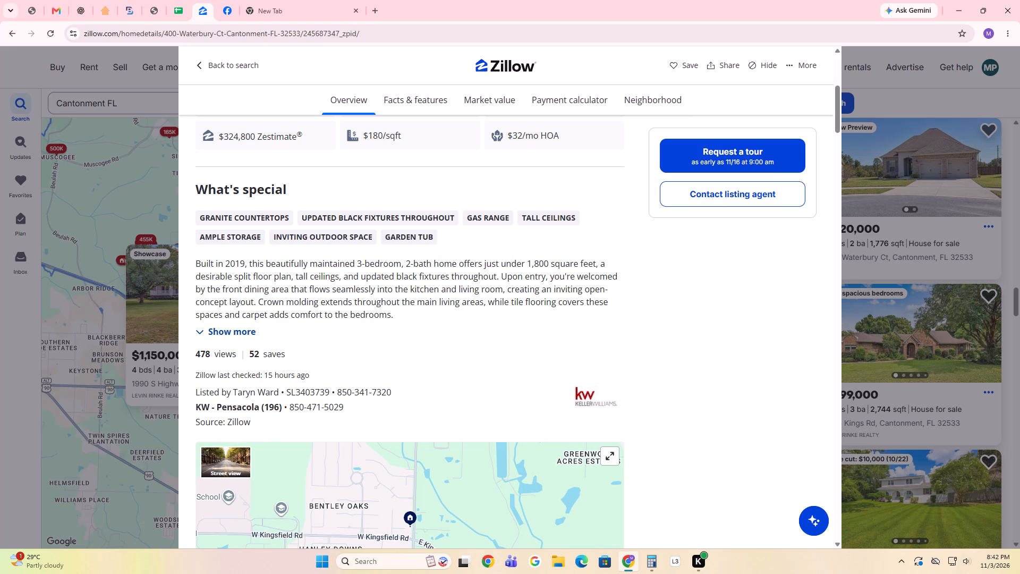
pyautogui.moveTo(225, 423); pyautogui.dragTo(287, 423)
pyautogui.hotkey('ctrl', 'c')
pyautogui.click(178, 12)
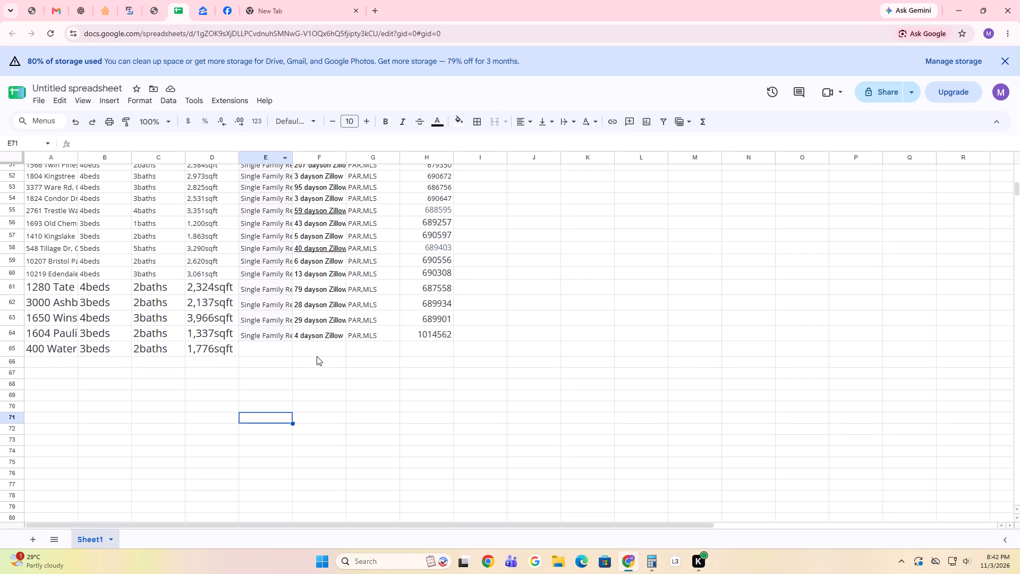
pyautogui.click(305, 348)
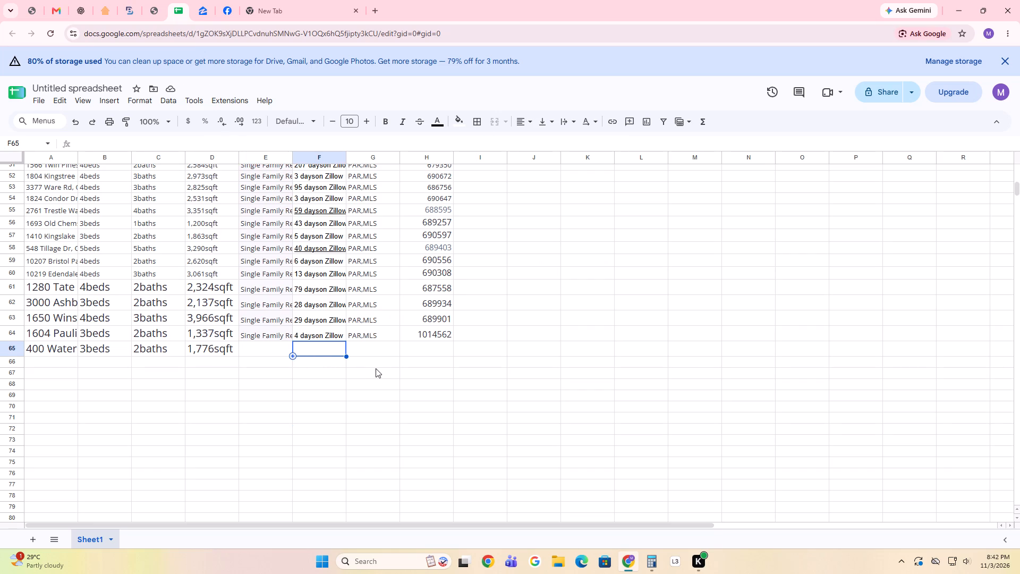
pyautogui.hotkey('ctrl', 'v')
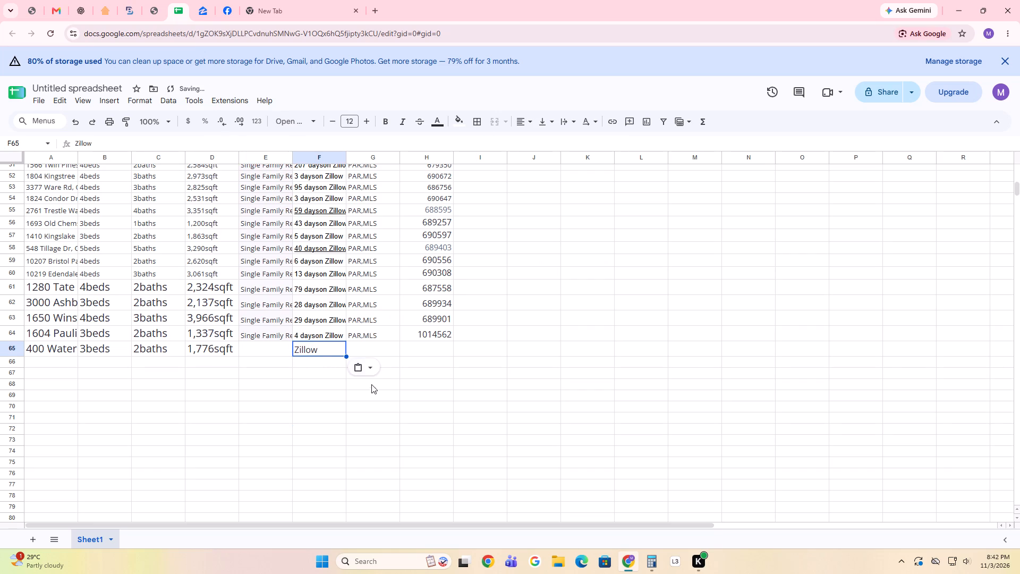
pyautogui.click(369, 387)
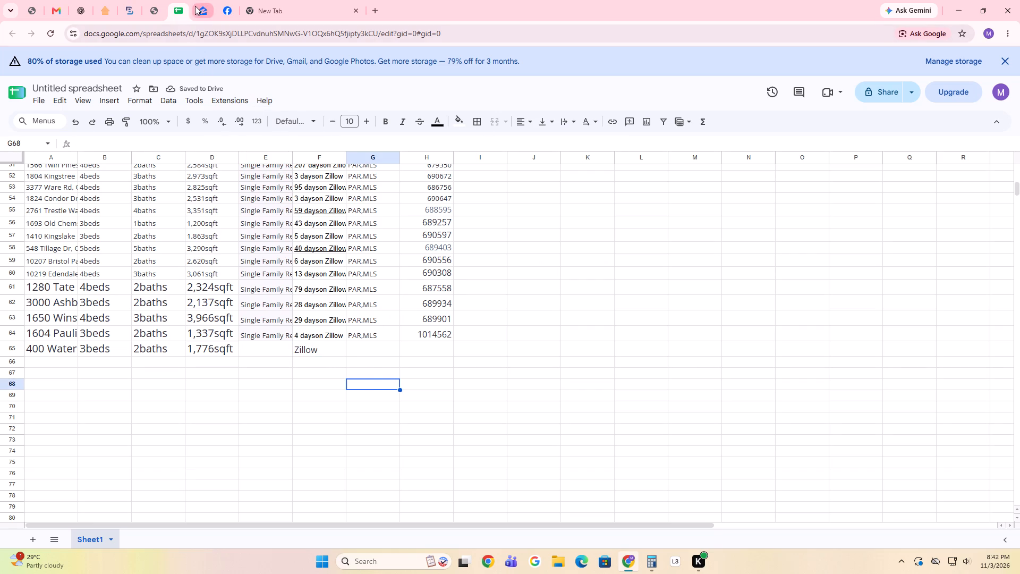
# Copy the brokerage's phone number from the Waterbury Ct listing on Zillow into cell H65 of the Google Sheet.
pyautogui.click(207, 10)
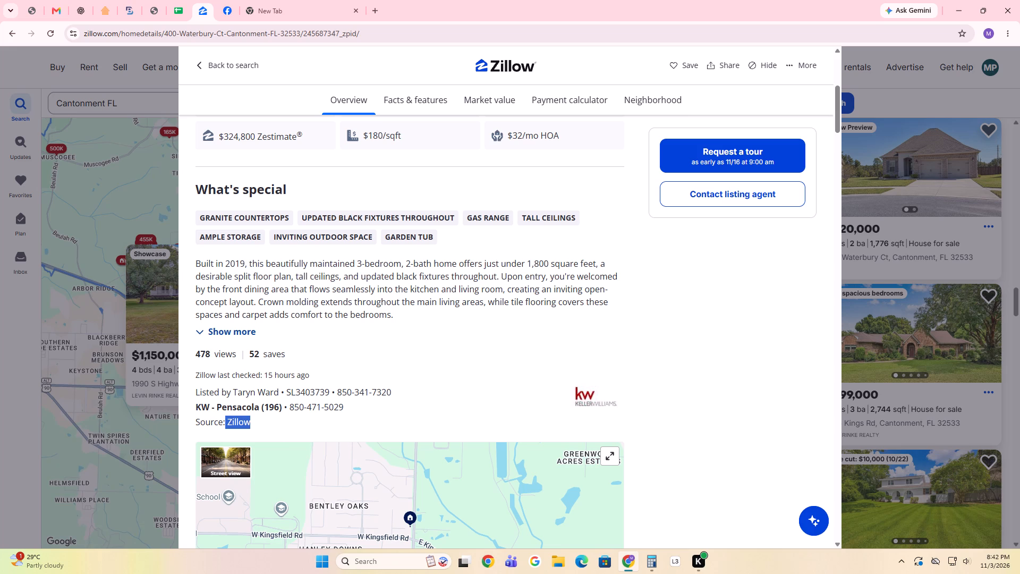
pyautogui.moveTo(288, 407); pyautogui.dragTo(358, 406)
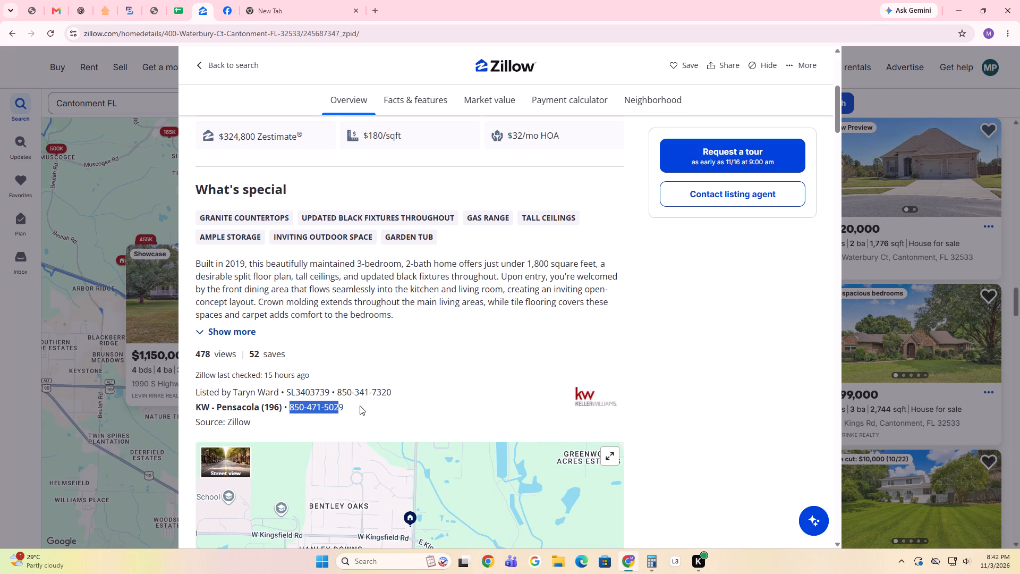
pyautogui.hotkey('ctrl', 'c')
pyautogui.click(177, 9)
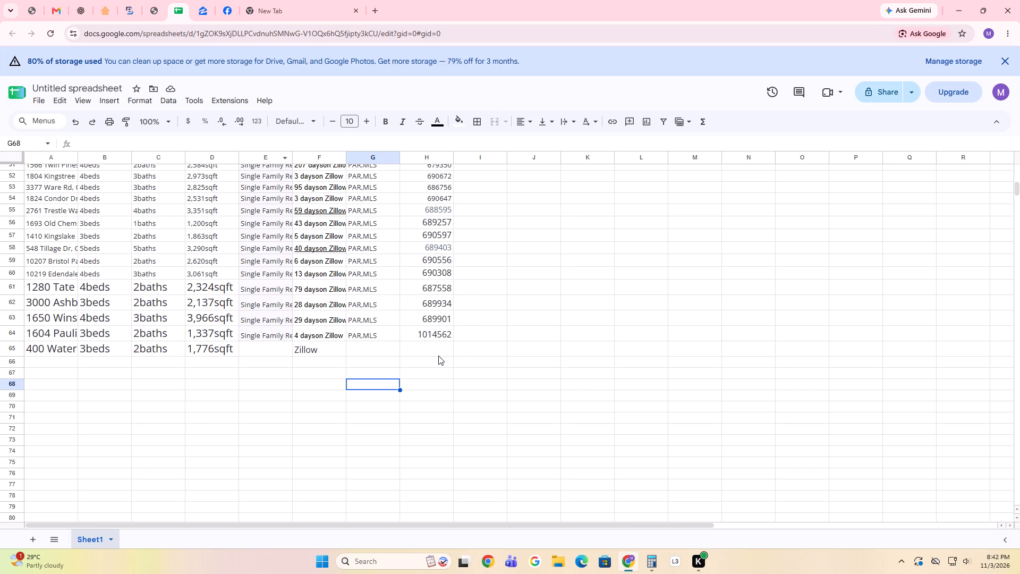
pyautogui.click(420, 348)
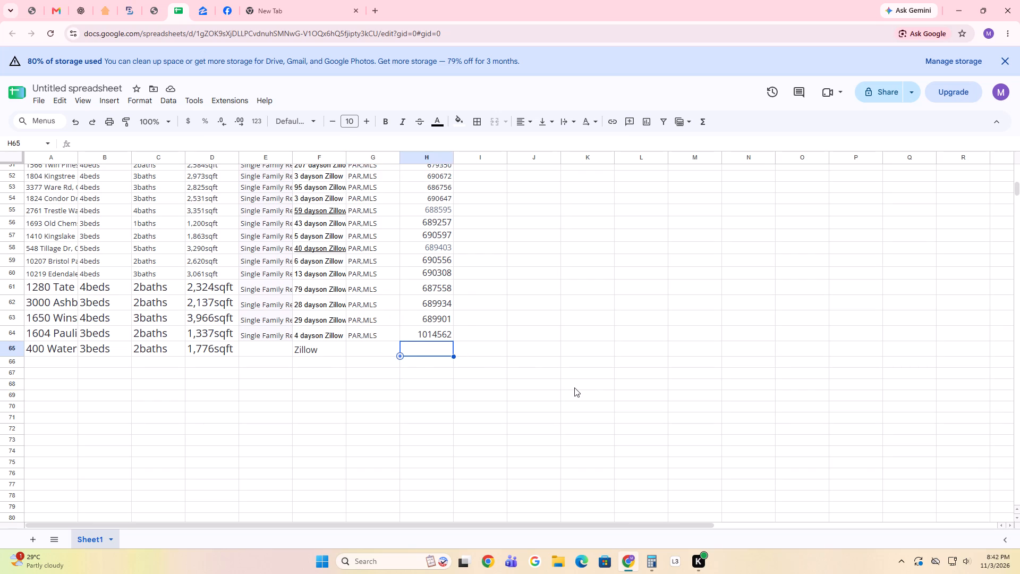
pyautogui.hotkey('ctrl', 'v')
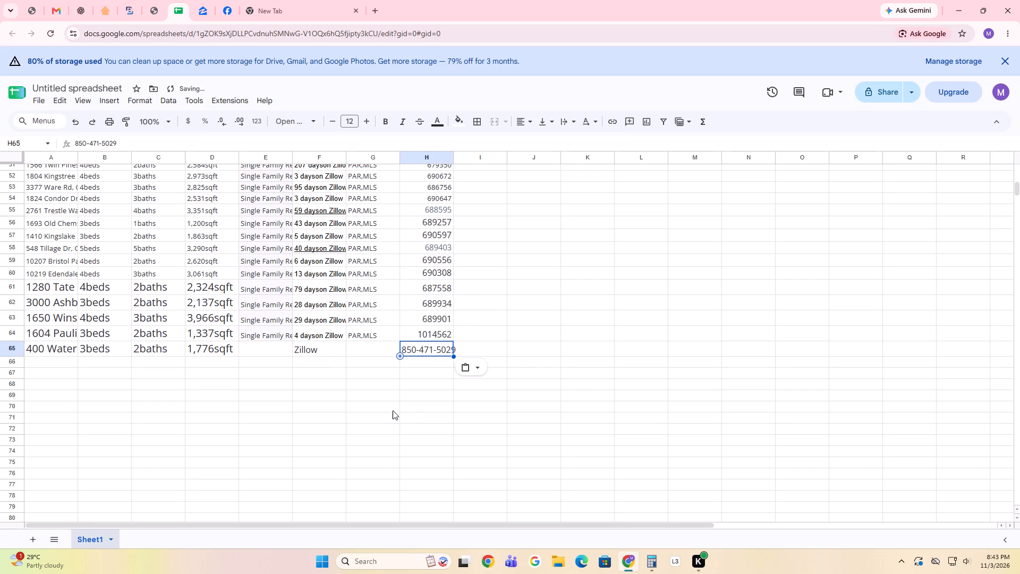
pyautogui.click(393, 410)
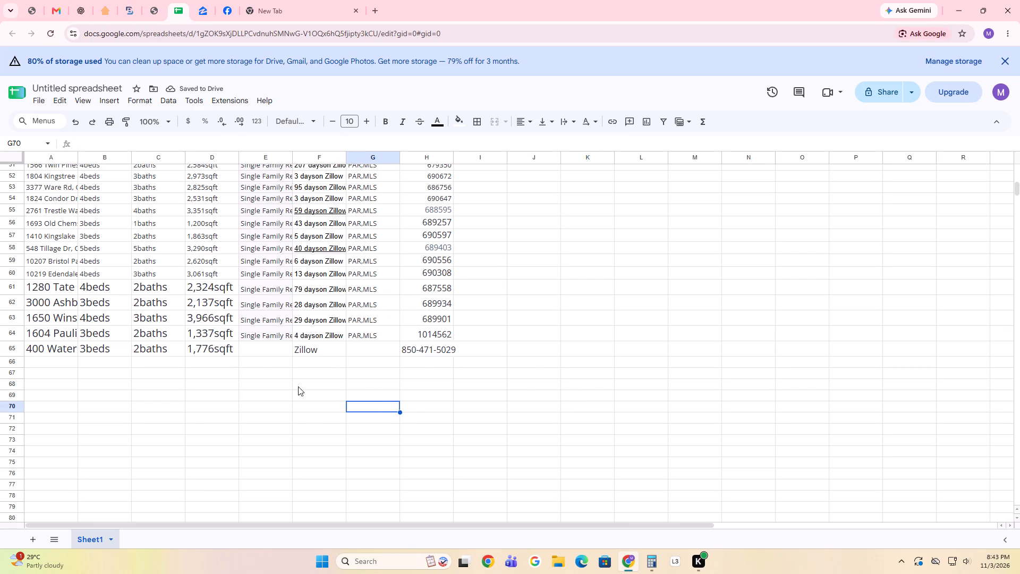
# Copy Single Family Residence from cell E64 into E65 for the Waterbury Ct row.
pyautogui.click(257, 334)
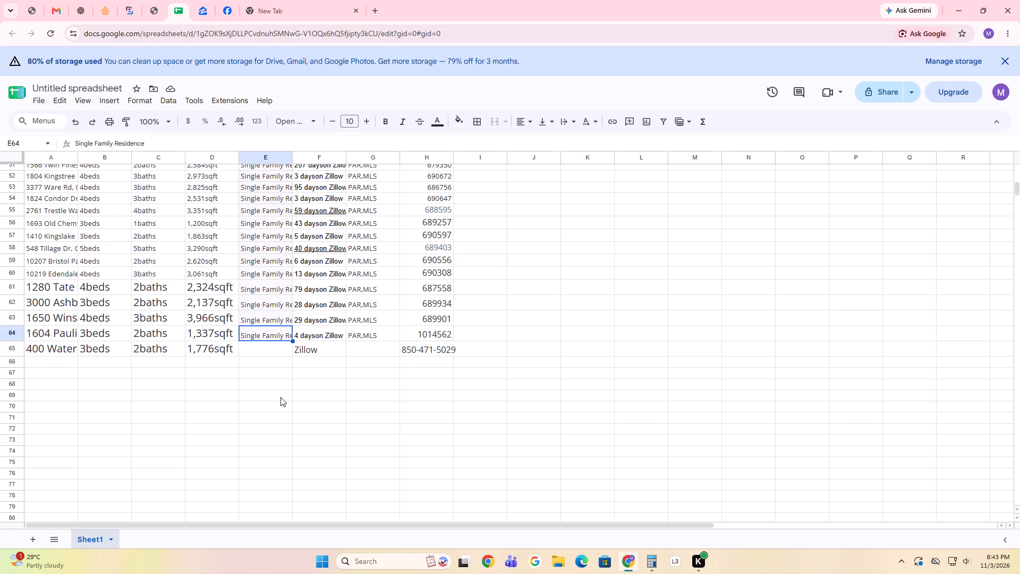
pyautogui.hotkey('ctrl', 'c')
pyautogui.click(260, 349)
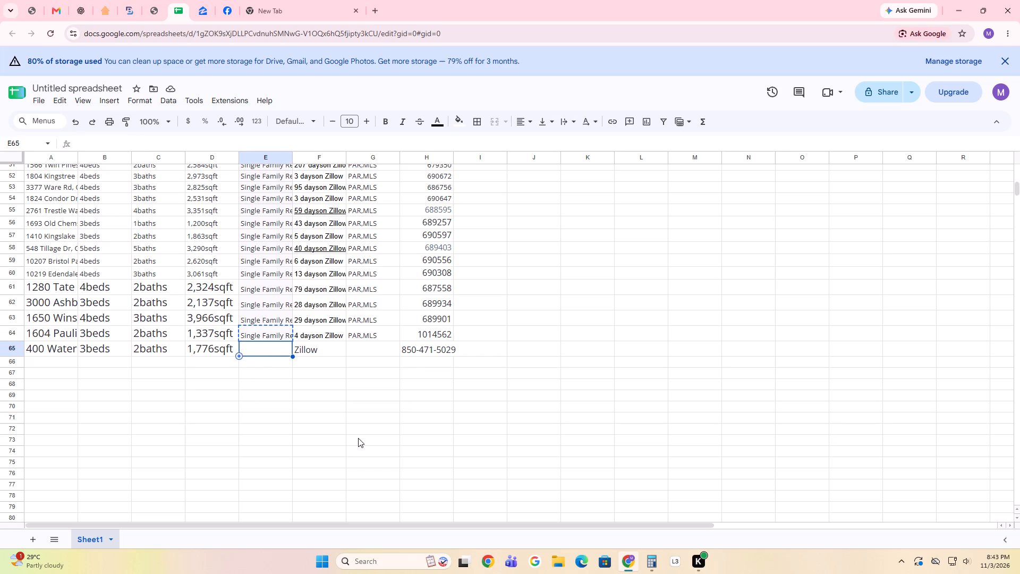
pyautogui.hotkey('ctrl', 'v')
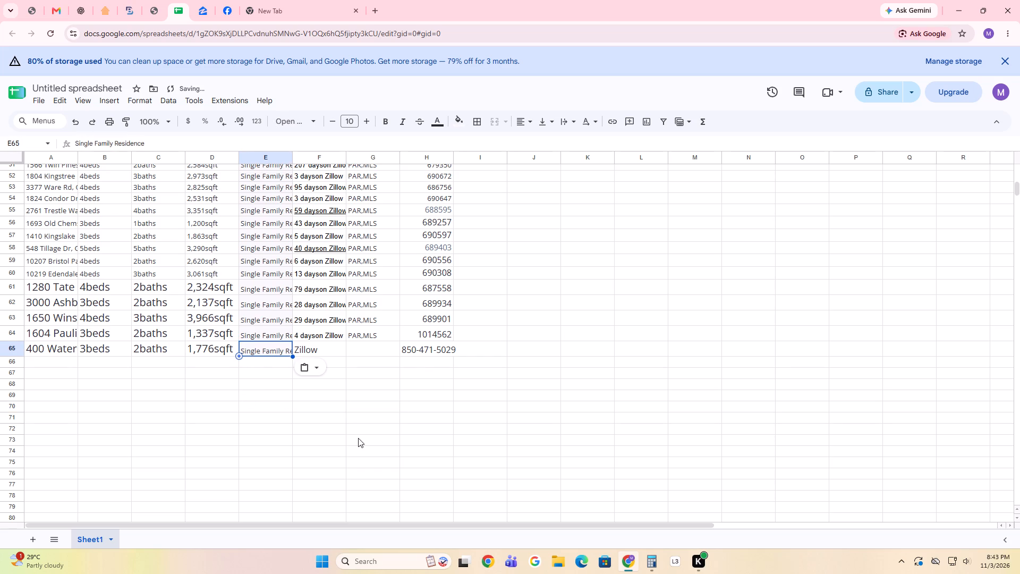
pyautogui.click(359, 403)
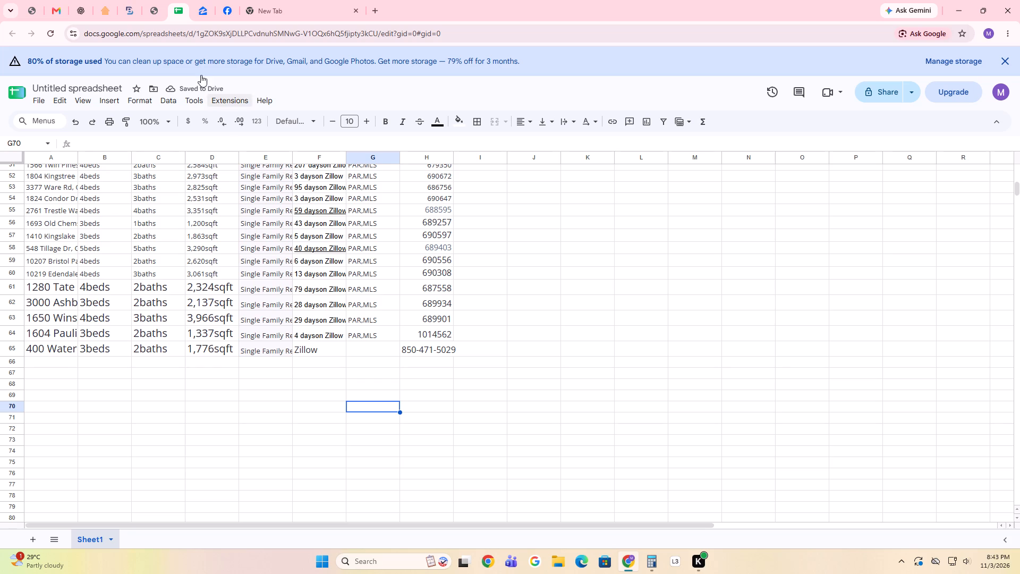
# Copy the brokerage name KW - Pensacola from the Waterbury Ct listing on Zillow into cell G65 of the Google Sheet.
pyautogui.click(202, 10)
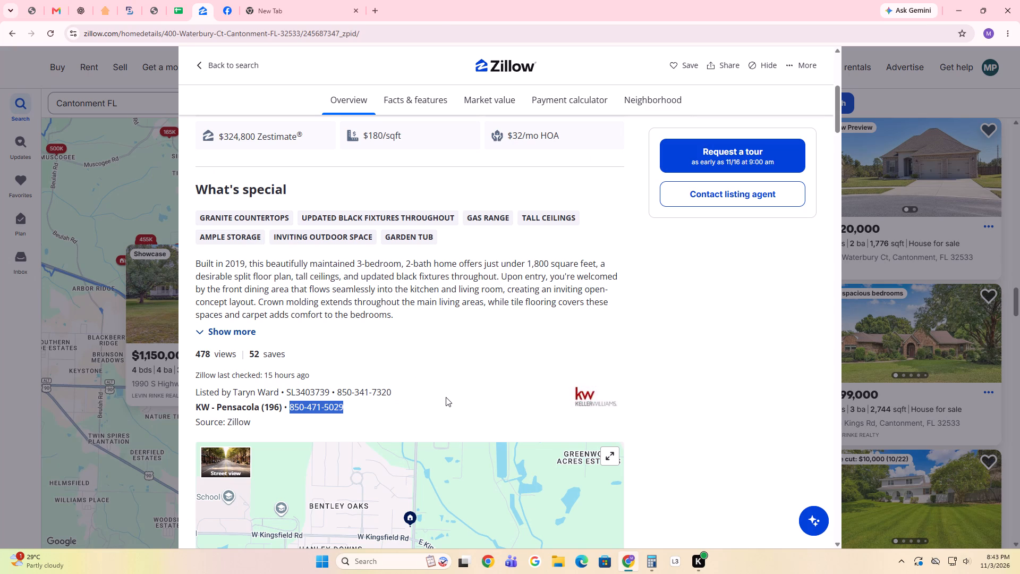
pyautogui.click(444, 399)
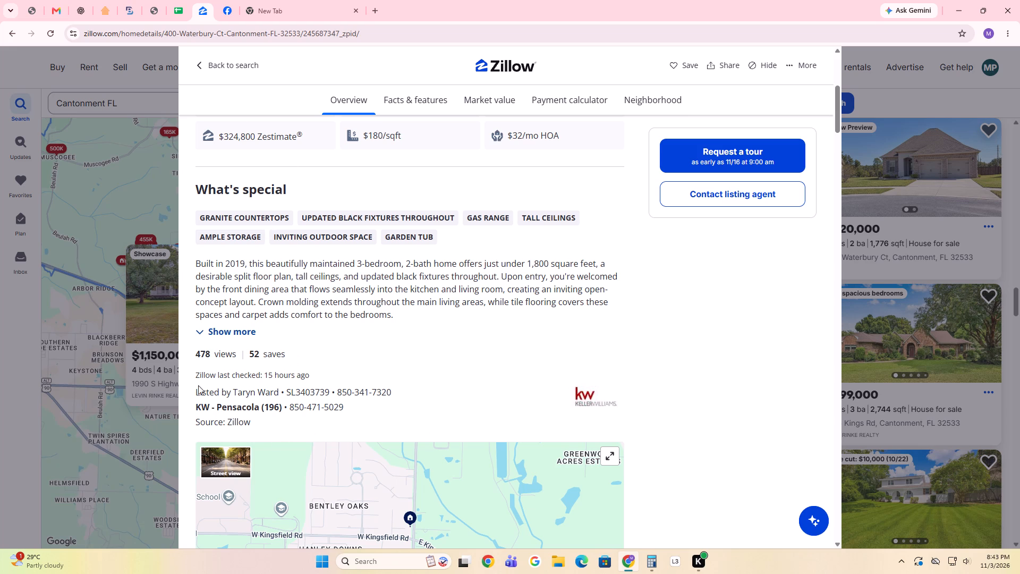
pyautogui.click(176, 13)
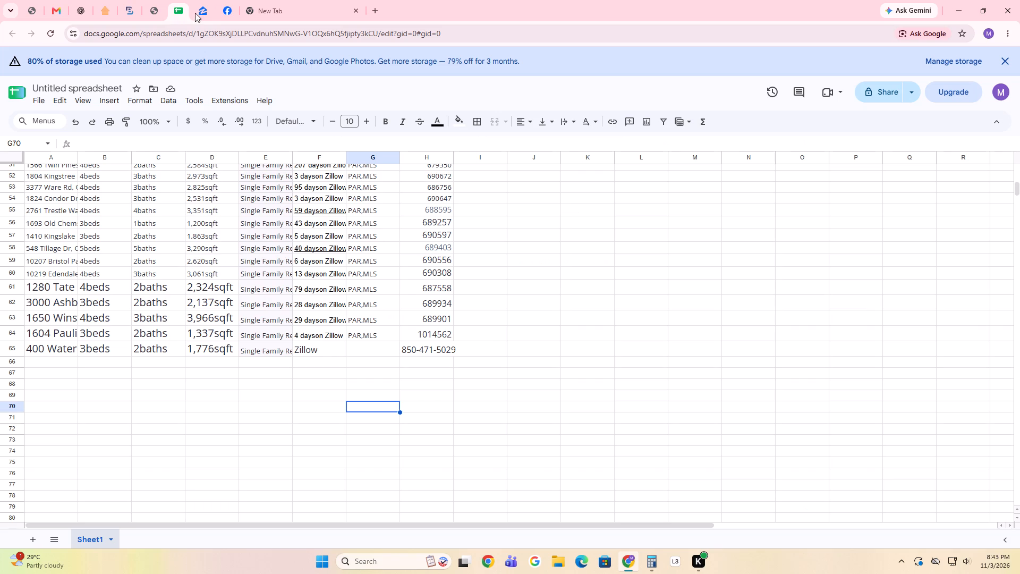
pyautogui.click(201, 12)
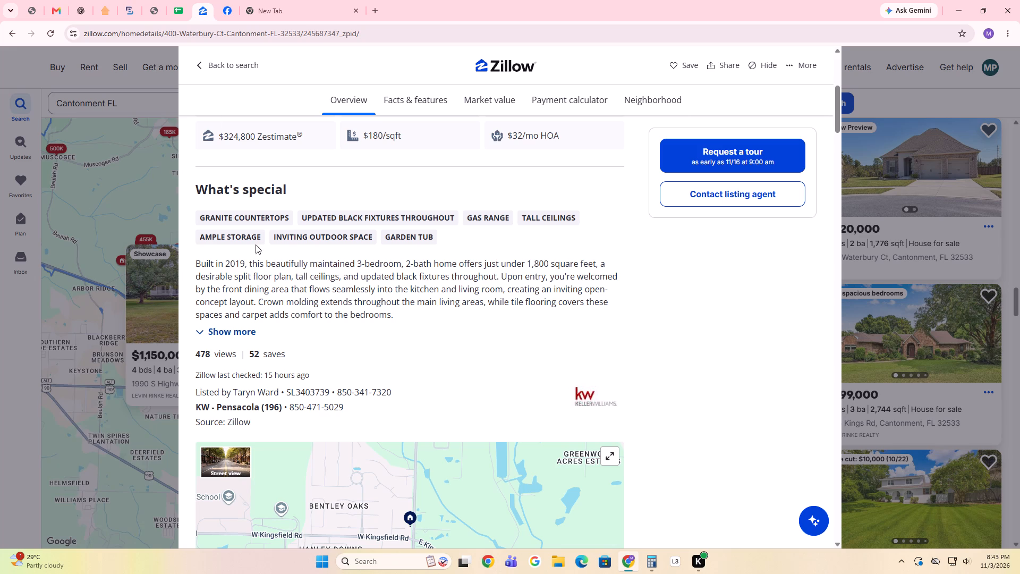
pyautogui.moveTo(192, 402); pyautogui.dragTo(255, 404)
pyautogui.moveTo(255, 404); pyautogui.dragTo(262, 404)
pyautogui.click(258, 421)
pyautogui.moveTo(195, 406); pyautogui.dragTo(251, 407)
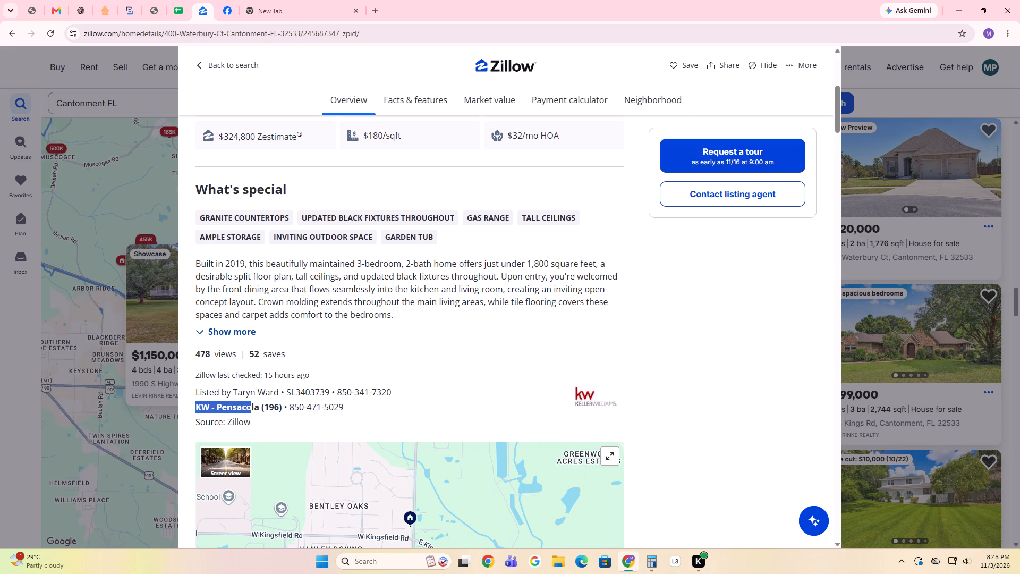
pyautogui.moveTo(251, 407); pyautogui.dragTo(258, 408)
pyautogui.hotkey('ctrl', 'c')
pyautogui.click(178, 6)
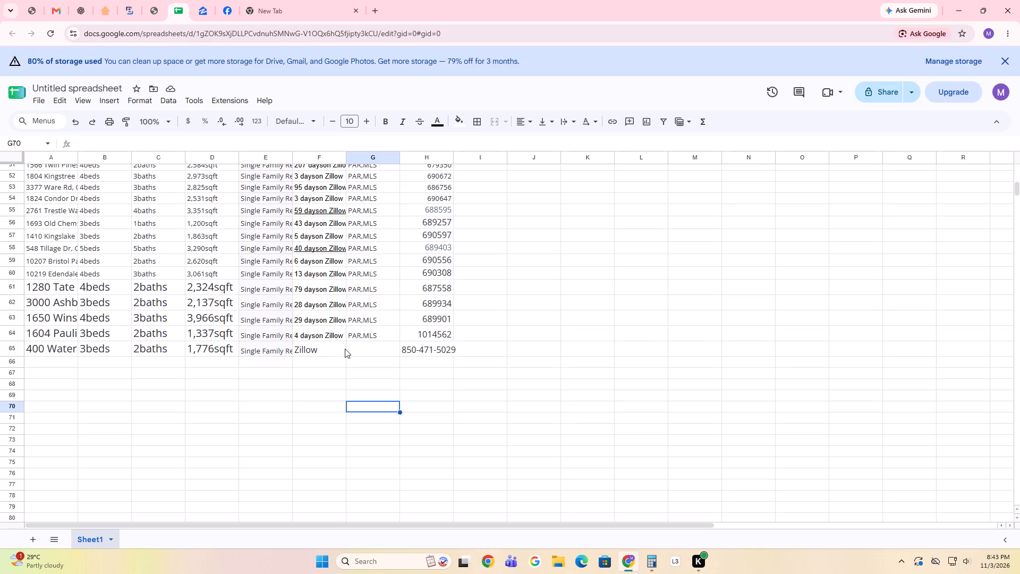
pyautogui.click(349, 349)
pyautogui.hotkey('ctrl', 'v')
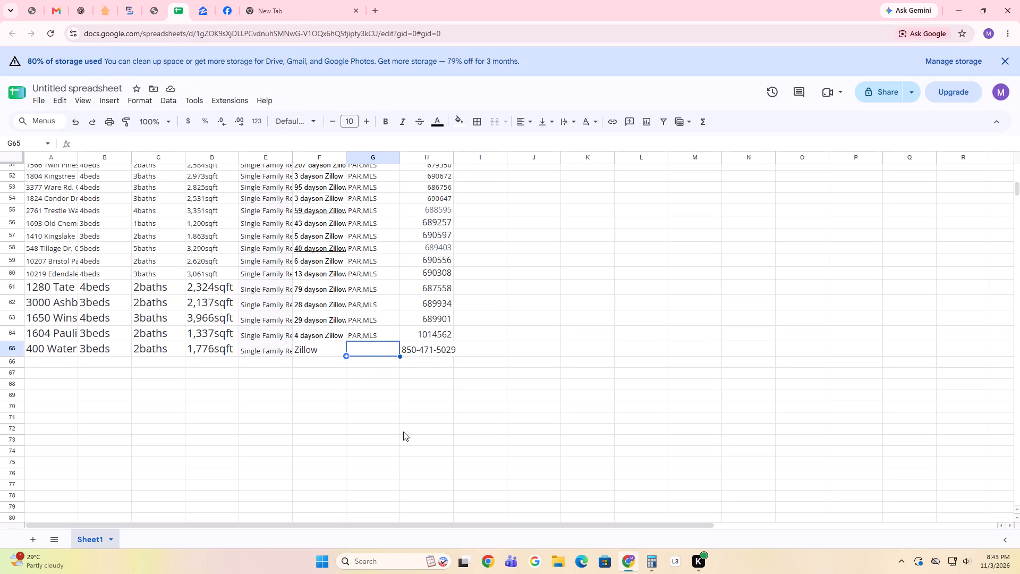
pyautogui.click(393, 432)
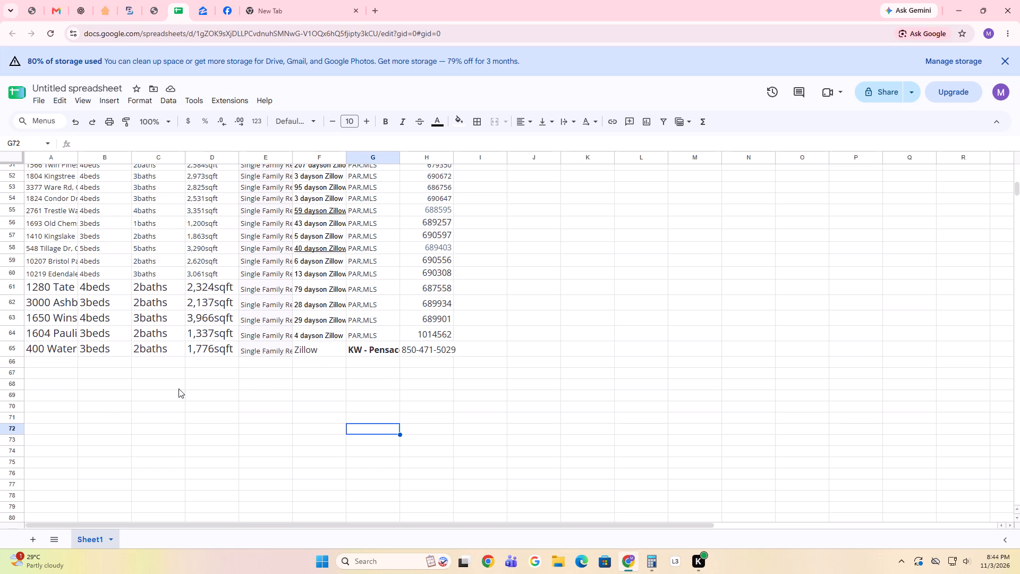
pyautogui.click(207, 12)
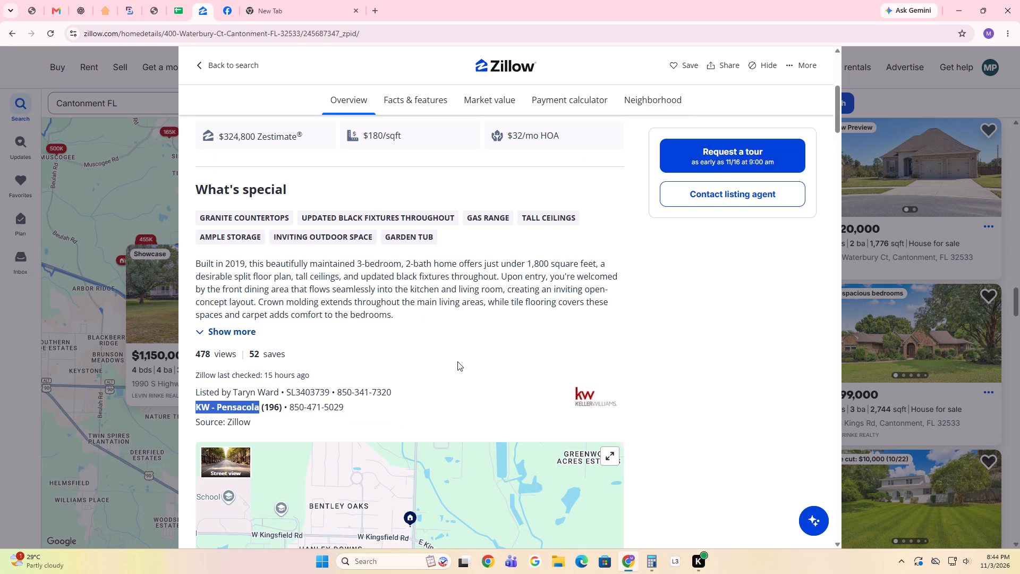
pyautogui.click(457, 361)
pyautogui.scroll(2, 453, 360)
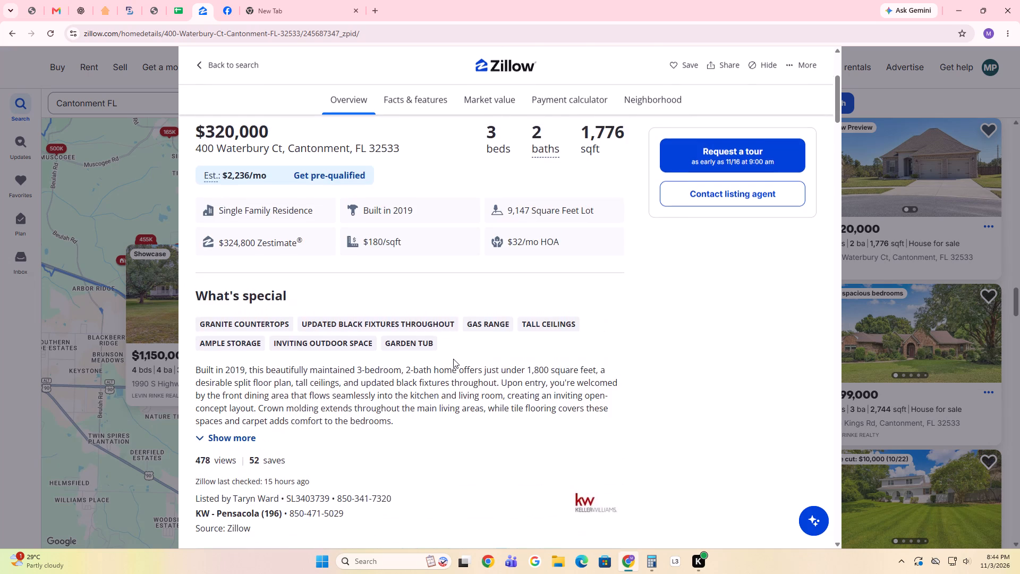
pyautogui.scroll(6, 453, 359)
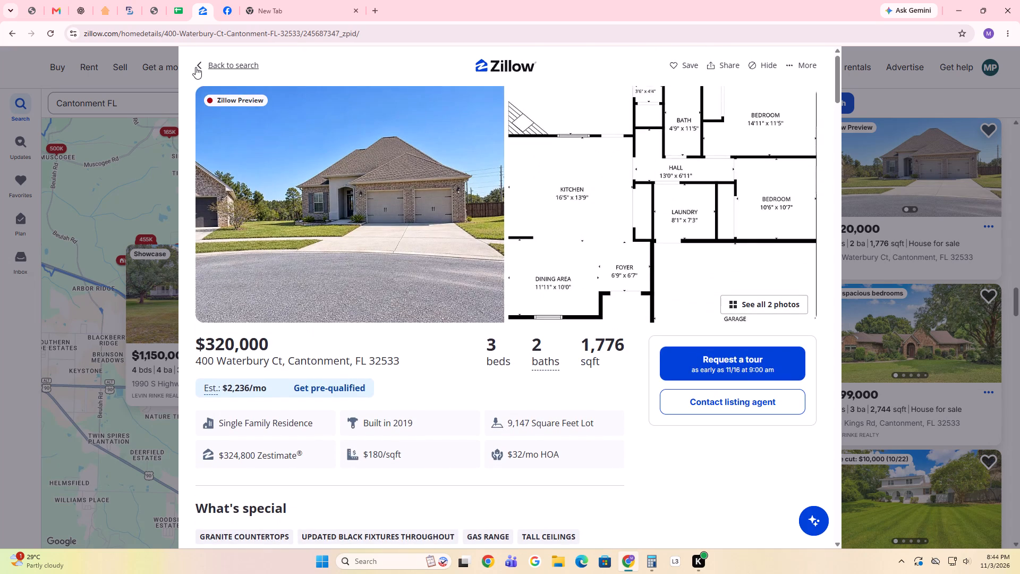
pyautogui.click(199, 65)
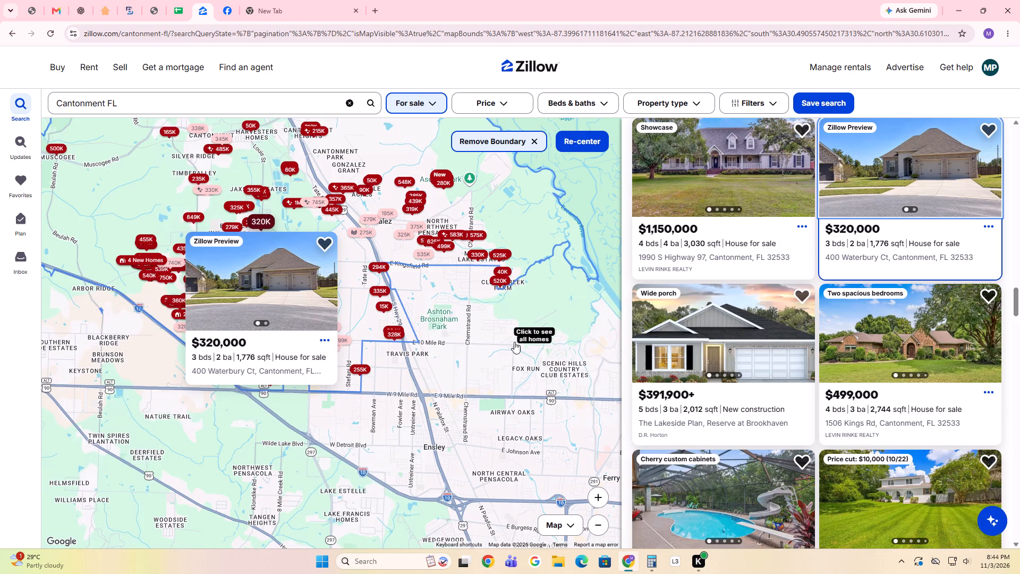
pyautogui.click(938, 343)
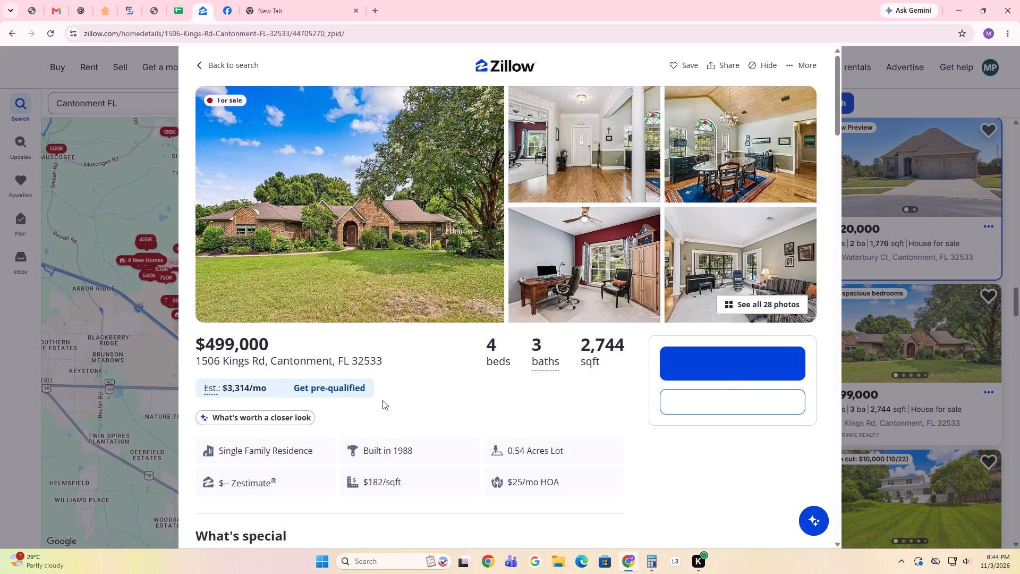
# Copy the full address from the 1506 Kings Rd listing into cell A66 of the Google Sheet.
pyautogui.scroll(-2, 418, 379)
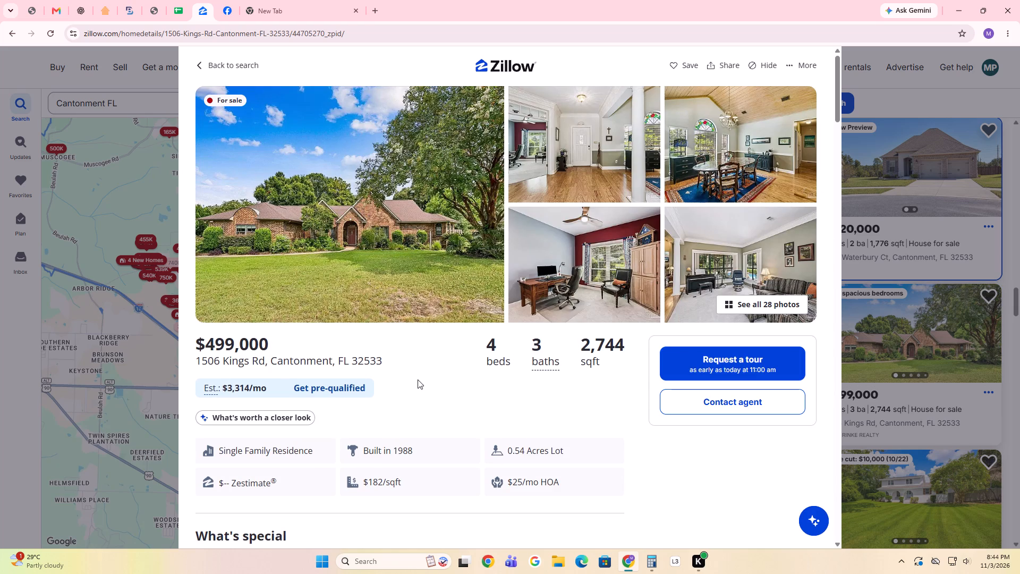
pyautogui.scroll(-5, 418, 378)
pyautogui.scroll(2, 418, 378)
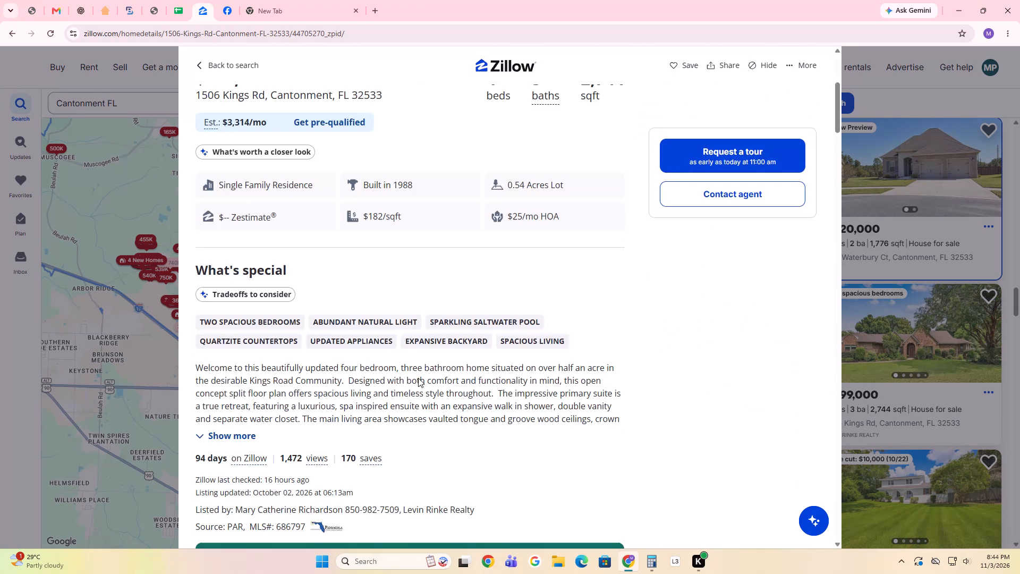
pyautogui.scroll(1, 418, 378)
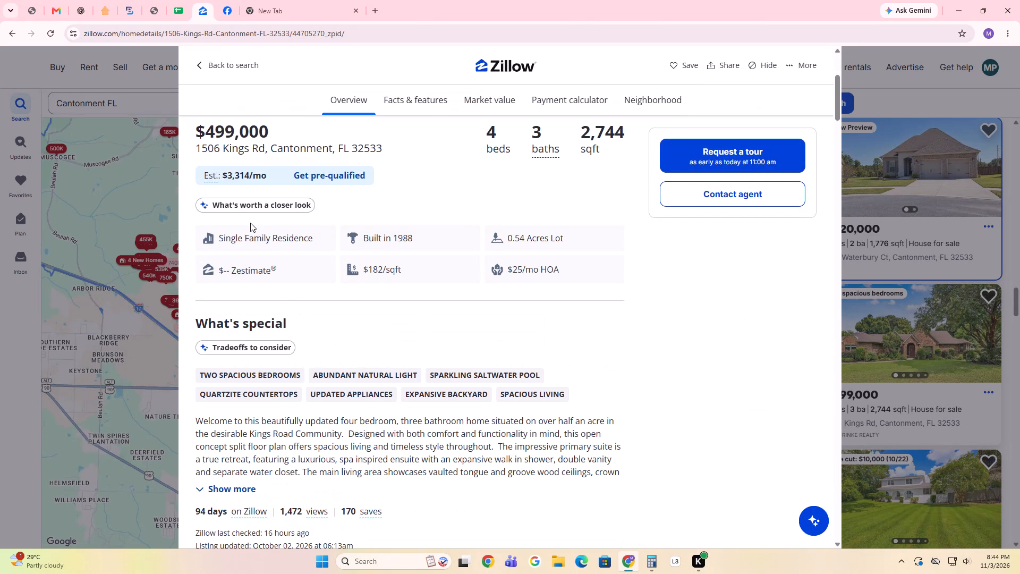
pyautogui.moveTo(197, 145); pyautogui.dragTo(201, 144)
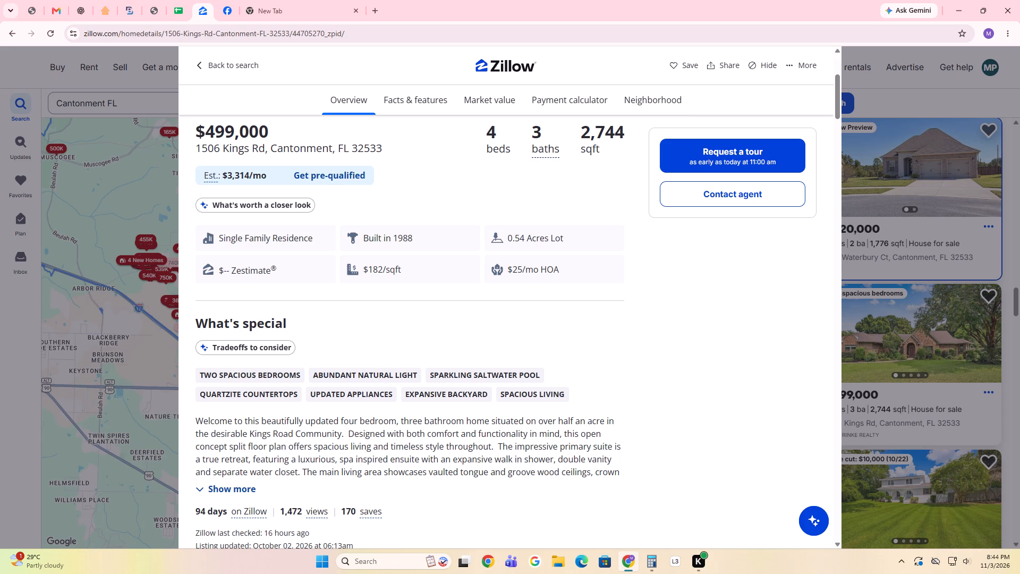
pyautogui.moveTo(201, 144); pyautogui.dragTo(394, 147)
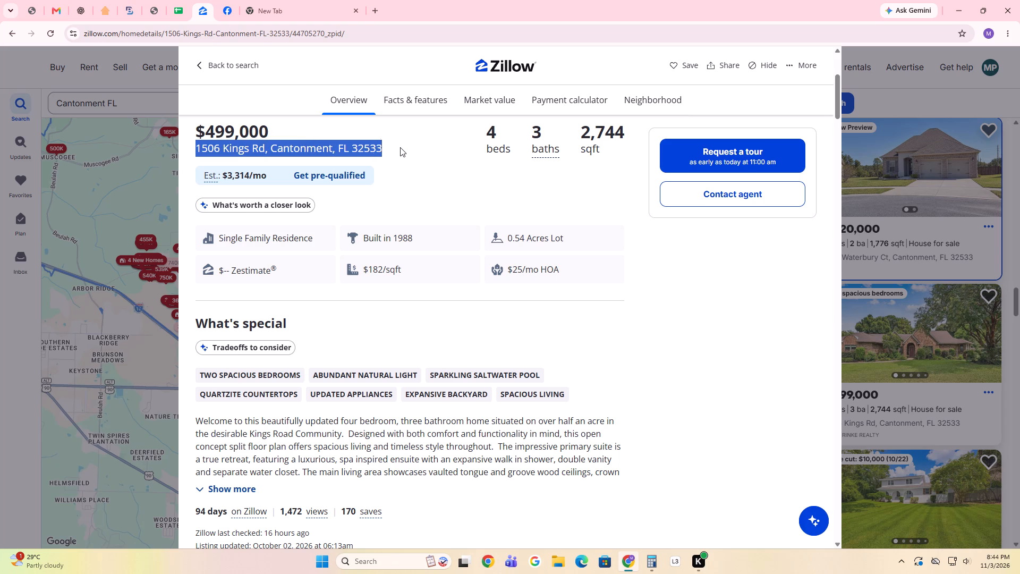
pyautogui.hotkey('ctrl', 'c')
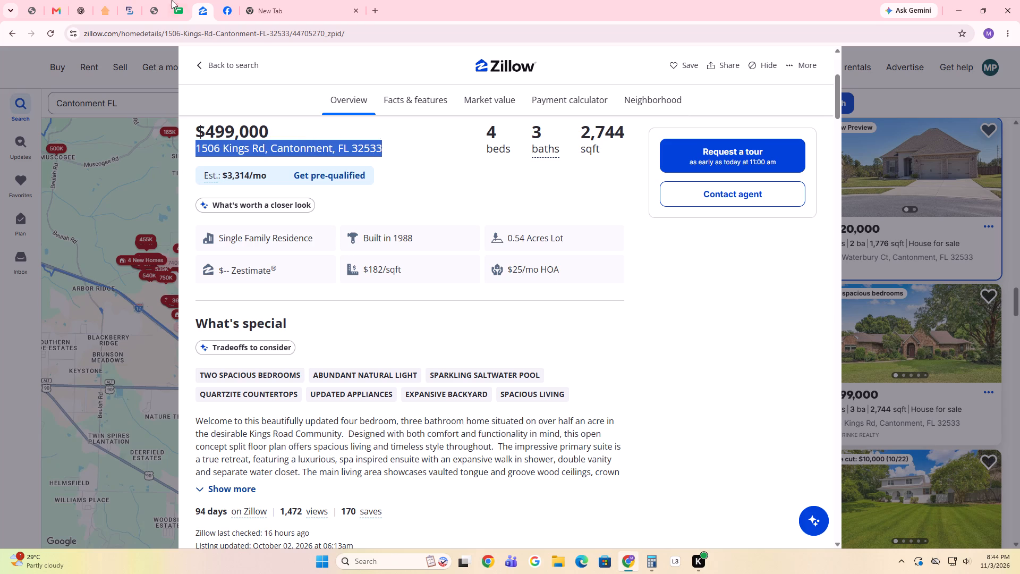
pyautogui.click(178, 9)
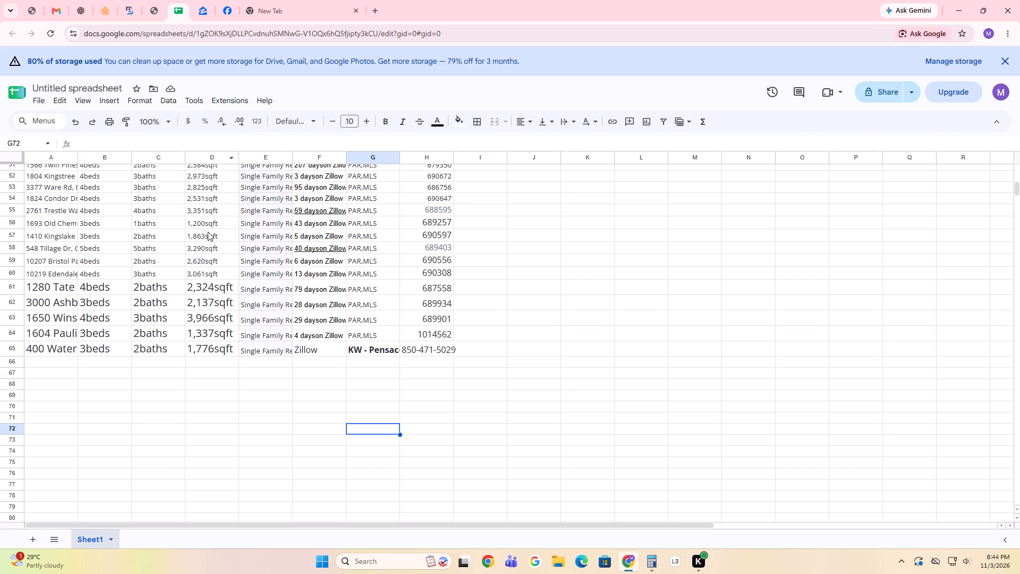
pyautogui.click(42, 364)
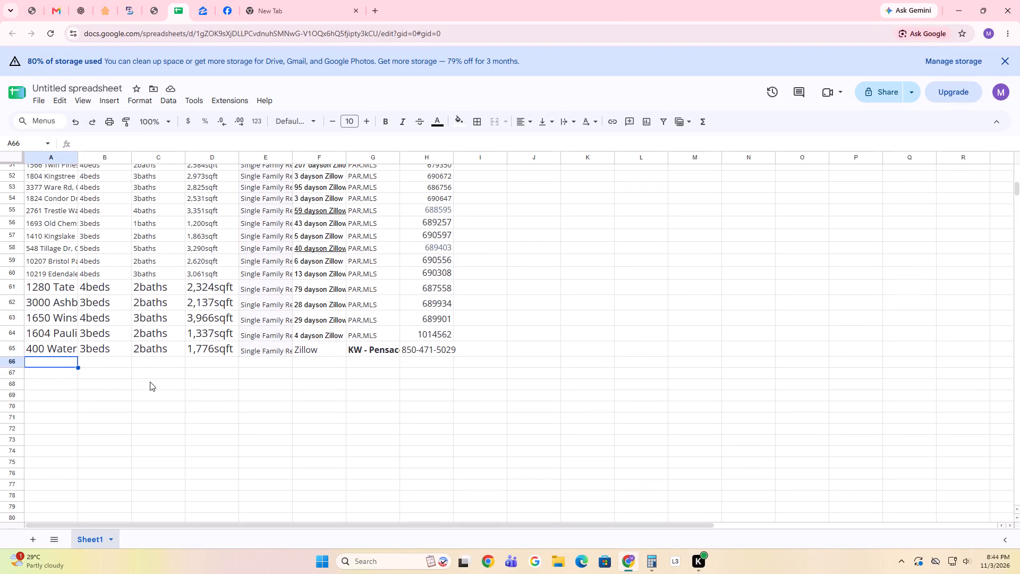
pyautogui.hotkey('ctrl', 'v')
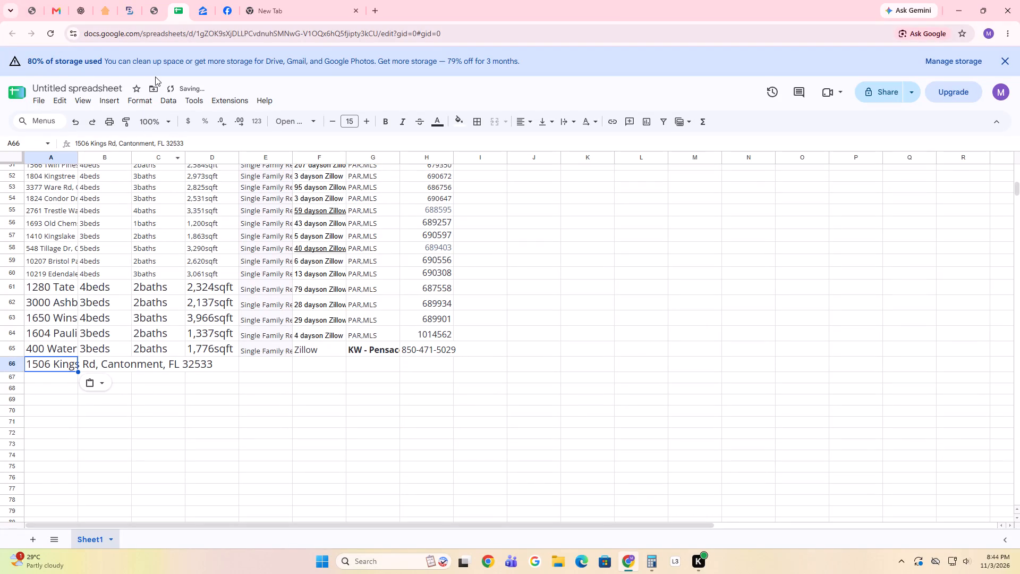
pyautogui.click(214, 387)
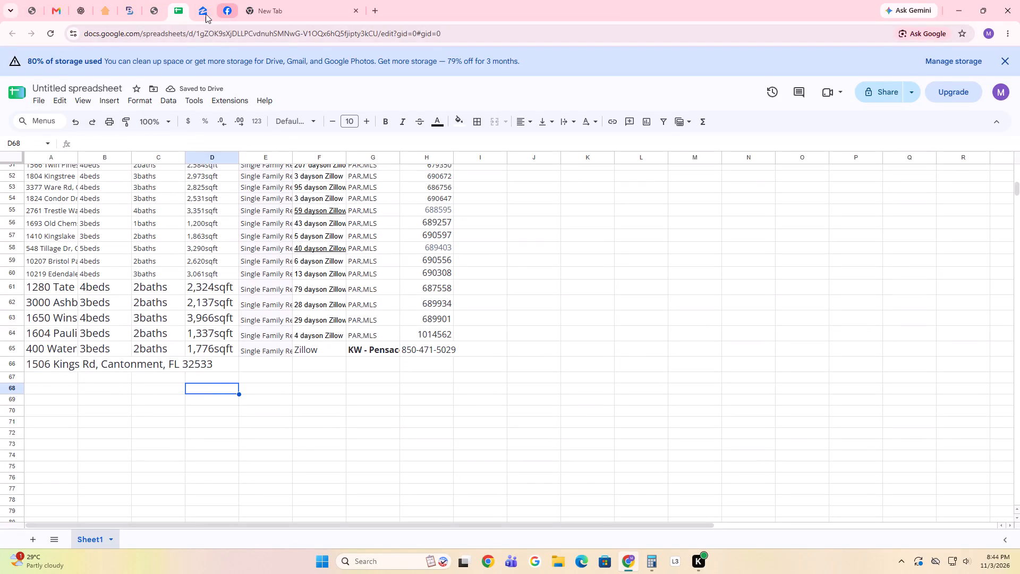
# Copy the beds, baths and sqft block from the Kings Rd listing on Zillow into the sheet starting at cell B66.
pyautogui.click(198, 15)
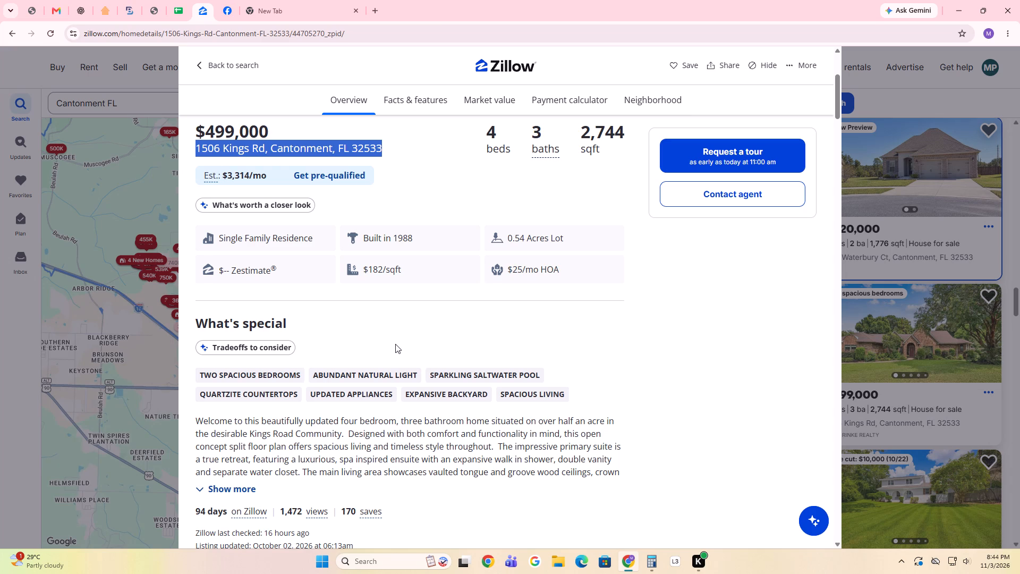
pyautogui.click(445, 165)
pyautogui.moveTo(489, 120); pyautogui.dragTo(541, 148)
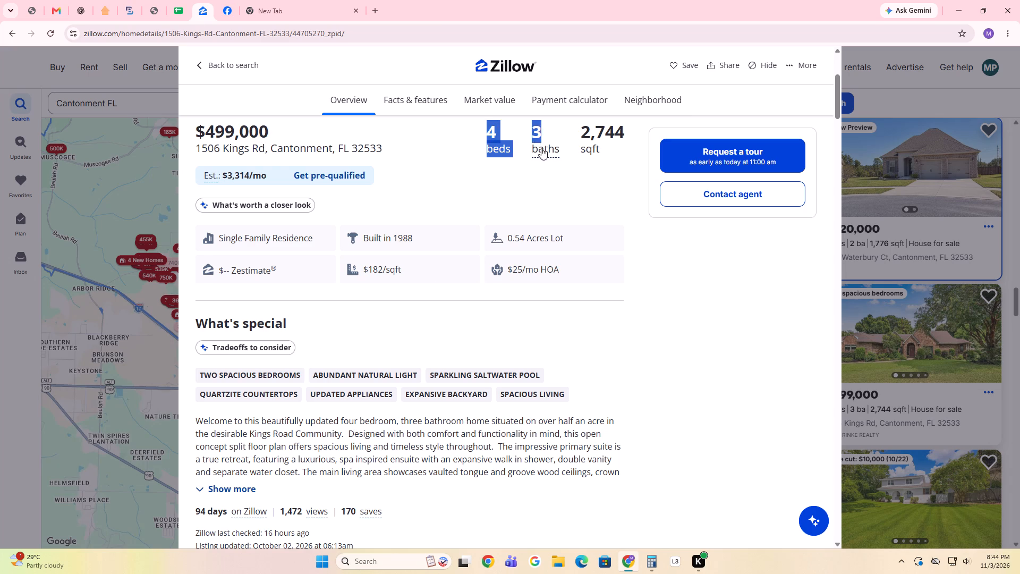
pyautogui.moveTo(541, 148); pyautogui.dragTo(613, 158)
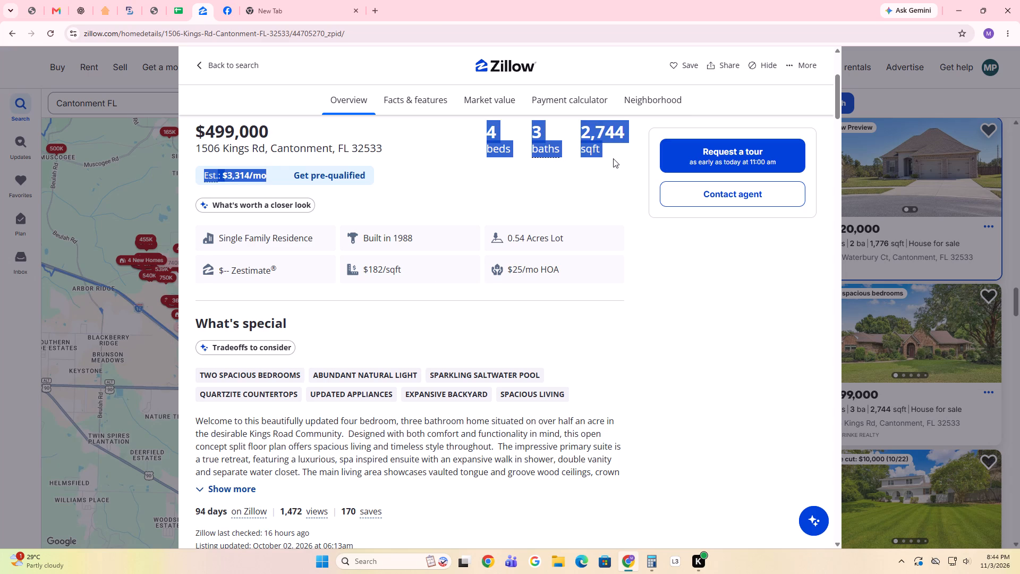
pyautogui.hotkey('ctrl', 'c')
pyautogui.click(178, 10)
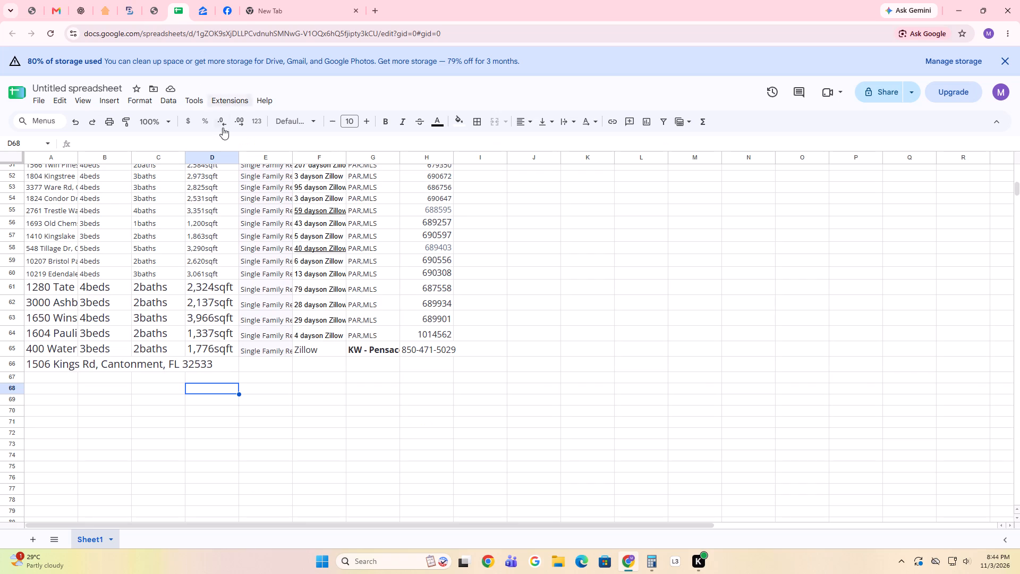
pyautogui.click(98, 366)
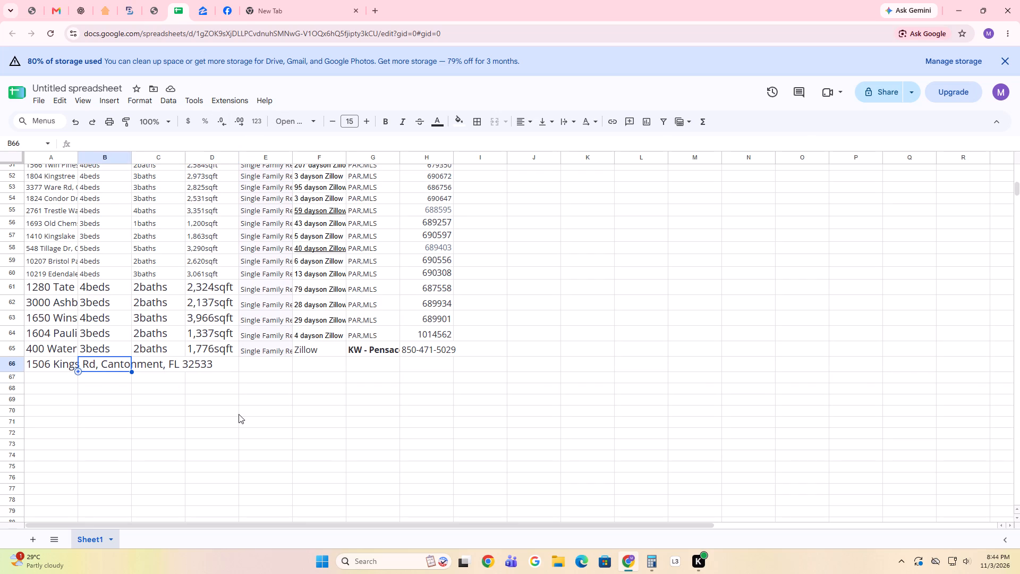
pyautogui.hotkey('ctrl', 'v')
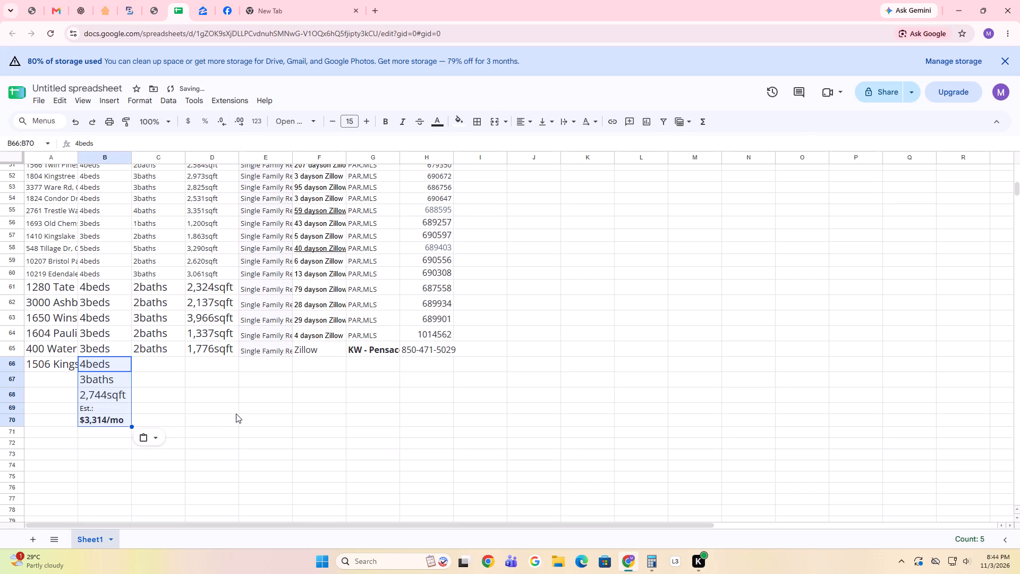
pyautogui.click(248, 404)
# Copy the 3baths value from cell B67 into cell C66 of the Kings Rd row.
pyautogui.click(119, 382)
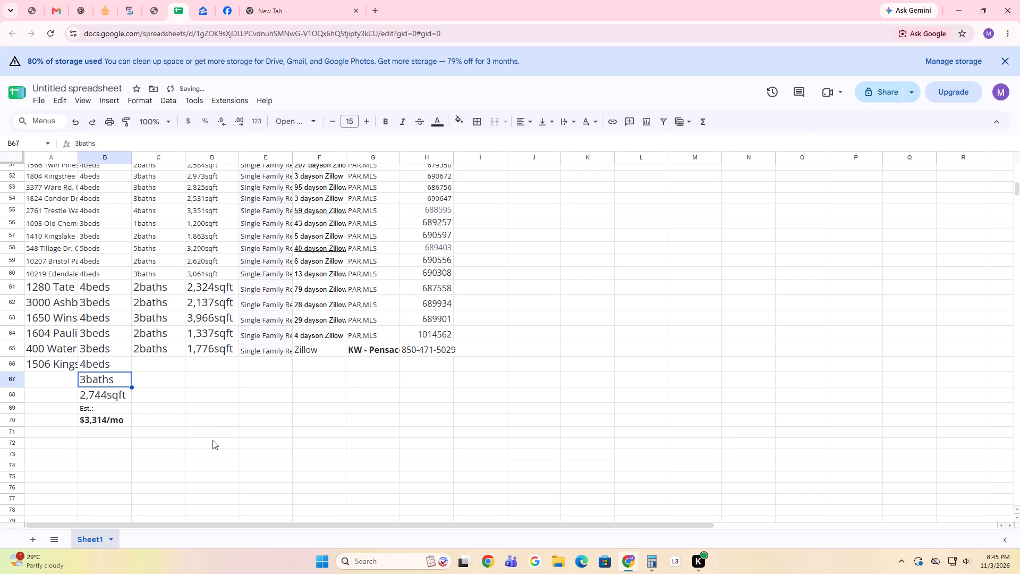
pyautogui.hotkey('ctrl', 'c')
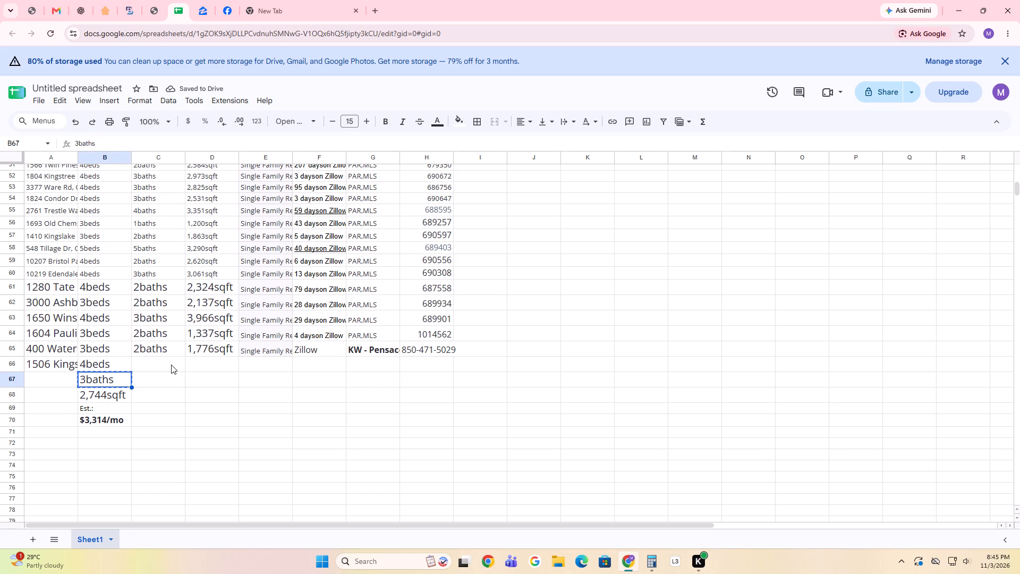
pyautogui.click(171, 365)
pyautogui.hotkey('ctrl', 'v')
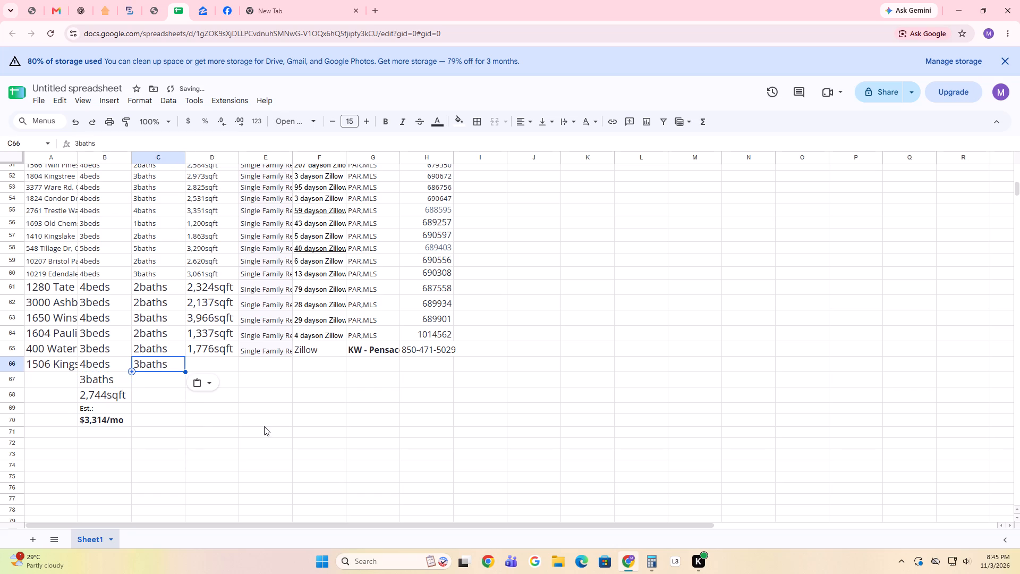
pyautogui.click(206, 416)
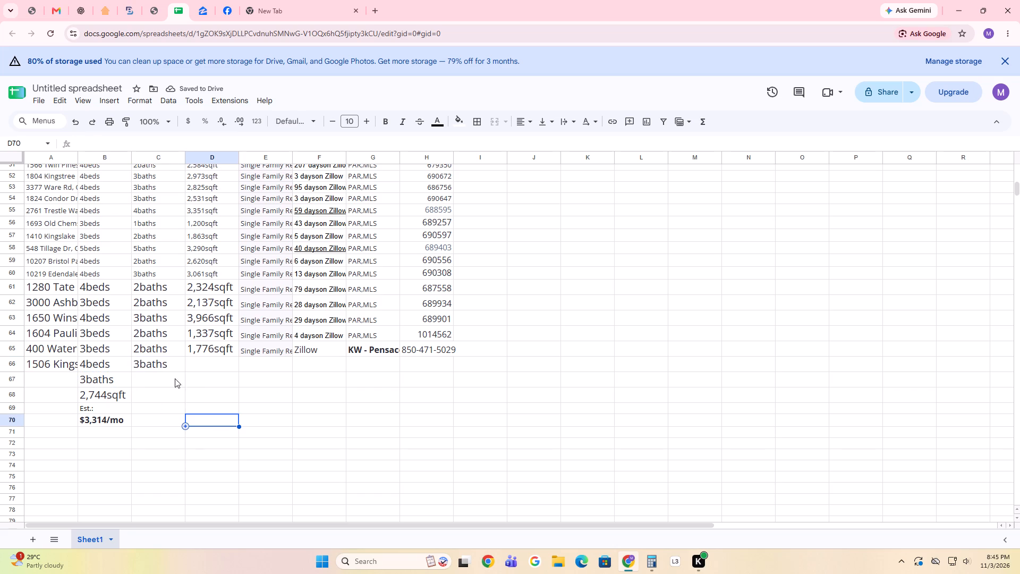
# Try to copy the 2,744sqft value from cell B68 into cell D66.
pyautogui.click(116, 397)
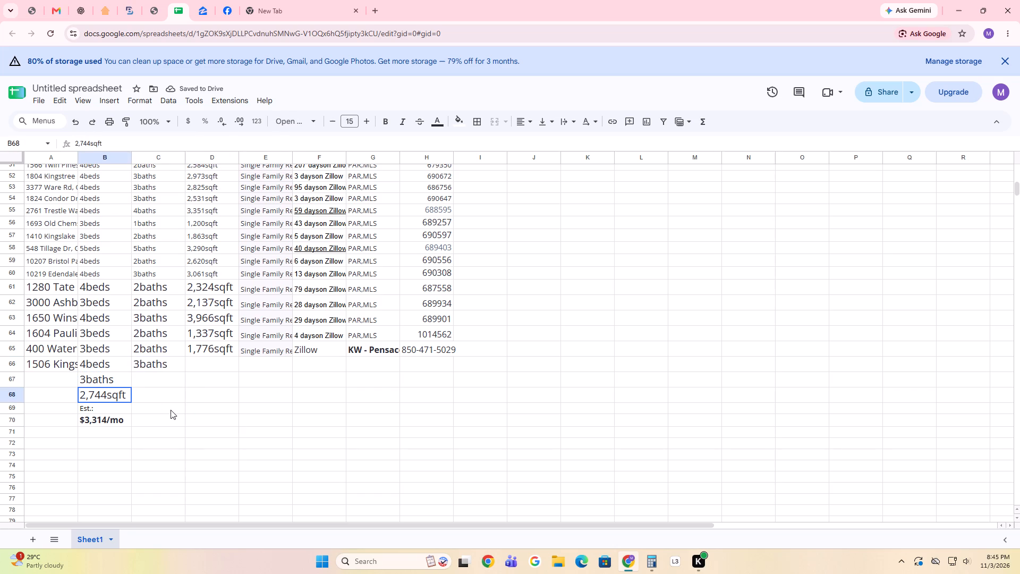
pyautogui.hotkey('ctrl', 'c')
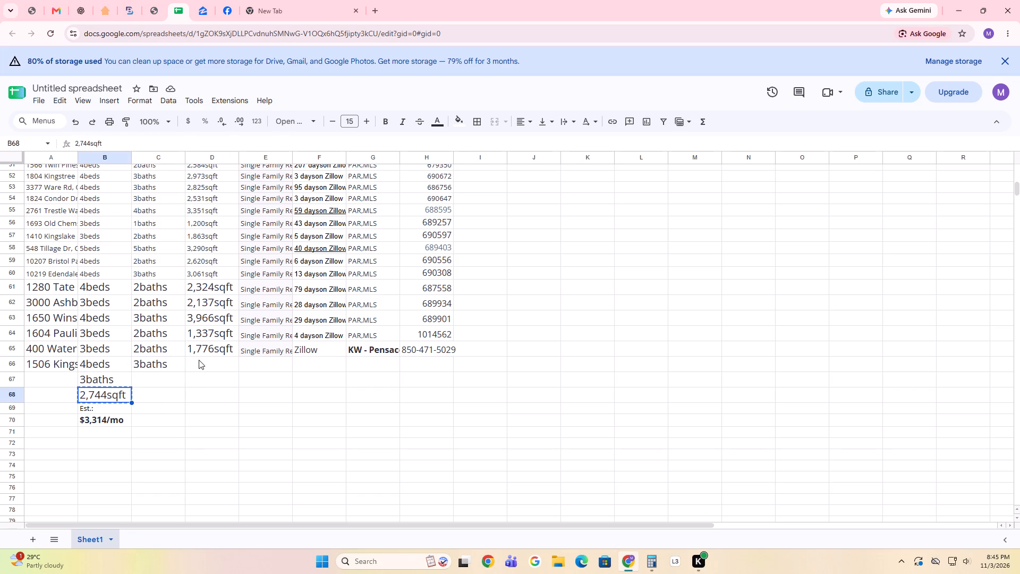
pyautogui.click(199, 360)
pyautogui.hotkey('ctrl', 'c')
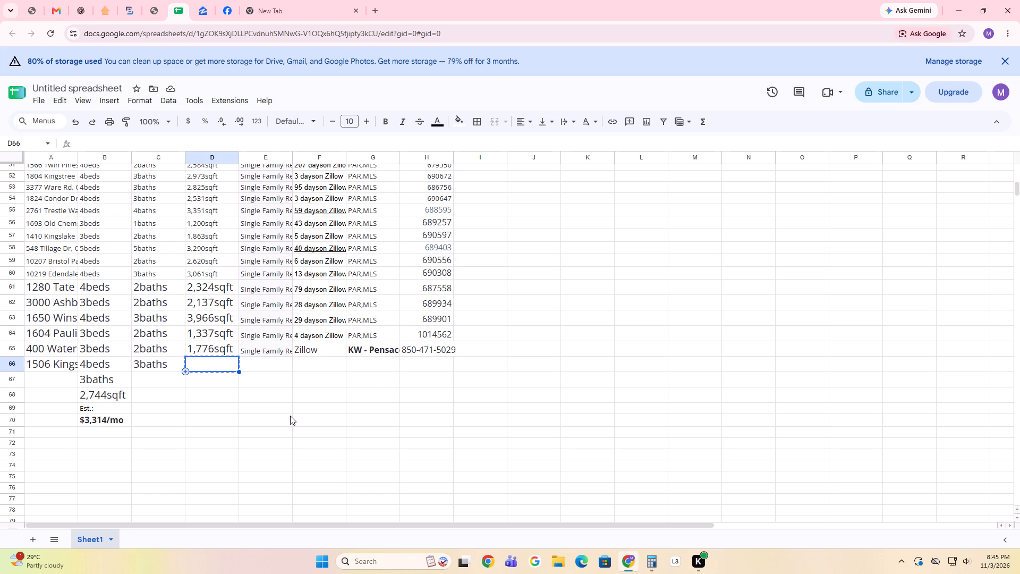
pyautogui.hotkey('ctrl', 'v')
# Copy the 2,744sqft value from cell B68 into cell D66 of the Kings Rd row.
pyautogui.click(121, 399)
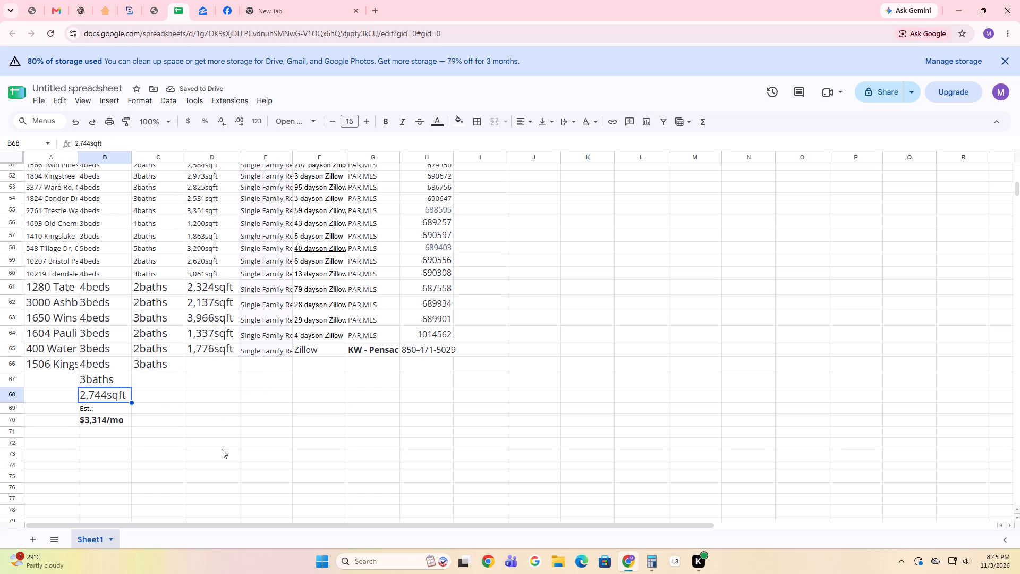
pyautogui.hotkey('ctrl', 'c')
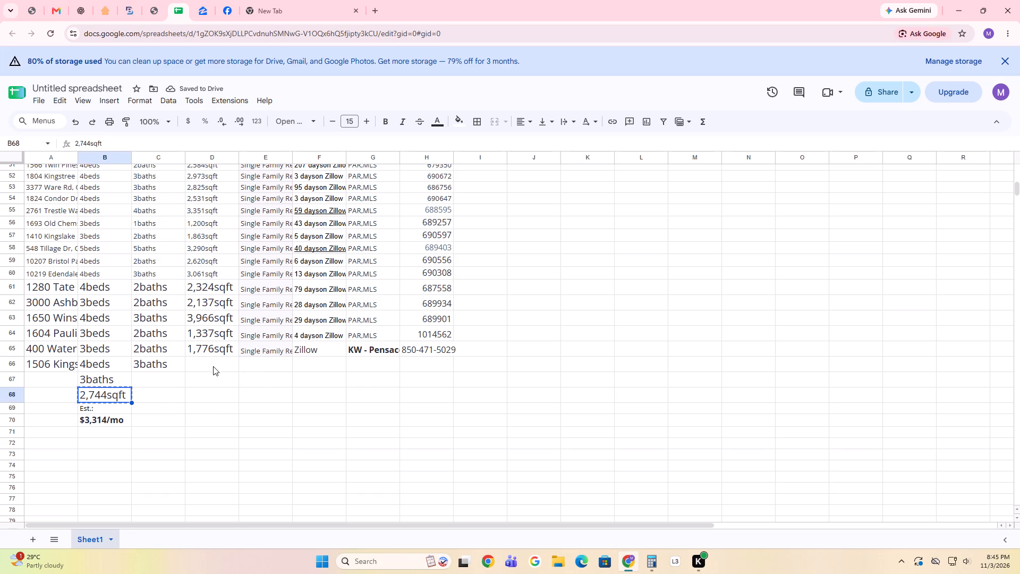
pyautogui.click(214, 365)
pyautogui.hotkey('ctrl', 'v')
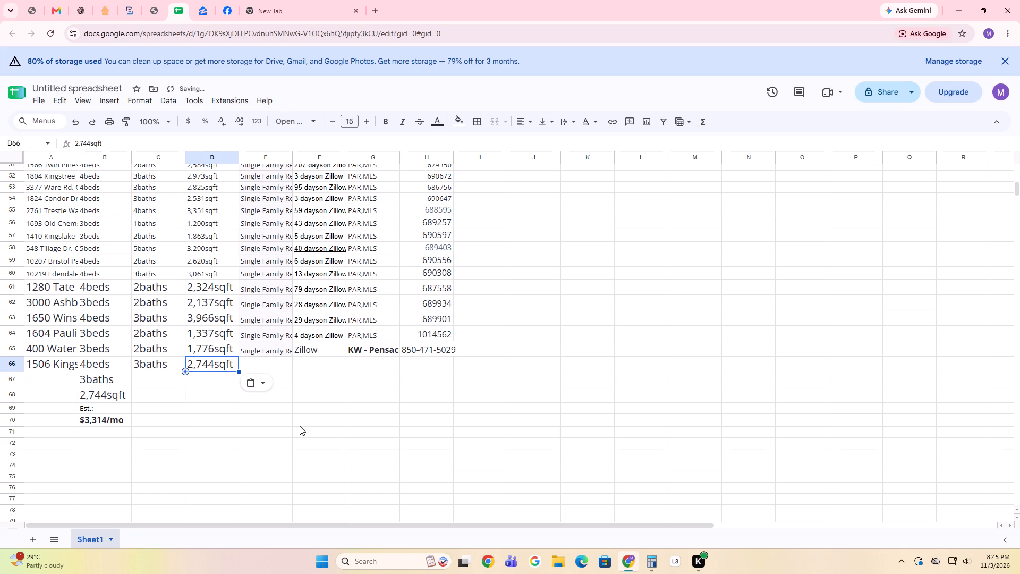
pyautogui.click(244, 430)
# Clear the leftover baths, sqft, Est.: and $3,314/mo entries from cells B67 to B70, one cell at a time.
pyautogui.doubleClick(123, 376)
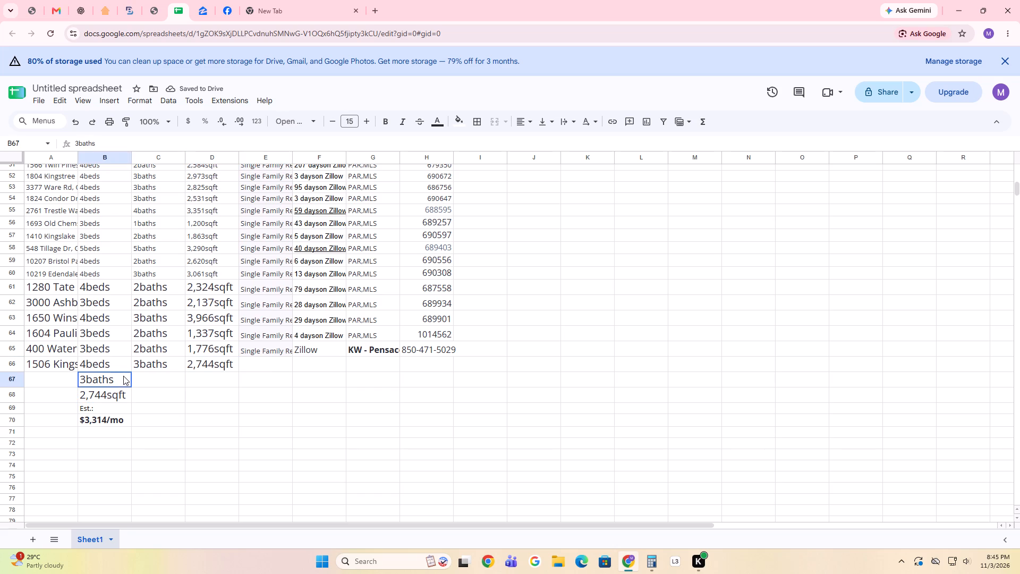
pyautogui.press('BackSpace')
pyautogui.press('BackSpace')
pyautogui.press('BackSpace')
pyautogui.press('BackSpace')
pyautogui.press('BackSpace')
pyautogui.press('BackSpace')
pyautogui.press('BackSpace')
pyautogui.press('BackSpace')
pyautogui.press('BackSpace')
pyautogui.press('BackSpace')
pyautogui.press('BackSpace')
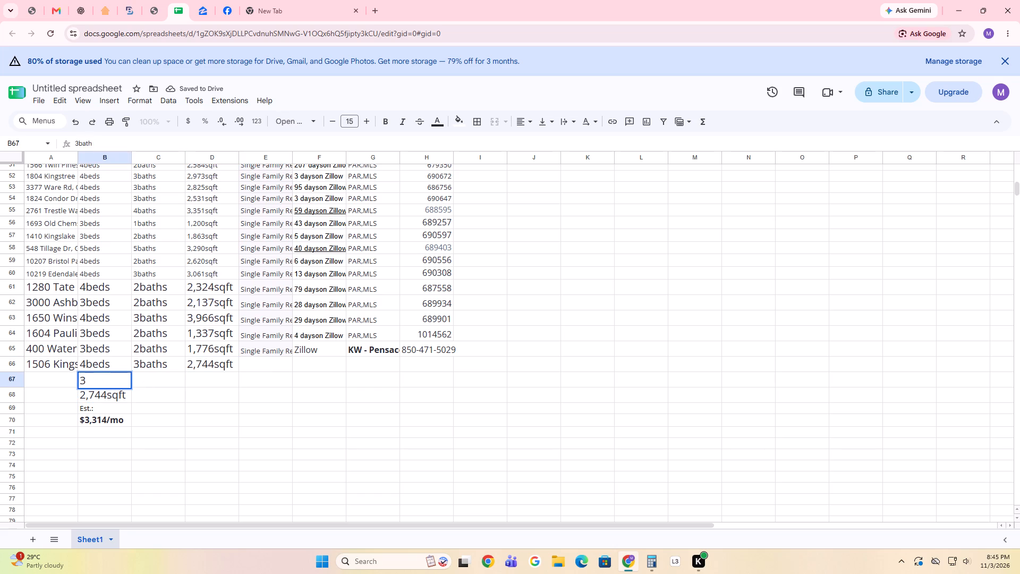
pyautogui.doubleClick(115, 395)
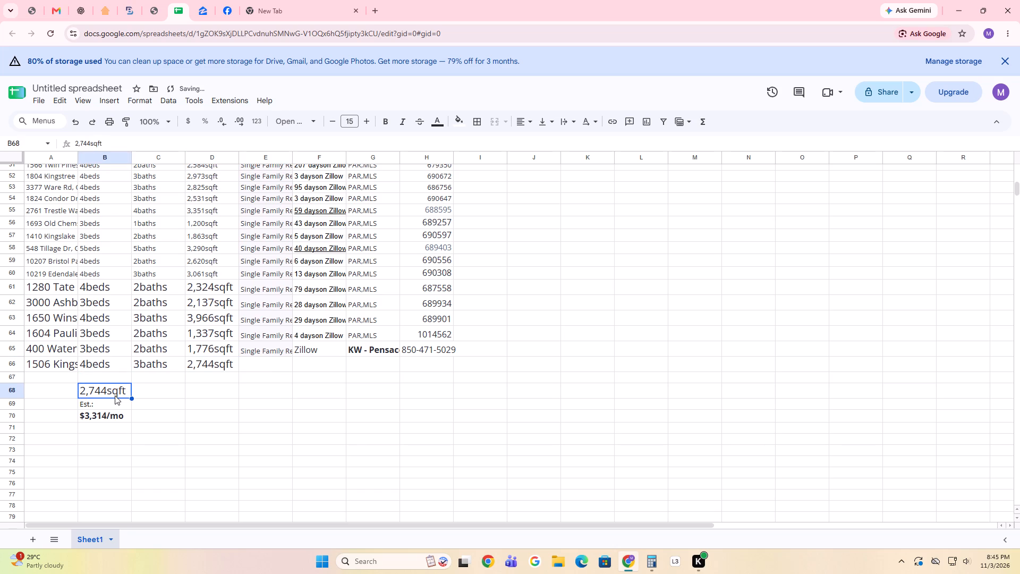
pyautogui.press('BackSpace')
pyautogui.press('BackSpace')
pyautogui.press('BackSpace')
pyautogui.press('BackSpace')
pyautogui.press('BackSpace')
pyautogui.press('BackSpace')
pyautogui.press('BackSpace')
pyautogui.press('BackSpace')
pyautogui.press('BackSpace')
pyautogui.press('BackSpace')
pyautogui.press('BackSpace')
pyautogui.press('BackSpace')
pyautogui.press('BackSpace')
pyautogui.press('BackSpace')
pyautogui.press('BackSpace')
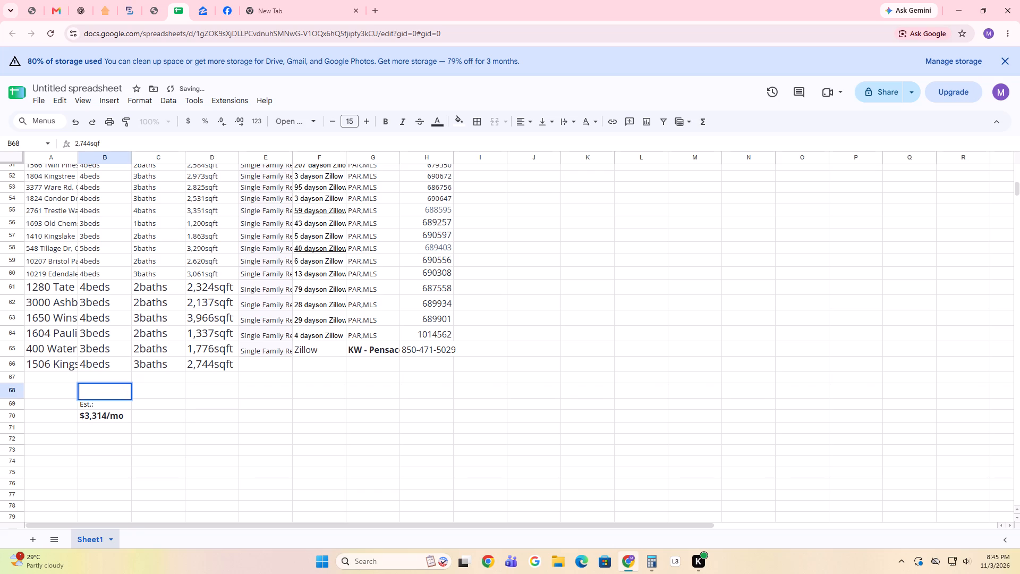
pyautogui.doubleClick(113, 404)
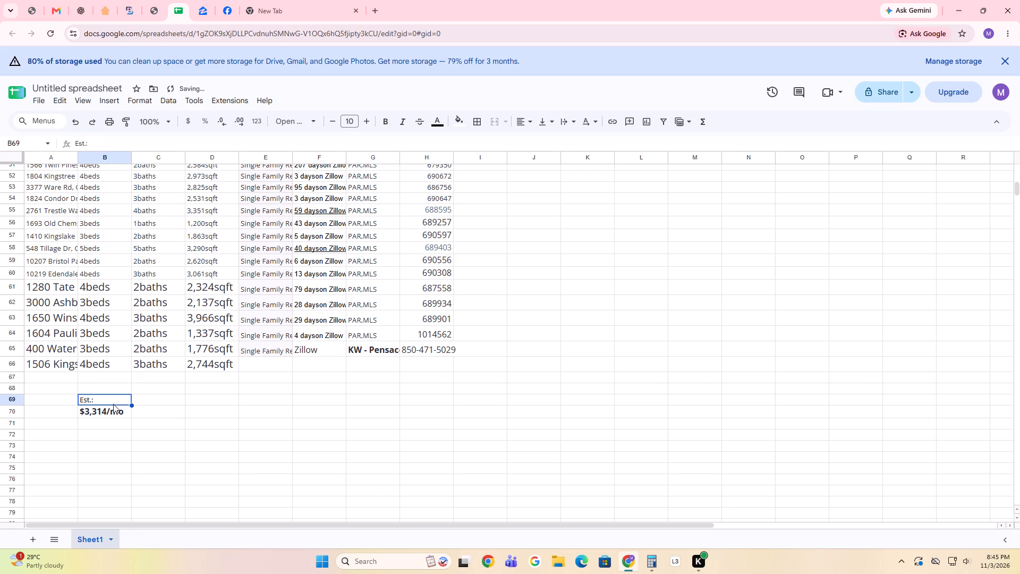
pyautogui.press('BackSpace')
pyautogui.press('BackSpace')
pyautogui.press('BackSpace')
pyautogui.press('BackSpace')
pyautogui.press('BackSpace')
pyautogui.press('BackSpace')
pyautogui.press('BackSpace')
pyautogui.press('BackSpace')
pyautogui.press('BackSpace')
pyautogui.press('BackSpace')
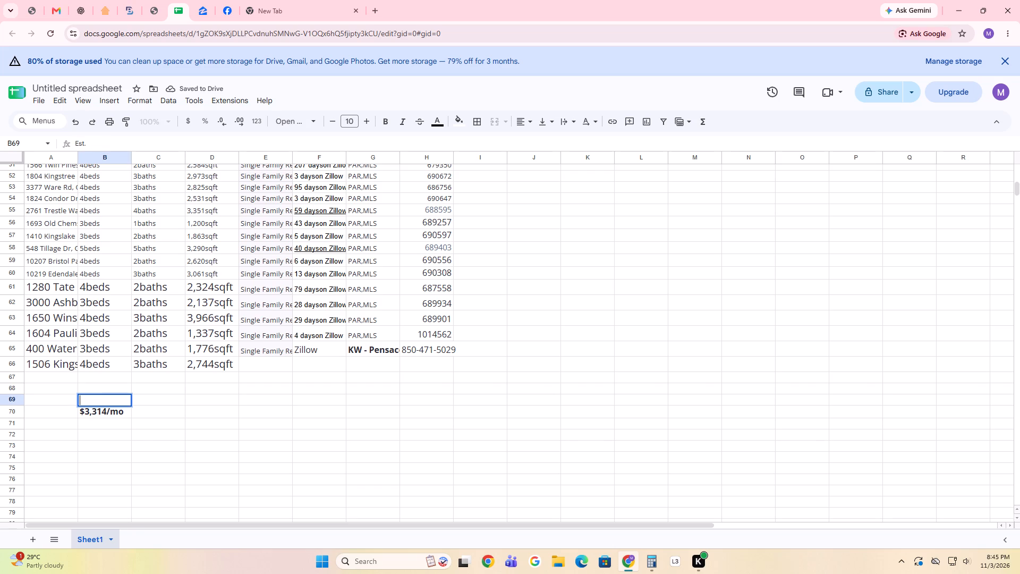
pyautogui.doubleClick(122, 416)
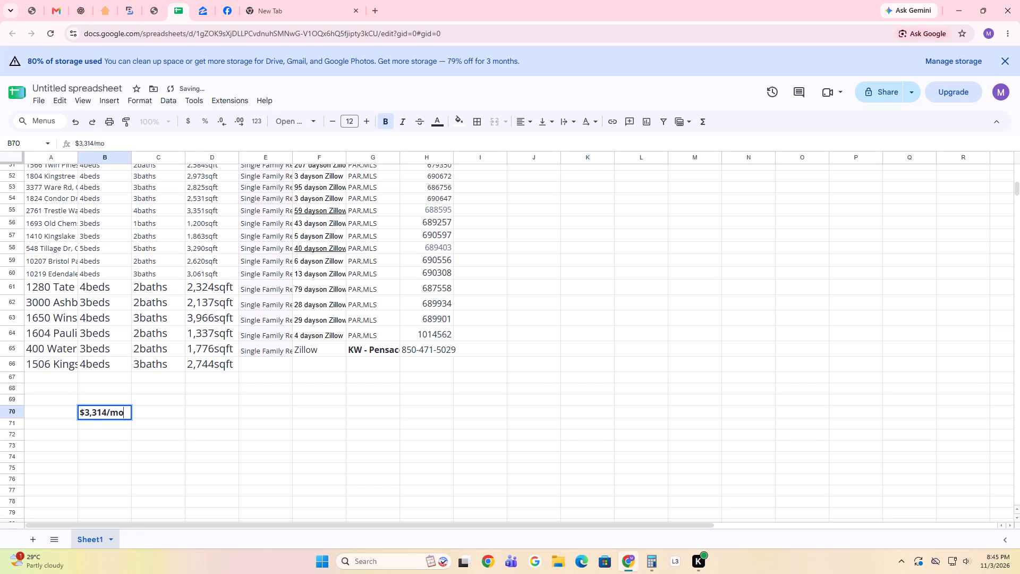
pyautogui.press('BackSpace')
pyautogui.press('BackSpace')
pyautogui.press('BackSpace')
pyautogui.press('BackSpace')
pyautogui.press('BackSpace')
pyautogui.press('BackSpace')
pyautogui.press('BackSpace')
pyautogui.press('BackSpace')
pyautogui.press('BackSpace')
pyautogui.press('BackSpace')
pyautogui.press('BackSpace')
pyautogui.press('BackSpace')
pyautogui.press('BackSpace')
pyautogui.press('BackSpace')
pyautogui.press('BackSpace')
pyautogui.press('BackSpace')
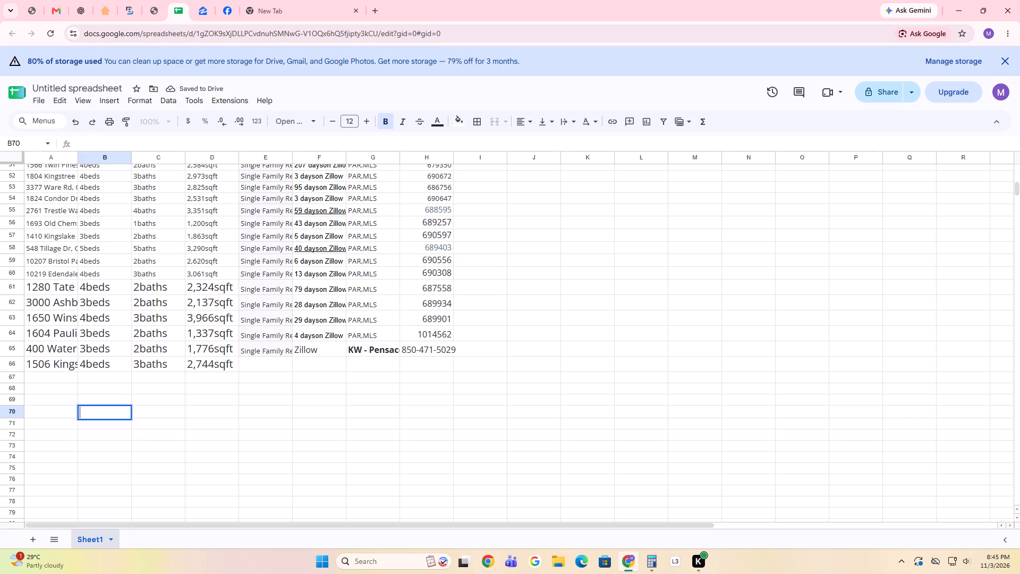
pyautogui.click(261, 414)
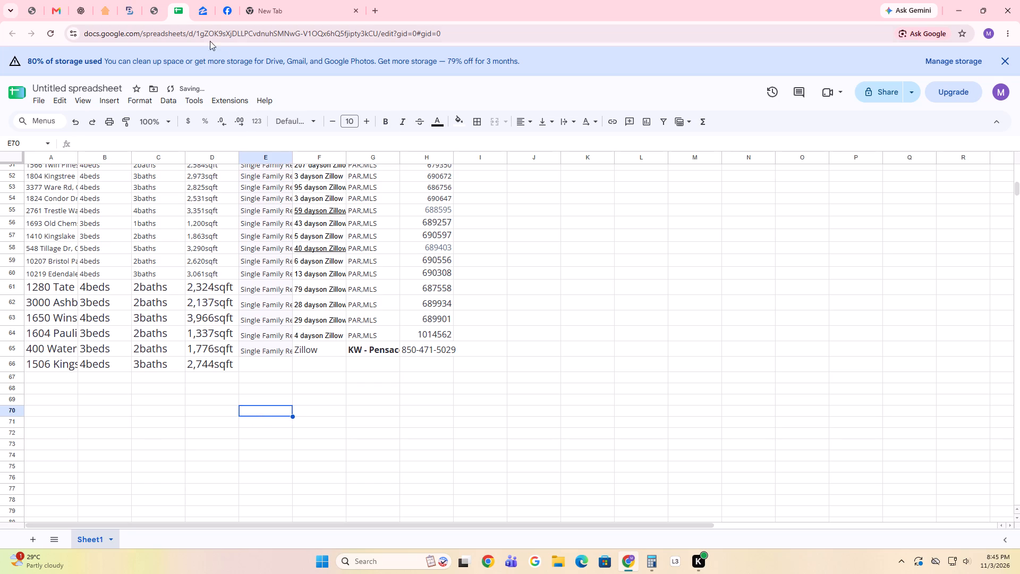
# Copy the text 94 days on Zillow from the Kings Rd listing on Zillow into cell F66 of the Google Sheet.
pyautogui.click(204, 14)
pyautogui.scroll(-2, 454, 336)
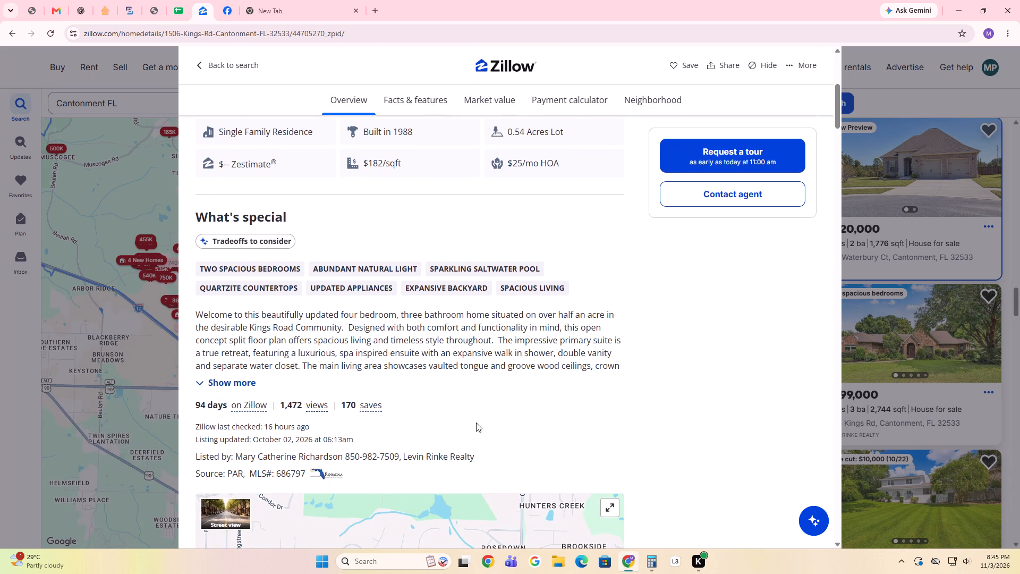
pyautogui.moveTo(194, 400); pyautogui.dragTo(250, 406)
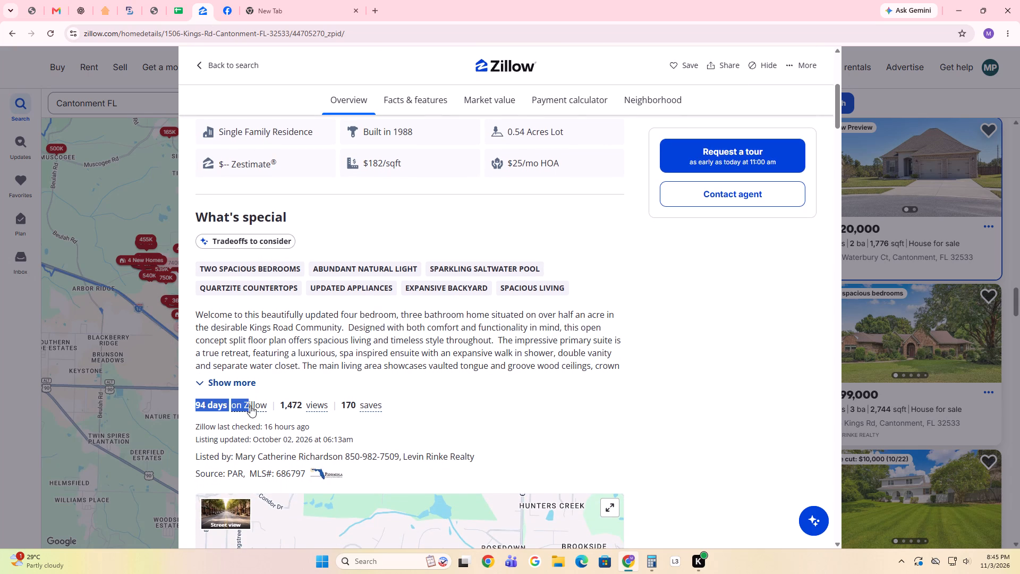
pyautogui.moveTo(250, 406); pyautogui.dragTo(267, 406)
pyautogui.hotkey('ctrl', 'c')
pyautogui.click(176, 7)
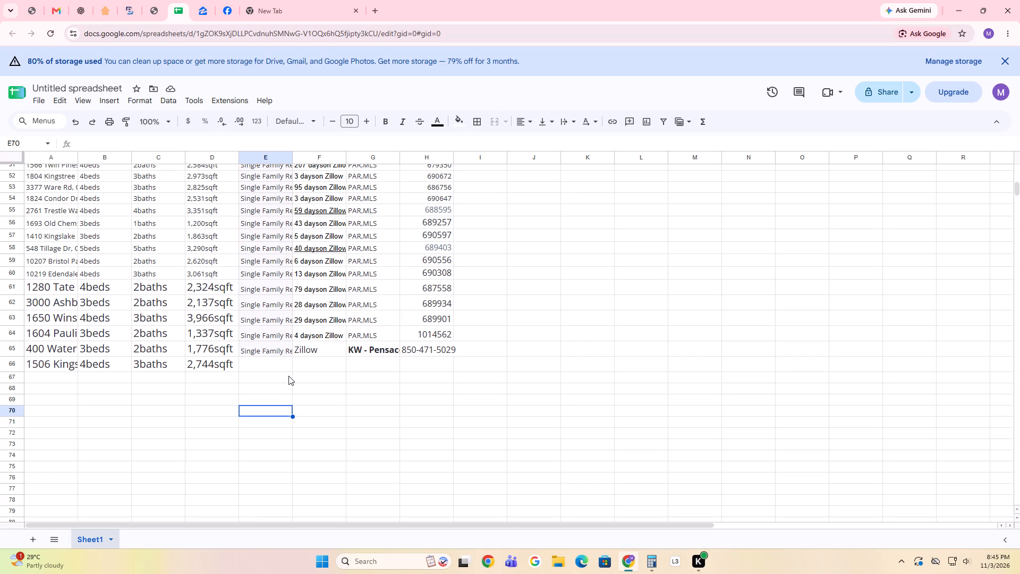
pyautogui.click(329, 361)
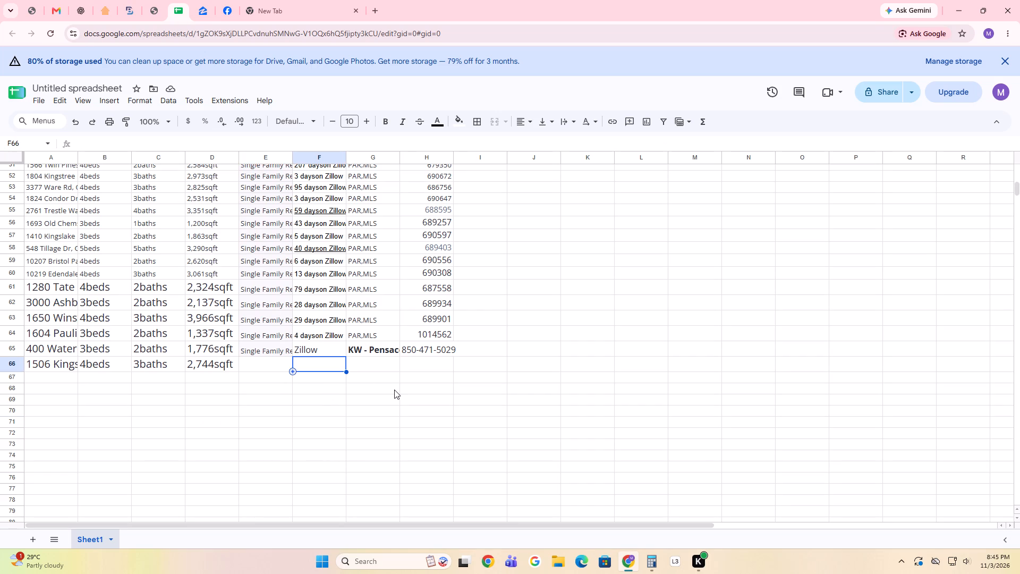
pyautogui.hotkey('ctrl', 'v')
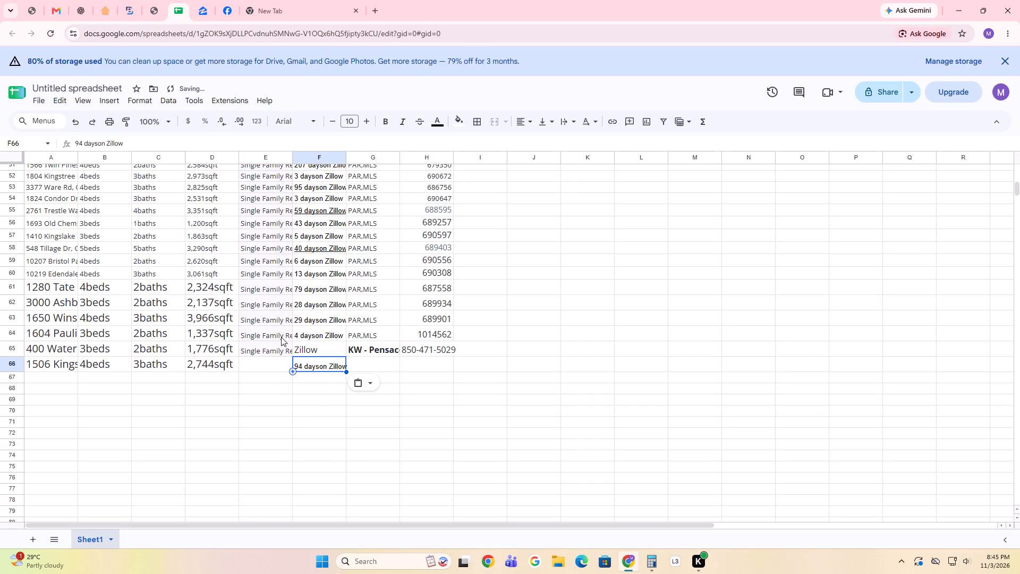
pyautogui.click(294, 403)
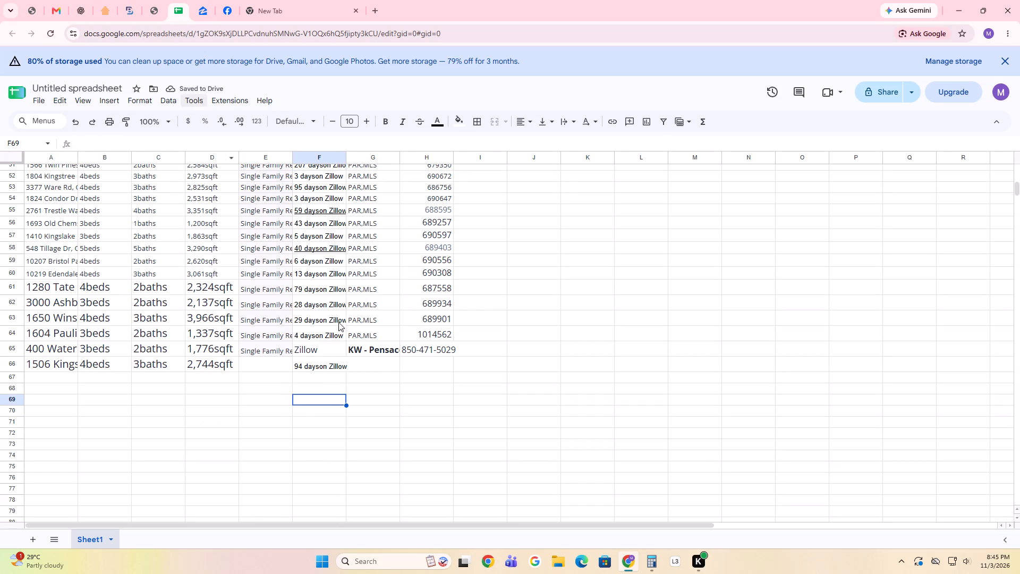
# Copy the MLS number 686797 from the Kings Rd listing on Zillow into cell H66 of the Google Sheet.
pyautogui.click(203, 12)
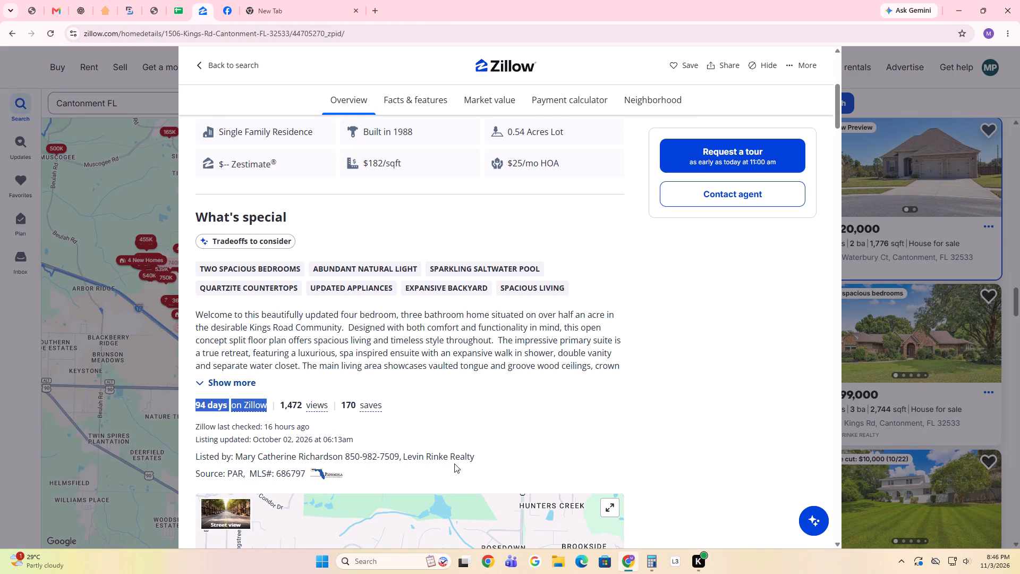
pyautogui.scroll(-1, 433, 407)
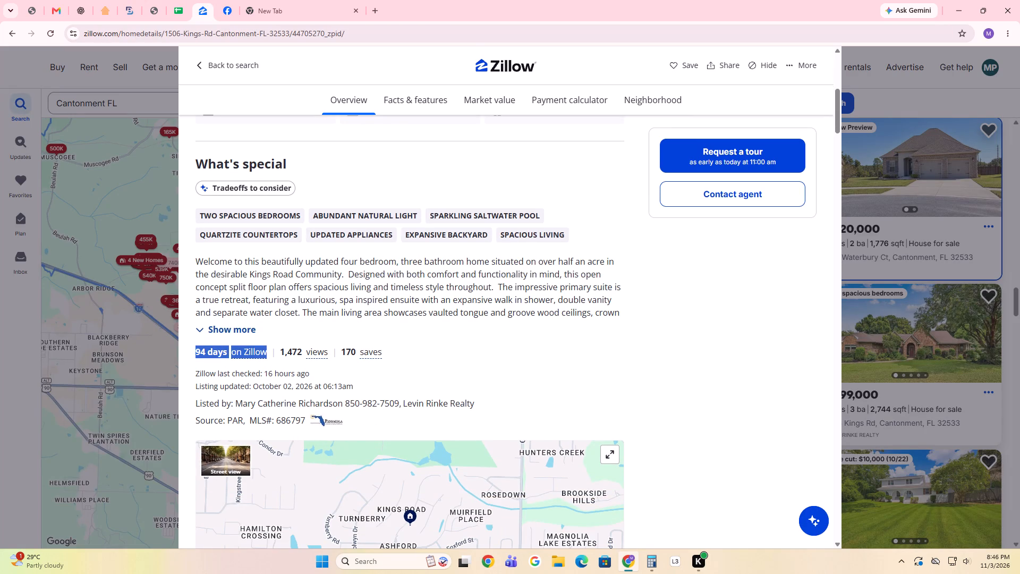
pyautogui.click(482, 379)
pyautogui.moveTo(275, 419); pyautogui.dragTo(305, 420)
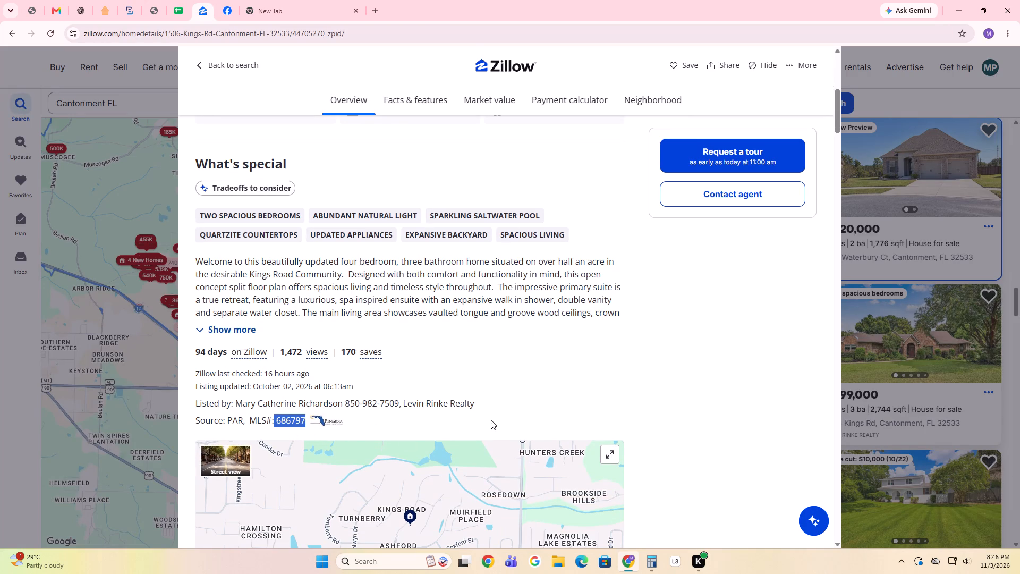
pyautogui.hotkey('ctrl', 'c')
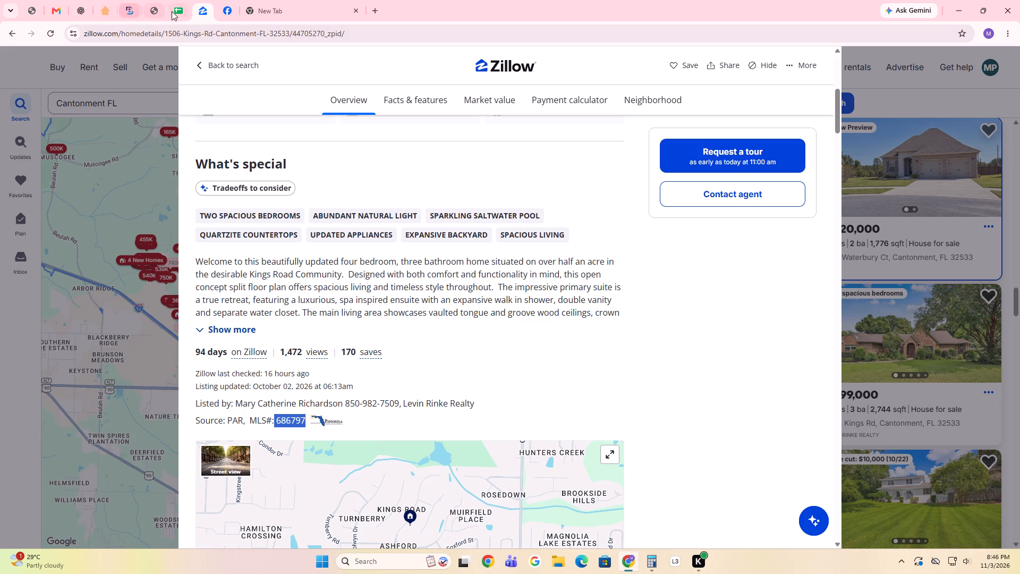
pyautogui.click(173, 11)
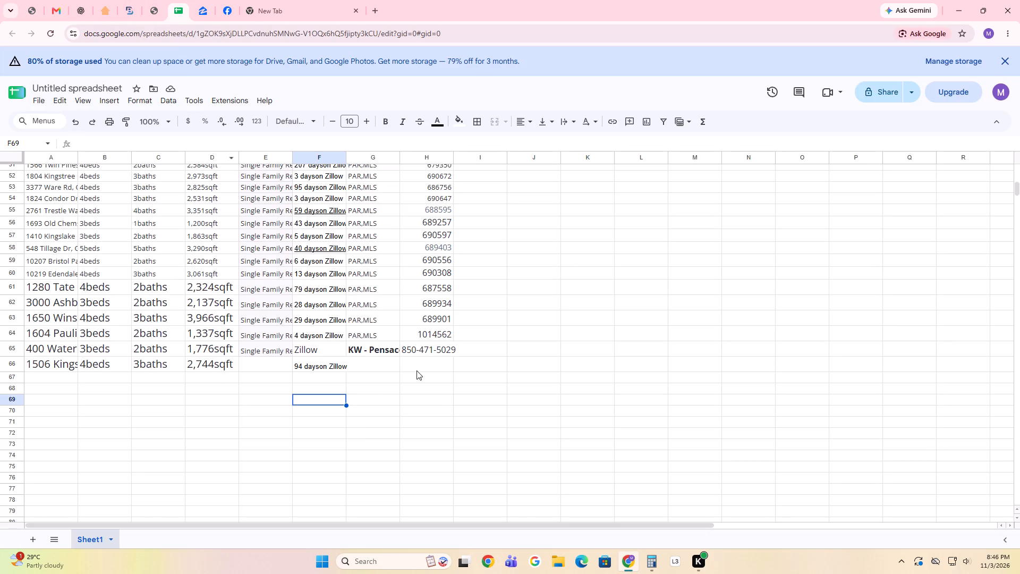
pyautogui.click(431, 367)
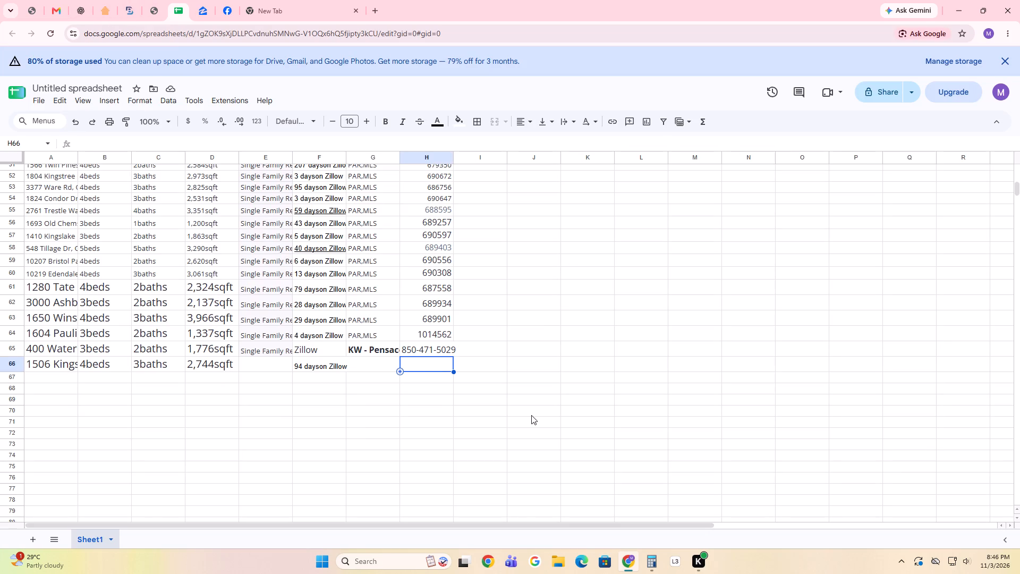
pyautogui.hotkey('ctrl', 'v')
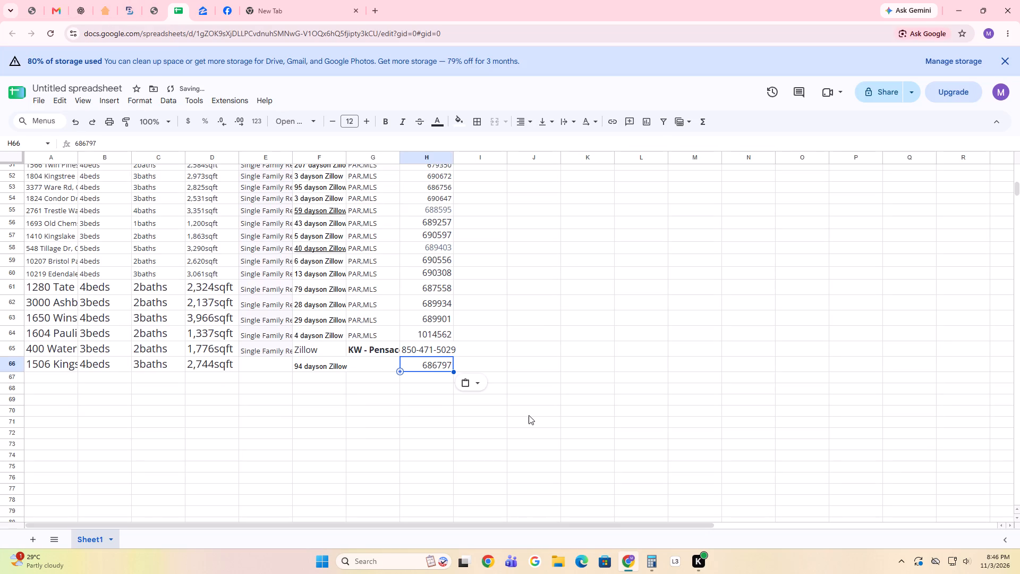
# Copy the PAR,MLS source text from cell G64 into cell G66 of the Kings Rd row.
pyautogui.click(491, 423)
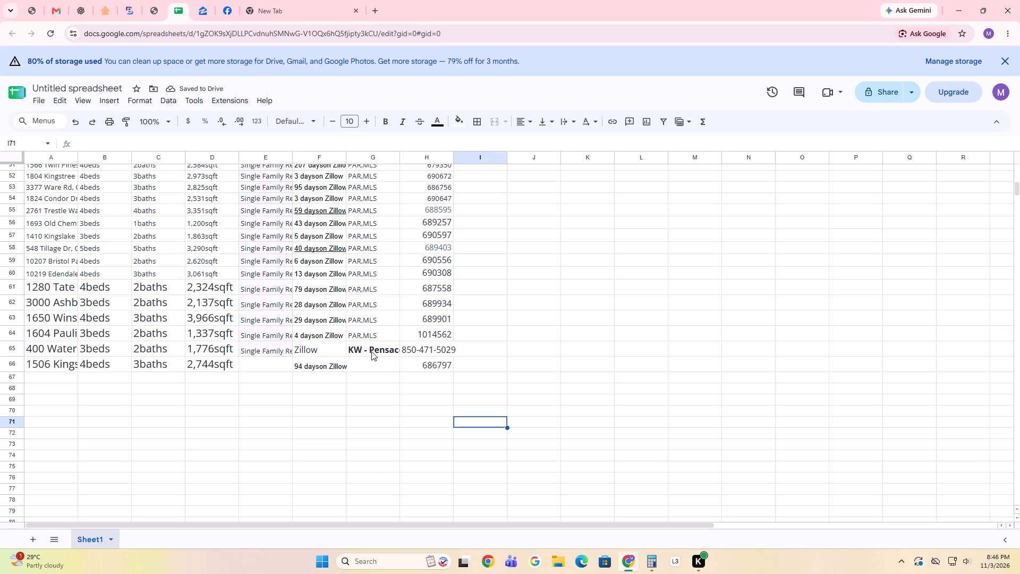
pyautogui.click(369, 336)
pyautogui.hotkey('ctrl', 'c')
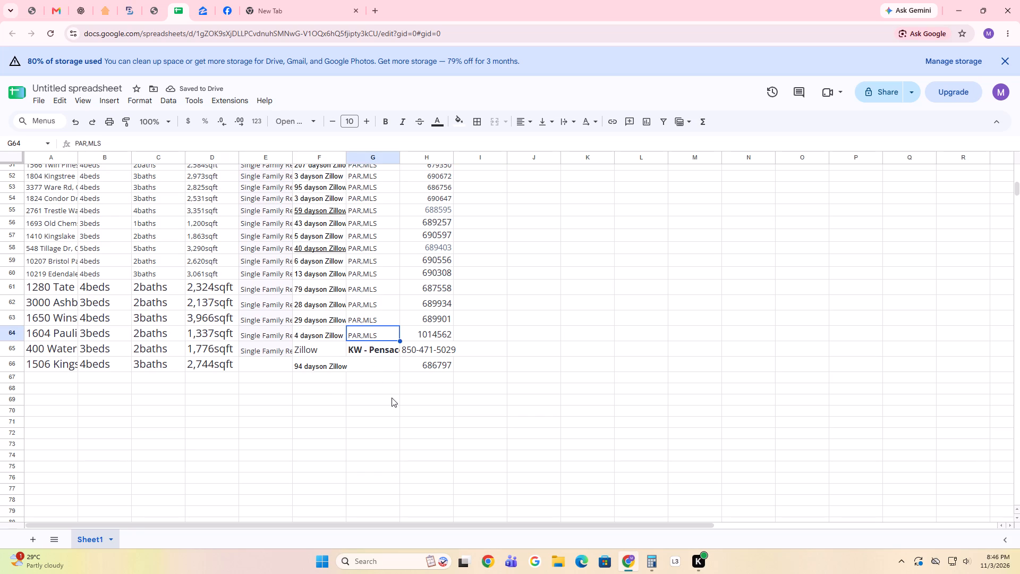
pyautogui.click(364, 365)
pyautogui.hotkey('ctrl', 'v')
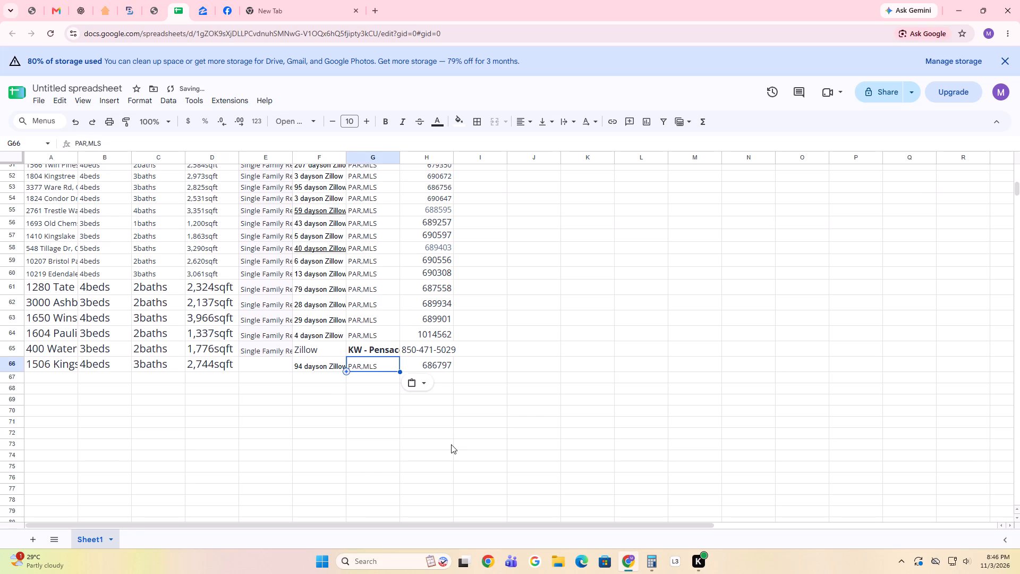
# Copy the Single Family Residence text from cell E65 into cell E66 of the Kings Rd row.
pyautogui.click(262, 414)
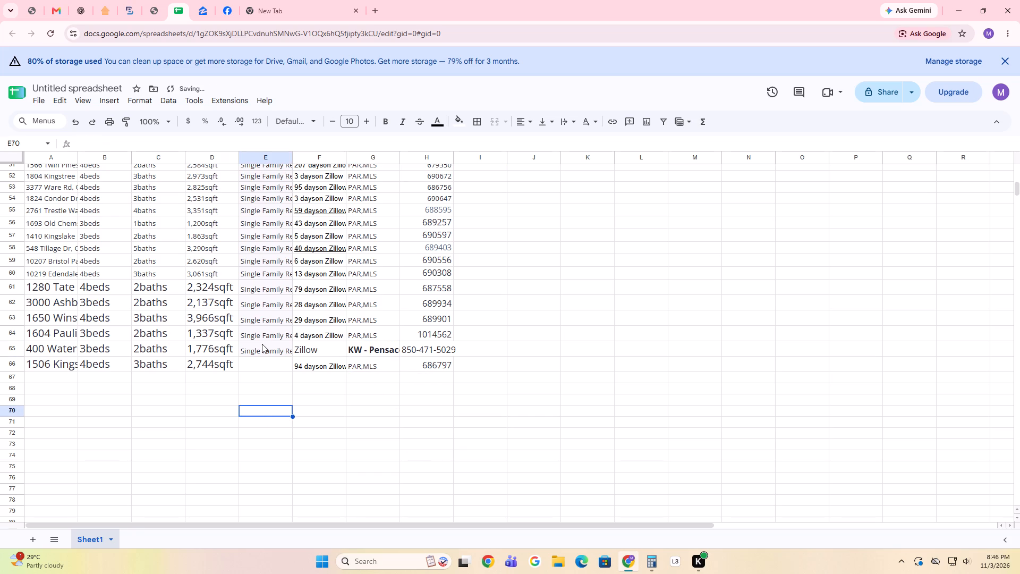
pyautogui.click(262, 344)
pyautogui.hotkey('ctrl', 'c')
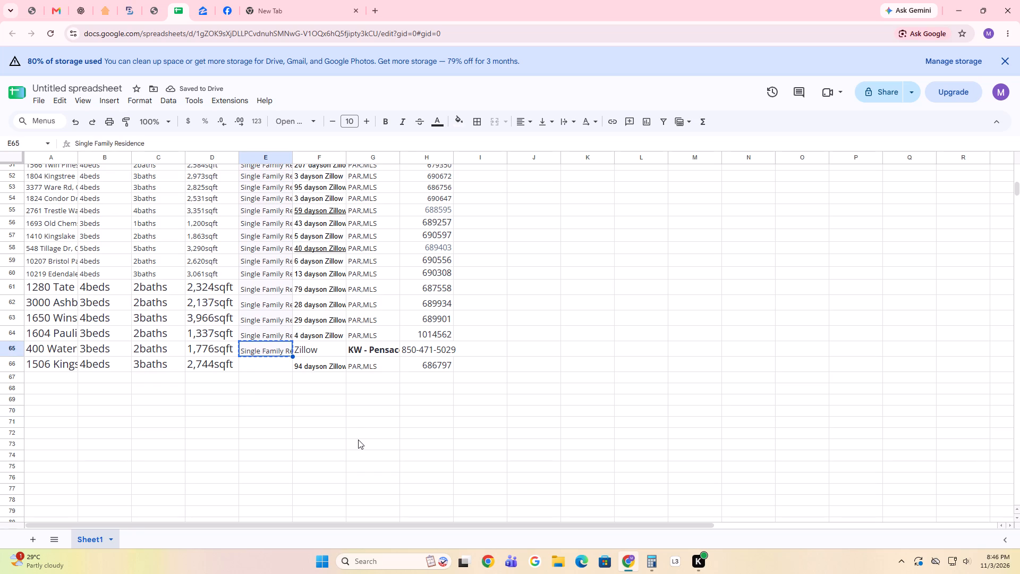
pyautogui.click(267, 367)
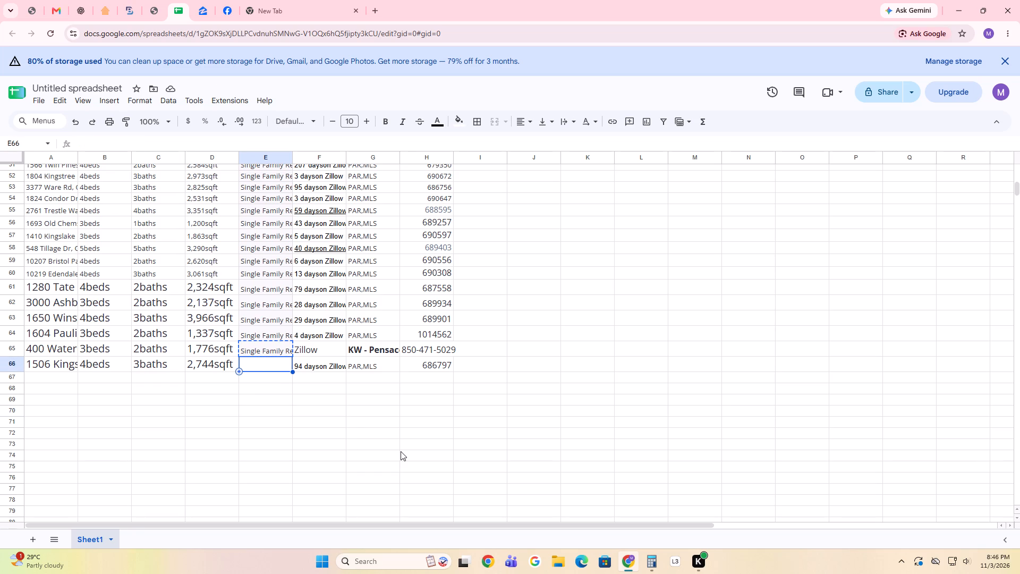
pyautogui.hotkey('ctrl', 'v')
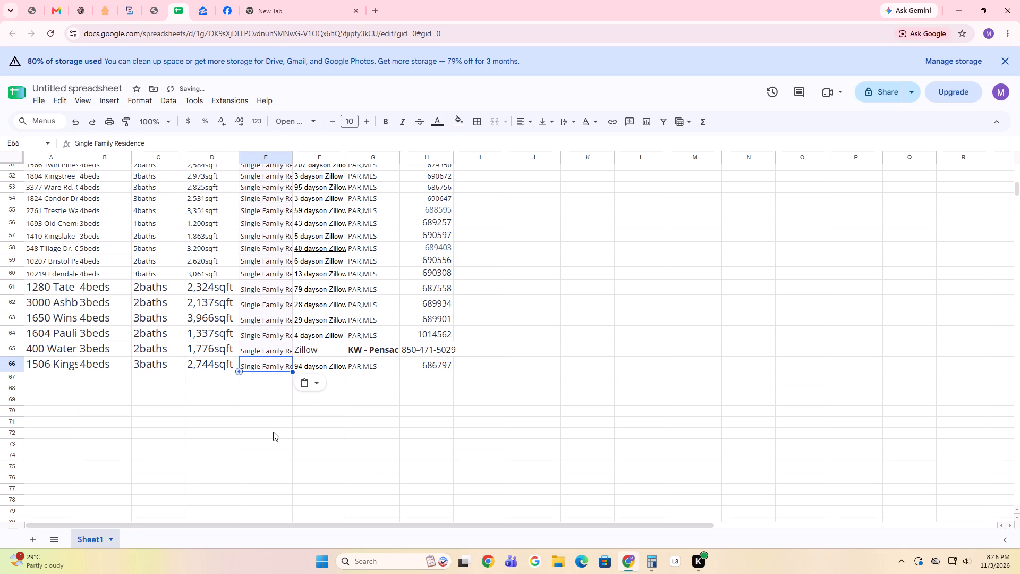
pyautogui.click(273, 432)
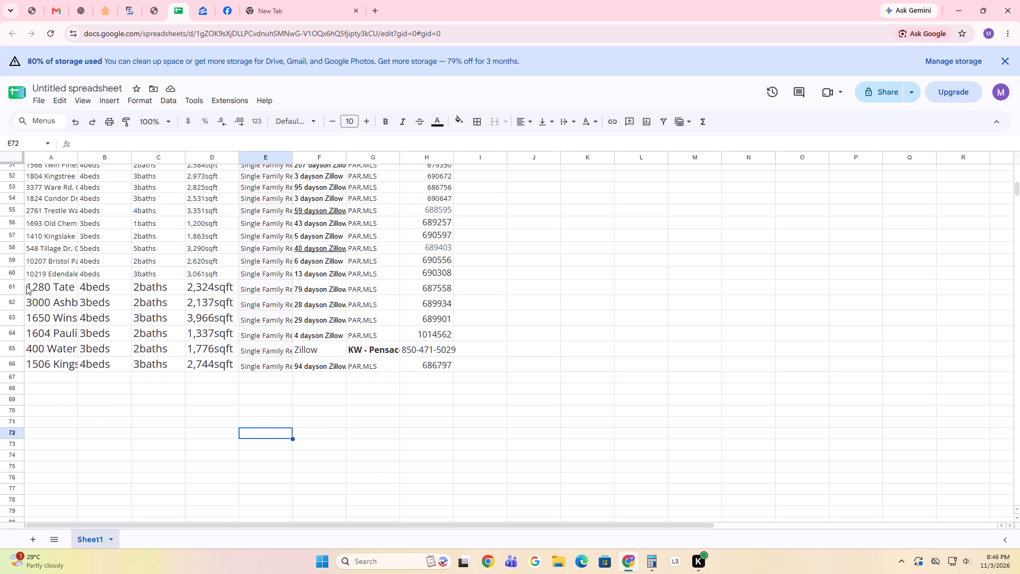
# Set the font size of the address, beds, baths and sqft cells A61:D66 to 10.
pyautogui.moveTo(27, 282); pyautogui.dragTo(222, 302)
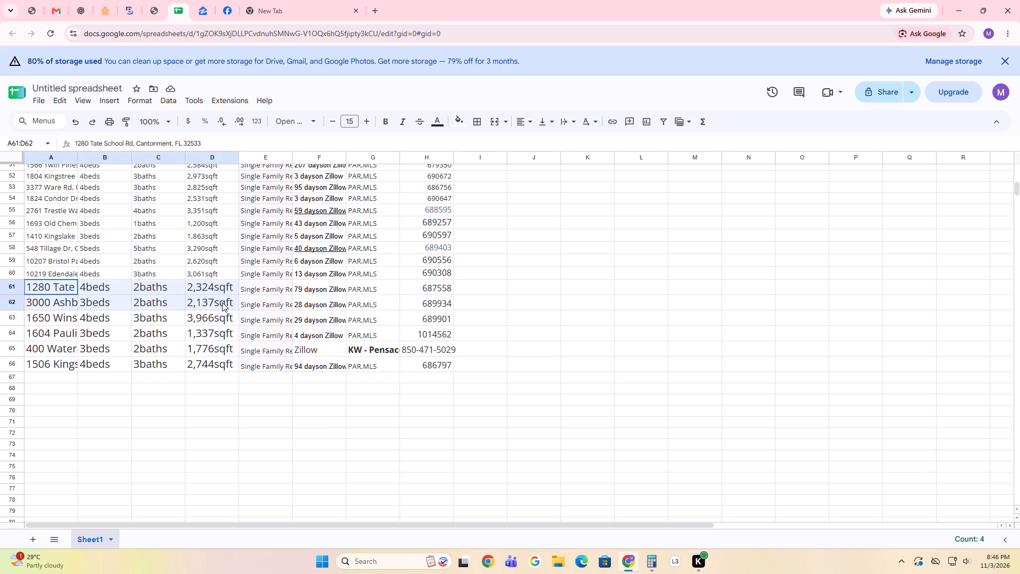
pyautogui.moveTo(222, 302); pyautogui.dragTo(239, 367)
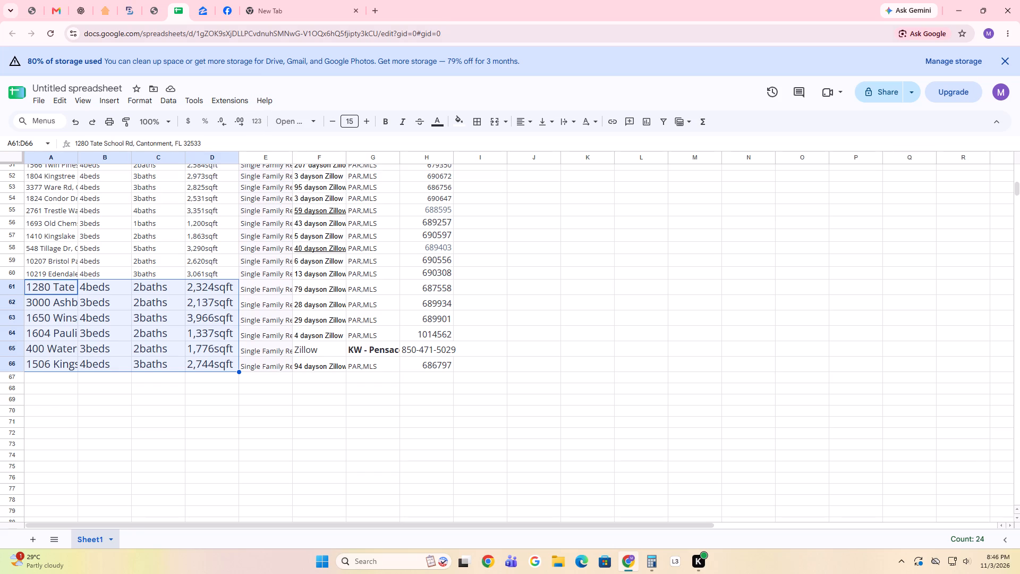
pyautogui.click(348, 124)
pyautogui.click(346, 207)
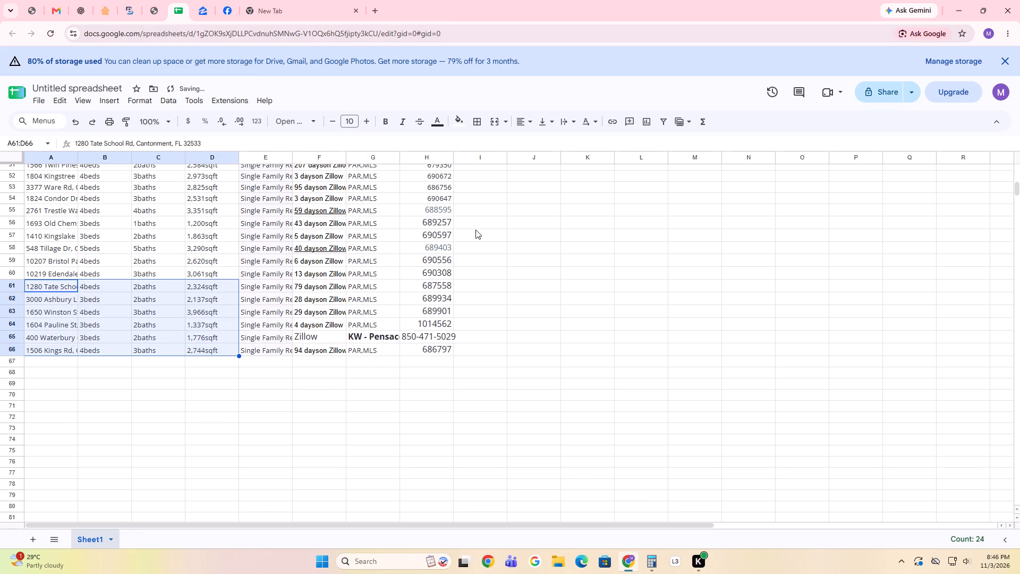
pyautogui.click(554, 286)
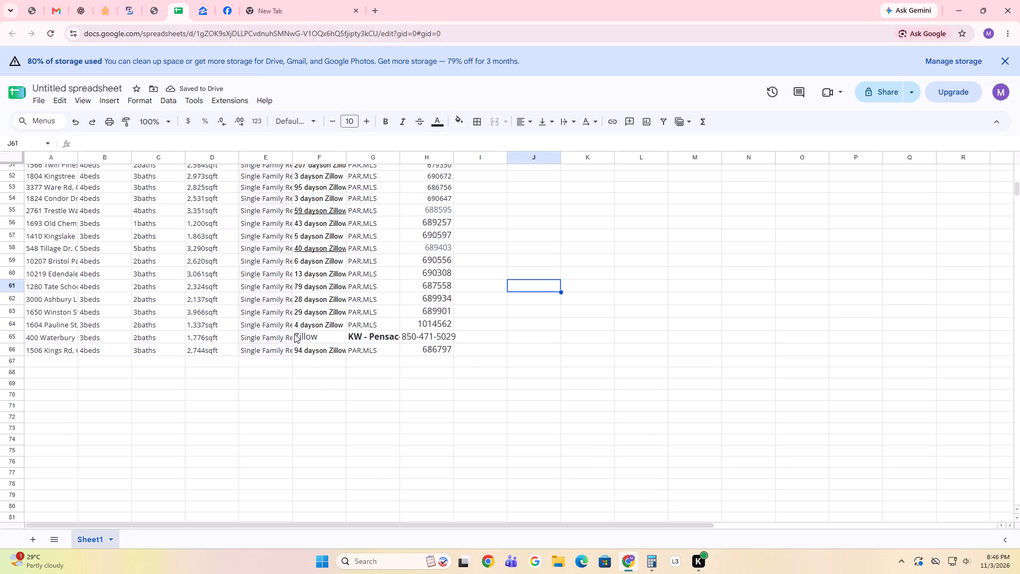
# Set the font size of cells F65:I67, covering the Waterbury and Kings Rd listing details, to 10.
pyautogui.moveTo(295, 332); pyautogui.dragTo(398, 332)
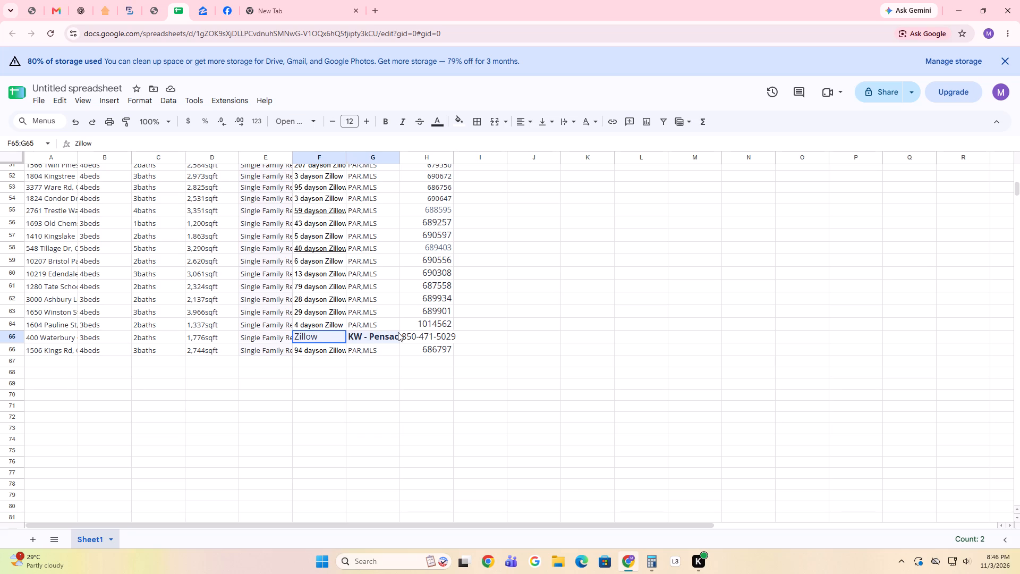
pyautogui.moveTo(398, 332); pyautogui.dragTo(455, 356)
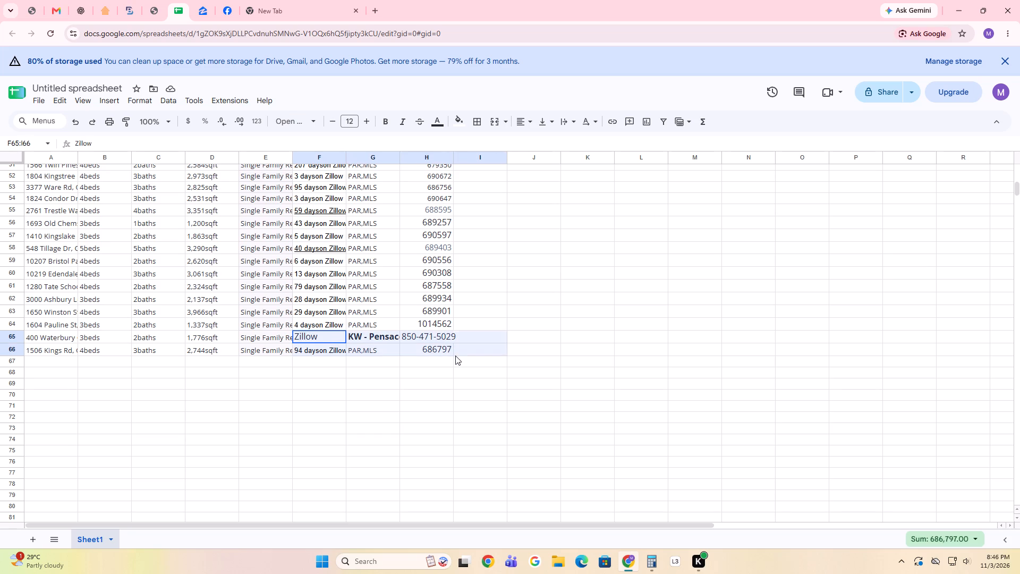
pyautogui.moveTo(455, 356); pyautogui.dragTo(457, 359)
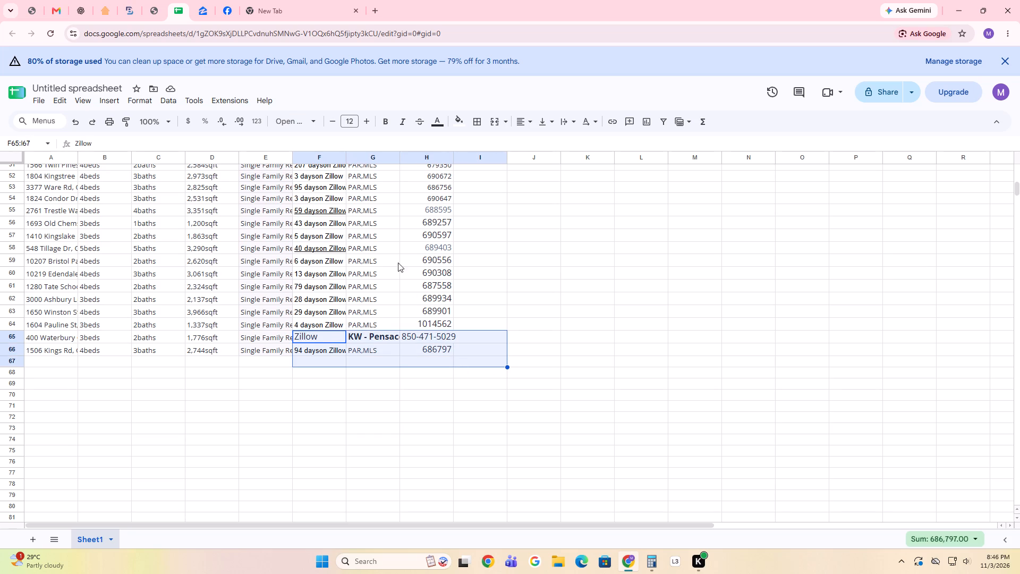
pyautogui.click(347, 123)
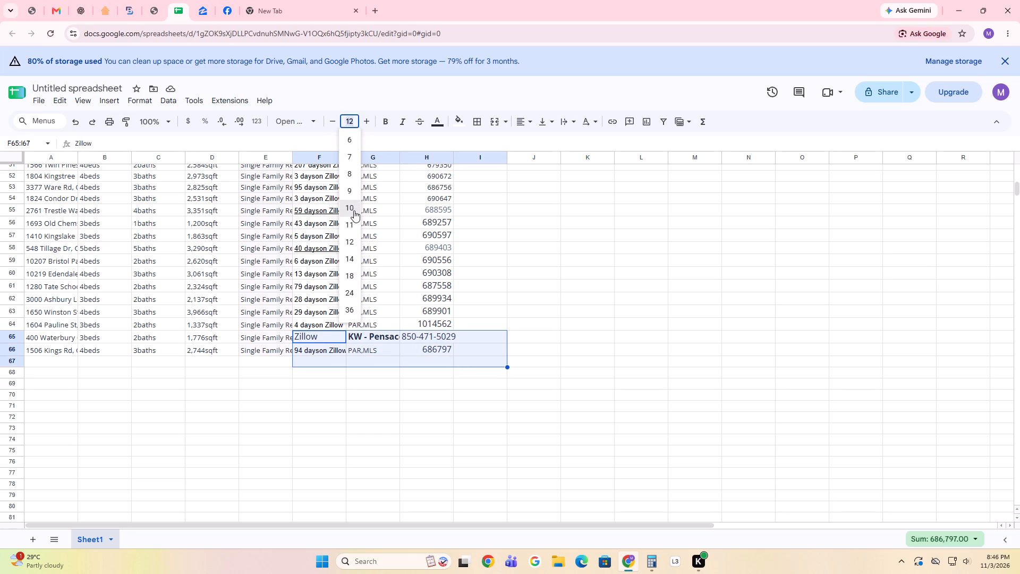
pyautogui.click(354, 210)
pyautogui.moveTo(544, 256); pyautogui.dragTo(548, 263)
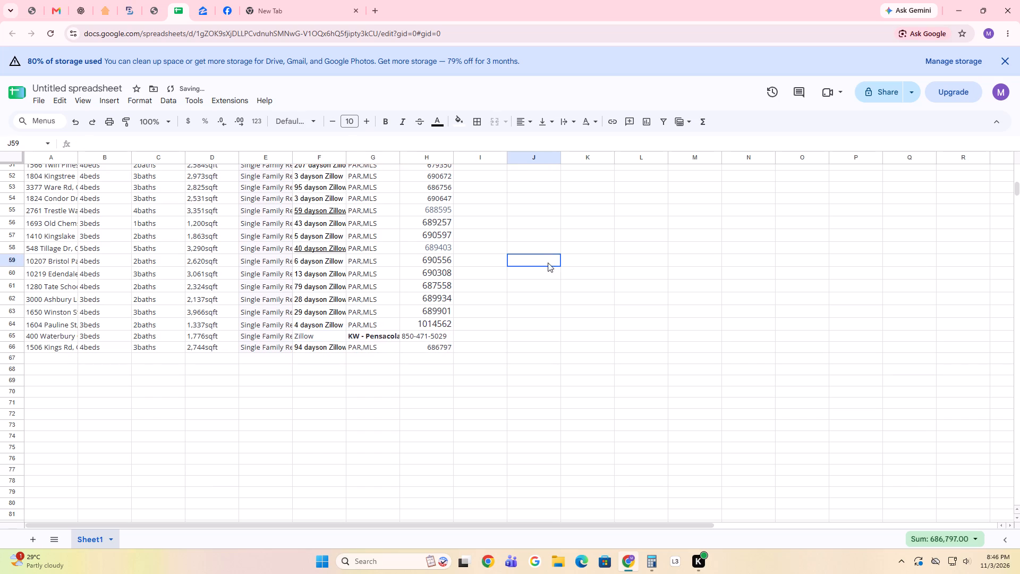
pyautogui.moveTo(548, 263); pyautogui.dragTo(549, 266)
# Set the font size of the MLS column cells H54:H65 to 10.
pyautogui.scroll(1, 550, 266)
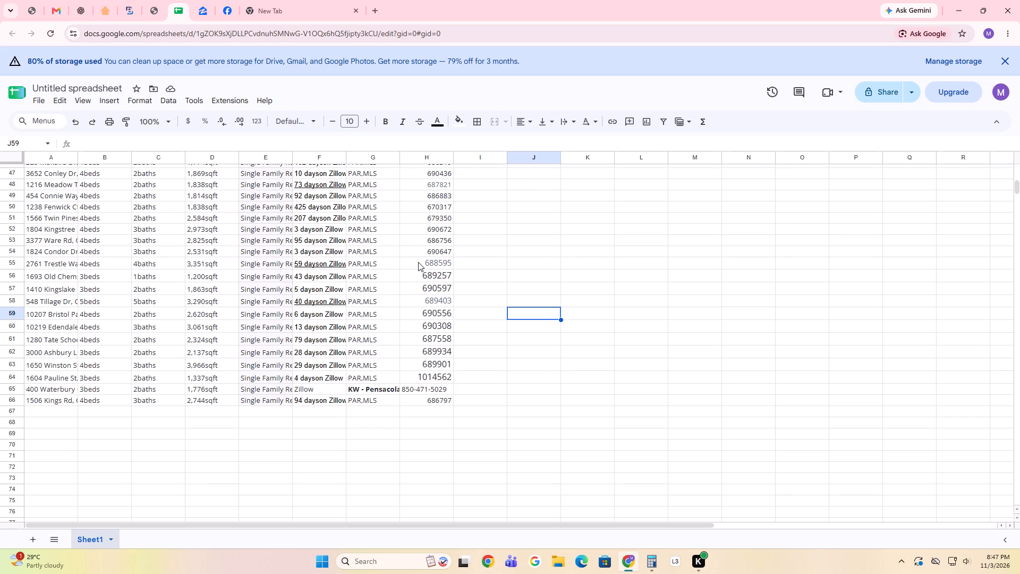
pyautogui.moveTo(421, 256); pyautogui.dragTo(429, 261)
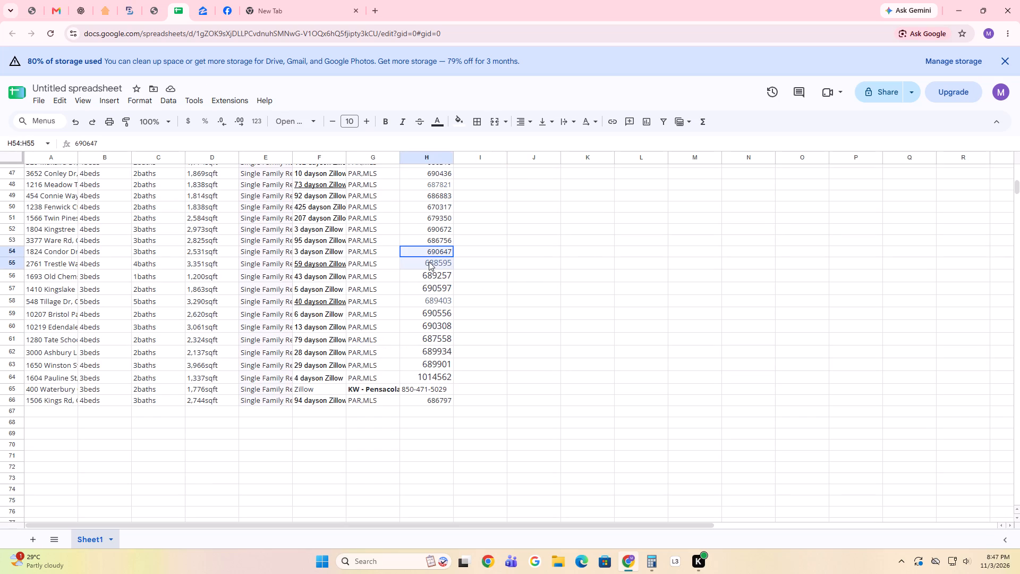
pyautogui.moveTo(429, 261); pyautogui.dragTo(450, 385)
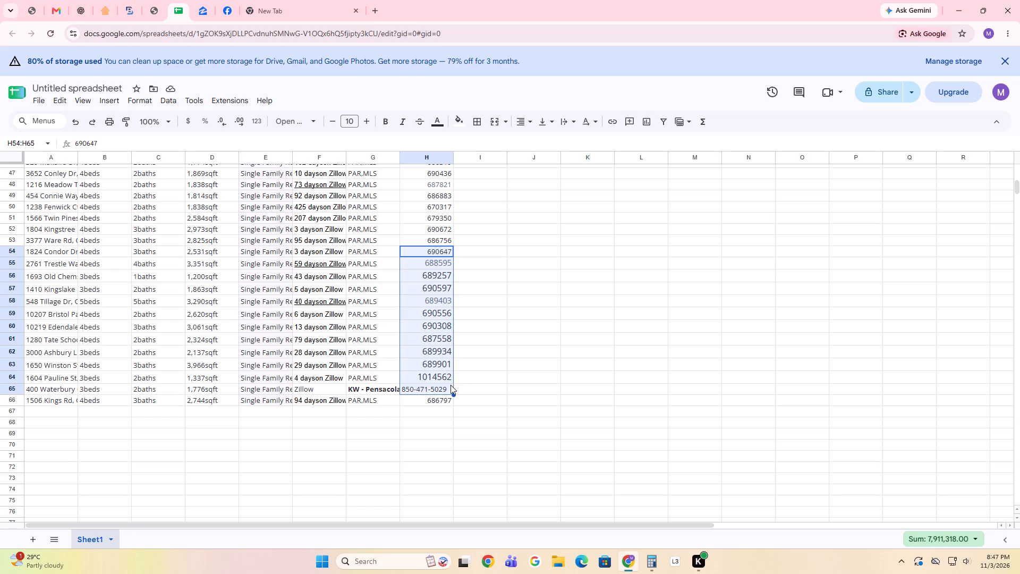
pyautogui.click(352, 120)
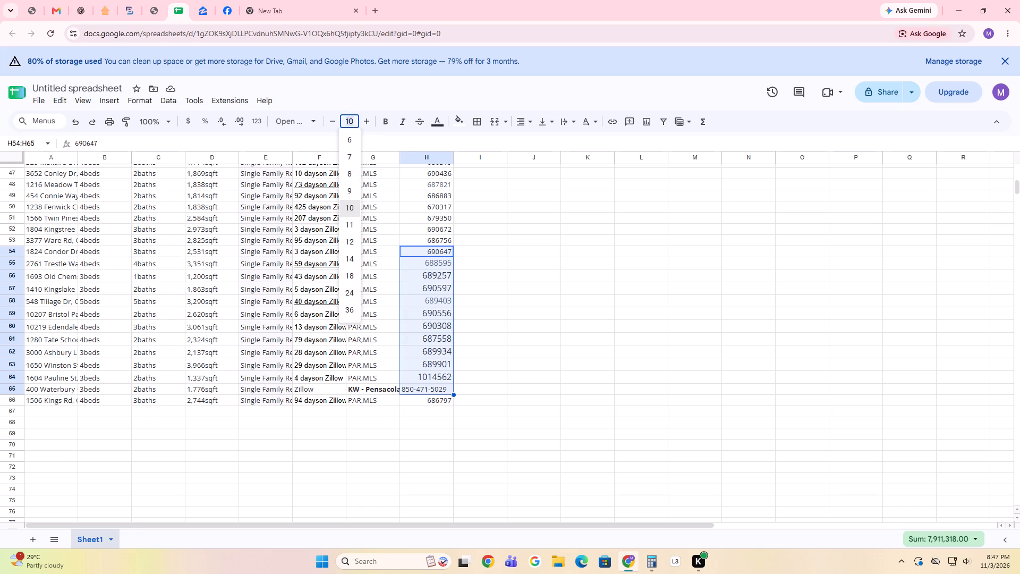
pyautogui.click(350, 209)
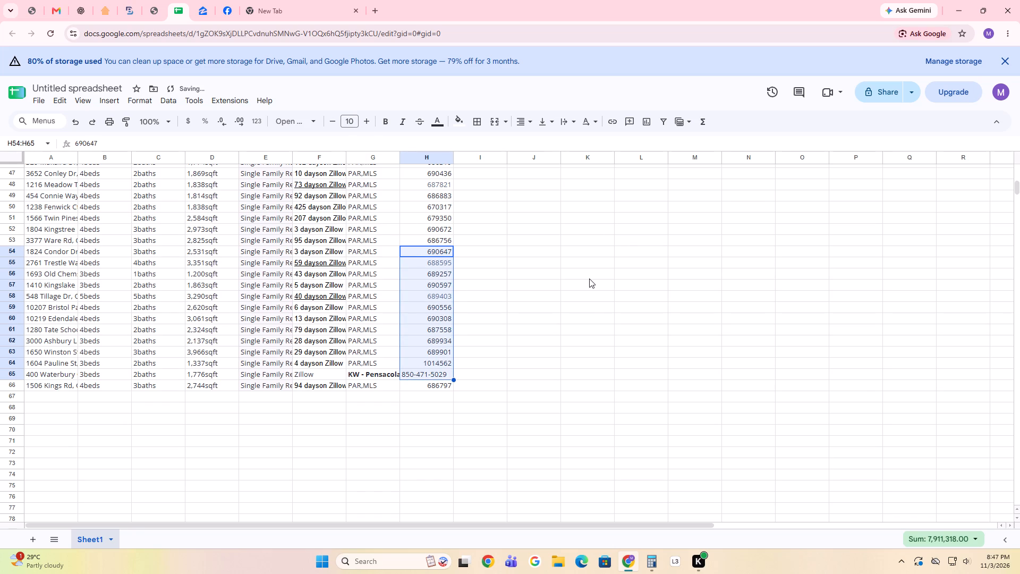
pyautogui.click(589, 278)
pyautogui.scroll(-2, 576, 301)
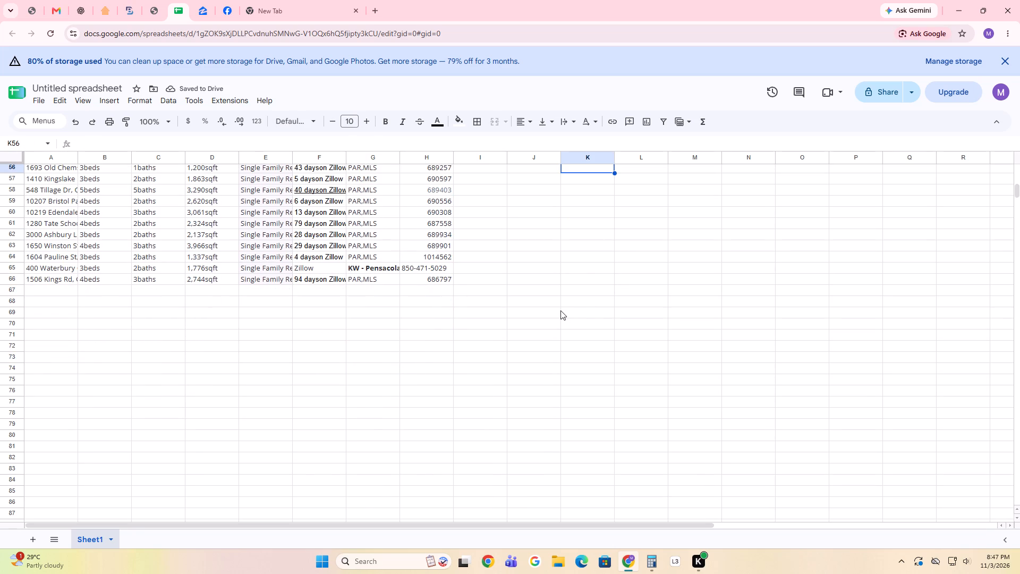
pyautogui.scroll(-1, 370, 347)
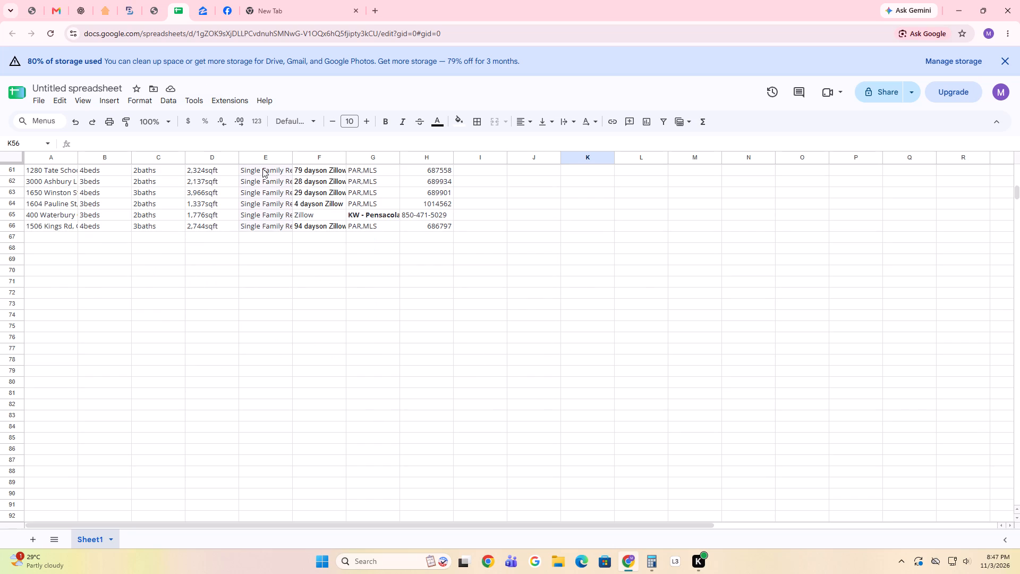
pyautogui.click(199, 12)
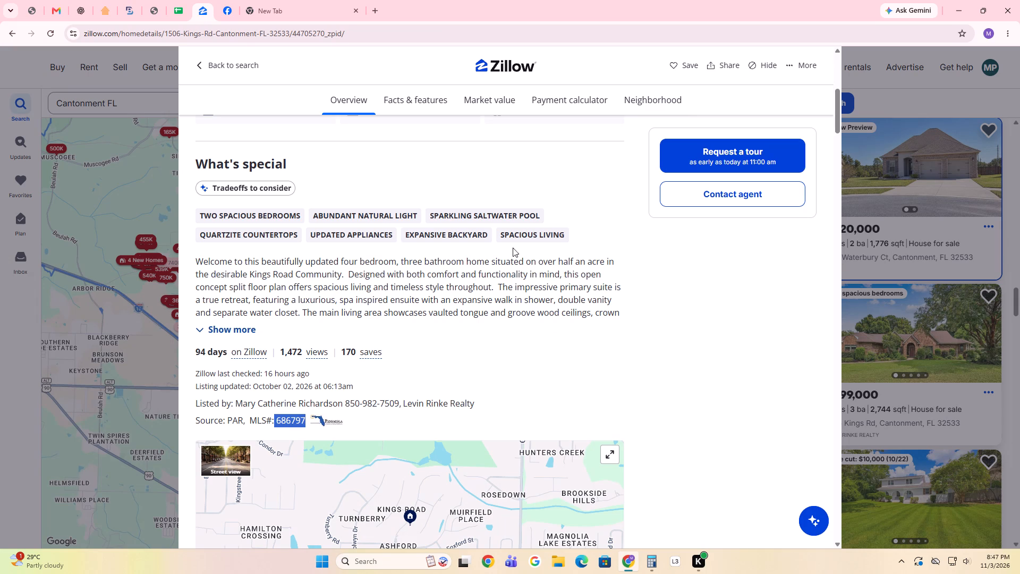
pyautogui.click(201, 65)
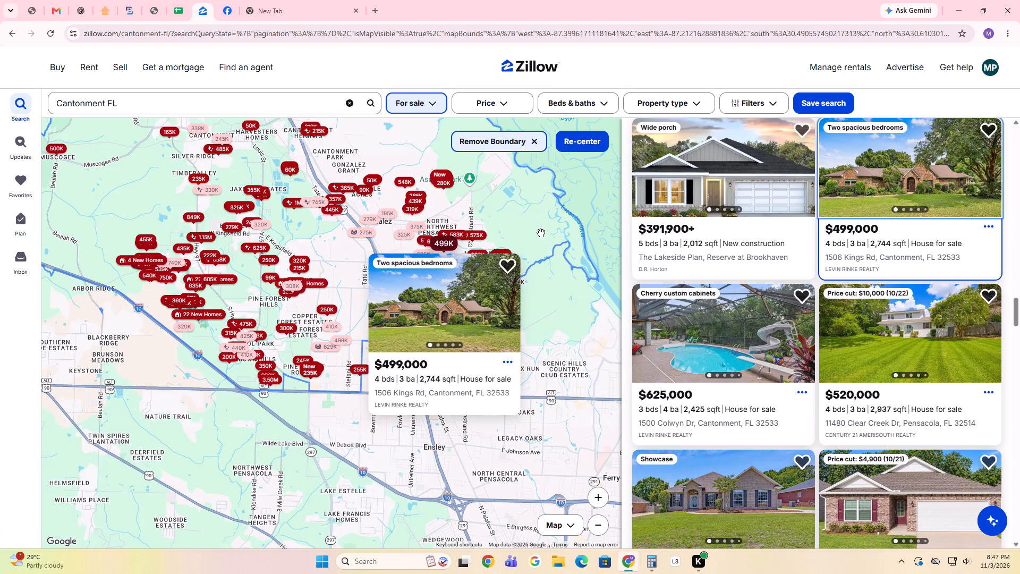
pyautogui.click(709, 322)
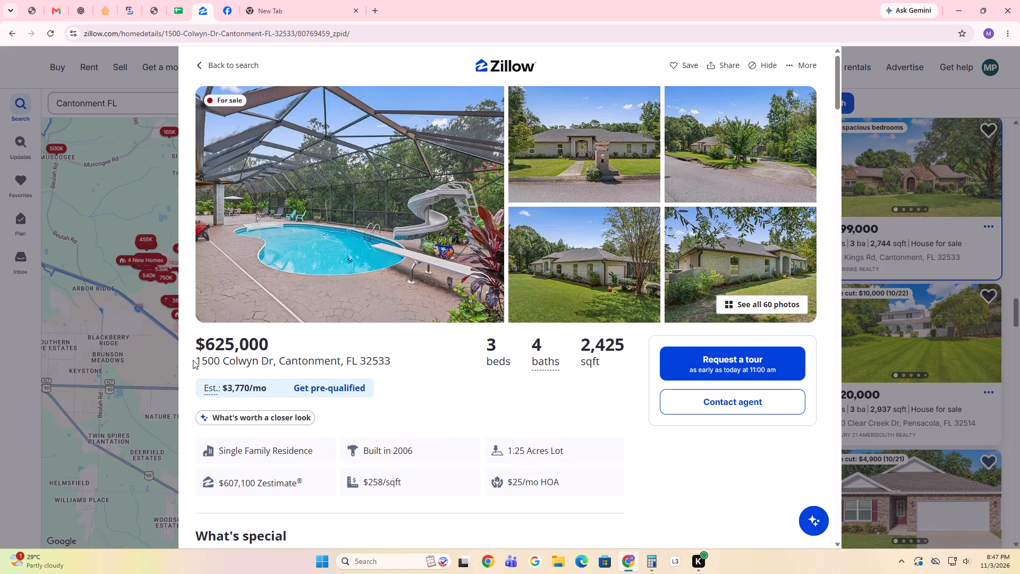
pyautogui.moveTo(193, 360); pyautogui.dragTo(404, 347)
pyautogui.moveTo(404, 347); pyautogui.dragTo(410, 354)
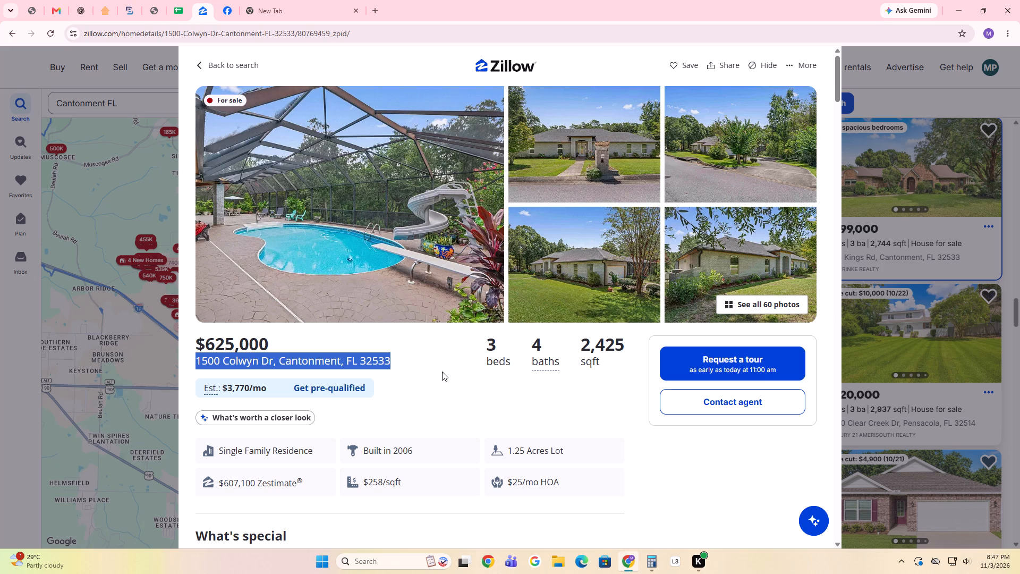
pyautogui.hotkey('ctrl', 'c')
pyautogui.click(177, 15)
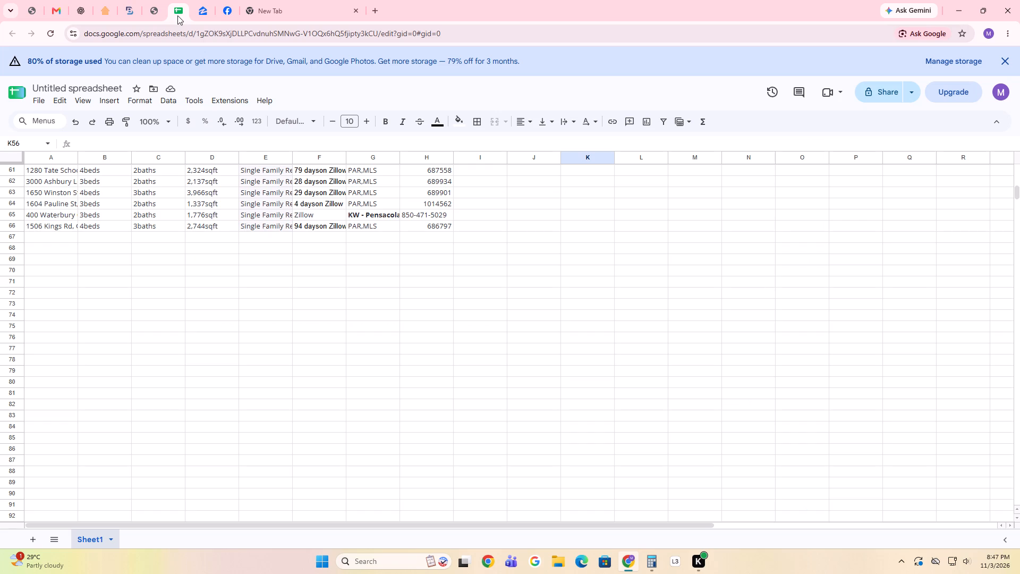
pyautogui.click(51, 234)
pyautogui.hotkey('ctrl', 'v')
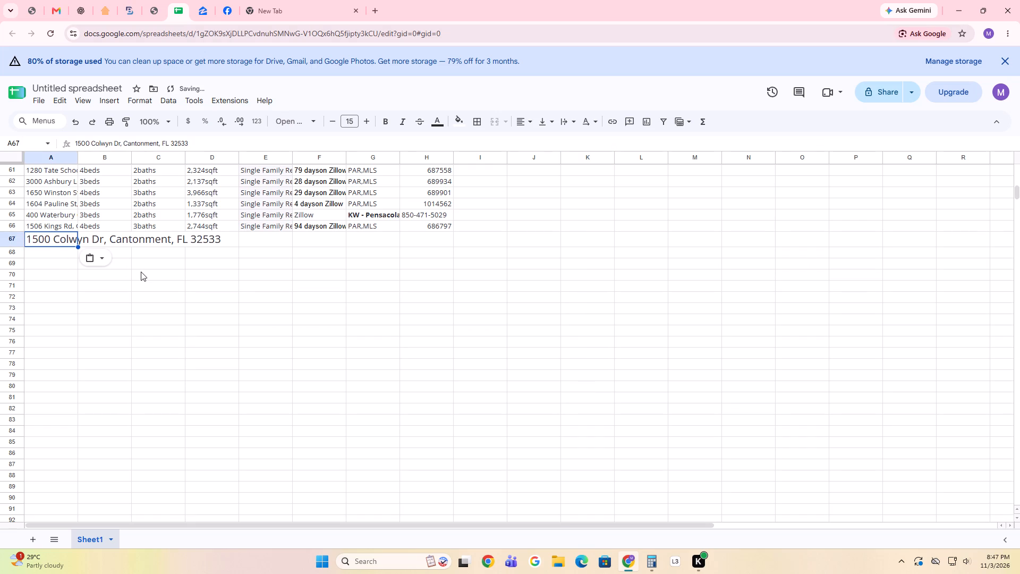
pyautogui.click(137, 297)
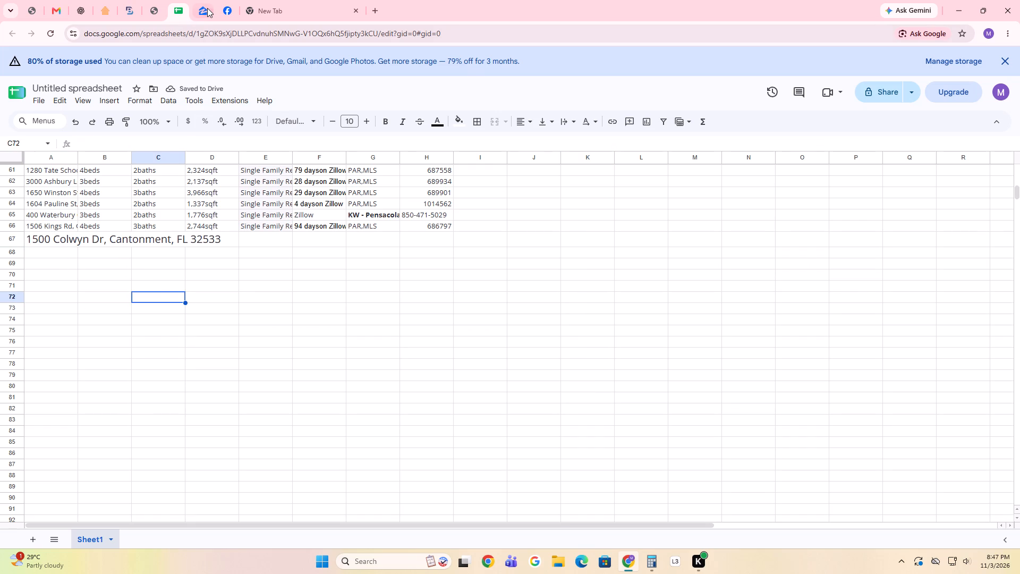
pyautogui.click(207, 8)
pyautogui.click(436, 384)
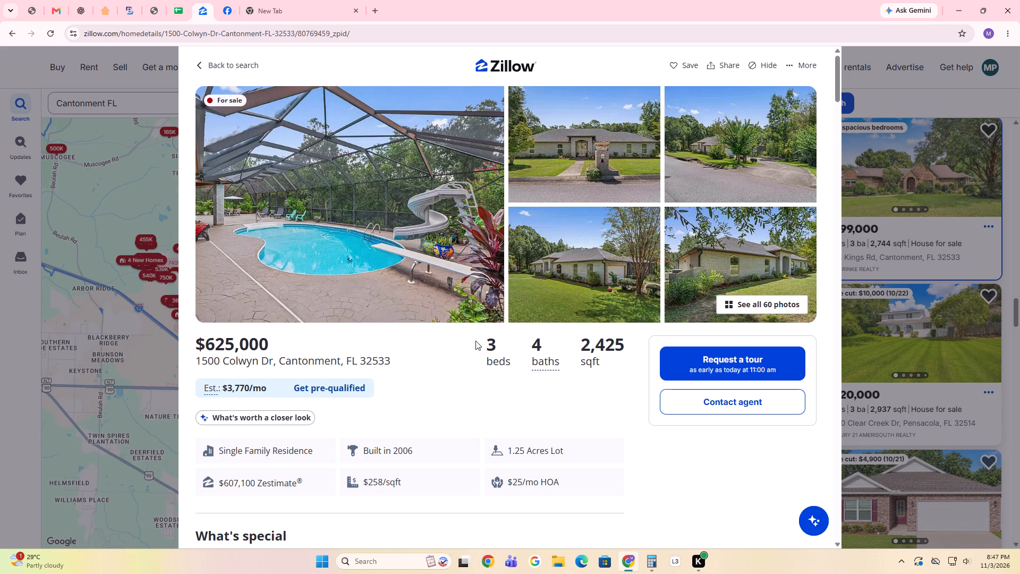
pyautogui.moveTo(491, 333); pyautogui.dragTo(515, 358)
pyautogui.moveTo(460, 347); pyautogui.dragTo(466, 343)
pyautogui.moveTo(484, 334); pyautogui.dragTo(576, 359)
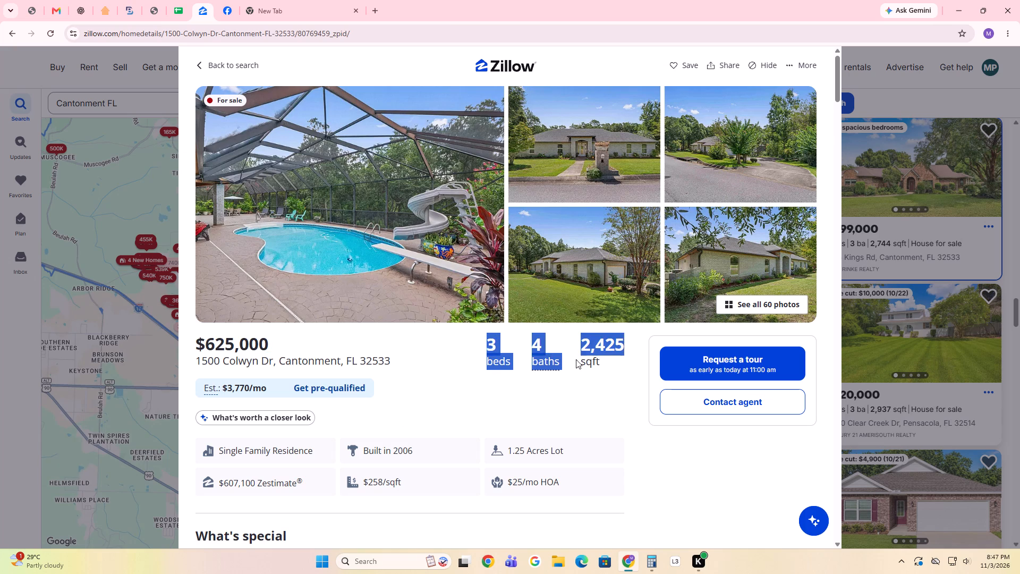
pyautogui.moveTo(576, 359); pyautogui.dragTo(609, 368)
pyautogui.hotkey('ctrl', 'c')
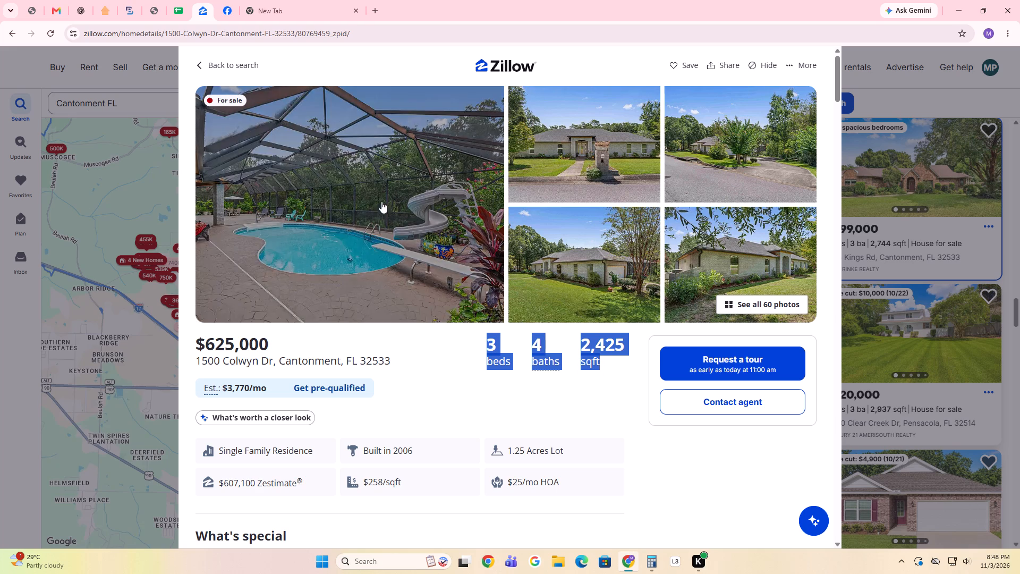
pyautogui.click(184, 9)
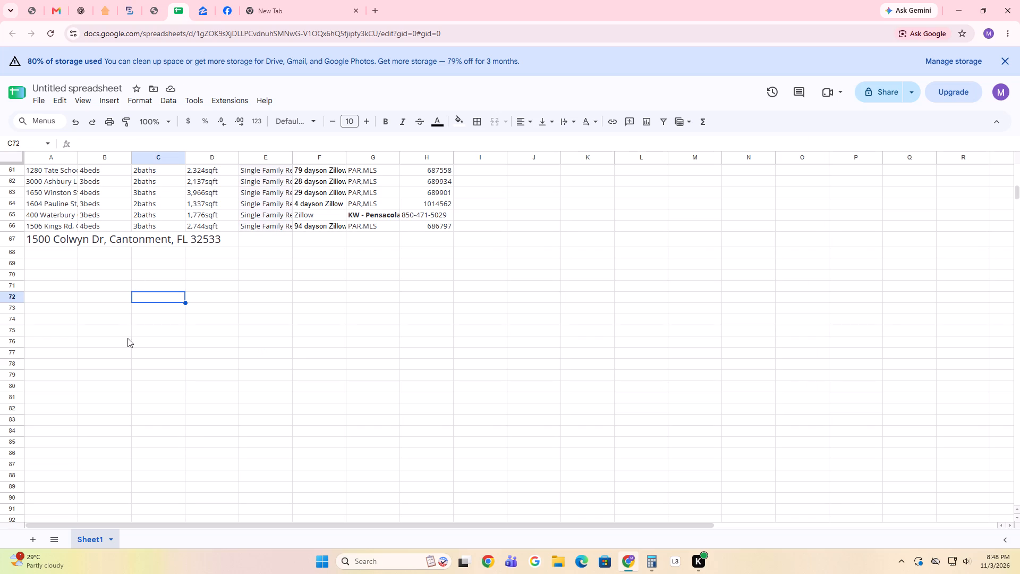
pyautogui.click(109, 239)
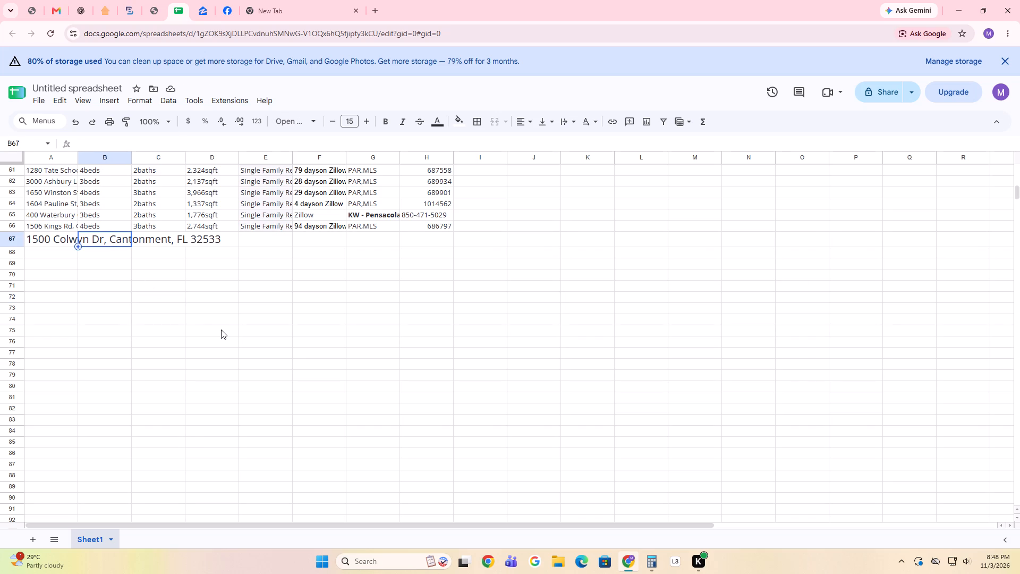
pyautogui.hotkey('ctrl', 'v')
pyautogui.click(156, 327)
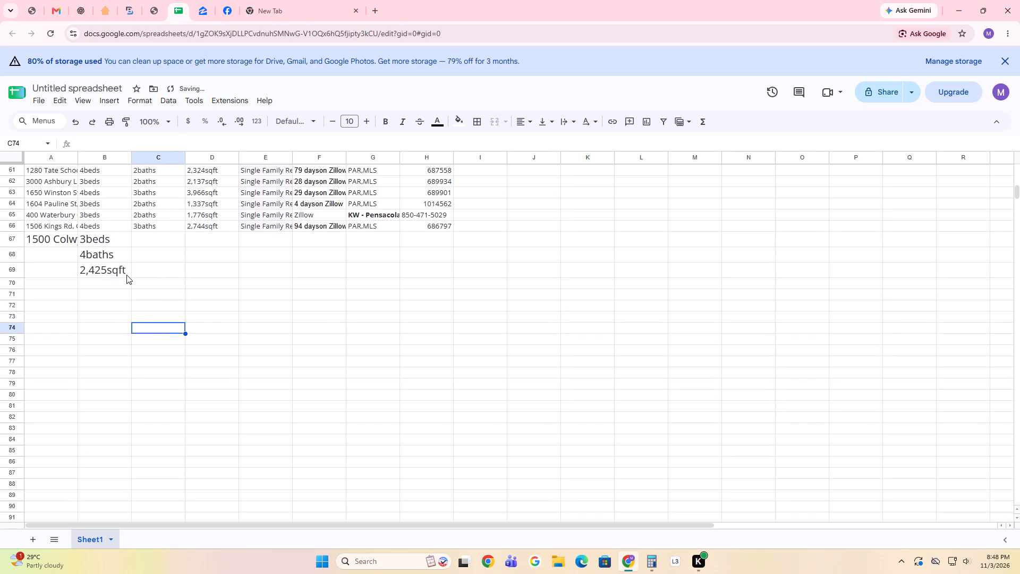
# Copy 4baths from B68 into C67 and 2,425sqft from B69 into D67.
pyautogui.click(106, 257)
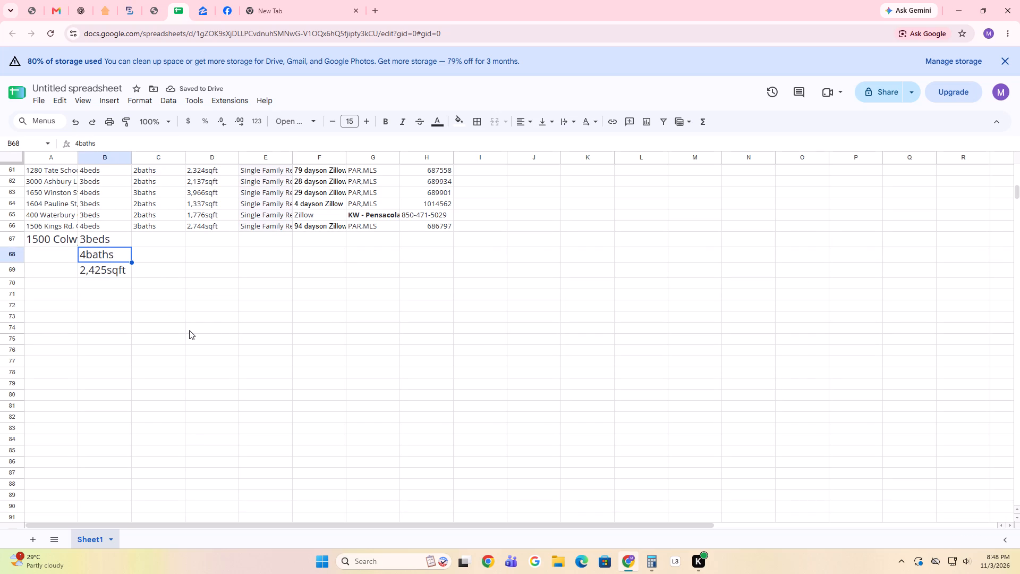
pyautogui.hotkey('ctrl', 'c')
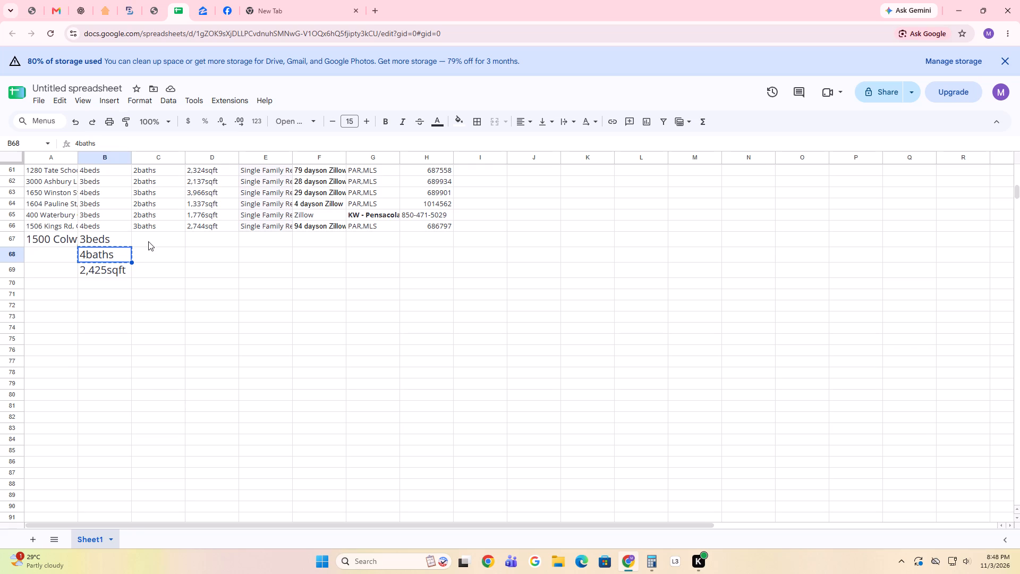
pyautogui.click(148, 241)
pyautogui.hotkey('ctrl', 'v')
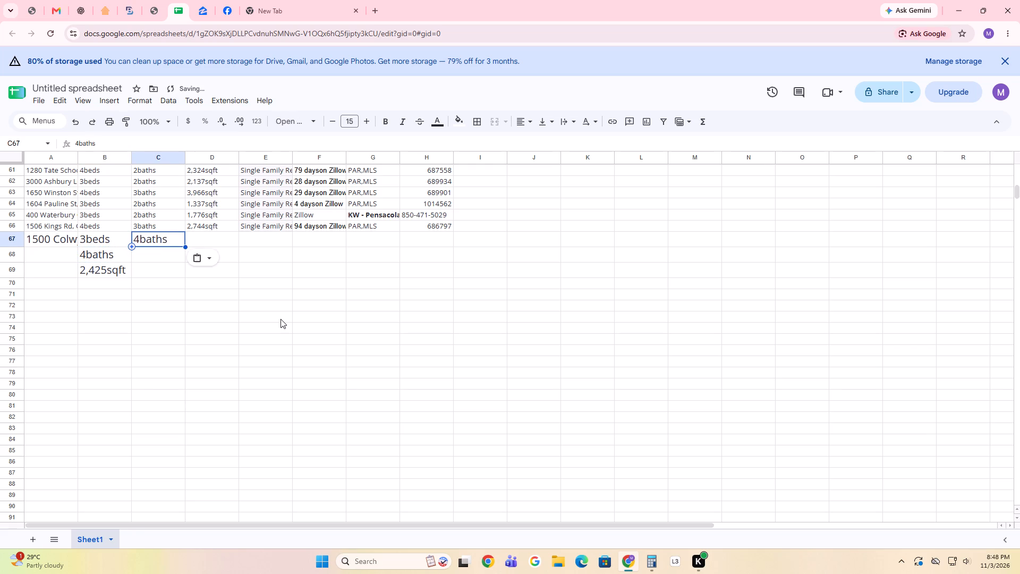
pyautogui.click(280, 319)
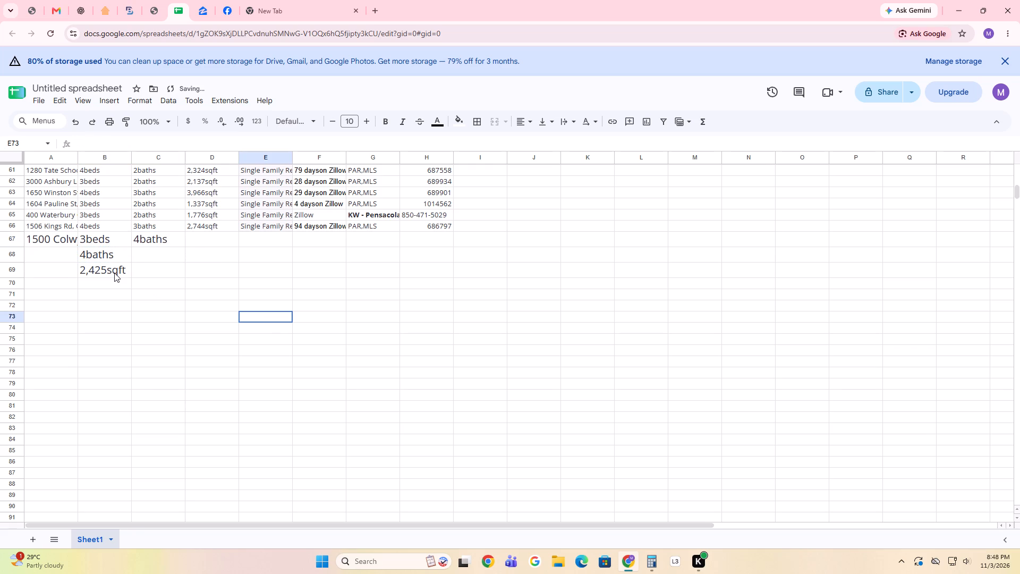
pyautogui.click(114, 273)
pyautogui.hotkey('ctrl', 'c')
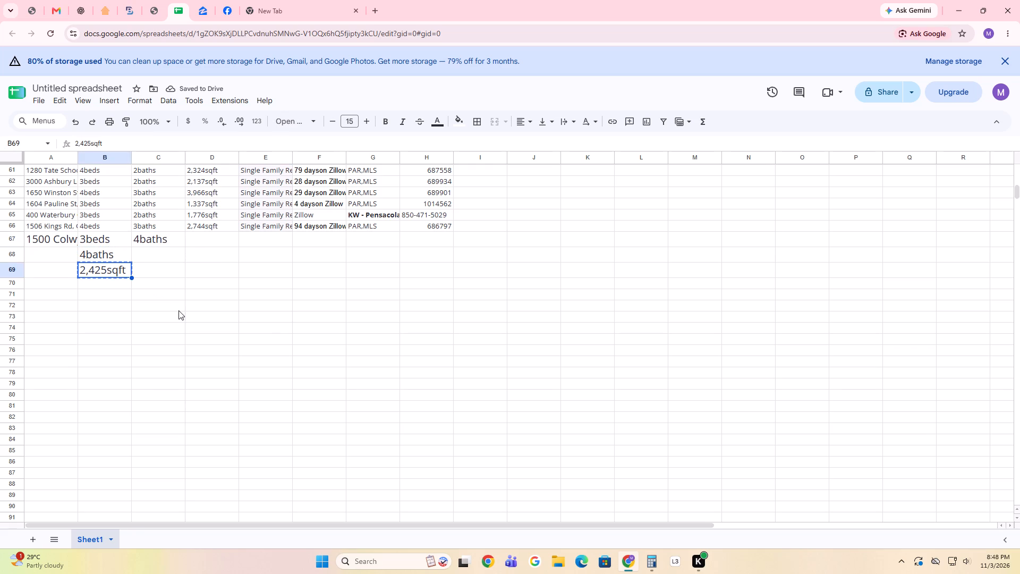
pyautogui.click(206, 236)
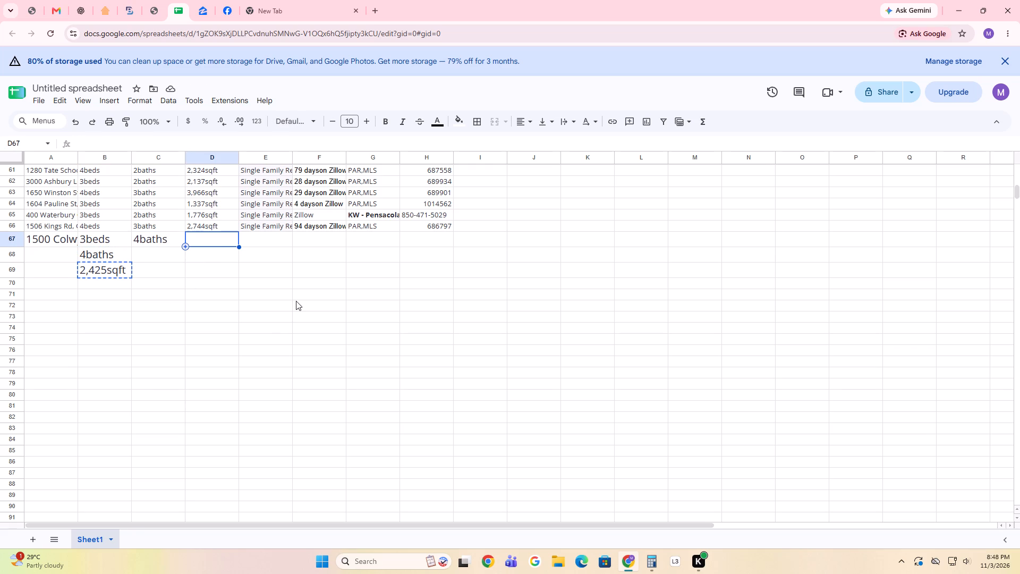
pyautogui.hotkey('ctrl', 'v')
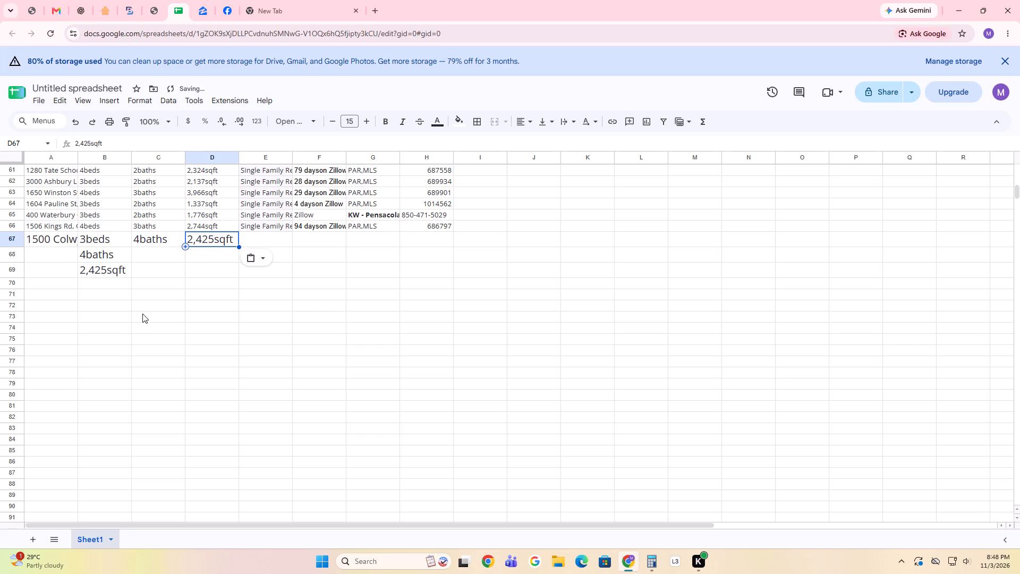
pyautogui.click(141, 314)
# Clear the duplicate 4baths entry from cell B68.
pyautogui.doubleClick(120, 255)
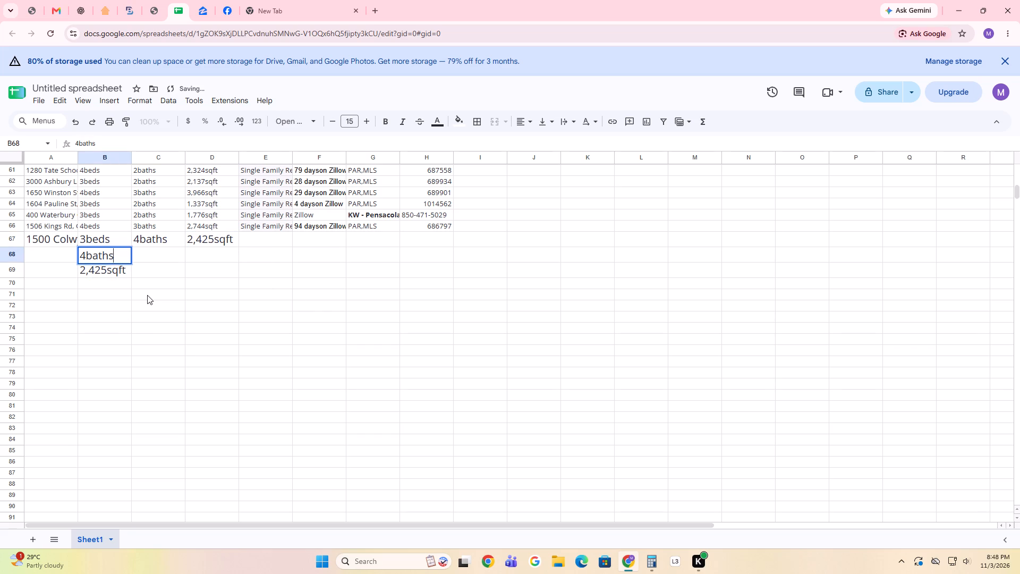
pyautogui.press('BackSpace')
pyautogui.press('BackSpace')
pyautogui.press('BackSpace')
pyautogui.press('BackSpace')
pyautogui.press('BackSpace')
pyautogui.press('BackSpace')
pyautogui.press('BackSpace')
pyautogui.press('BackSpace')
pyautogui.press('BackSpace')
pyautogui.press('BackSpace')
pyautogui.press('BackSpace')
# Clear the duplicate 2,425sqft entry from cell B69.
pyautogui.doubleClick(119, 273)
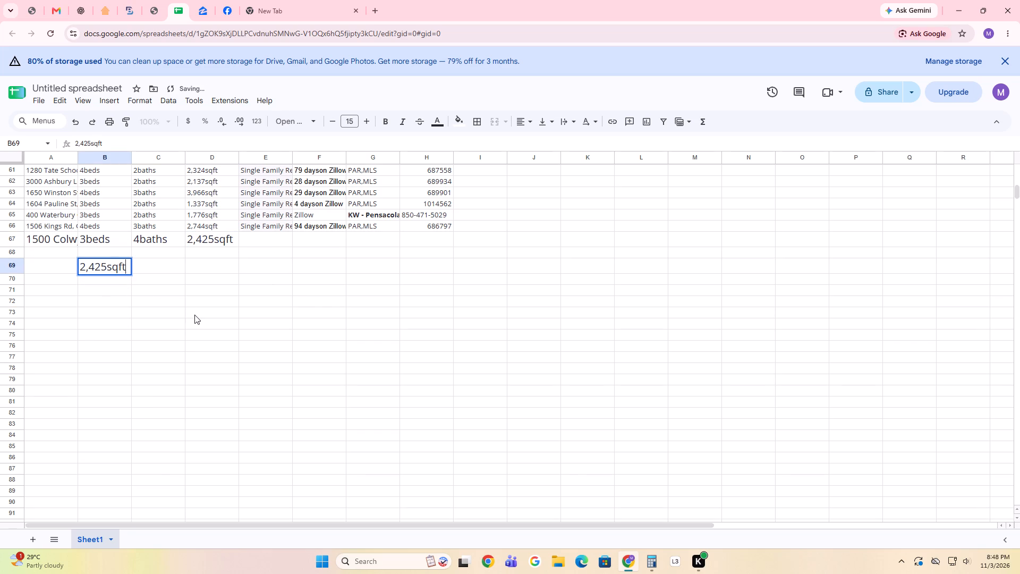
pyautogui.press('BackSpace')
pyautogui.press('BackSpace')
pyautogui.press('BackSpace')
pyautogui.press('BackSpace')
pyautogui.press('BackSpace')
pyautogui.press('BackSpace')
pyautogui.press('BackSpace')
pyautogui.press('BackSpace')
pyautogui.press('BackSpace')
pyautogui.press('BackSpace')
pyautogui.press('BackSpace')
pyautogui.press('BackSpace')
pyautogui.press('BackSpace')
pyautogui.press('BackSpace')
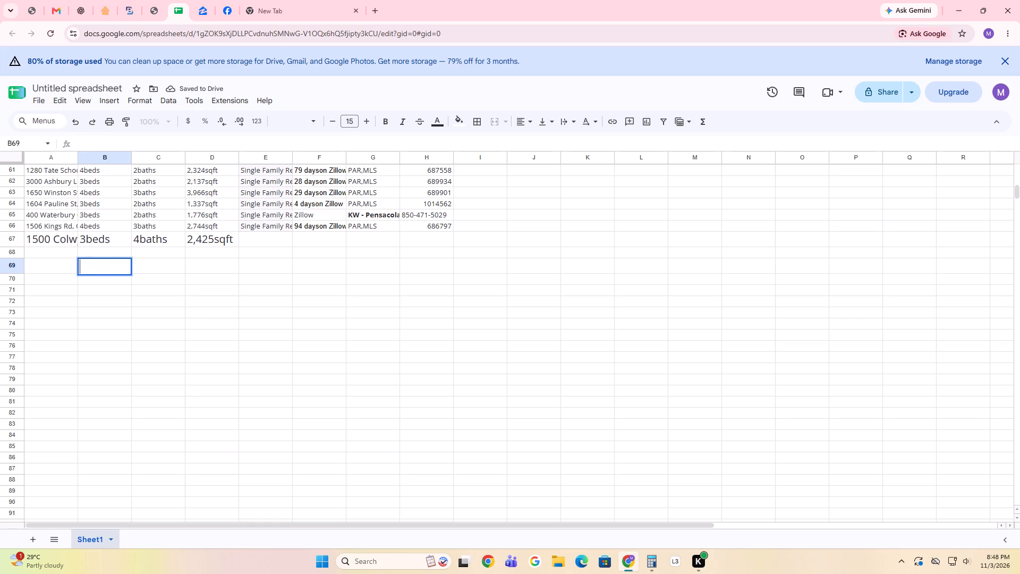
pyautogui.click(174, 319)
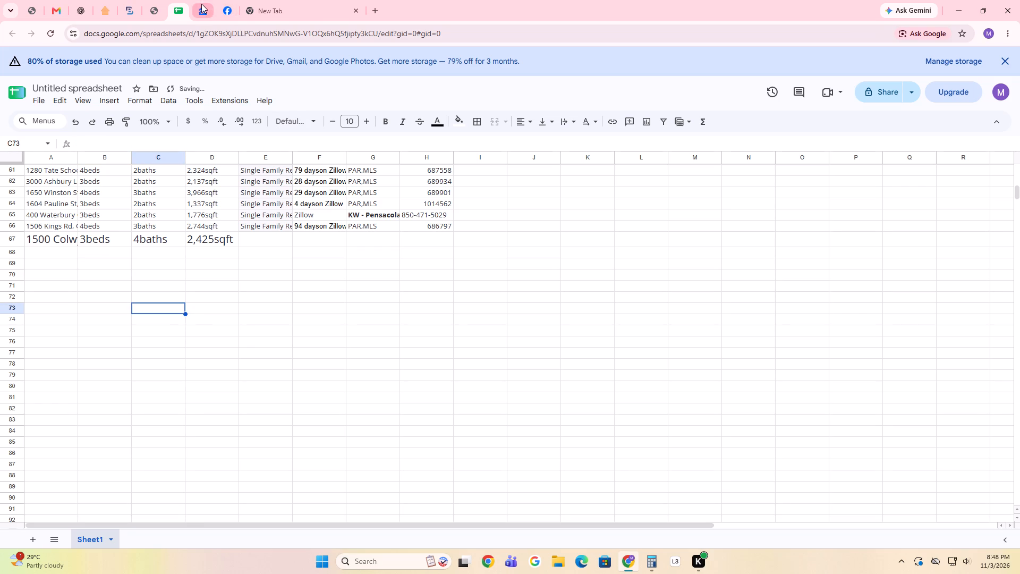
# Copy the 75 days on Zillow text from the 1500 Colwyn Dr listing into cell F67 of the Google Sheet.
pyautogui.click(201, 5)
pyautogui.click(438, 352)
pyautogui.scroll(-1, 438, 352)
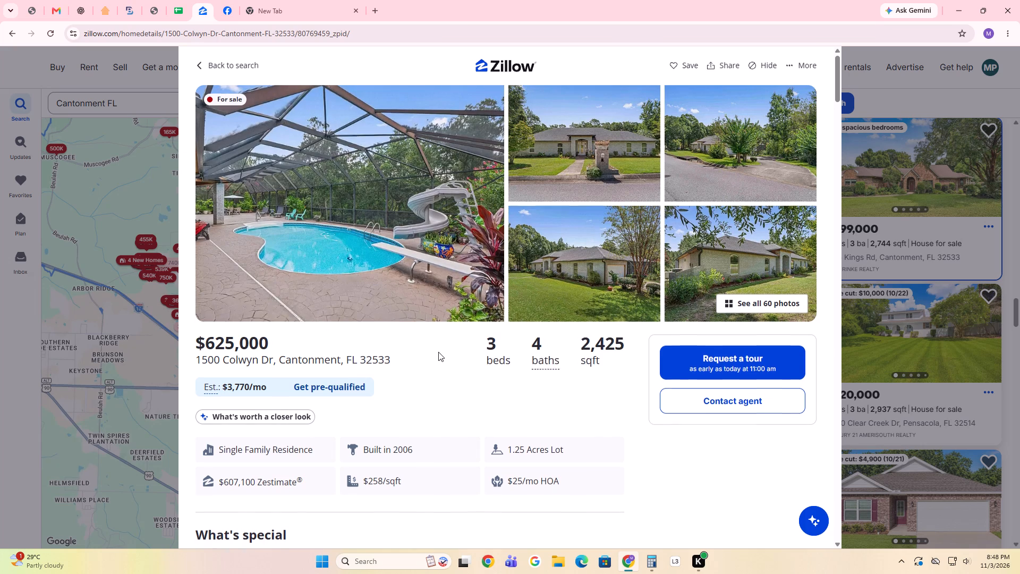
pyautogui.scroll(-5, 438, 352)
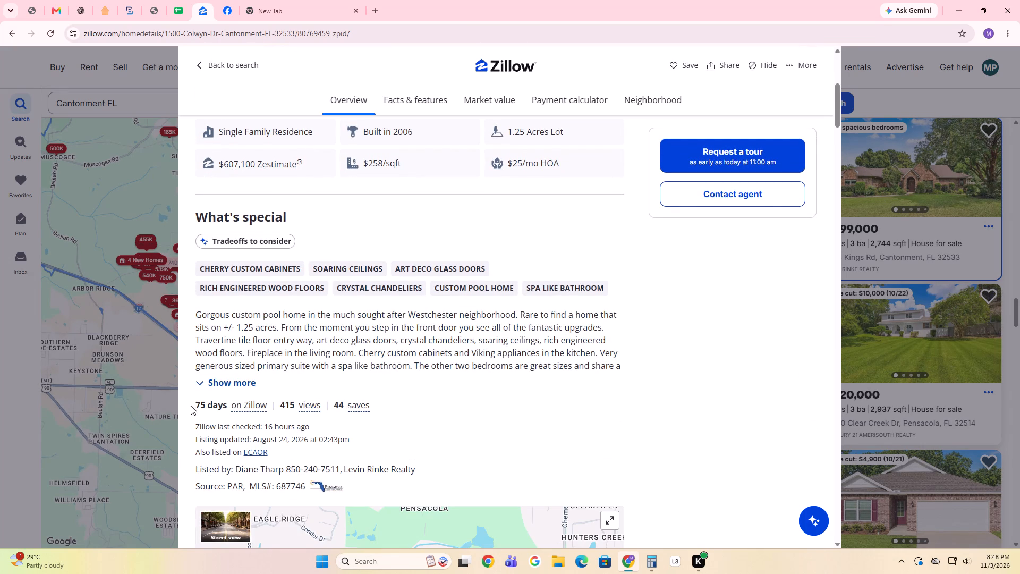
pyautogui.moveTo(191, 406); pyautogui.dragTo(269, 406)
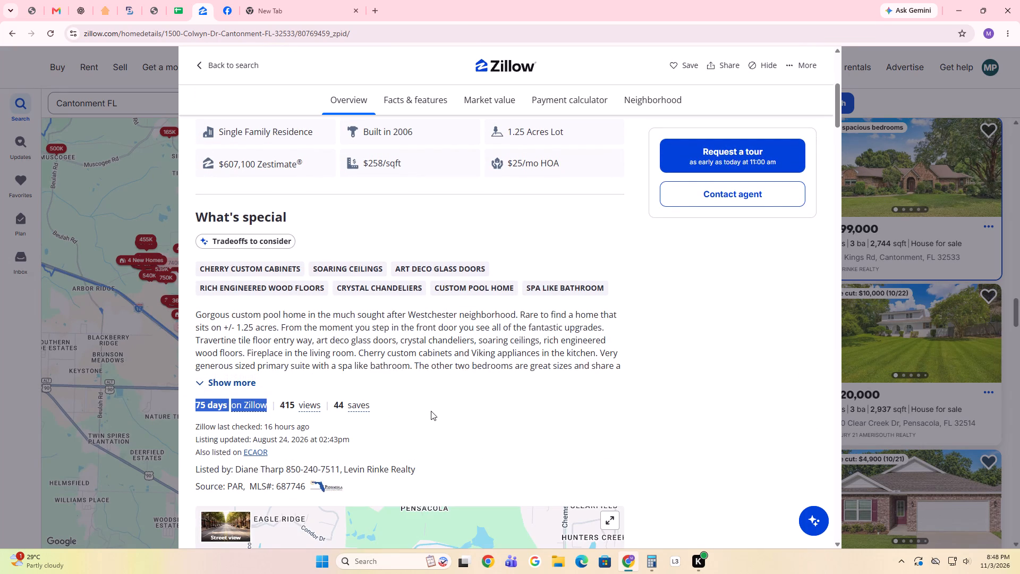
pyautogui.hotkey('ctrl', 'c')
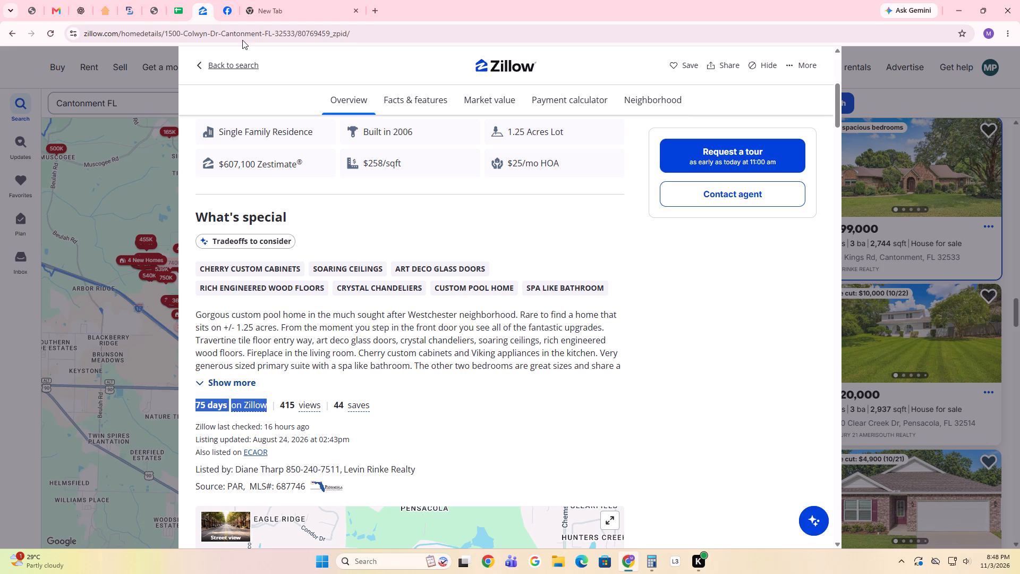
pyautogui.click(180, 12)
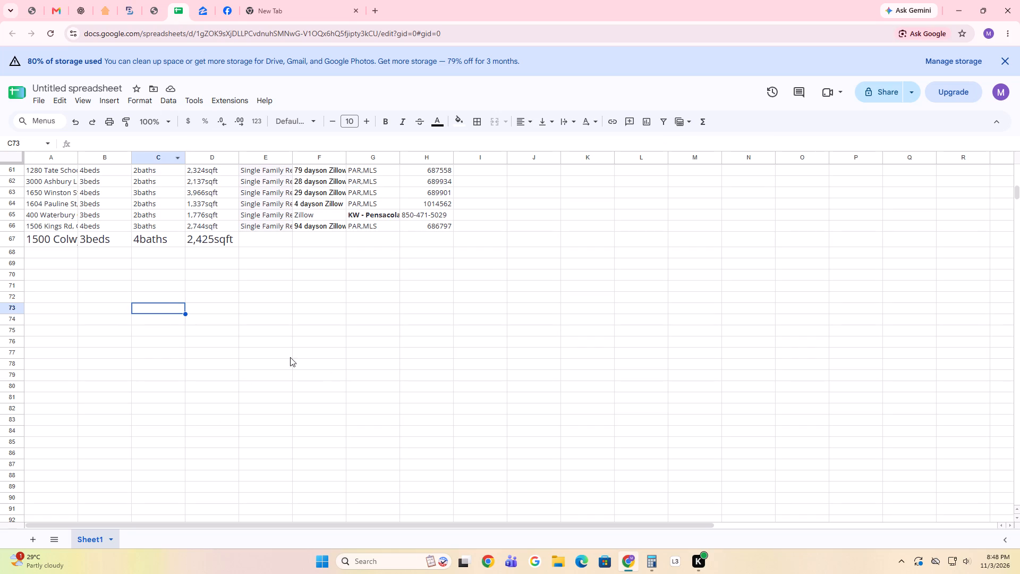
pyautogui.click(315, 242)
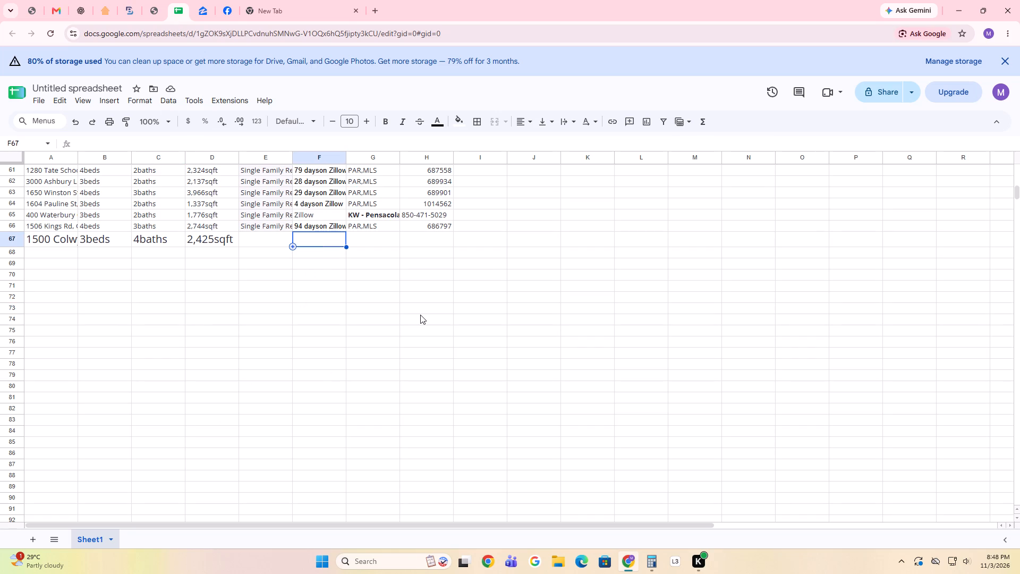
pyautogui.hotkey('ctrl', 'v')
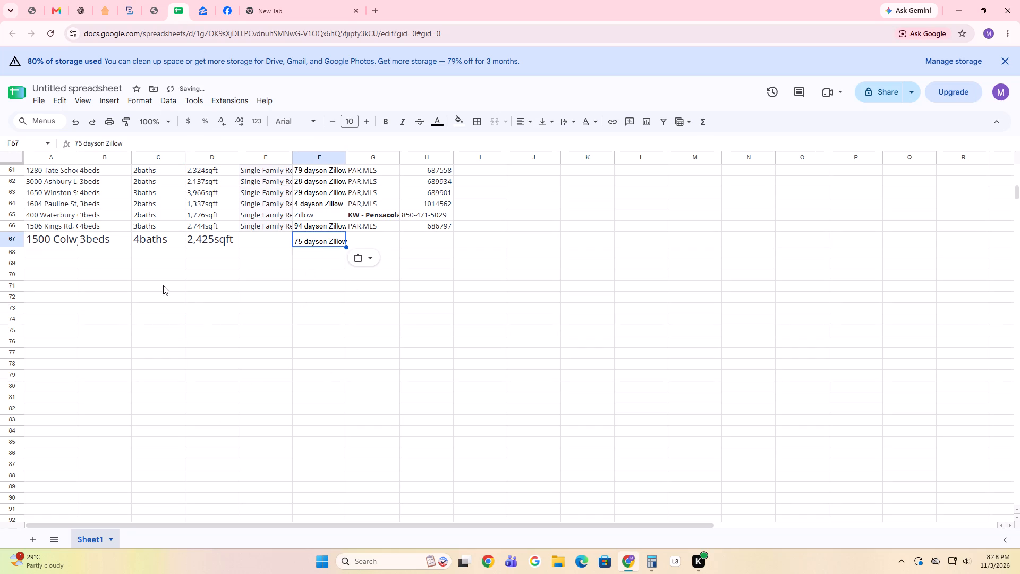
pyautogui.click(228, 314)
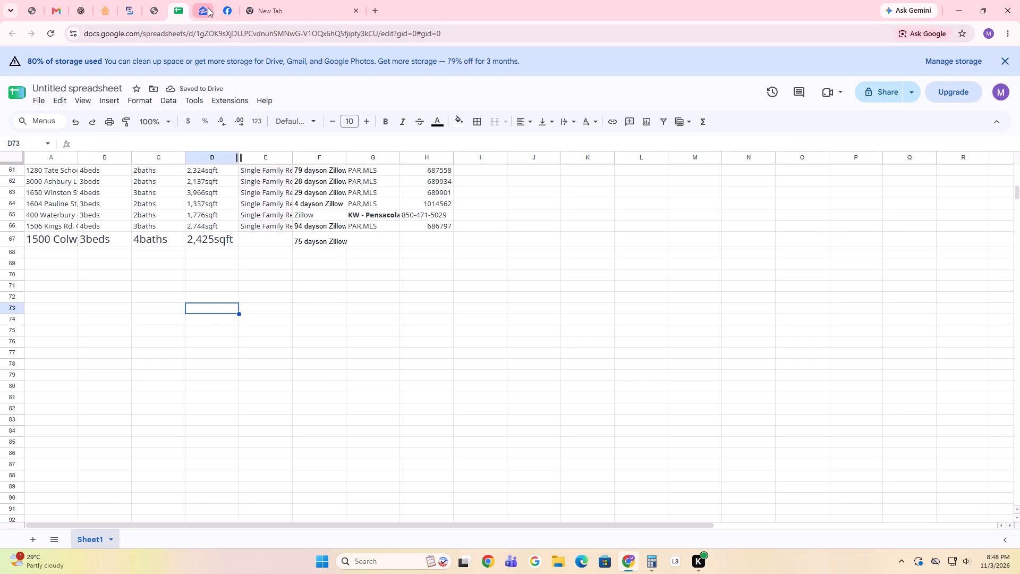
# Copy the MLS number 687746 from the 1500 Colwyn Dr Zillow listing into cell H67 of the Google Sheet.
pyautogui.click(203, 9)
pyautogui.scroll(-2, 450, 416)
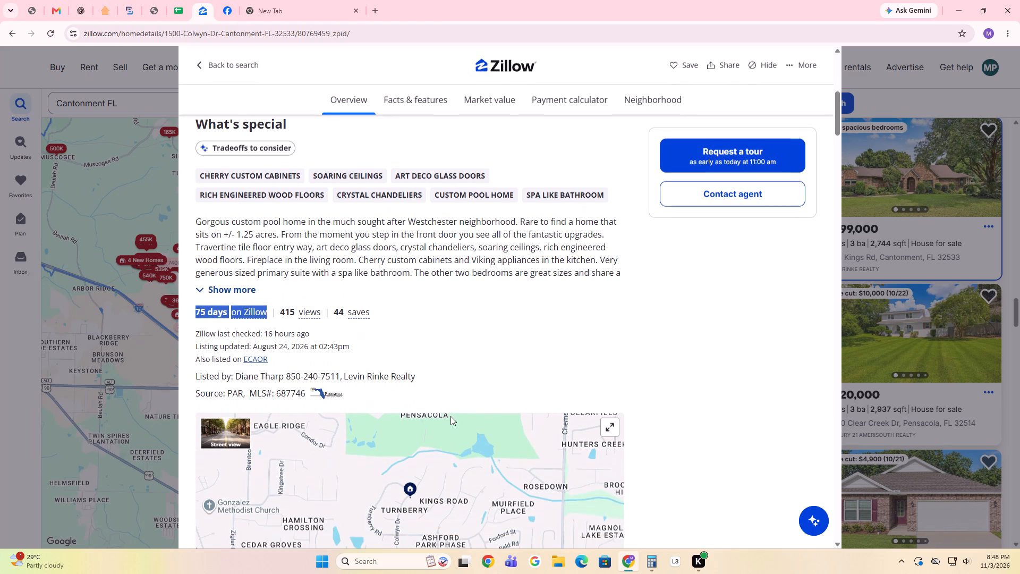
pyautogui.click(462, 316)
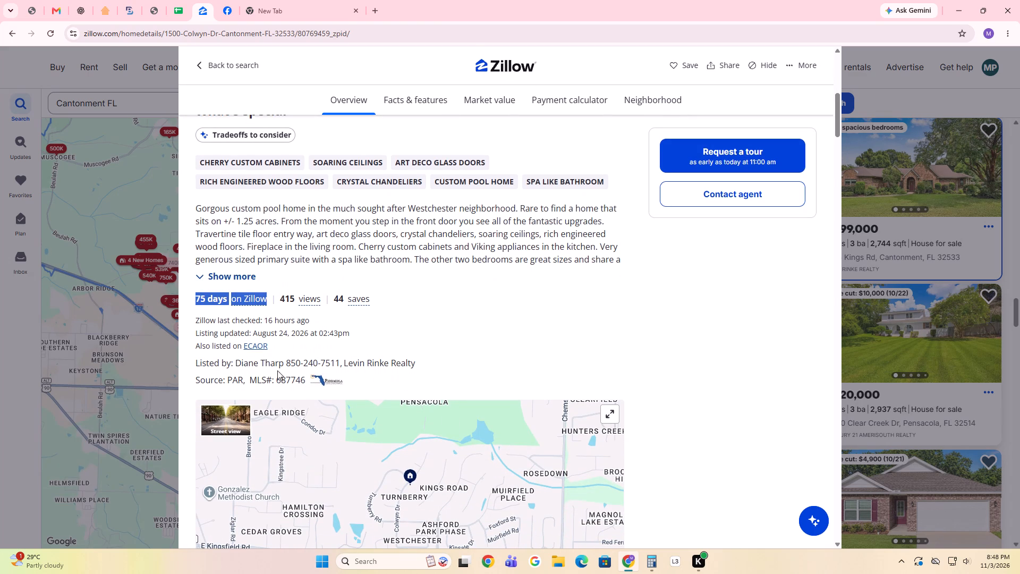
pyautogui.moveTo(275, 376); pyautogui.dragTo(299, 376)
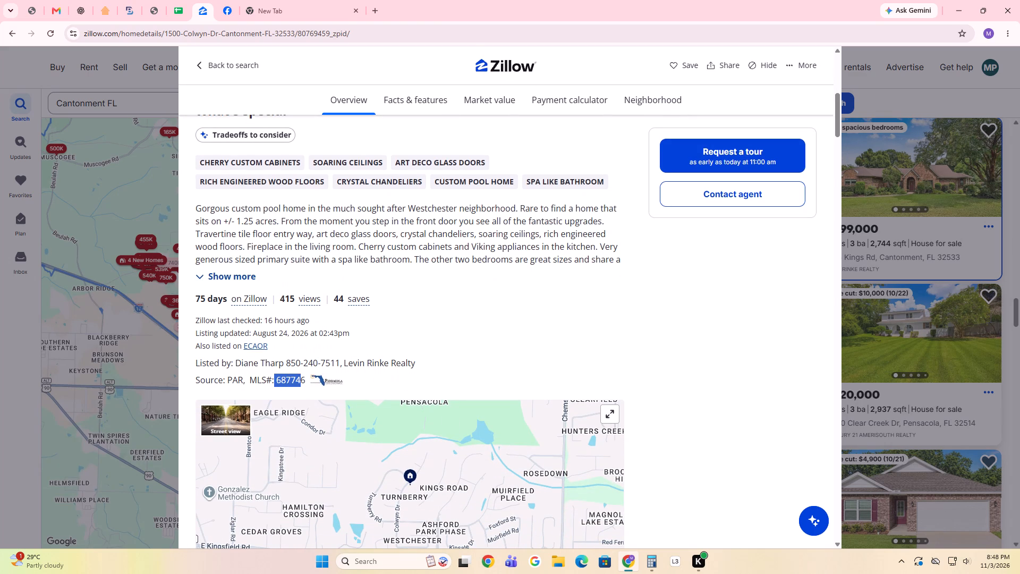
pyautogui.moveTo(299, 376); pyautogui.dragTo(314, 378)
pyautogui.click(314, 378)
pyautogui.hotkey('ctrl', 'c')
pyautogui.click(183, 14)
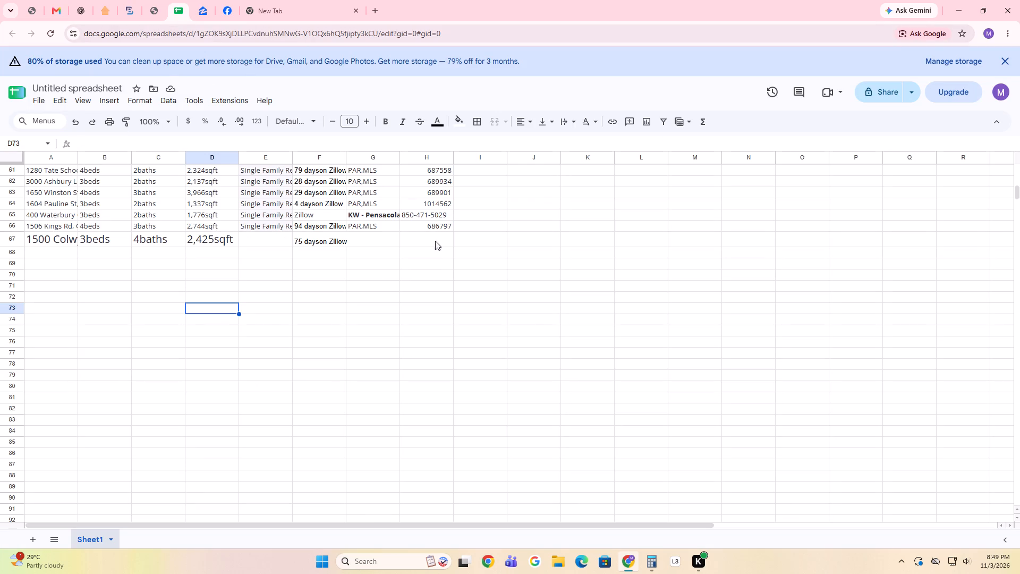
pyautogui.click(435, 241)
pyautogui.hotkey('ctrl', 'v')
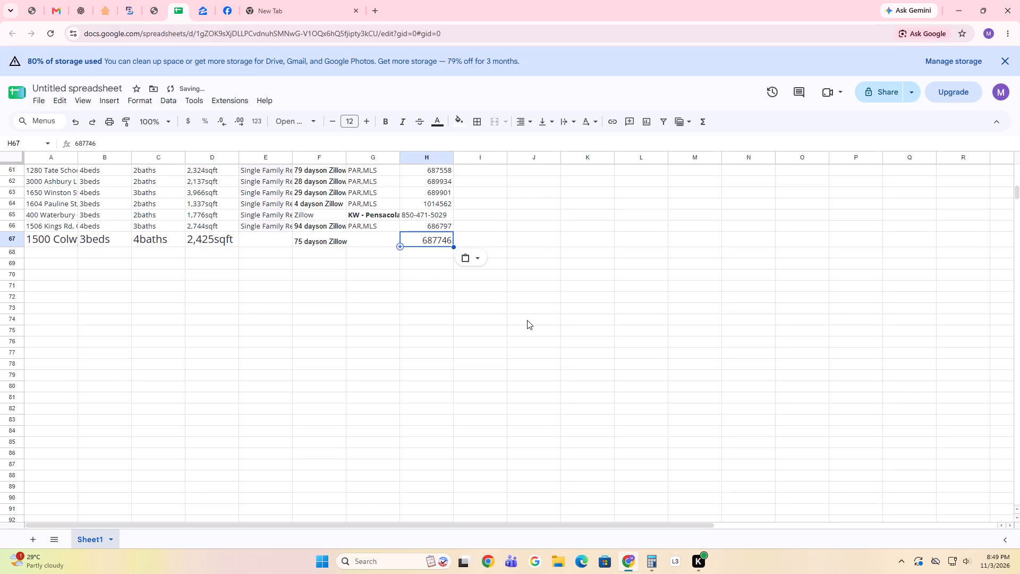
pyautogui.click(393, 305)
pyautogui.click(374, 203)
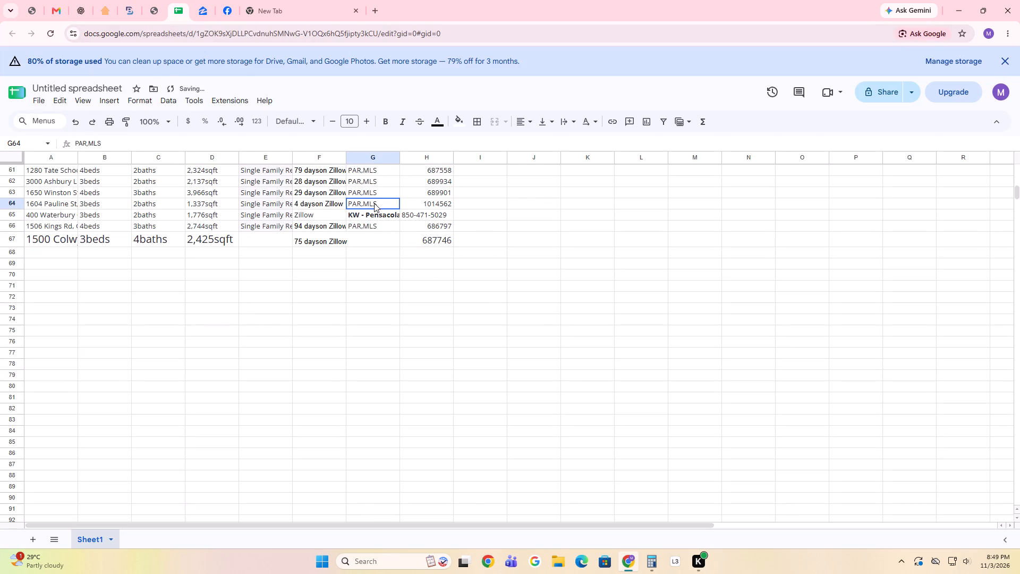
pyautogui.hotkey('ctrl', 'c')
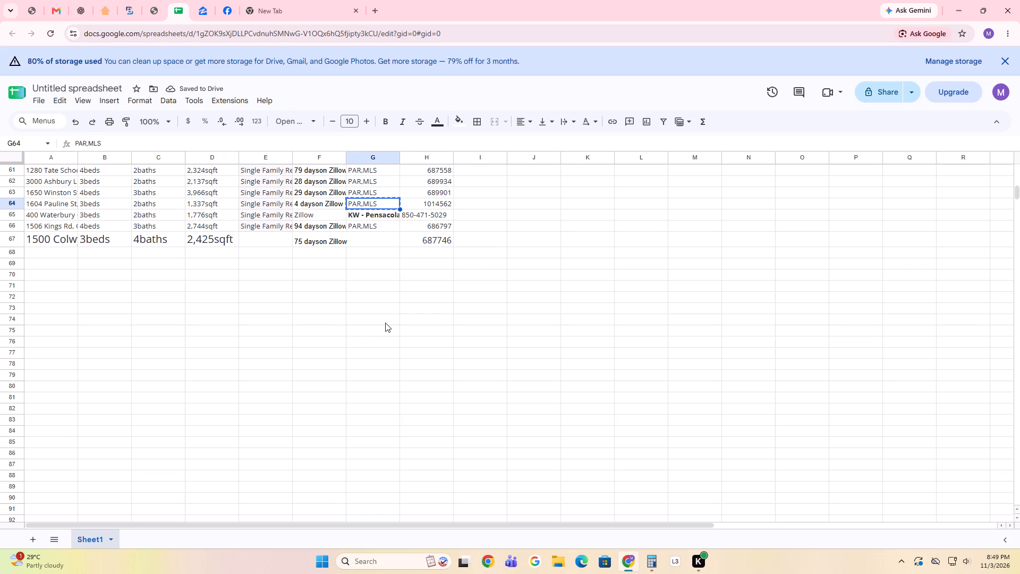
pyautogui.click(382, 240)
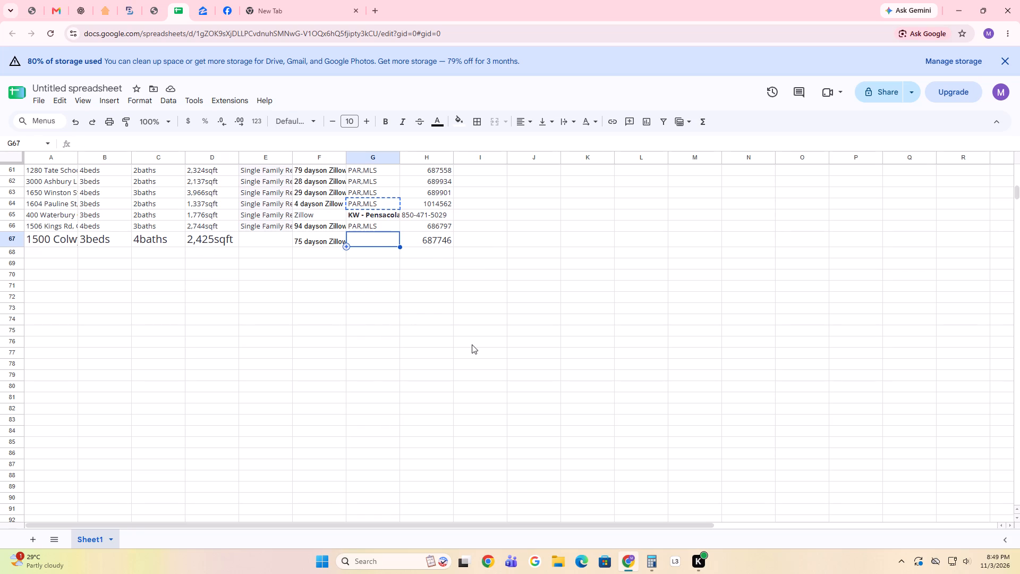
pyautogui.hotkey('ctrl', 'v')
pyautogui.moveTo(417, 336); pyautogui.dragTo(401, 328)
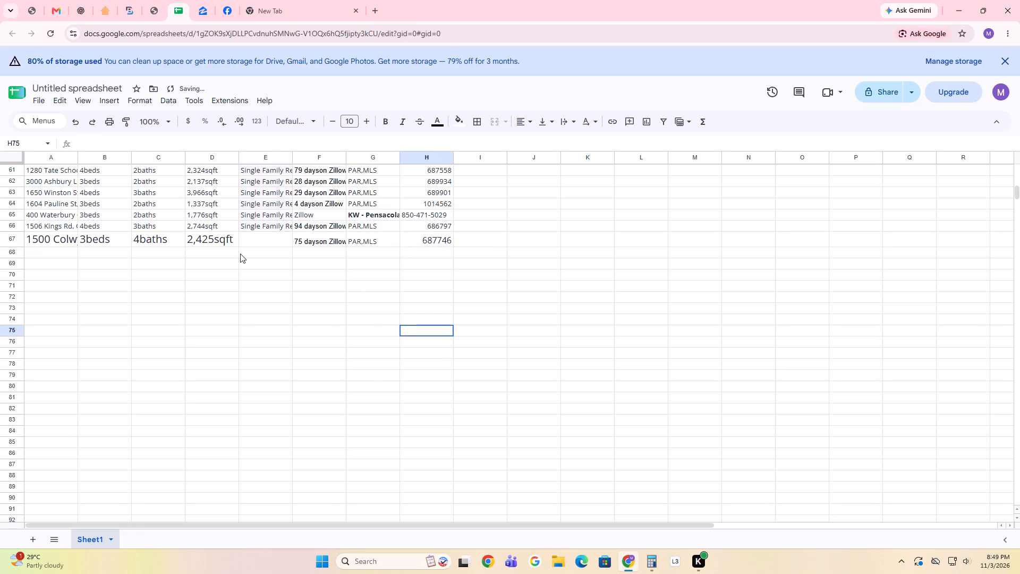
pyautogui.click(262, 228)
pyautogui.hotkey('ctrl', 'c')
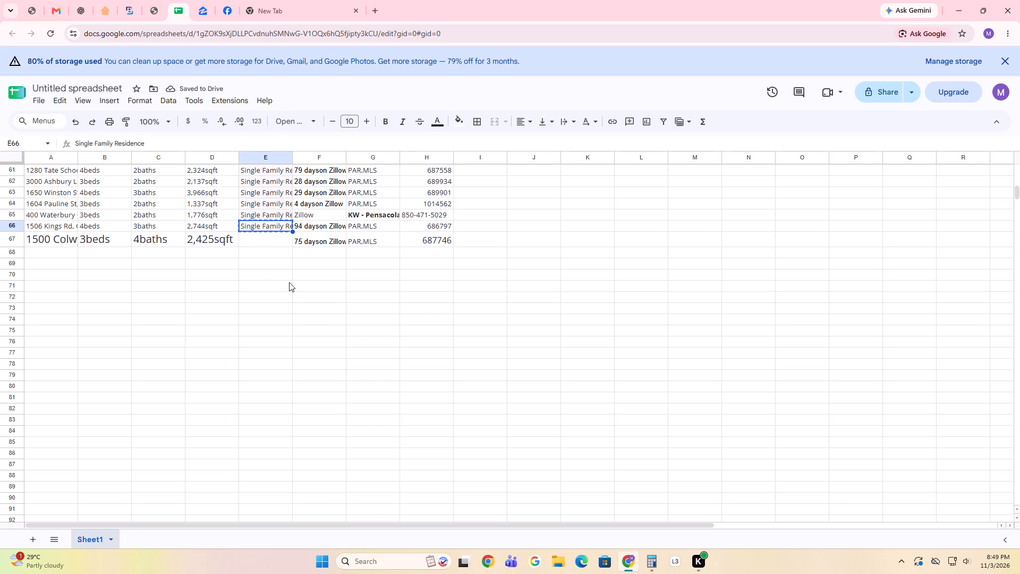
pyautogui.click(256, 240)
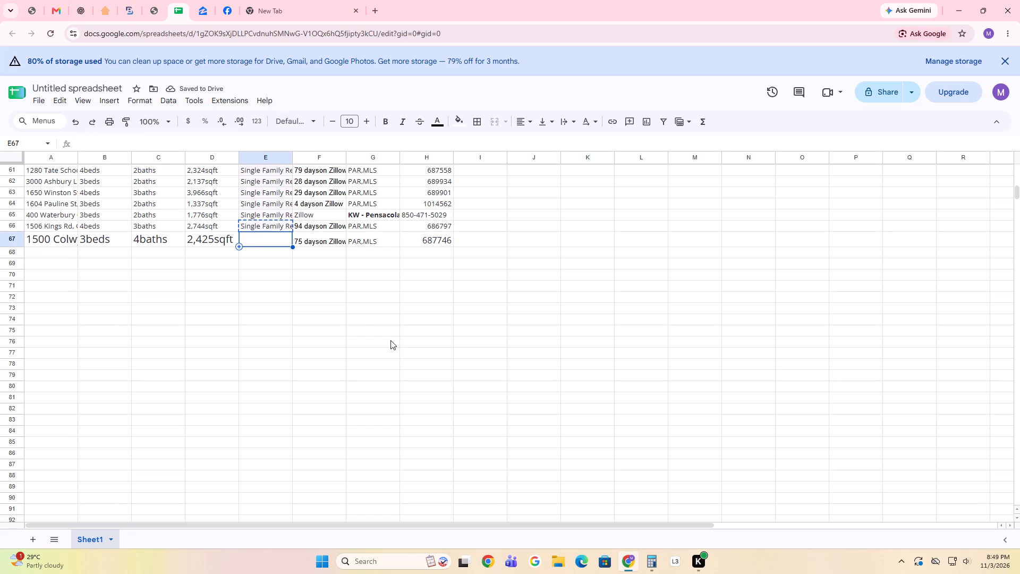
pyautogui.hotkey('ctrl', 'v')
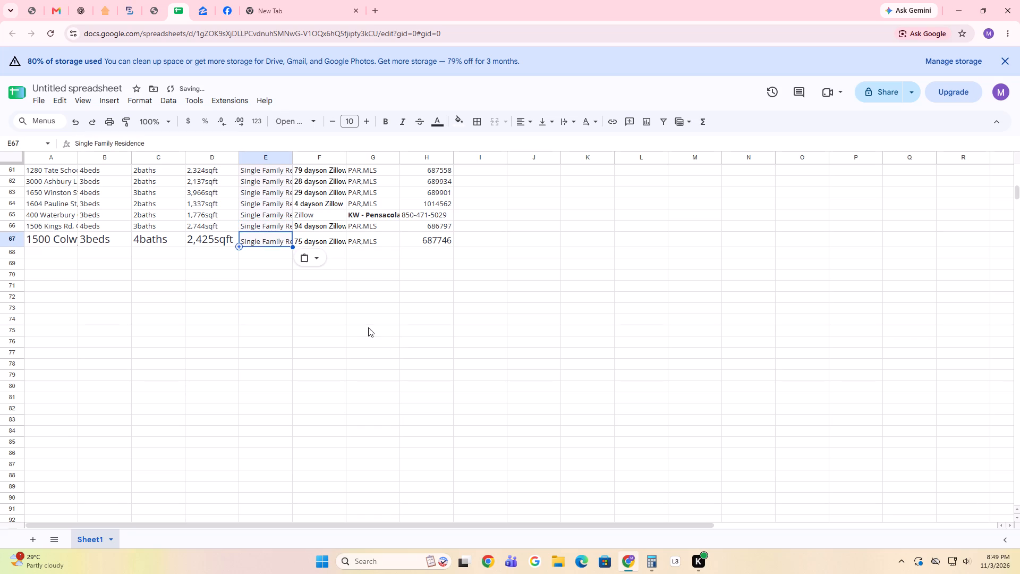
pyautogui.click(367, 327)
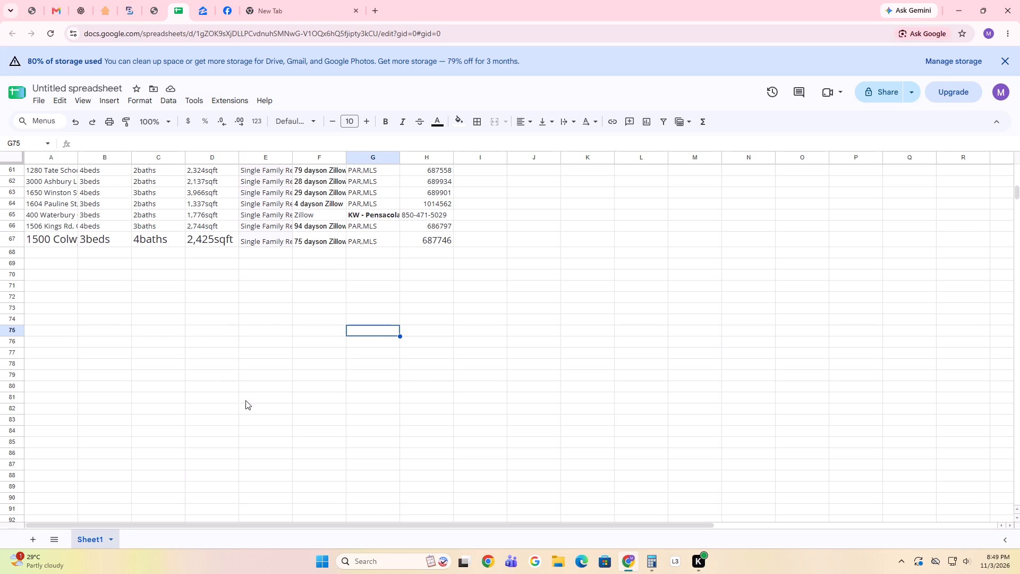
pyautogui.click(198, 11)
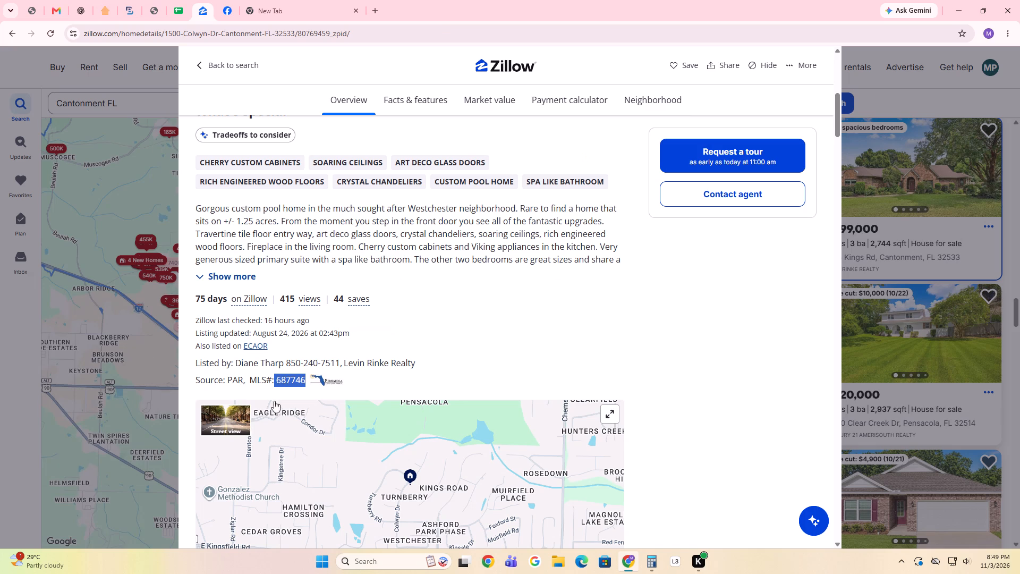
pyautogui.click(199, 64)
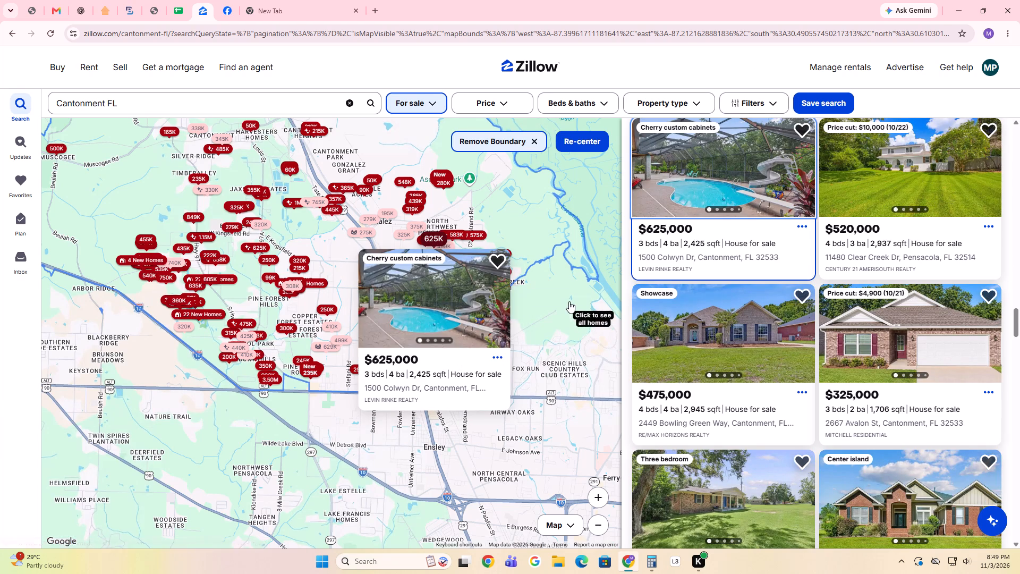
pyautogui.click(861, 166)
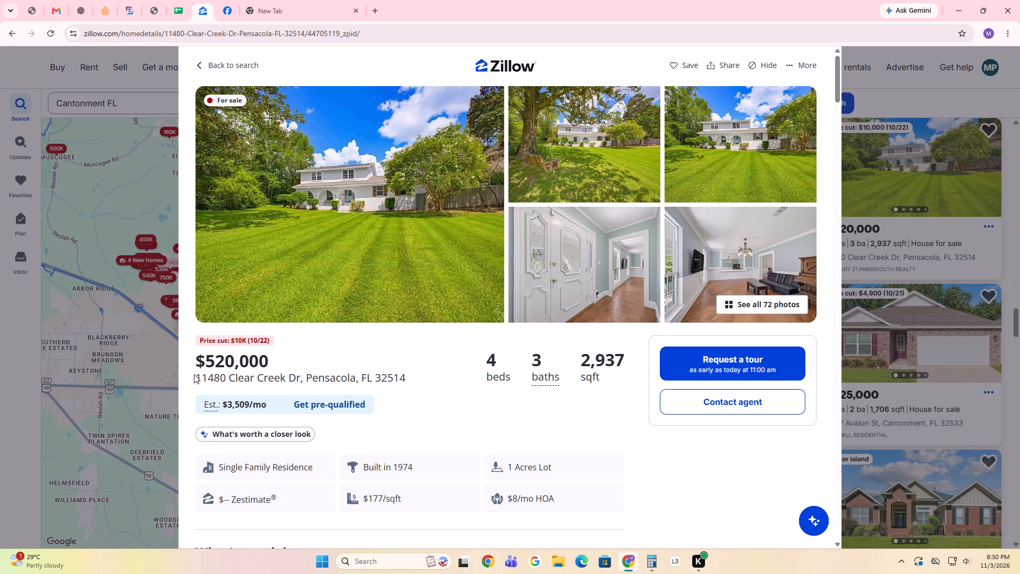
pyautogui.moveTo(194, 374); pyautogui.dragTo(289, 376)
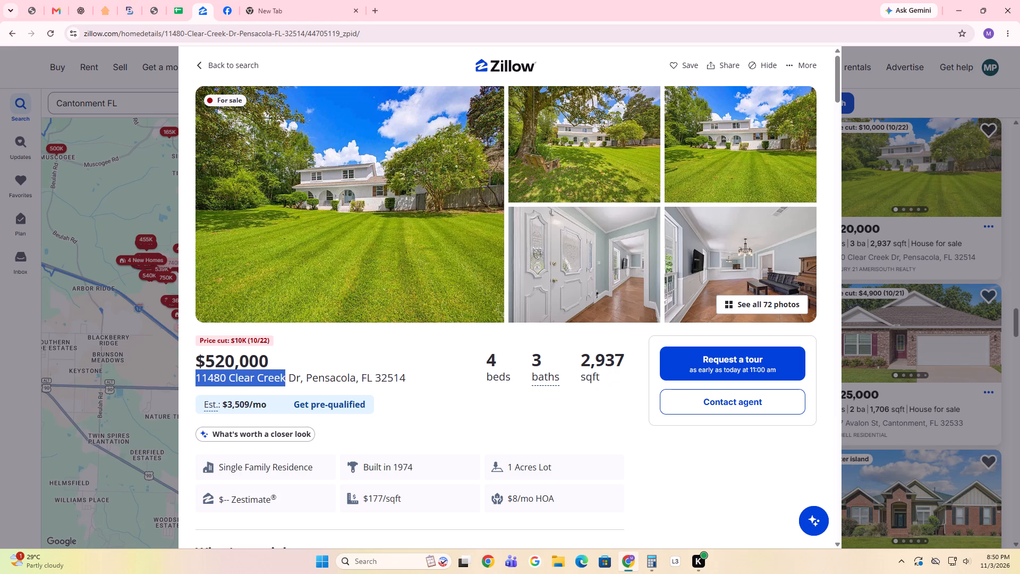
pyautogui.moveTo(289, 376); pyautogui.dragTo(410, 373)
pyautogui.moveTo(413, 373); pyautogui.dragTo(418, 373)
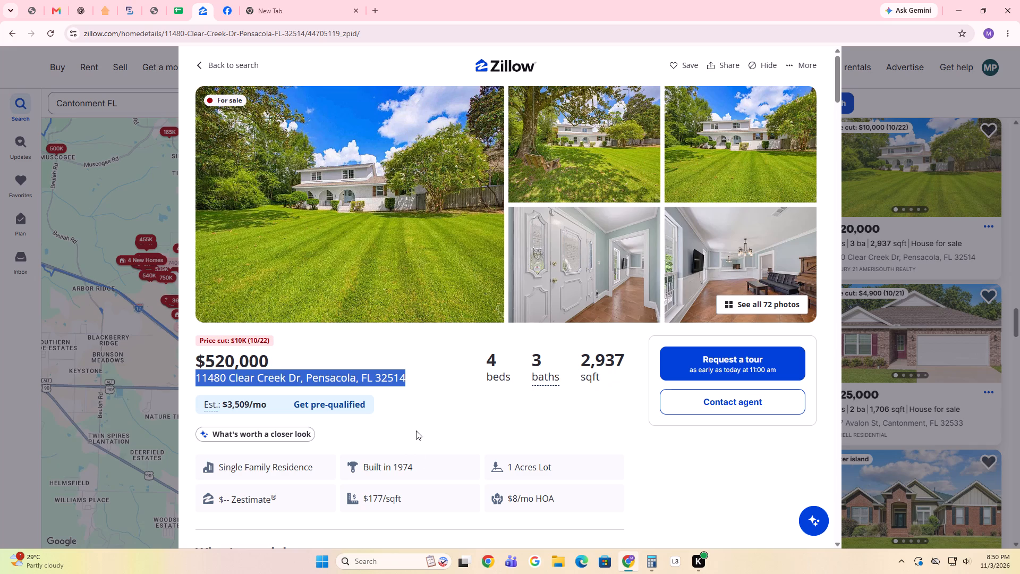
pyautogui.hotkey('ctrl', 'c')
pyautogui.click(178, 8)
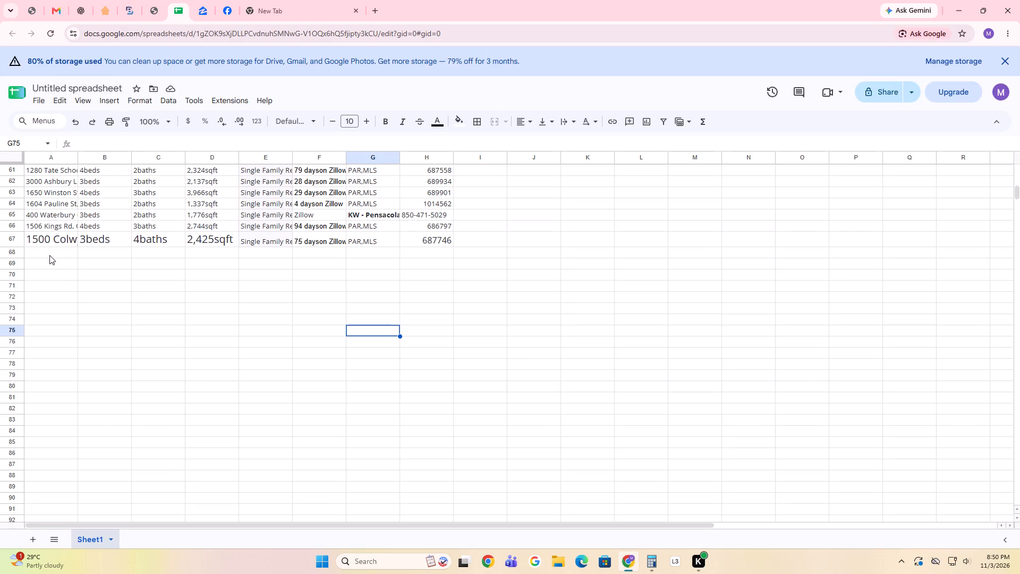
pyautogui.click(49, 255)
pyautogui.hotkey('ctrl', 'v')
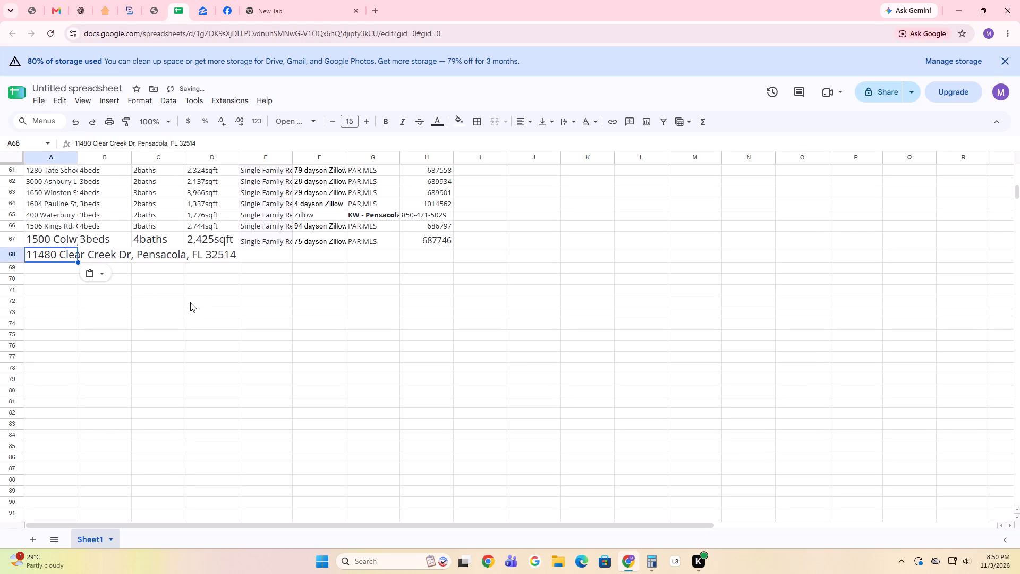
pyautogui.click(200, 8)
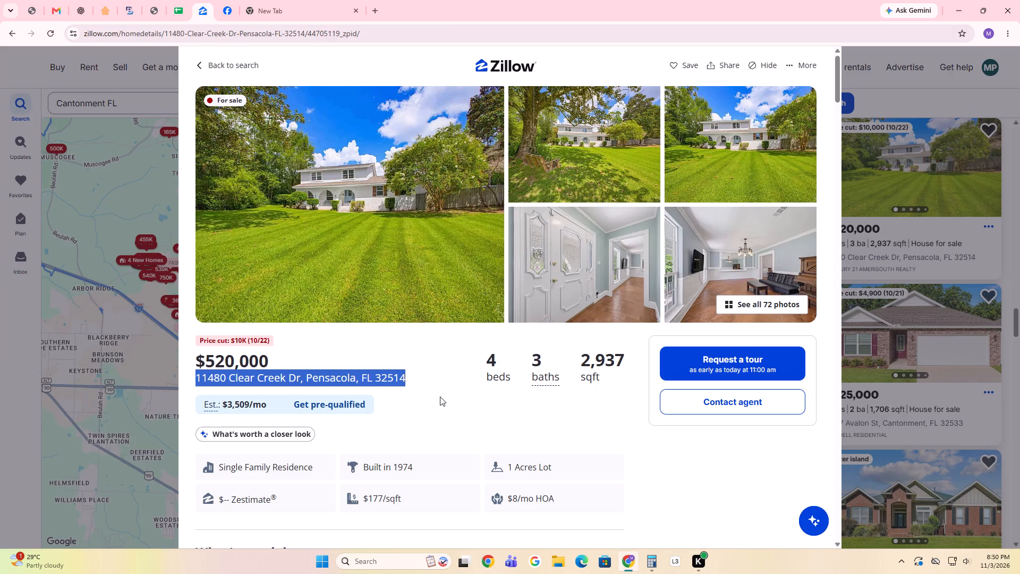
pyautogui.click(440, 396)
pyautogui.moveTo(489, 350); pyautogui.dragTo(581, 382)
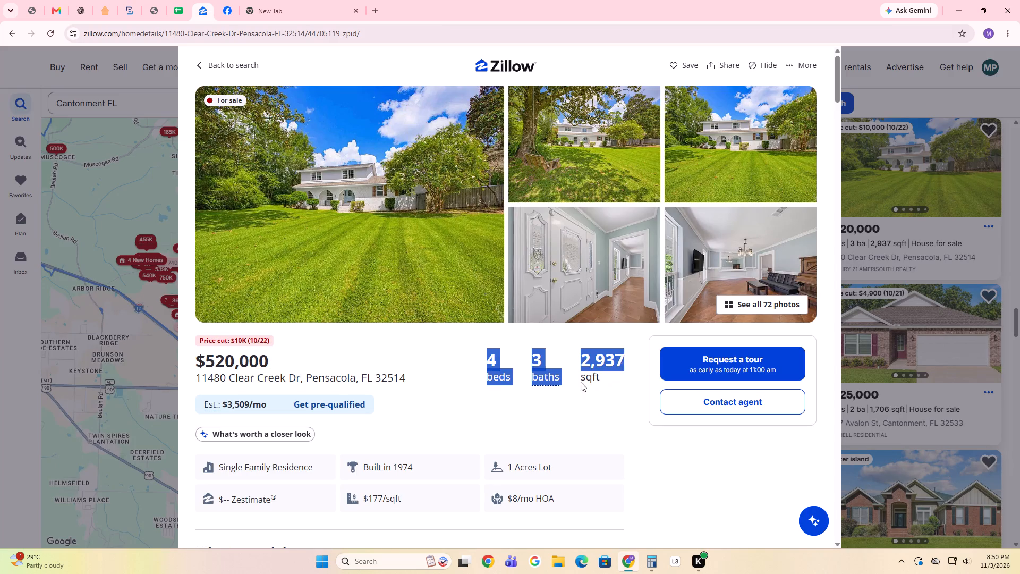
pyautogui.moveTo(581, 382); pyautogui.dragTo(598, 385)
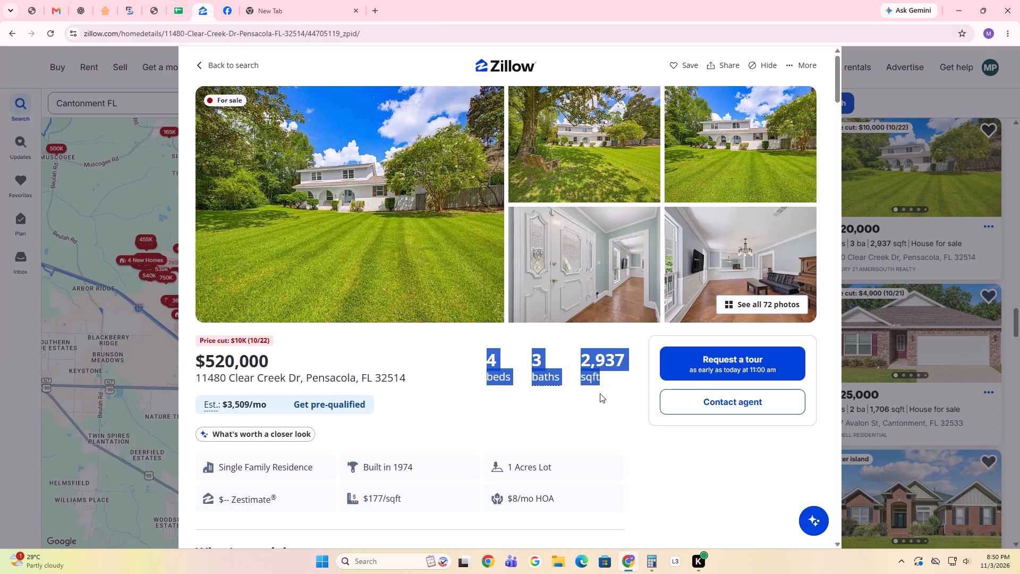
pyautogui.hotkey('ctrl', 'c')
pyautogui.click(180, 12)
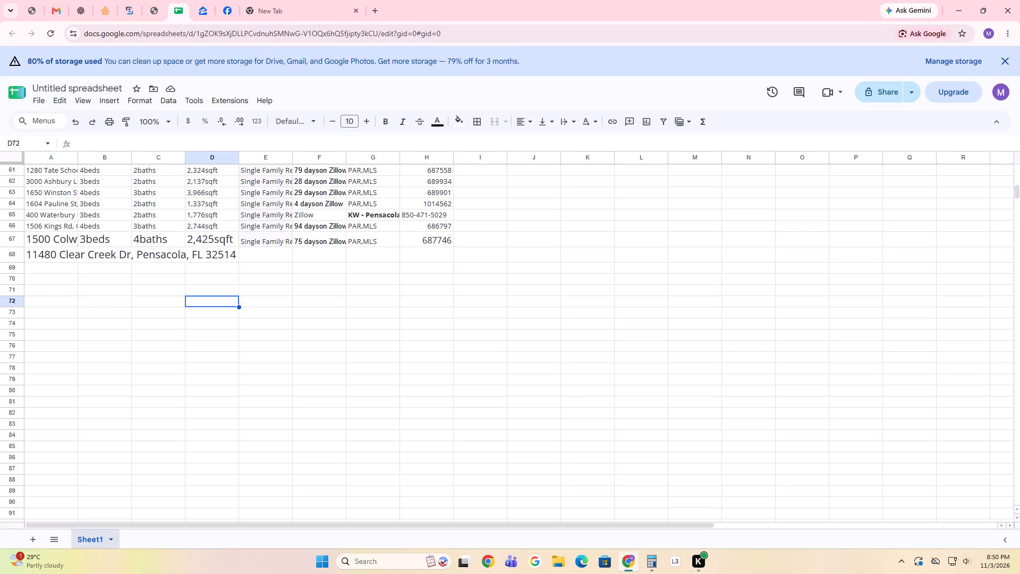
pyautogui.click(98, 256)
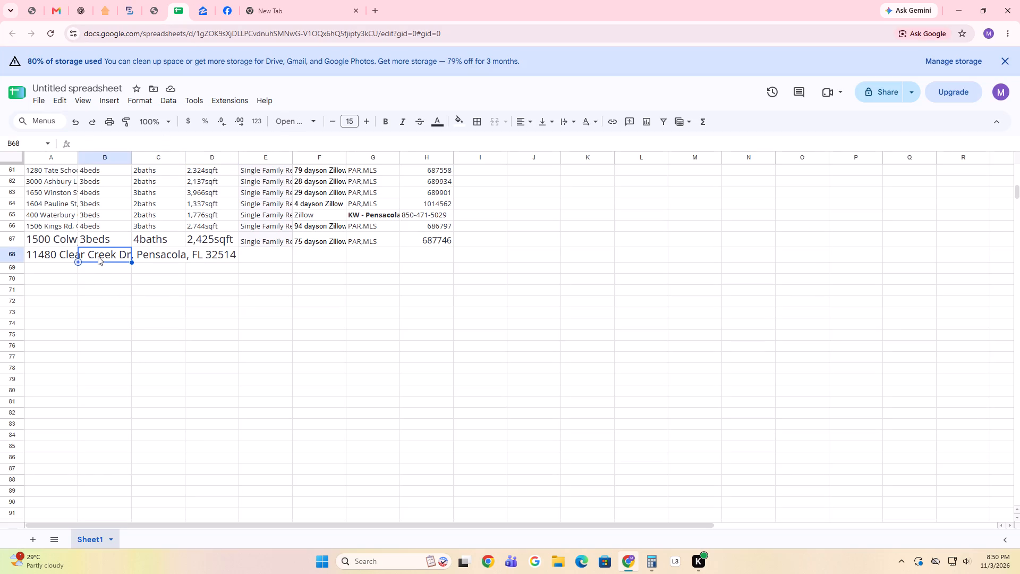
pyautogui.hotkey('ctrl', 'v')
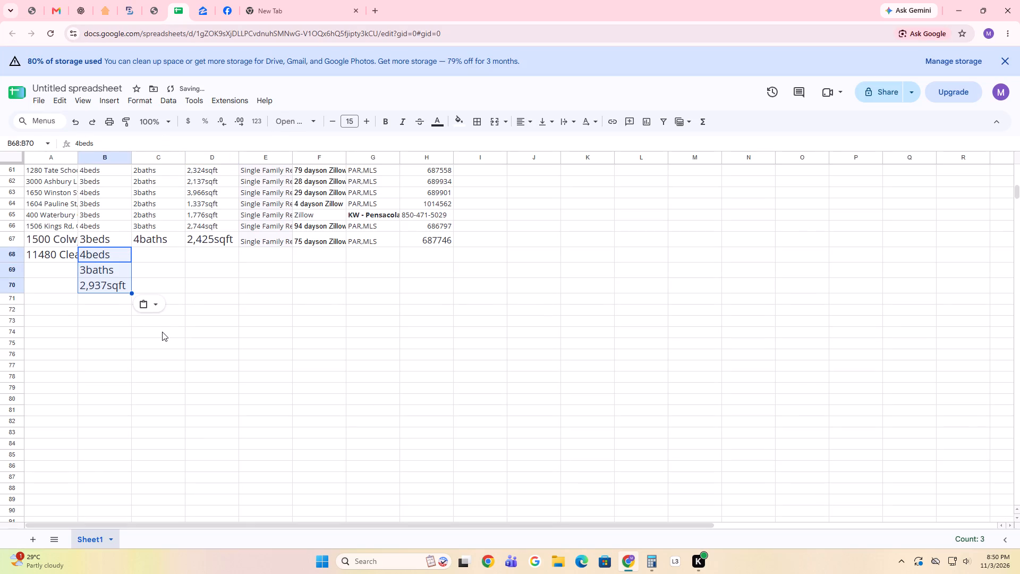
pyautogui.moveTo(150, 326); pyautogui.dragTo(160, 326)
# Copy the 3baths entry from cell B69 into cell C68.
pyautogui.click(96, 270)
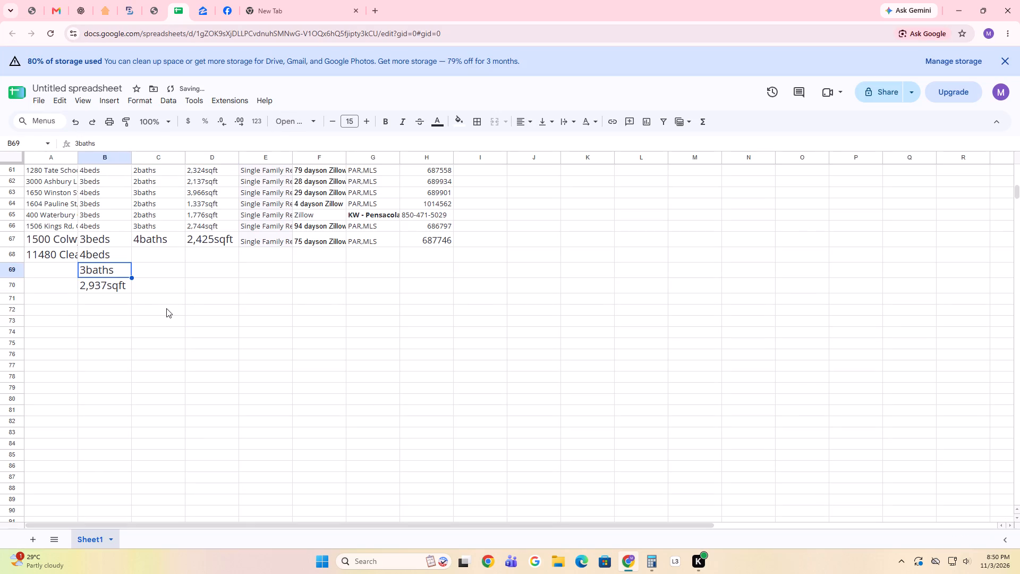
pyautogui.hotkey('ctrl', 'c')
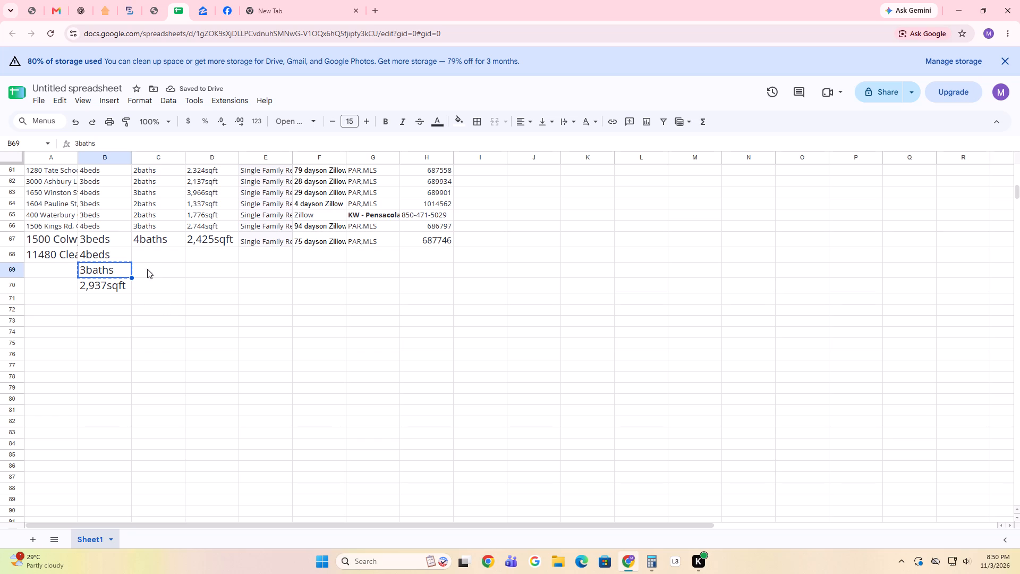
pyautogui.click(141, 255)
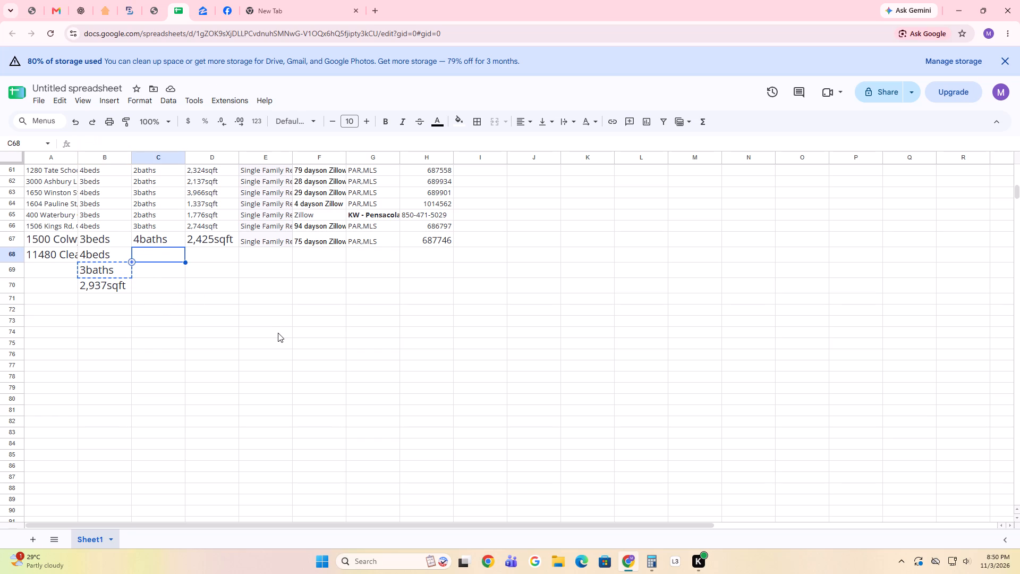
pyautogui.hotkey('ctrl', 'v')
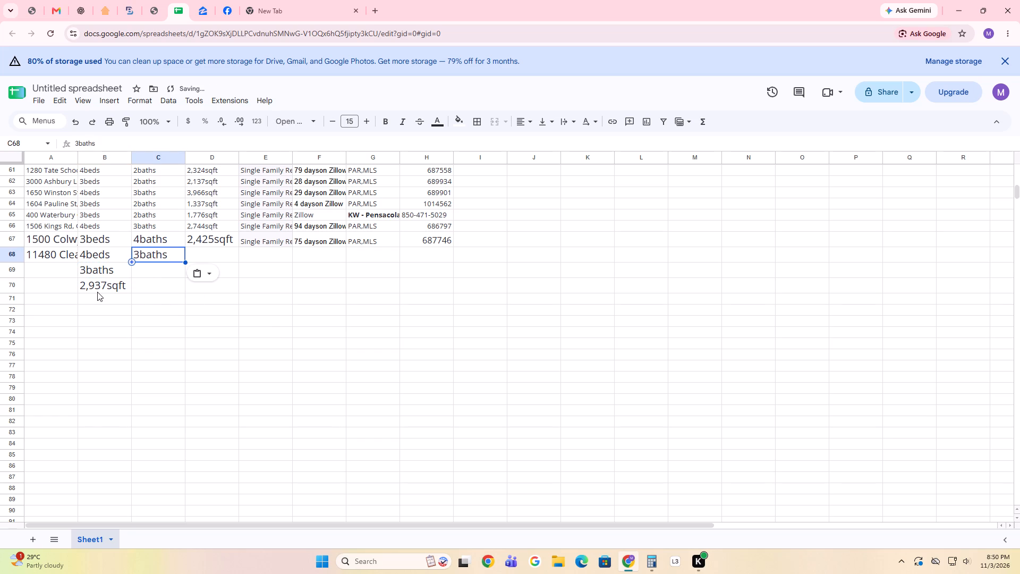
# Copy the 2,937sqft entry from cell B70 into cell D68.
pyautogui.click(98, 290)
pyautogui.hotkey('ctrl', 'c')
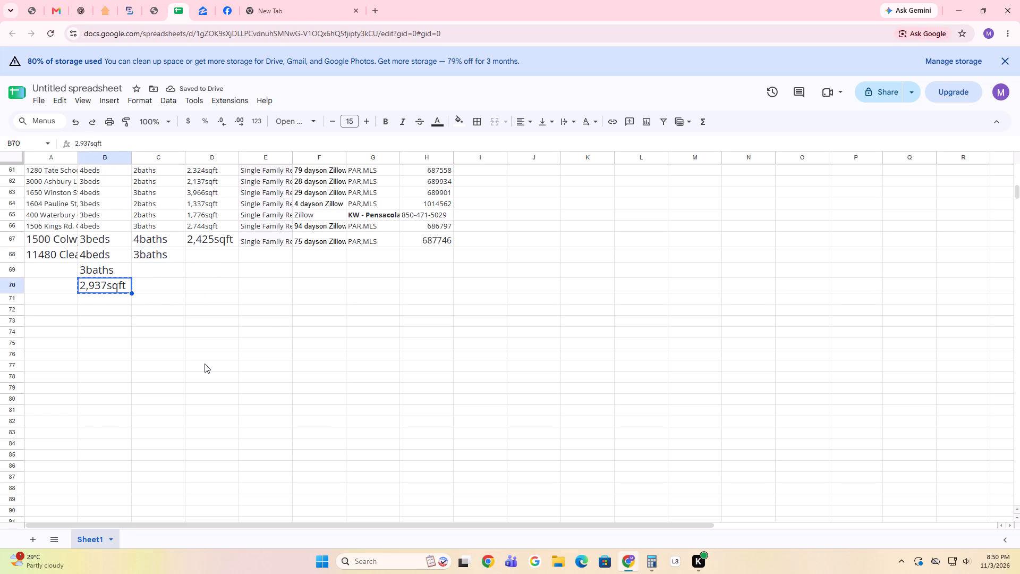
pyautogui.click(201, 255)
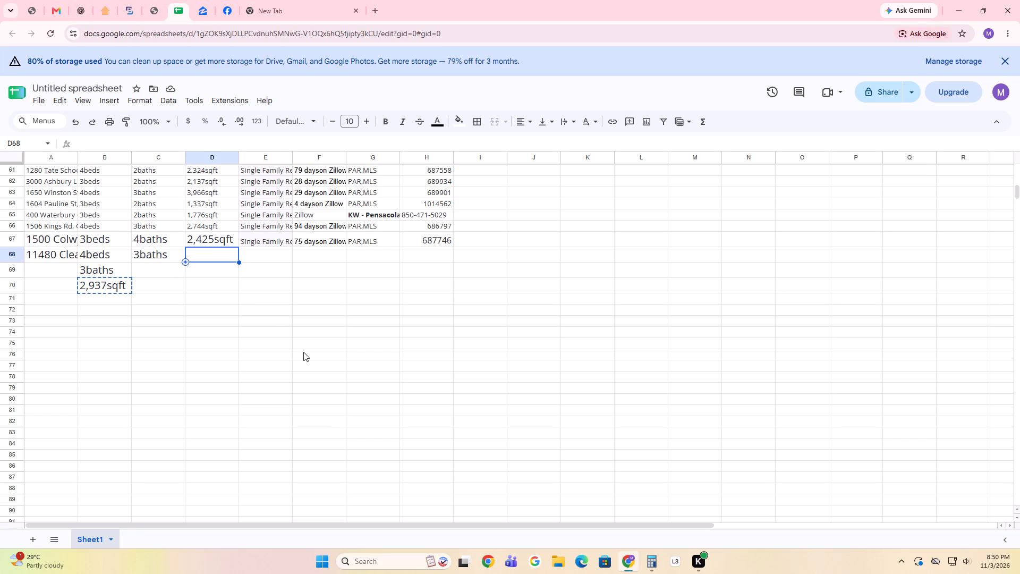
pyautogui.hotkey('ctrl', 'v')
pyautogui.click(250, 350)
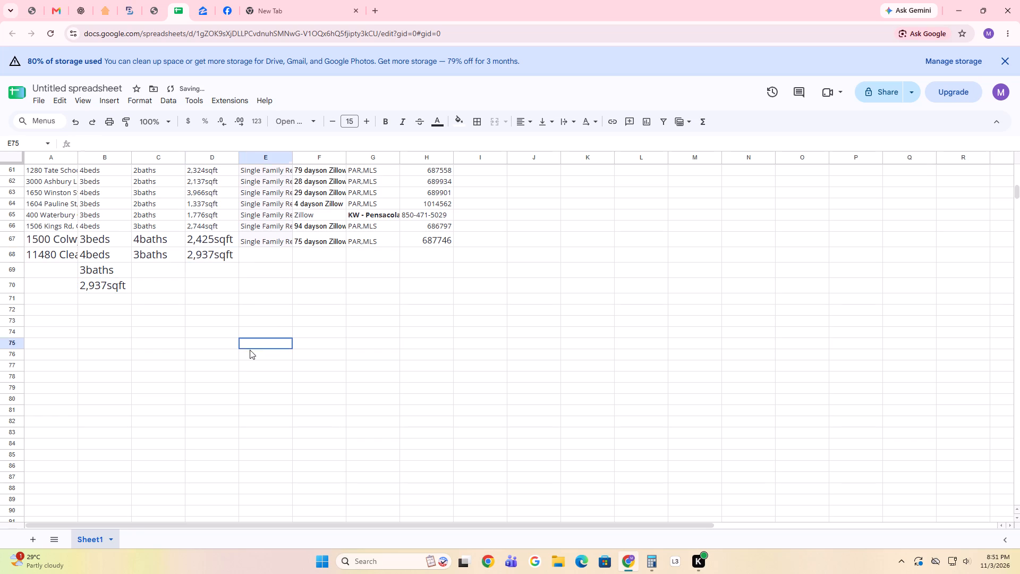
# Clear the duplicate 3baths entry from cell B69.
pyautogui.doubleClick(119, 267)
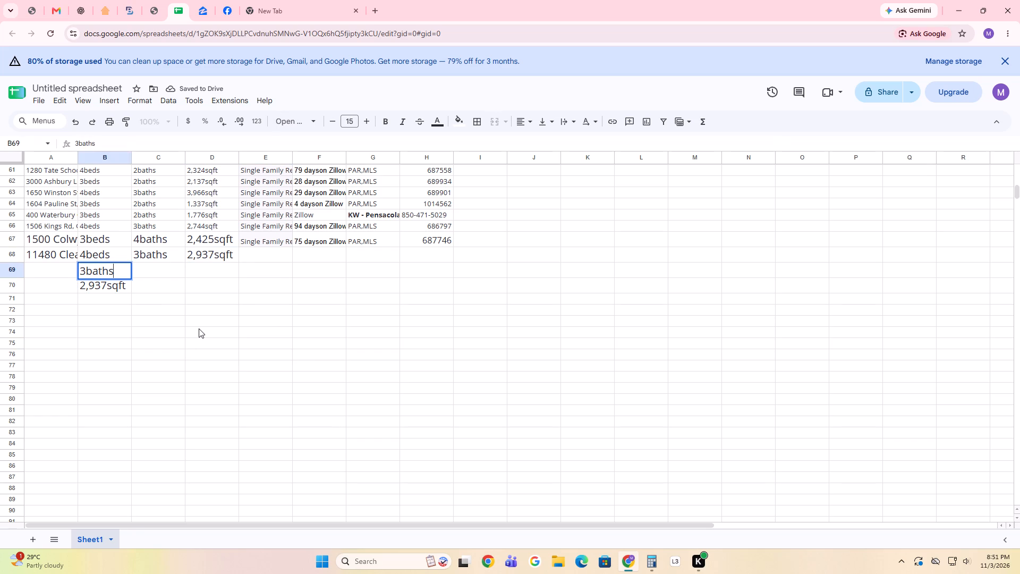
pyautogui.press('BackSpace')
pyautogui.press('BackSpace')
pyautogui.press('BackSpace')
pyautogui.press('BackSpace')
pyautogui.press('BackSpace')
pyautogui.press('BackSpace')
pyautogui.press('BackSpace')
pyautogui.press('BackSpace')
pyautogui.press('BackSpace')
pyautogui.press('BackSpace')
pyautogui.press('BackSpace')
# Clear the duplicate 2,937sqft entry from cell B70.
pyautogui.doubleClick(124, 284)
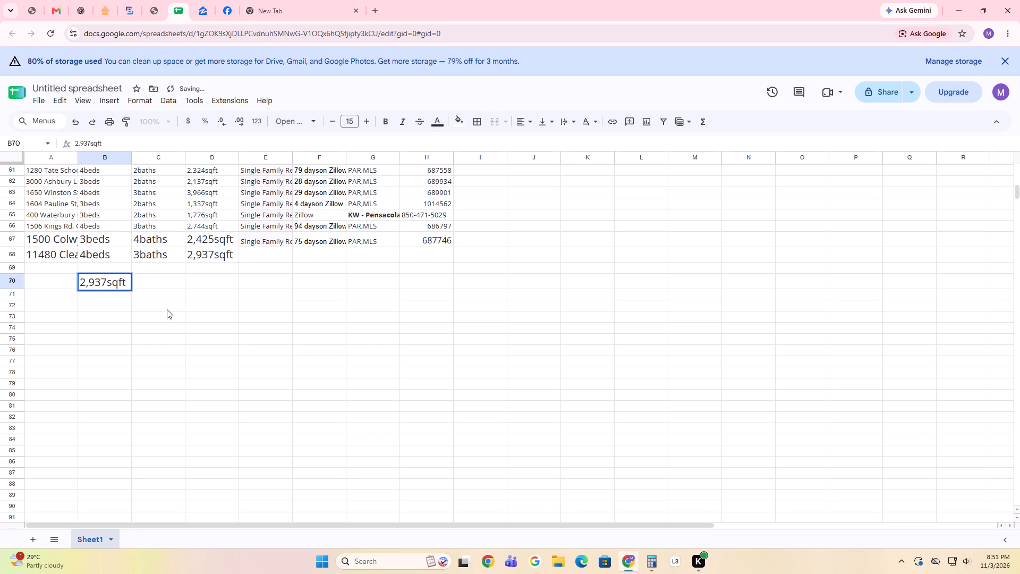
pyautogui.press('BackSpace')
pyautogui.press('BackSpace')
pyautogui.press('BackSpace')
pyautogui.press('BackSpace')
pyautogui.press('BackSpace')
pyautogui.press('BackSpace')
pyautogui.press('BackSpace')
pyautogui.press('BackSpace')
pyautogui.press('BackSpace')
pyautogui.press('BackSpace')
pyautogui.press('BackSpace')
pyautogui.press('BackSpace')
pyautogui.press('BackSpace')
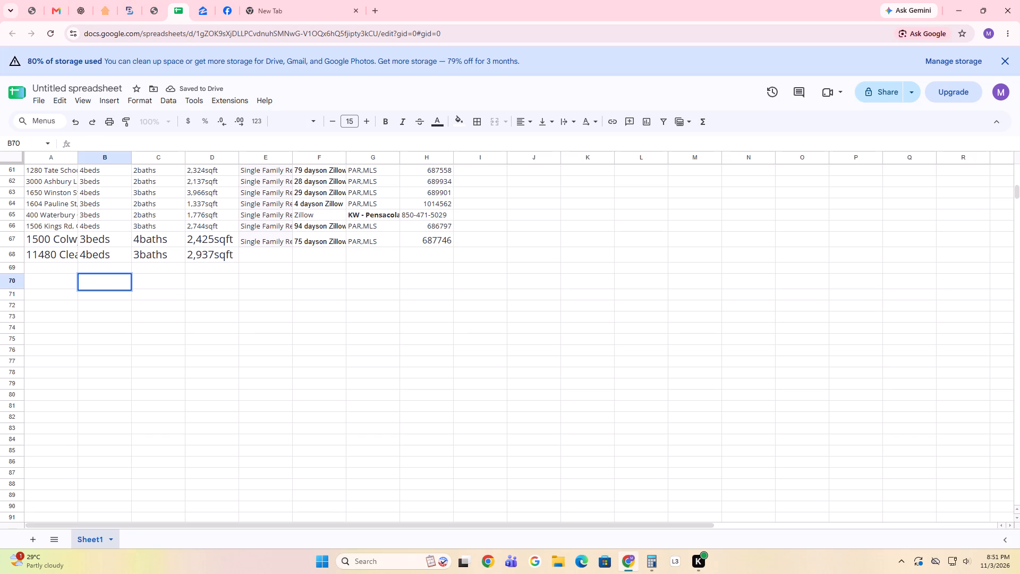
pyautogui.click(176, 339)
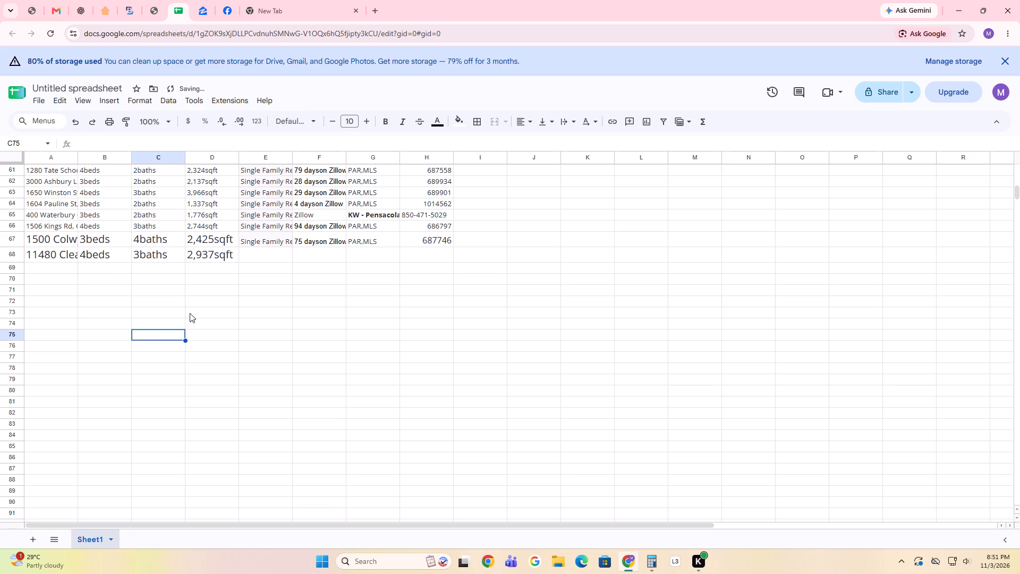
# Copy the "60 days on Zillow" text from the open Zillow listing into cell F68 of the spreadsheet.
pyautogui.click(200, 9)
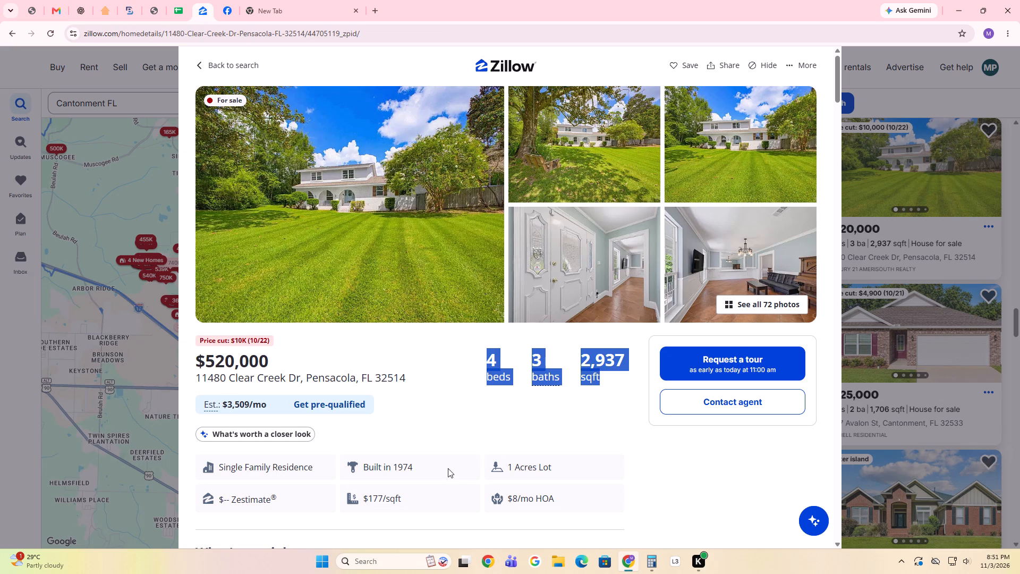
pyautogui.click(441, 396)
pyautogui.scroll(-2, 441, 396)
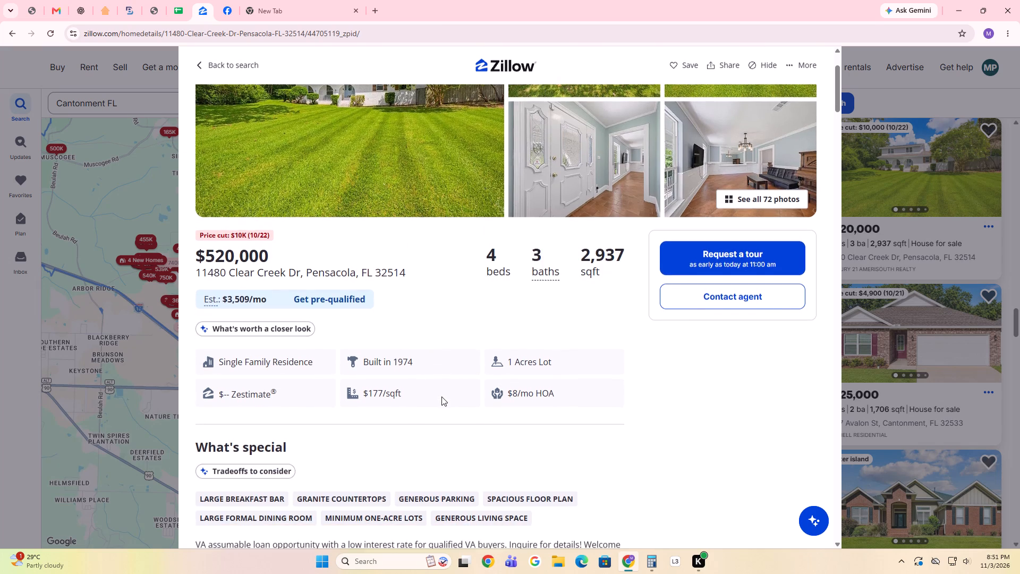
pyautogui.scroll(-5, 441, 396)
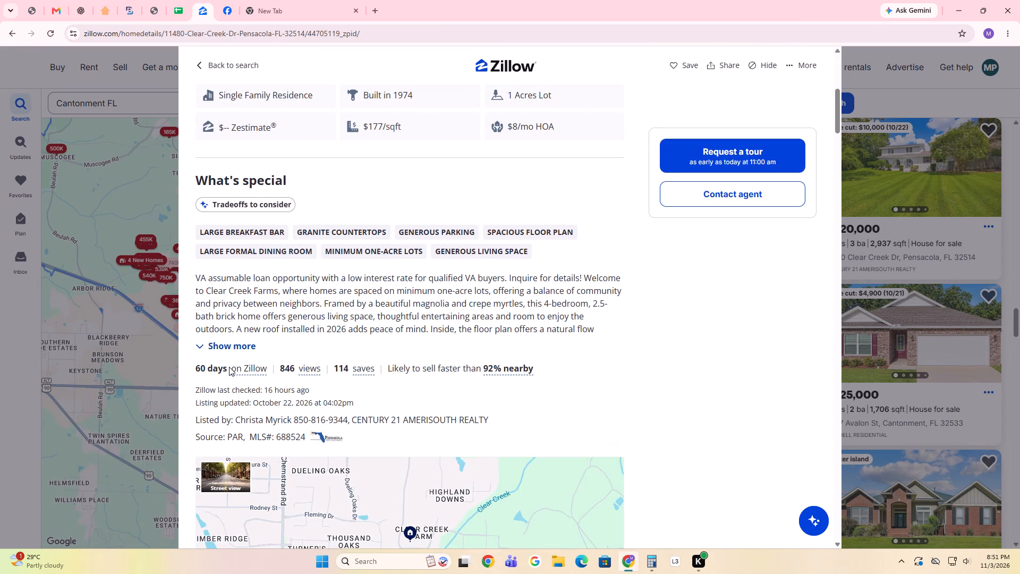
pyautogui.moveTo(193, 364); pyautogui.dragTo(266, 369)
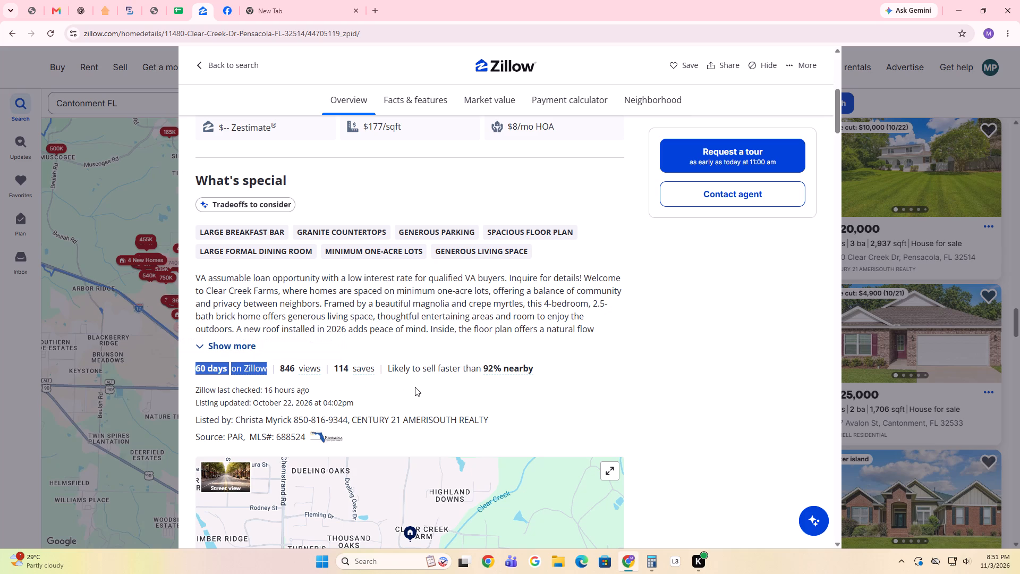
pyautogui.hotkey('ctrl', 'c')
pyautogui.click(181, 14)
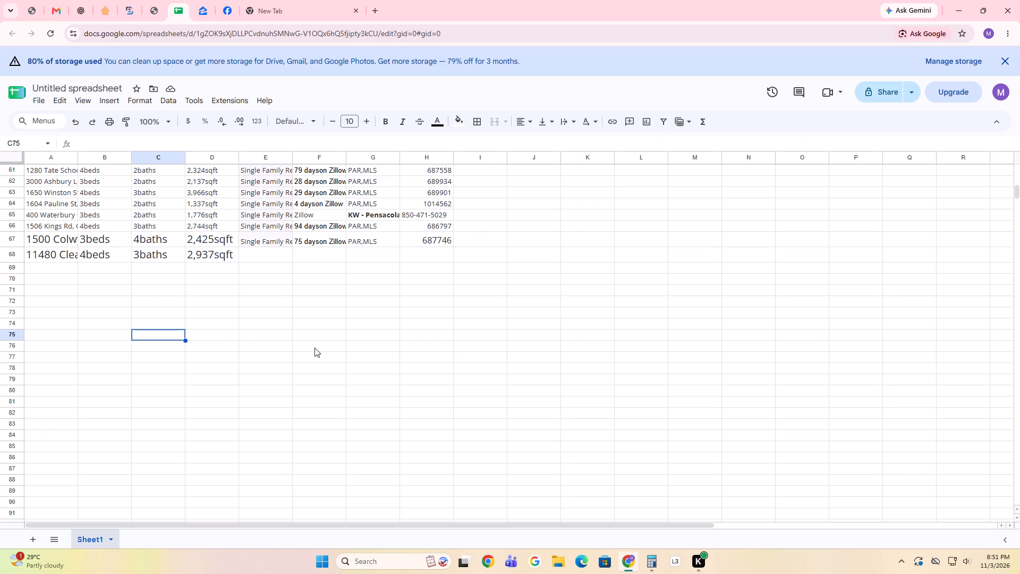
pyautogui.click(318, 257)
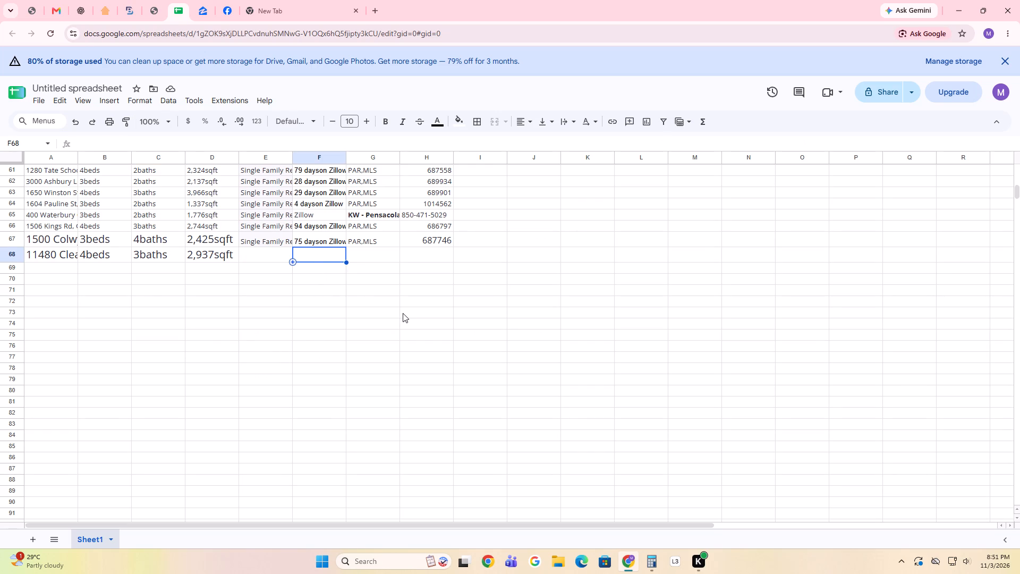
pyautogui.hotkey('ctrl', 'v')
pyautogui.click(276, 312)
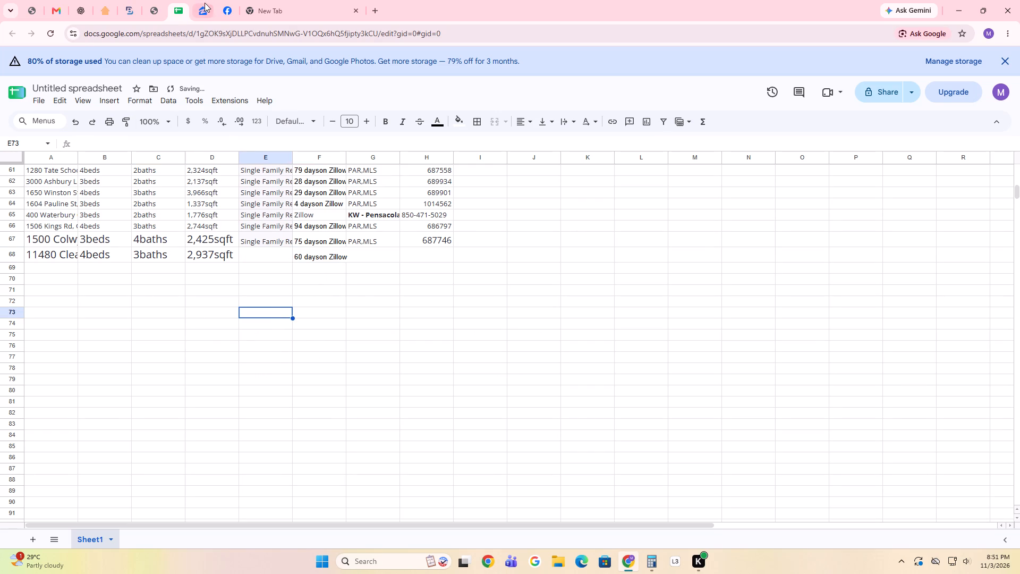
# Copy the MLS number 688524 from the Zillow listing into cell H68 of the spreadsheet.
pyautogui.click(204, 9)
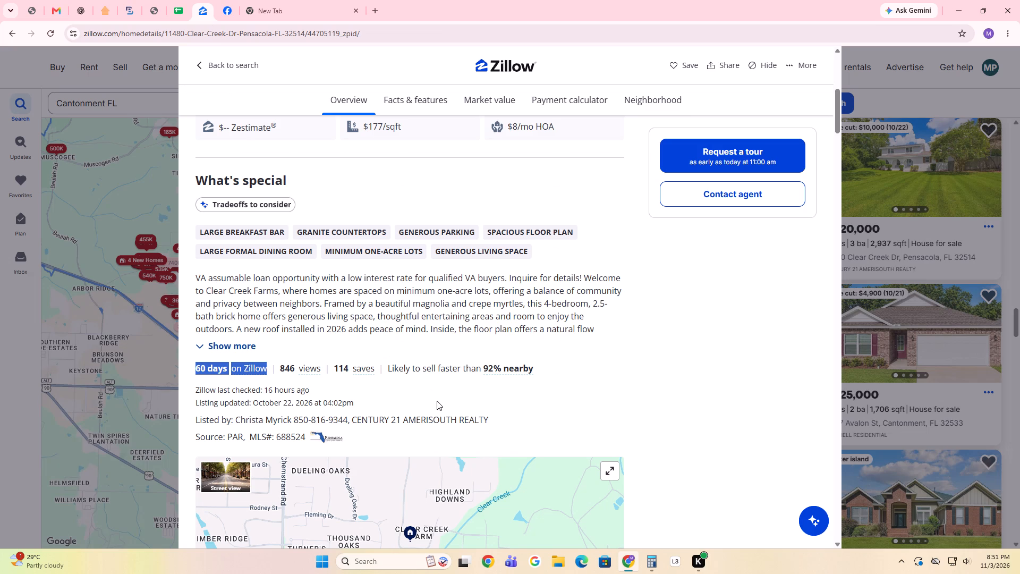
pyautogui.click(602, 402)
pyautogui.moveTo(275, 435); pyautogui.dragTo(300, 434)
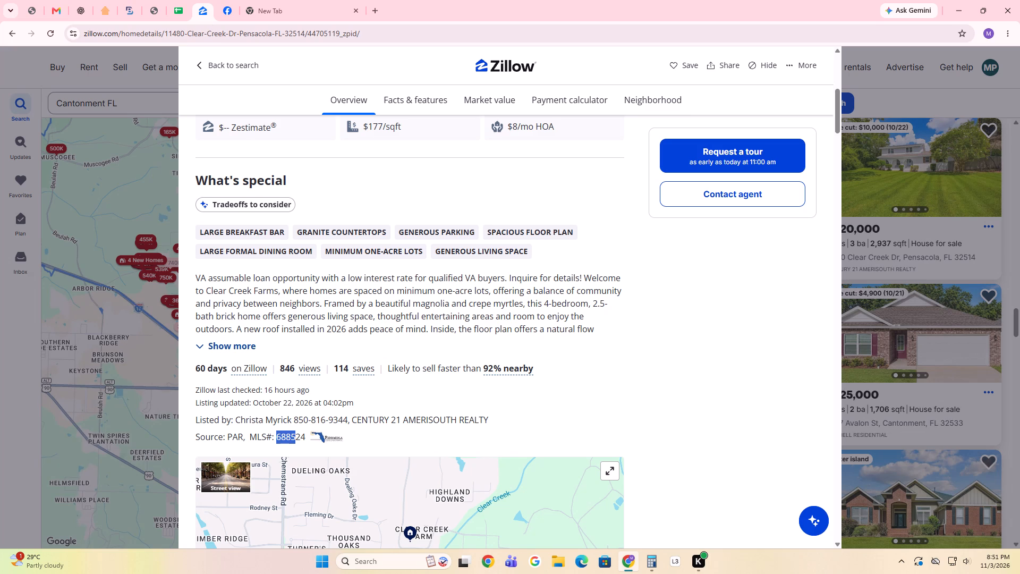
pyautogui.moveTo(300, 434); pyautogui.dragTo(305, 432)
pyautogui.doubleClick(305, 432)
pyautogui.click(371, 435)
pyautogui.moveTo(275, 435); pyautogui.dragTo(298, 435)
pyautogui.moveTo(298, 435); pyautogui.dragTo(307, 437)
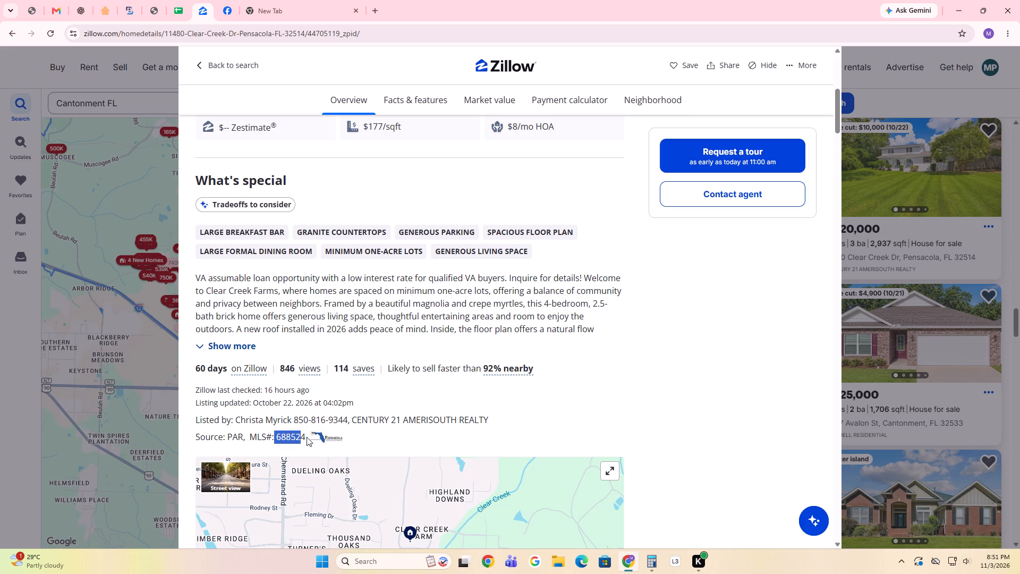
pyautogui.click(307, 437)
pyautogui.moveTo(276, 432); pyautogui.dragTo(296, 437)
pyautogui.moveTo(300, 437); pyautogui.dragTo(309, 438)
pyautogui.moveTo(276, 433); pyautogui.dragTo(288, 434)
pyautogui.moveTo(288, 434); pyautogui.dragTo(307, 434)
pyautogui.hotkey('ctrl', 'c')
pyautogui.click(182, 6)
pyautogui.click(439, 255)
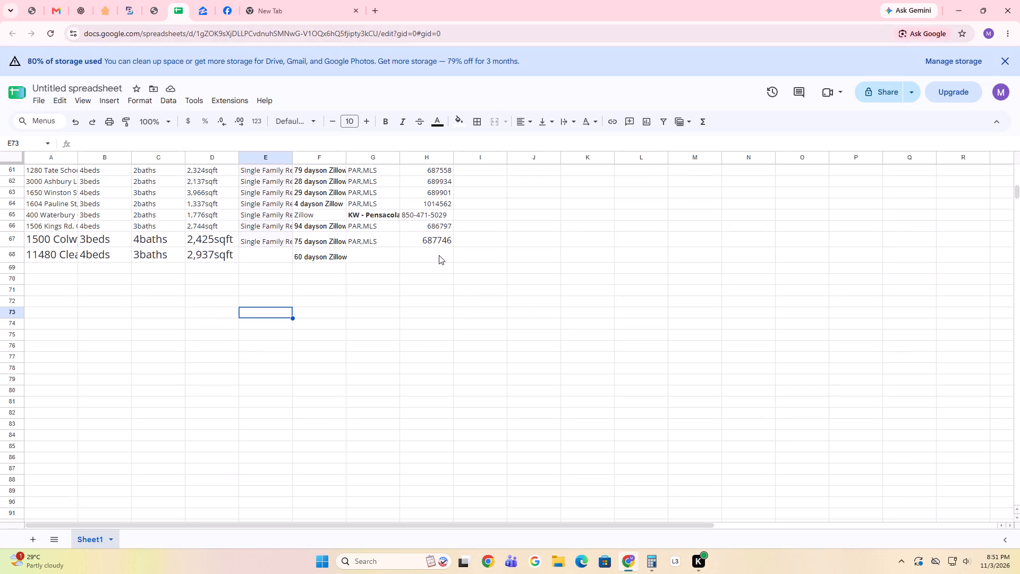
pyautogui.hotkey('ctrl', 'v')
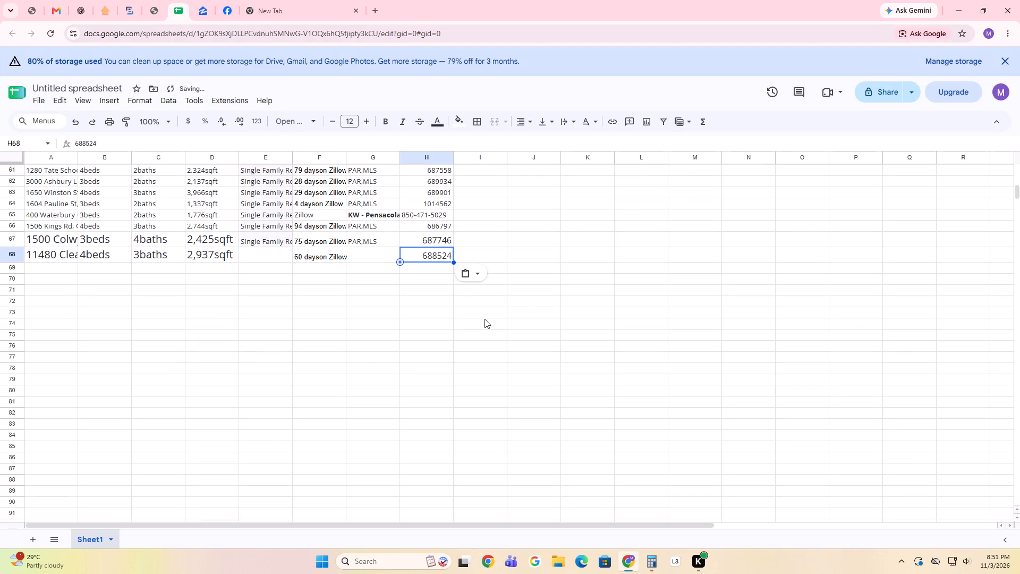
pyautogui.click(407, 311)
# Copy the PAR,MLS source entry from cell G67 into cell G68.
pyautogui.click(378, 240)
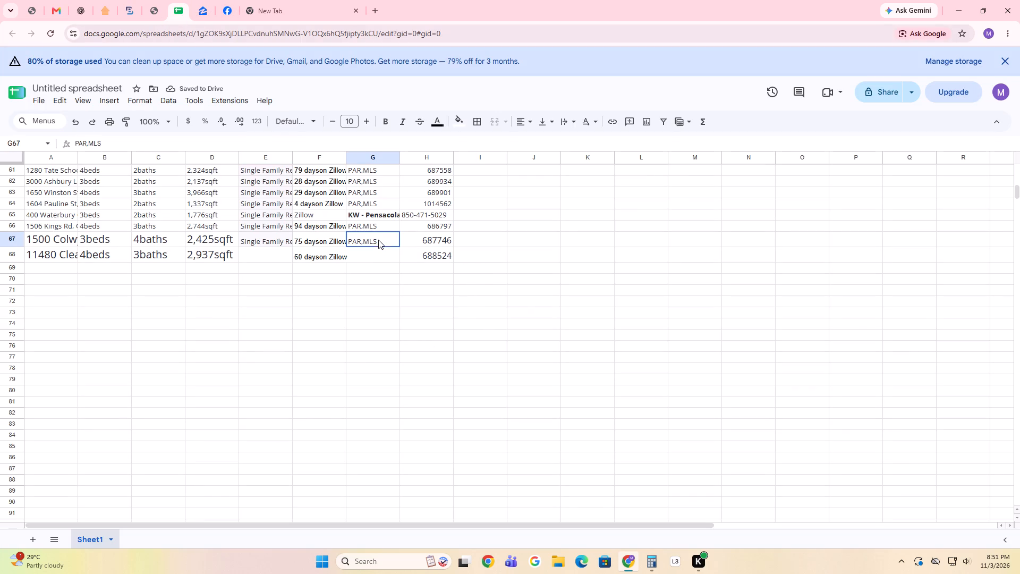
pyautogui.hotkey('ctrl', 'c')
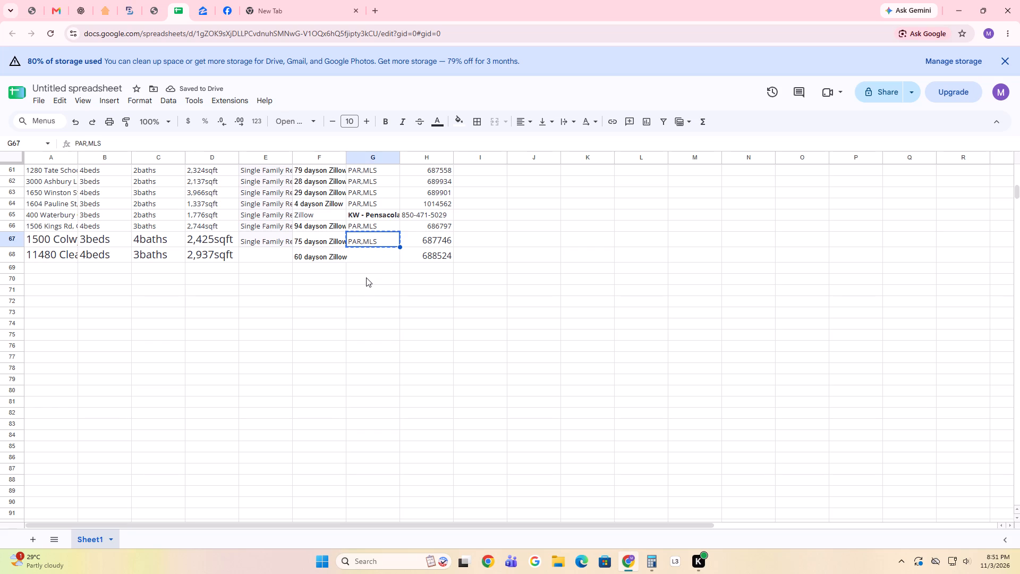
pyautogui.click(375, 260)
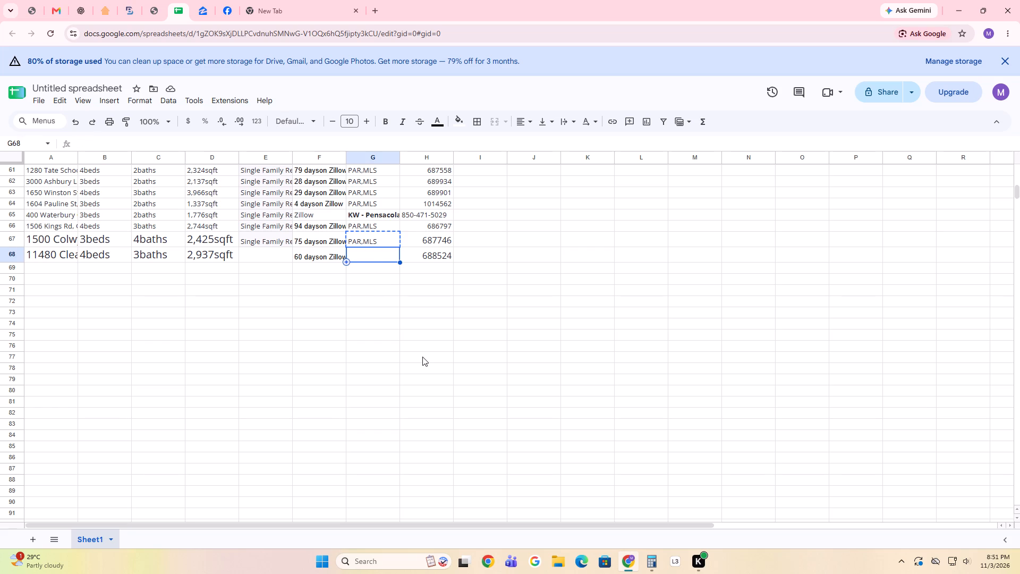
pyautogui.hotkey('ctrl', 'v')
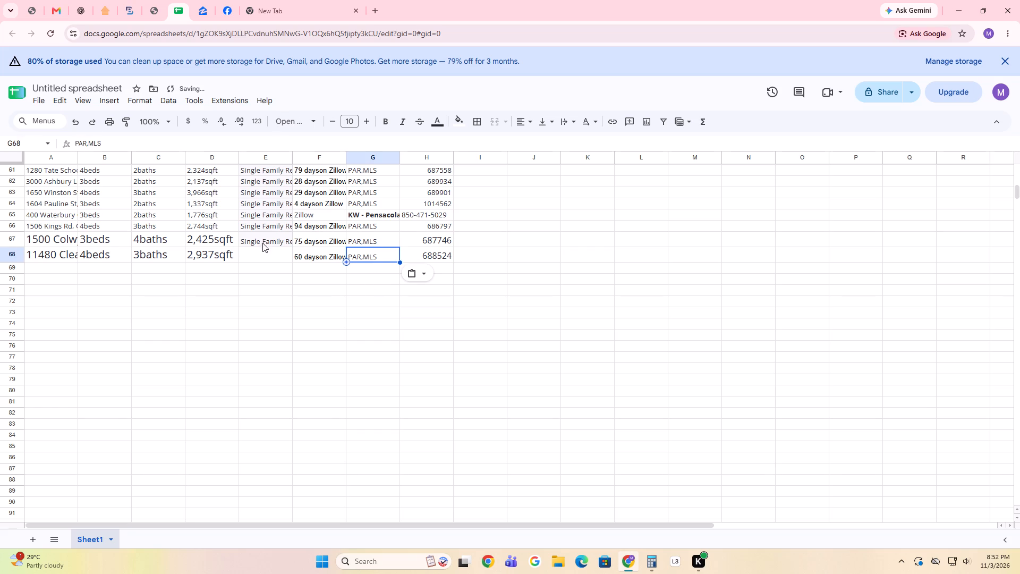
# Copy the Single Family Residence entry from cell E67 into cell E68.
pyautogui.click(263, 244)
pyautogui.hotkey('ctrl', 'c')
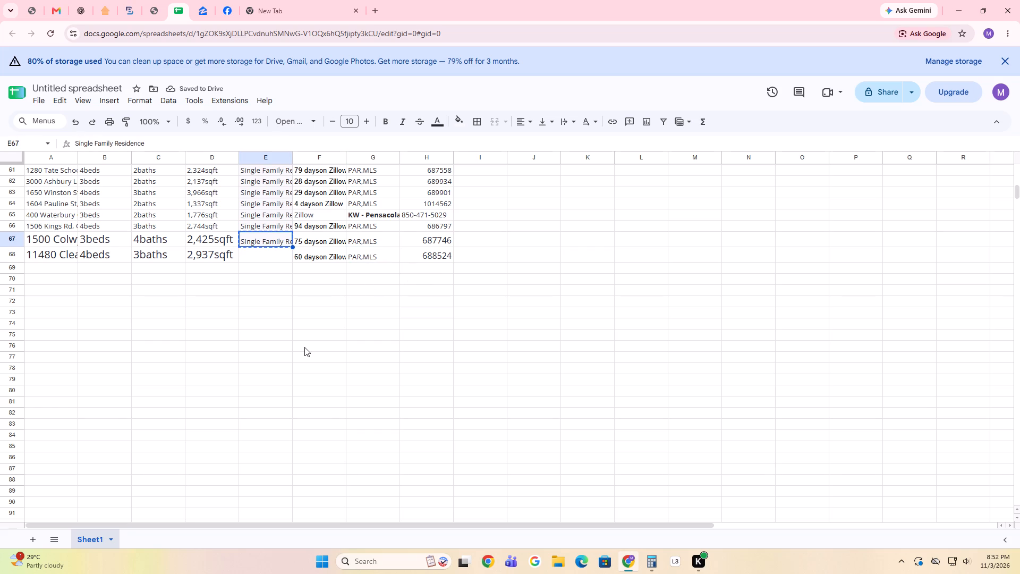
pyautogui.click(246, 255)
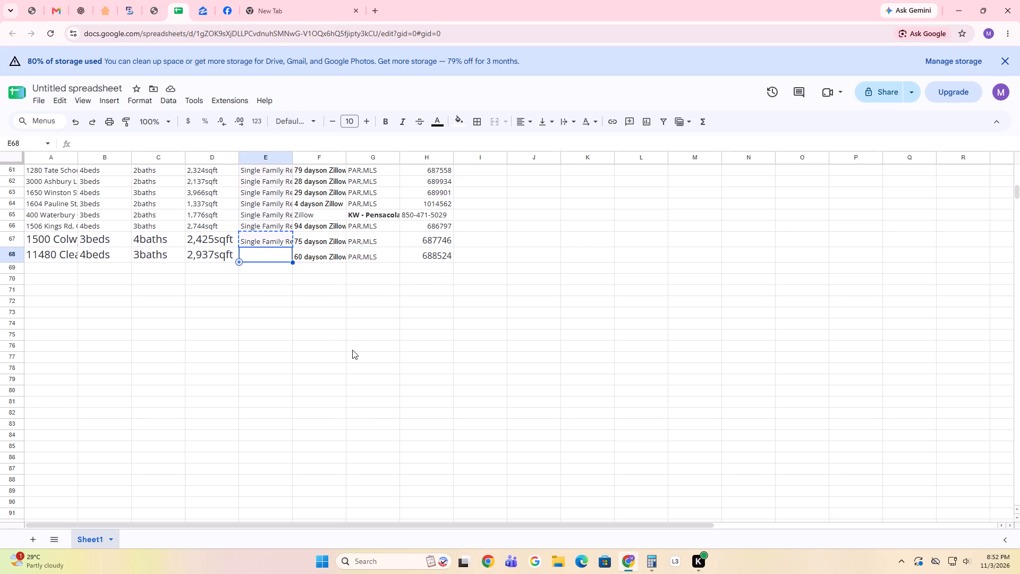
pyautogui.hotkey('ctrl', 'v')
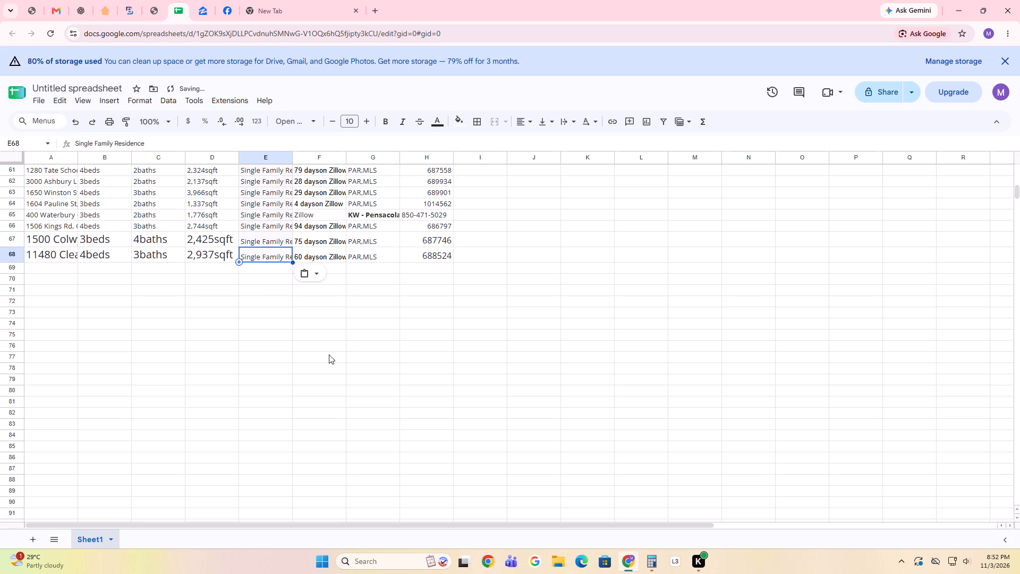
pyautogui.click(328, 354)
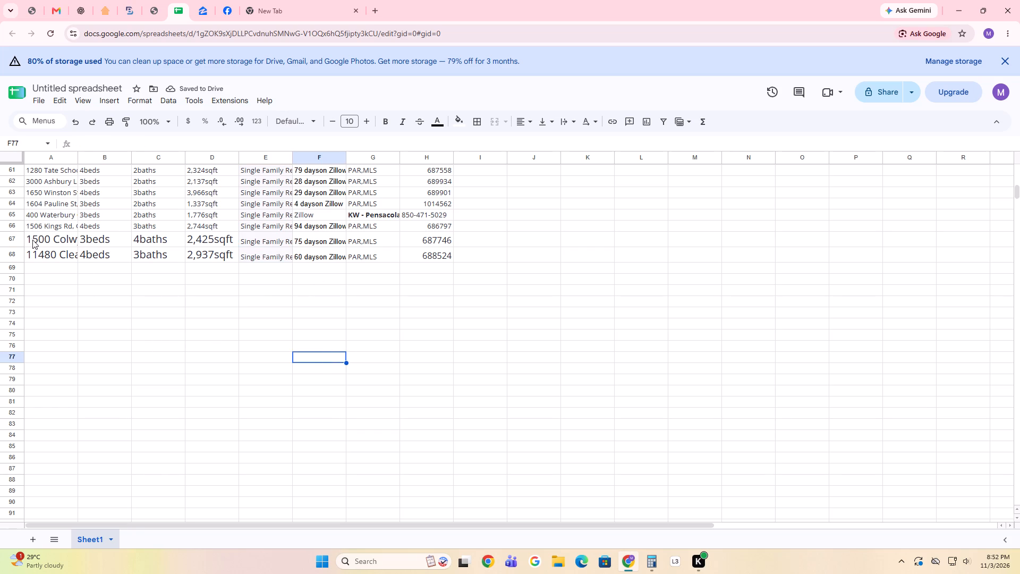
# Set the font size of the address, beds, baths and sqft cells A67:D68 to 10.
pyautogui.moveTo(28, 237); pyautogui.dragTo(217, 249)
pyautogui.click(217, 249)
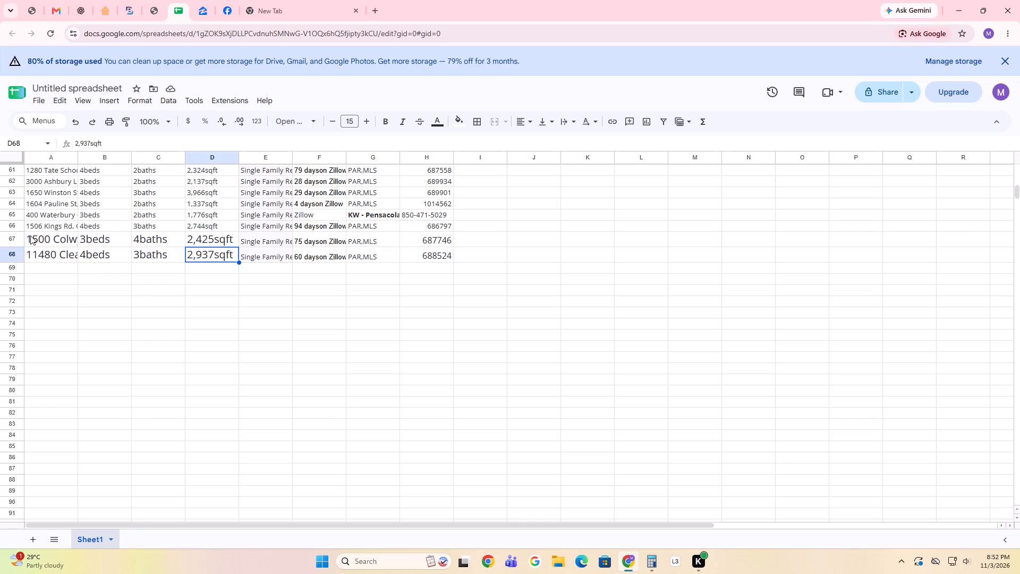
pyautogui.moveTo(24, 234); pyautogui.dragTo(218, 251)
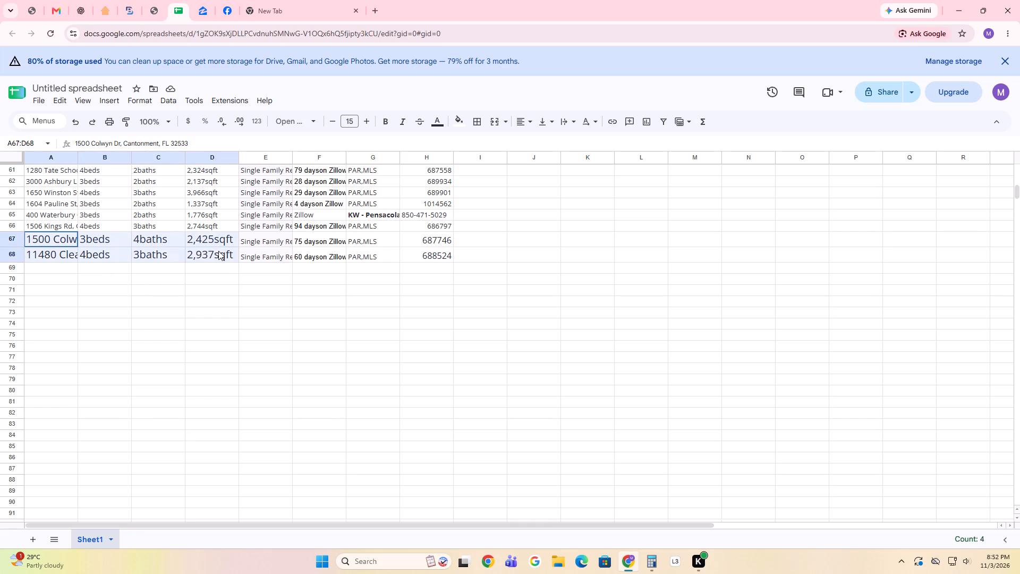
pyautogui.moveTo(218, 251); pyautogui.dragTo(220, 254)
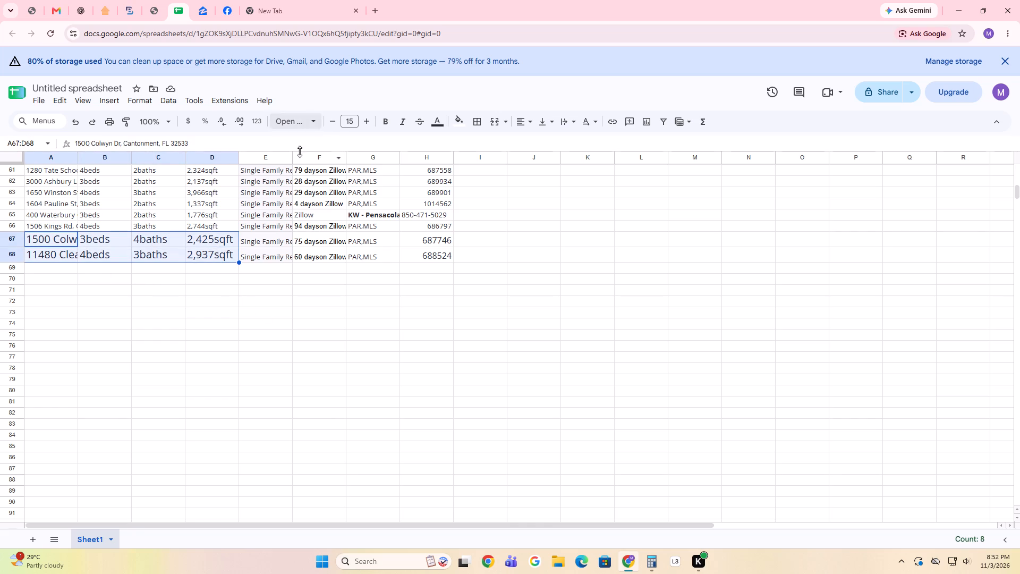
pyautogui.click(351, 123)
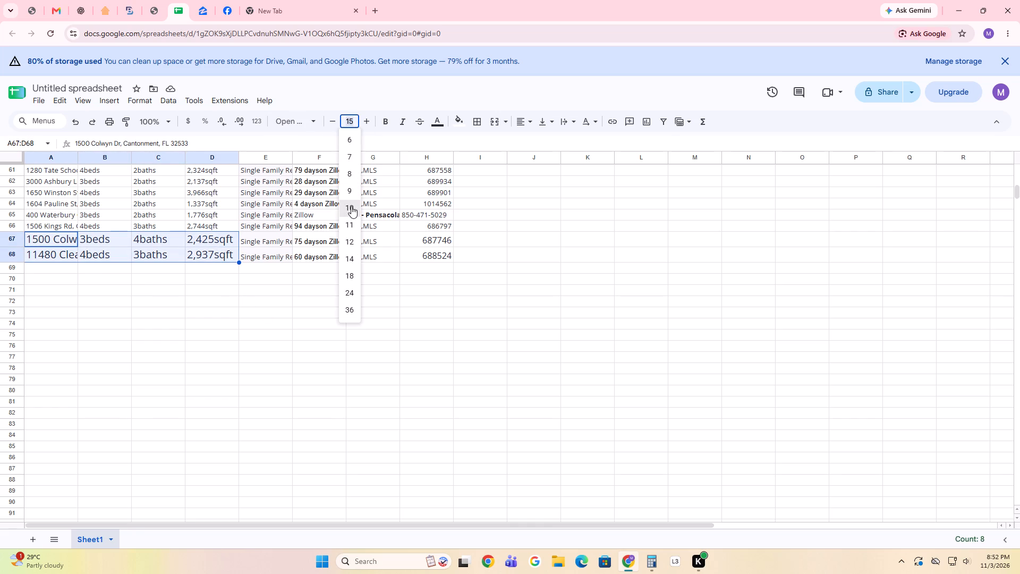
pyautogui.click(351, 206)
pyautogui.click(371, 311)
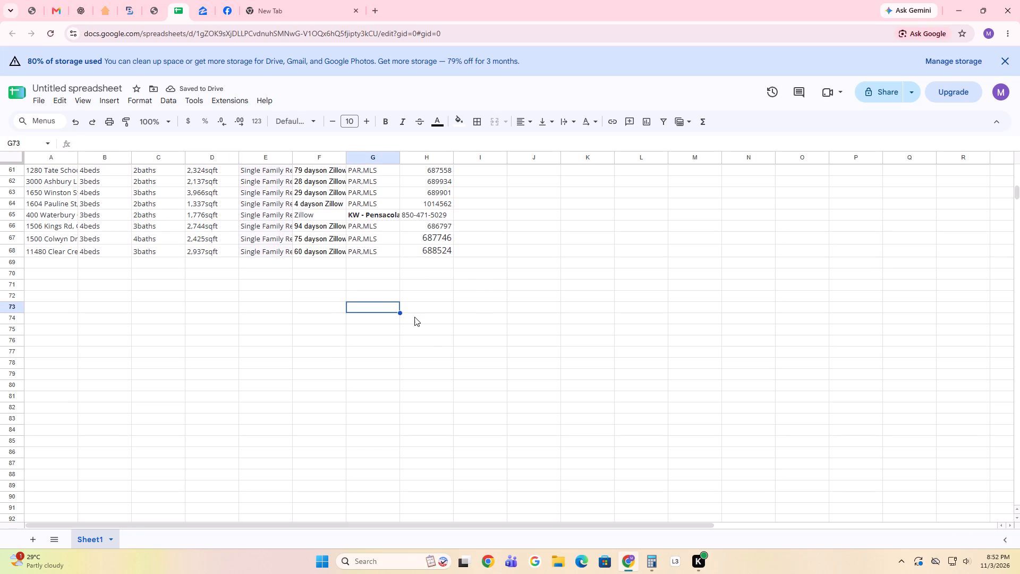
# Set the font size of the MLS numbers in cells H67:H68 to 10.
pyautogui.moveTo(416, 236); pyautogui.dragTo(441, 254)
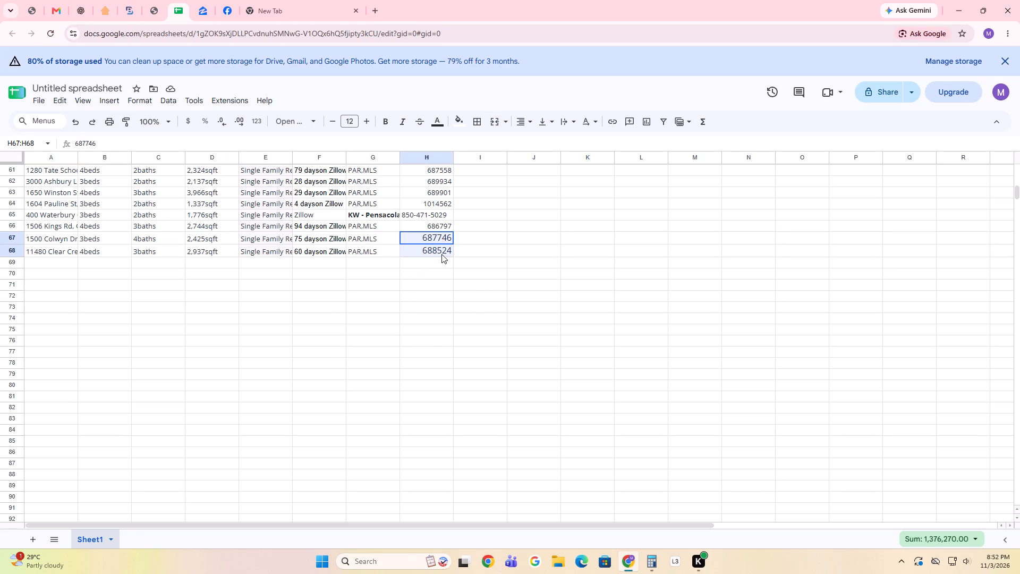
pyautogui.moveTo(441, 254); pyautogui.dragTo(441, 255)
pyautogui.click(348, 123)
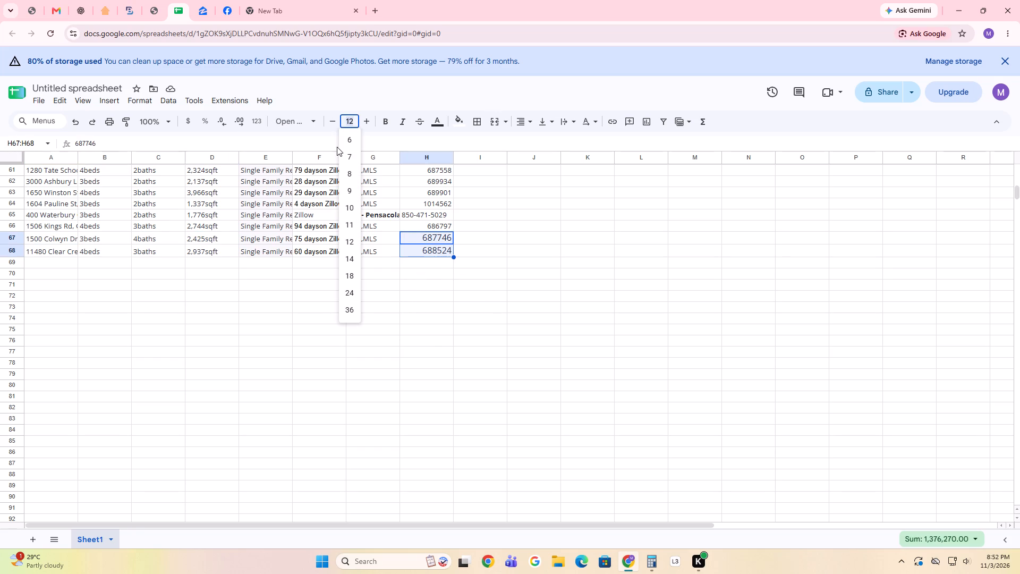
pyautogui.click(351, 208)
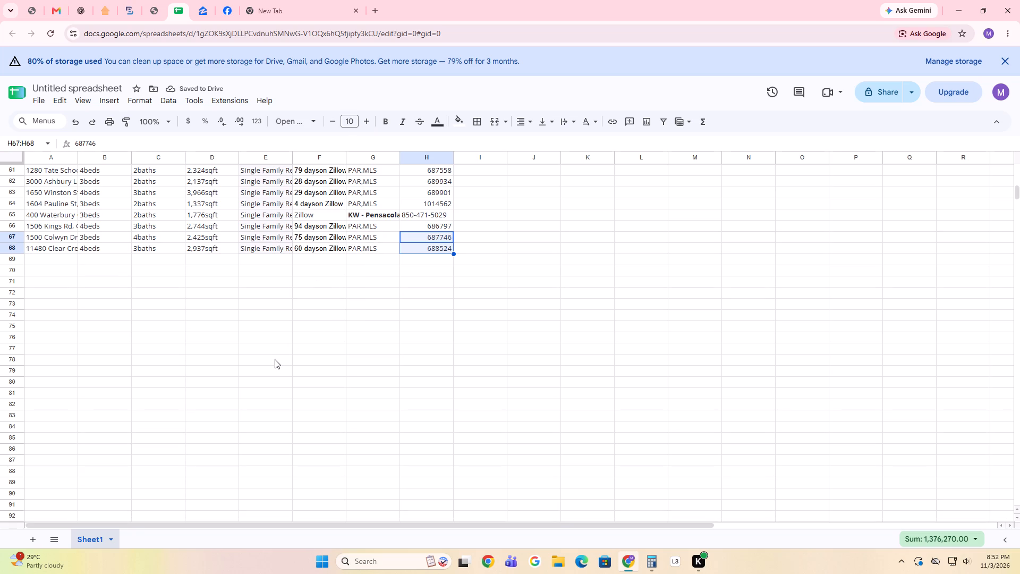
pyautogui.click(240, 291)
# Switch to Zillow and leave the recorded listing to return to the Cantonment FL search results.
pyautogui.click(207, 10)
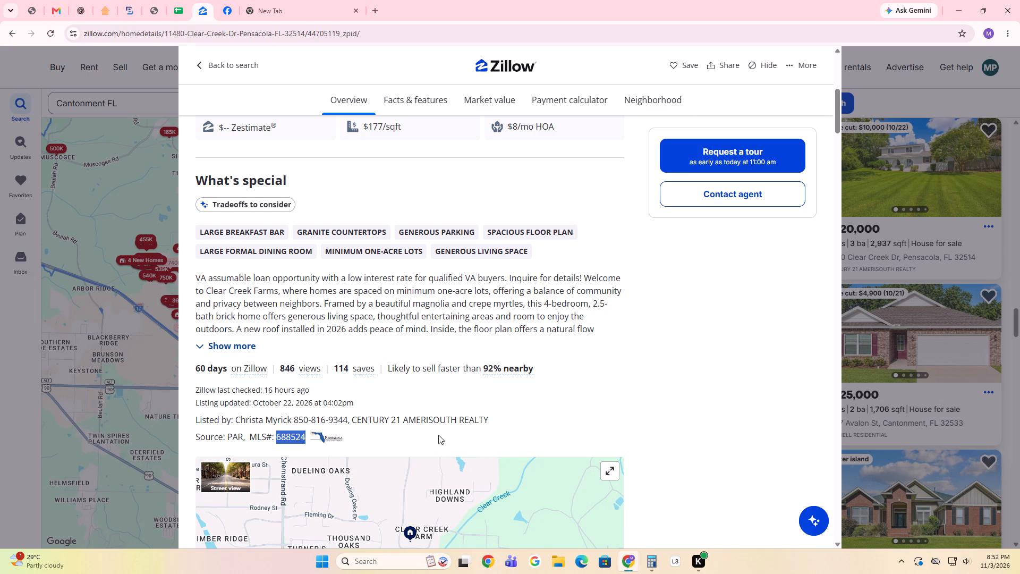
pyautogui.click(200, 65)
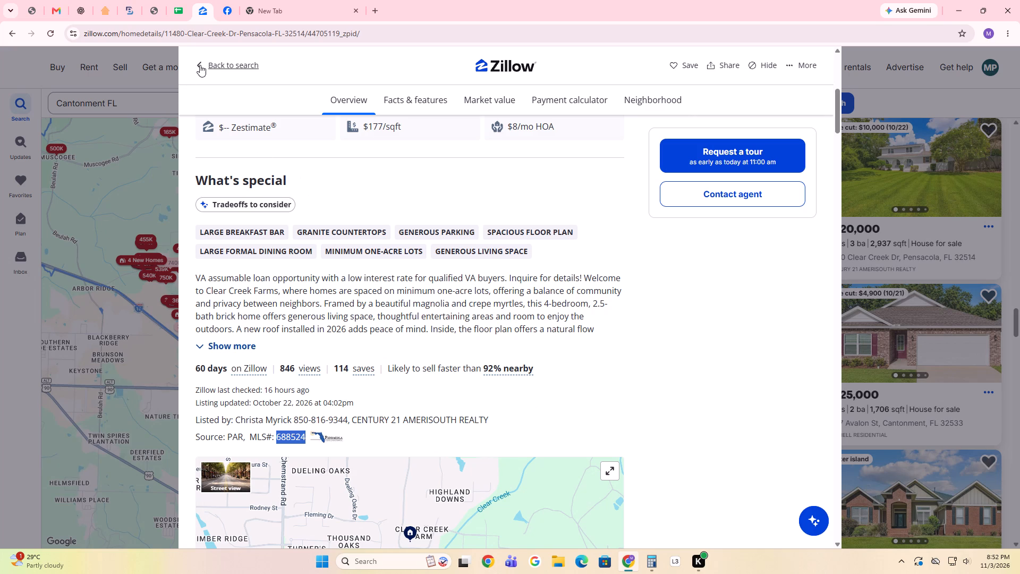
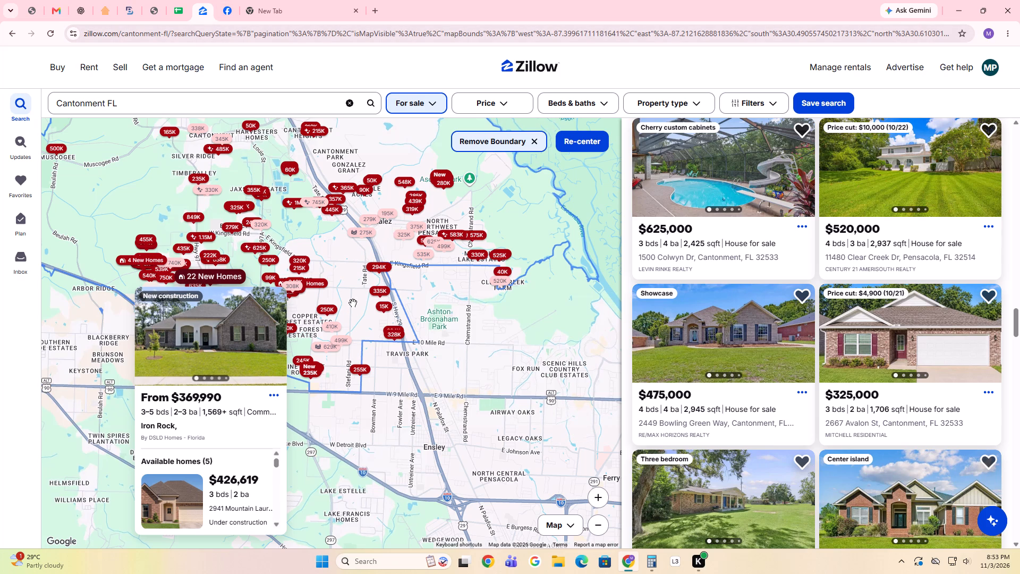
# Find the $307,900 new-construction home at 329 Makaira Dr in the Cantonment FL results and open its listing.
pyautogui.moveTo(370, 293); pyautogui.dragTo(421, 288)
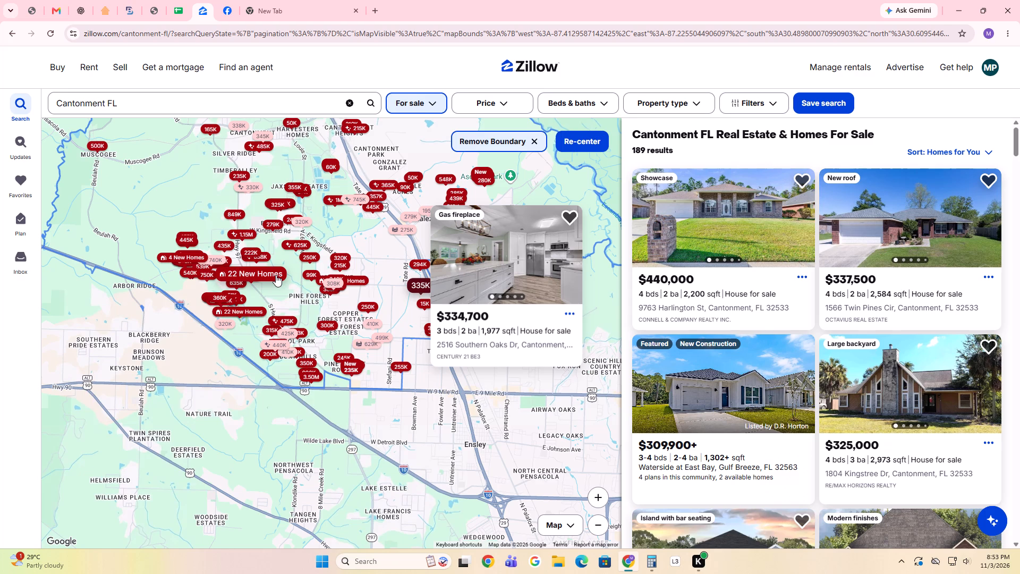
pyautogui.scroll(1, 276, 275)
pyautogui.scroll(-2, 276, 275)
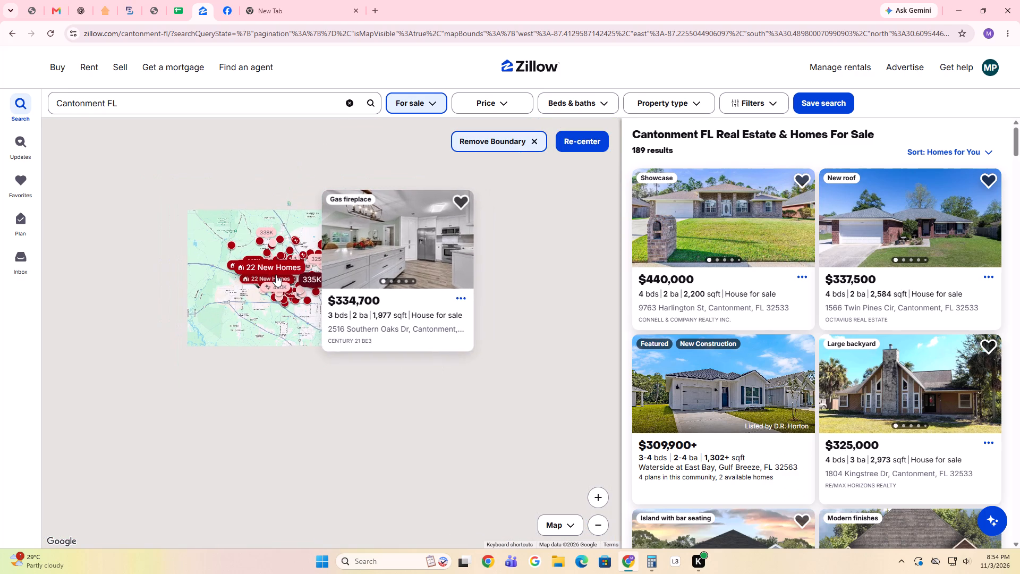
pyautogui.scroll(4, 276, 275)
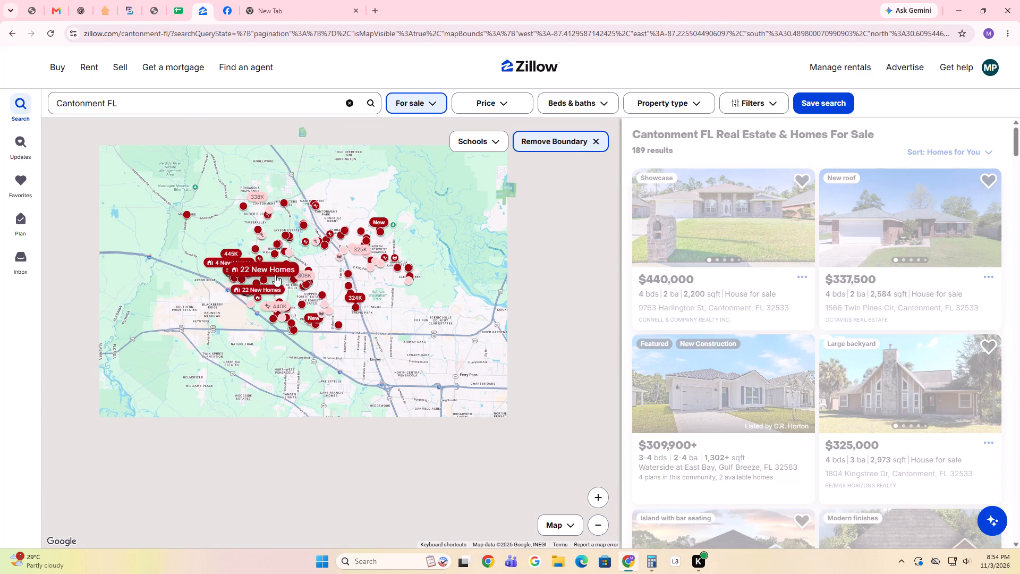
pyautogui.scroll(1, 275, 275)
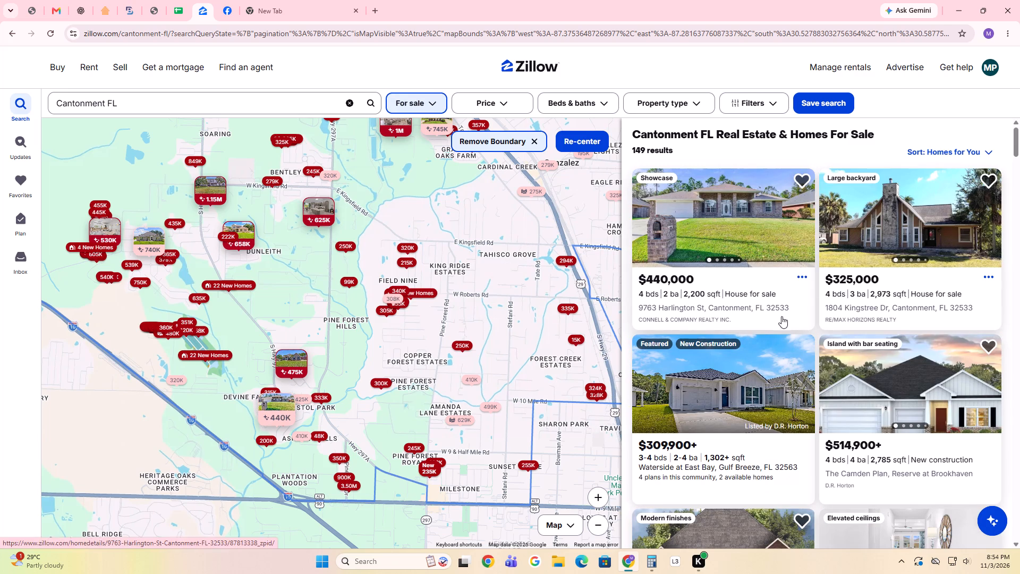
pyautogui.scroll(-6, 776, 319)
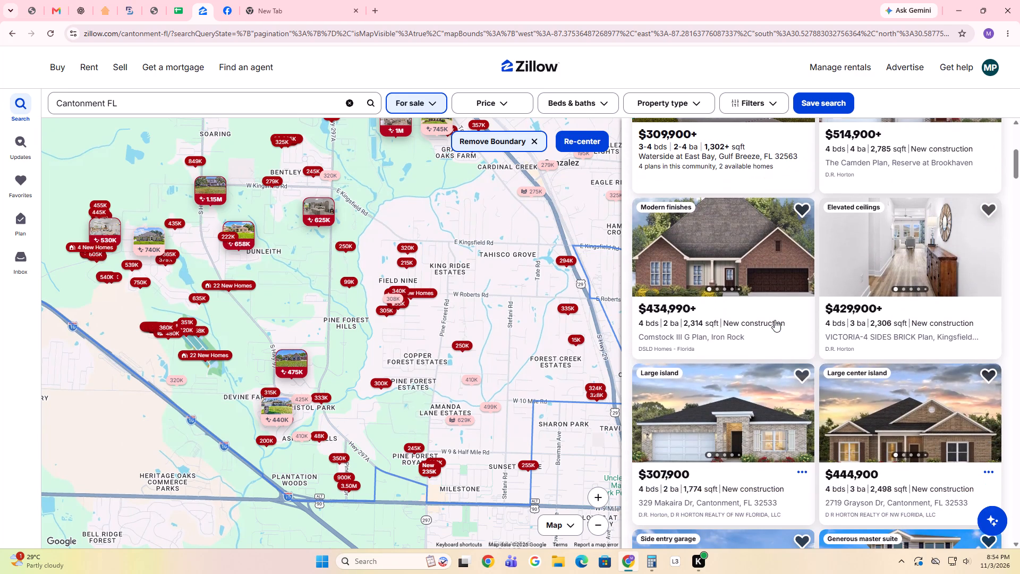
pyautogui.scroll(-3, 775, 320)
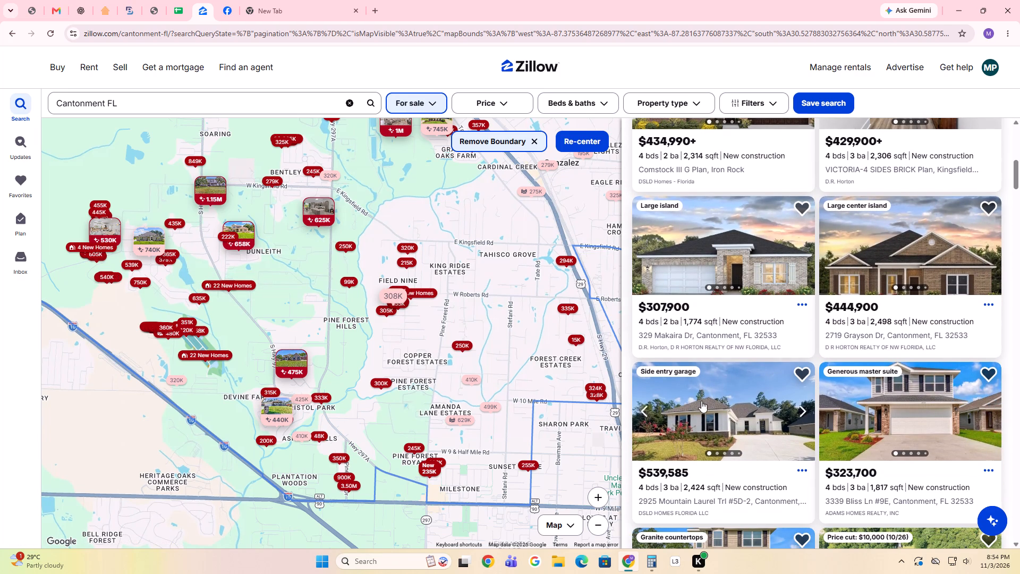
pyautogui.click(687, 272)
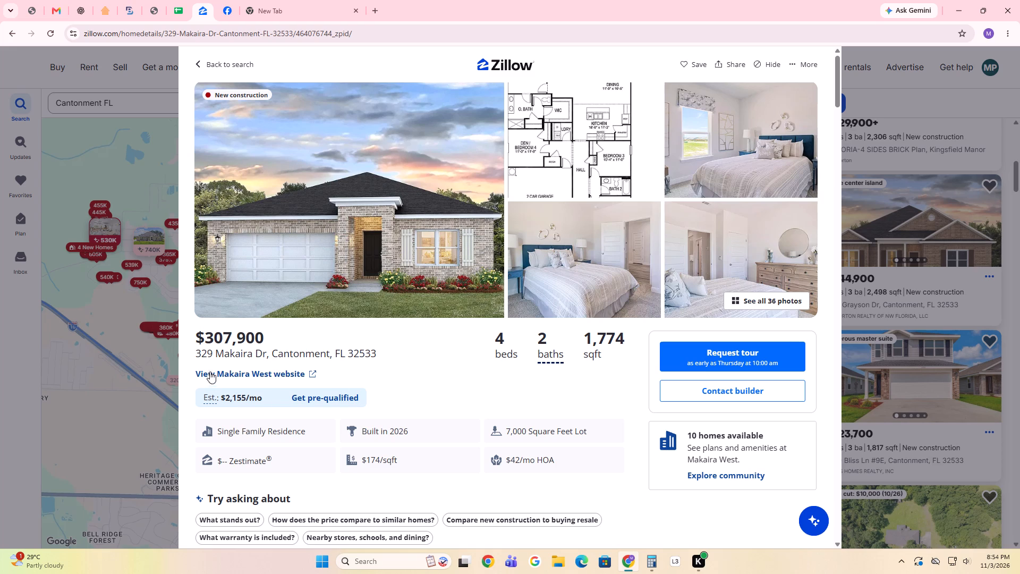
pyautogui.moveTo(194, 350); pyautogui.dragTo(403, 349)
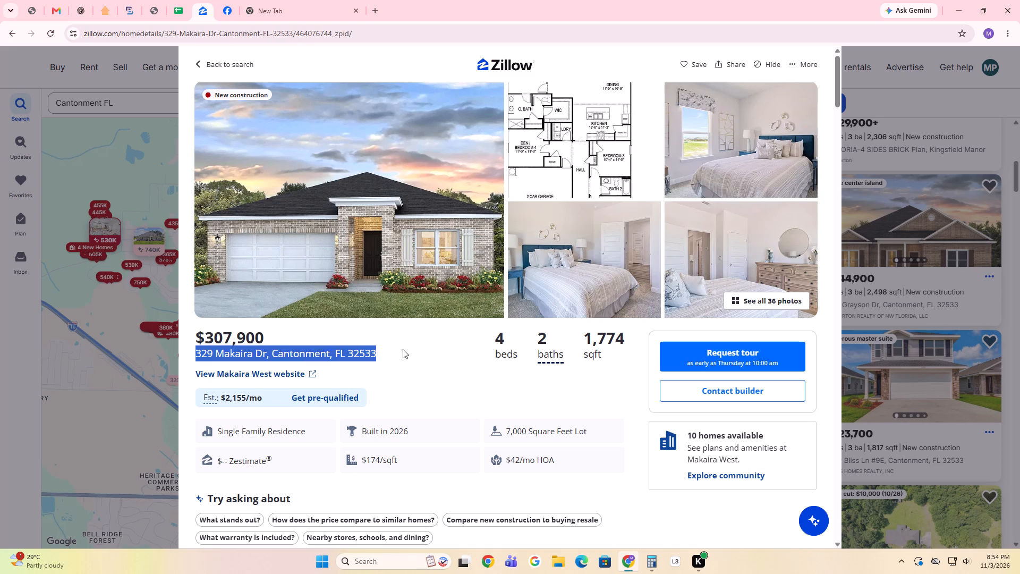
pyautogui.hotkey('ctrl', 'c')
pyautogui.click(181, 11)
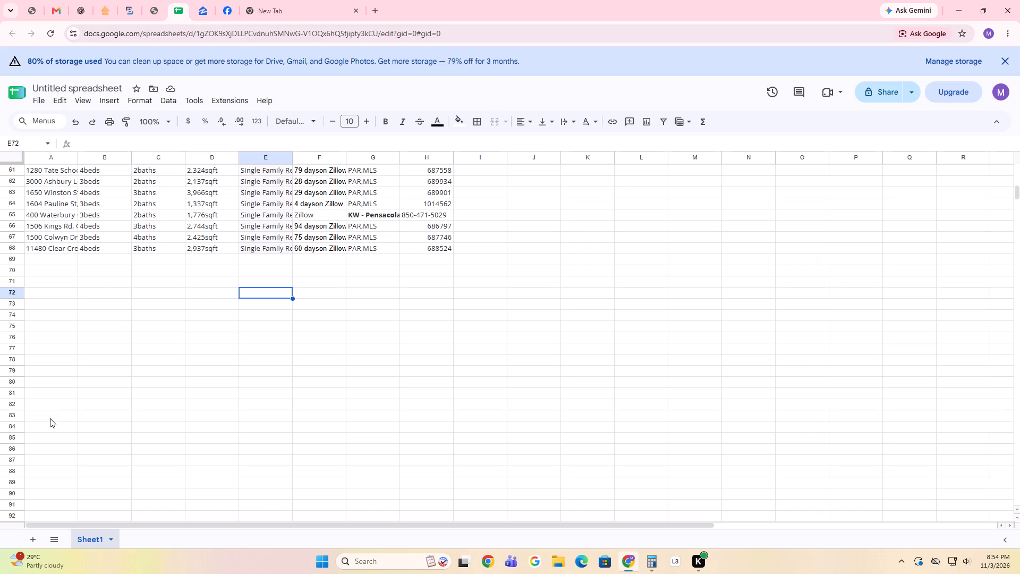
pyautogui.click(38, 258)
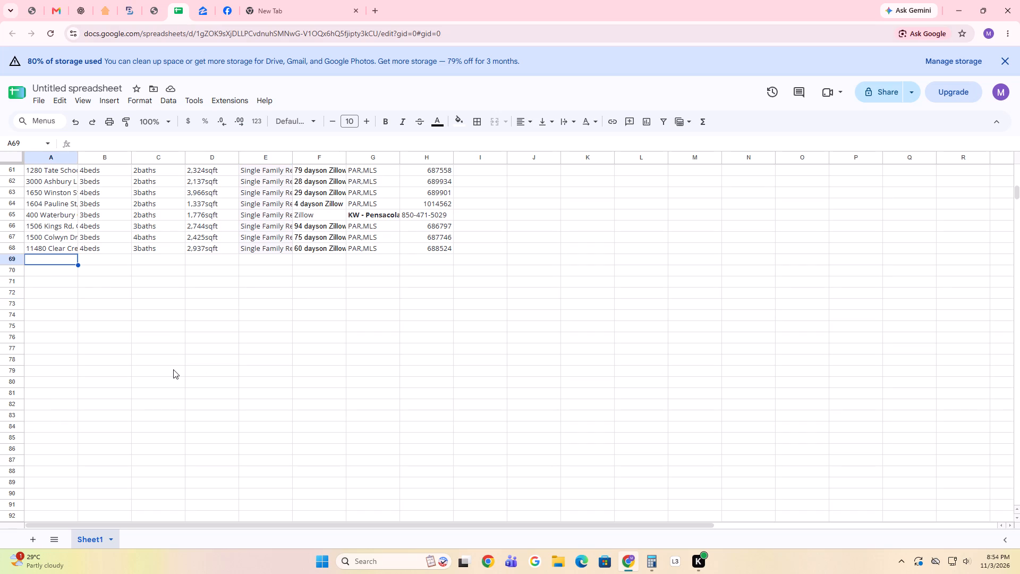
pyautogui.hotkey('ctrl', 'v')
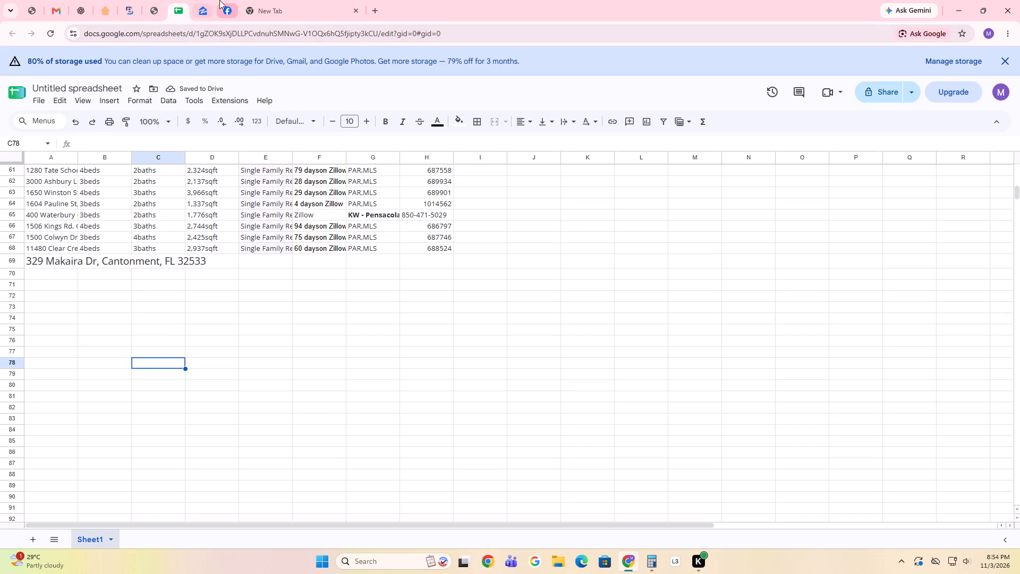
# Copy the Makaira Dr listing's 4 beds, 2 baths and 1,774 sqft from Zillow into the sheet starting at cell B69.
pyautogui.click(203, 10)
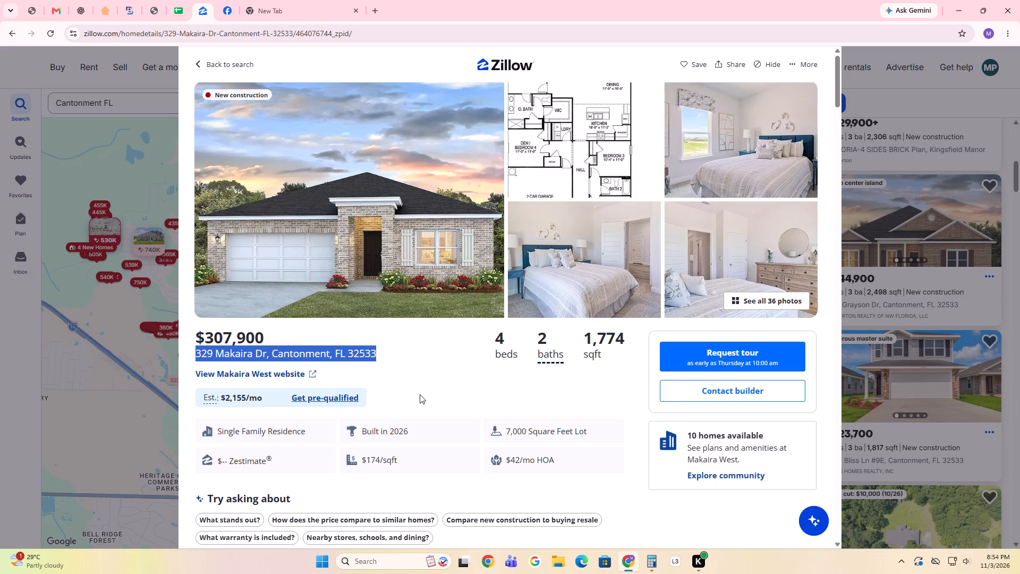
pyautogui.click(455, 365)
pyautogui.moveTo(499, 329); pyautogui.dragTo(538, 359)
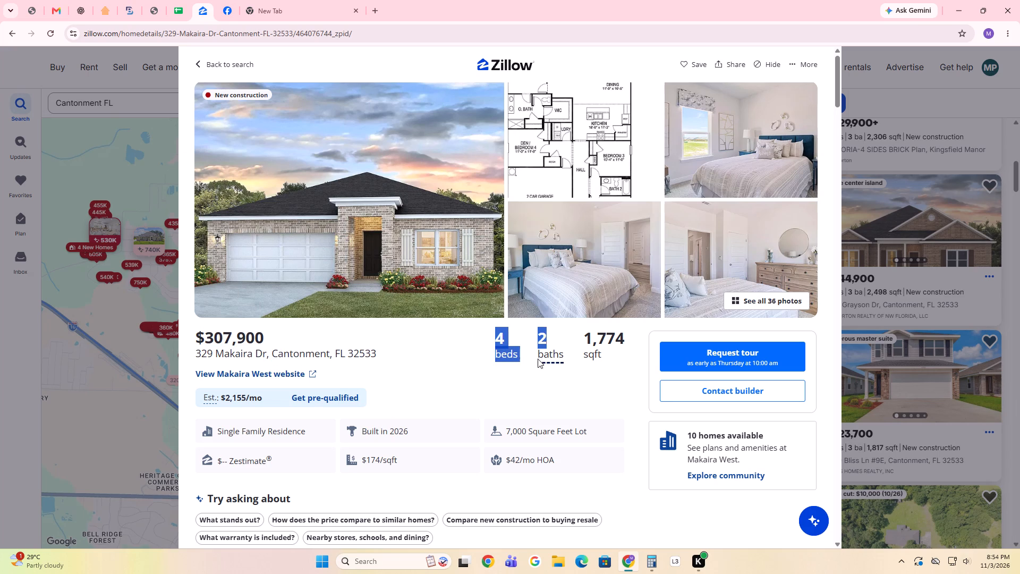
pyautogui.moveTo(538, 359); pyautogui.dragTo(611, 367)
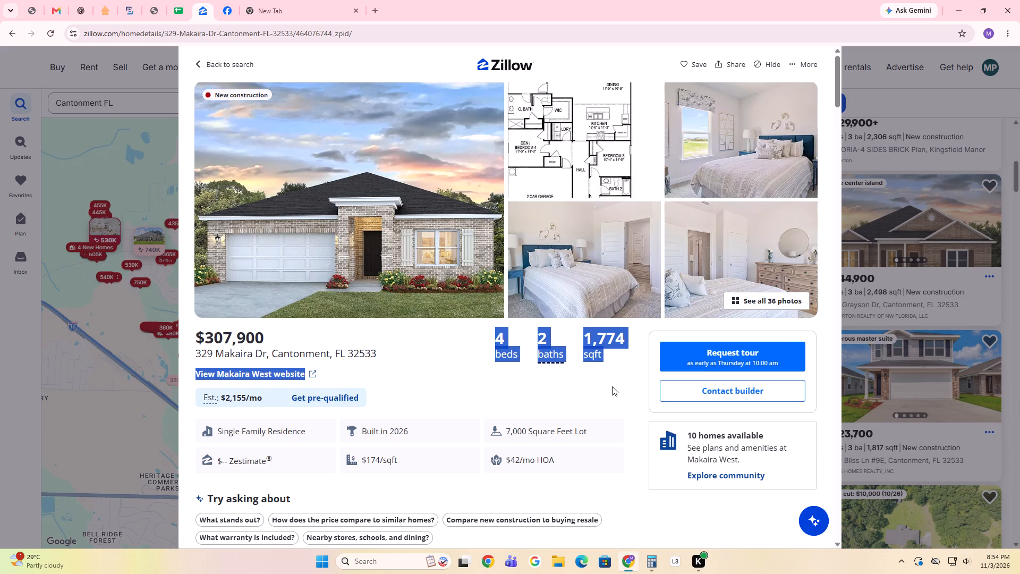
pyautogui.click(612, 386)
pyautogui.moveTo(497, 324); pyautogui.dragTo(553, 353)
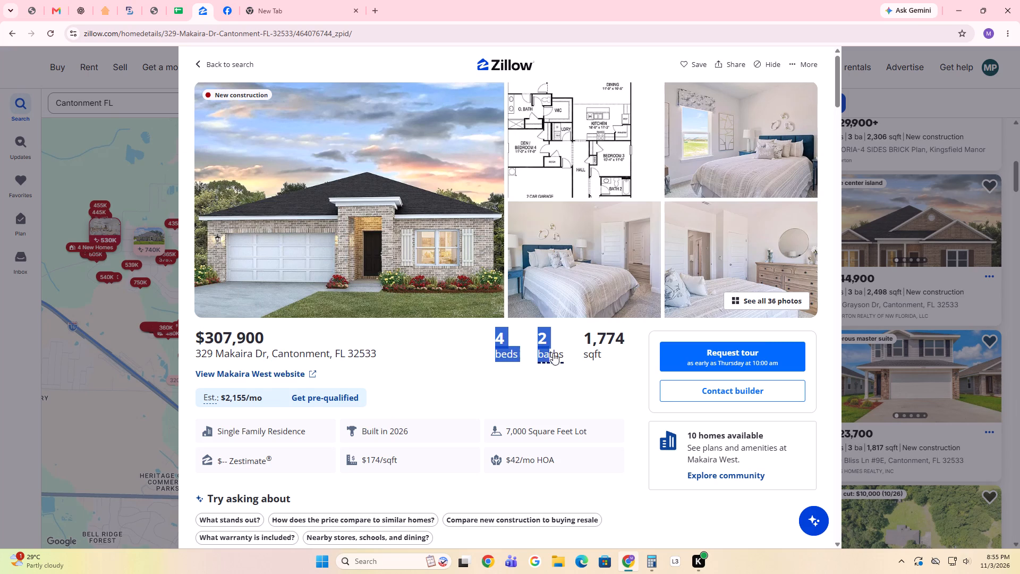
pyautogui.moveTo(553, 353); pyautogui.dragTo(606, 353)
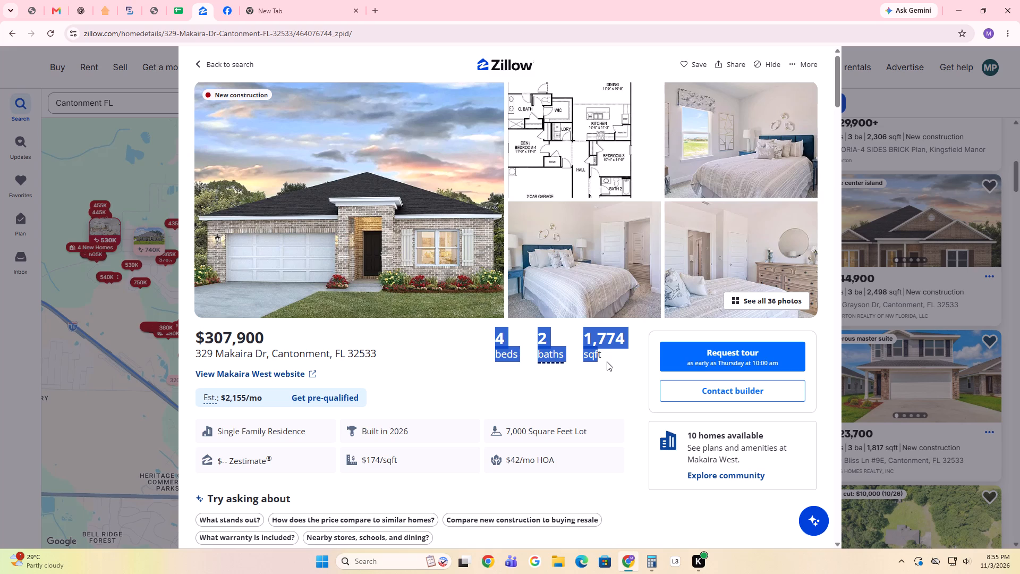
pyautogui.hotkey('ctrl', 'c')
pyautogui.click(176, 11)
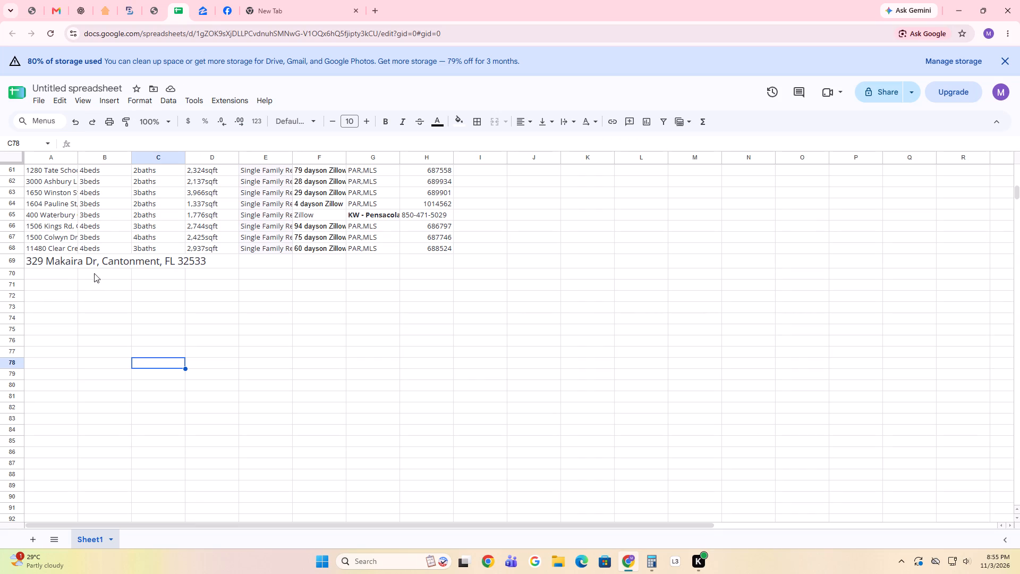
pyautogui.doubleClick(97, 260)
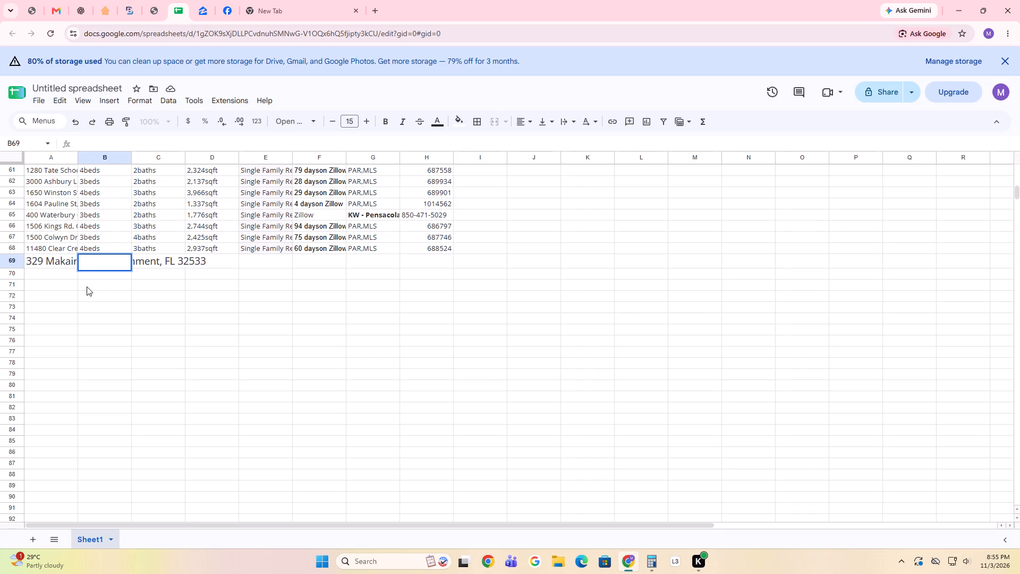
pyautogui.click(86, 288)
pyautogui.click(93, 264)
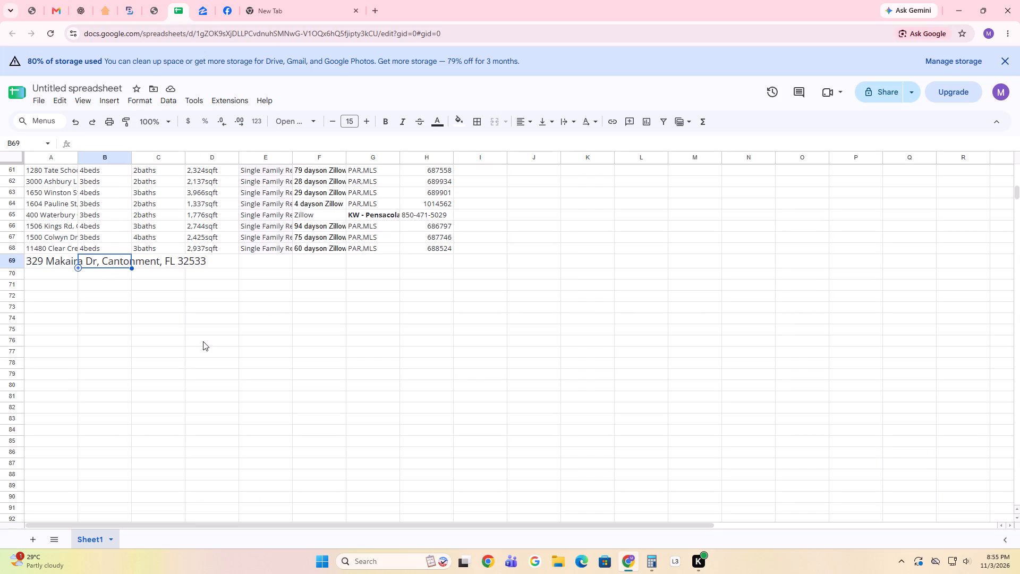
pyautogui.hotkey('ctrl', 'v')
pyautogui.click(184, 337)
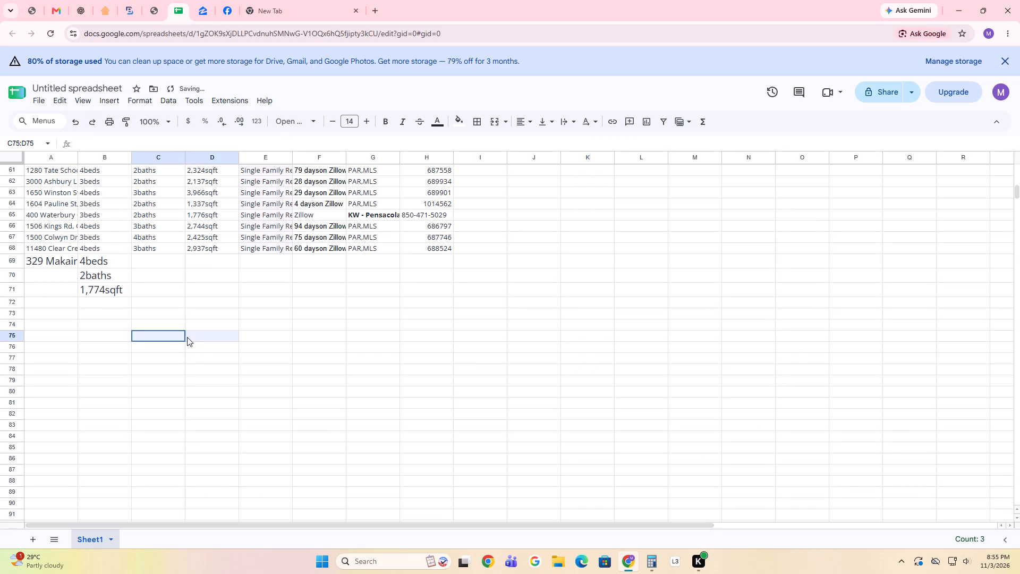
# Copy the 2baths entry from B70 into C69 and the 1,774sqft entry from B71 into D69.
pyautogui.click(92, 274)
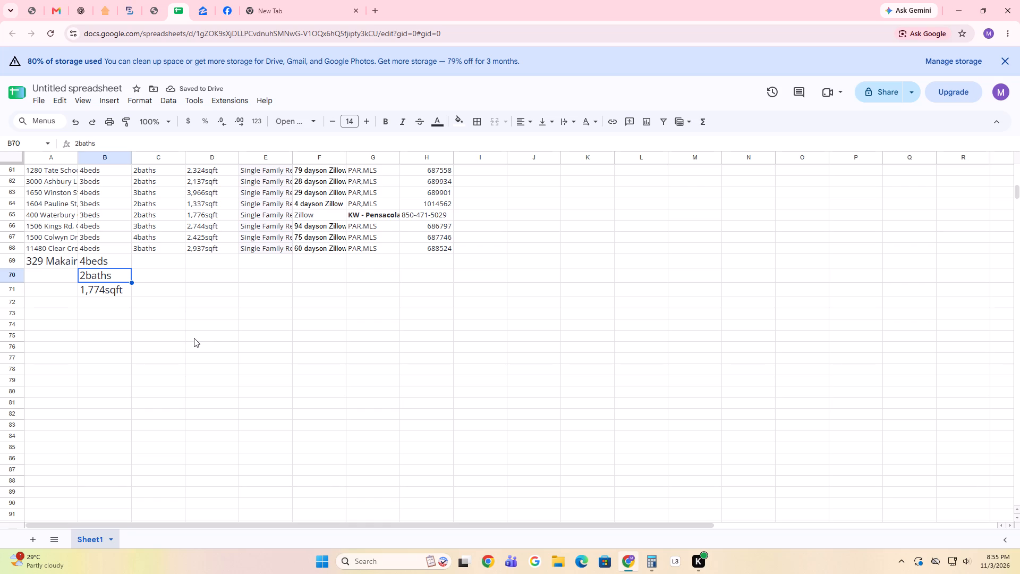
pyautogui.hotkey('ctrl', 'c')
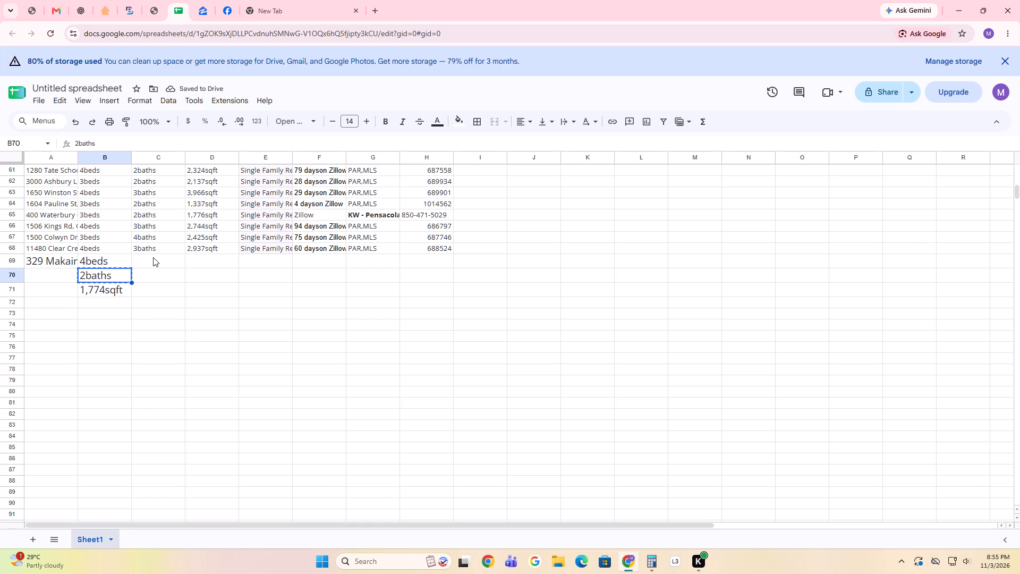
pyautogui.click(153, 257)
pyautogui.hotkey('ctrl', 'v')
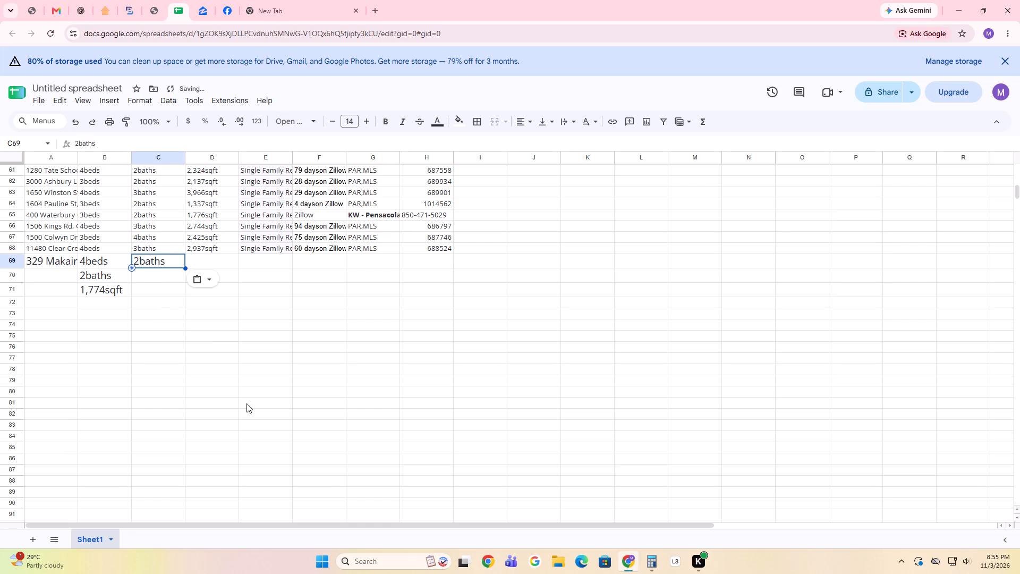
pyautogui.click(101, 289)
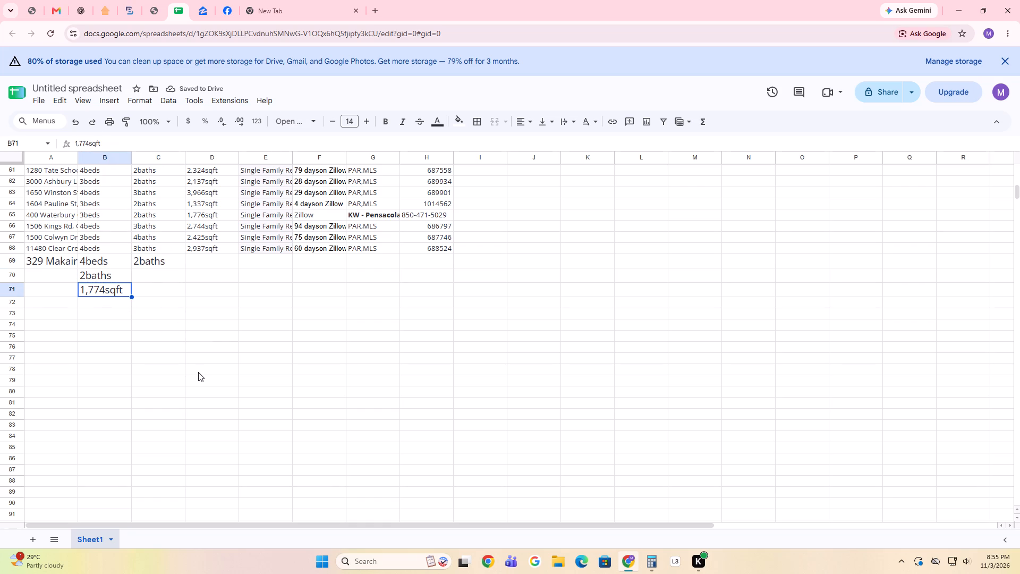
pyautogui.hotkey('ctrl', 'c')
pyautogui.click(211, 259)
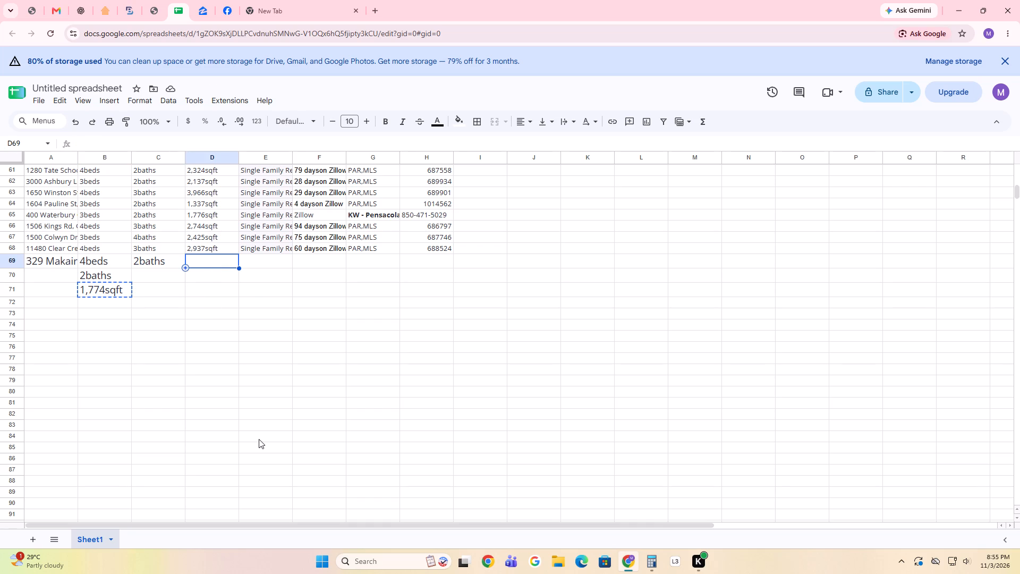
pyautogui.hotkey('ctrl', 'v')
pyautogui.click(150, 357)
# Clear the leftover baths and sqft entries from cells B70 and B71.
pyautogui.doubleClick(112, 275)
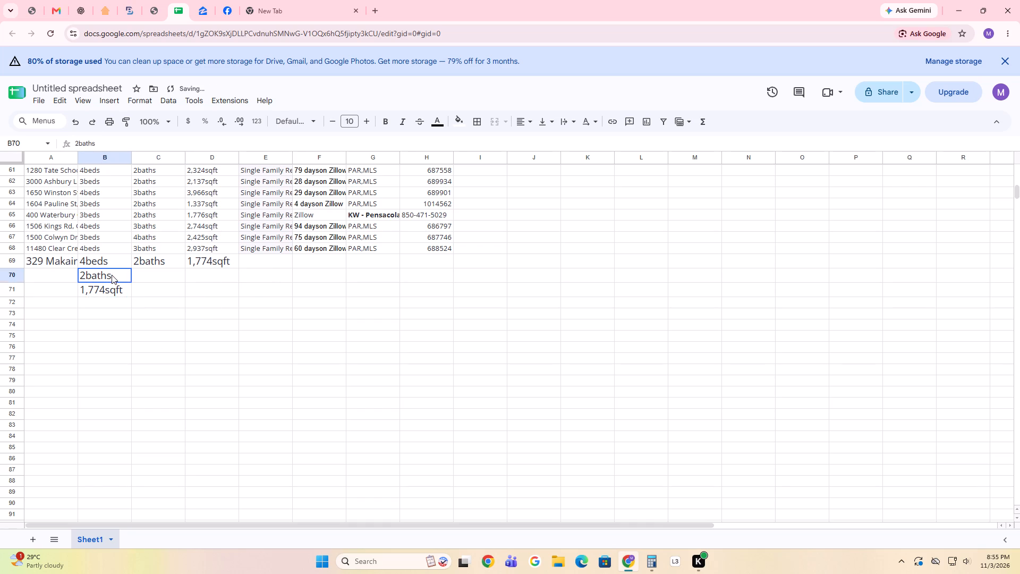
pyautogui.press('BackSpace')
pyautogui.press('BackSpace')
pyautogui.press('BackSpace')
pyautogui.press('BackSpace')
pyautogui.press('BackSpace')
pyautogui.press('BackSpace')
pyautogui.press('BackSpace')
pyautogui.press('BackSpace')
pyautogui.press('BackSpace')
pyautogui.press('BackSpace')
pyautogui.press('BackSpace')
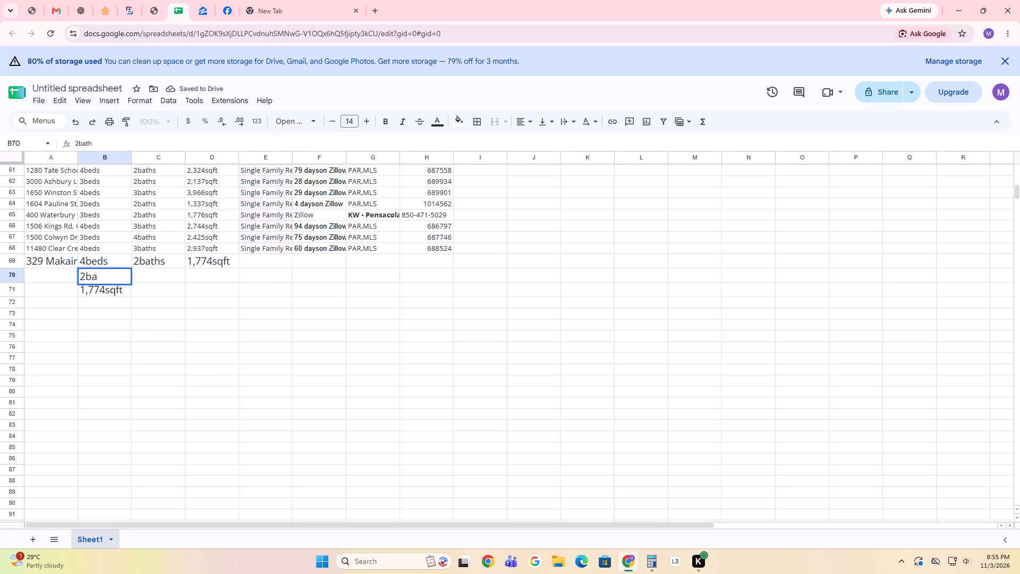
pyautogui.click(123, 296)
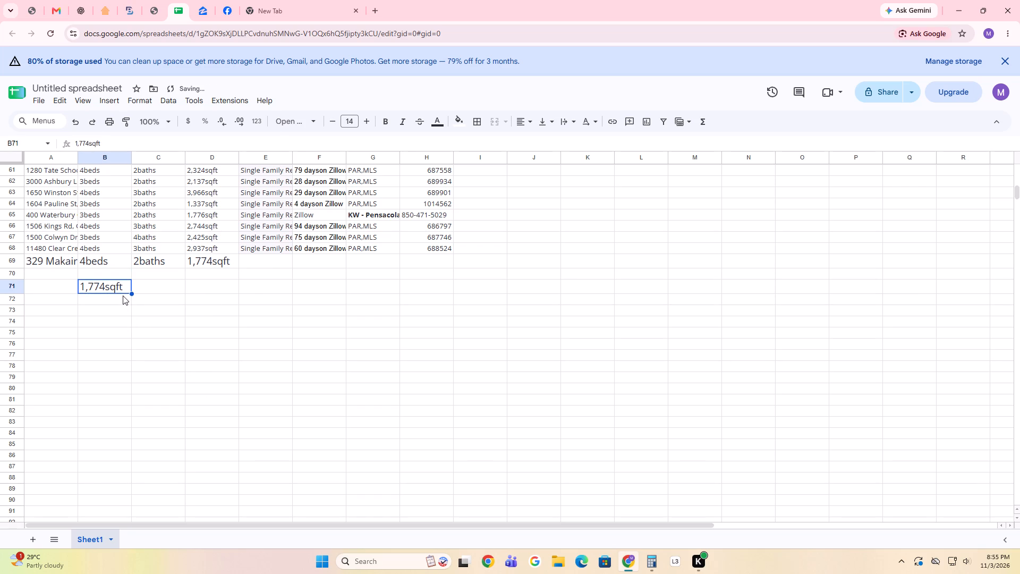
pyautogui.doubleClick(123, 288)
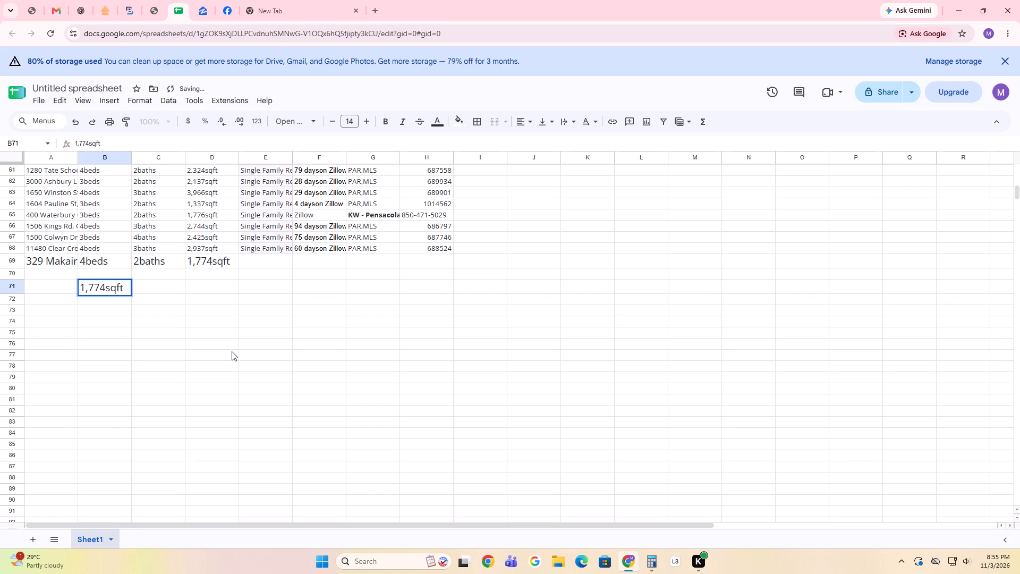
pyautogui.press('BackSpace')
pyautogui.press('BackSpace')
pyautogui.press('BackSpace')
pyautogui.press('BackSpace')
pyautogui.press('BackSpace')
pyautogui.press('BackSpace')
pyautogui.press('BackSpace')
pyautogui.press('BackSpace')
pyautogui.press('BackSpace')
pyautogui.press('BackSpace')
pyautogui.press('BackSpace')
pyautogui.press('BackSpace')
pyautogui.press('BackSpace')
pyautogui.click(232, 351)
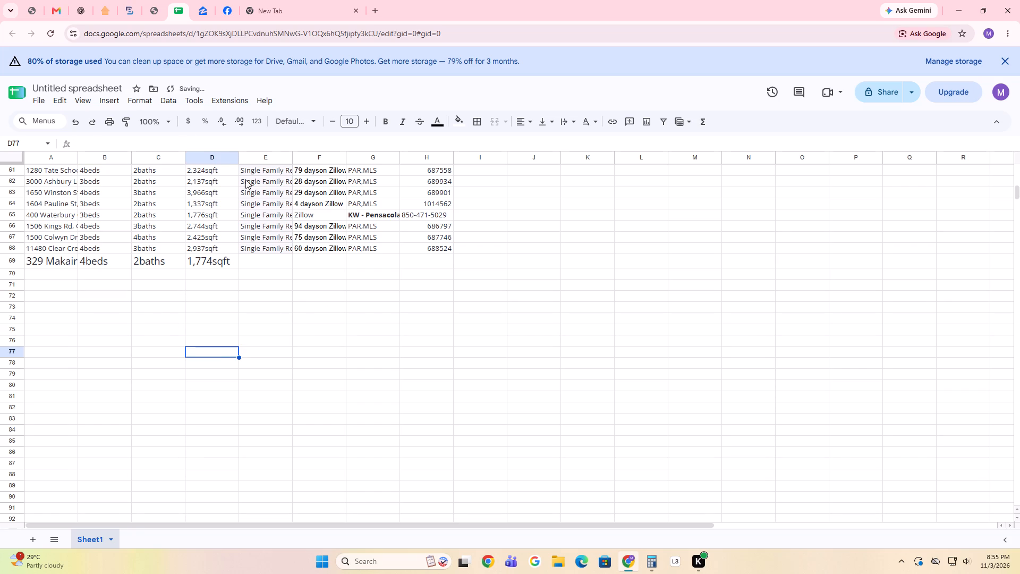
# Copy the Makaira Dr listing's 102 days on Zillow from the listing page into cell F69 of the sheet.
pyautogui.click(208, 11)
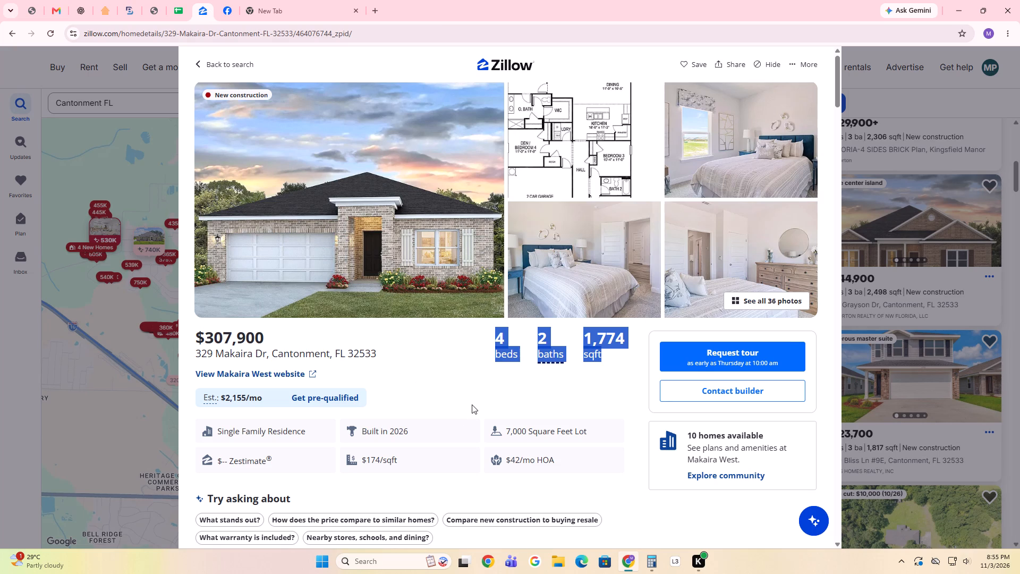
pyautogui.click(472, 399)
pyautogui.scroll(-2, 472, 399)
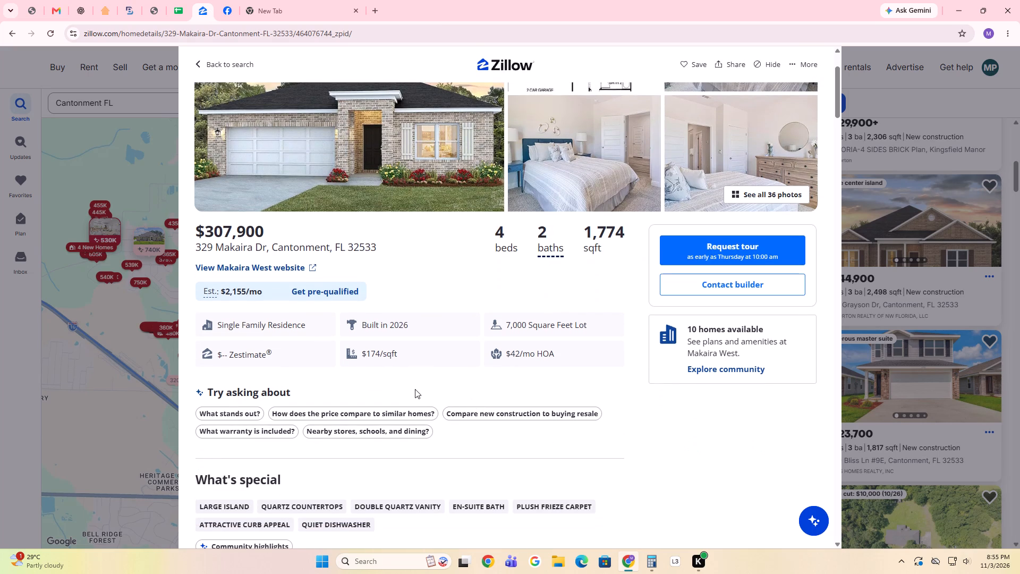
pyautogui.scroll(-6, 415, 389)
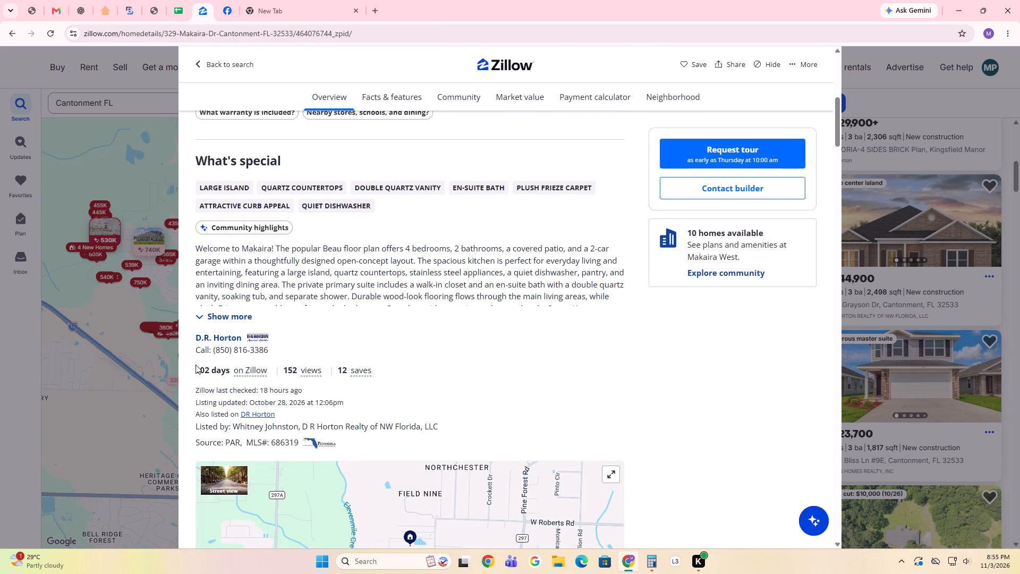
pyautogui.moveTo(192, 364); pyautogui.dragTo(265, 369)
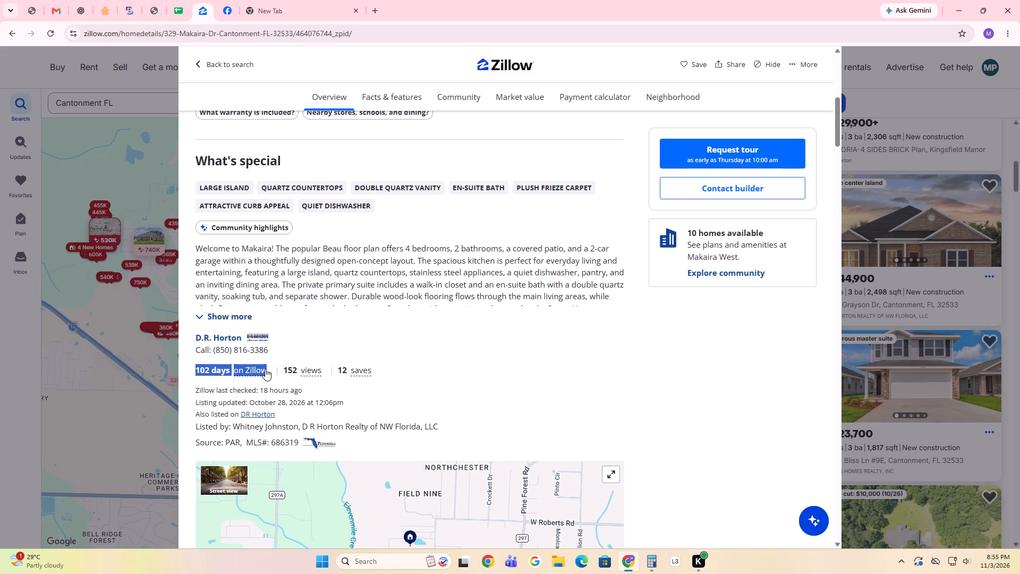
pyautogui.moveTo(265, 369); pyautogui.dragTo(266, 369)
pyautogui.hotkey('ctrl', 'c')
pyautogui.click(182, 13)
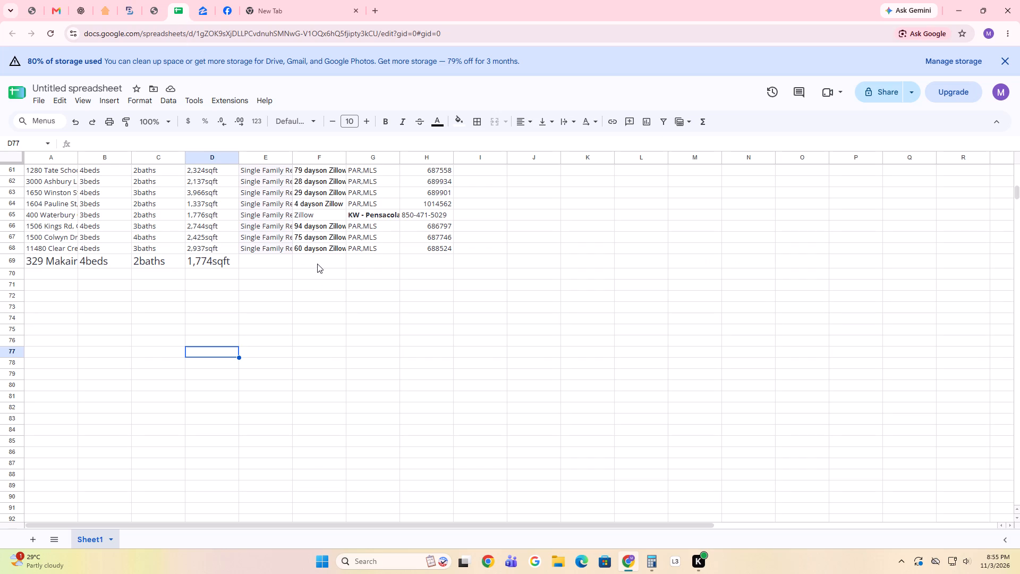
pyautogui.click(317, 261)
pyautogui.hotkey('ctrl', 'v')
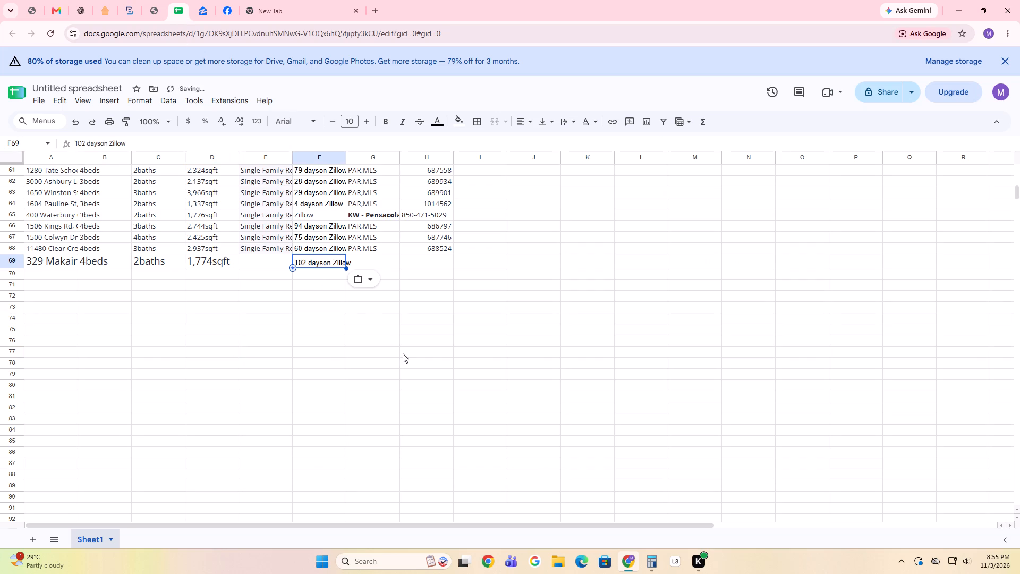
pyautogui.click(228, 310)
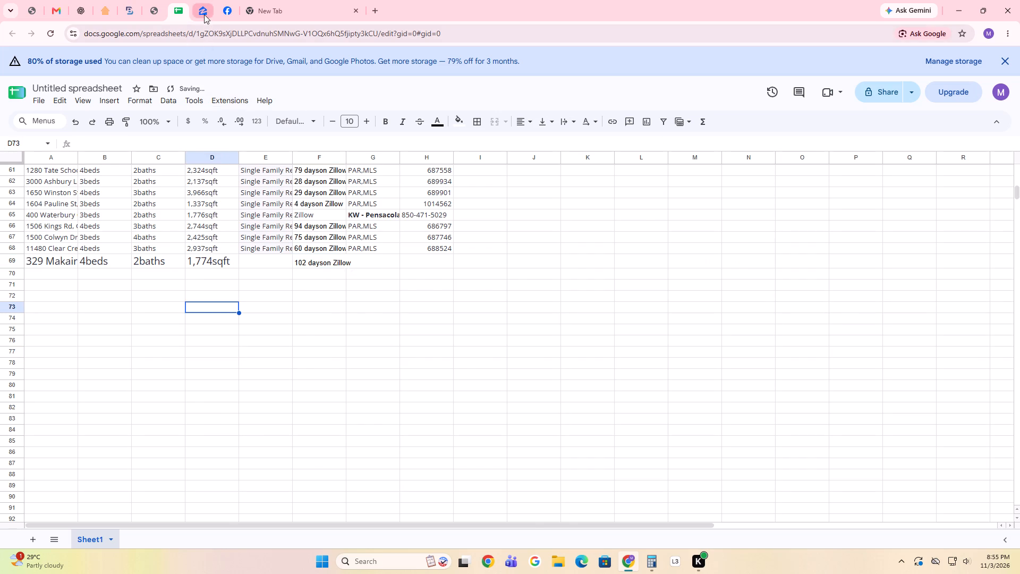
# Copy the Makaira Dr listing's MLS number 686319 from Zillow into cell H69 of the sheet.
pyautogui.click(204, 14)
pyautogui.click(403, 385)
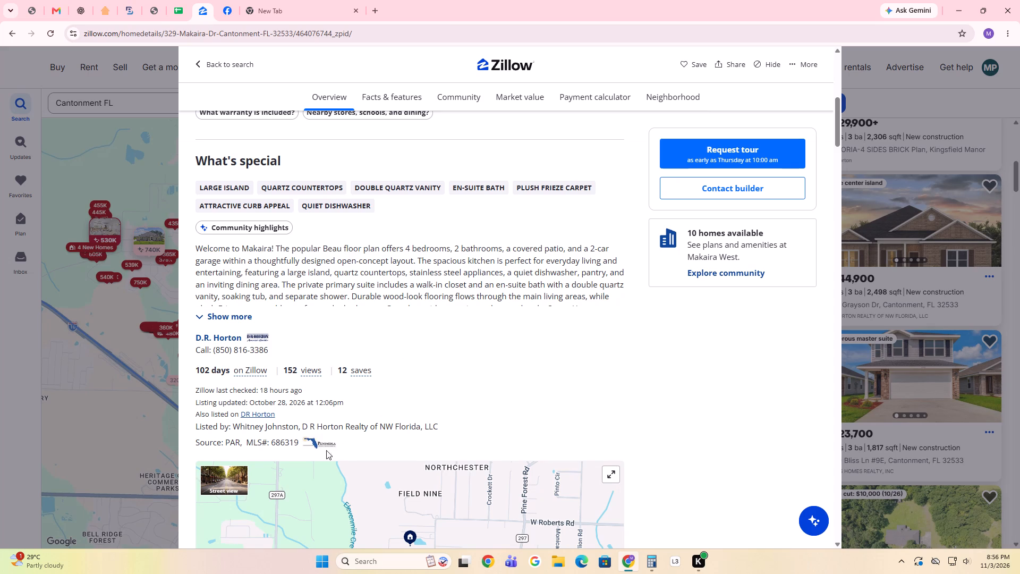
pyautogui.moveTo(272, 441); pyautogui.dragTo(297, 441)
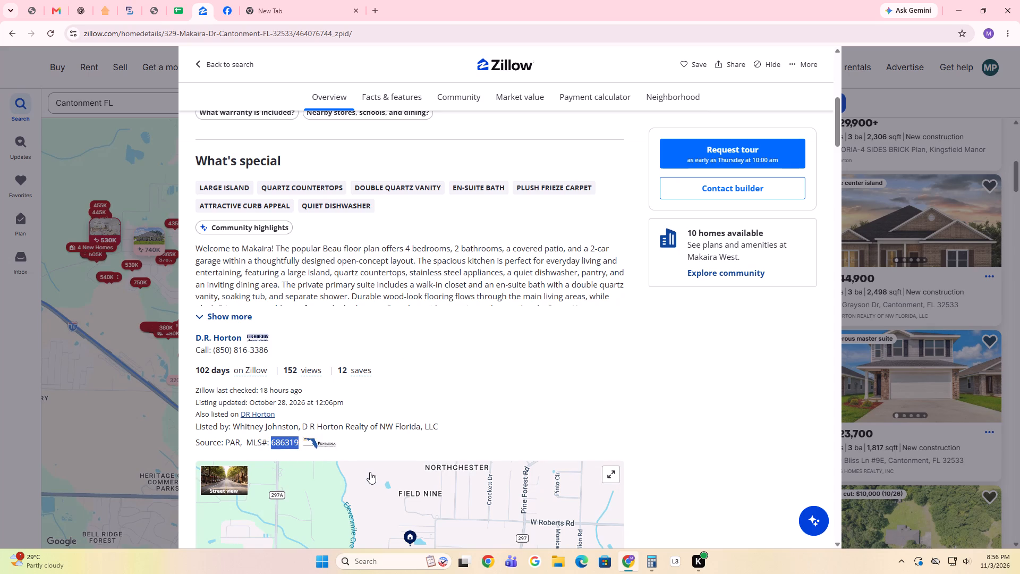
pyautogui.hotkey('ctrl', 'c')
pyautogui.click(181, 13)
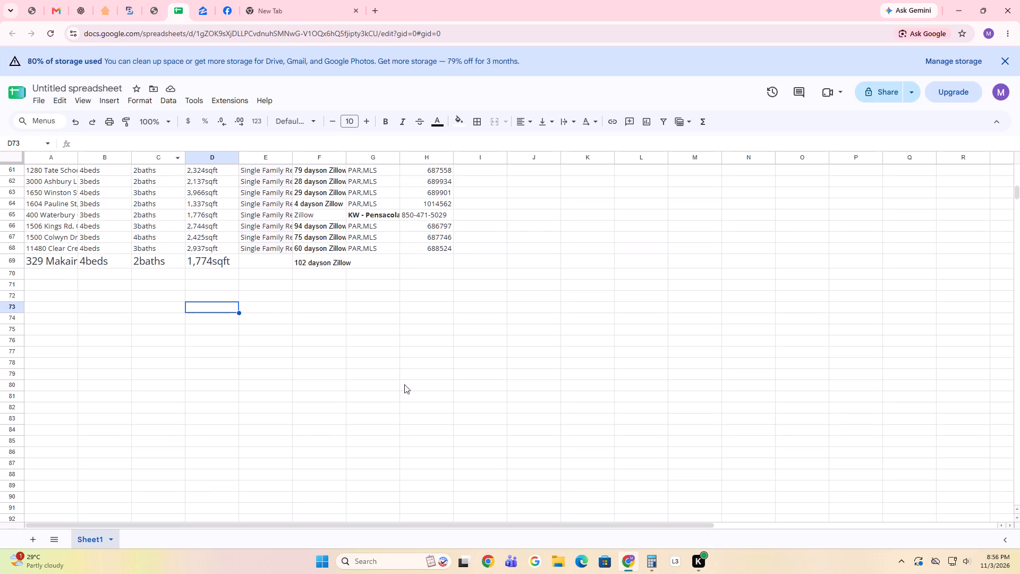
pyautogui.click(423, 261)
pyautogui.hotkey('ctrl', 'v')
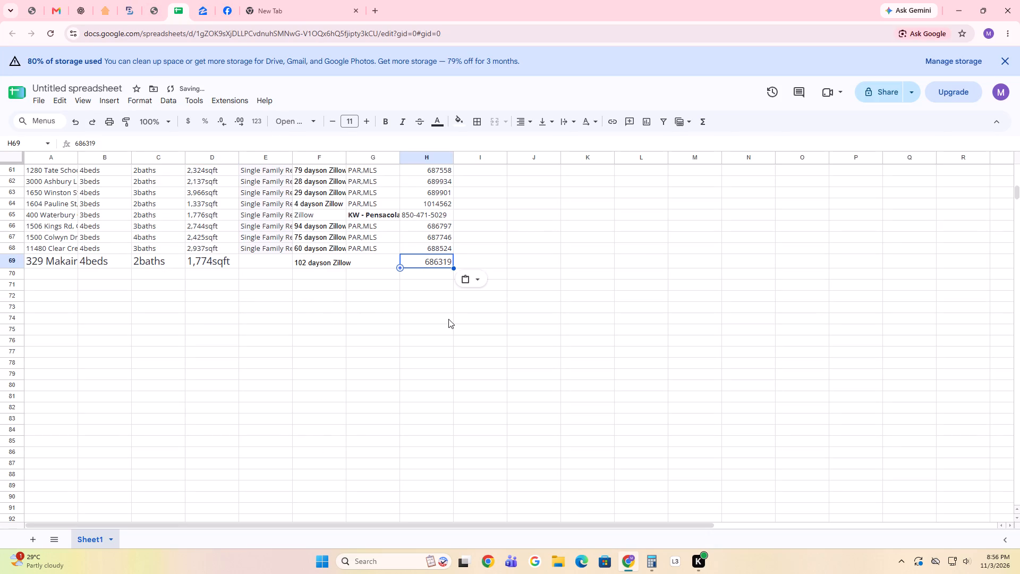
pyautogui.click(441, 319)
# Copy the PAR,MLS source entry from cell G68 into G69.
pyautogui.moveTo(376, 245); pyautogui.dragTo(374, 250)
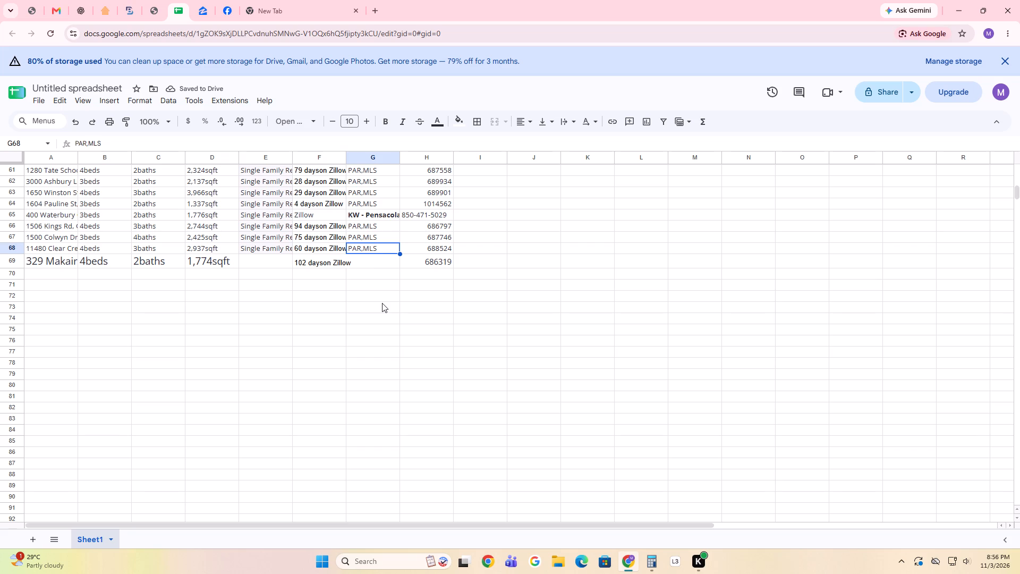
pyautogui.hotkey('ctrl', 'c')
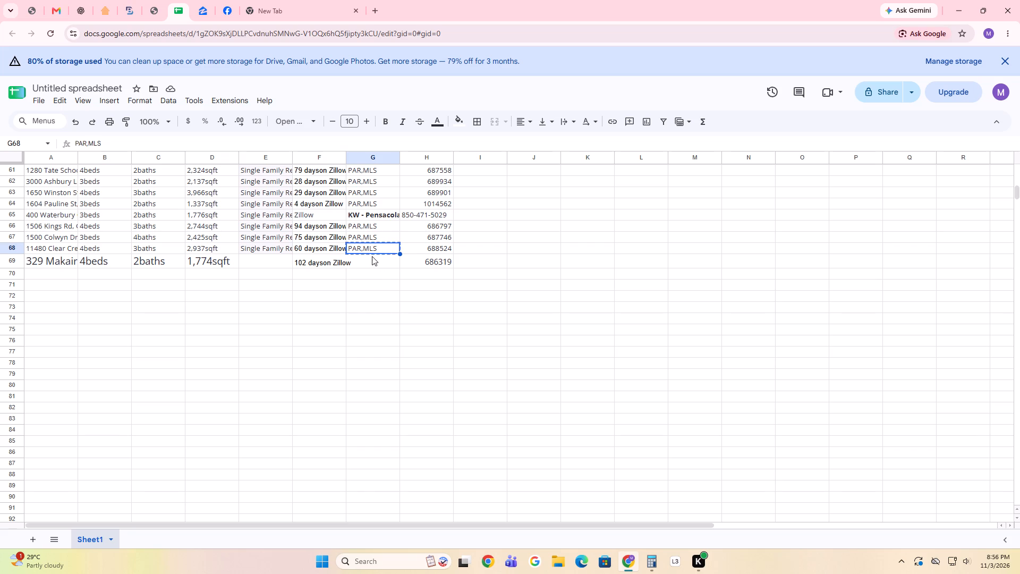
pyautogui.click(372, 256)
pyautogui.hotkey('ctrl', 'v')
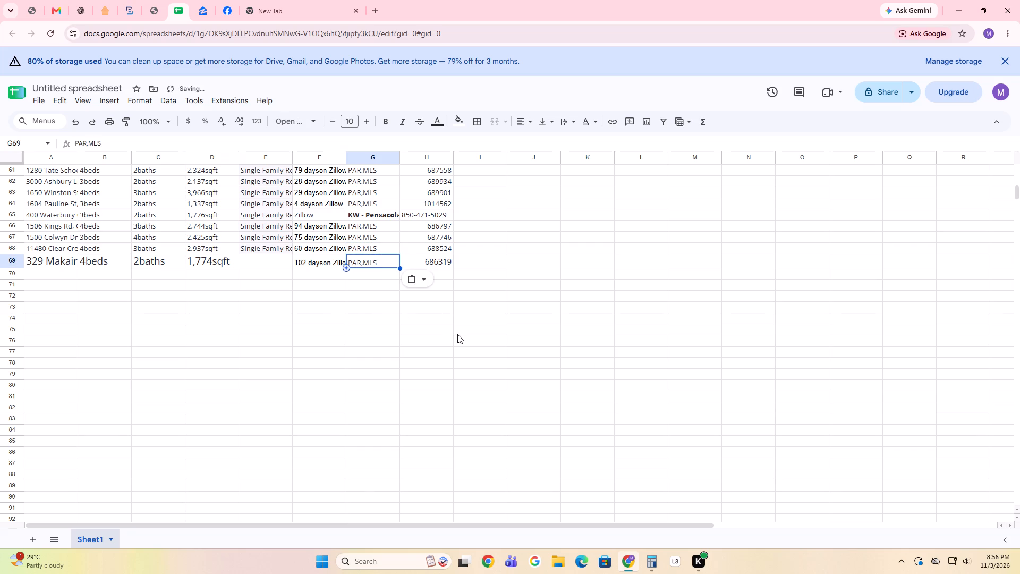
pyautogui.click(339, 301)
# Copy the Single Family Residence entry from cell E68 into E69.
pyautogui.click(268, 250)
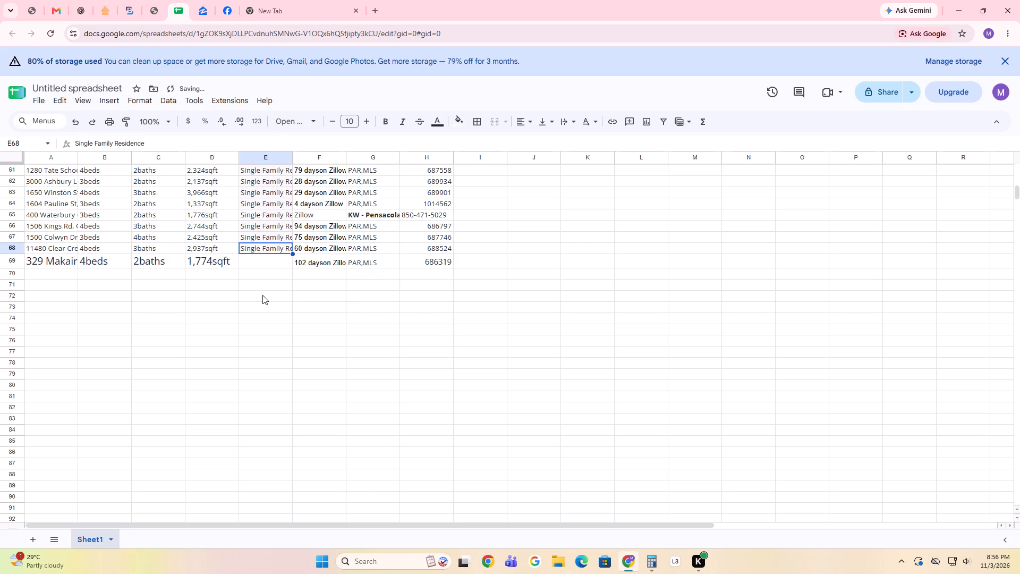
pyautogui.hotkey('ctrl', 'c')
pyautogui.click(259, 263)
pyautogui.hotkey('ctrl', 'v')
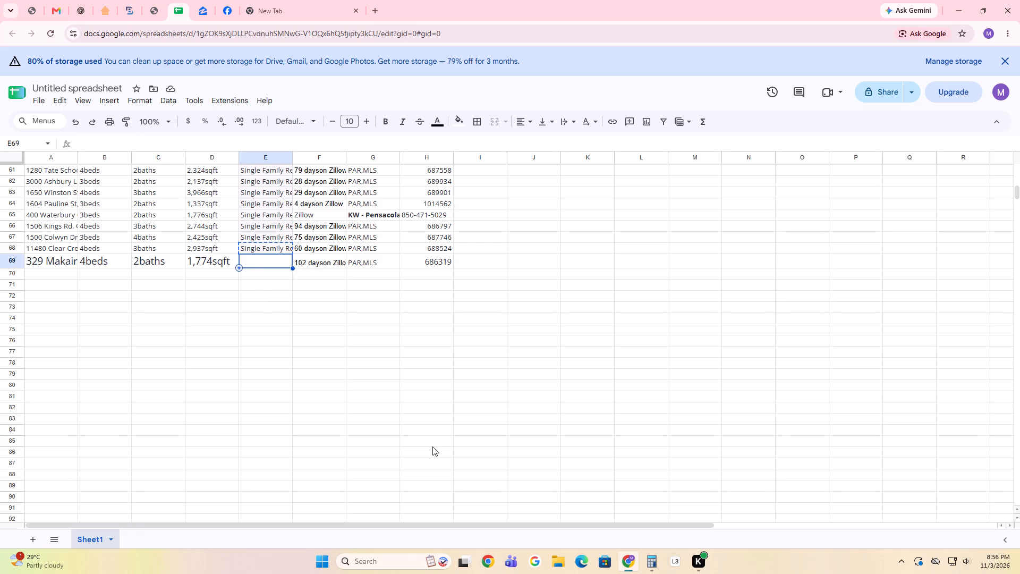
pyautogui.click(224, 348)
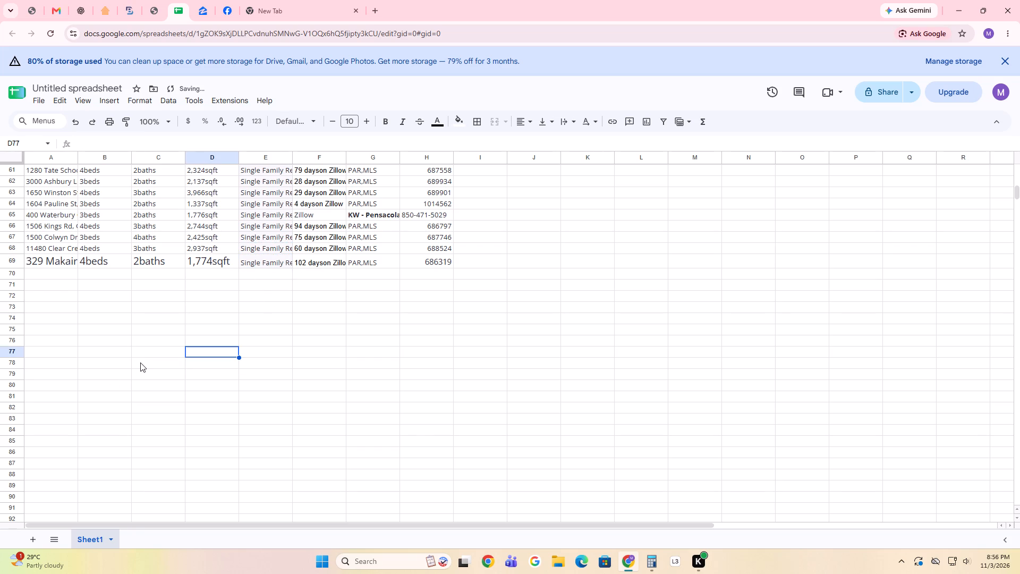
# Set the font size of the address, beds, baths and sqft entries in row 69 to 10.
pyautogui.moveTo(25, 256); pyautogui.dragTo(156, 268)
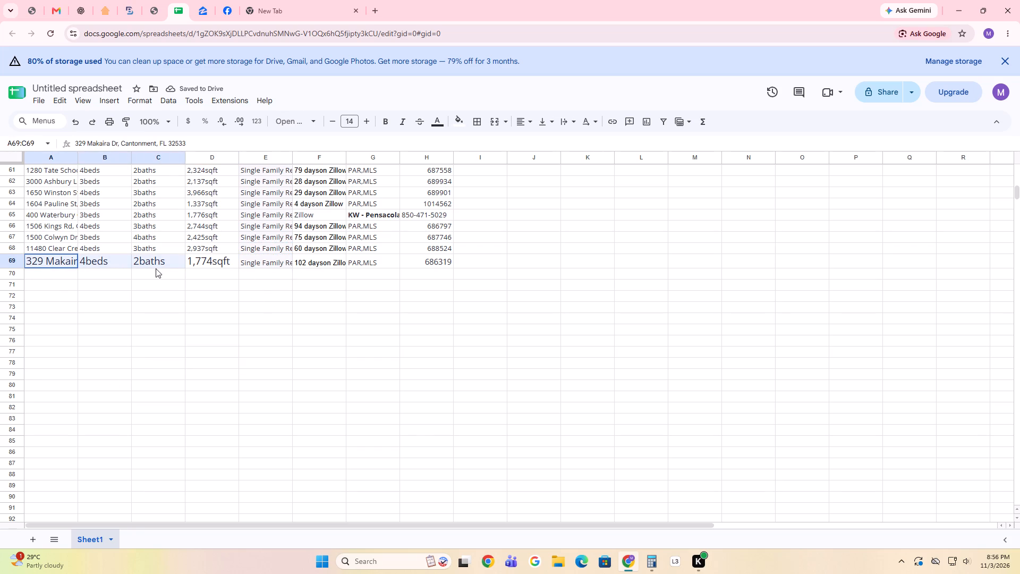
pyautogui.moveTo(156, 268); pyautogui.dragTo(226, 270)
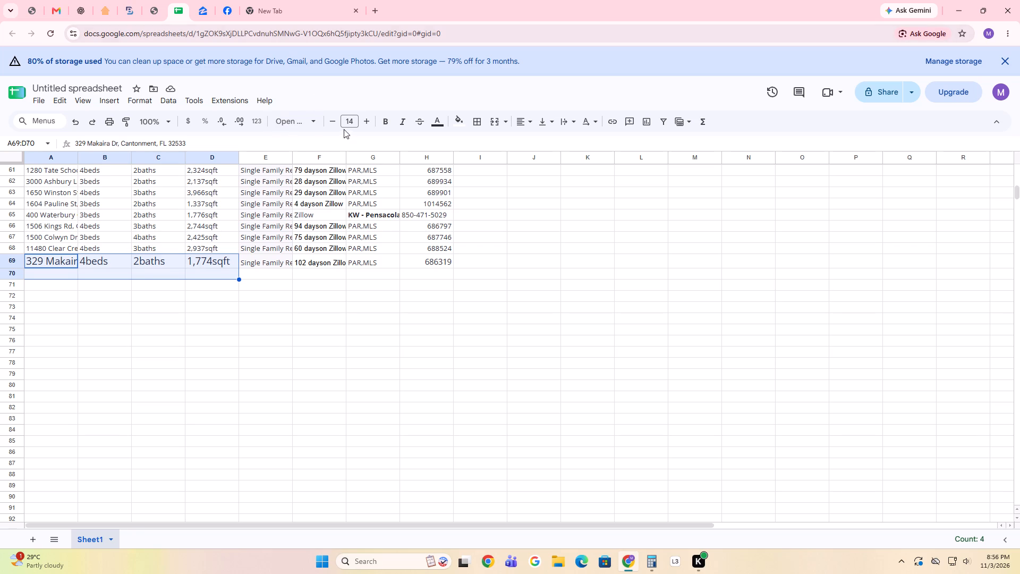
pyautogui.click(351, 123)
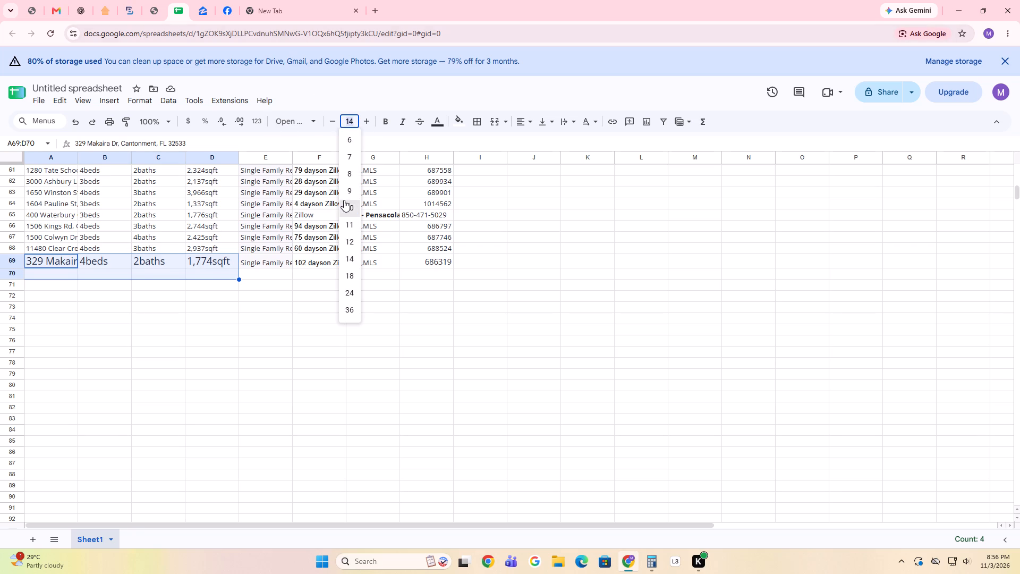
pyautogui.click(352, 205)
pyautogui.click(327, 359)
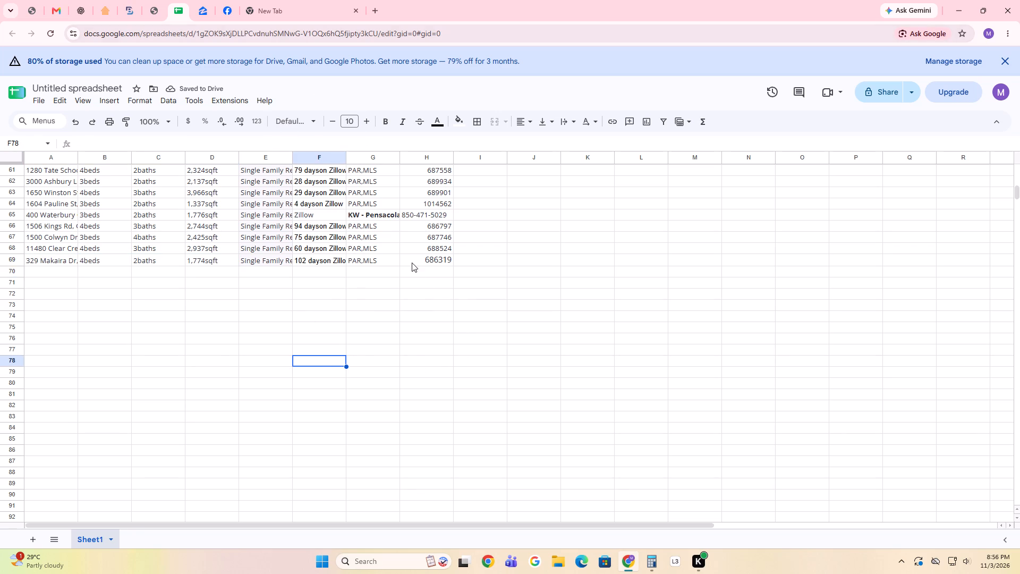
# Set the font size of the MLS numbers in cells H68 and H69 to 10.
pyautogui.moveTo(420, 254); pyautogui.dragTo(433, 262)
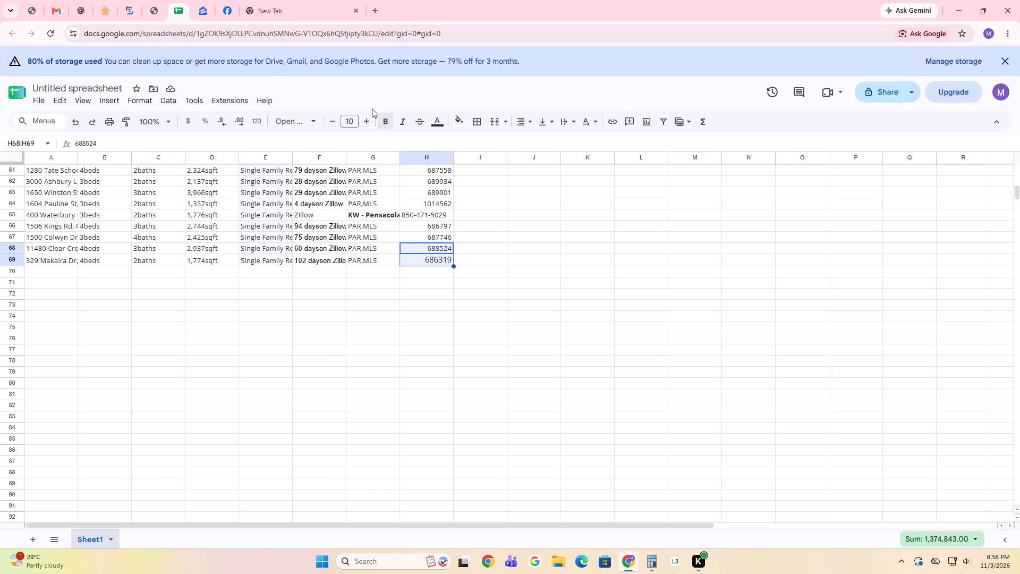
pyautogui.click(348, 126)
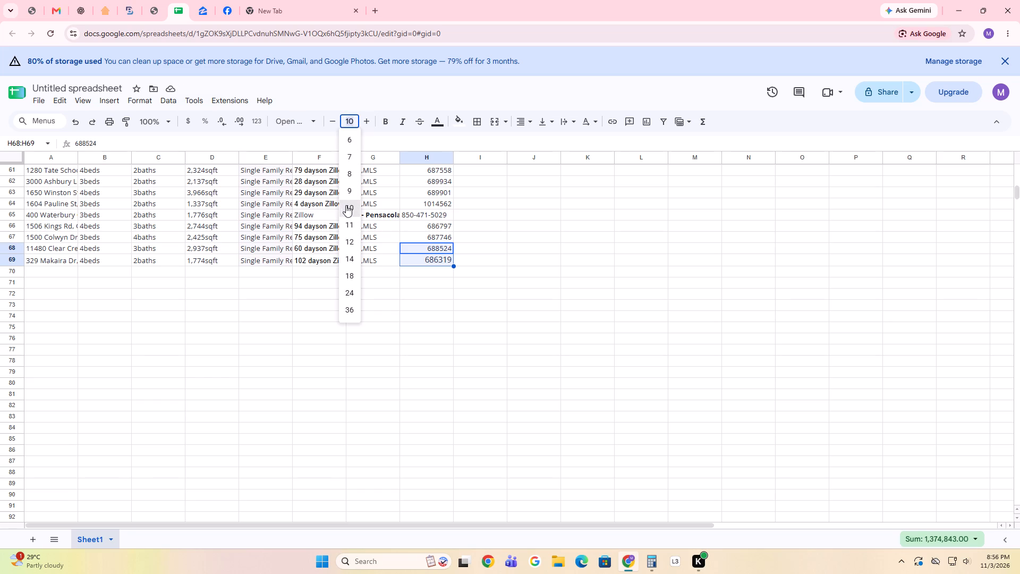
pyautogui.click(346, 205)
pyautogui.click(268, 353)
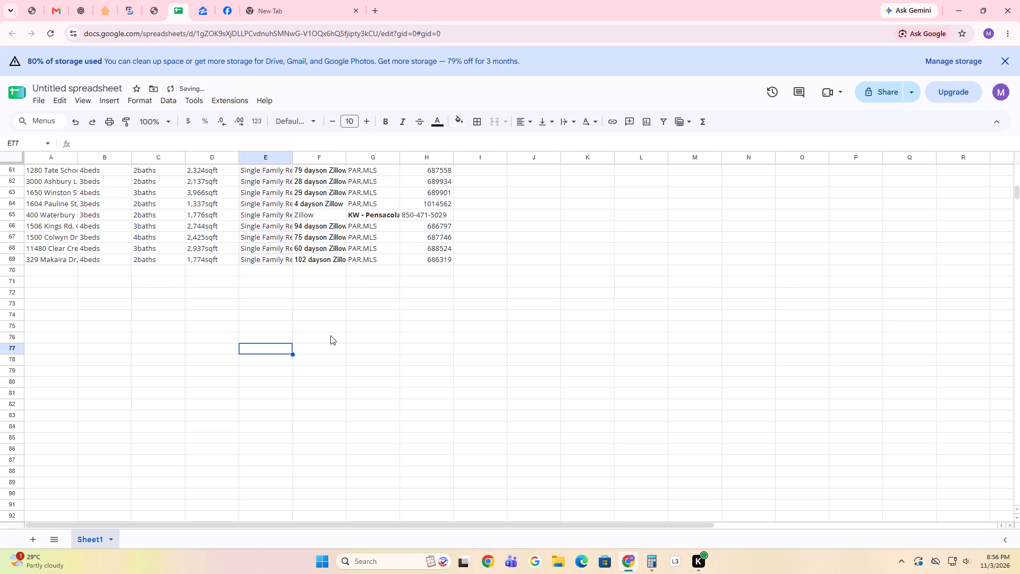